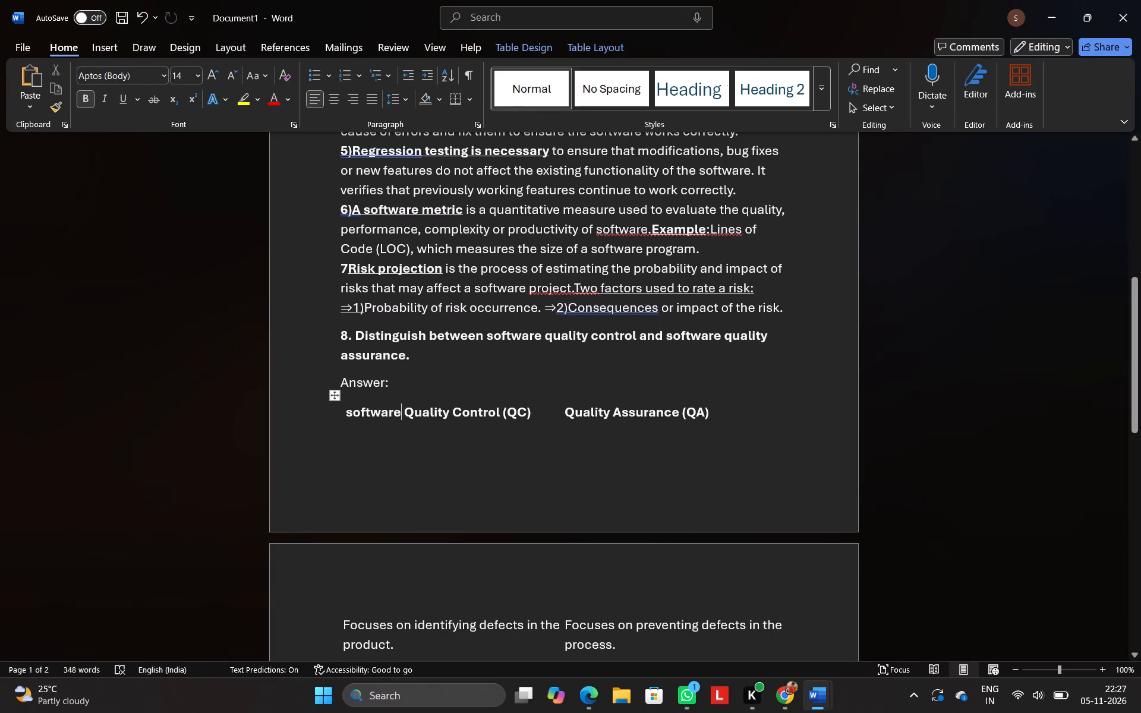
# Add the word "Software" in front of the "Quality Assurance (QA)" column heading in the comparison table.
pyautogui.click(560, 416)
pyautogui.press('Right')
pyautogui.press('space')
pyautogui.write('software')
pyautogui.press('space')
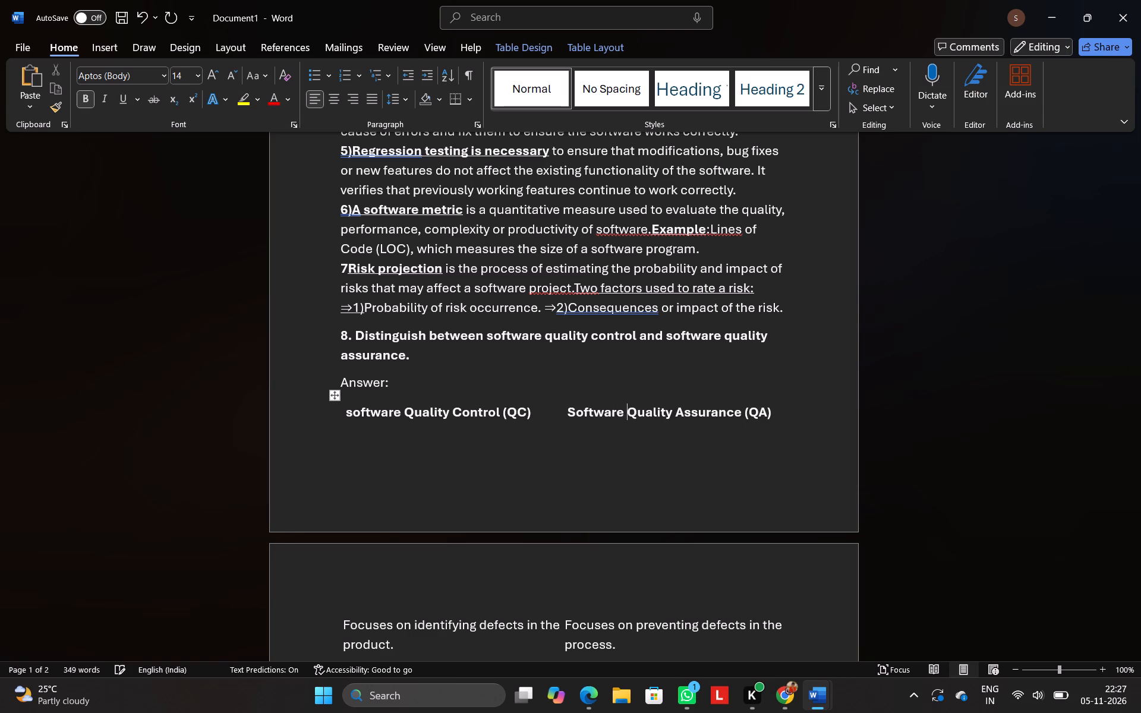
# Capitalize the first letter of "software" in the Quality Control (QC) column heading.
pyautogui.click(355, 417)
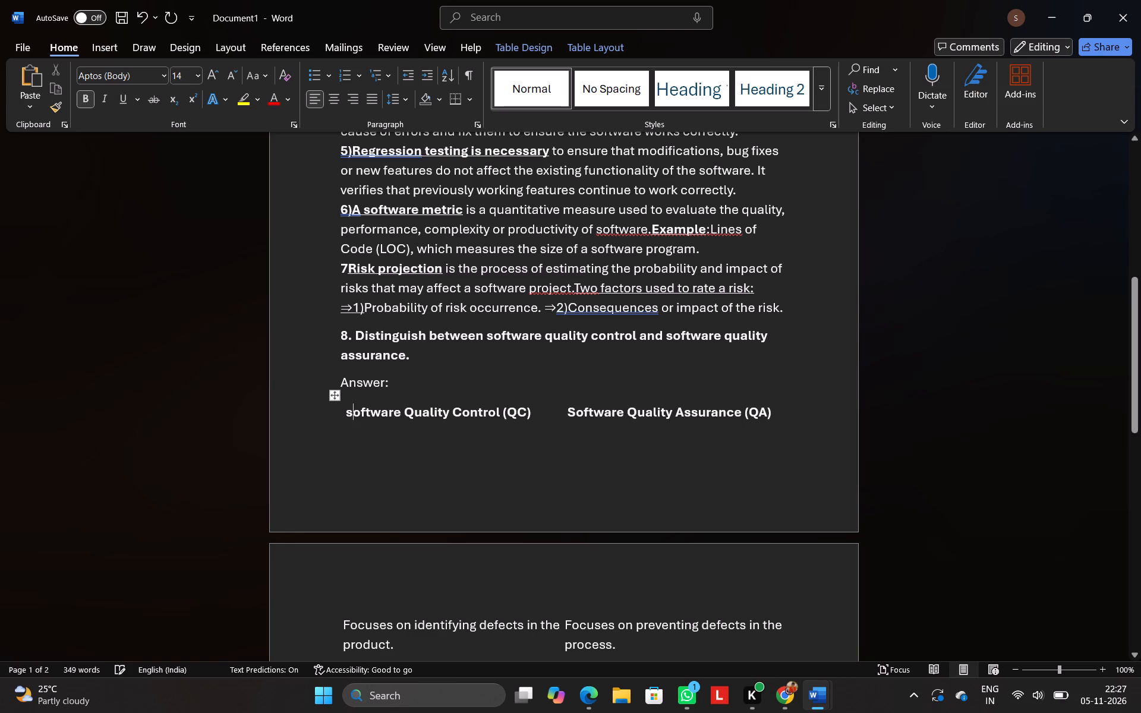
pyautogui.press('BackSpace')
pyautogui.press('s')
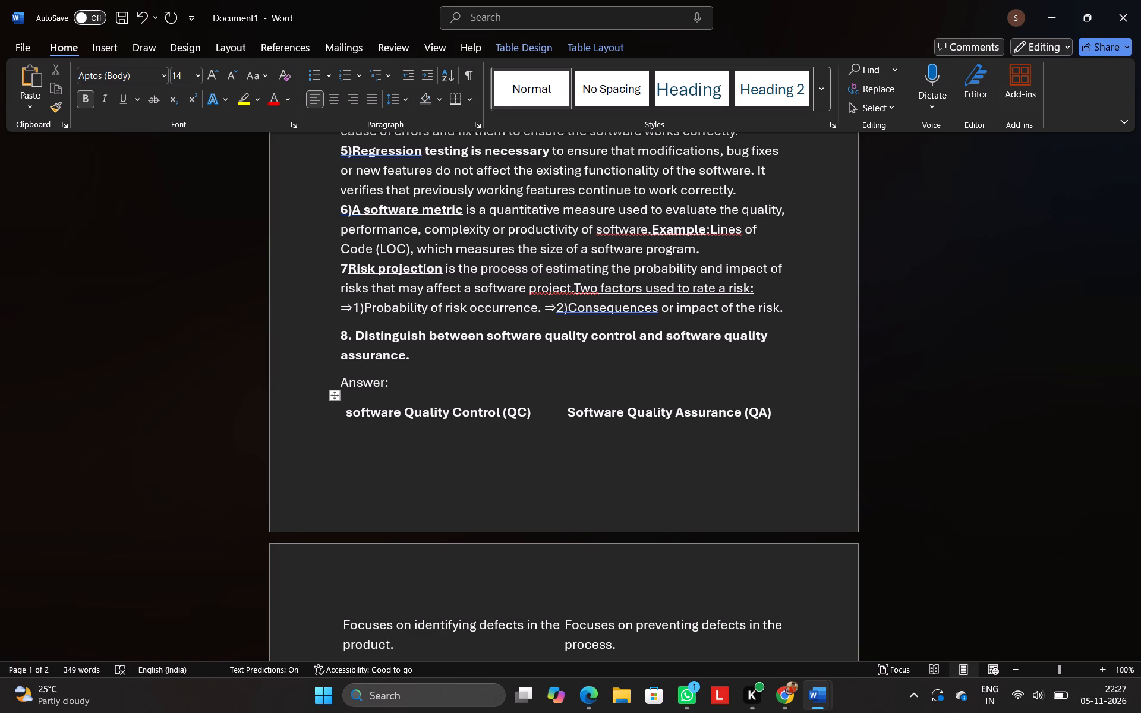
pyautogui.press('BackSpace')
pyautogui.hotkey('shift', 's')
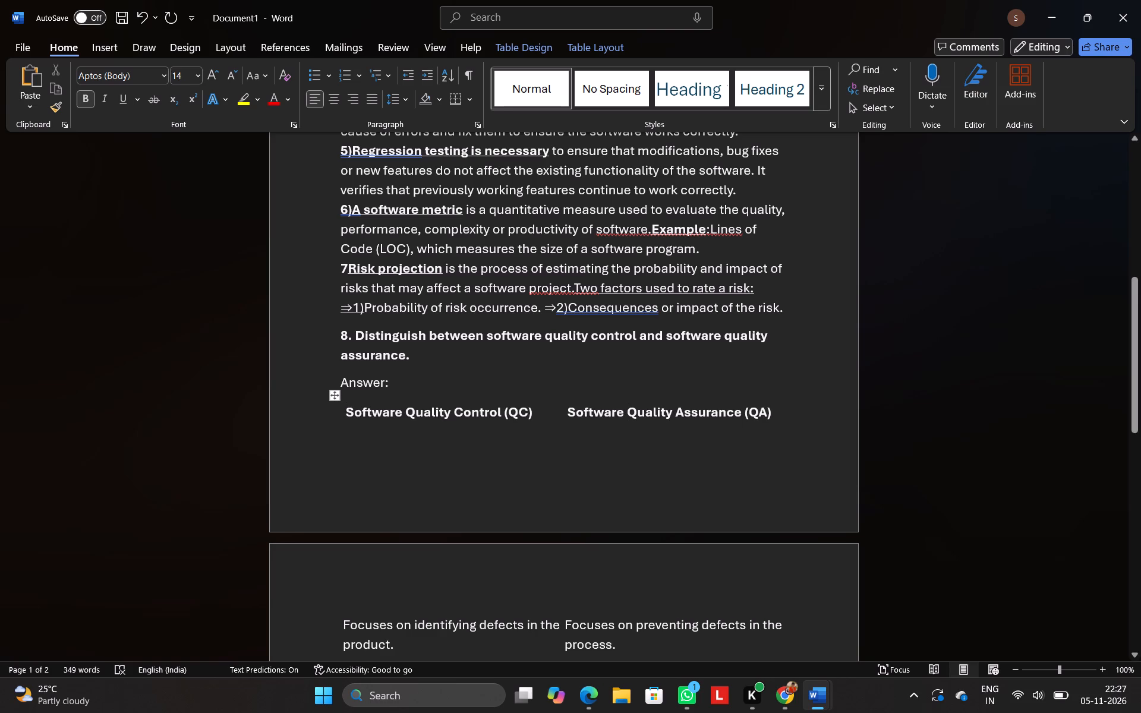
# Delete the question 8 text and its "Answer:" line above the quality control and assurance comparison table.
pyautogui.scroll(-1, 515, 450)
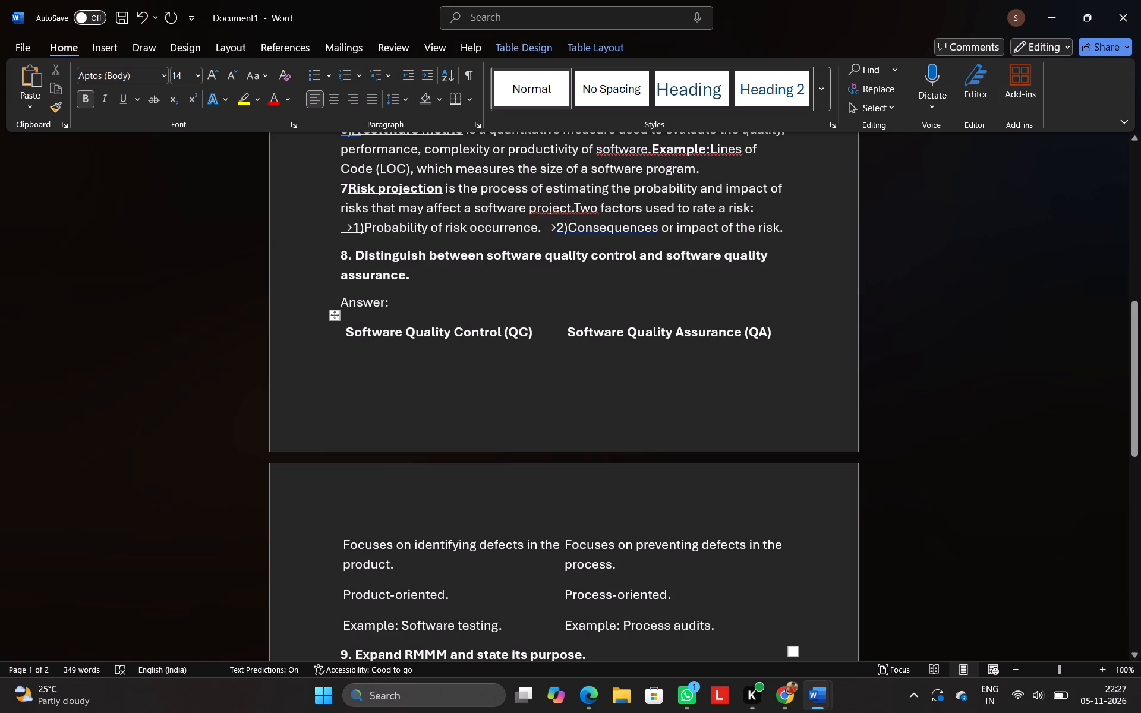
pyautogui.moveTo(343, 326); pyautogui.dragTo(358, 251)
pyautogui.moveTo(358, 251); pyautogui.dragTo(365, 270)
pyautogui.click(401, 310)
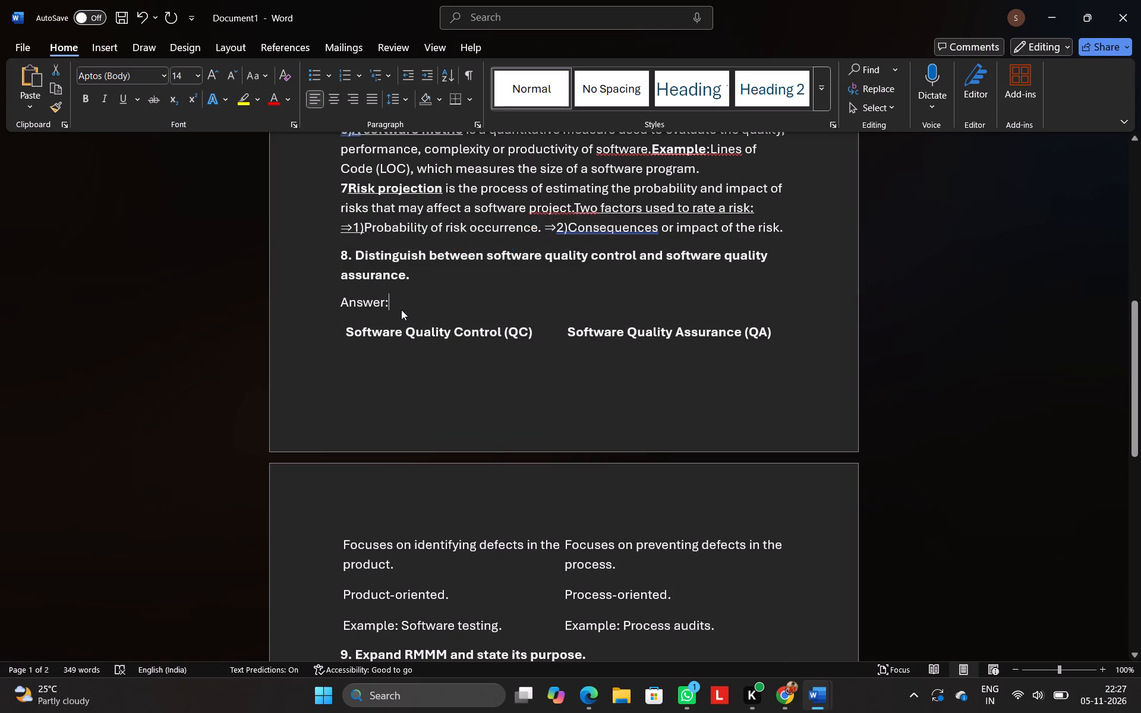
pyautogui.click(401, 310)
pyautogui.moveTo(401, 310); pyautogui.dragTo(336, 255)
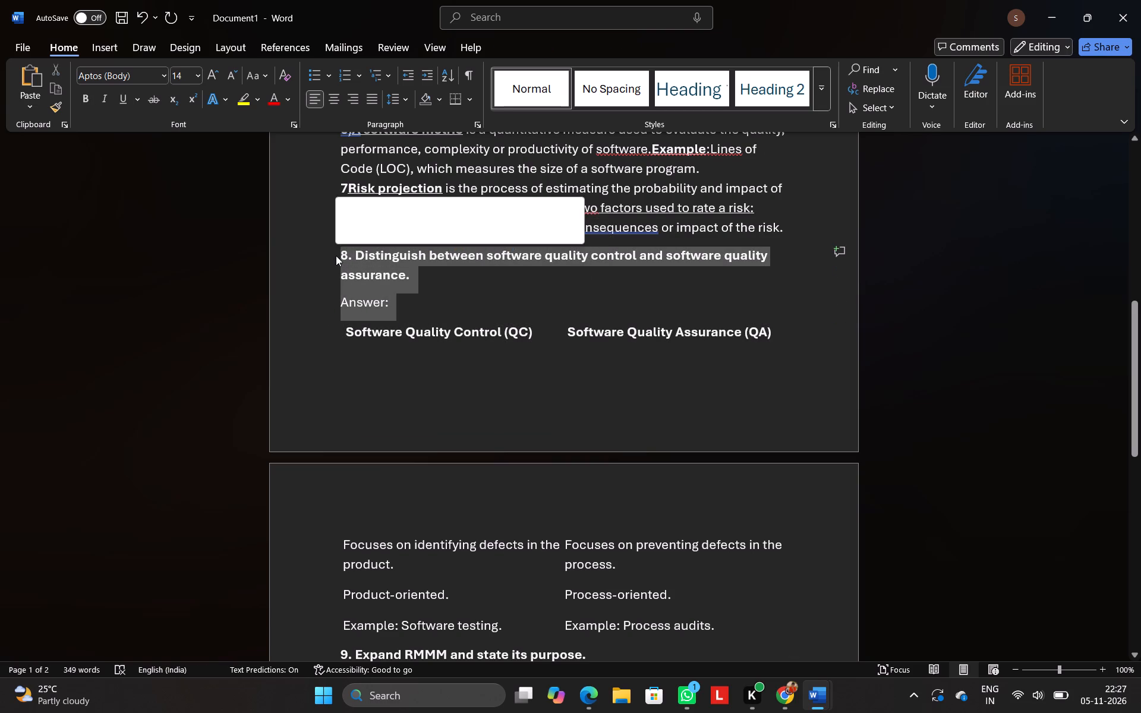
pyautogui.press('BackSpace')
pyautogui.press('BackSpace')
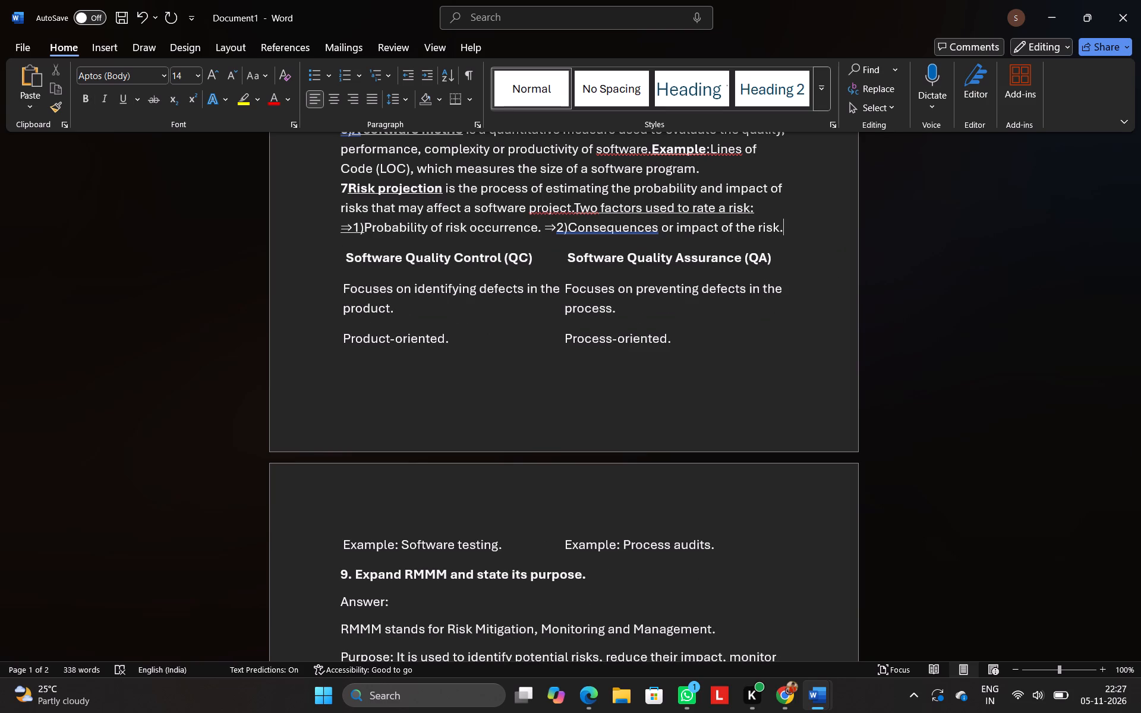
pyautogui.hotkey('shift', 'Return')
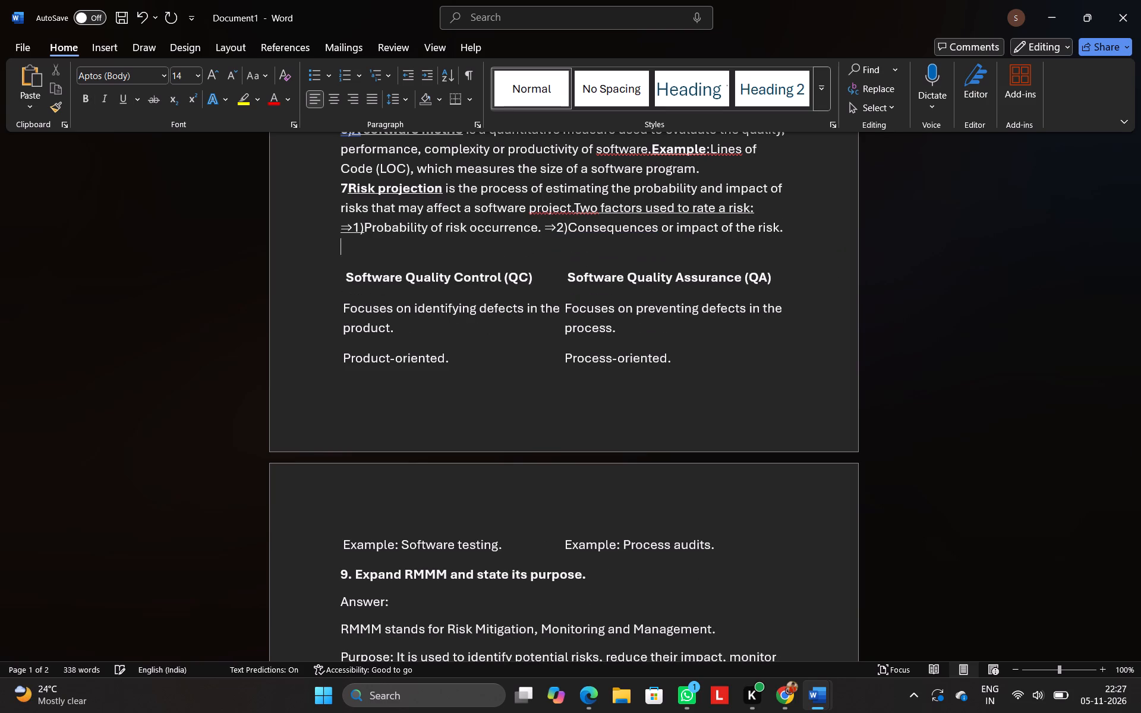
pyautogui.press('BackSpace')
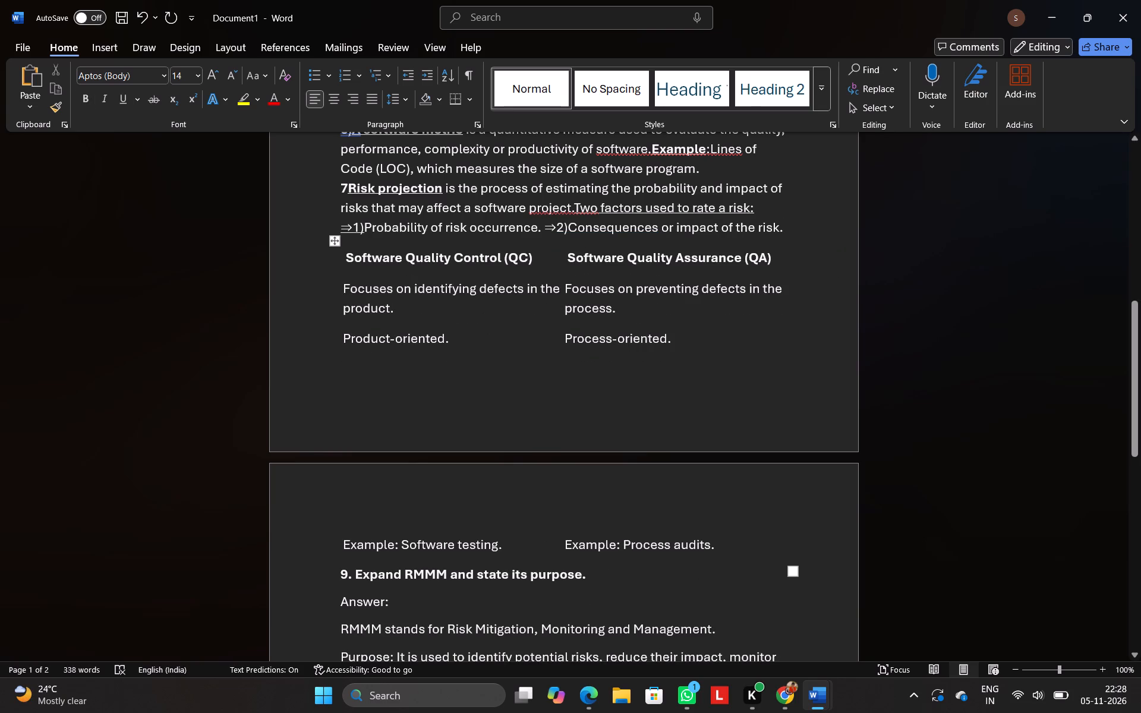
# Prefix the first point in both the QC and QA columns with "1)".
pyautogui.click(380, 370)
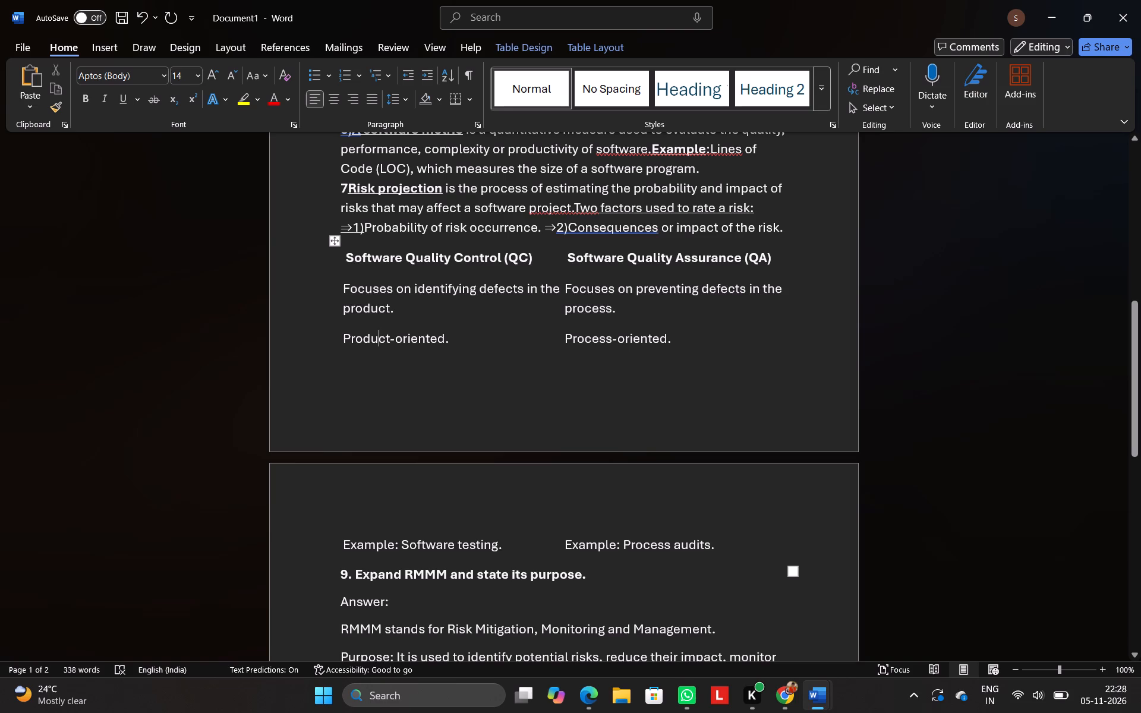
pyautogui.click(346, 285)
pyautogui.write('1)')
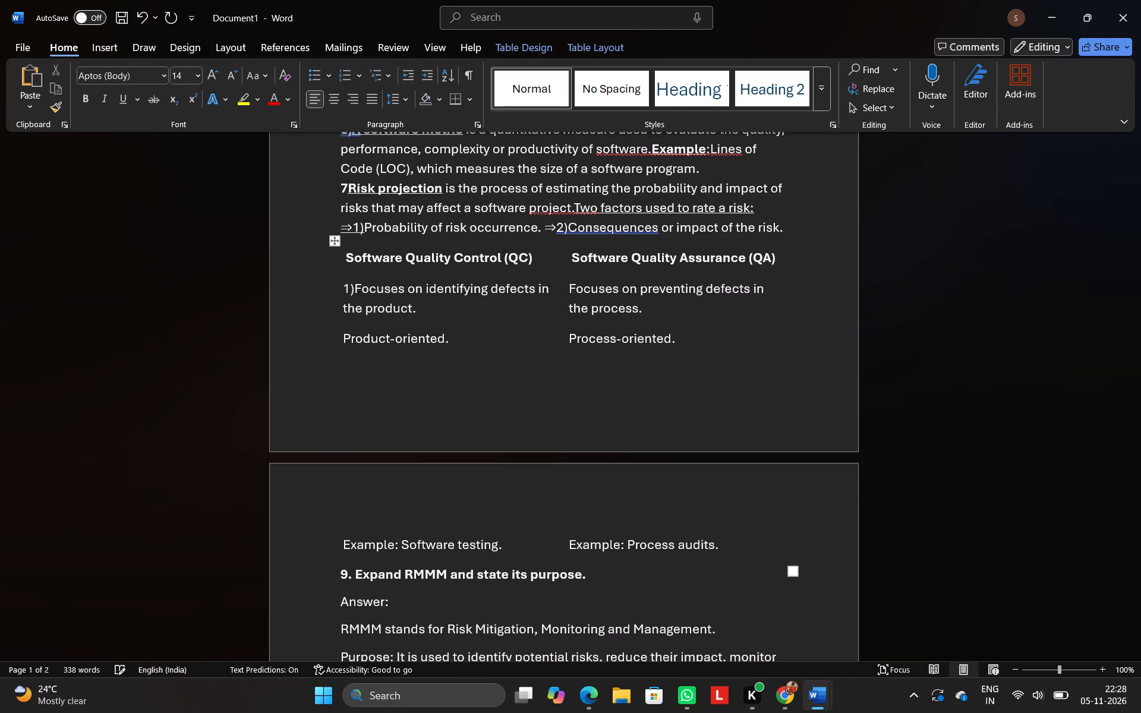
pyautogui.click(570, 291)
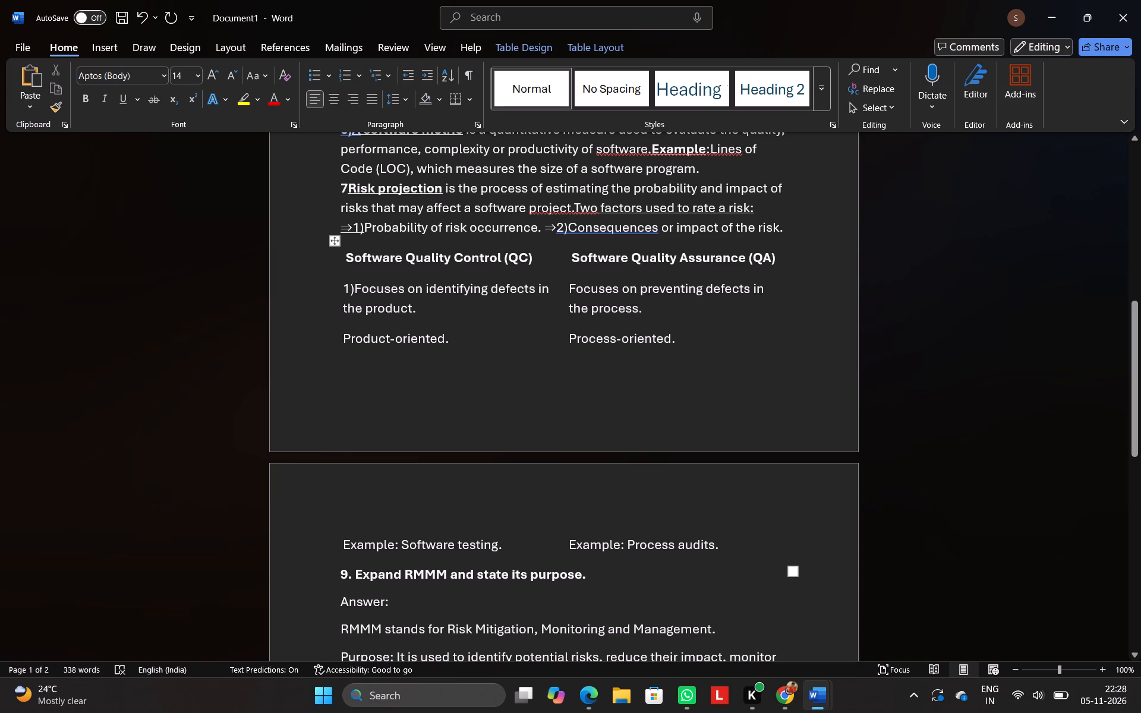
pyautogui.write('1)')
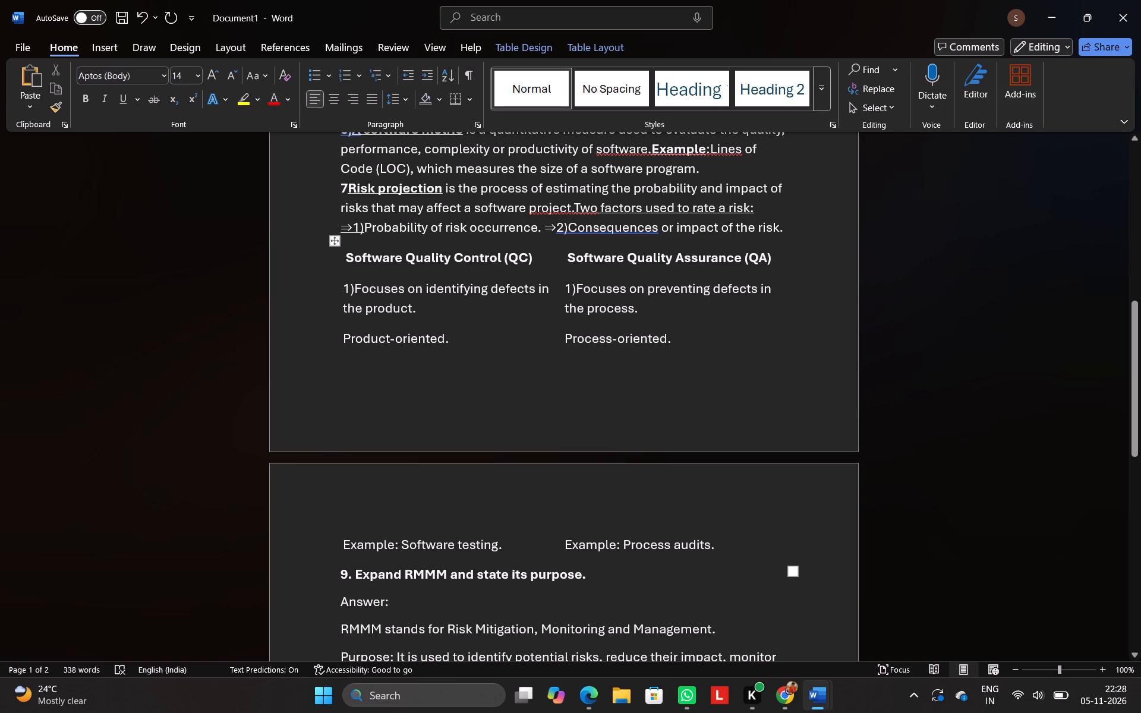
# Add "2)" after the first QC point and paste a copy of "Product-oriented." behind it.
pyautogui.click(345, 333)
pyautogui.moveTo(343, 337); pyautogui.dragTo(450, 339)
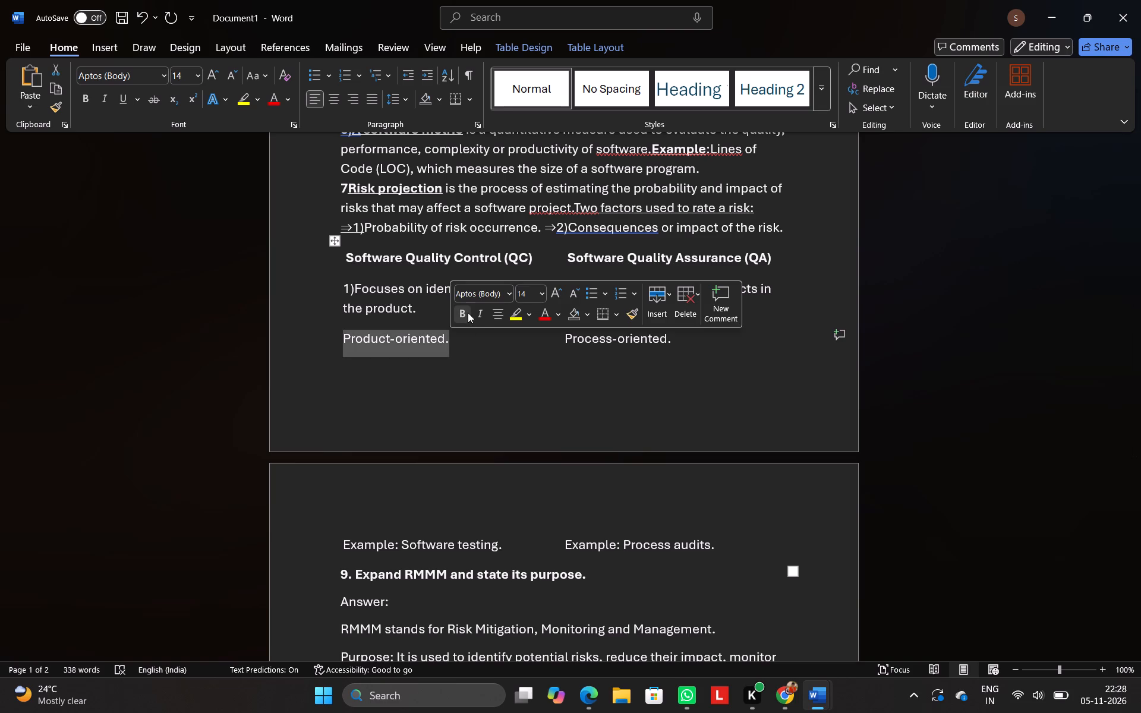
pyautogui.hotkey('ctrl', 'c')
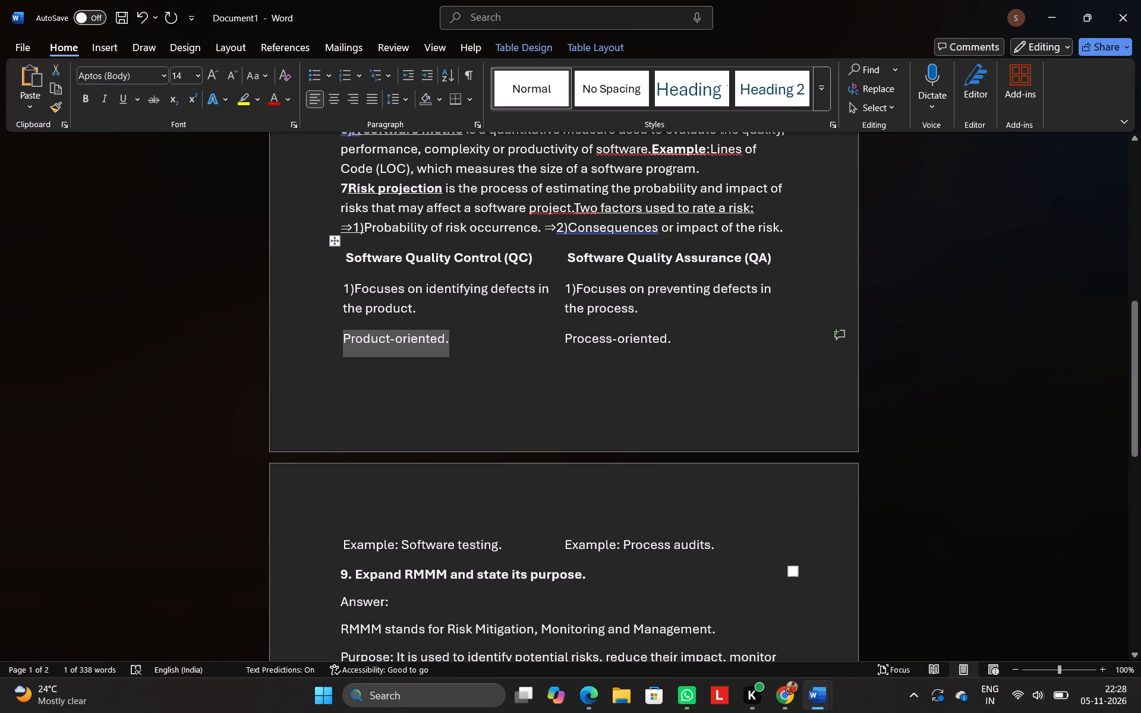
pyautogui.click(440, 312)
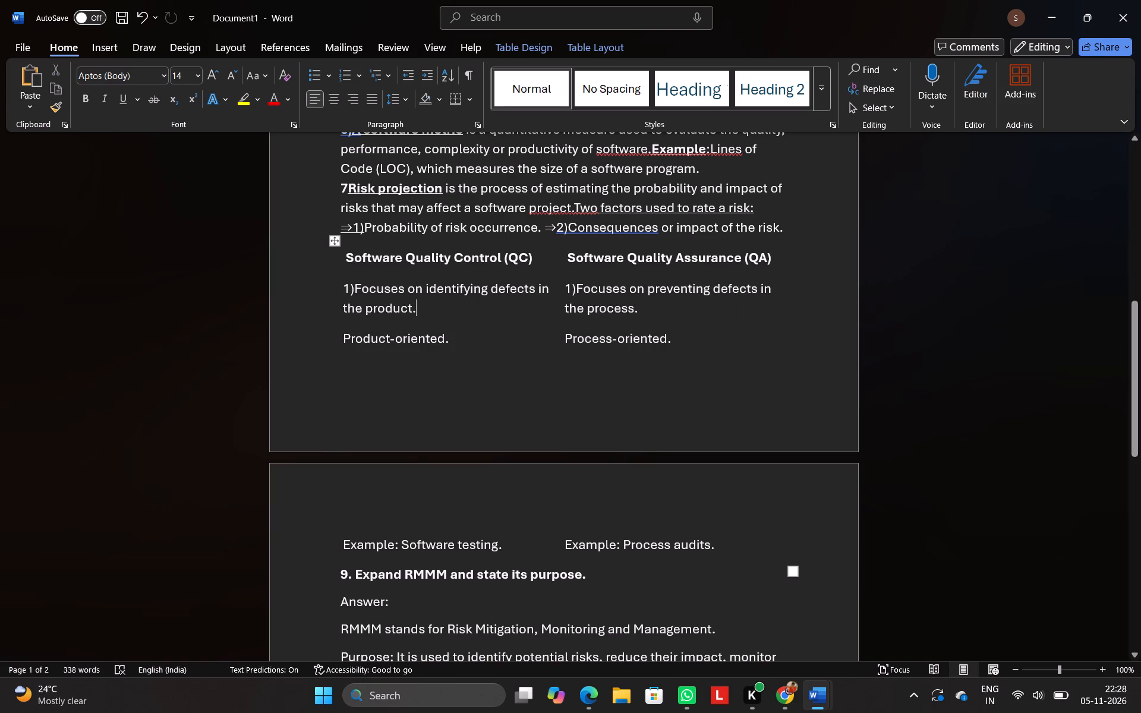
pyautogui.press('2')
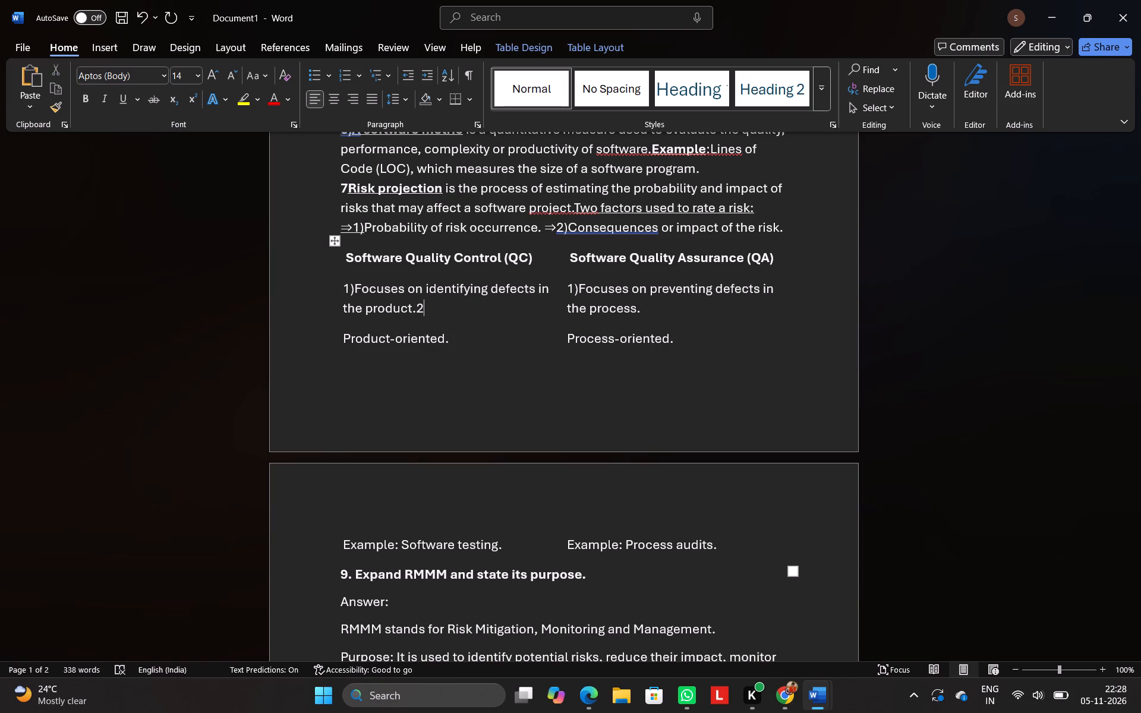
pyautogui.hotkey('shift', ')')
pyautogui.hotkey('ctrl', 'v')
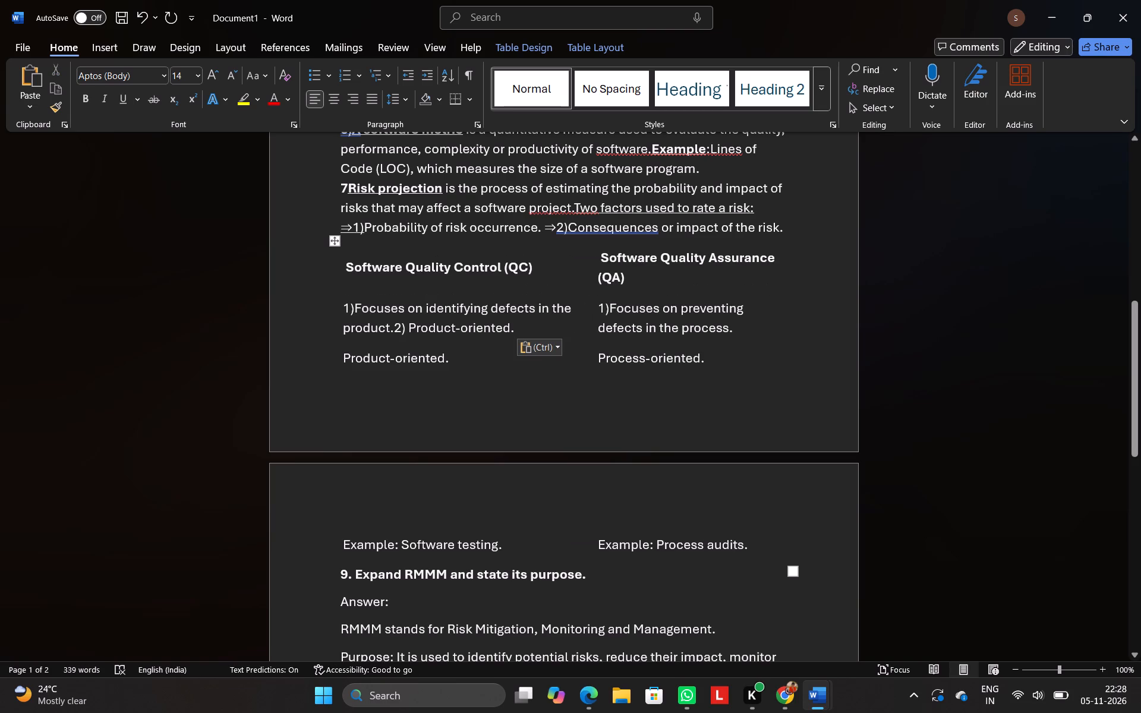
# Copy "Example: Software testing." from the last QC cell and paste it after "Product-oriented." in the cell above.
pyautogui.tripleClick(445, 362)
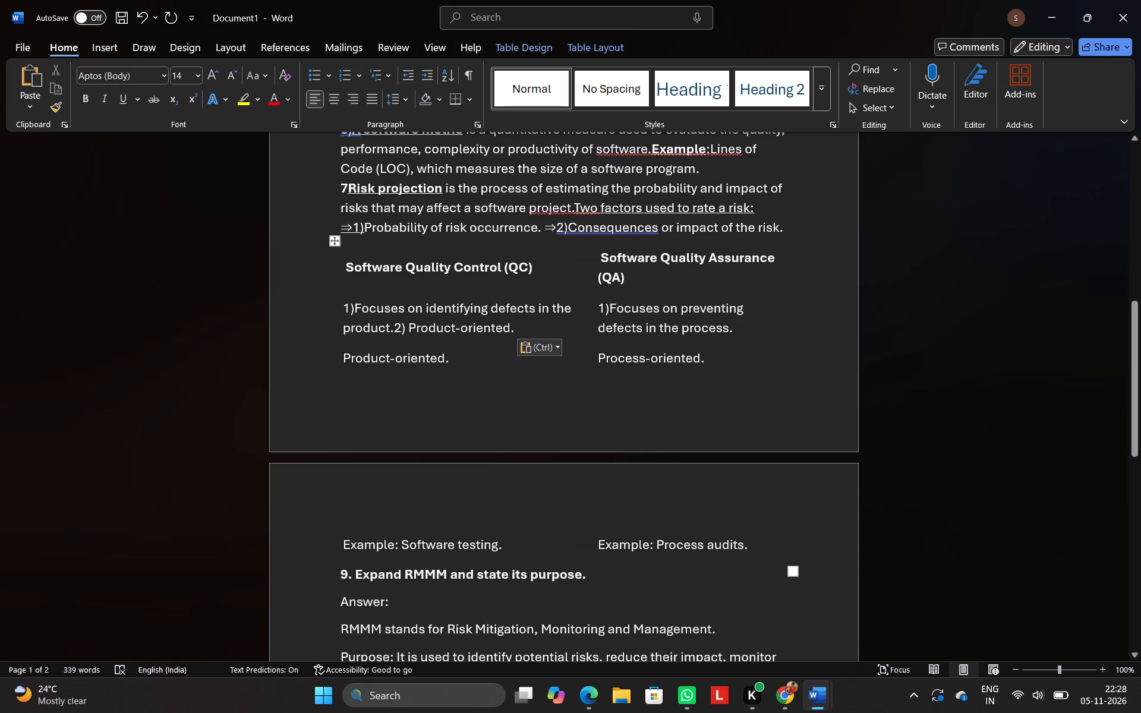
pyautogui.click(446, 361)
pyautogui.moveTo(343, 539); pyautogui.dragTo(439, 542)
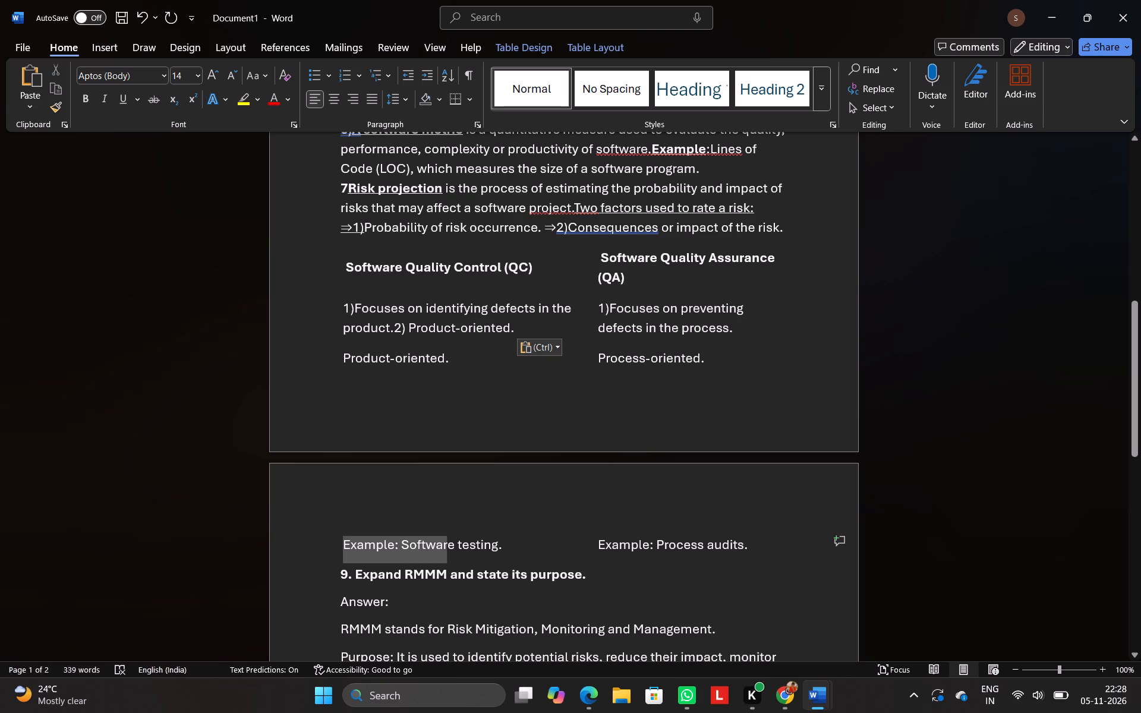
pyautogui.moveTo(439, 542); pyautogui.dragTo(503, 548)
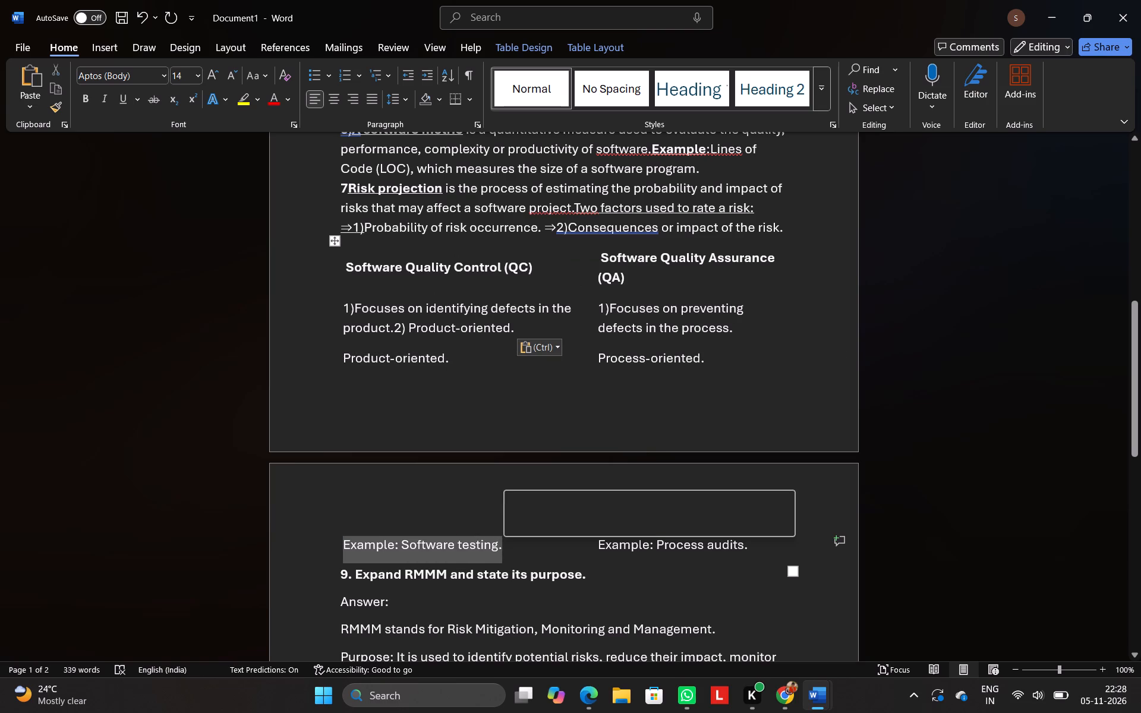
pyautogui.hotkey('ctrl', 'c')
pyautogui.click(453, 364)
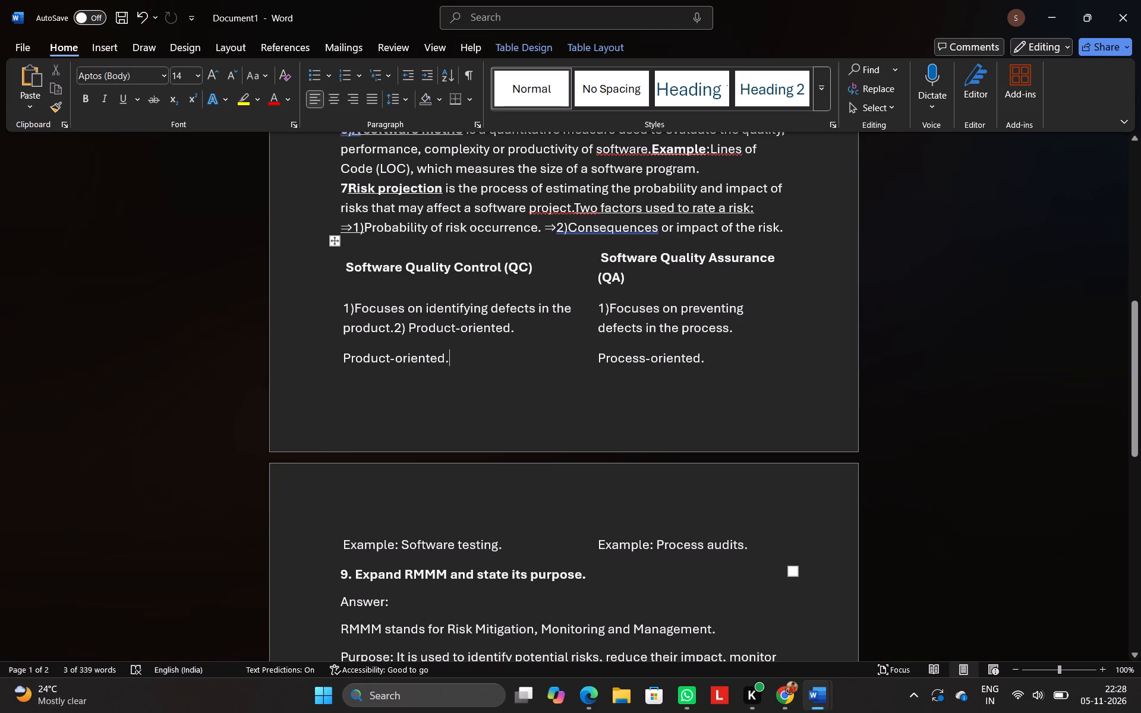
pyautogui.click(453, 364)
pyautogui.hotkey('ctrl', 'v')
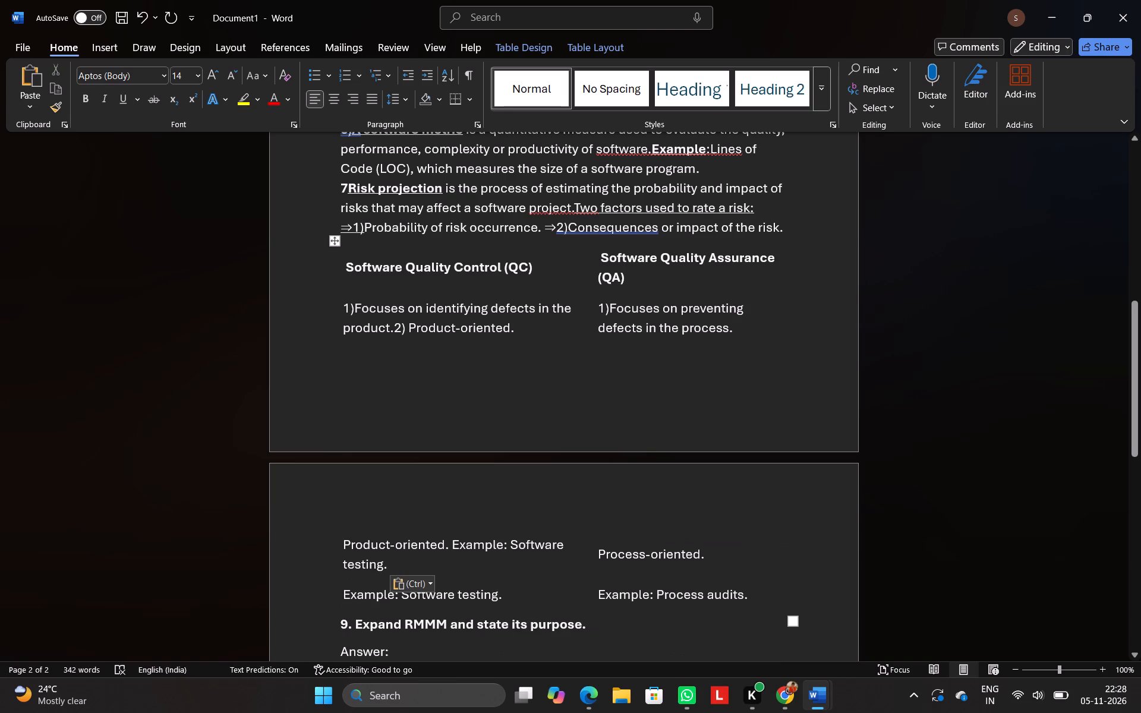
# Delete the duplicate "Product-oriented." in front of the pasted example, leaving only "Example: Software testing." in that cell.
pyautogui.click(447, 547)
pyautogui.press('BackSpace')
pyautogui.press('BackSpace')
pyautogui.press('BackSpace')
pyautogui.press('BackSpace')
pyautogui.press('BackSpace')
pyautogui.press('BackSpace')
pyautogui.press('BackSpace')
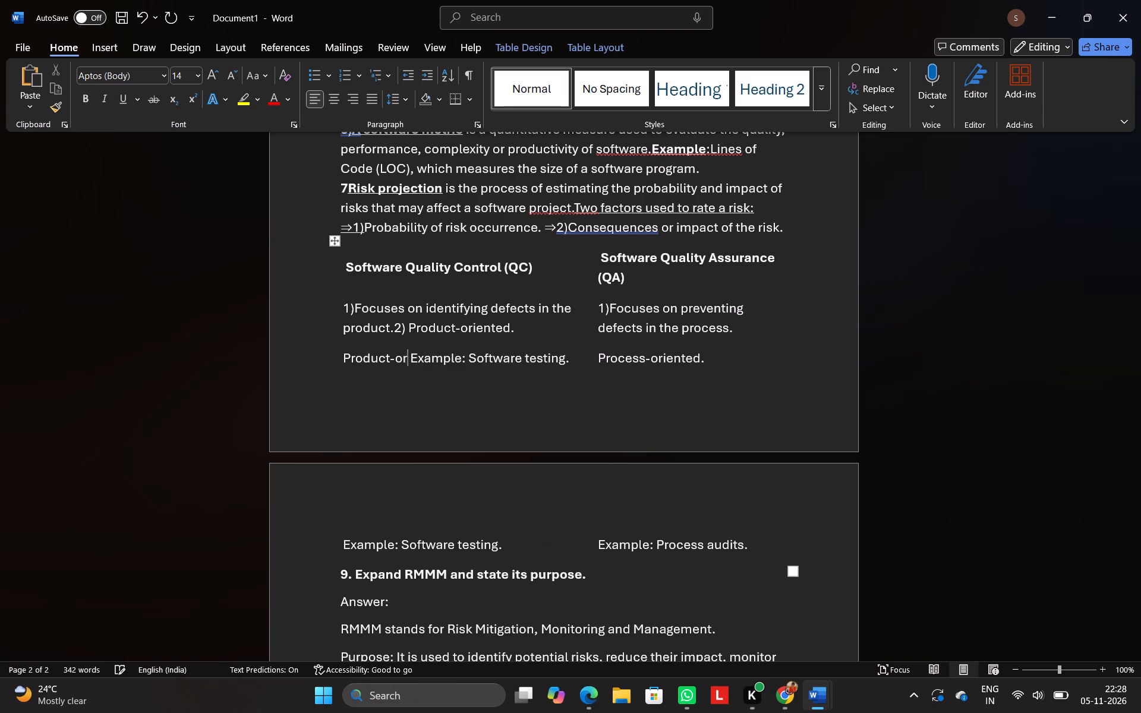
pyautogui.press('BackSpace')
pyautogui.press('BackSpace')
pyautogui.press('BackSpace')
pyautogui.press('BackSpace')
pyautogui.press('BackSpace')
pyautogui.press('BackSpace')
pyautogui.press('BackSpace')
pyautogui.press('BackSpace')
pyautogui.press('BackSpace')
pyautogui.press('BackSpace')
pyautogui.press('BackSpace')
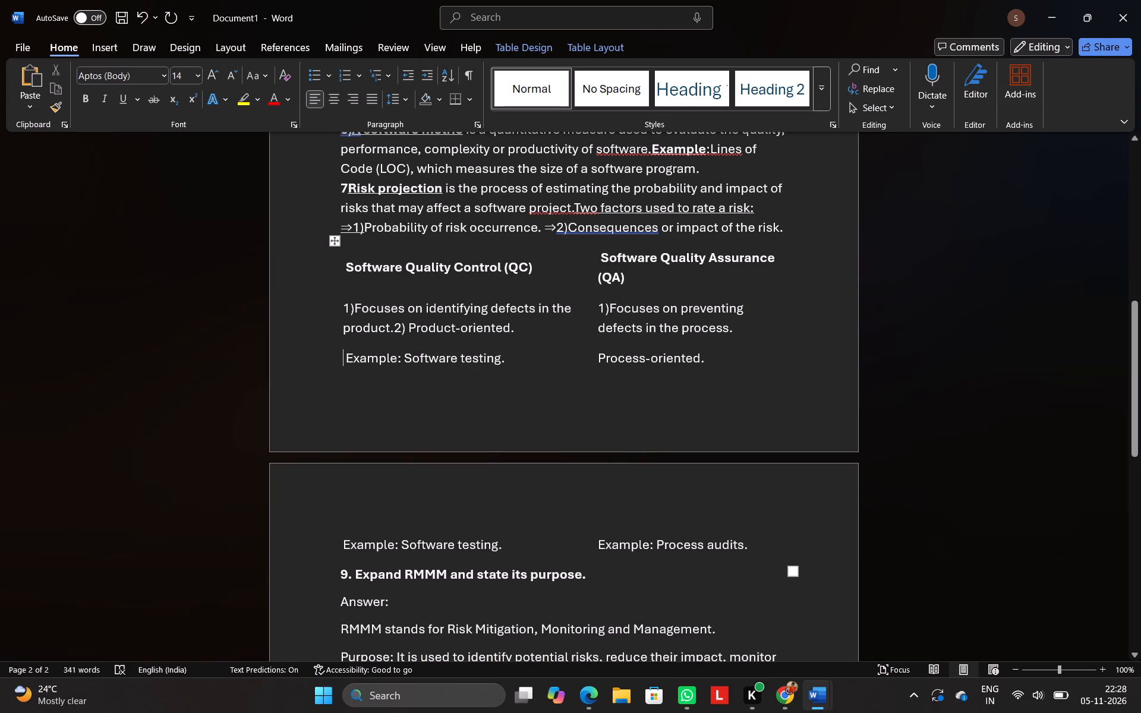
# Add "2)" after the first QA point and paste a copy of "Process-oriented." behind it.
pyautogui.moveTo(598, 358); pyautogui.dragTo(612, 360)
pyautogui.moveTo(612, 360); pyautogui.dragTo(707, 364)
pyautogui.hotkey('ctrl', 'c')
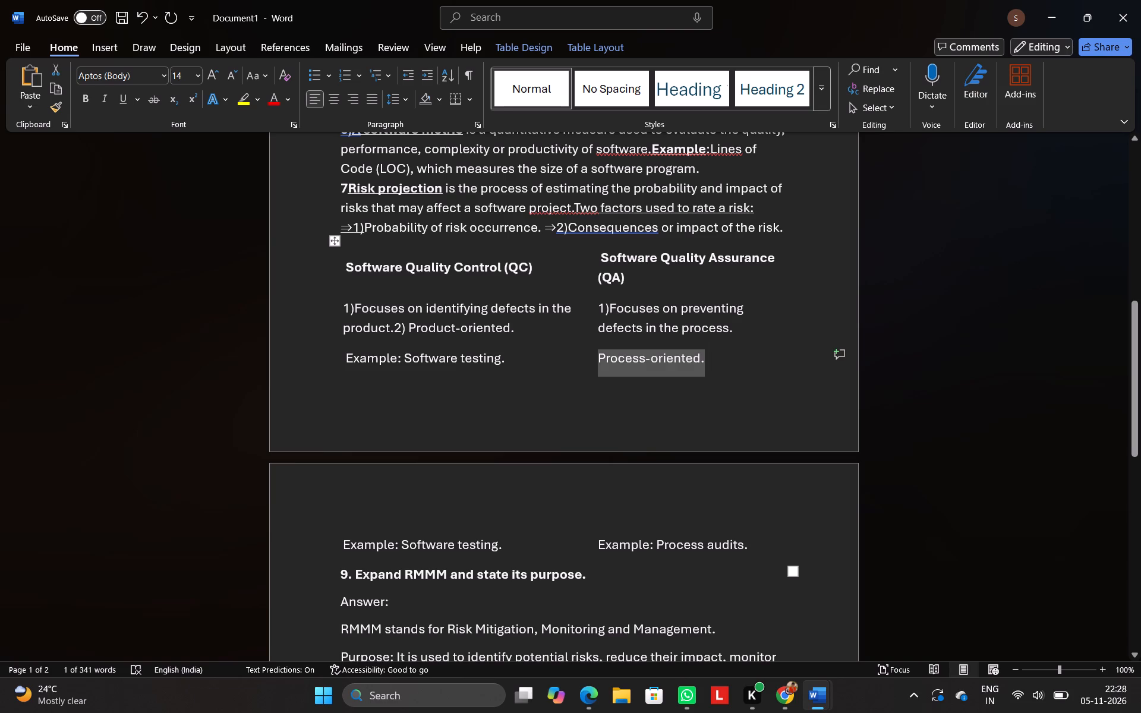
pyautogui.click(733, 326)
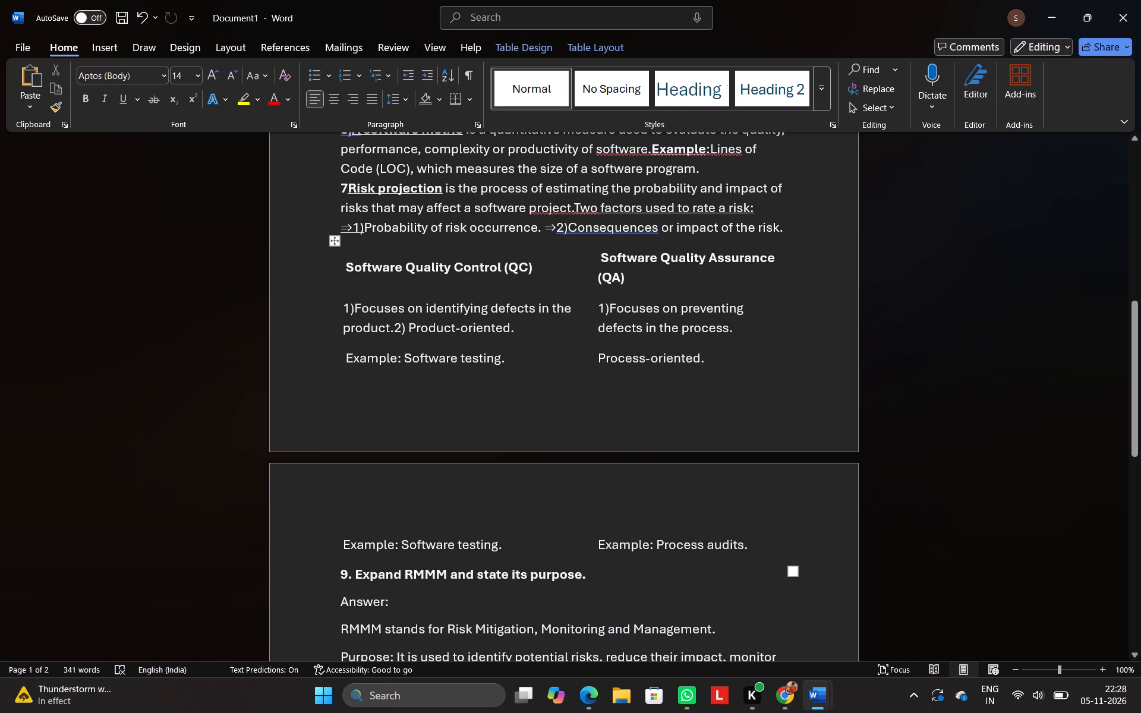
pyautogui.write('2)')
pyautogui.hotkey('ctrl', 'v')
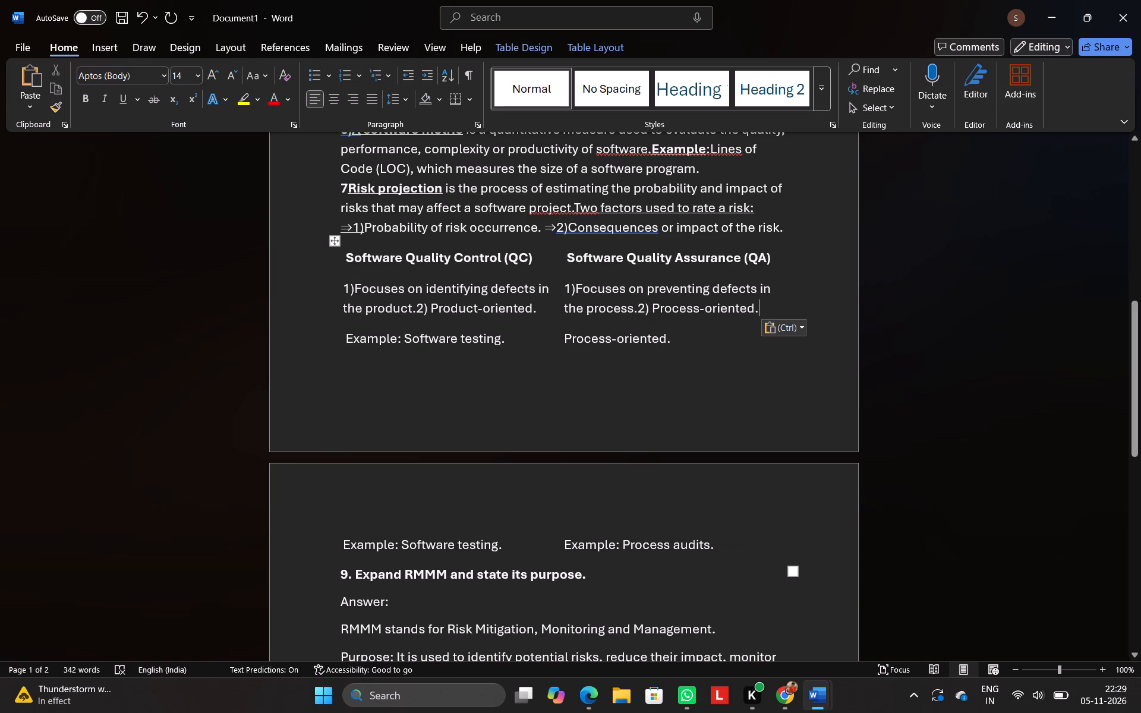
# Delete the duplicate "Process-oriented" text from the QA cell below the numbered points.
pyautogui.moveTo(563, 336); pyautogui.dragTo(649, 340)
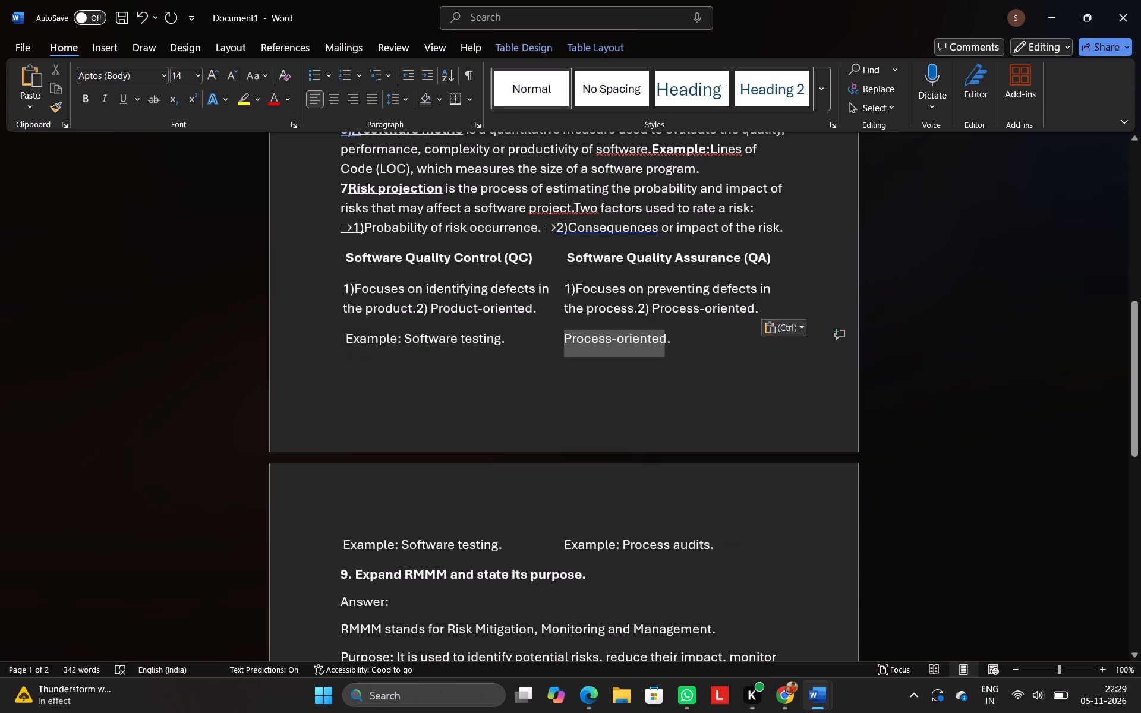
pyautogui.moveTo(649, 340); pyautogui.dragTo(649, 340)
pyautogui.press('BackSpace')
pyautogui.press('Right')
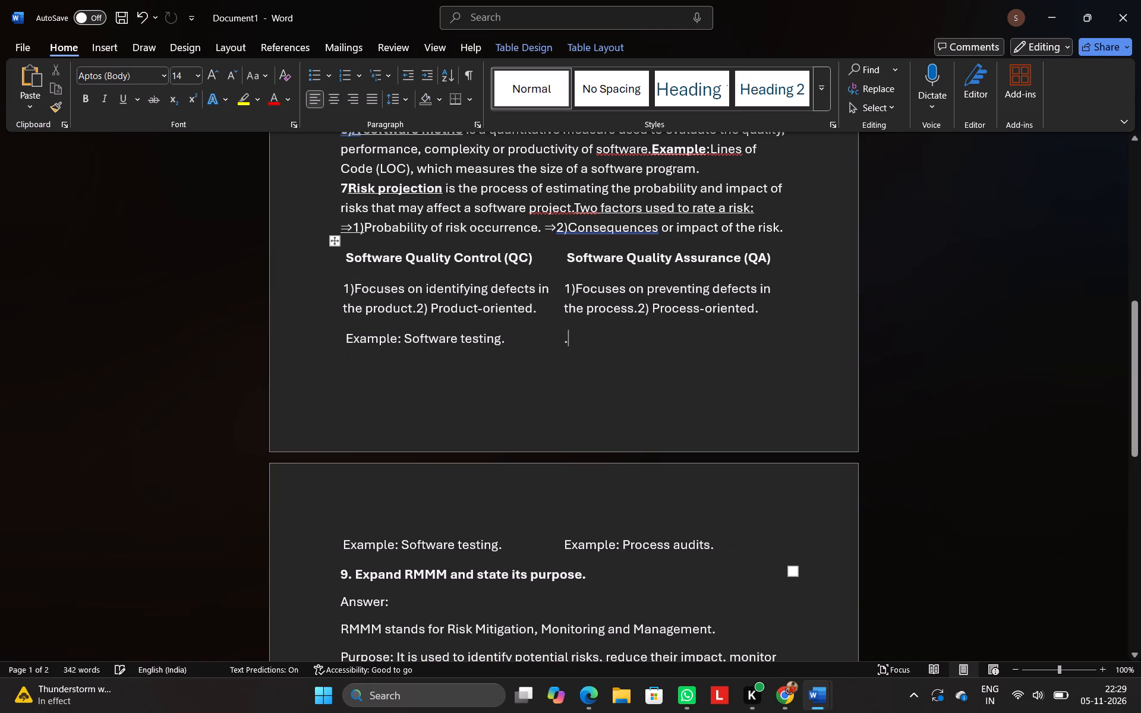
# Copy "Example: Process audits." from the last QA cell into the cell above, and remove the leftover period in front of it.
pyautogui.moveTo(562, 541); pyautogui.dragTo(575, 544)
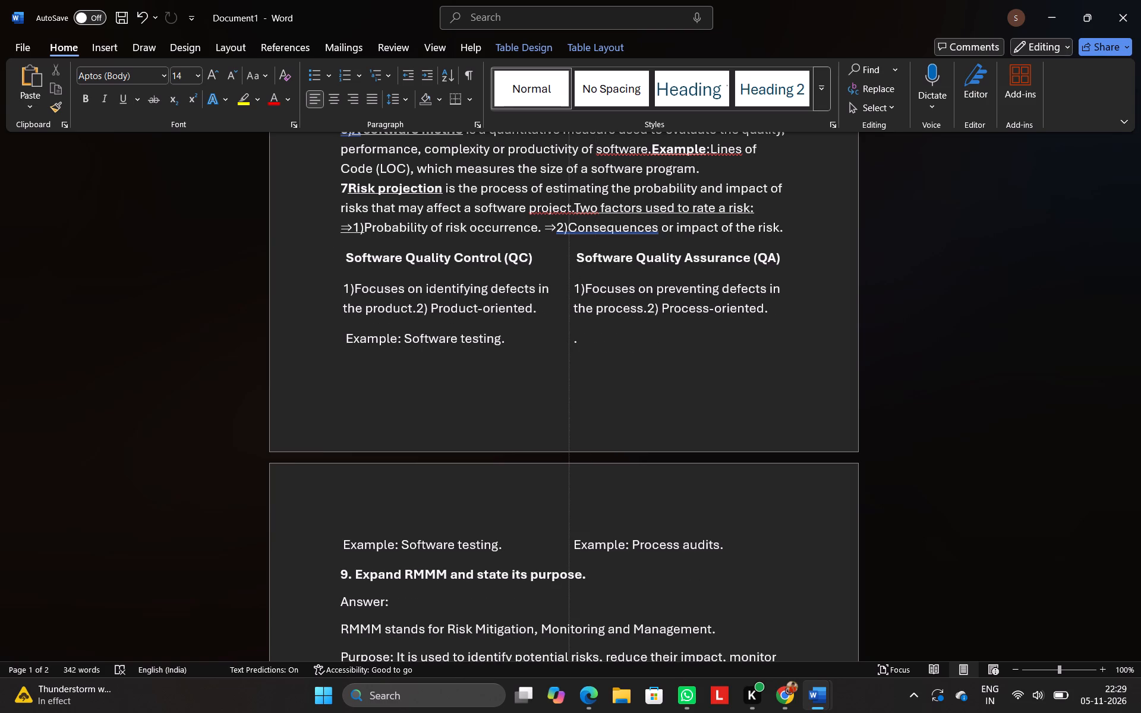
pyautogui.moveTo(575, 544); pyautogui.dragTo(568, 547)
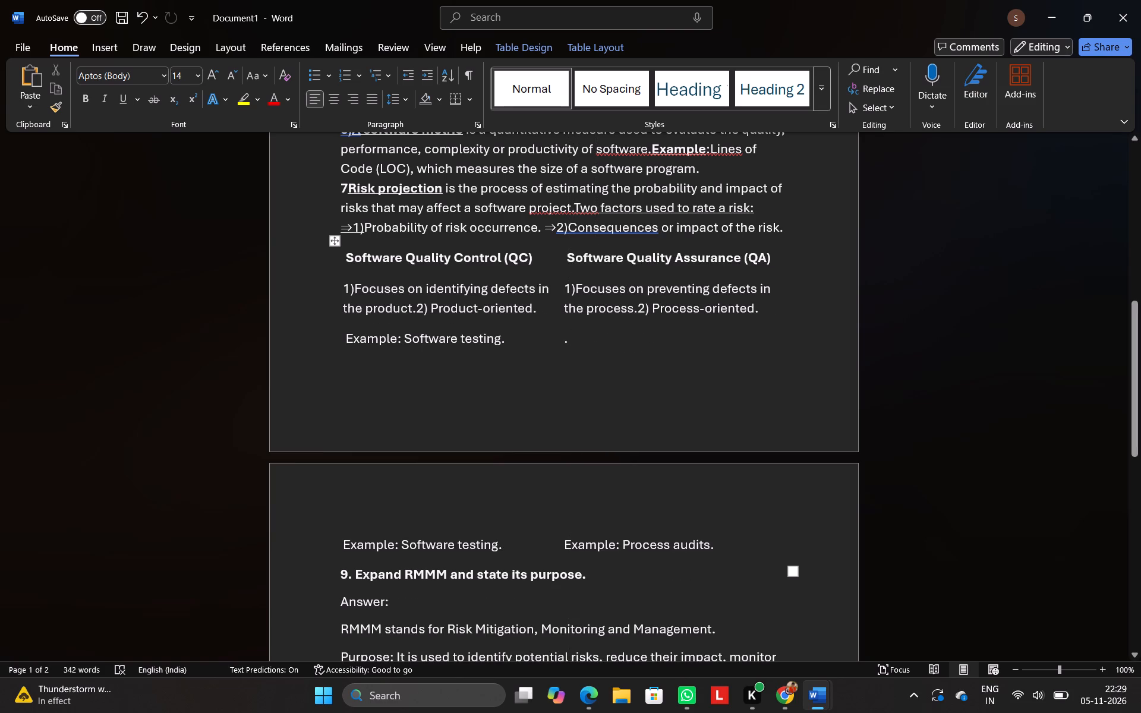
pyautogui.moveTo(565, 546); pyautogui.dragTo(720, 553)
pyautogui.hotkey('ctrl', 'c')
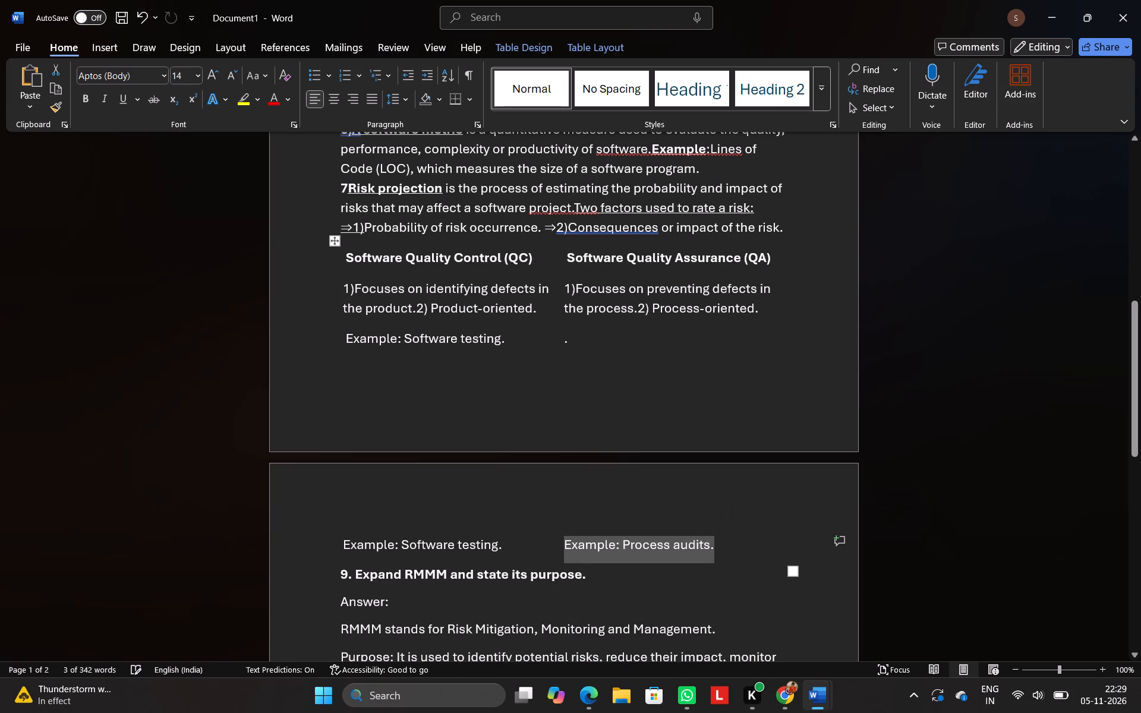
pyautogui.click(666, 365)
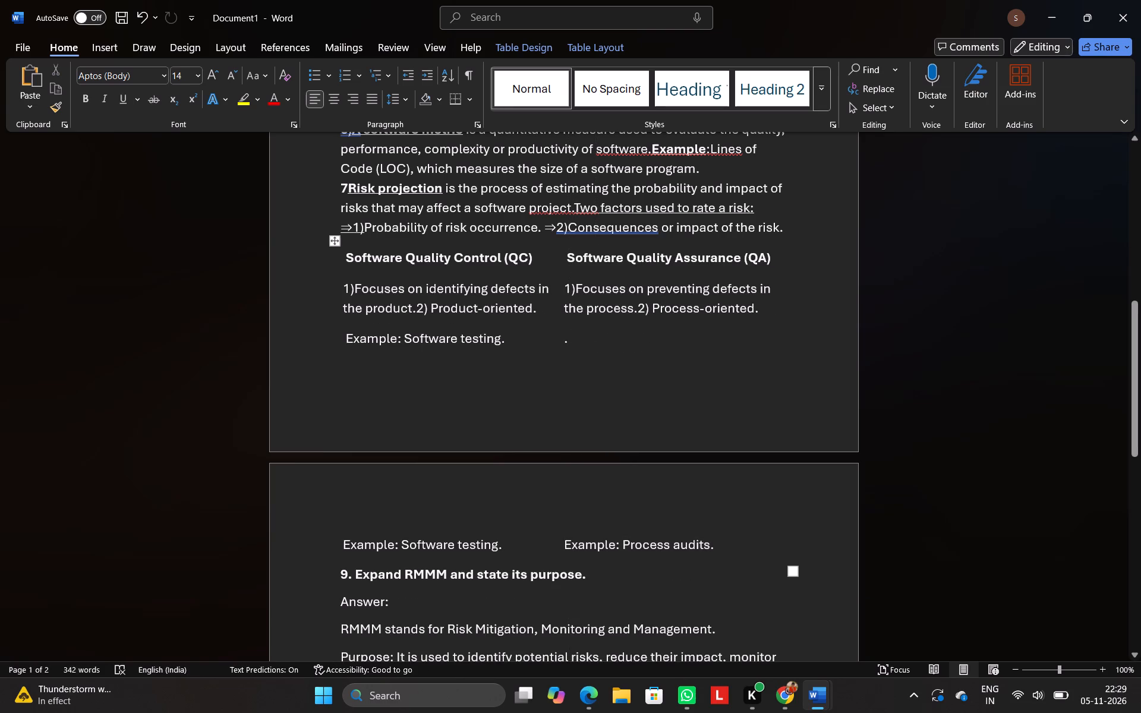
pyautogui.hotkey('ctrl', 'v')
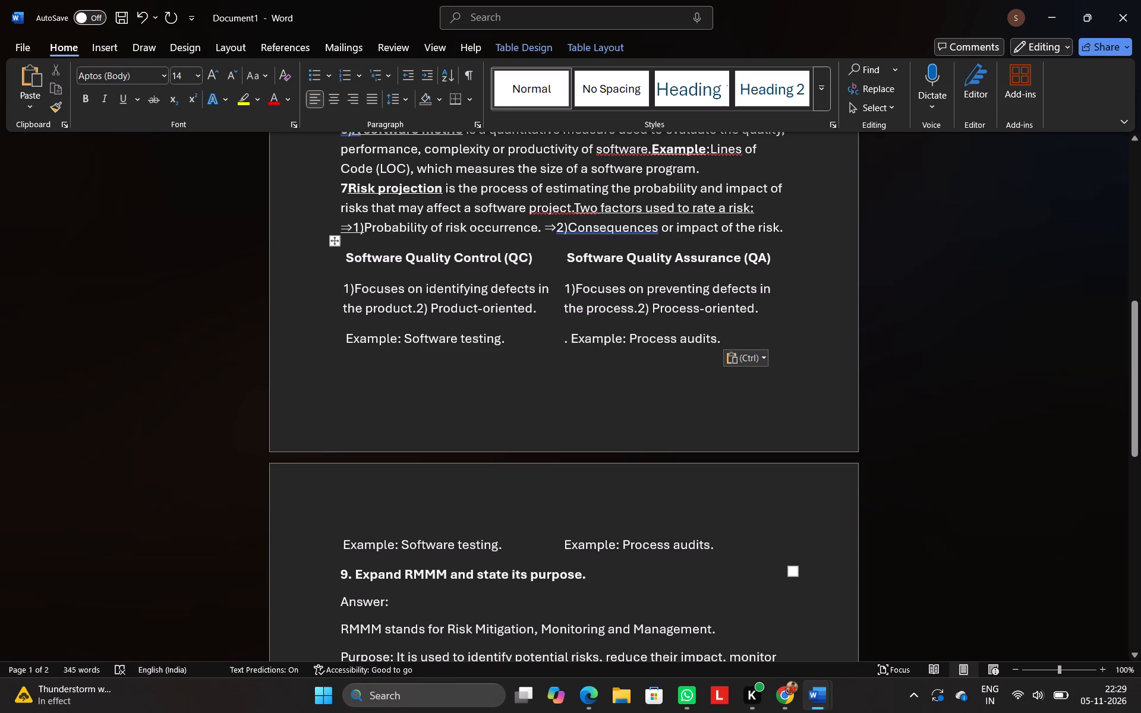
pyautogui.click(568, 338)
pyautogui.press('Right')
pyautogui.press('BackSpace')
pyautogui.press('BackSpace')
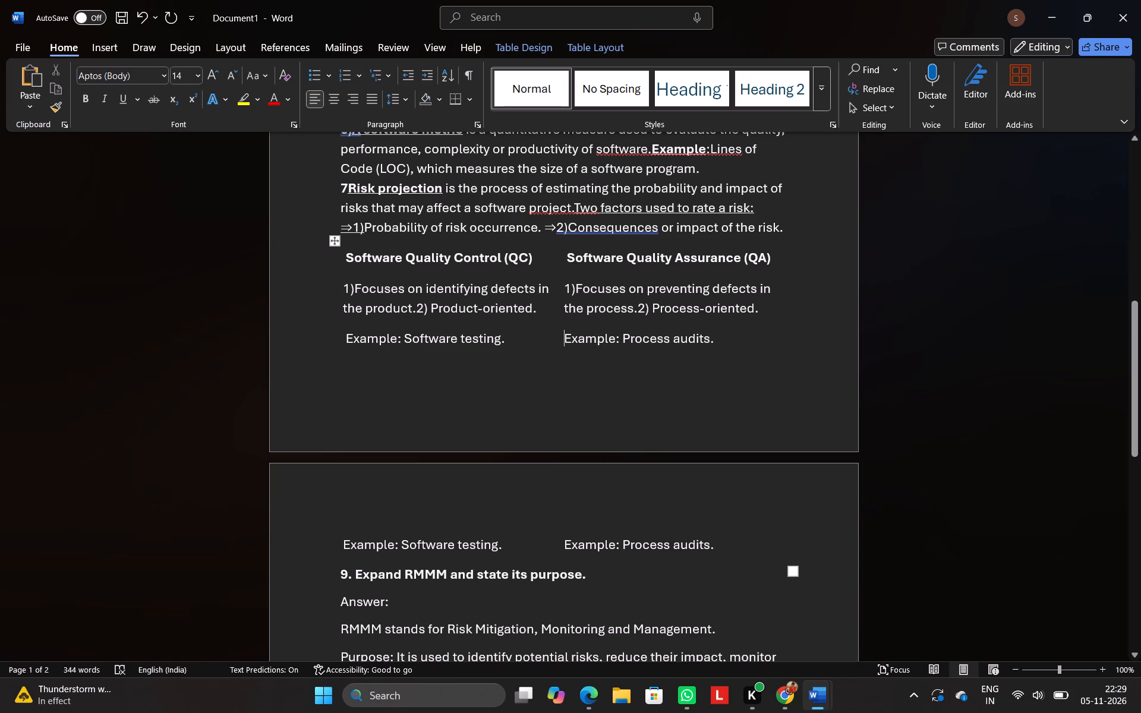
# Apply All Borders to the whole QC versus QA table.
pyautogui.click(333, 246)
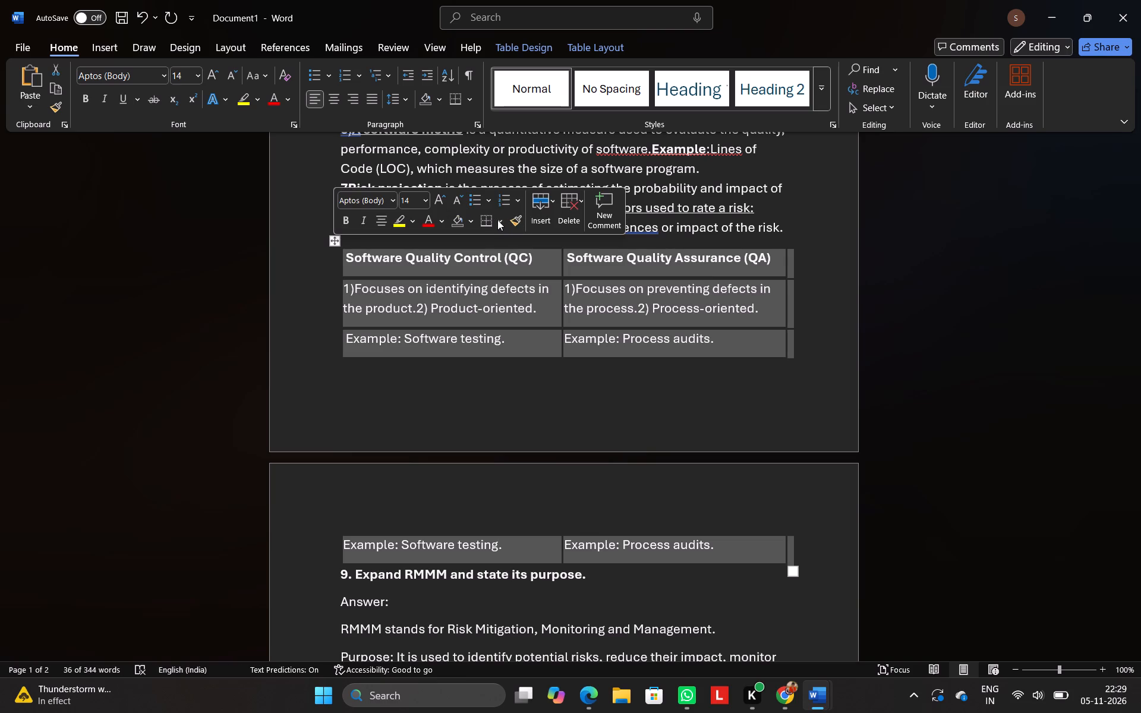
pyautogui.click(497, 219)
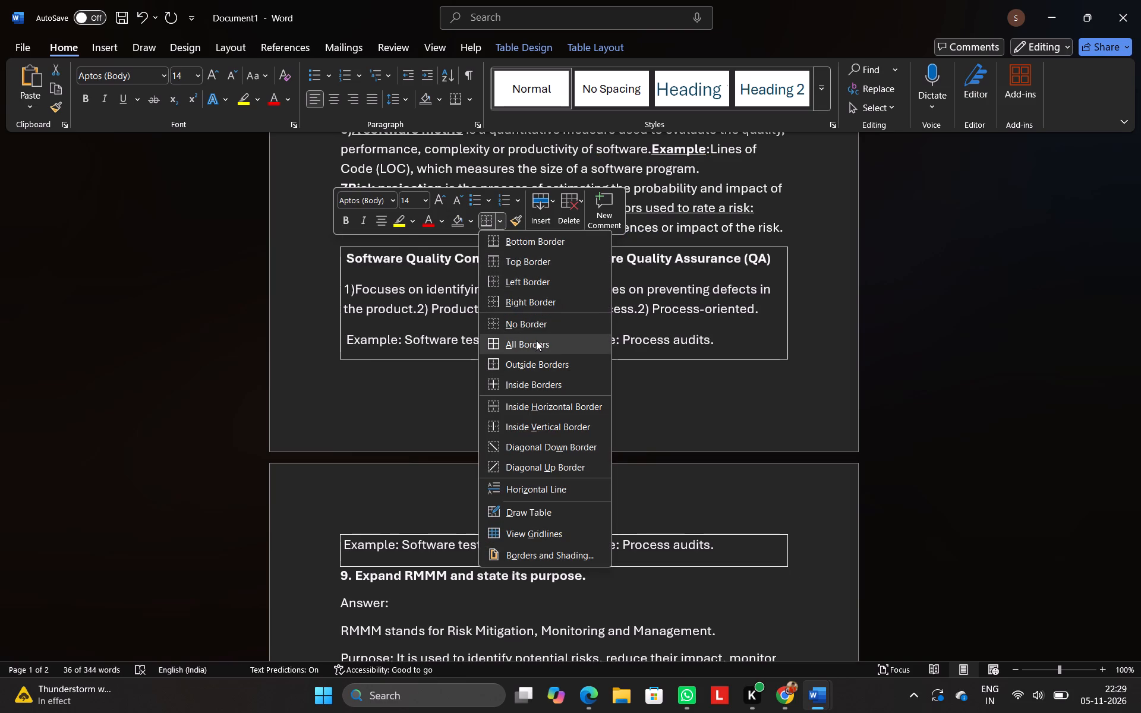
pyautogui.click(537, 340)
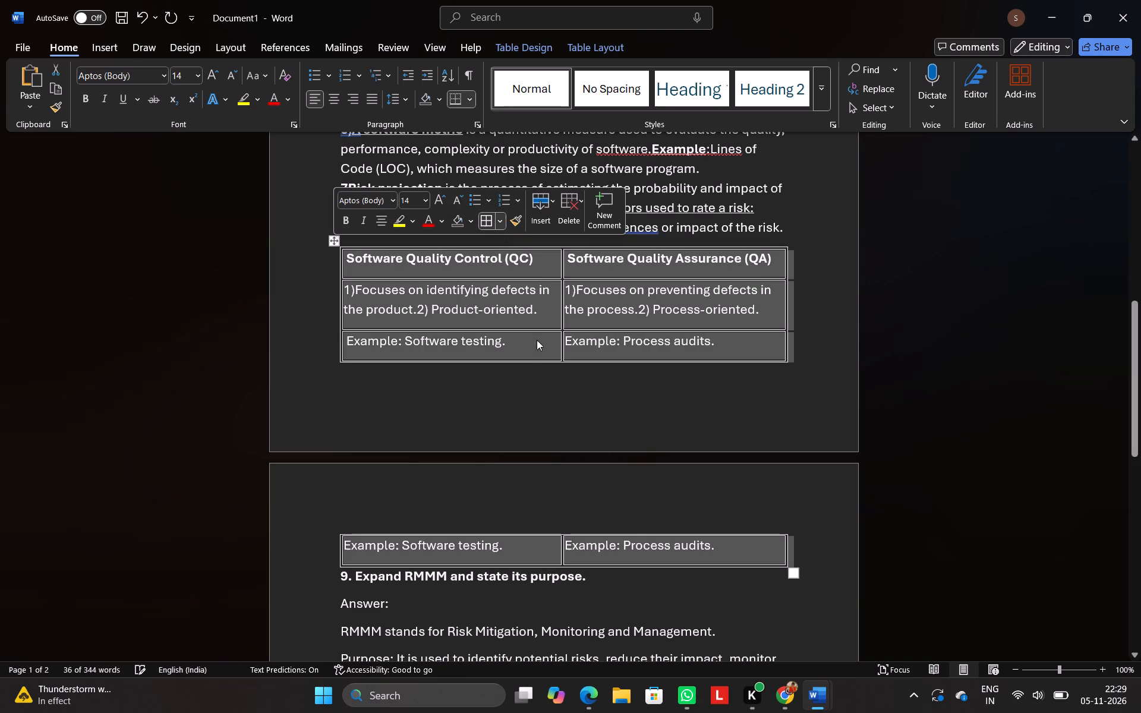
# Clear the duplicate "Example: Software testing." from the QC cell in the table's last row.
pyautogui.click(478, 551)
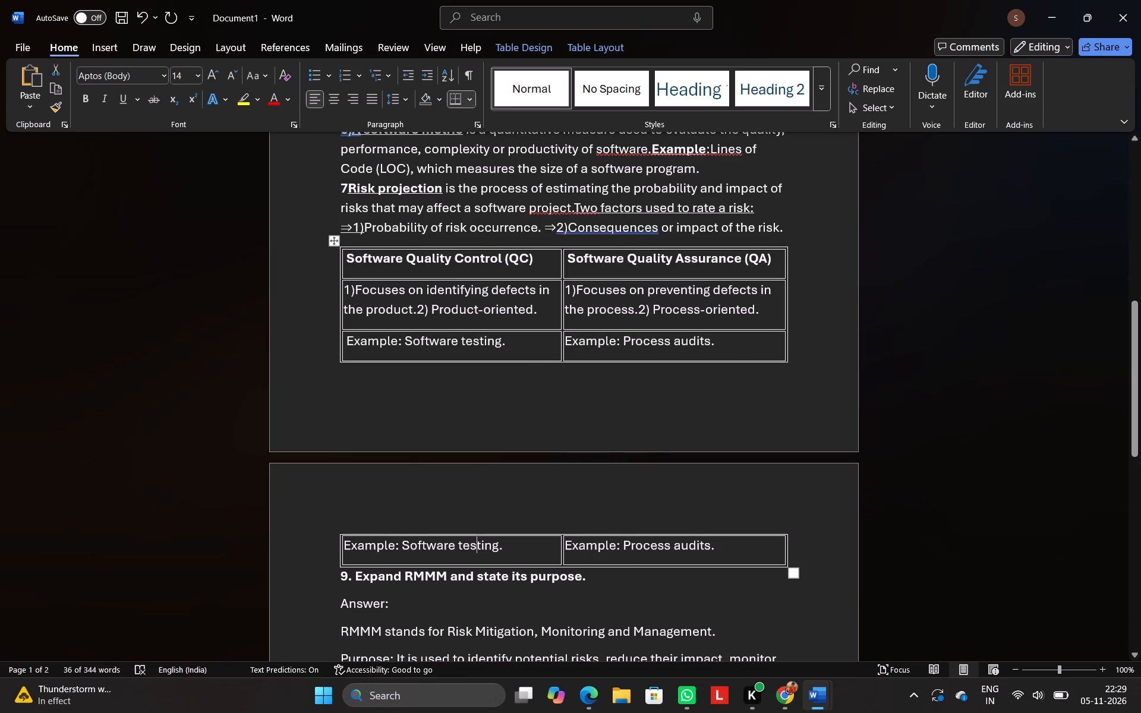
pyautogui.doubleClick(542, 558)
pyautogui.press('BackSpace')
pyautogui.press('BackSpace')
pyautogui.press('BackSpace')
pyautogui.press('BackSpace')
pyautogui.press('BackSpace')
pyautogui.press('BackSpace')
pyautogui.press('BackSpace')
pyautogui.press('BackSpace')
pyautogui.press('BackSpace')
pyautogui.press('BackSpace')
pyautogui.press('BackSpace')
pyautogui.press('BackSpace')
pyautogui.press('BackSpace')
pyautogui.press('BackSpace')
pyautogui.press('BackSpace')
pyautogui.press('BackSpace')
pyautogui.press('BackSpace')
pyautogui.press('BackSpace')
pyautogui.press('BackSpace')
pyautogui.press('BackSpace')
pyautogui.press('BackSpace')
pyautogui.press('BackSpace')
pyautogui.press('BackSpace')
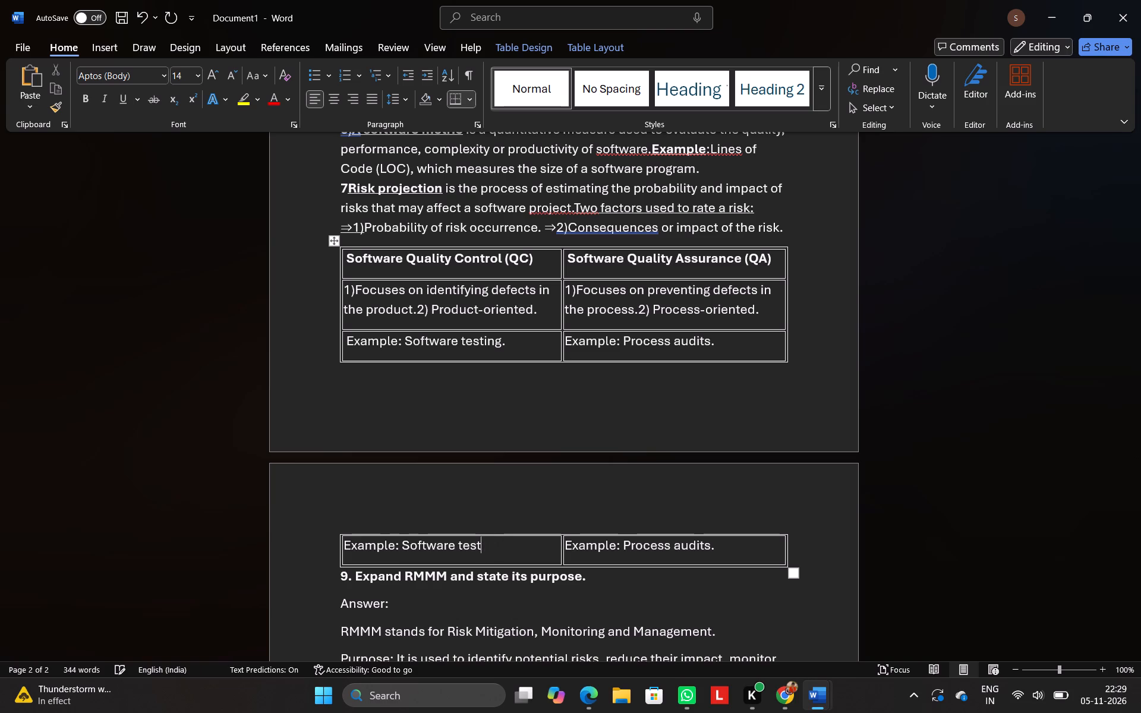
pyautogui.press('BackSpace')
pyautogui.press('BackSpace')
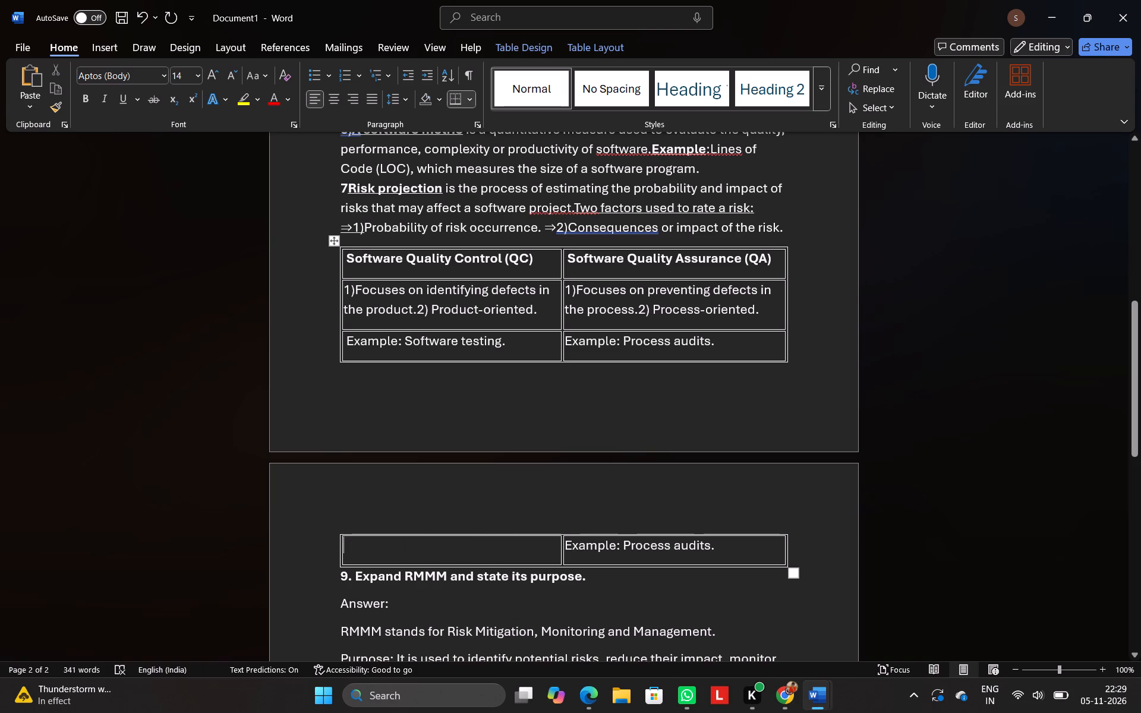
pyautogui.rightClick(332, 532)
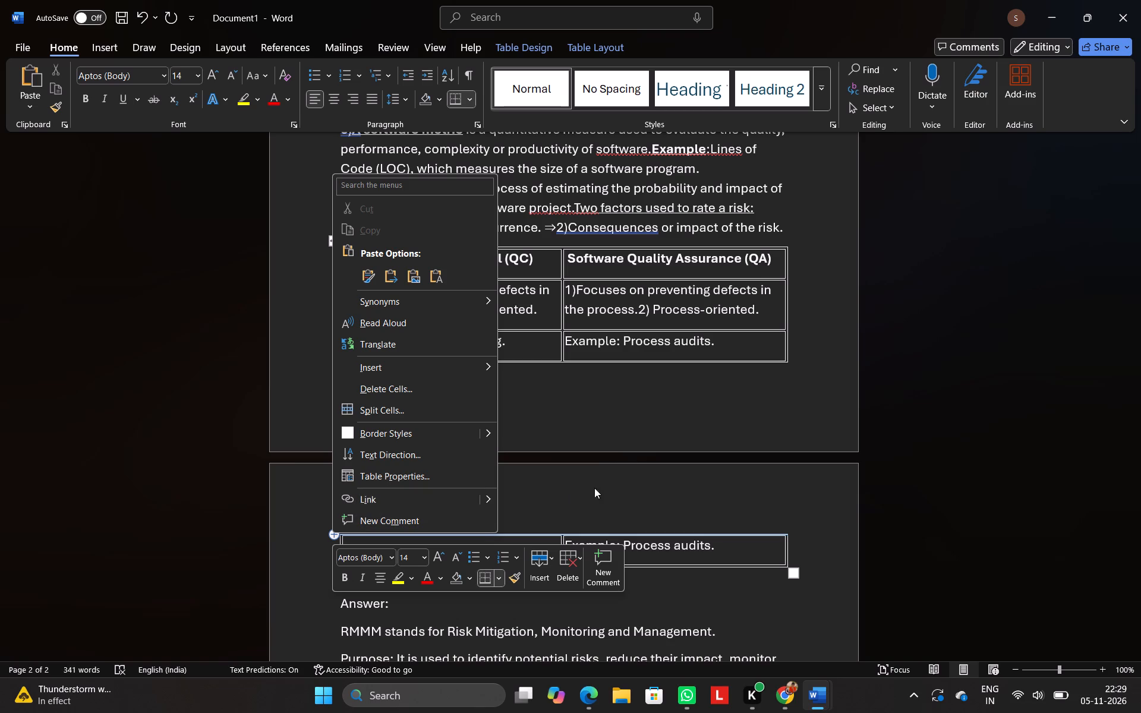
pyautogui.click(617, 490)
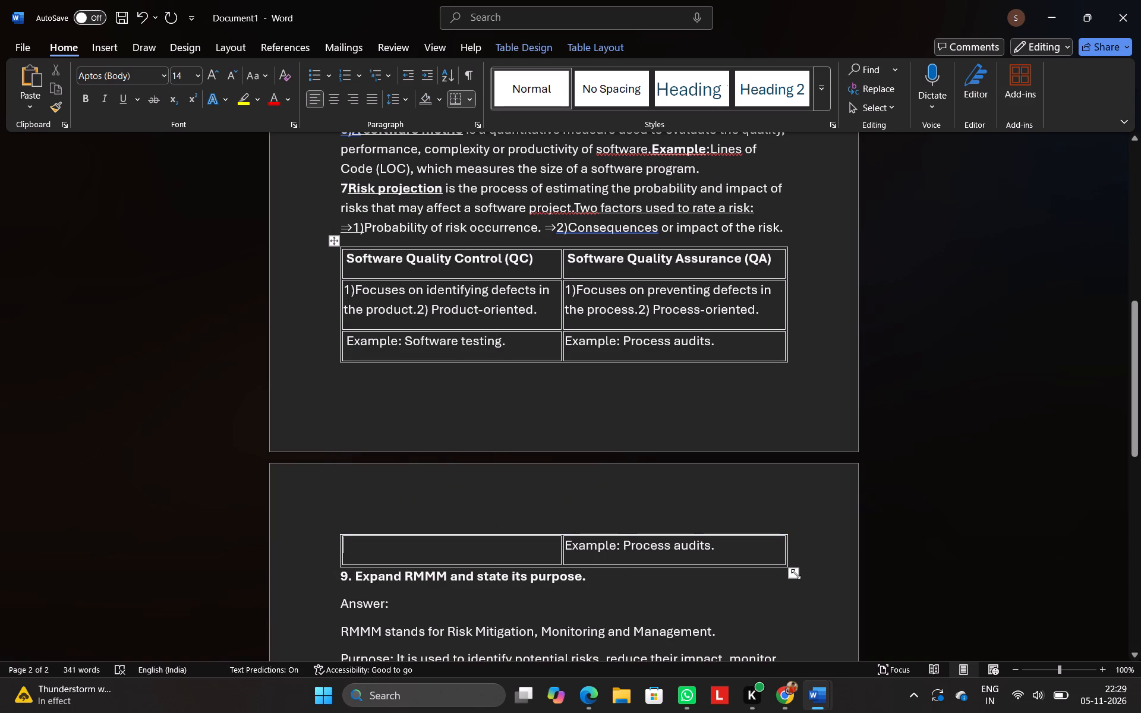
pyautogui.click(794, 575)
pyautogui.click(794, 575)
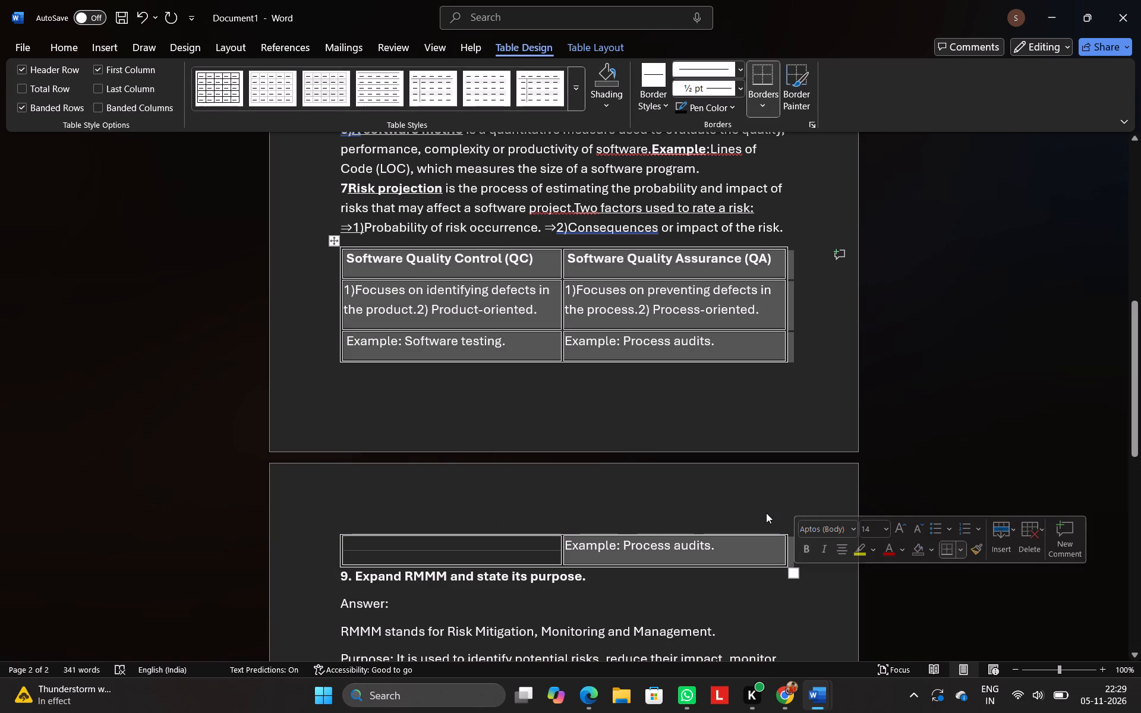
# Clear the duplicate "Example: Process audits." from the QA cell in the table's last row.
pyautogui.click(751, 544)
pyautogui.press('BackSpace')
pyautogui.press('BackSpace')
pyautogui.press('BackSpace')
pyautogui.press('BackSpace')
pyautogui.press('BackSpace')
pyautogui.press('BackSpace')
pyautogui.press('BackSpace')
pyautogui.press('BackSpace')
pyautogui.press('BackSpace')
pyautogui.press('BackSpace')
pyautogui.press('BackSpace')
pyautogui.press('BackSpace')
pyautogui.press('BackSpace')
pyautogui.press('BackSpace')
pyautogui.press('BackSpace')
pyautogui.press('BackSpace')
pyautogui.press('BackSpace')
pyautogui.press('BackSpace')
pyautogui.press('BackSpace')
pyautogui.press('BackSpace')
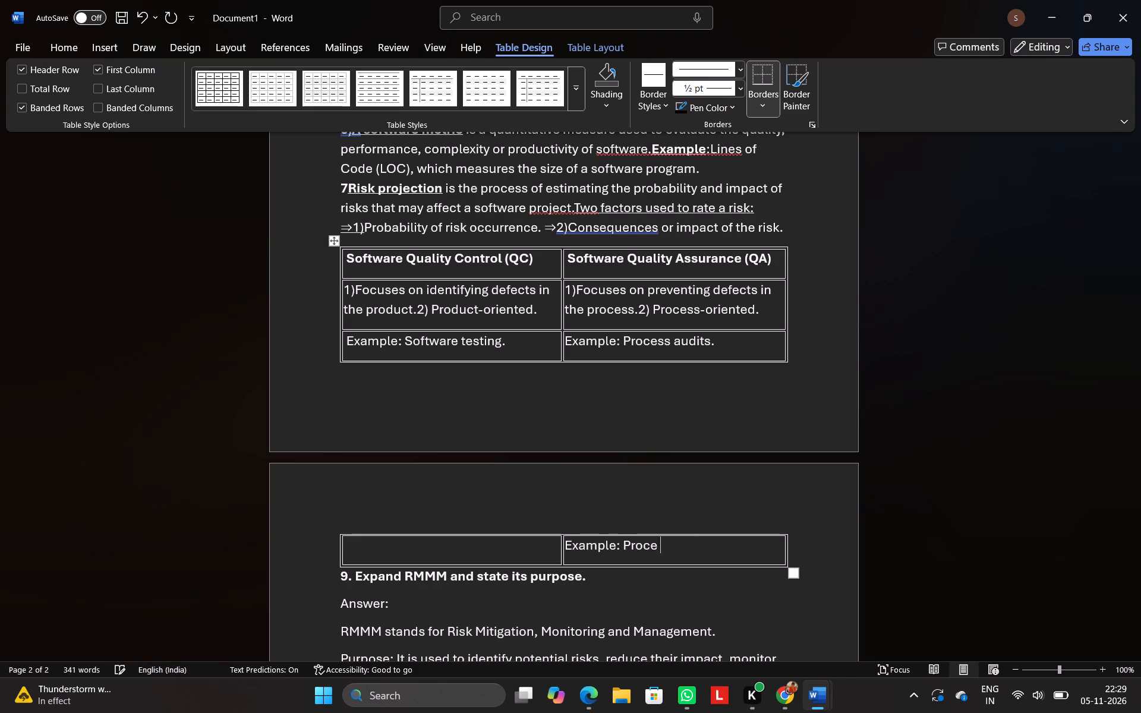
pyautogui.press('BackSpace')
pyautogui.press('BackSpace')
pyautogui.press('BackSpace')
pyautogui.press('BackSpace')
pyautogui.press('BackSpace')
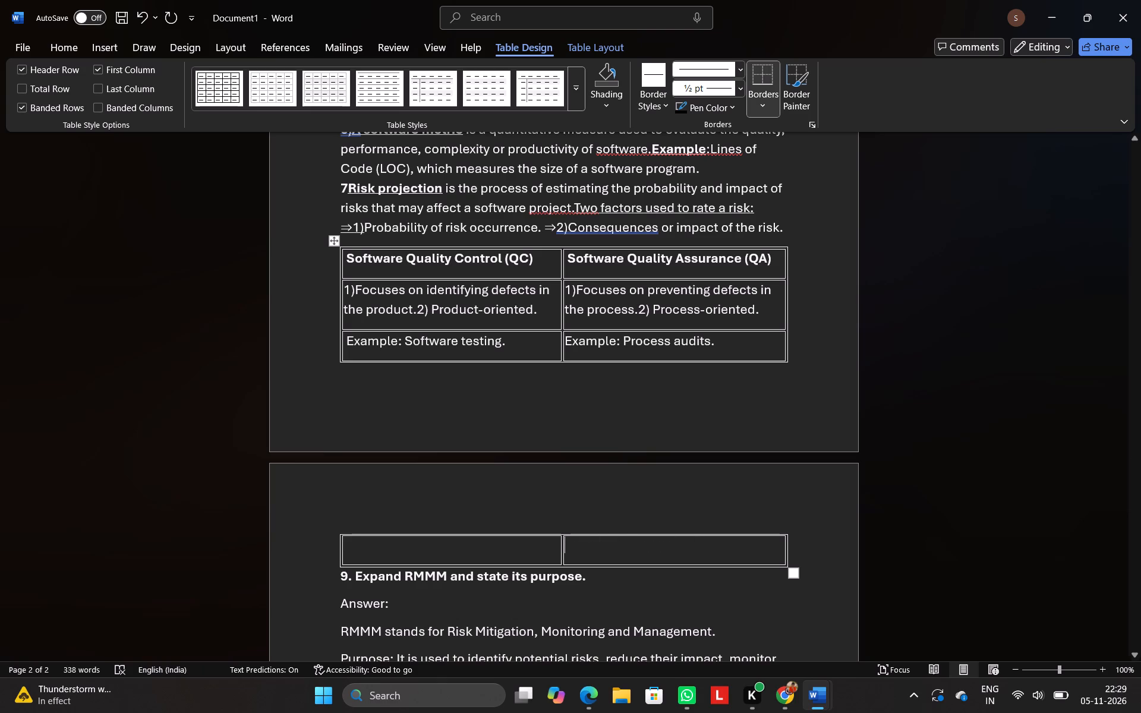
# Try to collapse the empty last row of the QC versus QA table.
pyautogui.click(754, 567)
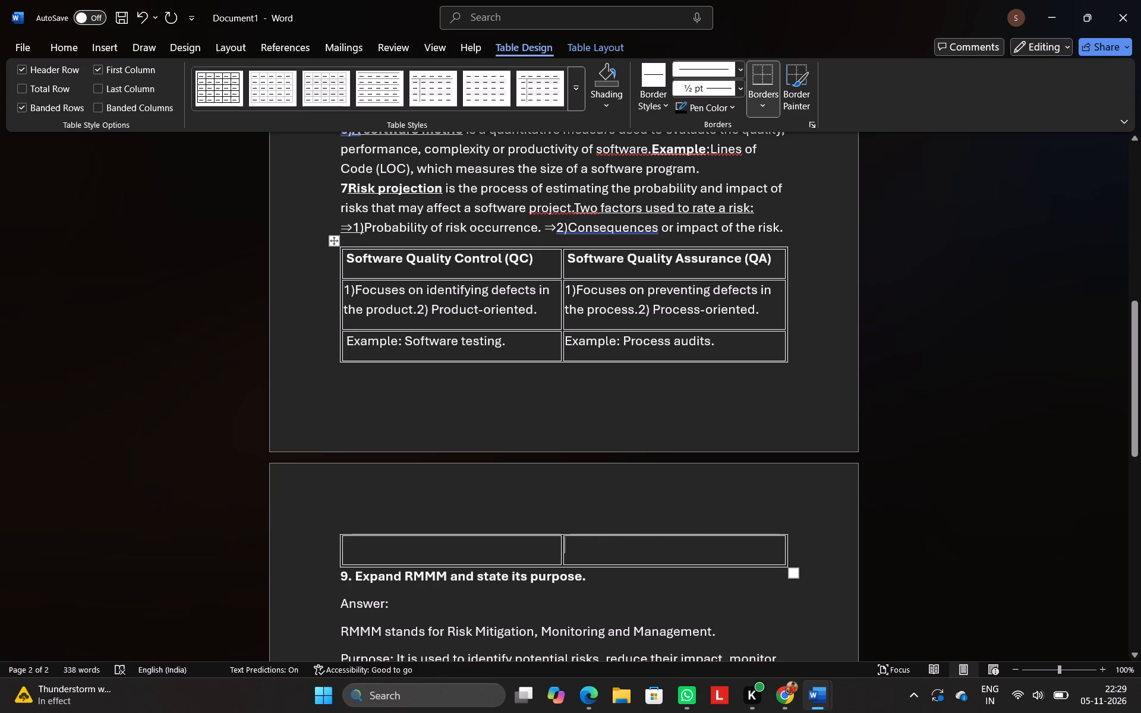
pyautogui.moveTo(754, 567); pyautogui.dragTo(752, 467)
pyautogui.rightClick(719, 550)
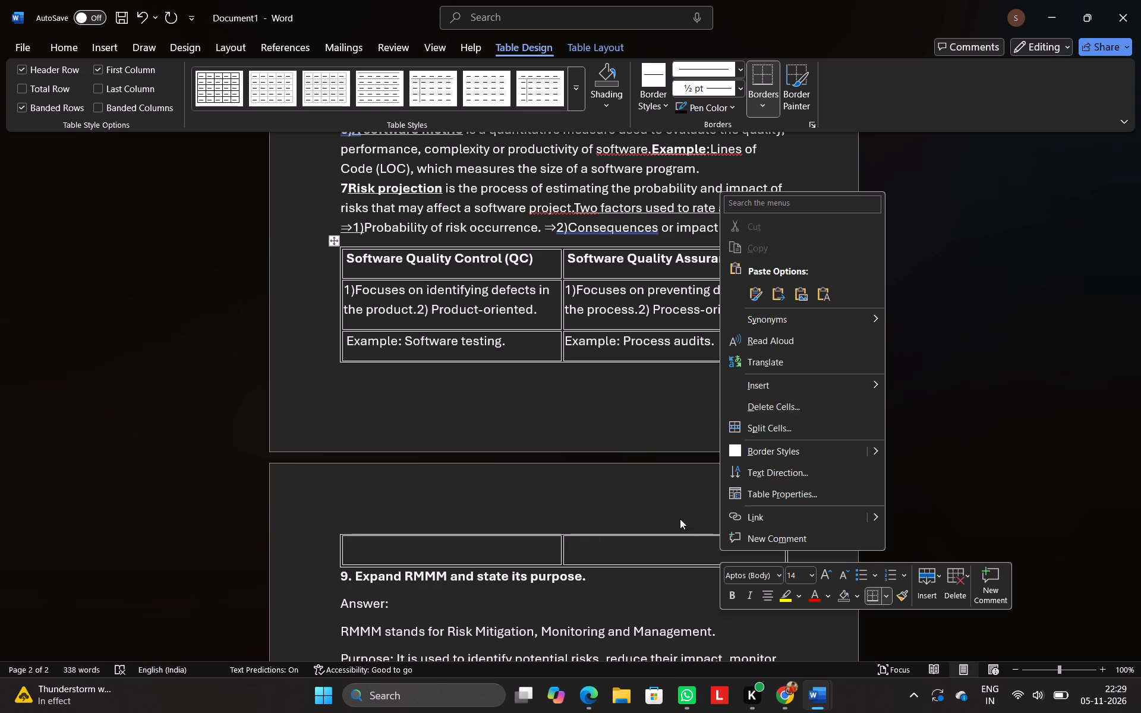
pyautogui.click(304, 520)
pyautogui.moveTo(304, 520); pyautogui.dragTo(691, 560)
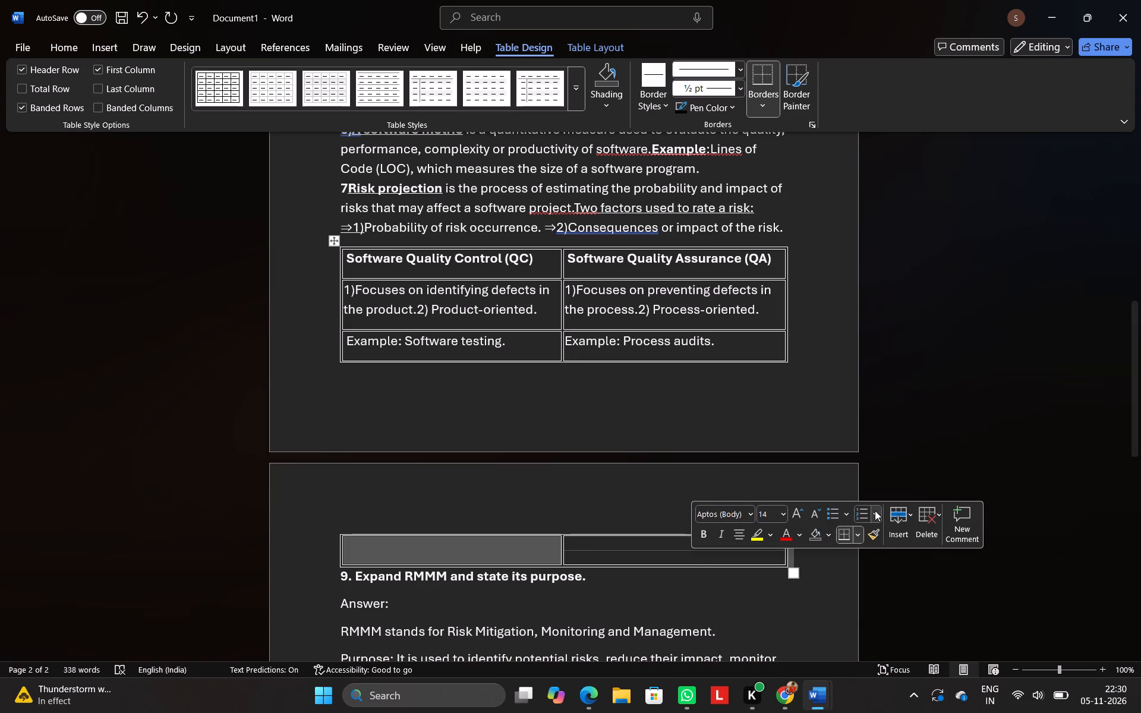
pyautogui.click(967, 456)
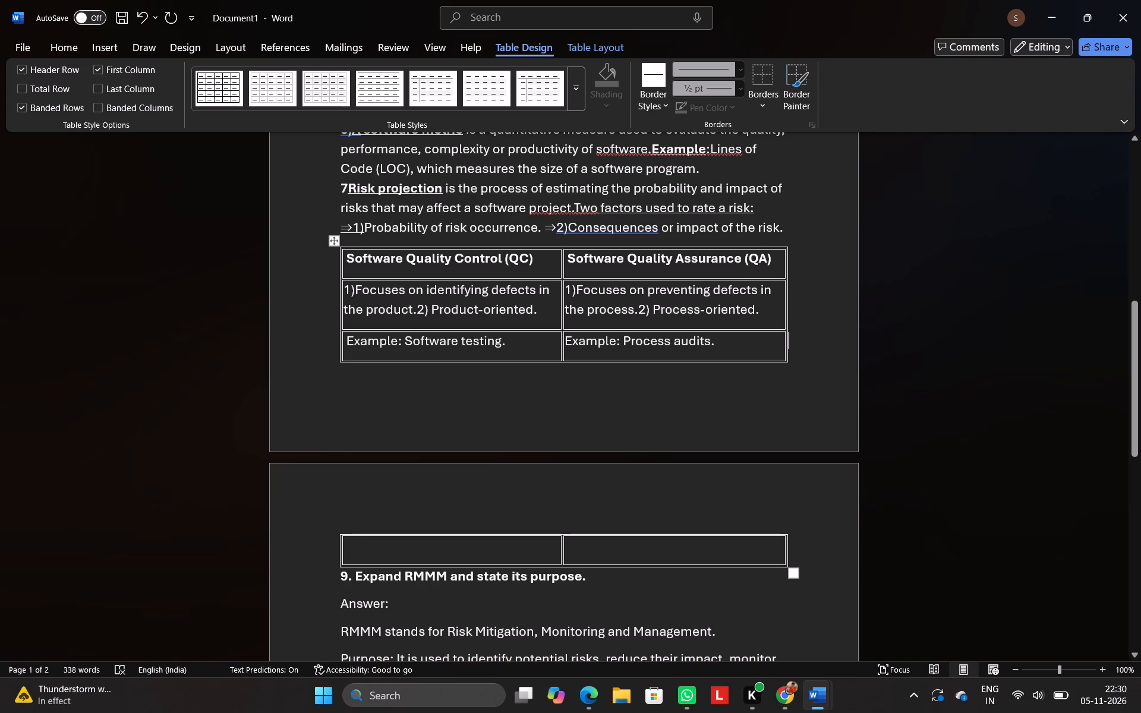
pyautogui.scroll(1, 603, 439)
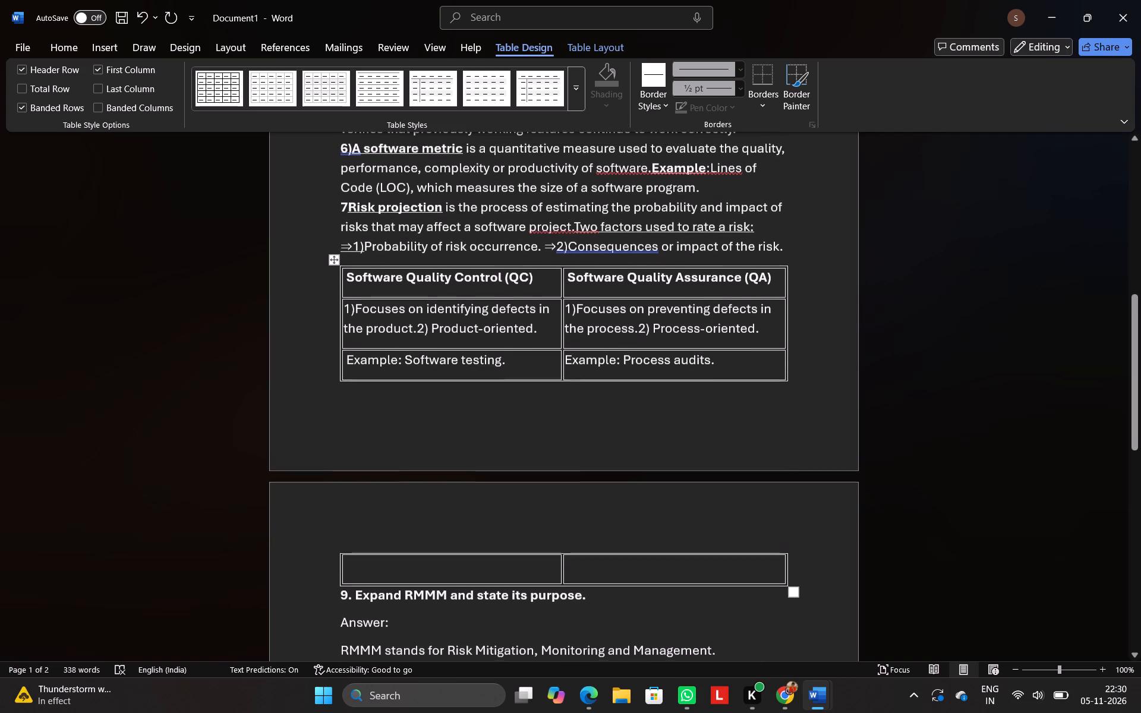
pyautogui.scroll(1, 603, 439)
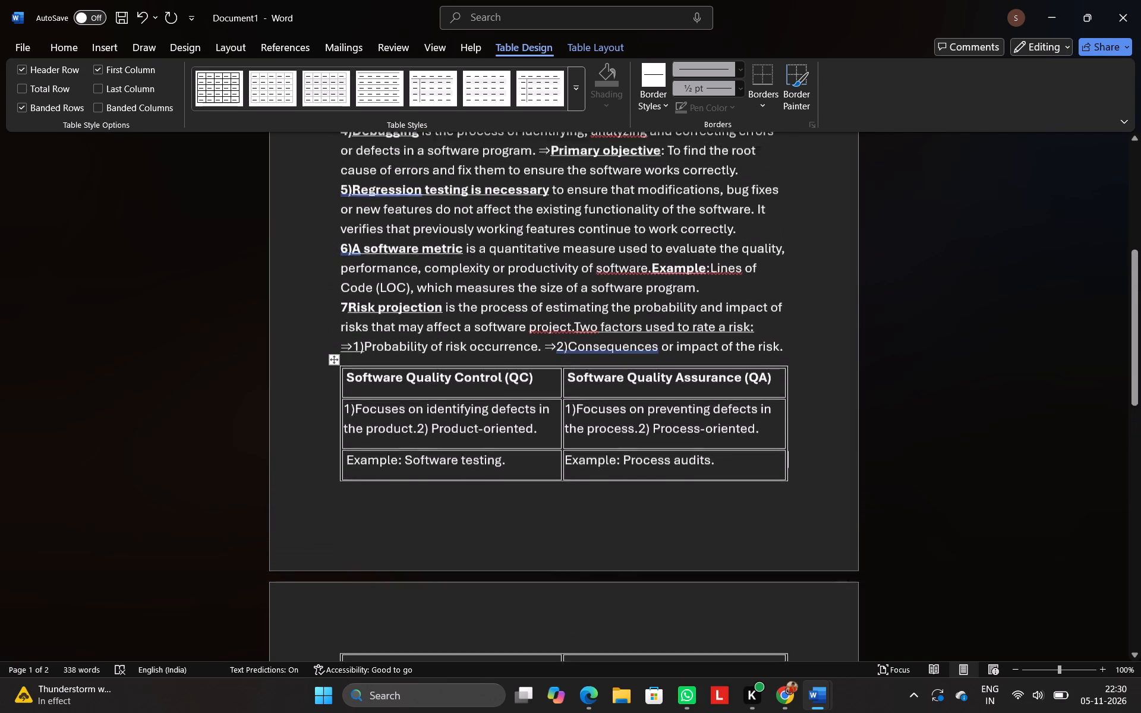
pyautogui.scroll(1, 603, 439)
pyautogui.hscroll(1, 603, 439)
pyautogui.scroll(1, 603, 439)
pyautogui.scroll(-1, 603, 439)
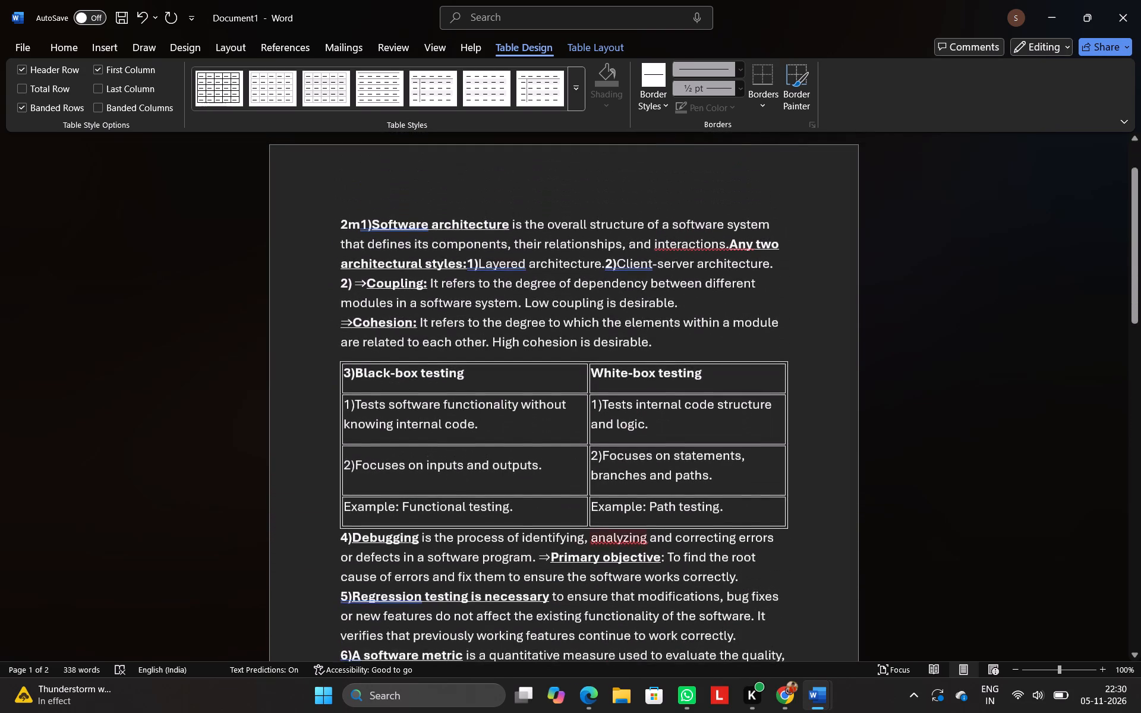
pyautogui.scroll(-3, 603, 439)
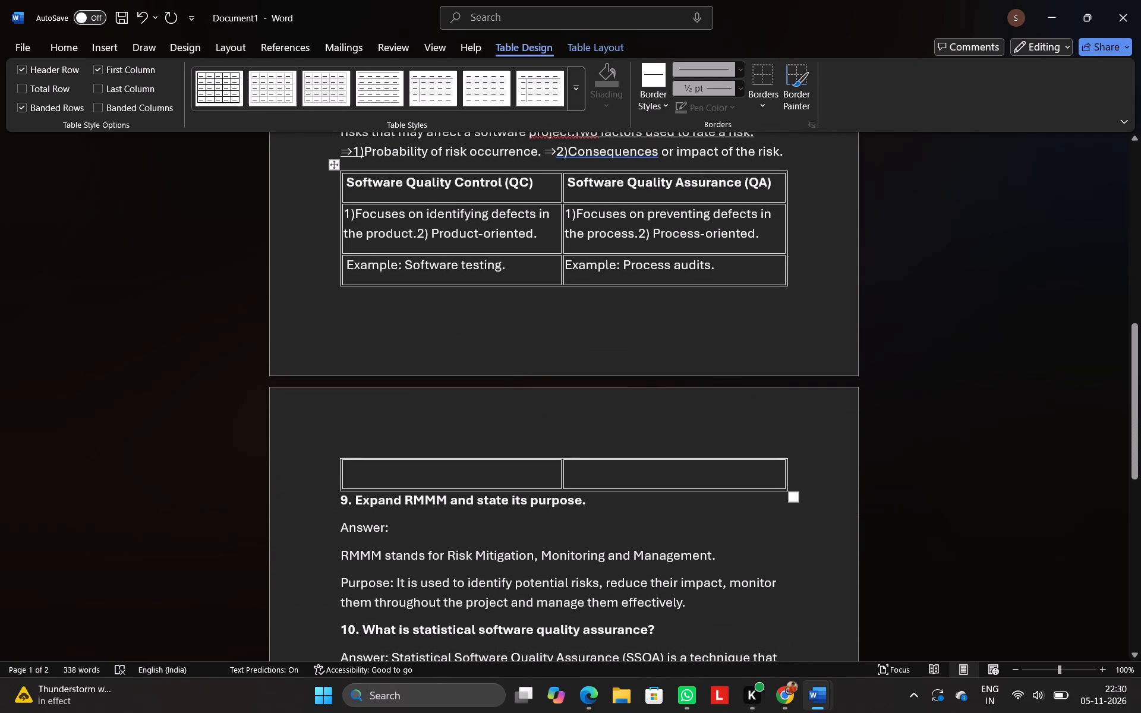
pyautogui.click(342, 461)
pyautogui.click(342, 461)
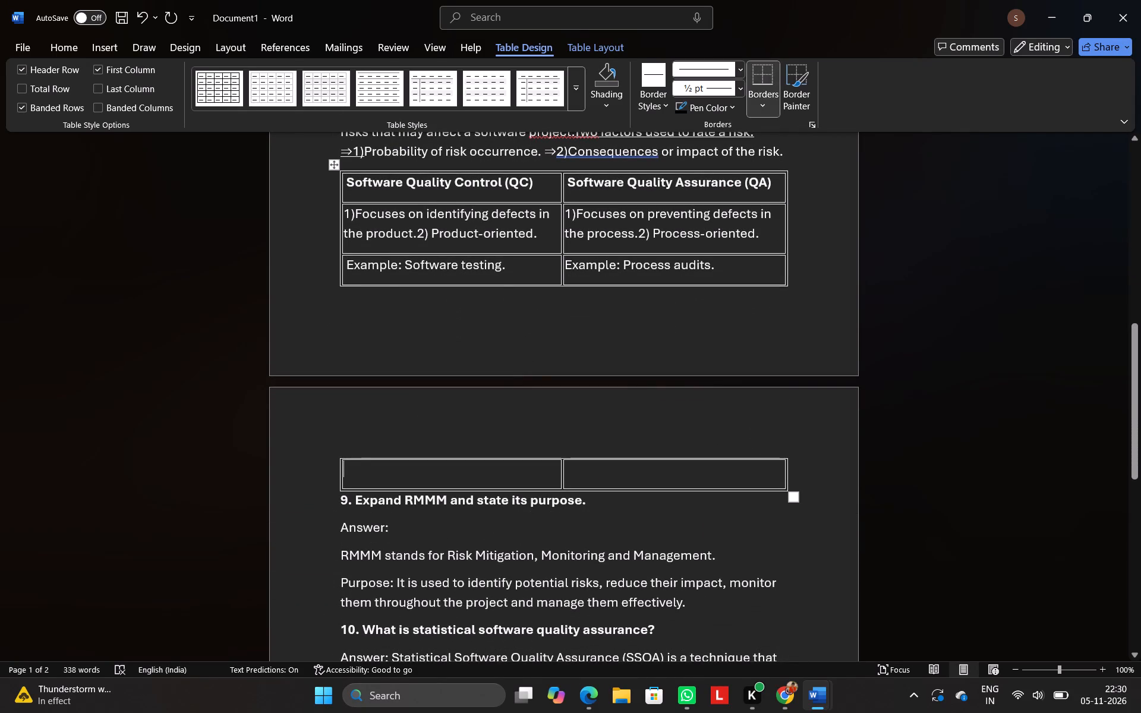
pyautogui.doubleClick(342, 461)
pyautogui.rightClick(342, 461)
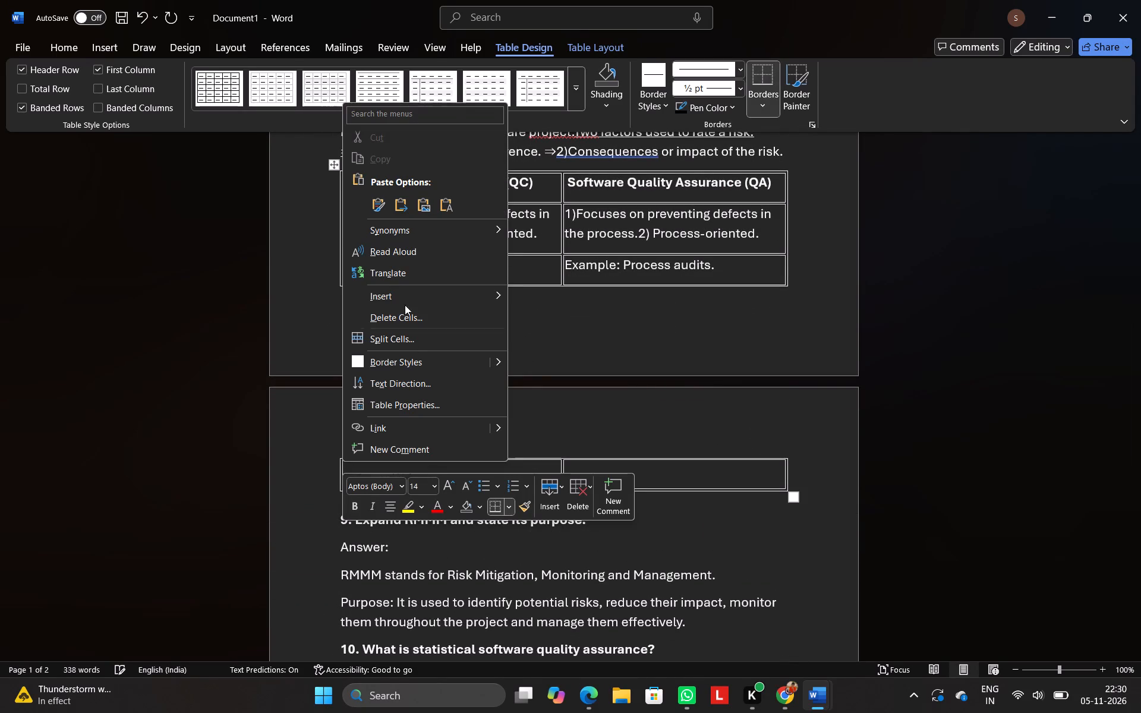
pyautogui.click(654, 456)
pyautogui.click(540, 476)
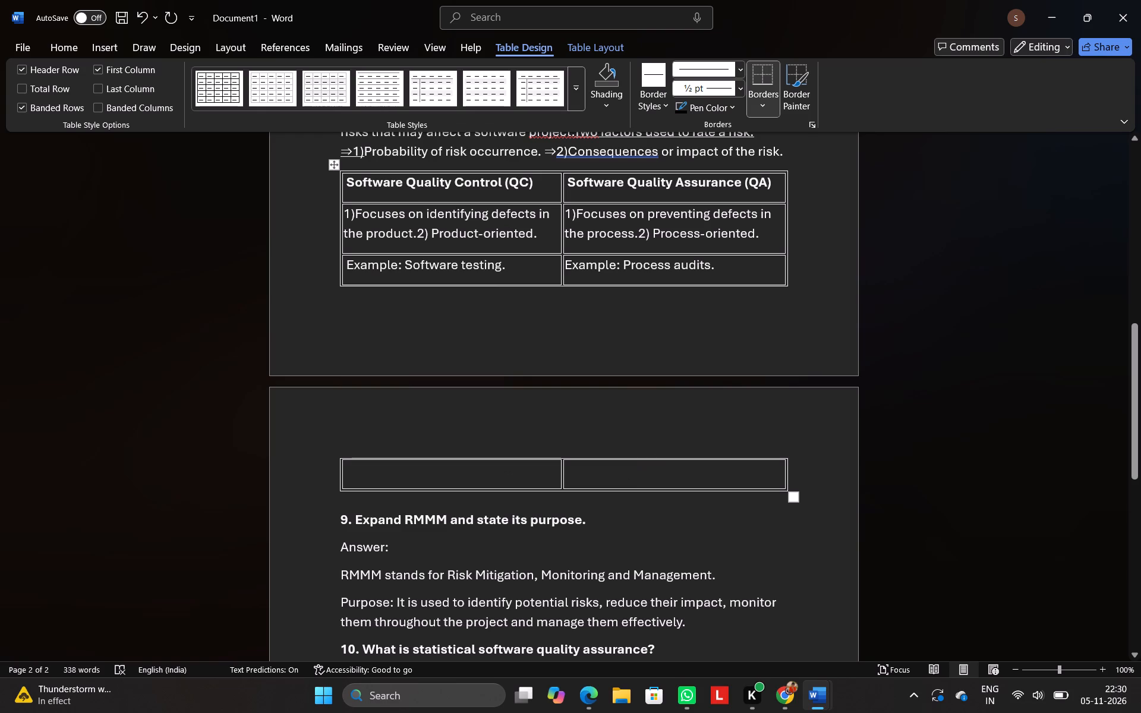
# Collapse the empty last row of the QC versus QA table so it no longer takes up space on the second page.
pyautogui.press('BackSpace')
pyautogui.press('BackSpace')
pyautogui.press('BackSpace')
pyautogui.press('BackSpace')
pyautogui.press('Left')
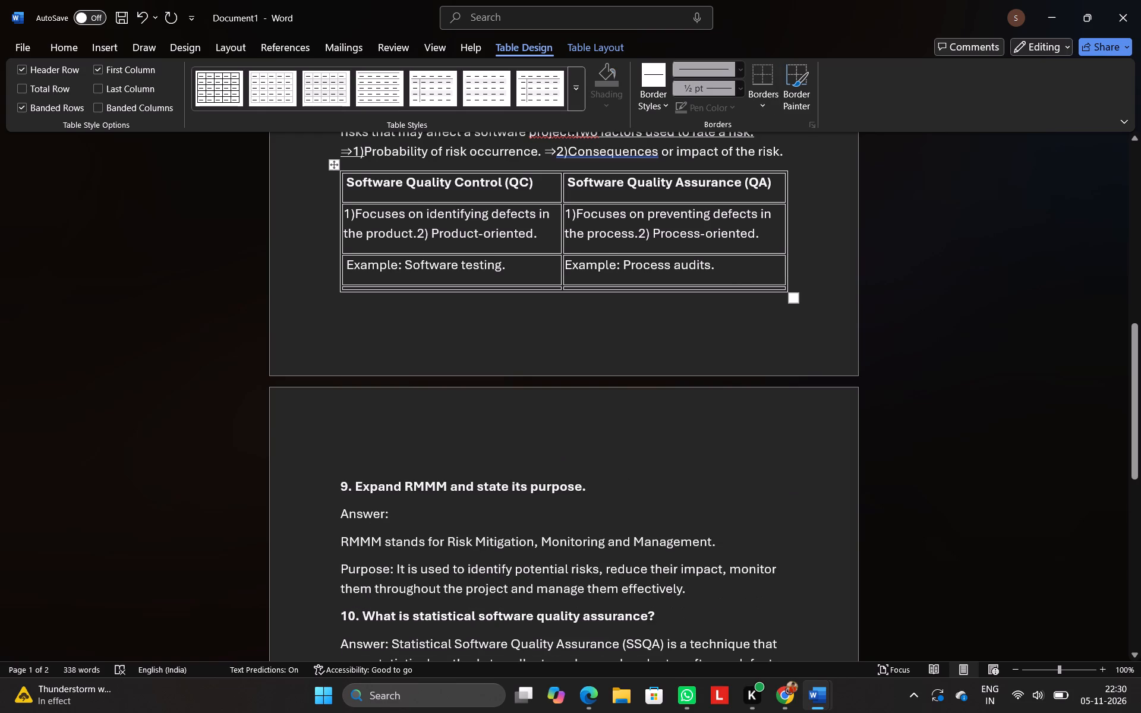
pyautogui.scroll(1, 658, 475)
pyautogui.click(750, 449)
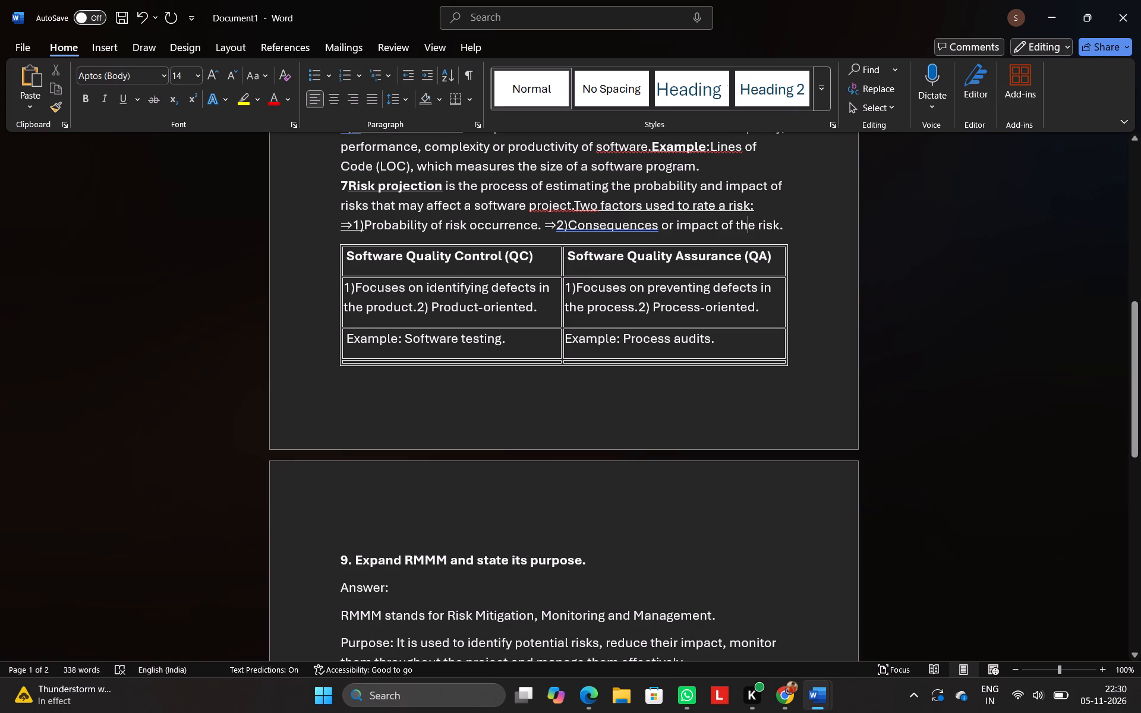
# Review the condensed answers and tables from the opening section through question 10.
pyautogui.scroll(8, 612, 390)
pyautogui.scroll(-1, 612, 390)
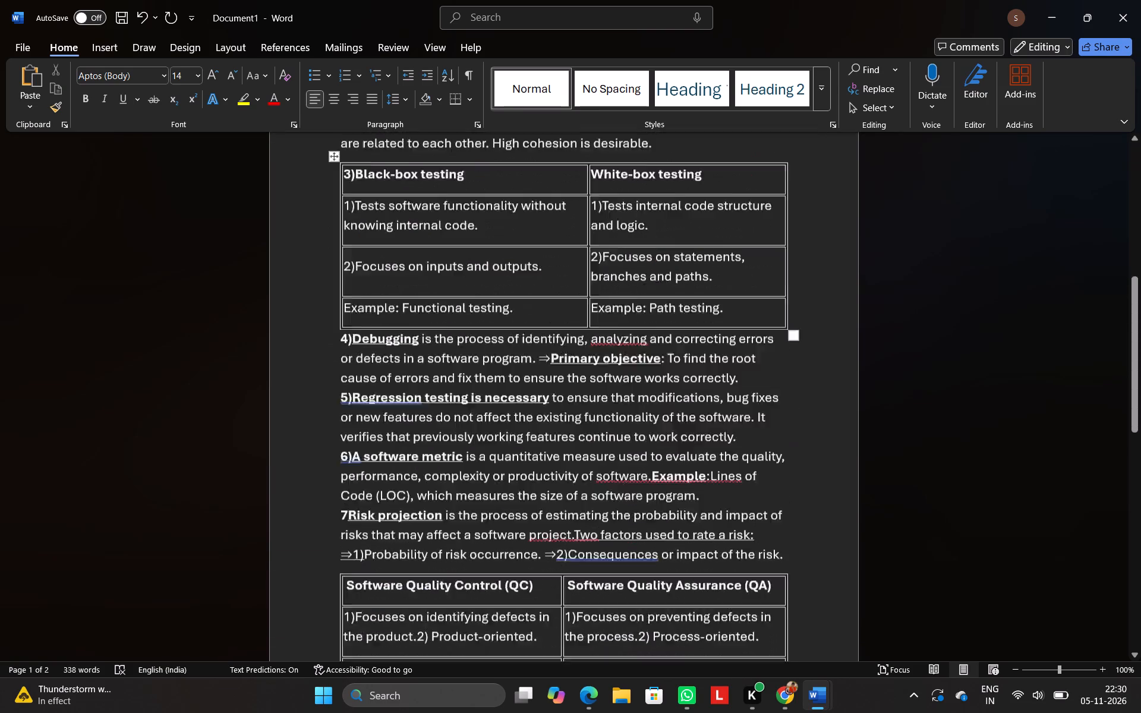
pyautogui.scroll(-3, 612, 390)
pyautogui.scroll(1, 612, 390)
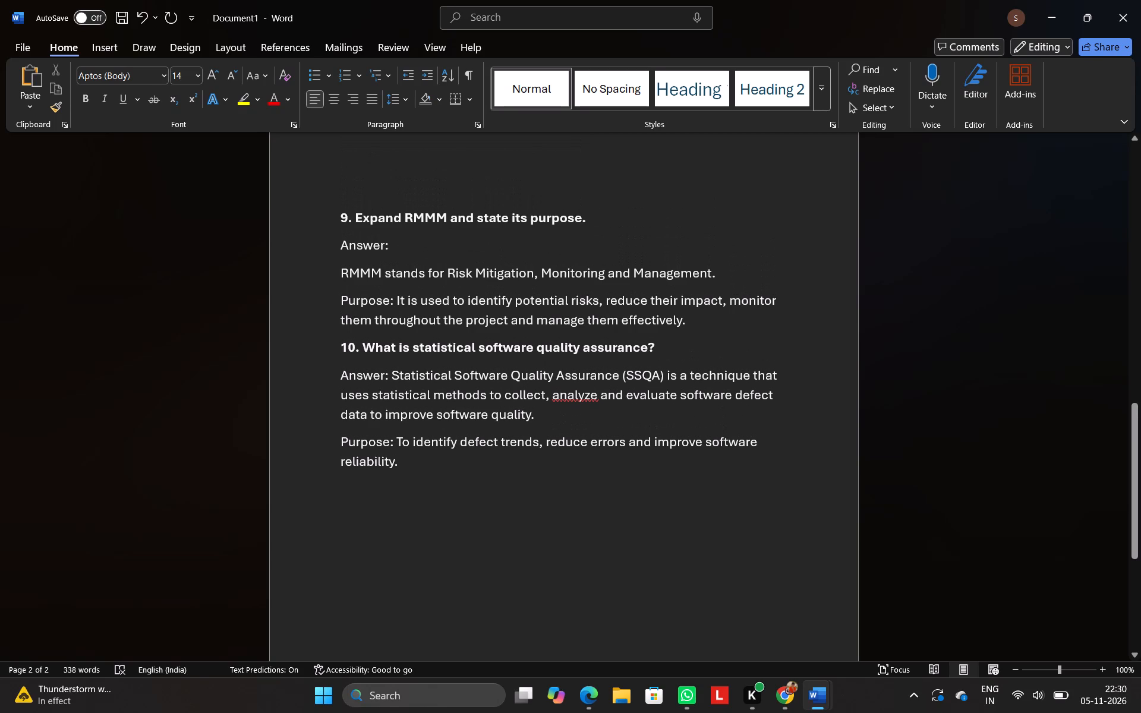
pyautogui.scroll(3, 521, 378)
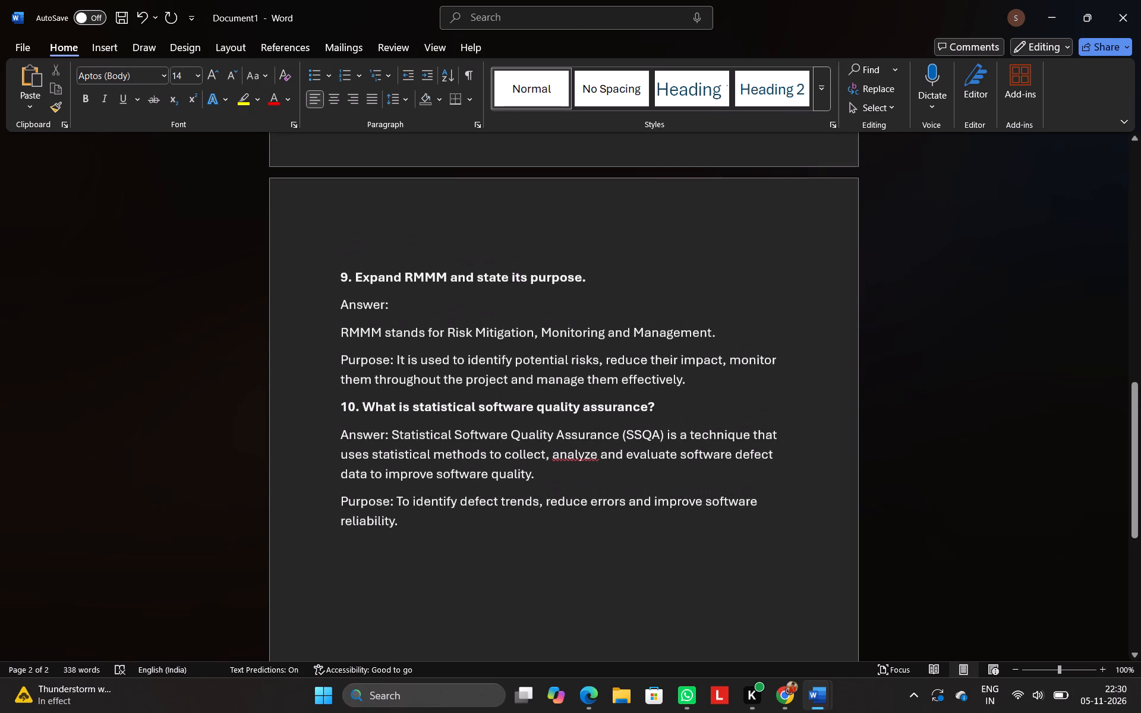
pyautogui.scroll(5, 521, 378)
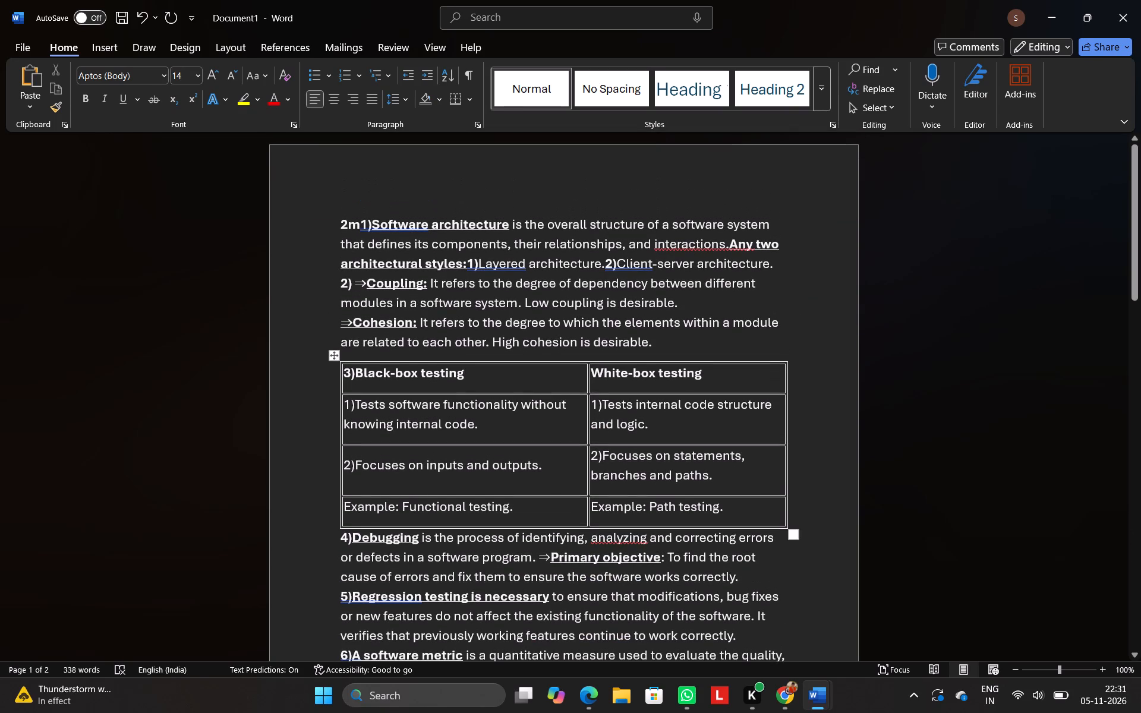
pyautogui.scroll(-6, 521, 378)
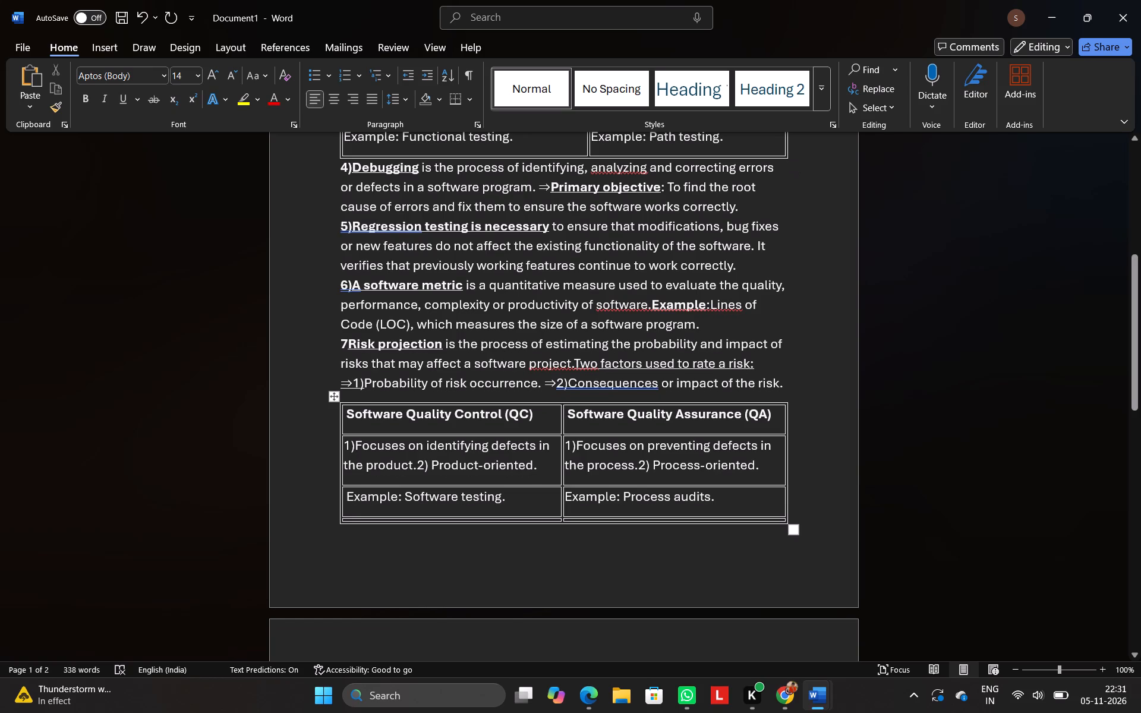
# Add the missing closing parenthesis after the number 7 before "Risk projection".
pyautogui.click(342, 340)
pyautogui.press('Right')
pyautogui.hotkey('shift', ')')
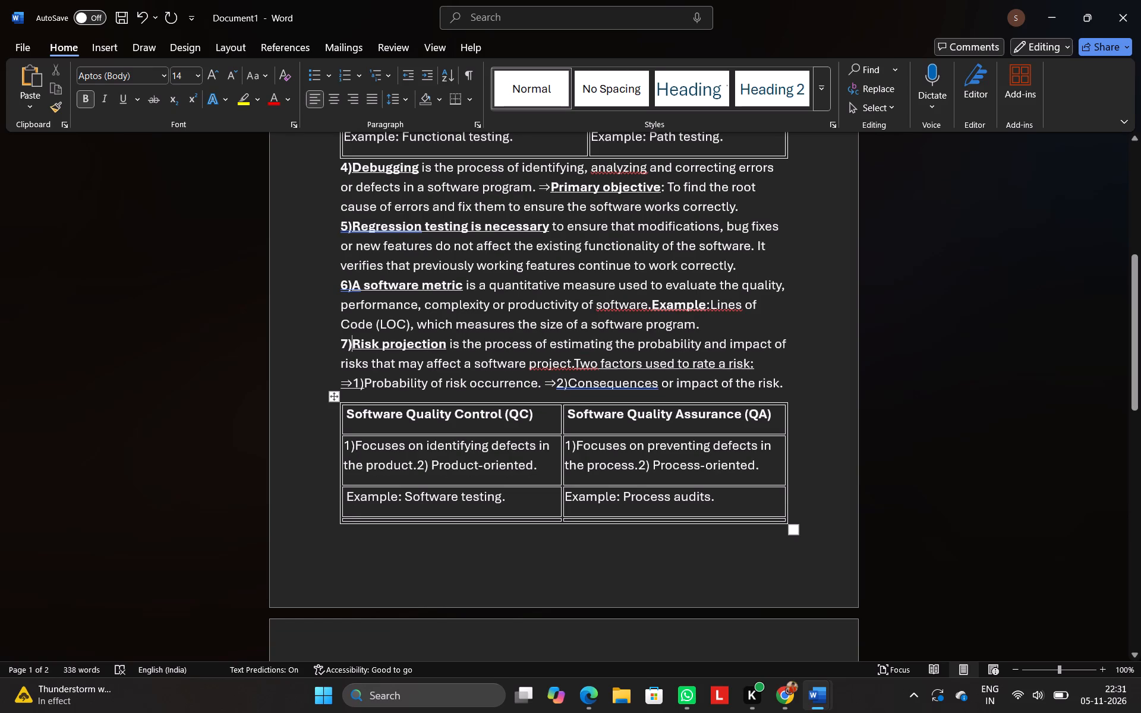
# Number the QC versus QA table by adding "8)" before "Software Quality Control (QC)" in its header cell.
pyautogui.click(348, 411)
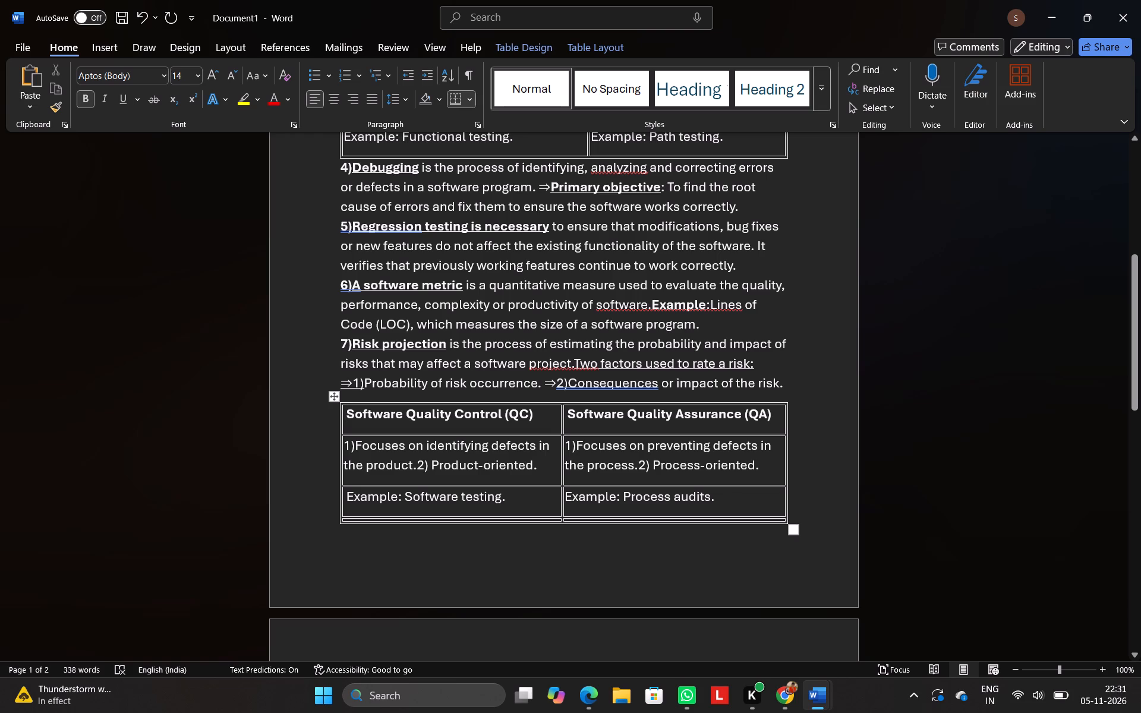
pyautogui.write('8)')
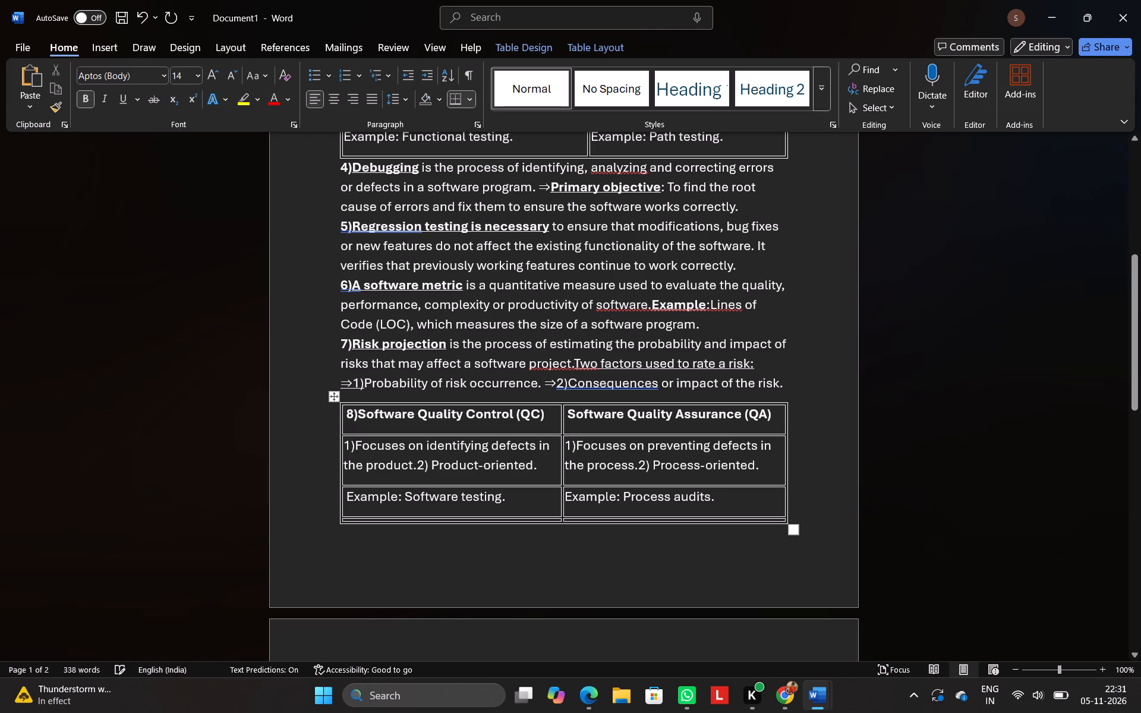
pyautogui.click(450, 536)
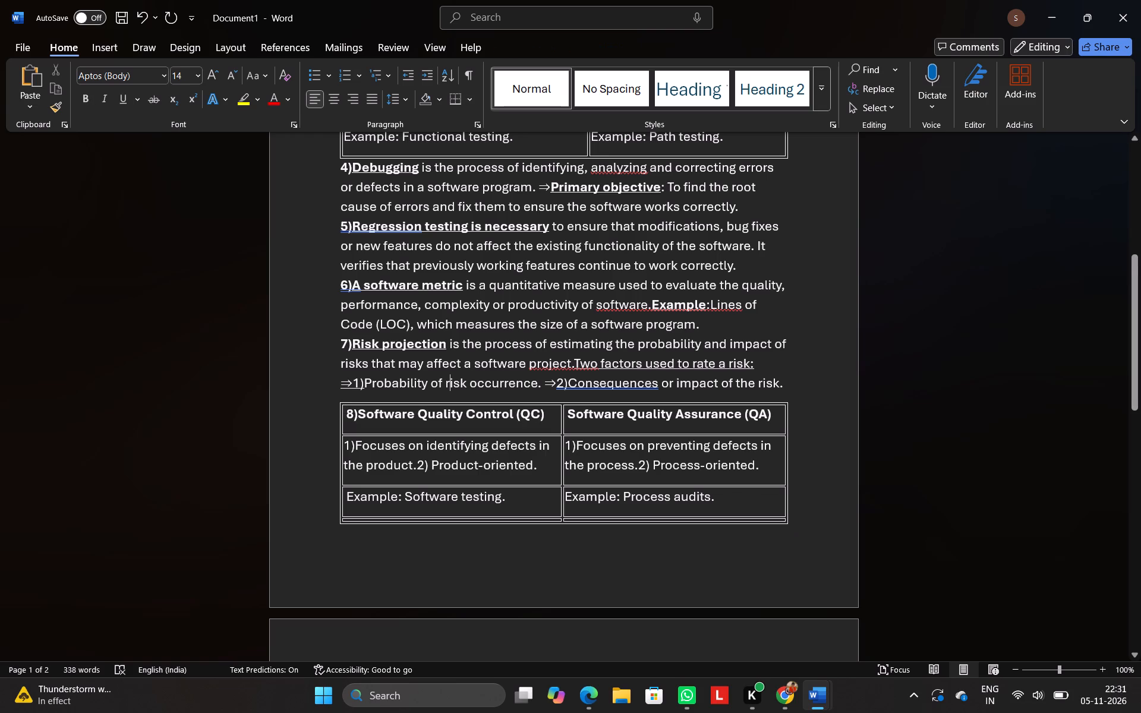
# Remove the blank space above the "9. Expand RMMM and state its purpose." heading, bringing it closer to the QC versus QA table.
pyautogui.scroll(-1, 450, 536)
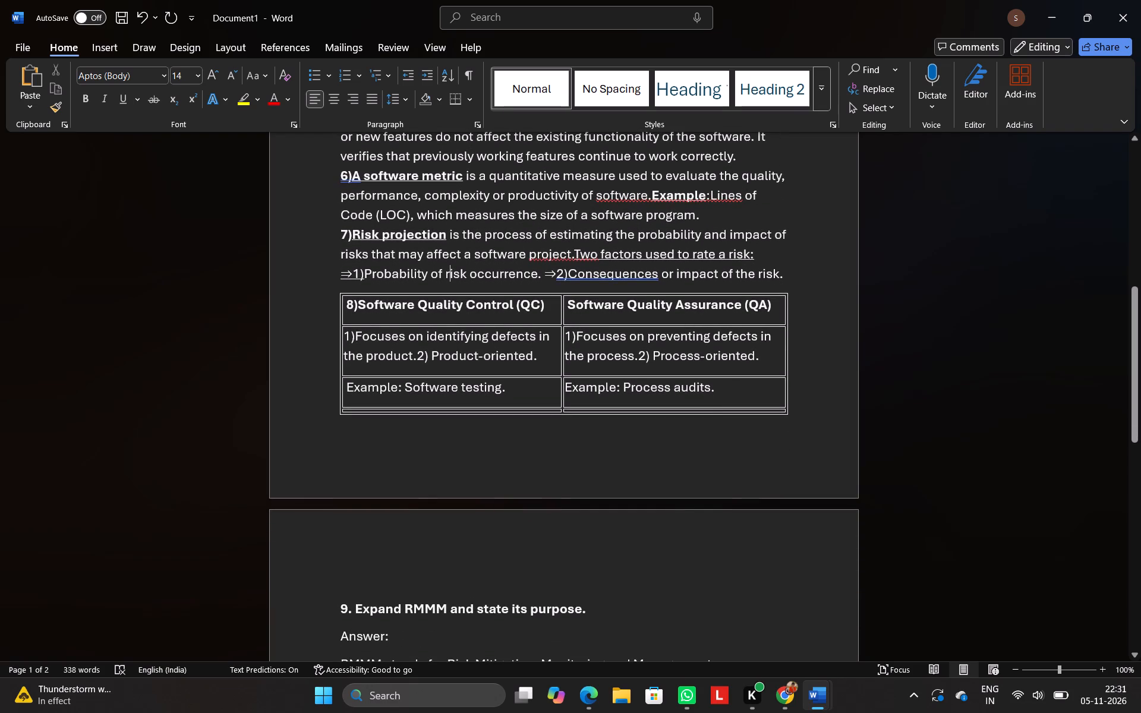
pyautogui.scroll(-1, 358, 602)
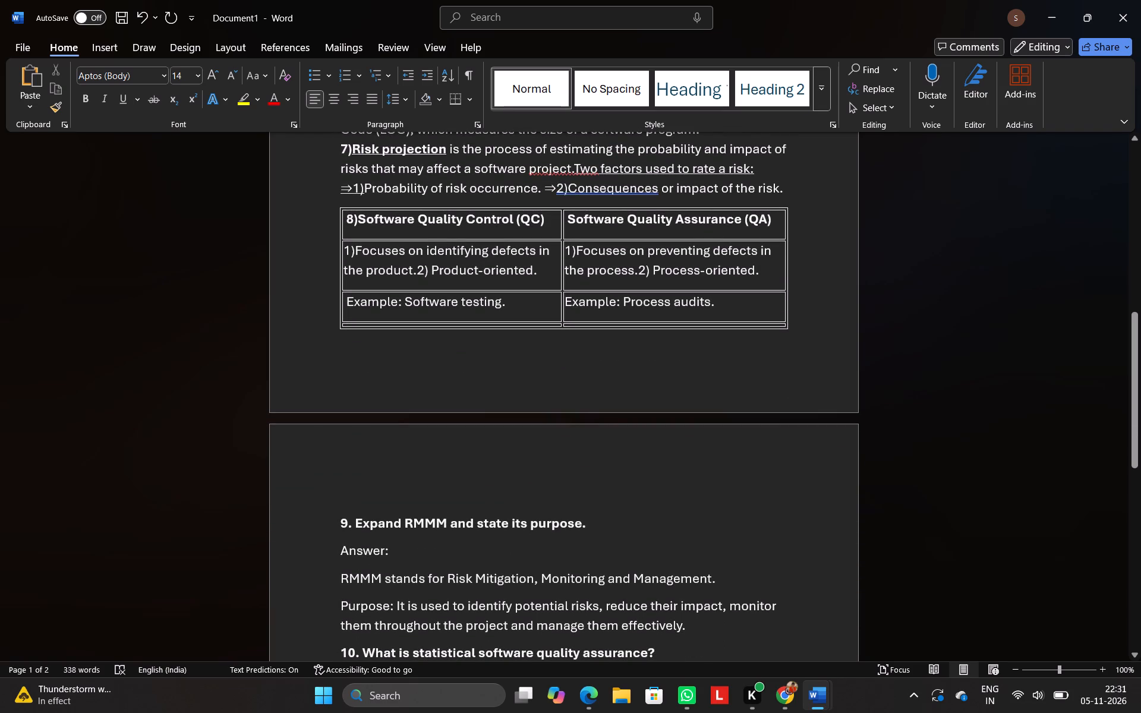
pyautogui.click(339, 526)
pyautogui.press('BackSpace')
pyautogui.press('BackSpace')
pyautogui.press('BackSpace')
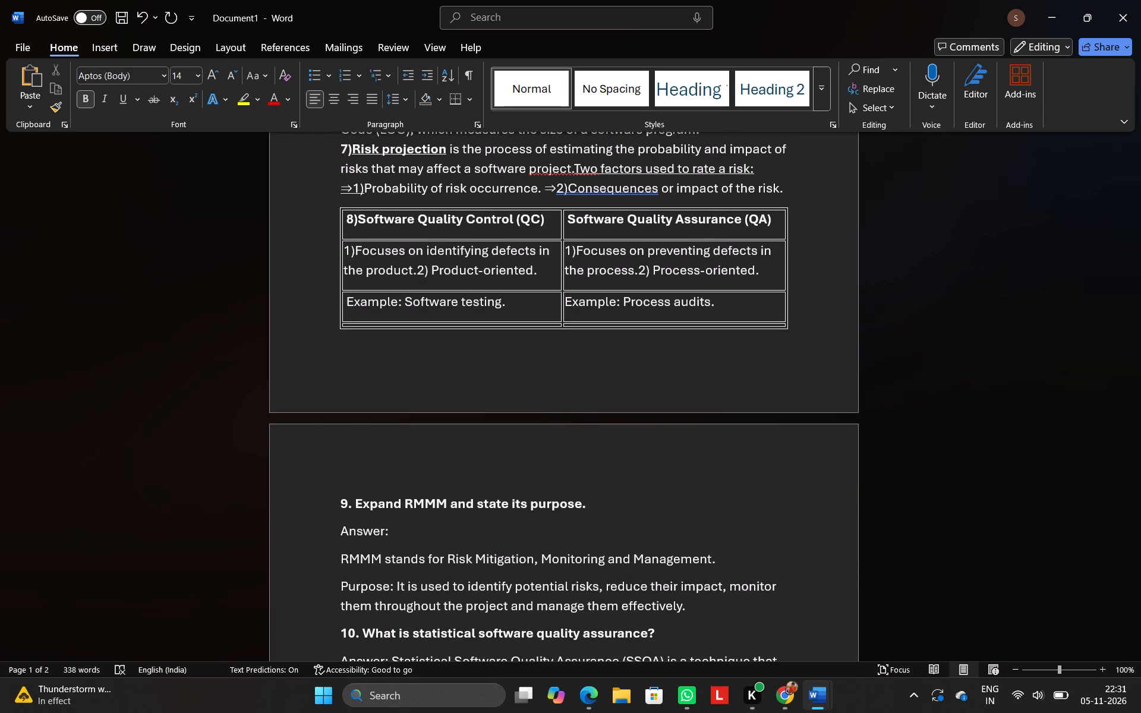
pyautogui.press('BackSpace')
pyautogui.press('BackSpace')
pyautogui.press('BackSpace')
pyautogui.press('BackSpace')
pyautogui.press('BackSpace')
pyautogui.press('BackSpace')
pyautogui.press('BackSpace')
pyautogui.press('BackSpace')
pyautogui.press('BackSpace')
pyautogui.press('BackSpace')
pyautogui.press('BackSpace')
pyautogui.press('BackSpace')
pyautogui.press('BackSpace')
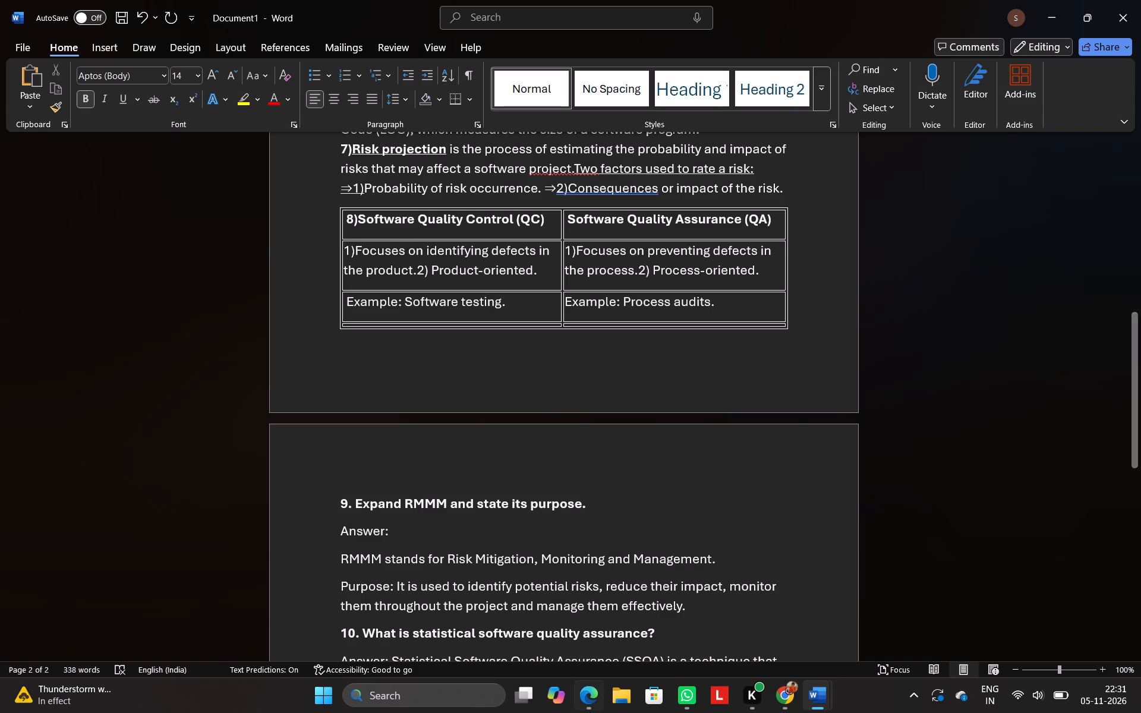
# In Windows, turn on Bluetooth and connect the trüke Buds BTG1 headphones.
pyautogui.click(1055, 691)
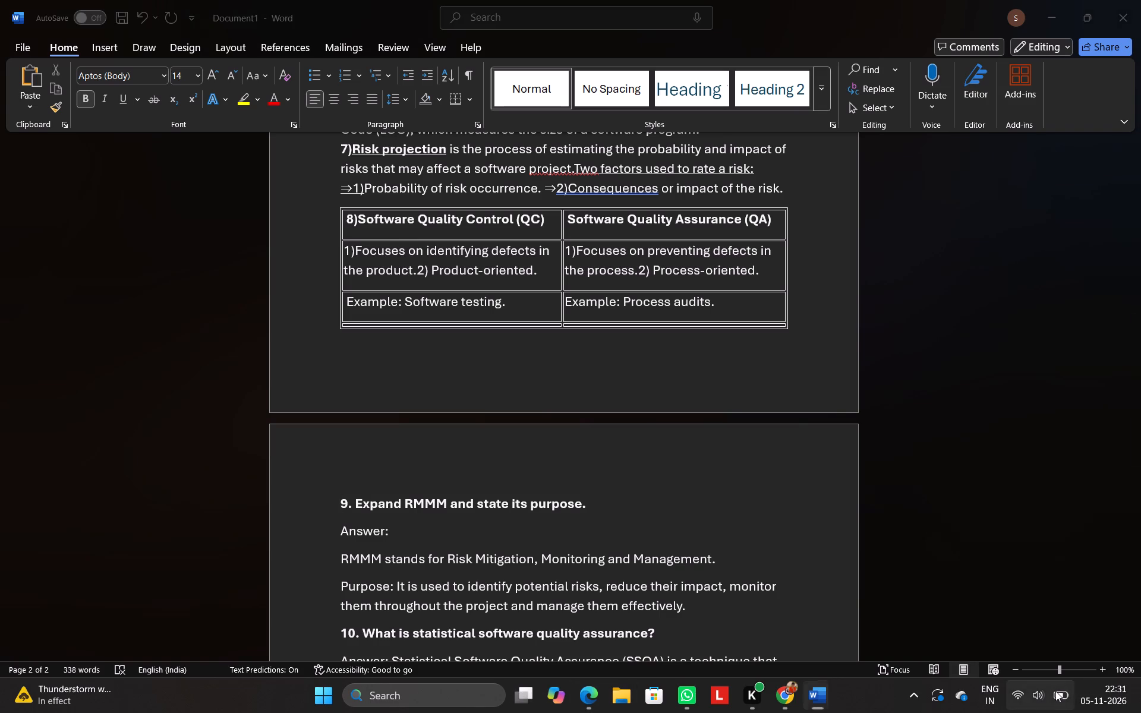
pyautogui.click(1012, 419)
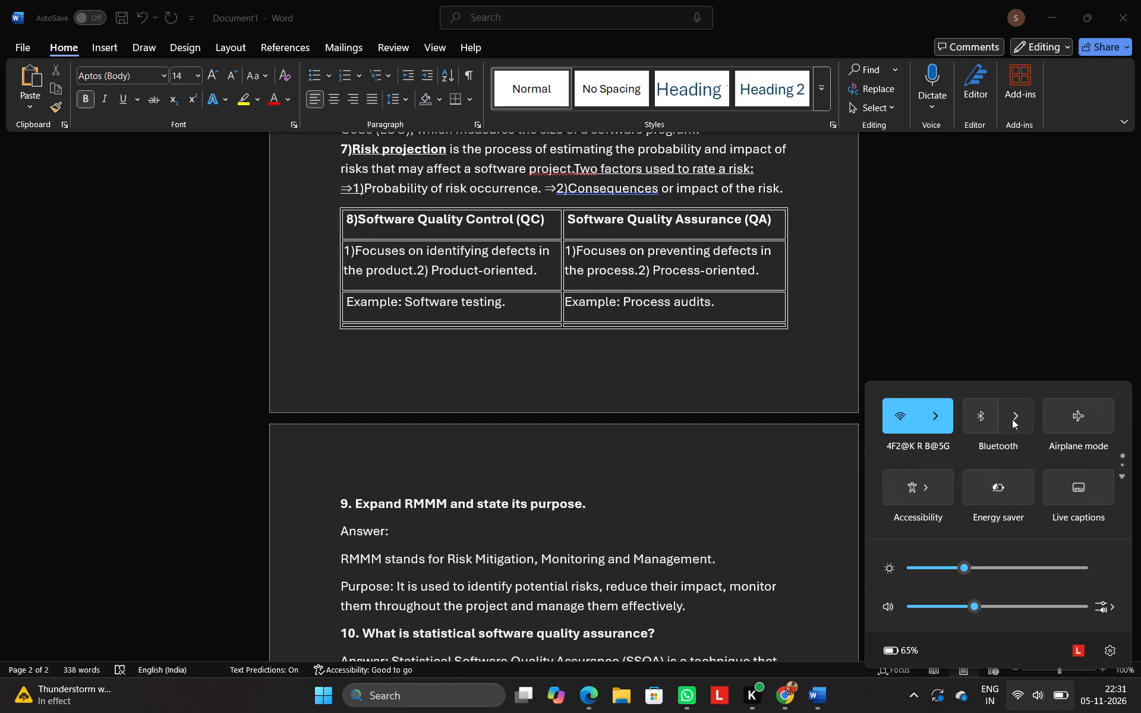
pyautogui.click(1108, 384)
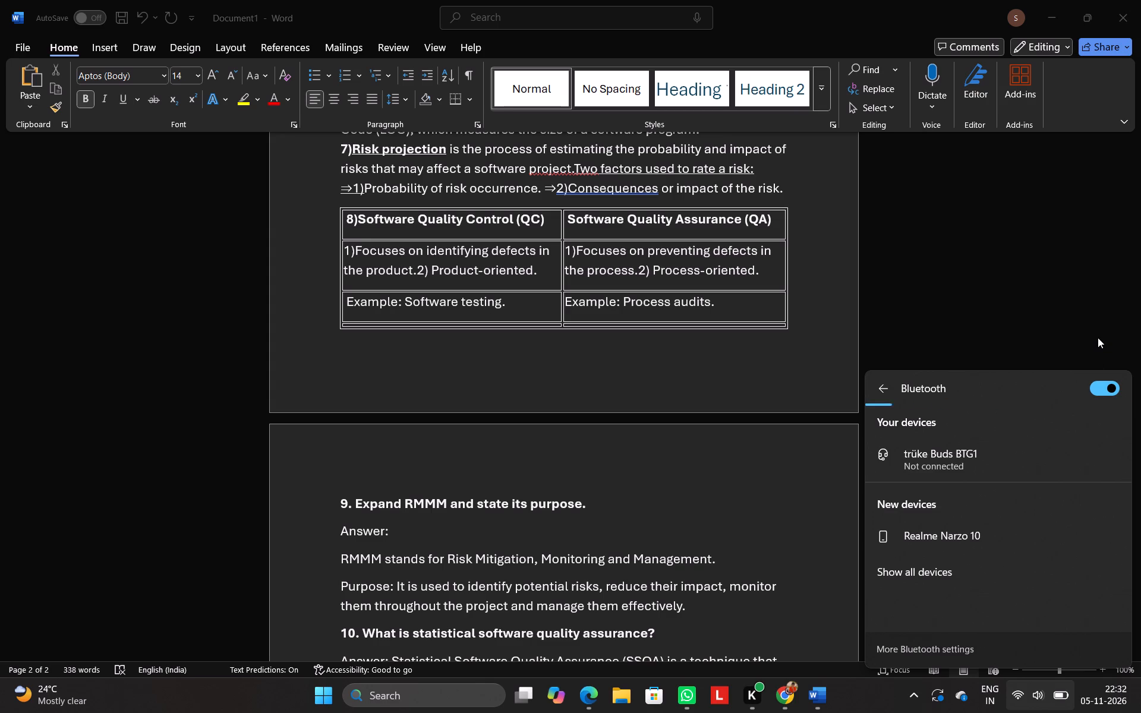
pyautogui.click(1020, 456)
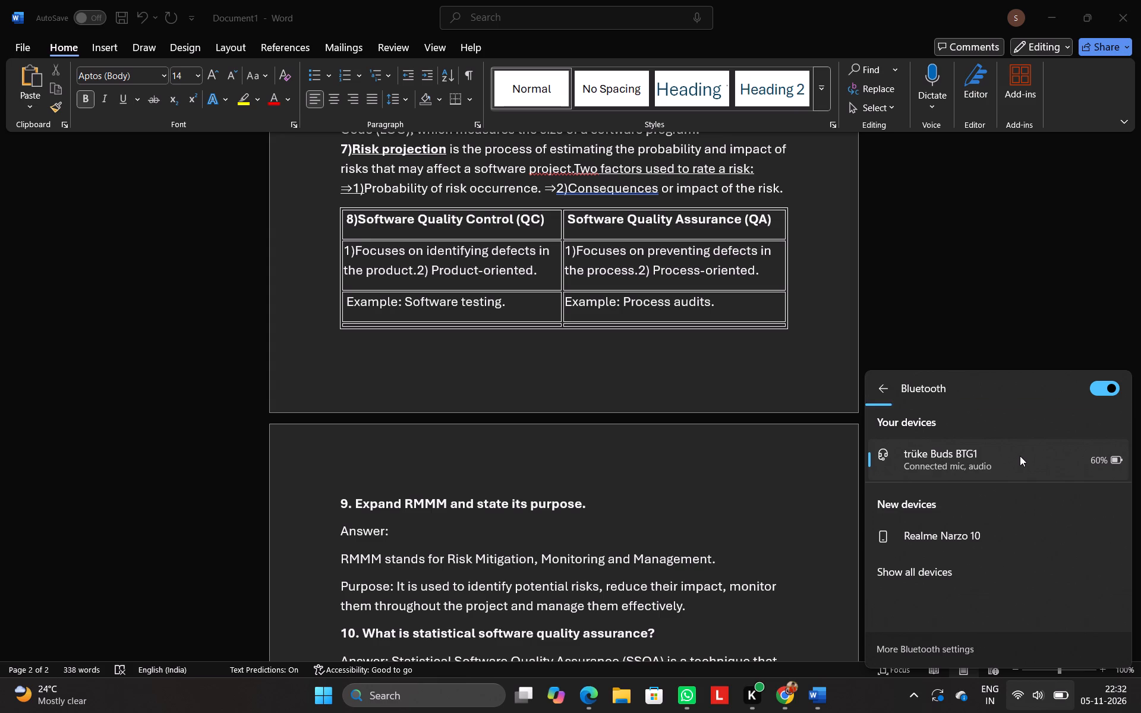
pyautogui.click(1047, 338)
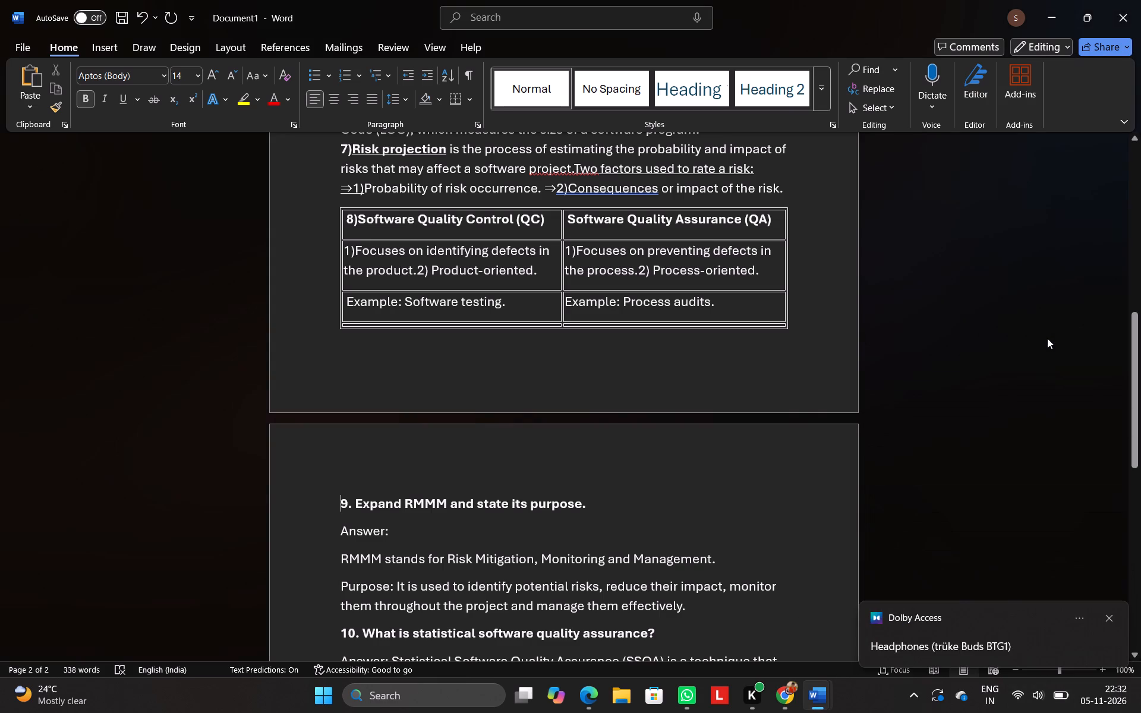
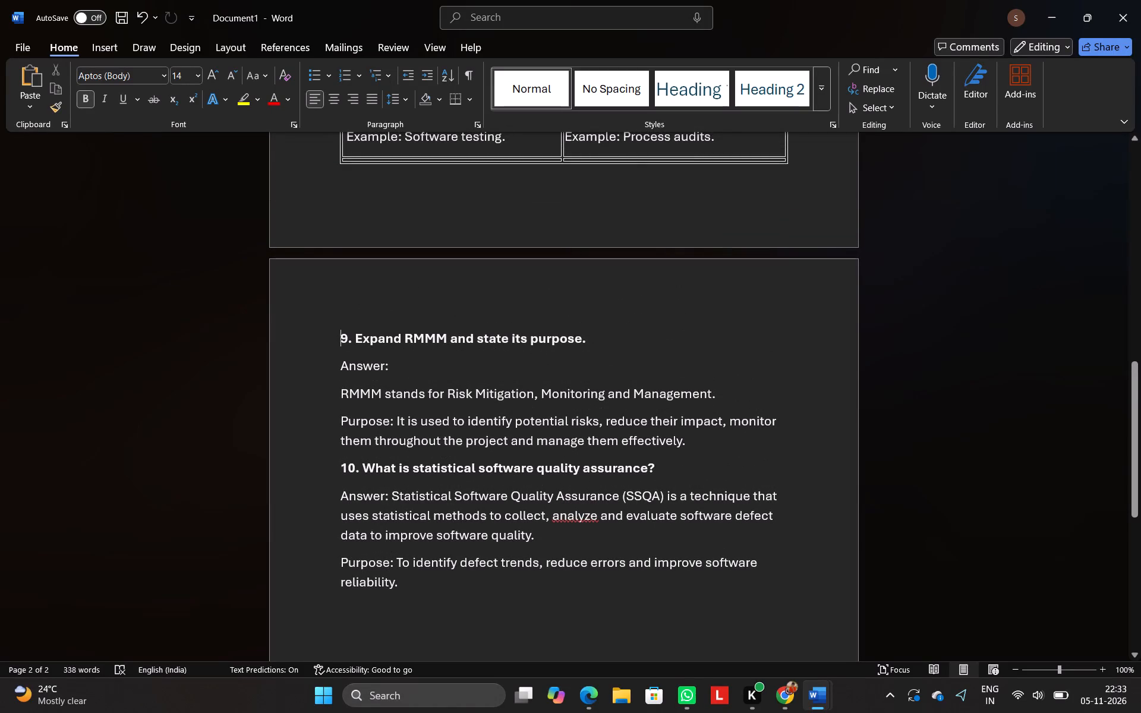
# Make the word "RMMM" bold and underlined in the sentence that expands the acronym.
pyautogui.moveTo(340, 393); pyautogui.dragTo(383, 395)
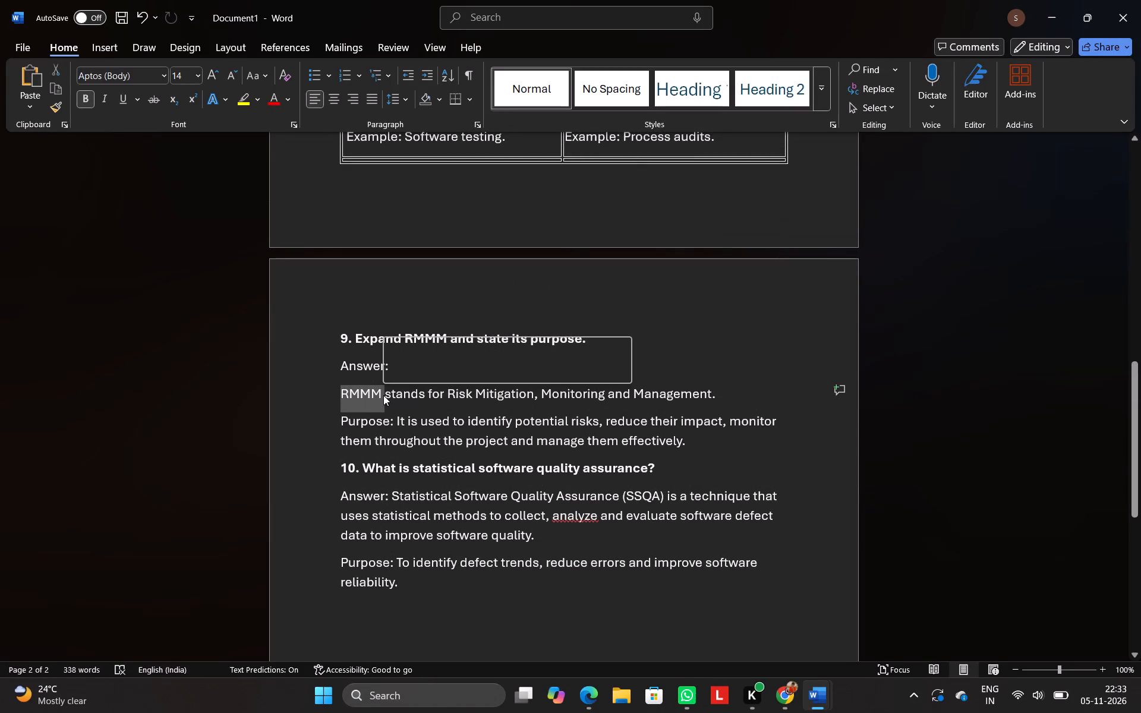
pyautogui.click(395, 368)
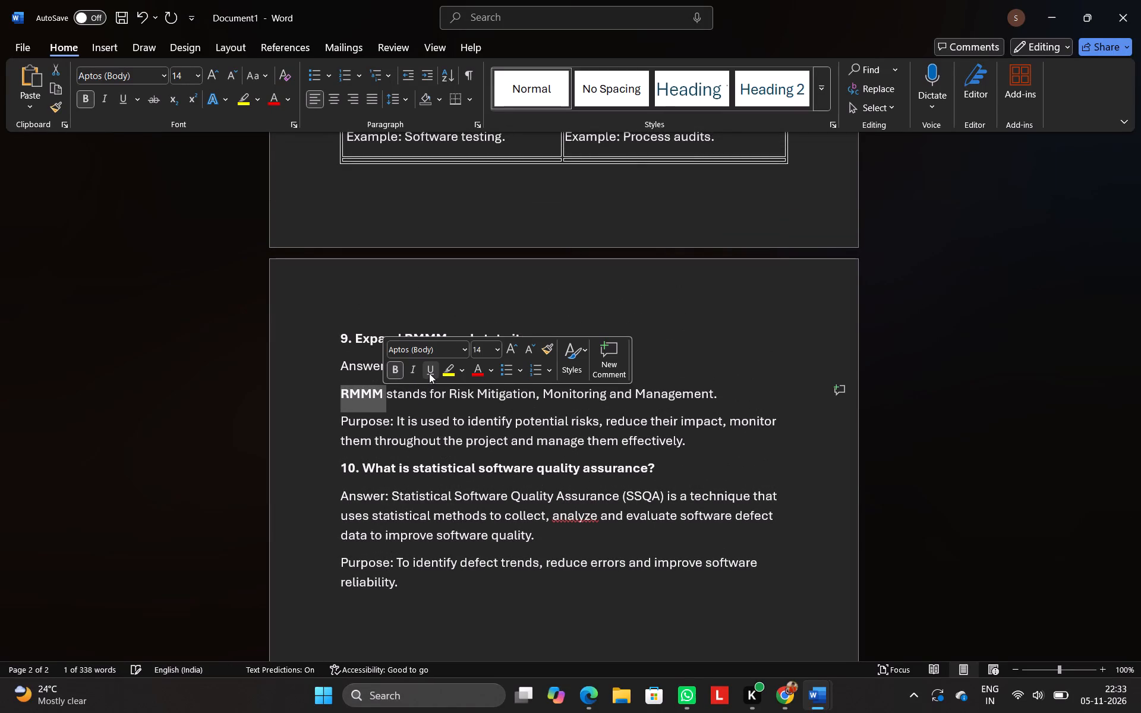
pyautogui.click(429, 373)
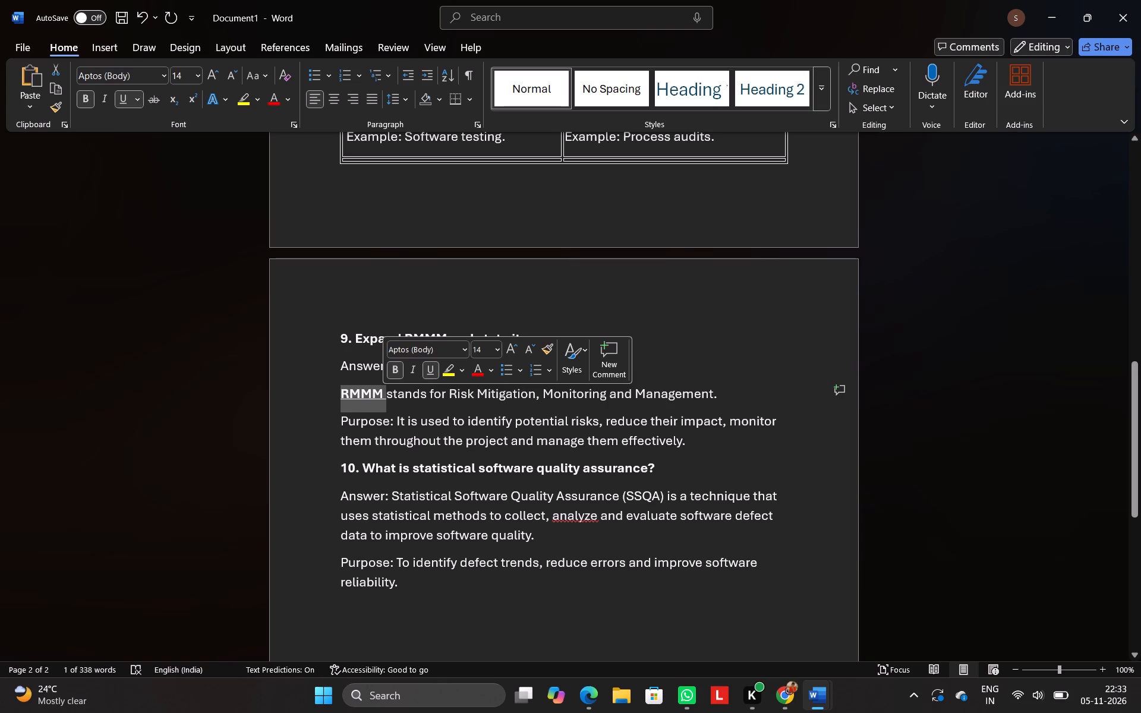
pyautogui.click(327, 389)
pyautogui.click(620, 333)
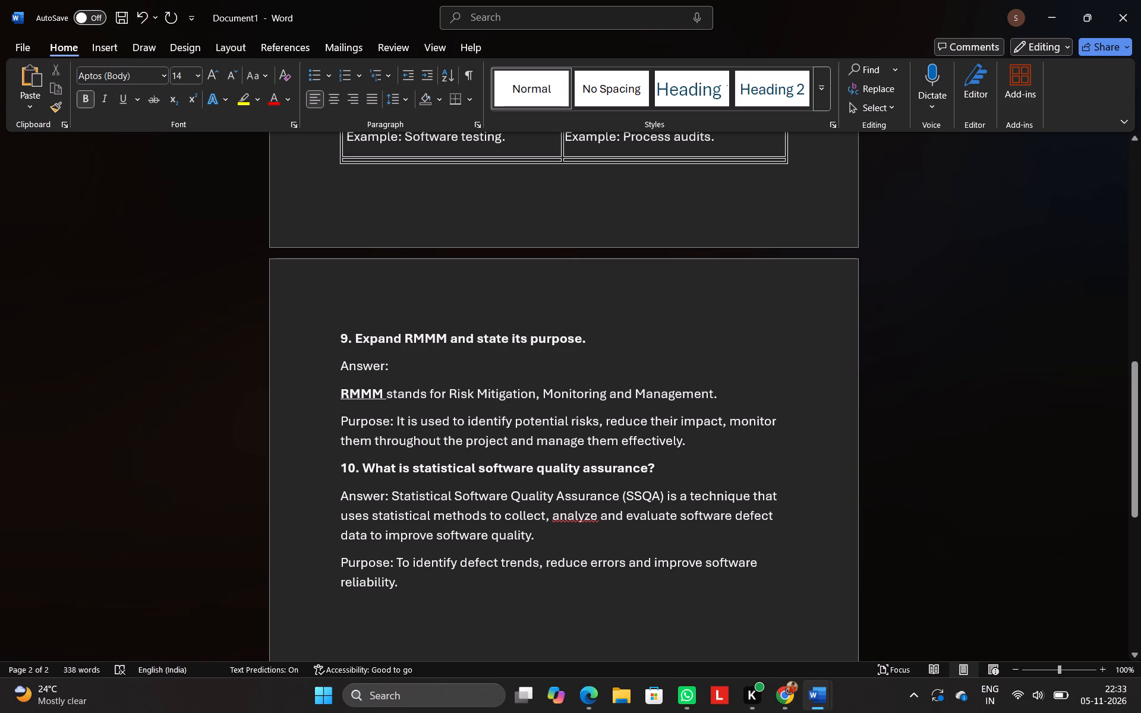
# Replace question 9's text and its "Answer:" label with "9)" directly before "RMMM" on the same line.
pyautogui.moveTo(349, 343); pyautogui.dragTo(399, 364)
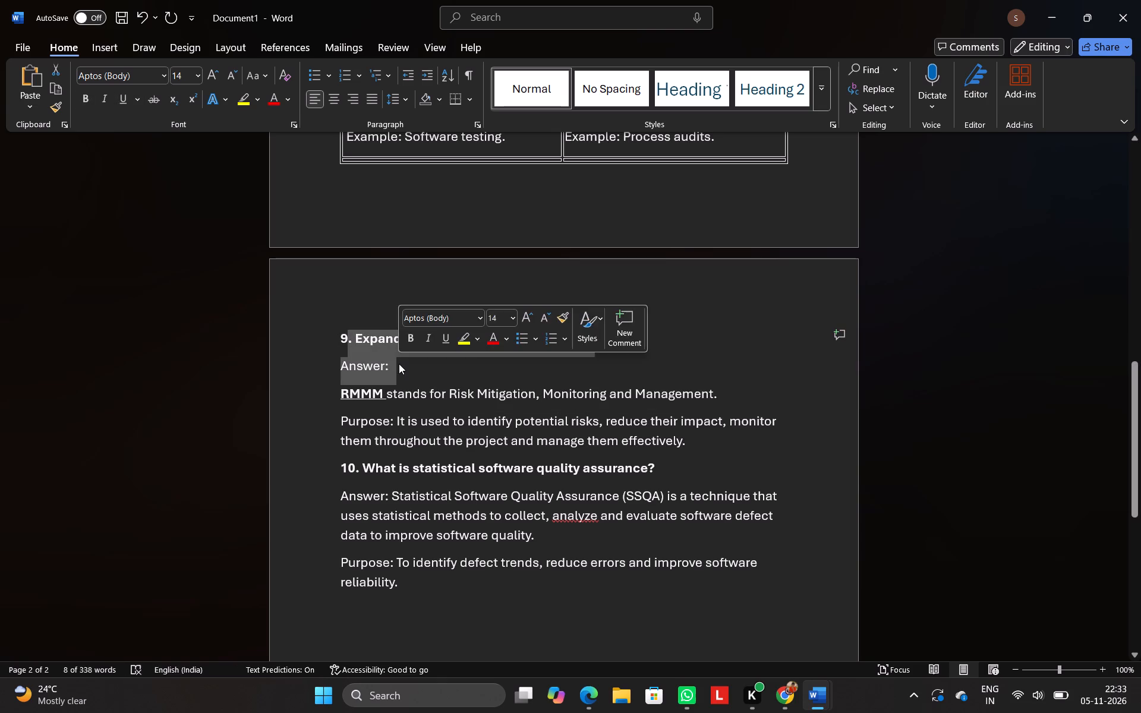
pyautogui.press('BackSpace')
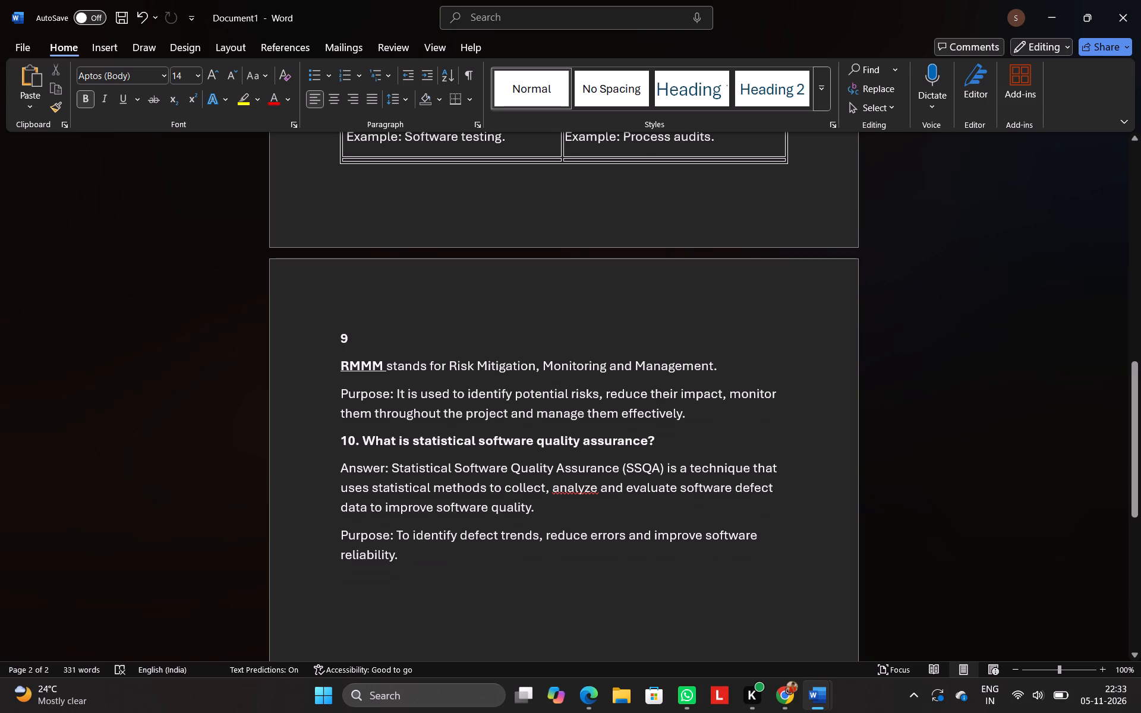
pyautogui.hotkey('shift', ')')
pyautogui.press('Down')
pyautogui.press('Left')
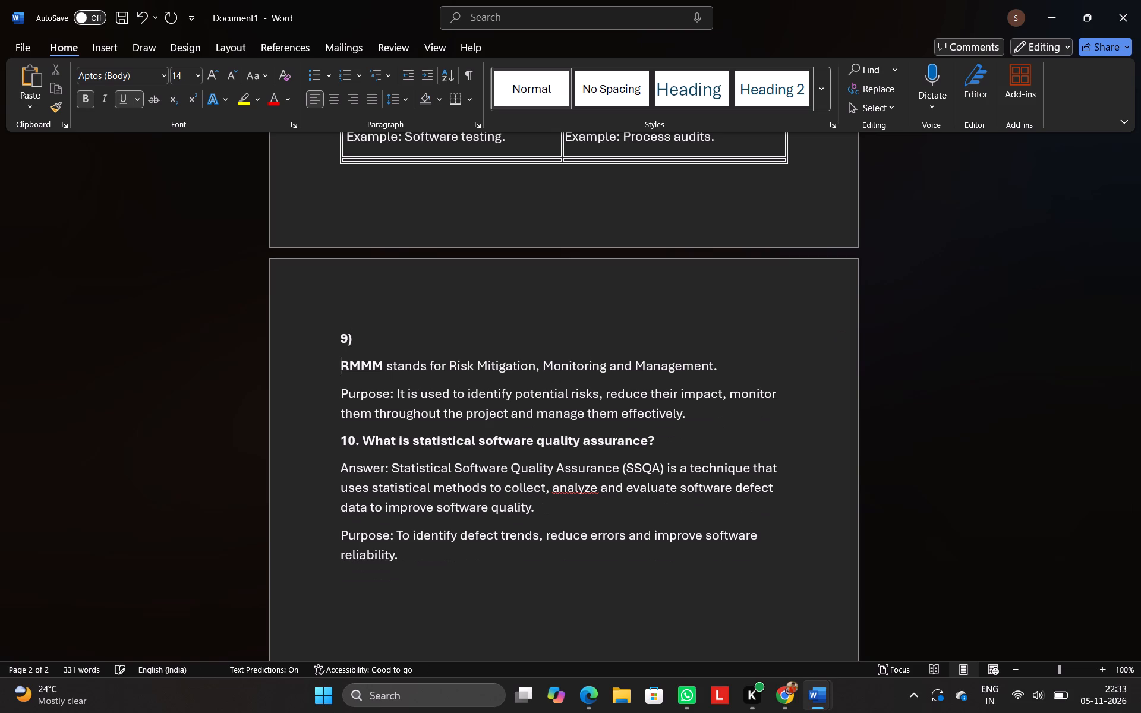
pyautogui.press('BackSpace')
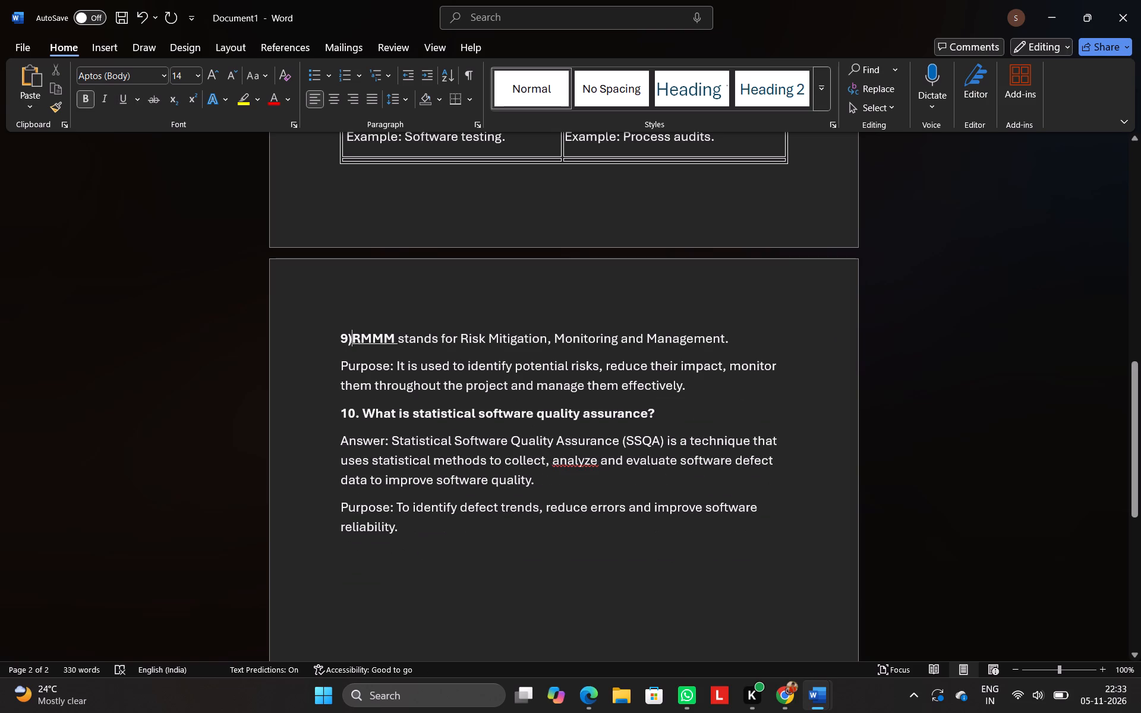
# Close the paragraph gap above answer 9's "Purpose" text, keeping it on its own line through a line break.
pyautogui.click(341, 371)
pyautogui.press('BackSpace')
pyautogui.hotkey('shift', 'Return')
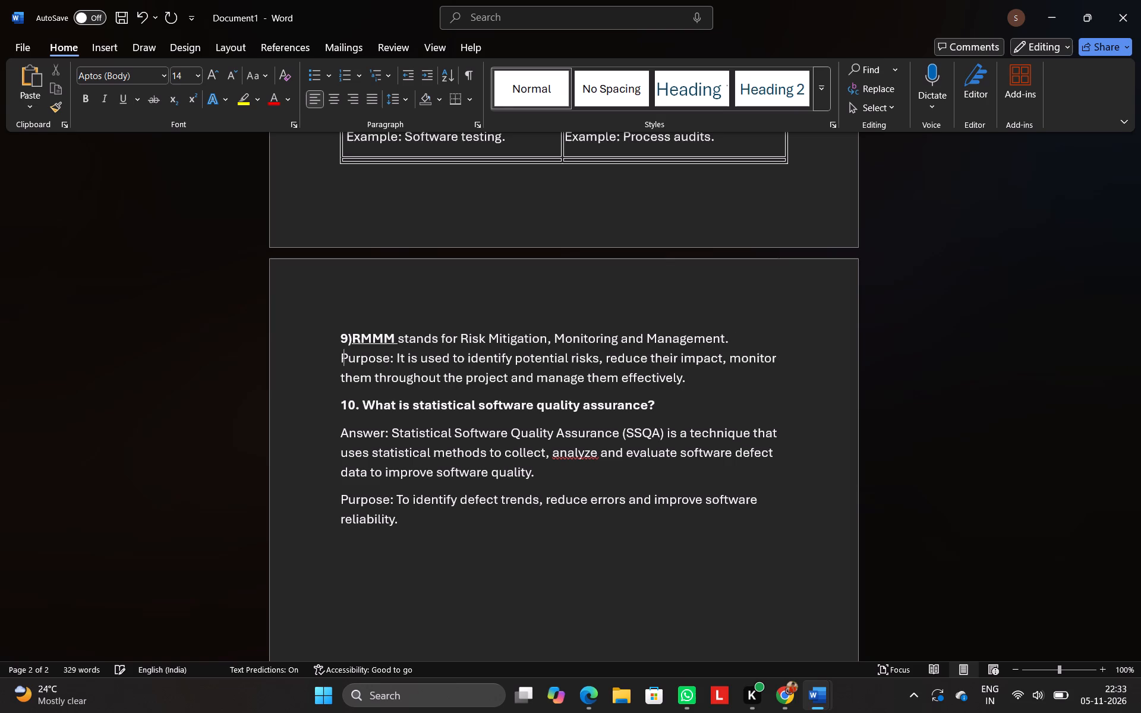
# Make the word "Purpose" in answer 9 bold and underlined.
pyautogui.moveTo(341, 361); pyautogui.dragTo(377, 360)
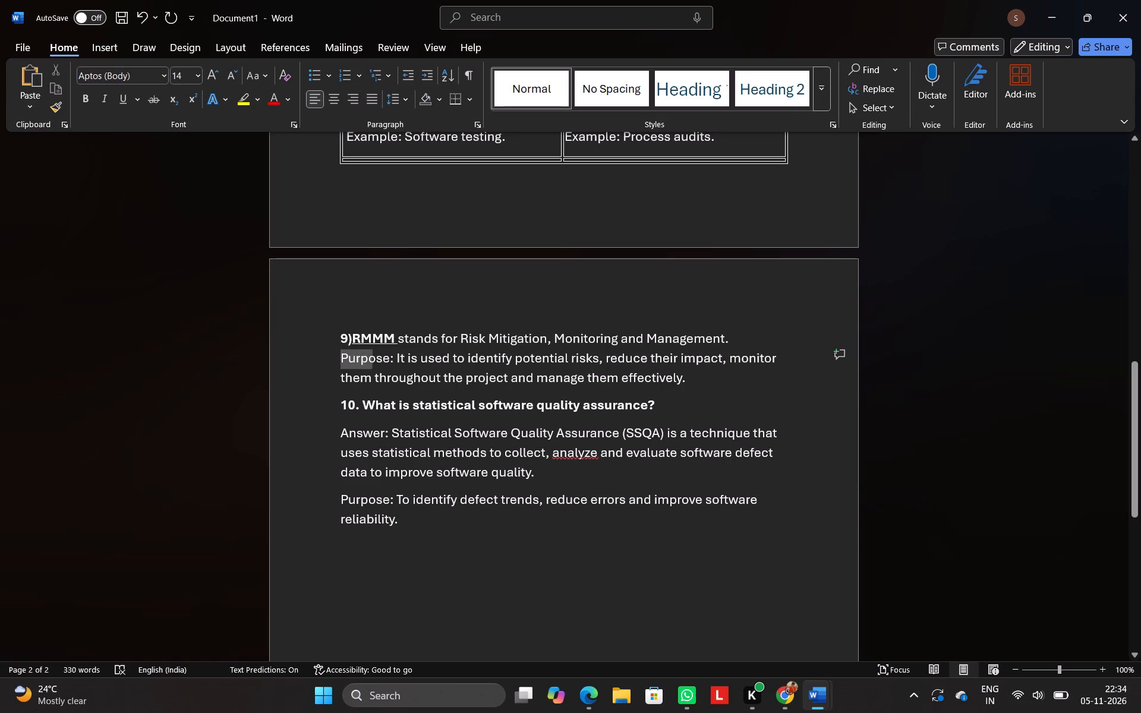
pyautogui.moveTo(377, 360); pyautogui.dragTo(390, 362)
pyautogui.moveTo(390, 362); pyautogui.dragTo(391, 362)
pyautogui.click(404, 336)
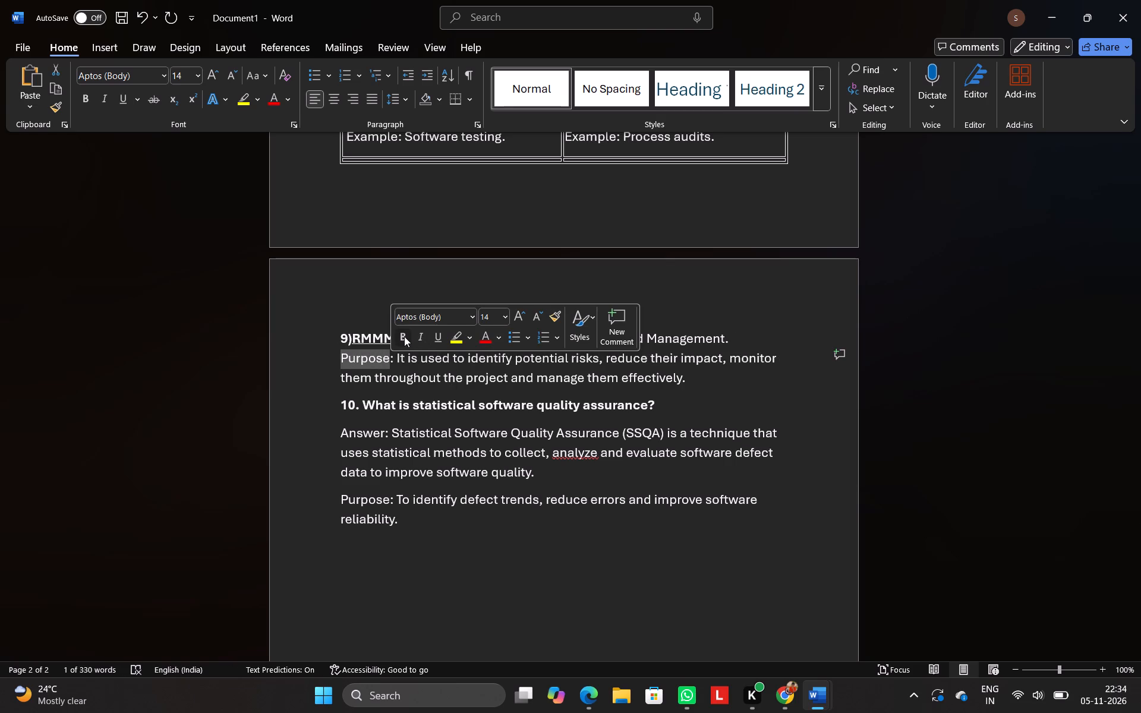
pyautogui.click(443, 333)
pyautogui.click(713, 301)
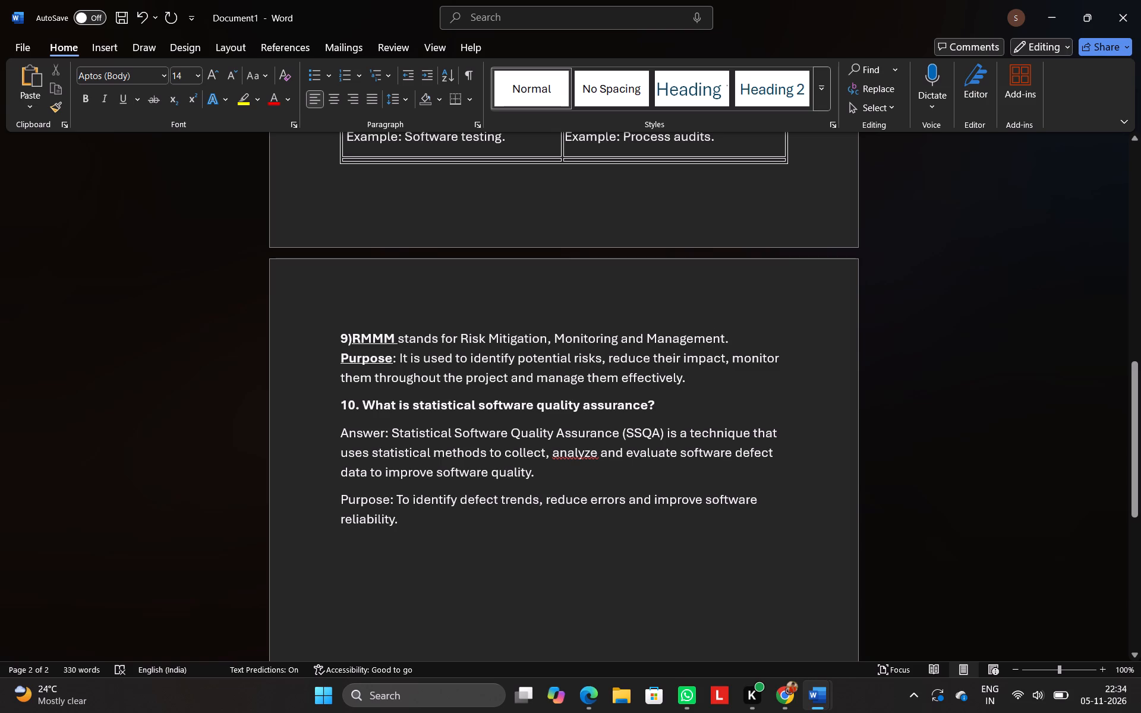
# Make "Statistical Software Quality Assurance (SSQA)" bold and underlined in answer 10.
pyautogui.moveTo(392, 430); pyautogui.dragTo(578, 437)
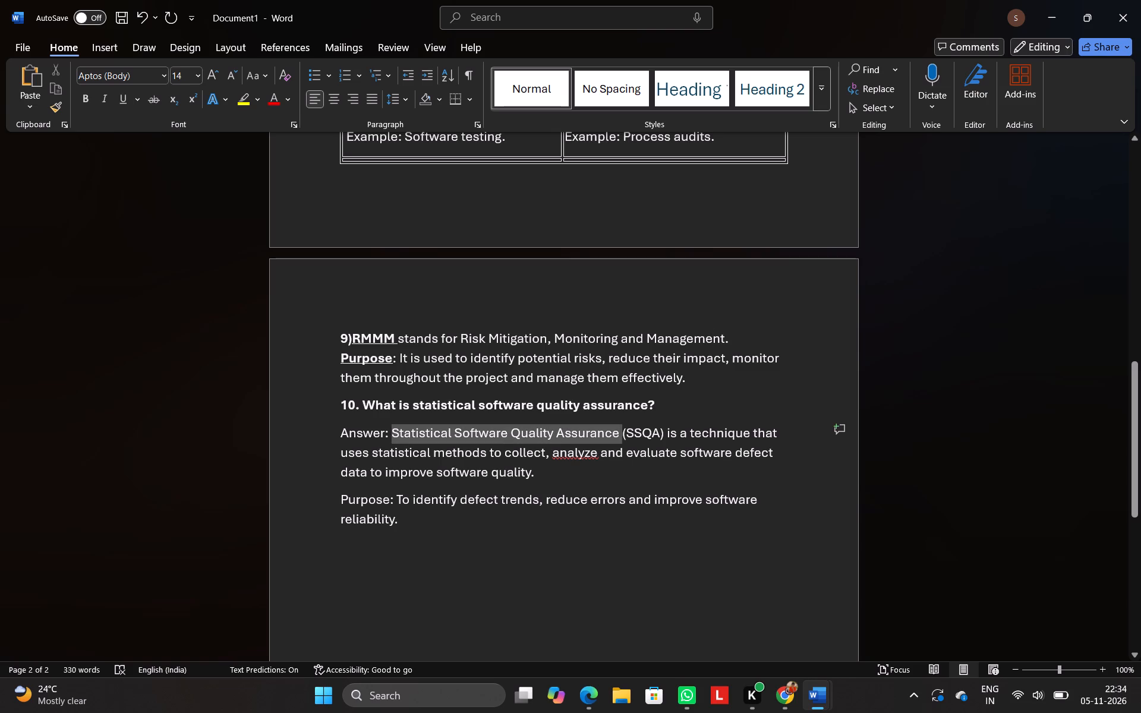
pyautogui.moveTo(578, 437); pyautogui.dragTo(642, 437)
pyautogui.moveTo(642, 437); pyautogui.dragTo(661, 438)
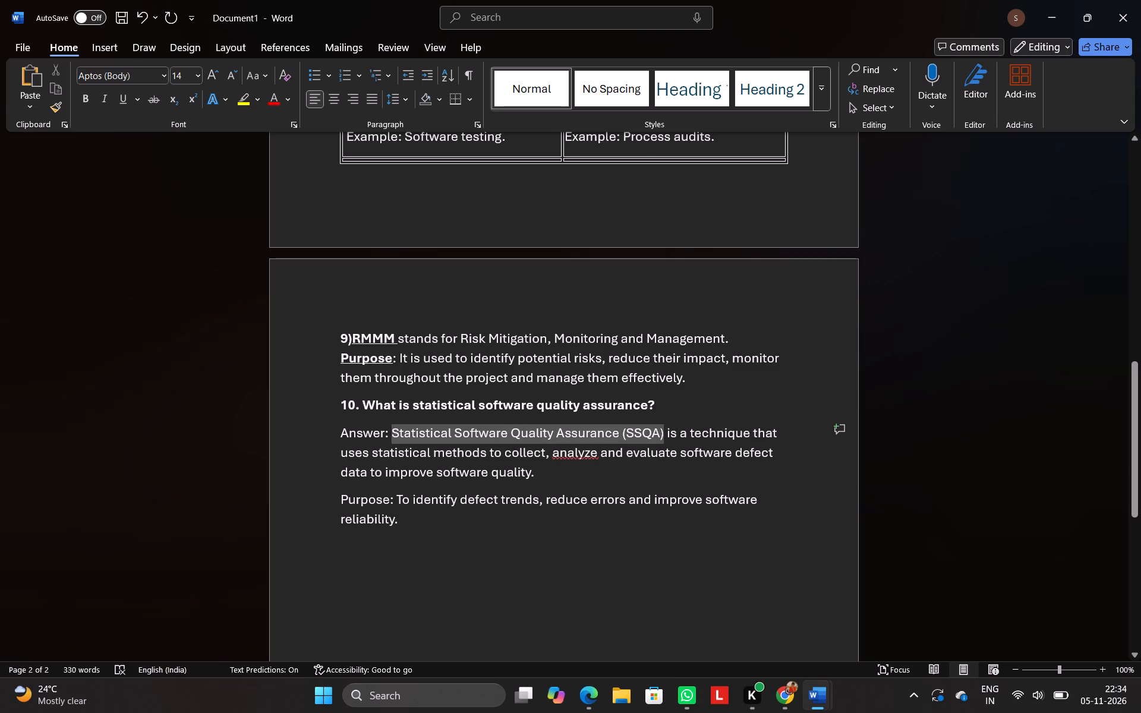
pyautogui.moveTo(661, 438); pyautogui.dragTo(666, 436)
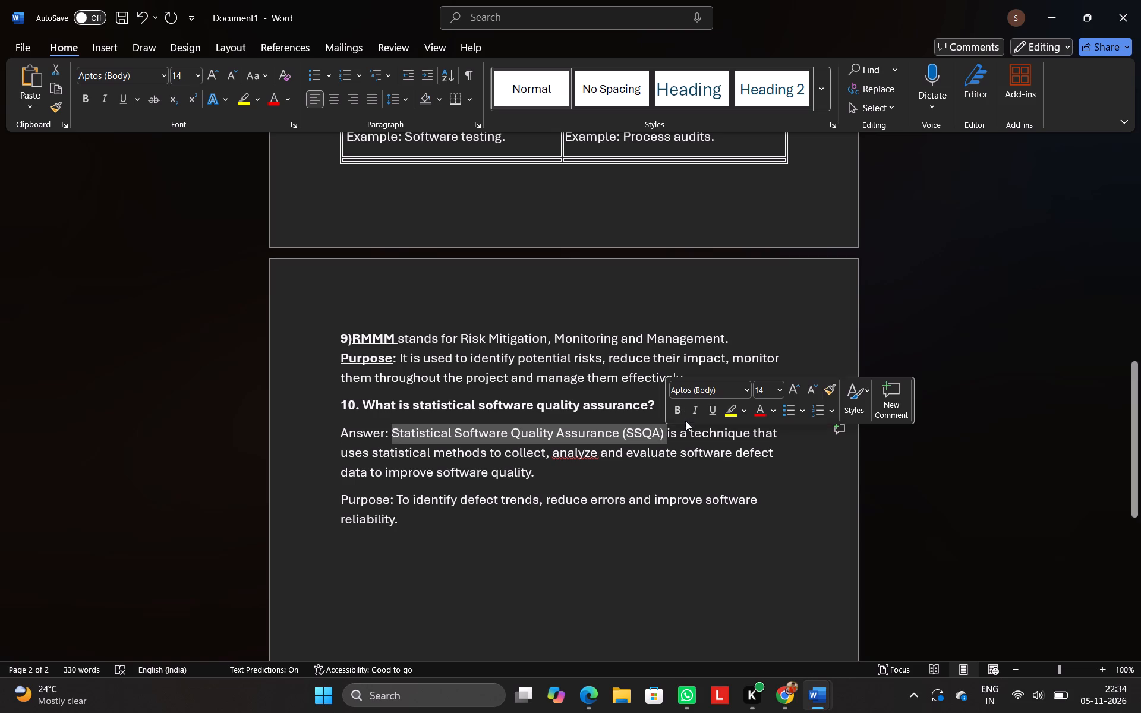
pyautogui.click(679, 415)
pyautogui.moveTo(679, 415); pyautogui.dragTo(710, 413)
pyautogui.click(710, 413)
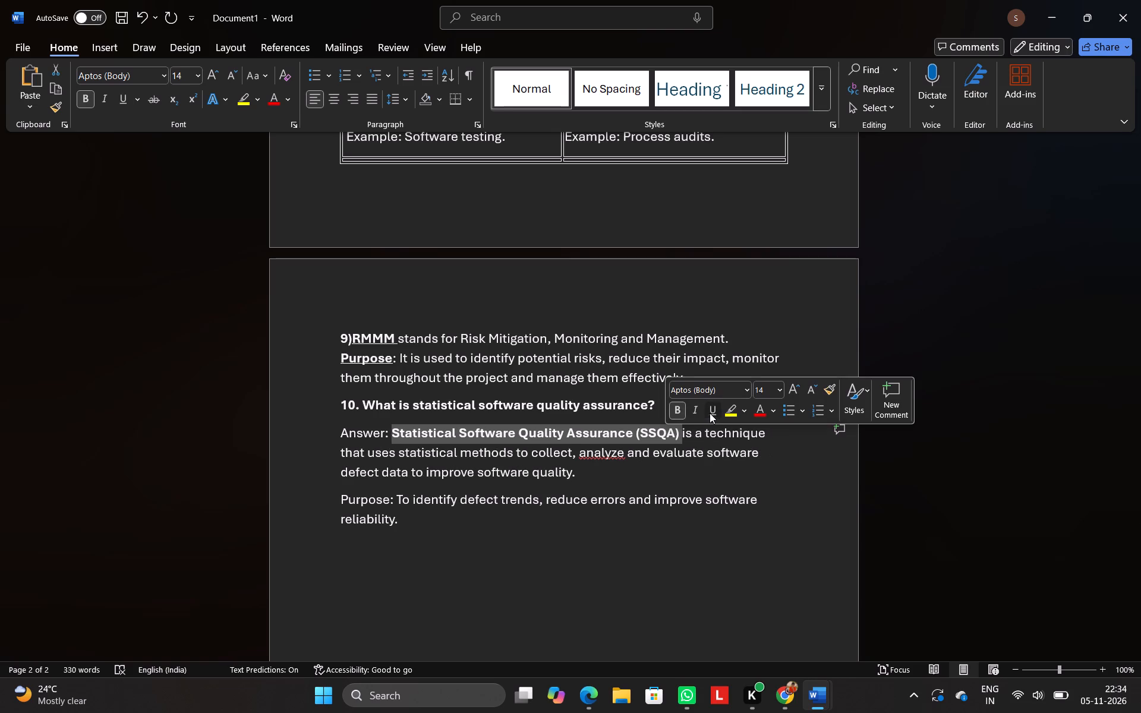
pyautogui.click(679, 576)
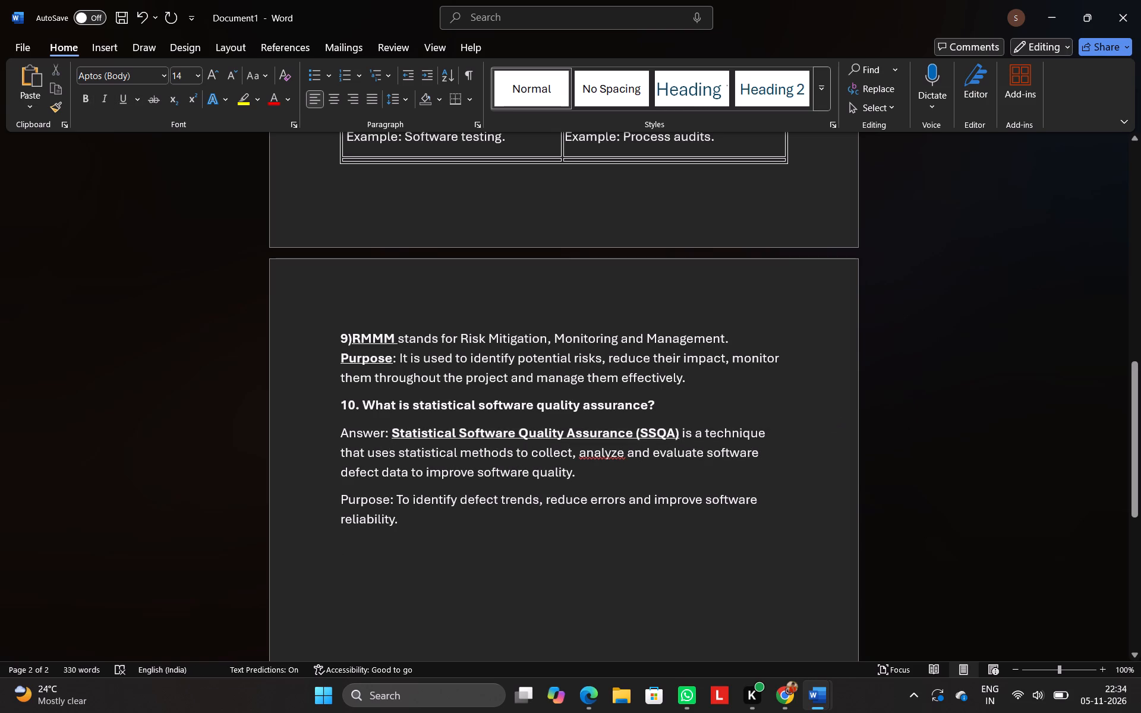
# Reduce question 10's heading and "Answer:" label to "10)" directly before the SSQA text, with no gap below answer 9.
pyautogui.moveTo(360, 405); pyautogui.dragTo(392, 434)
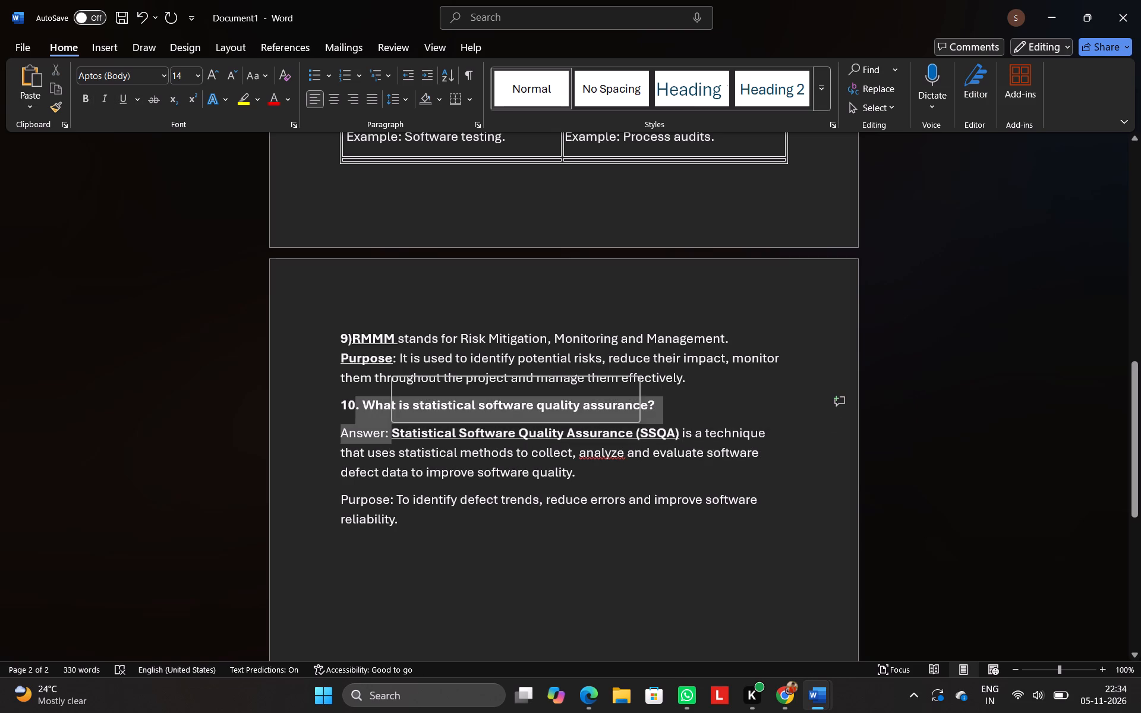
pyautogui.press('BackSpace')
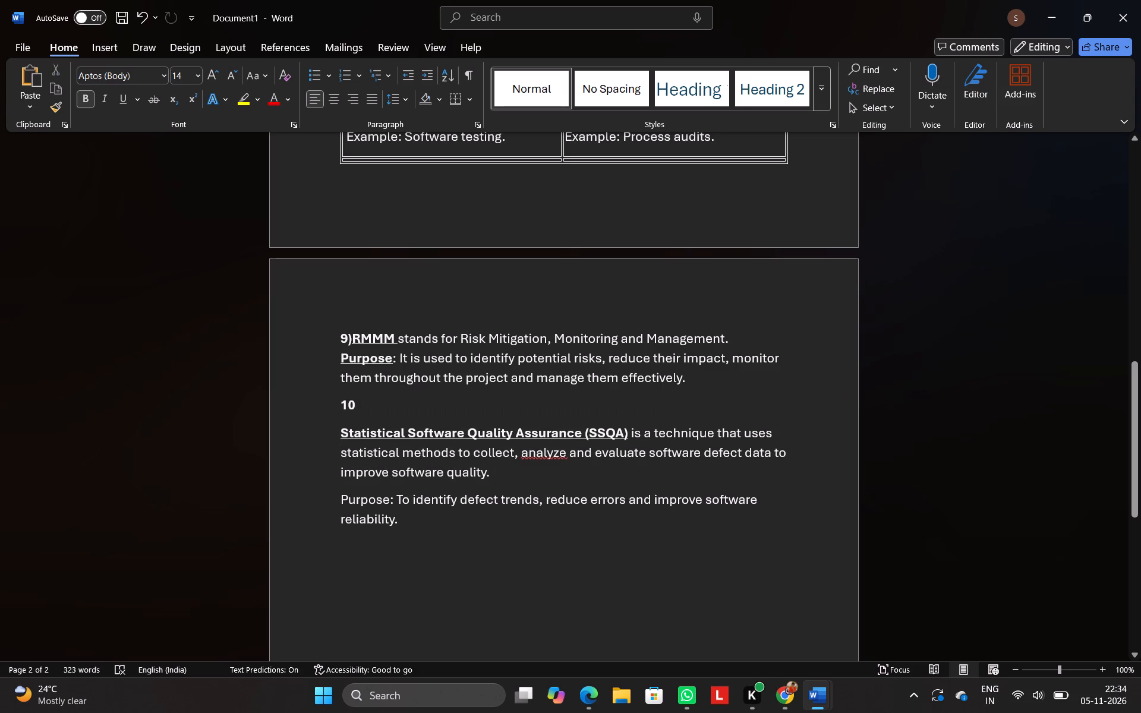
pyautogui.hotkey('shift', ')')
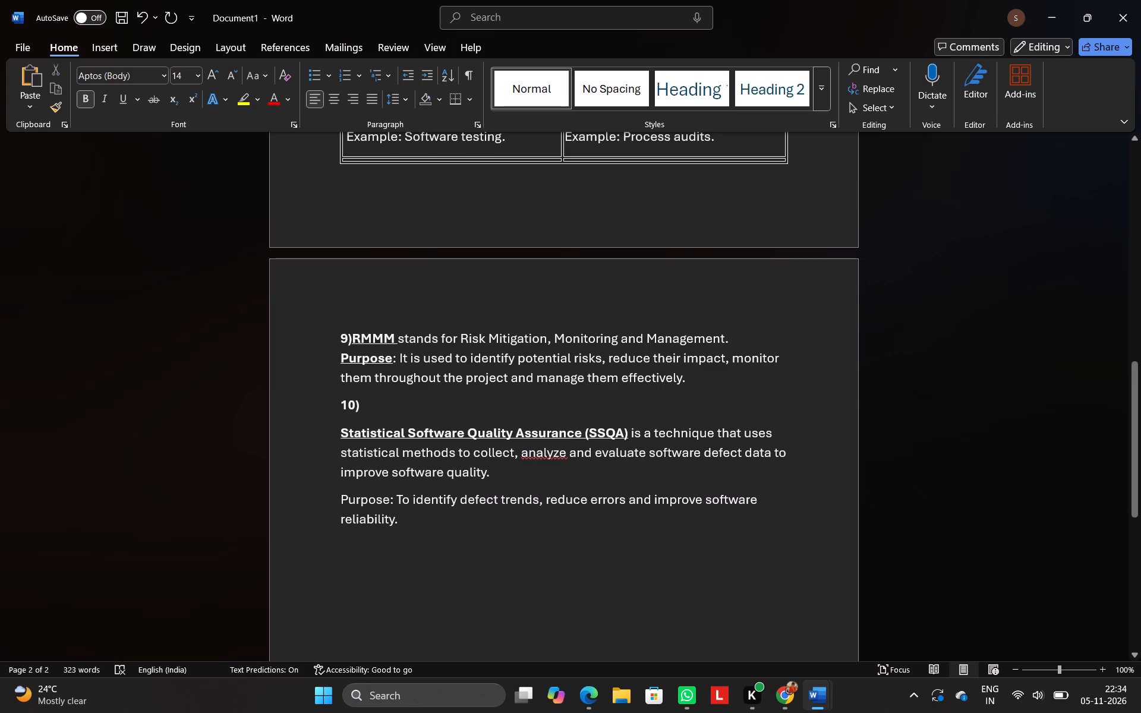
pyautogui.click(341, 409)
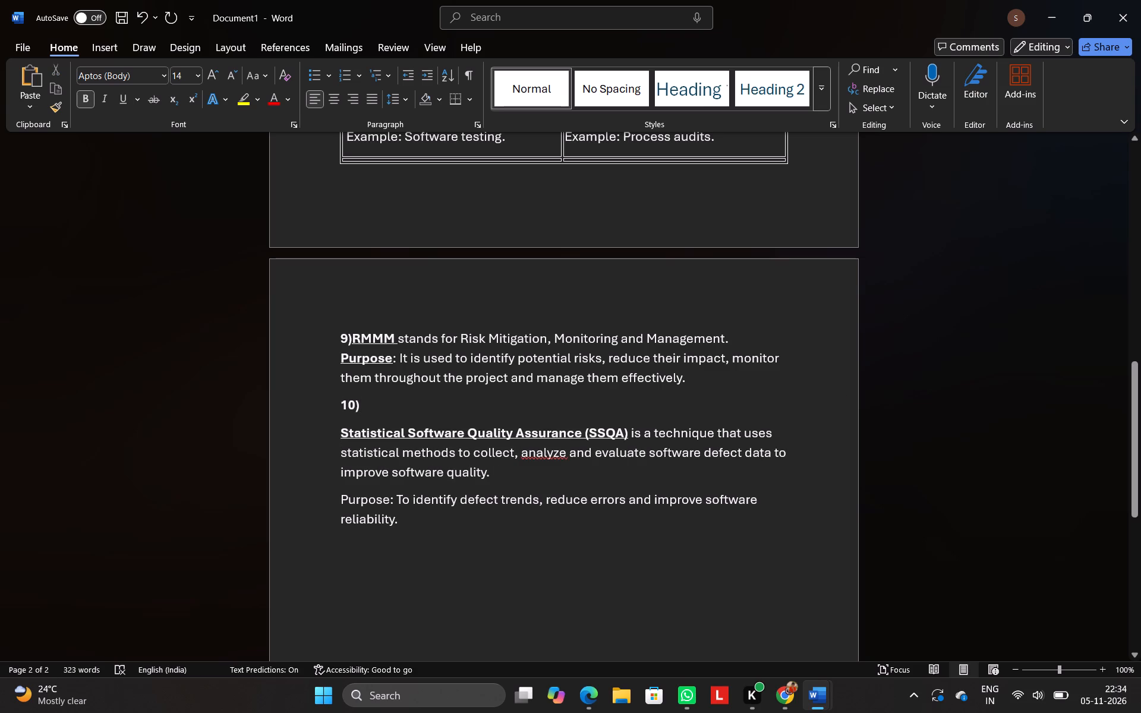
pyautogui.press('BackSpace')
pyautogui.hotkey('shift', 'Return')
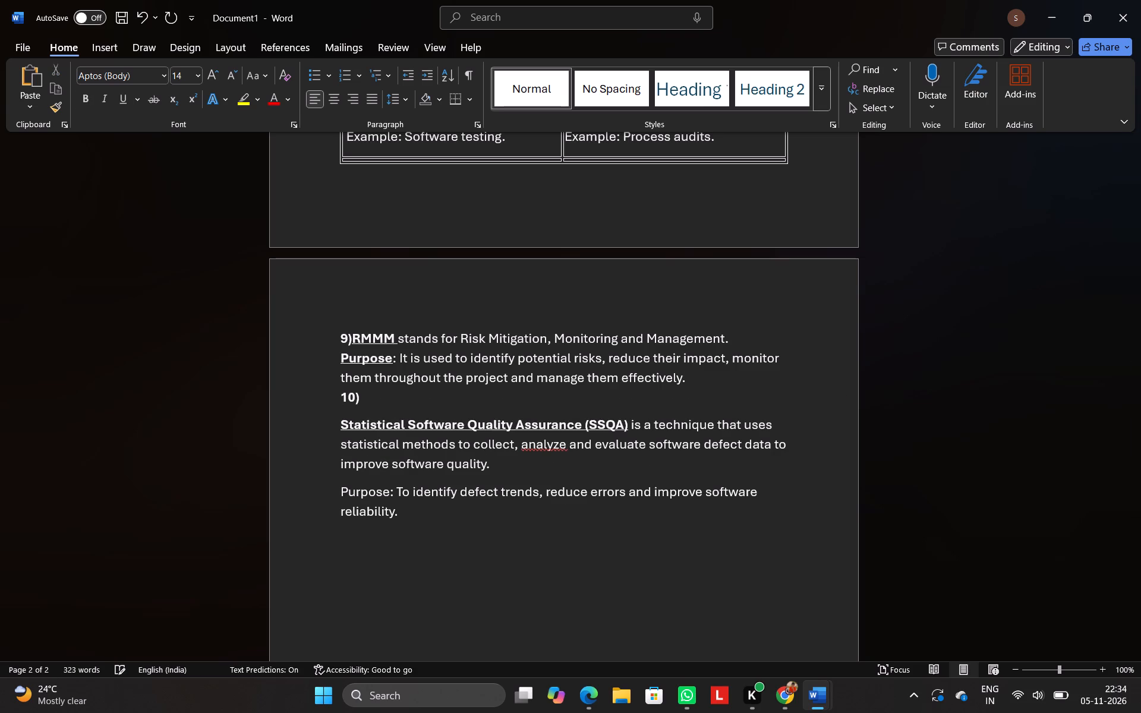
pyautogui.click(341, 425)
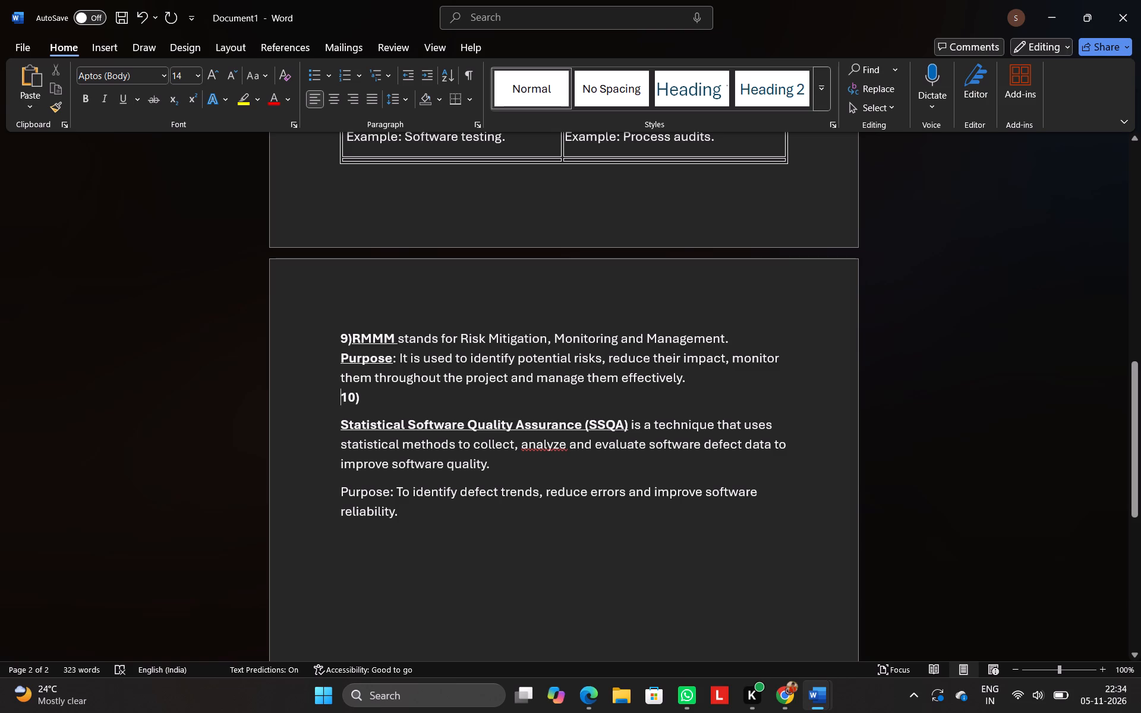
pyautogui.press('BackSpace')
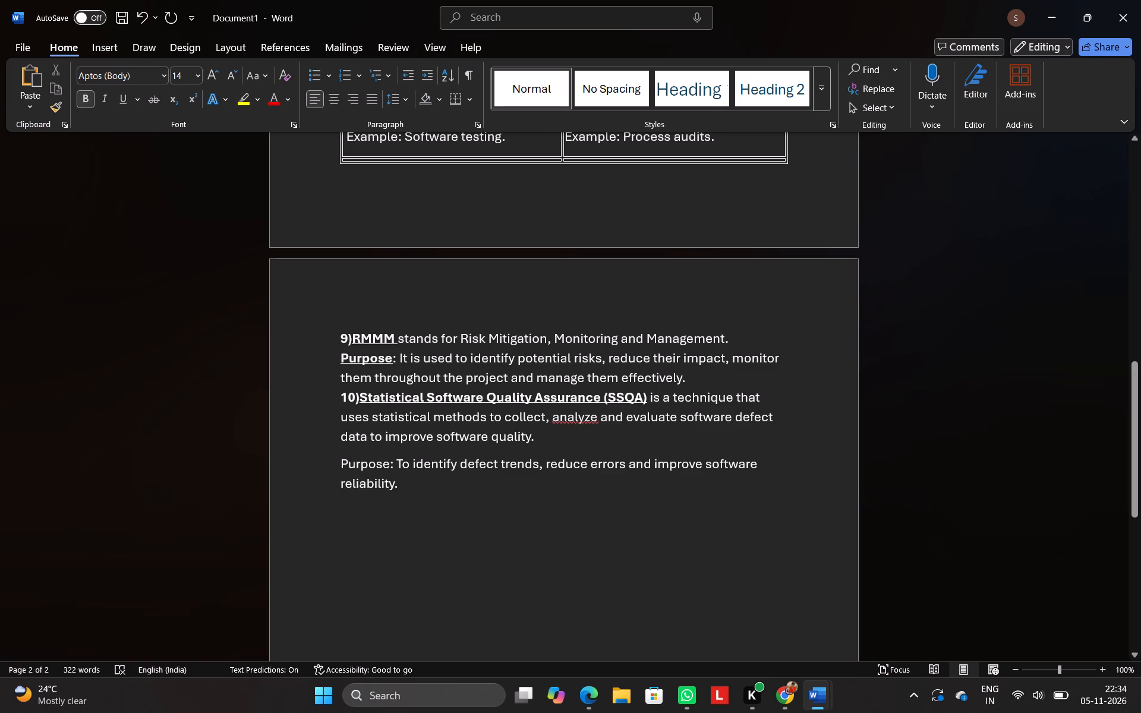
# Underline the "Purpose:" label in answer 10.
pyautogui.click(390, 464)
pyautogui.moveTo(393, 464); pyautogui.dragTo(349, 458)
pyautogui.click(393, 436)
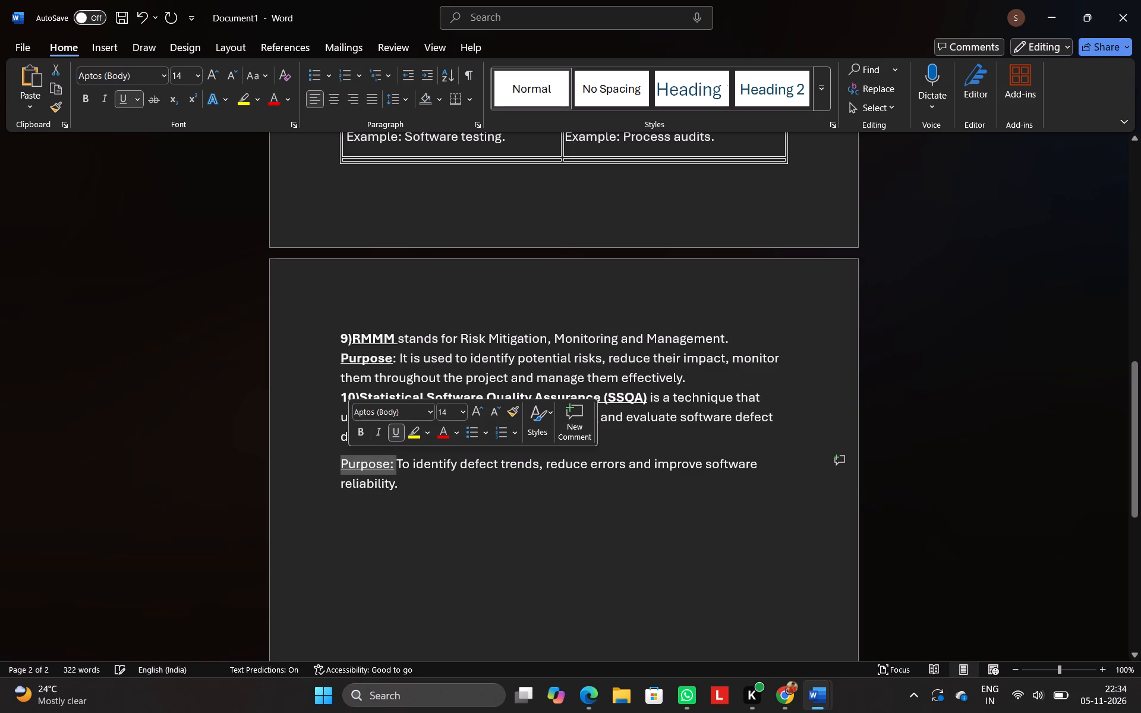
pyautogui.click(412, 496)
# Join answer 10's "Purpose:" paragraph onto the end of the preceding SSQA sentence.
pyautogui.click(342, 467)
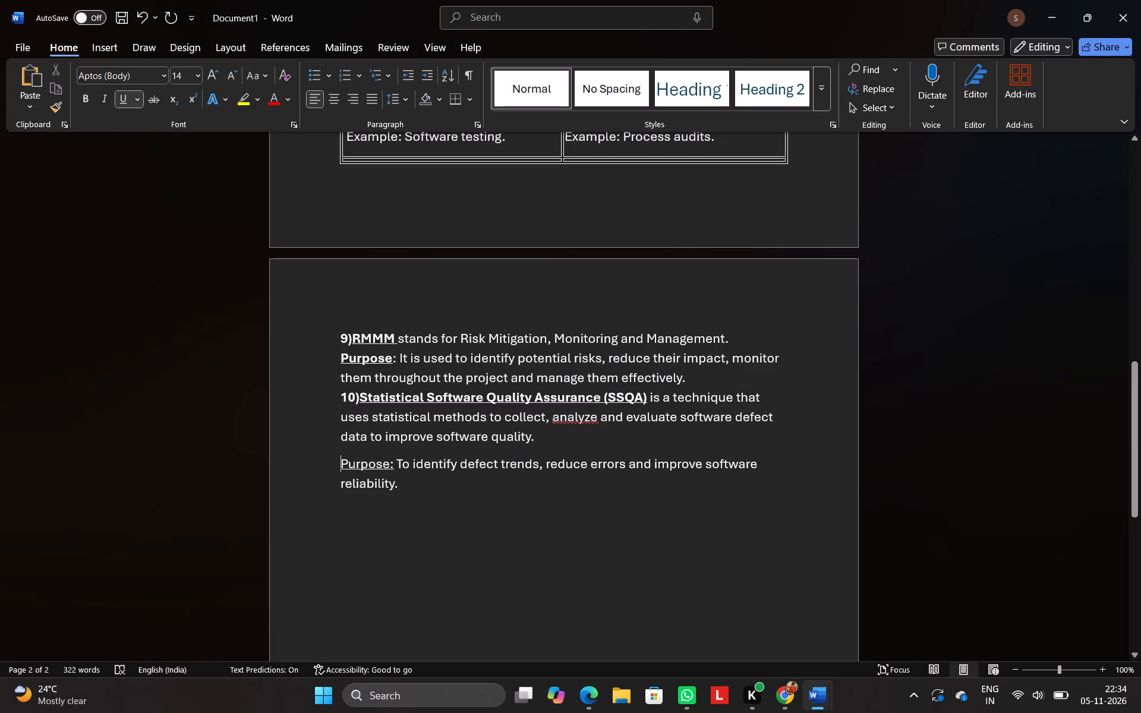
pyautogui.press('BackSpace')
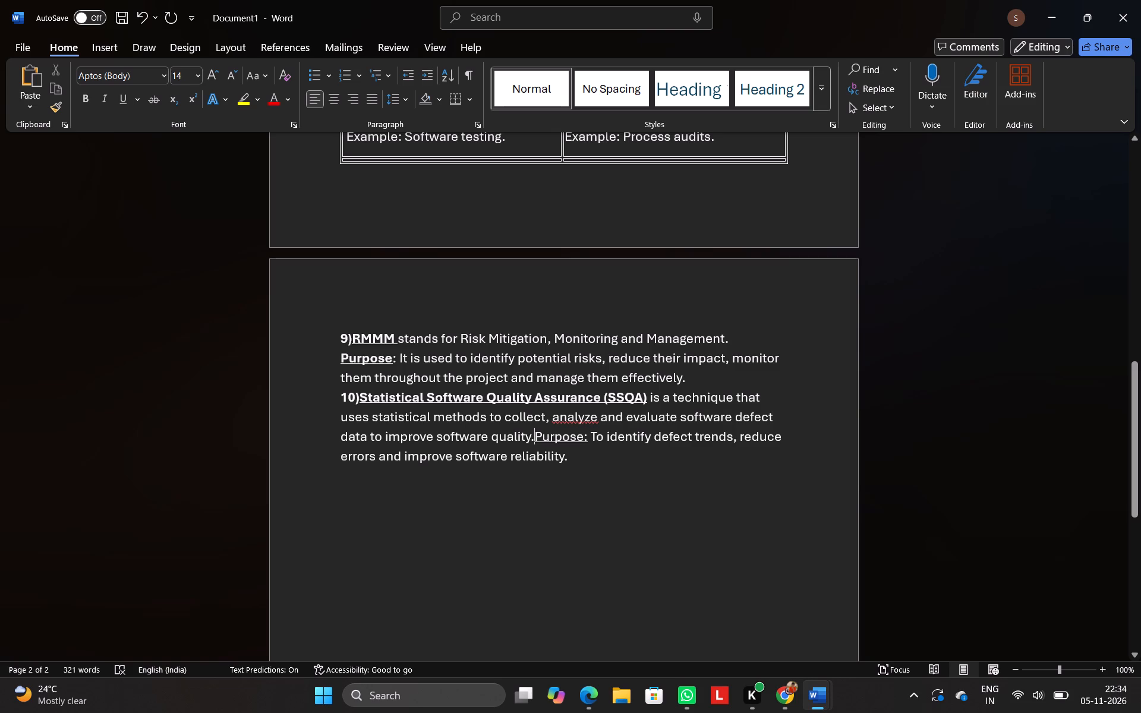
# Underline the number "10)" to match the SSQA term beside it.
pyautogui.moveTo(341, 395); pyautogui.dragTo(361, 399)
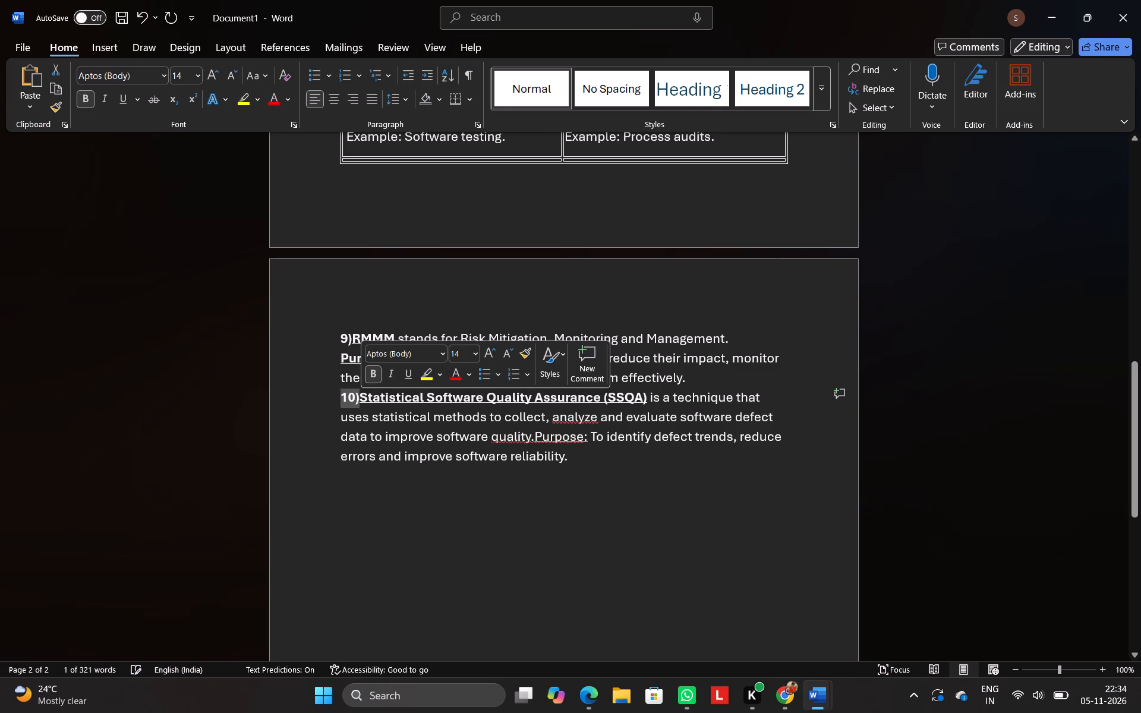
pyautogui.click(406, 371)
pyautogui.click(409, 487)
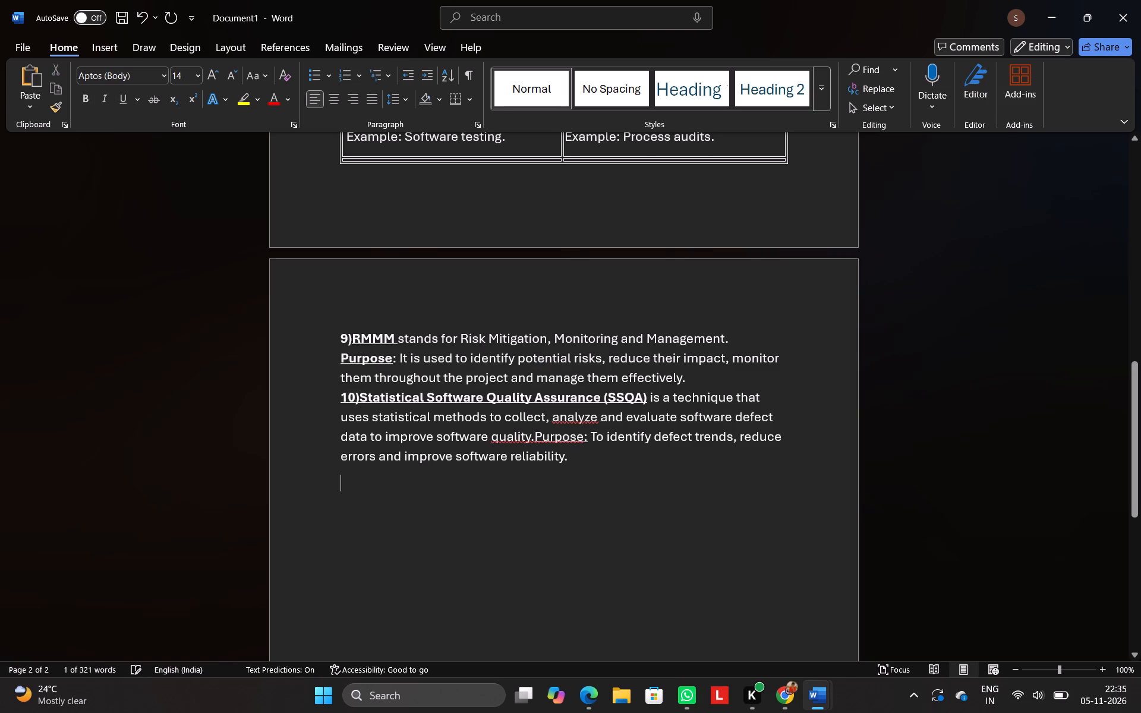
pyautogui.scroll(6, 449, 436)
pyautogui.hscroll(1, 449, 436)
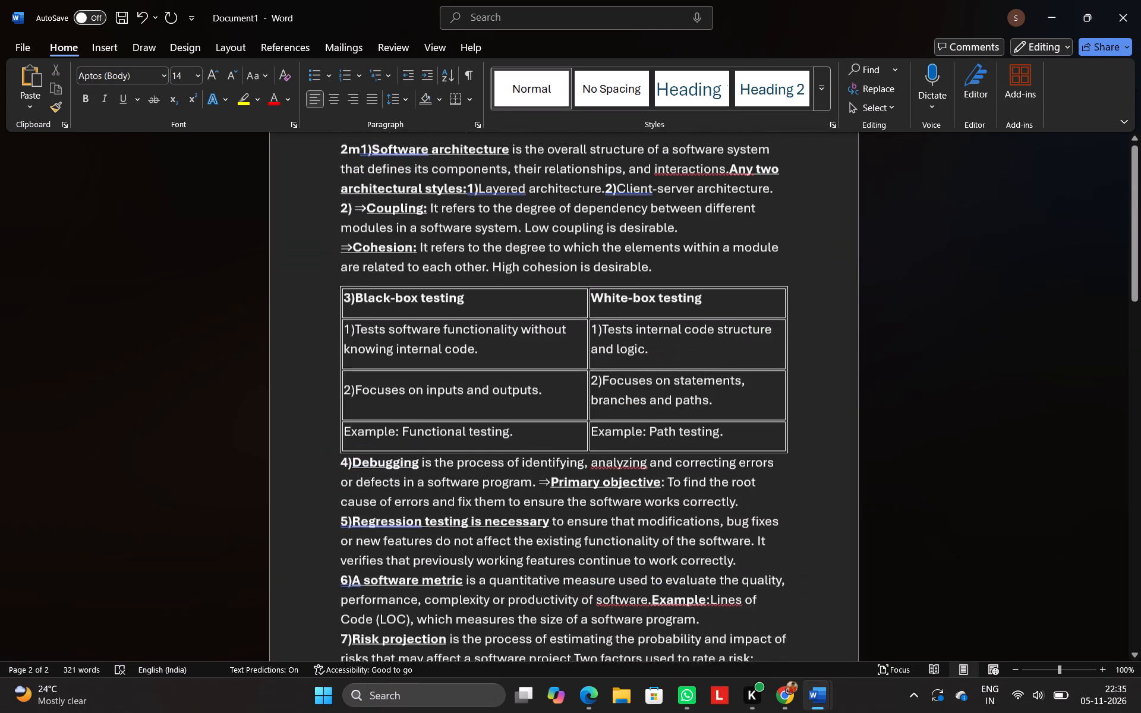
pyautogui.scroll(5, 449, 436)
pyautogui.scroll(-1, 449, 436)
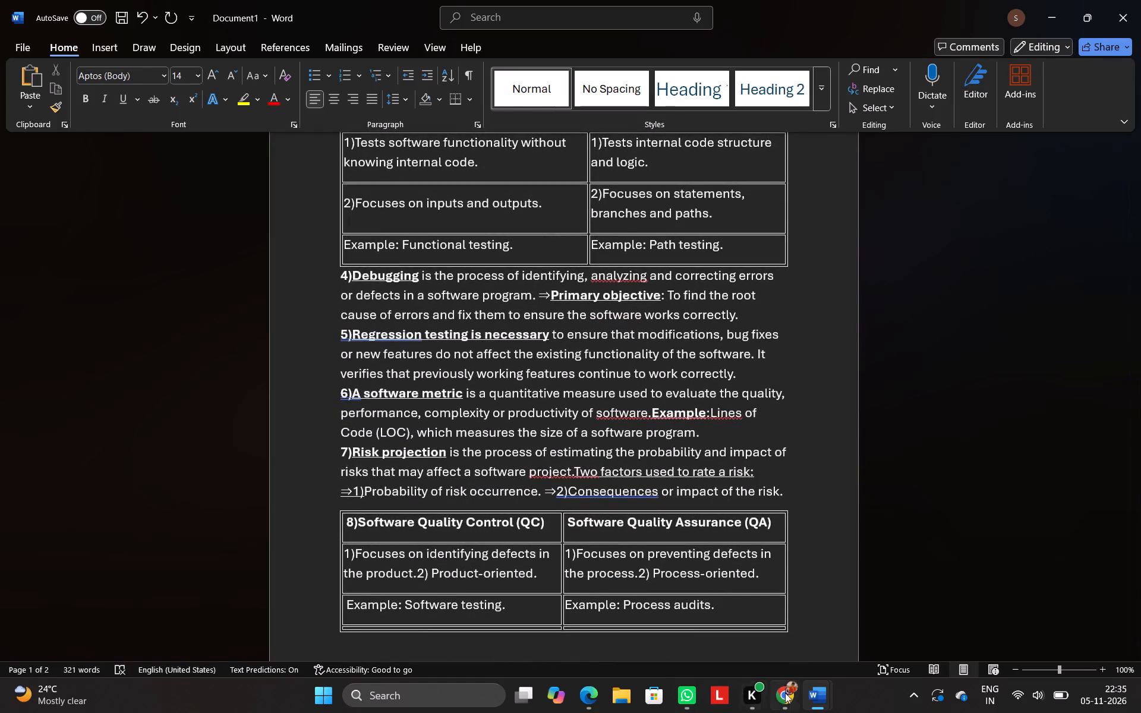
# Switch to Chrome and open YouTube in a new tab by searching Google for "yout".
pyautogui.click(799, 693)
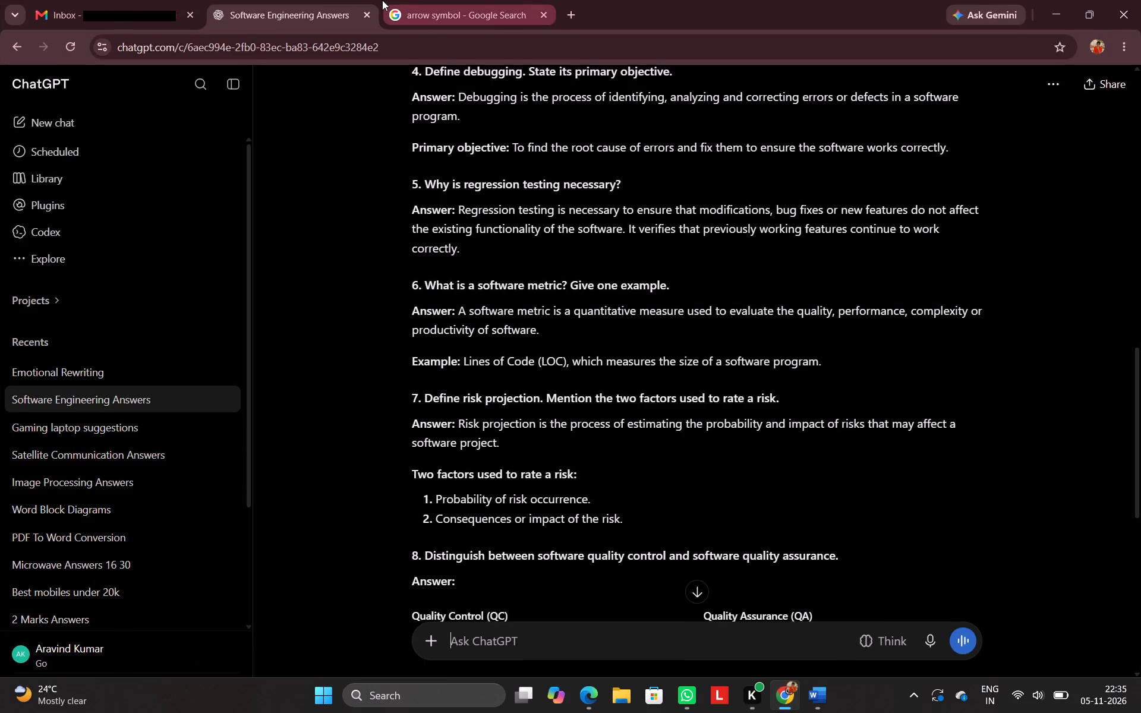
pyautogui.click(565, 17)
pyautogui.click(474, 286)
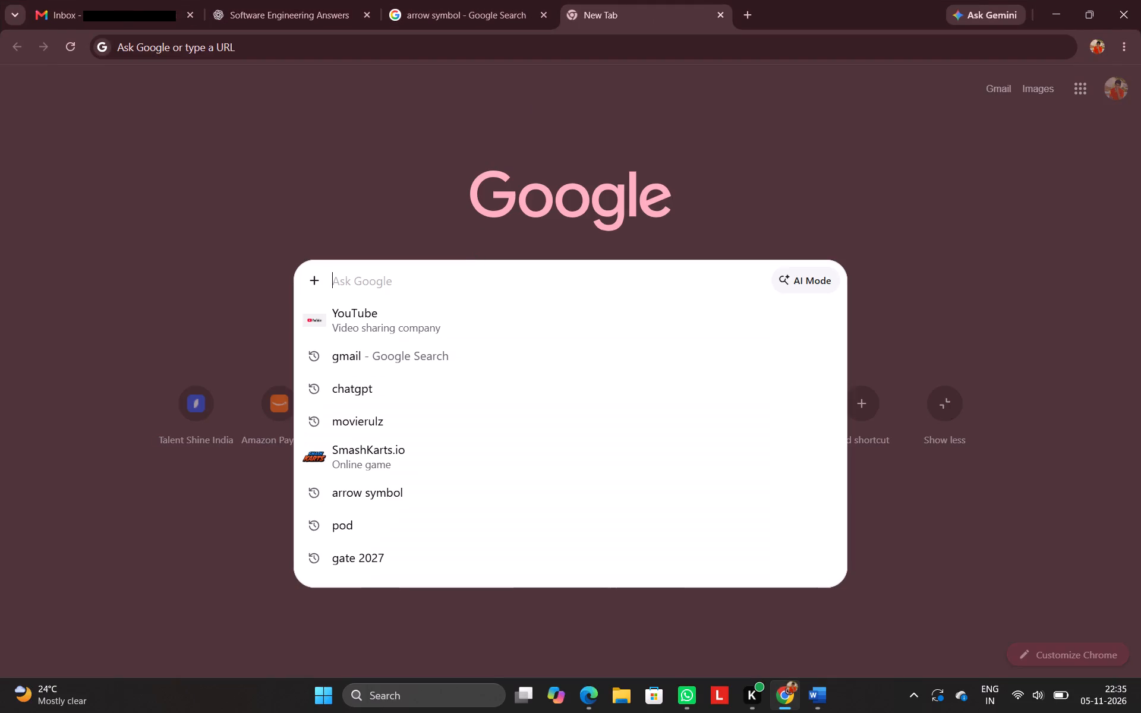
pyautogui.write('yout')
pyautogui.press('\\')
pyautogui.press('Return')
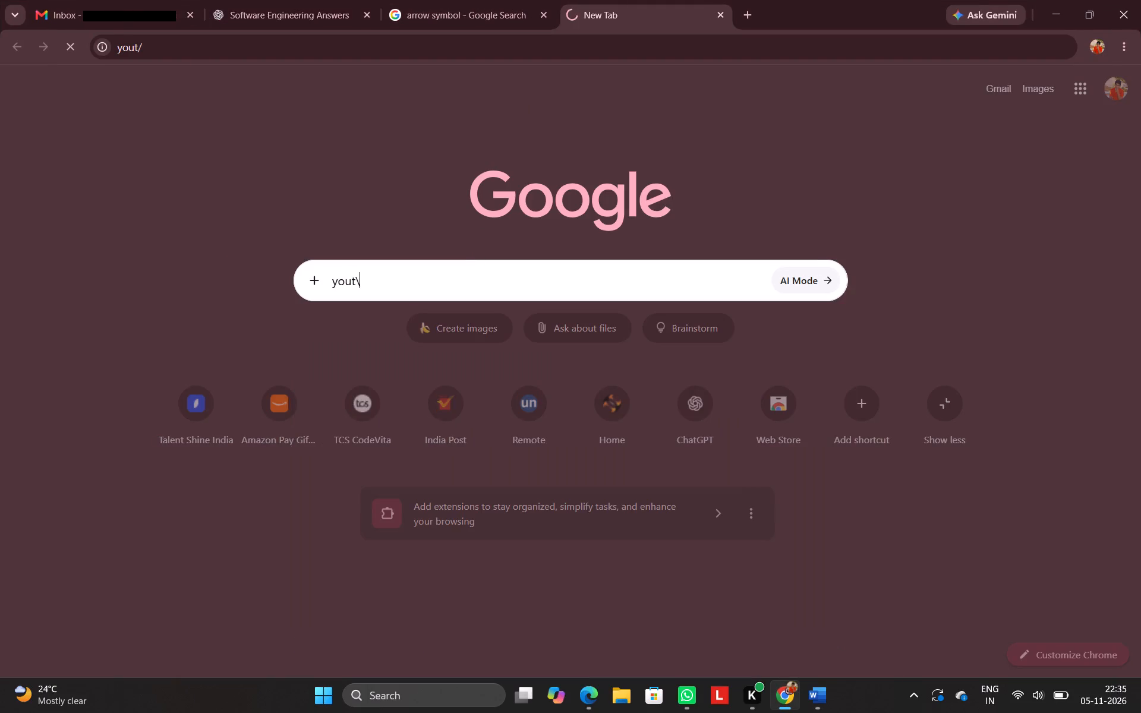
pyautogui.press('BackSpace')
pyautogui.press('Return')
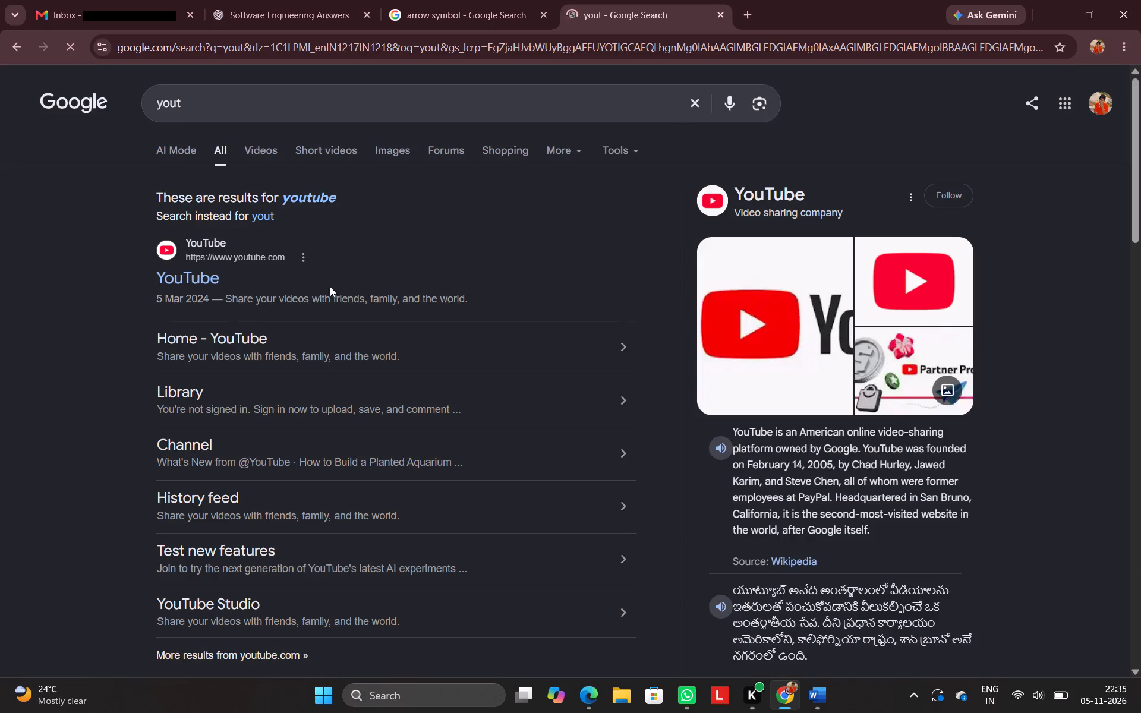
pyautogui.click(194, 286)
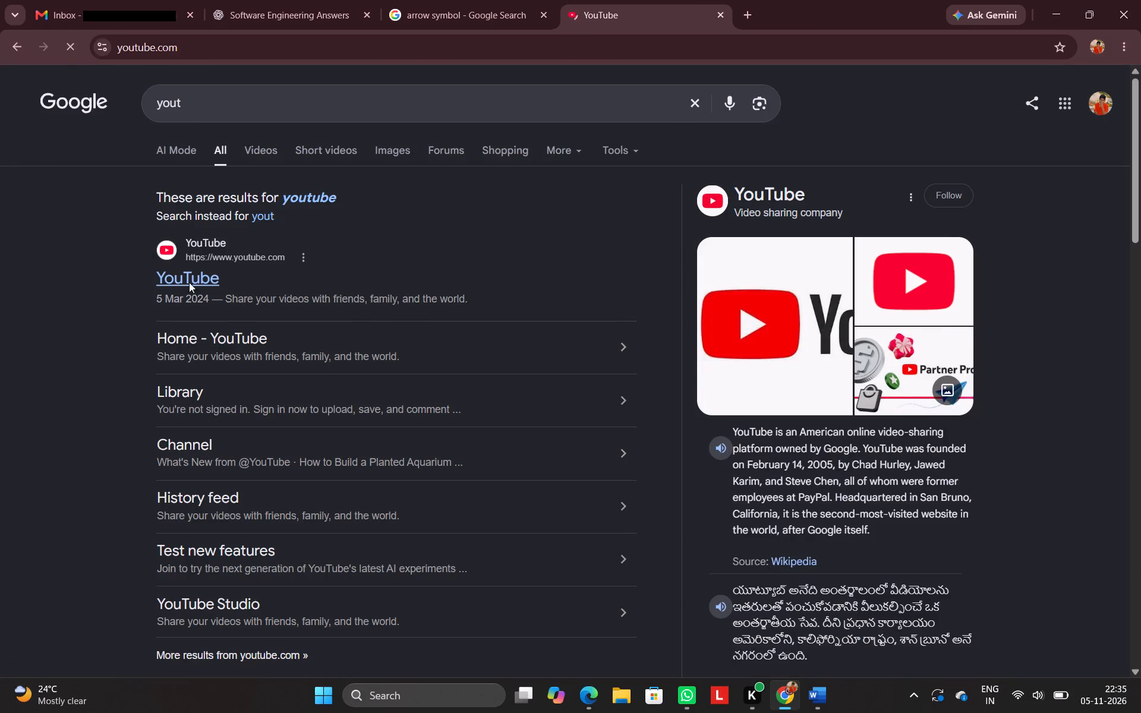
pyautogui.click(189, 277)
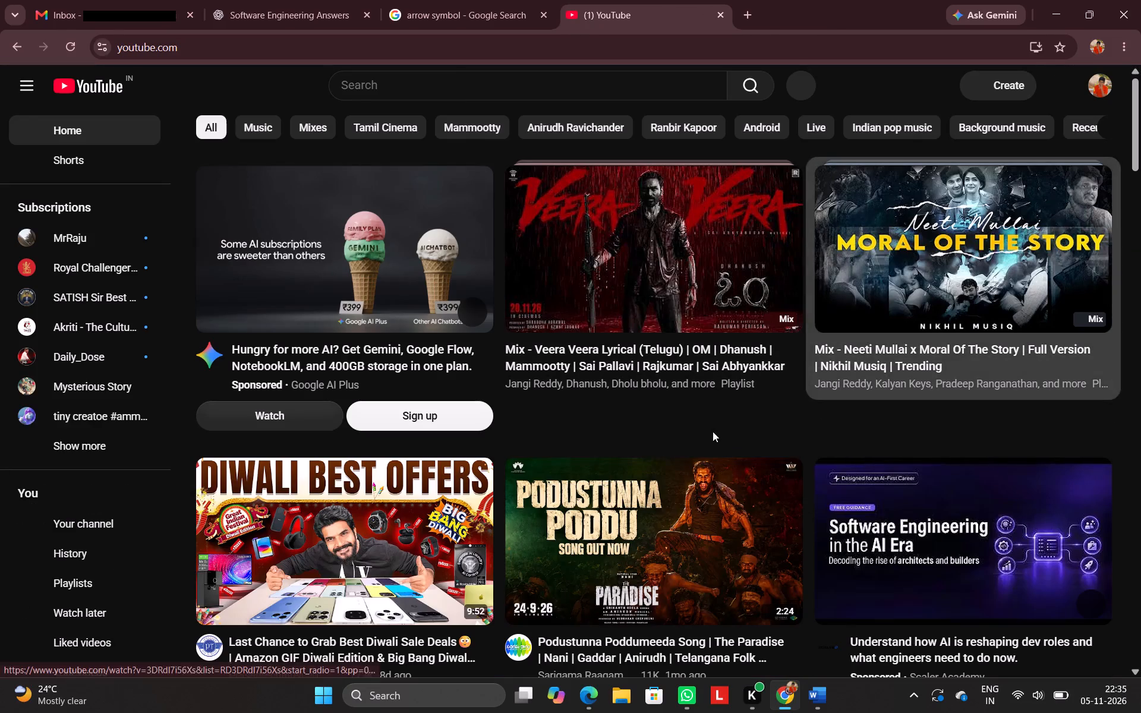
# Play the Podustunna Poddumeeda song video from The Paradise.
pyautogui.click(685, 559)
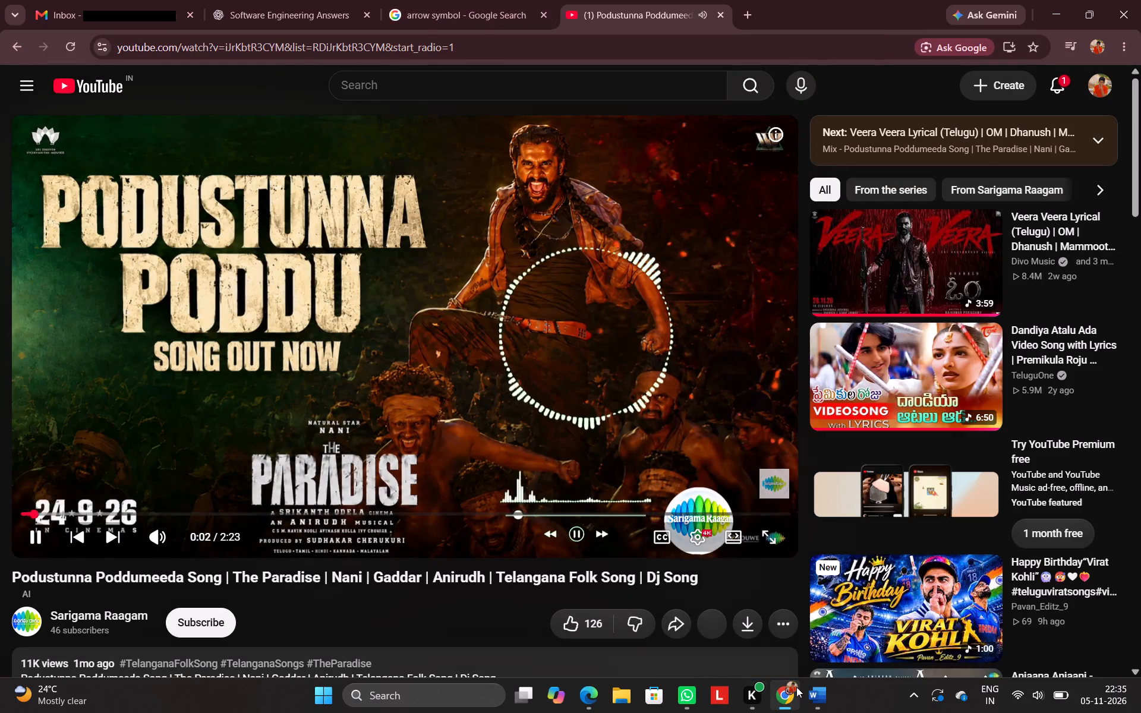
# Switch back to Document1 in Word and underline the number "4)" in front of "Debugging".
pyautogui.click(805, 688)
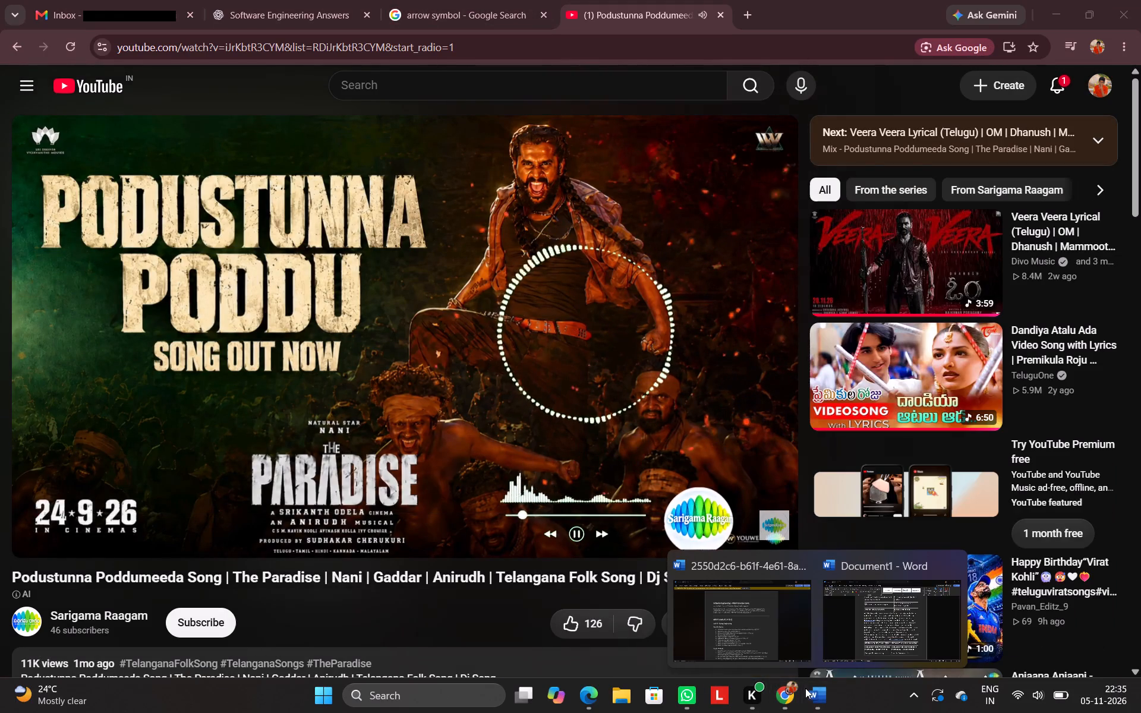
pyautogui.click(862, 638)
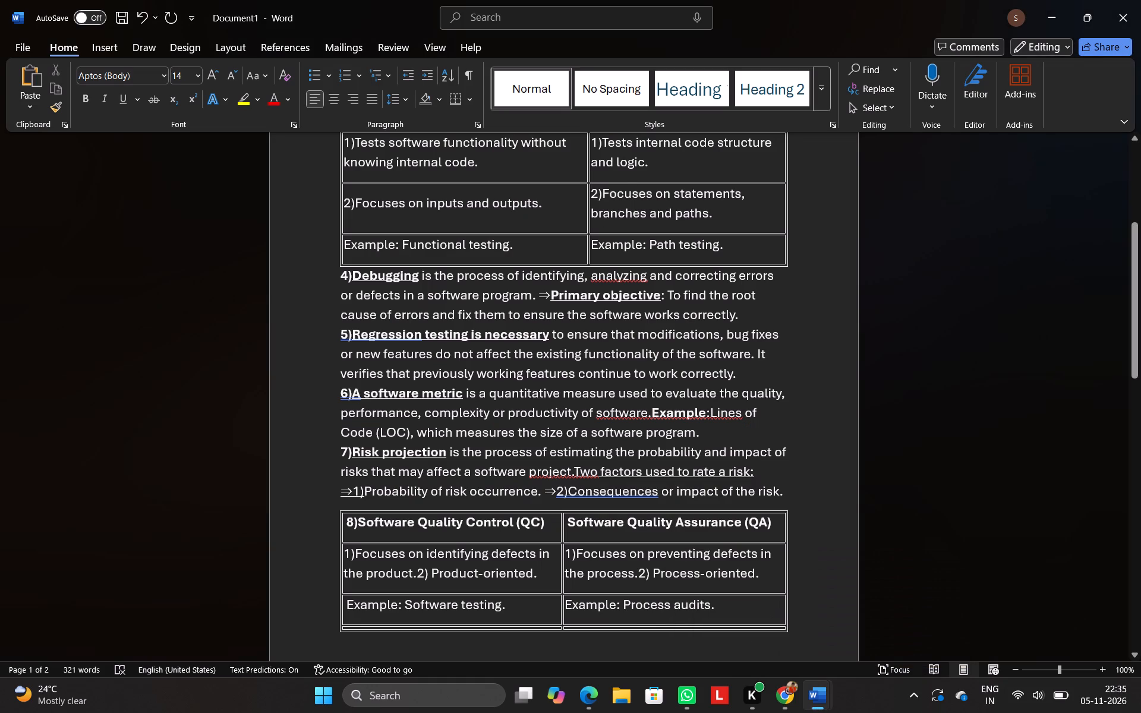
pyautogui.scroll(3, 838, 416)
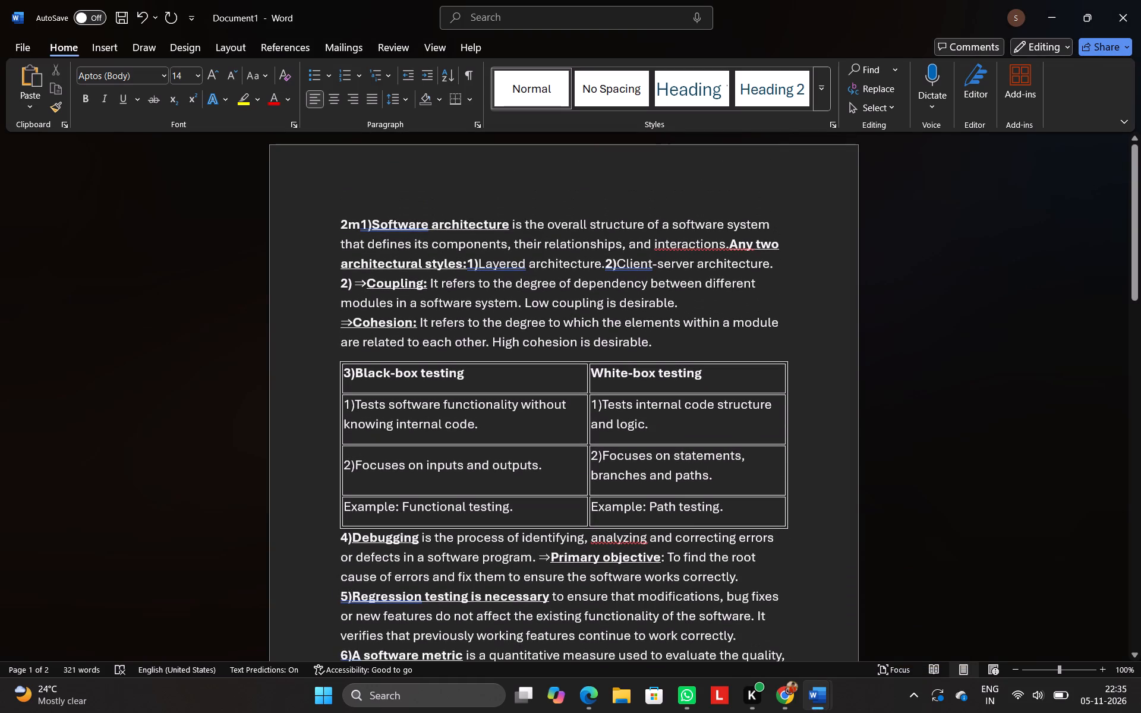
pyautogui.scroll(1, 838, 416)
pyautogui.scroll(1, 614, 326)
pyautogui.scroll(-3, 614, 326)
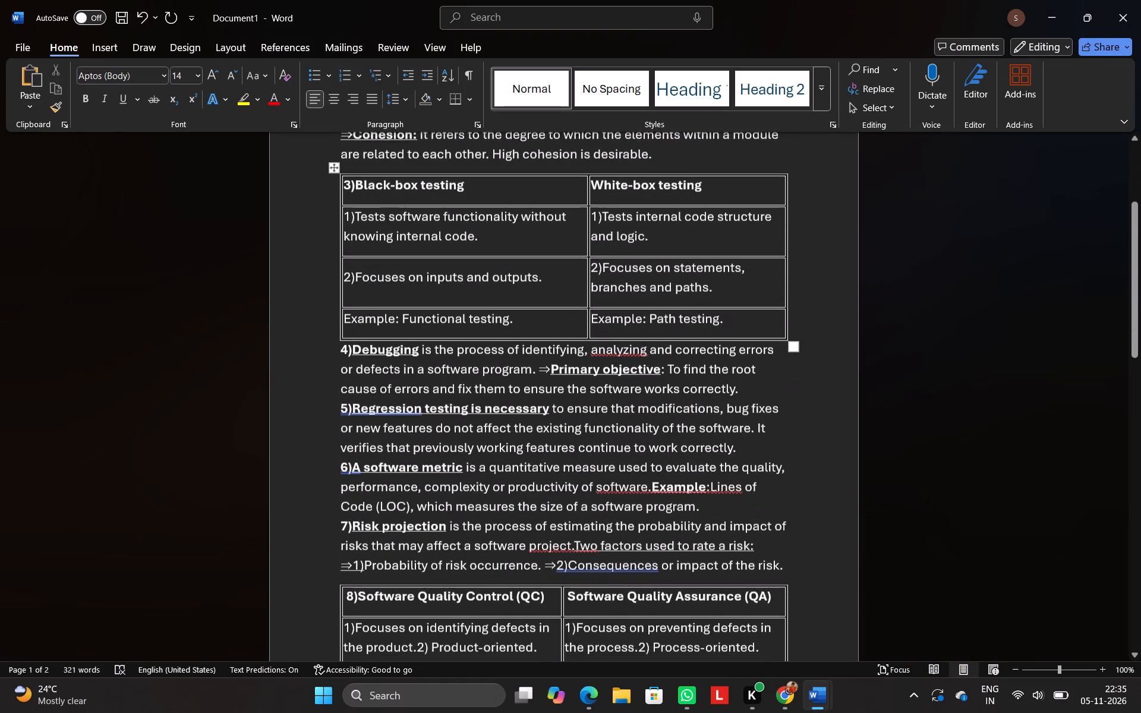
pyautogui.scroll(-1, 614, 326)
pyautogui.moveTo(338, 343); pyautogui.dragTo(343, 344)
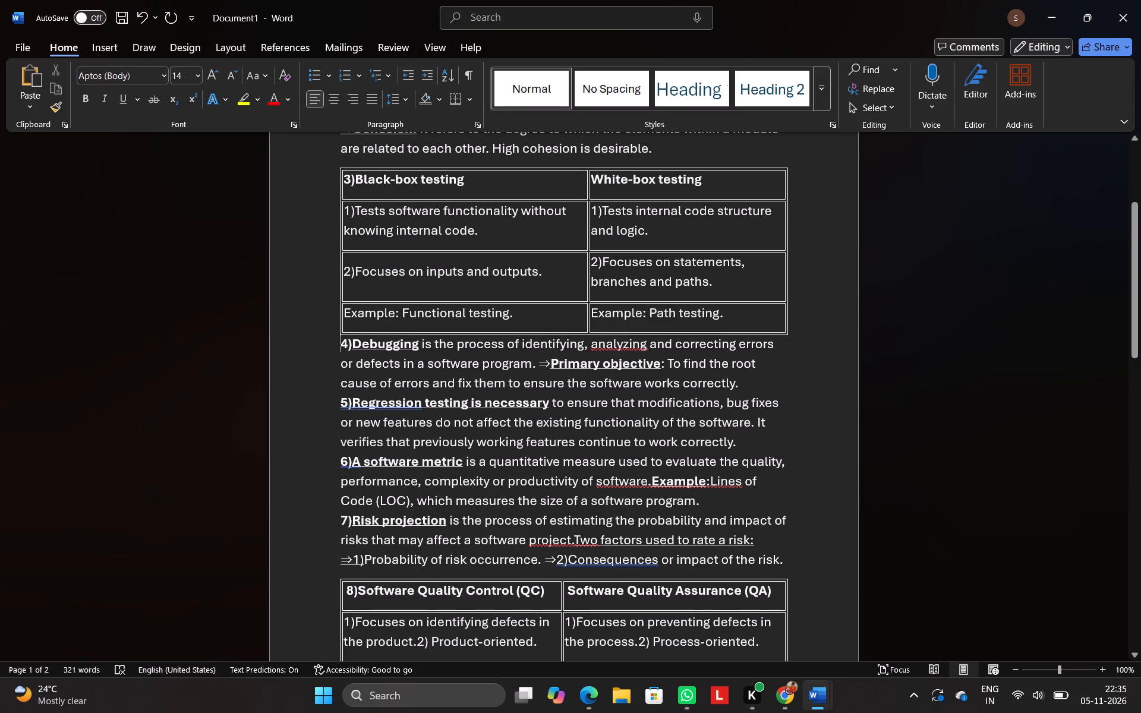
pyautogui.moveTo(343, 344); pyautogui.dragTo(352, 344)
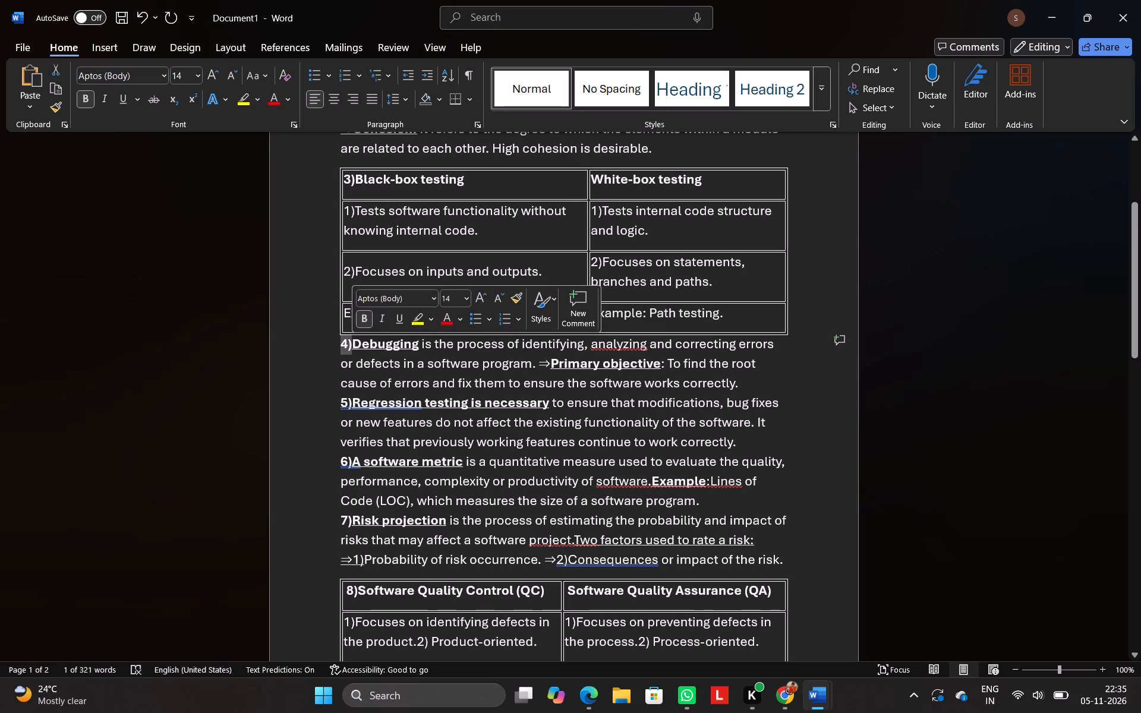
pyautogui.click(392, 323)
pyautogui.click(323, 378)
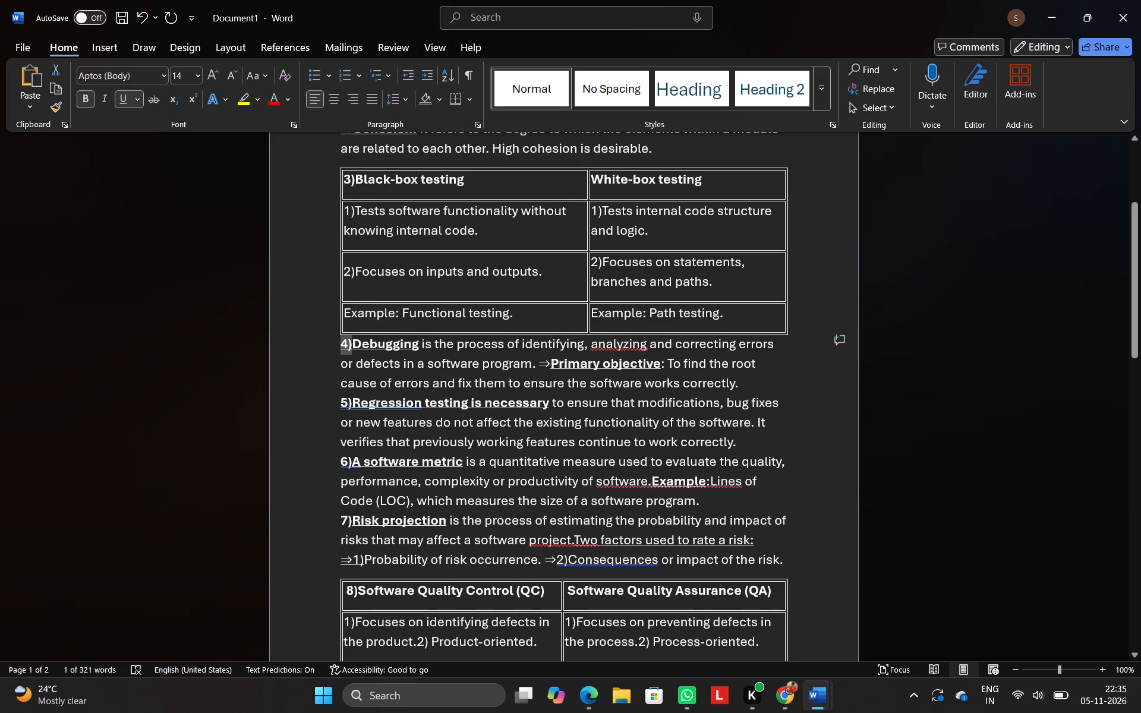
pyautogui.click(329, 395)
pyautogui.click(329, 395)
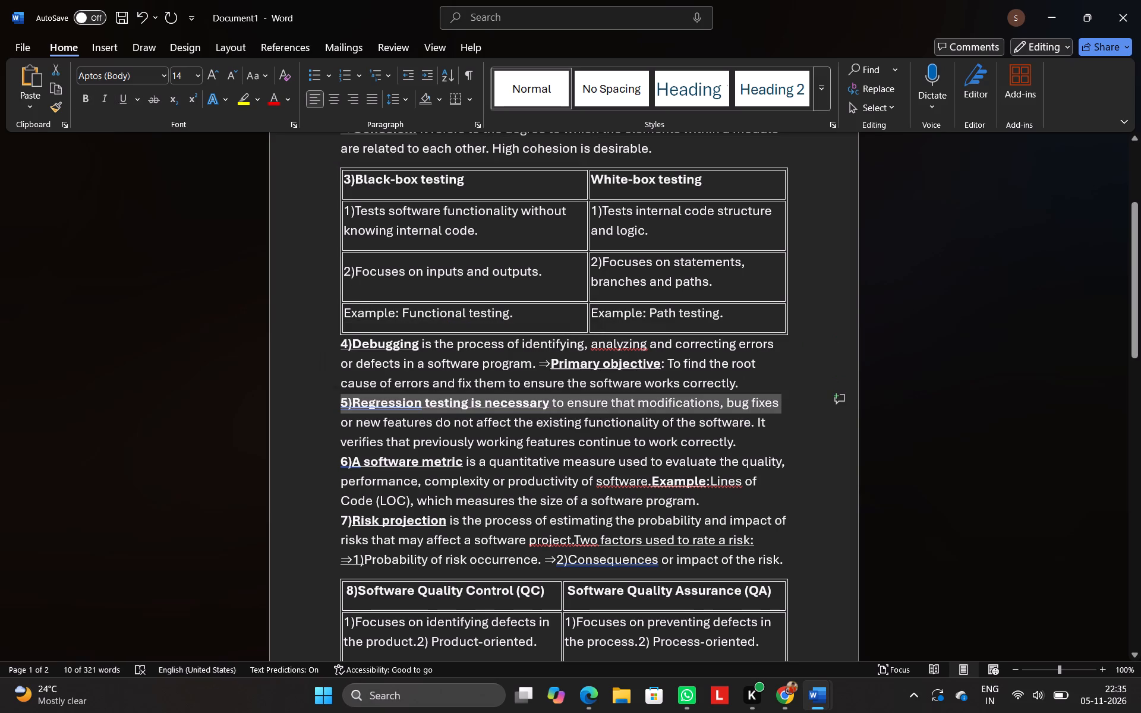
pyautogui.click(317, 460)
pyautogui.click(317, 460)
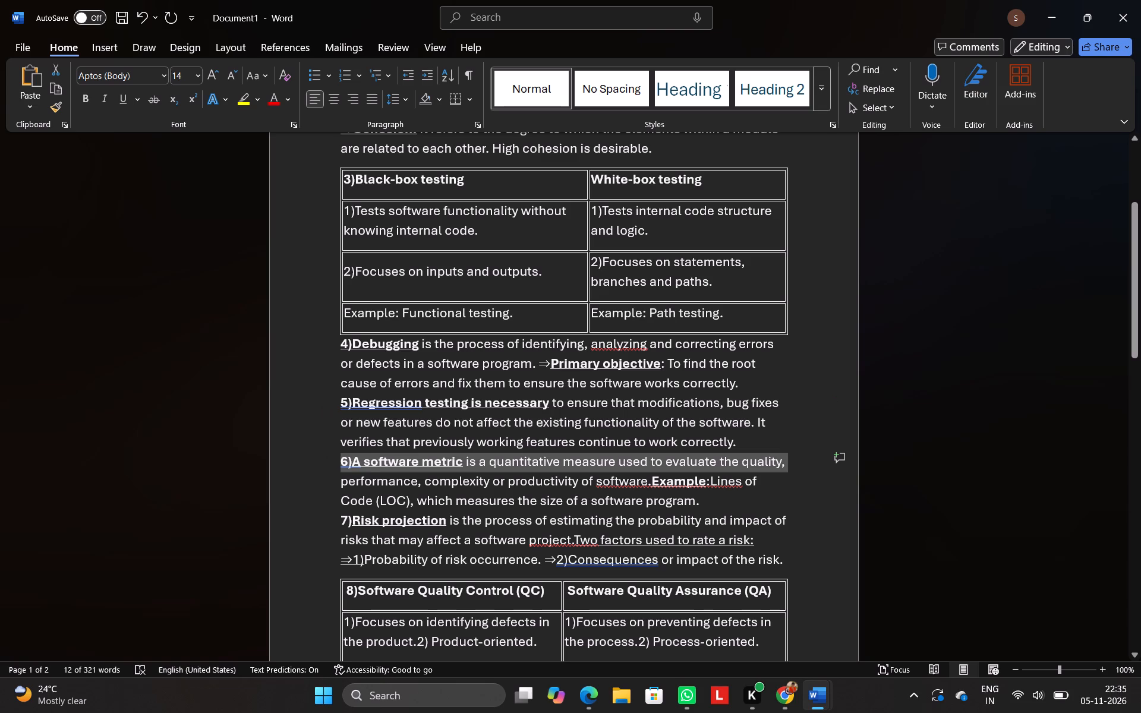
# Underline the number "7)" so it matches the underlined term "Risk projection" beside it.
pyautogui.scroll(-2, 367, 471)
pyautogui.scroll(1, 367, 471)
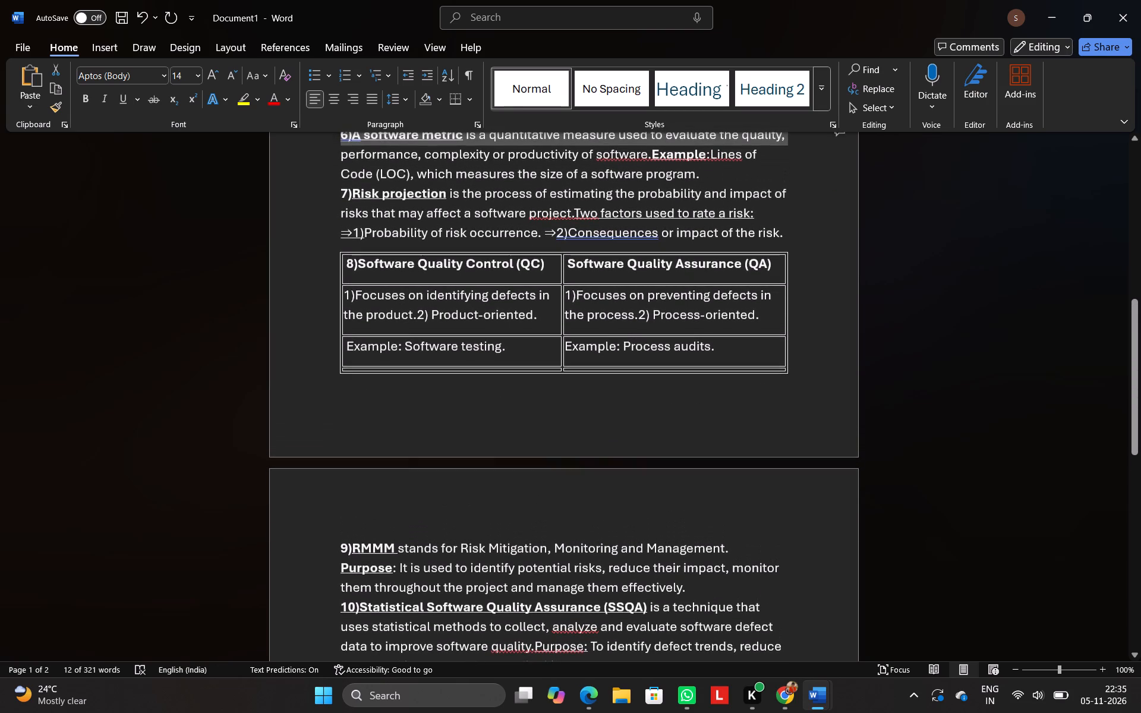
pyautogui.moveTo(338, 199); pyautogui.dragTo(346, 200)
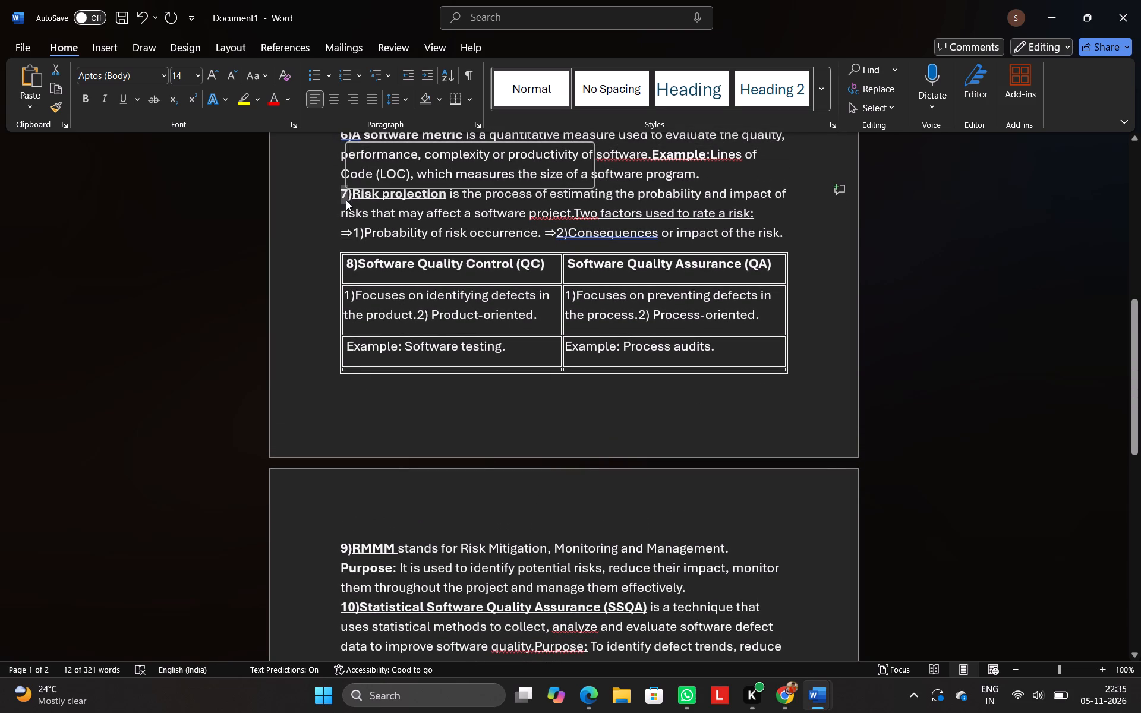
pyautogui.click(350, 194)
pyautogui.moveTo(350, 194); pyautogui.dragTo(344, 195)
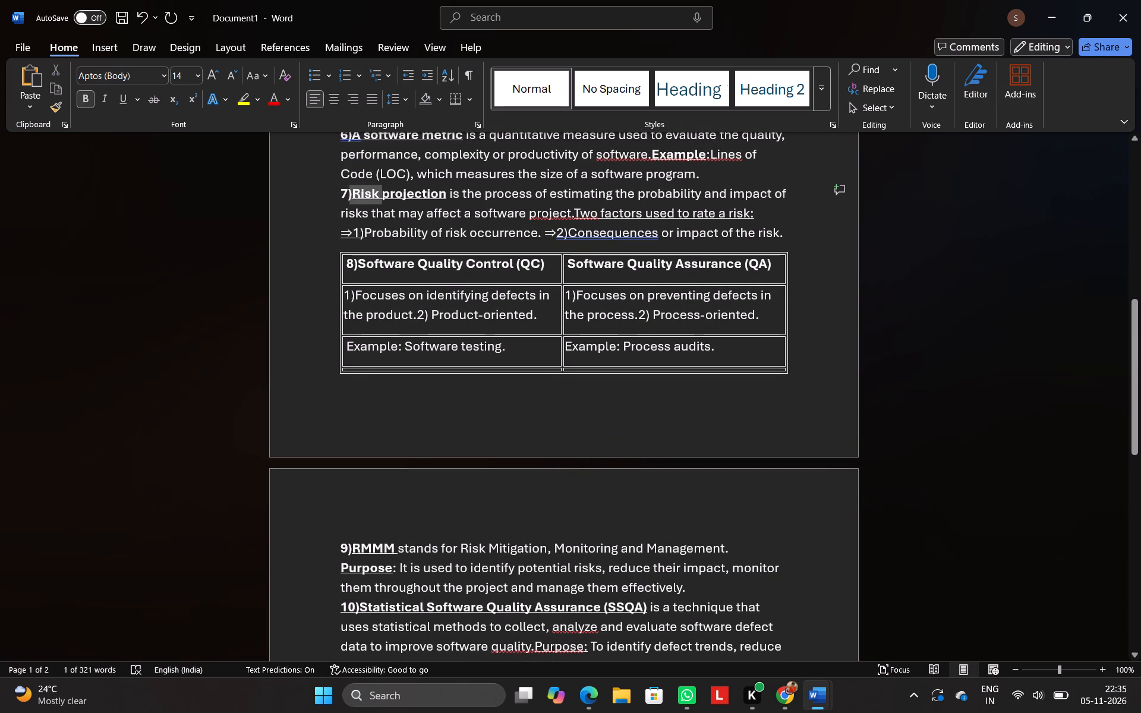
pyautogui.moveTo(344, 195); pyautogui.dragTo(341, 193)
pyautogui.click(383, 168)
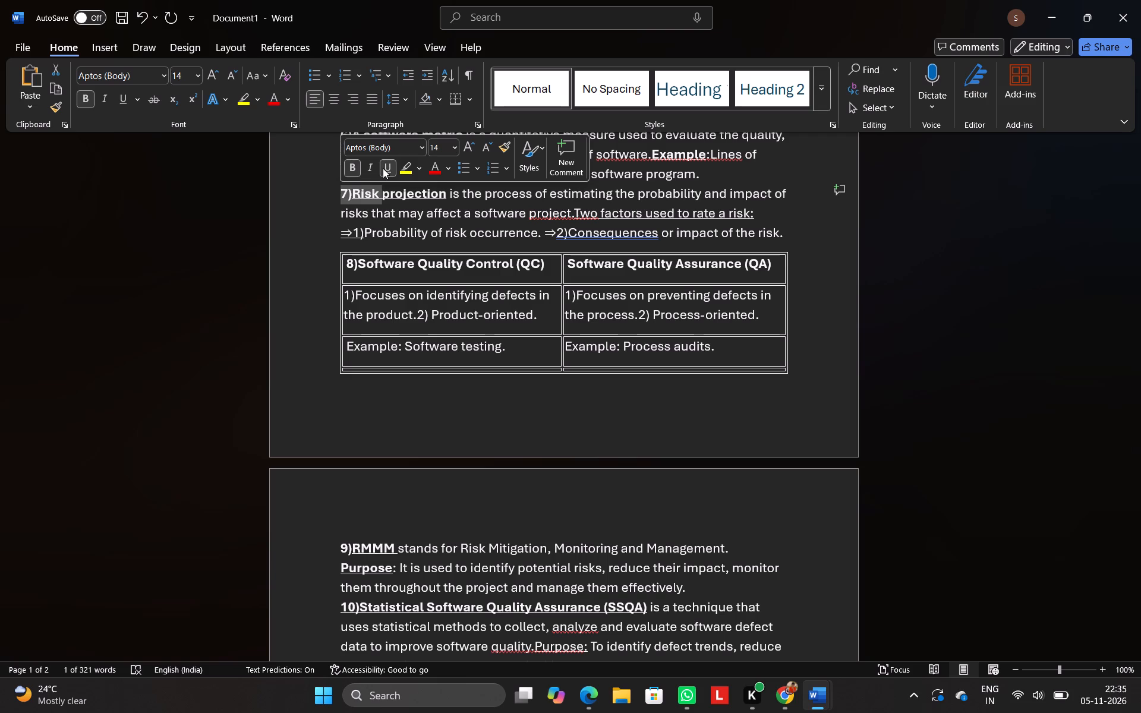
pyautogui.click(329, 311)
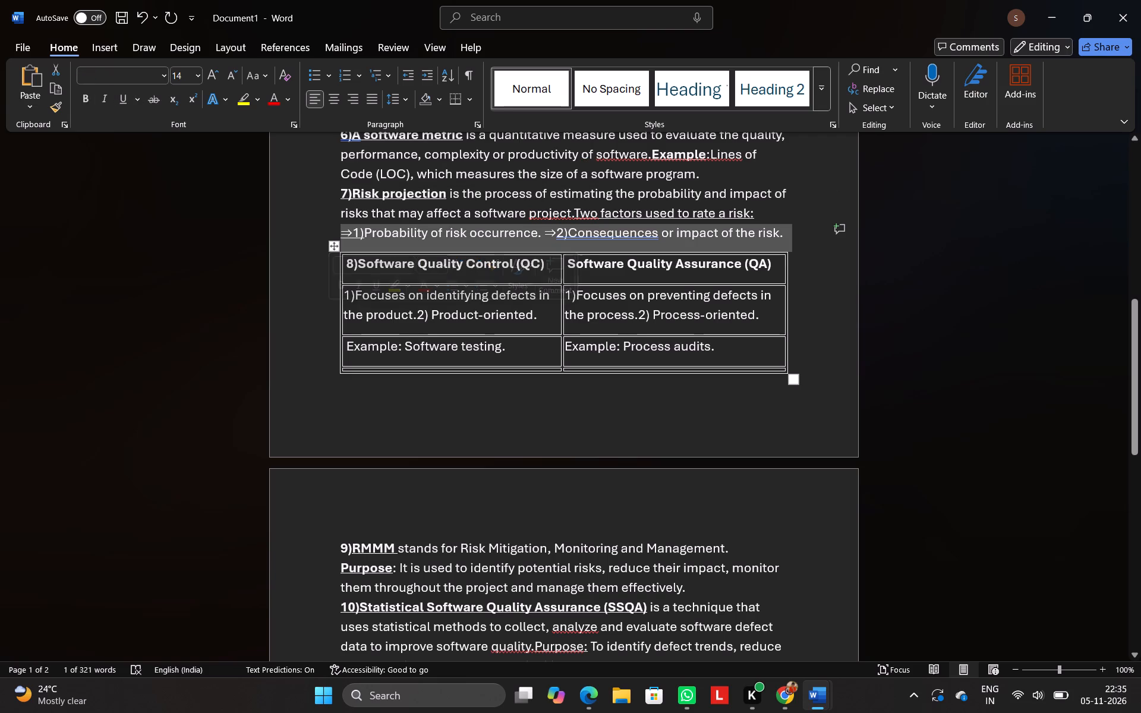
pyautogui.click(396, 411)
# Review the condensed document through the end of page 2 and back up to answer 1.
pyautogui.scroll(-1, 418, 424)
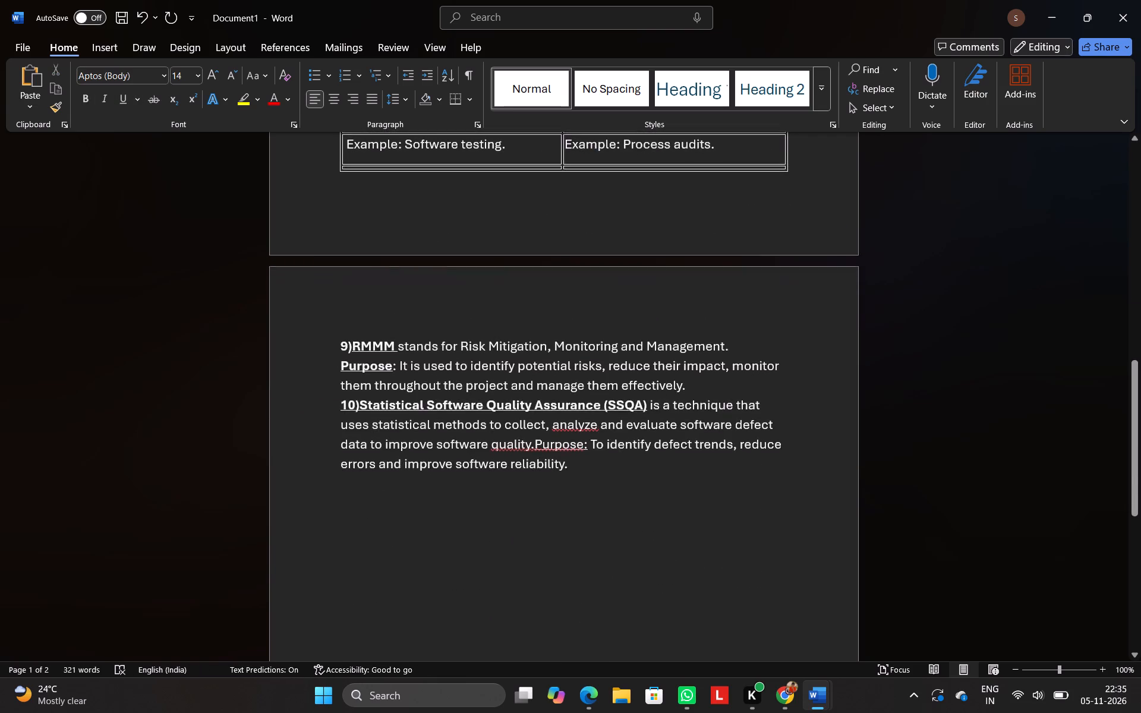
pyautogui.scroll(-3, 418, 424)
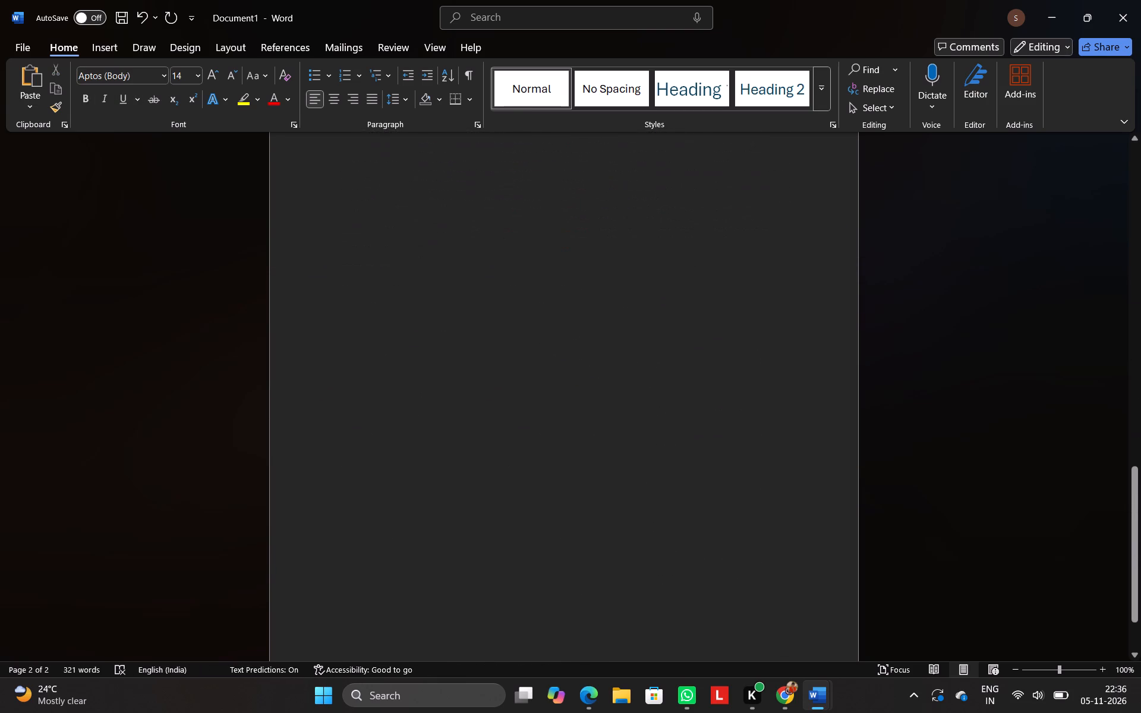
pyautogui.scroll(15, 418, 424)
pyautogui.scroll(-6, 418, 424)
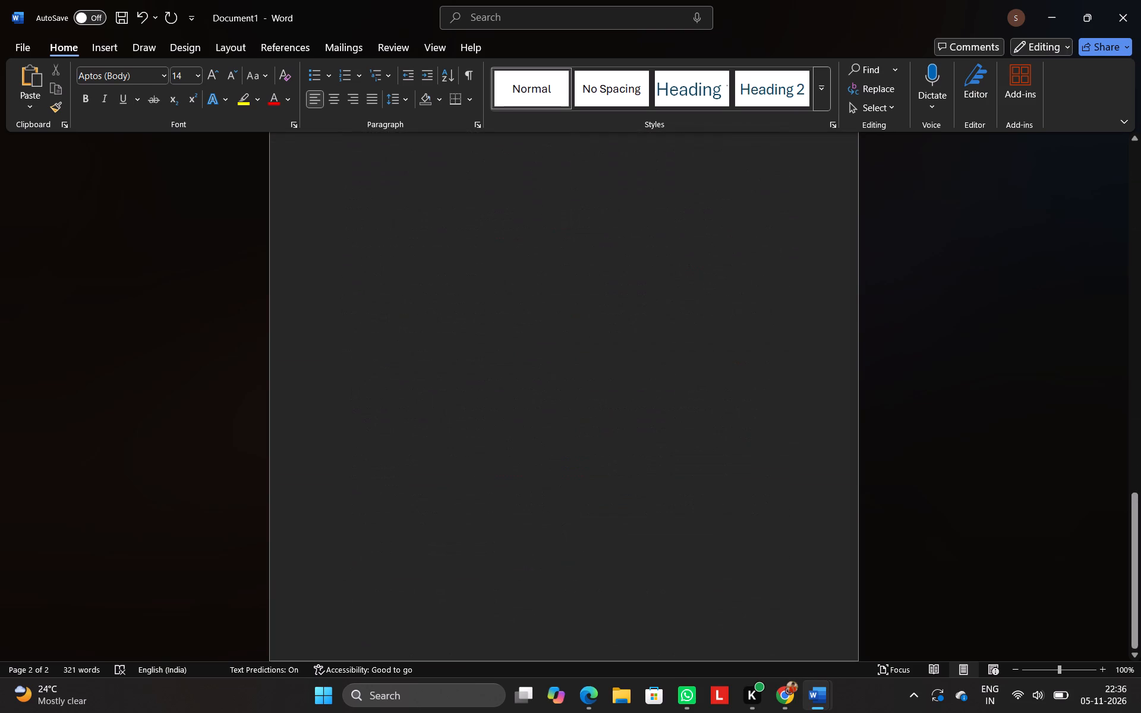
pyautogui.scroll(11, 418, 424)
pyautogui.scroll(-13, 418, 424)
pyautogui.scroll(10, 418, 424)
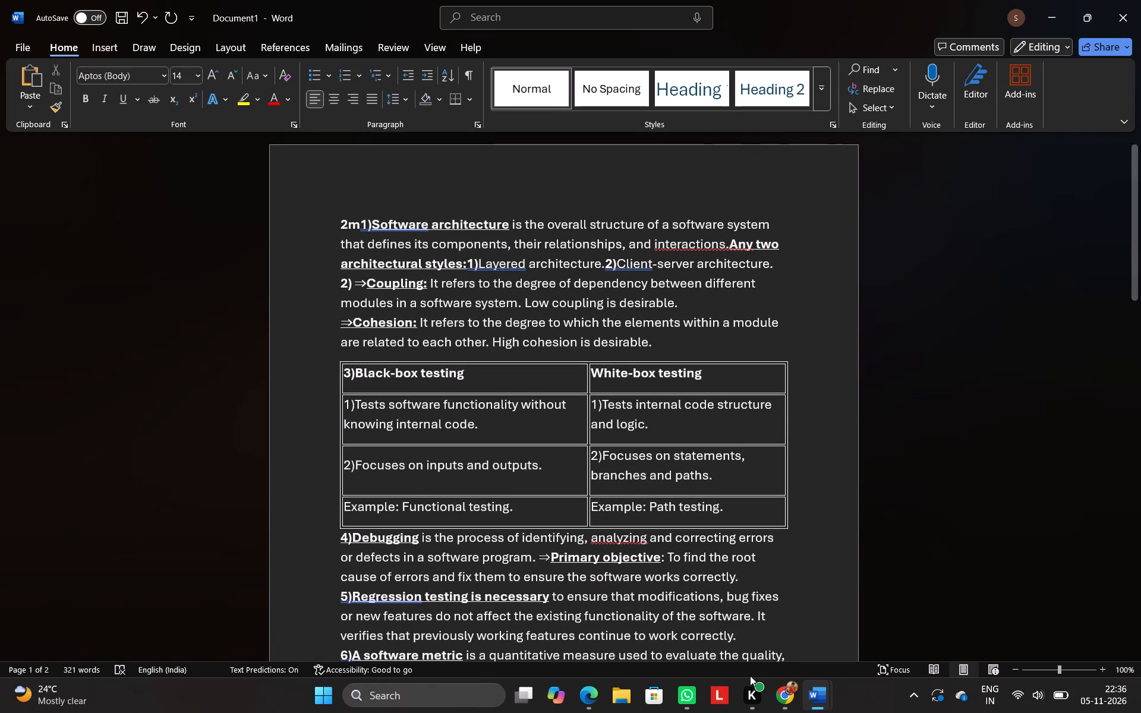
# Switch to SE.pdf in Edge and read through the handwritten Unit 4 notes on software testing and debugging.
pyautogui.click(594, 695)
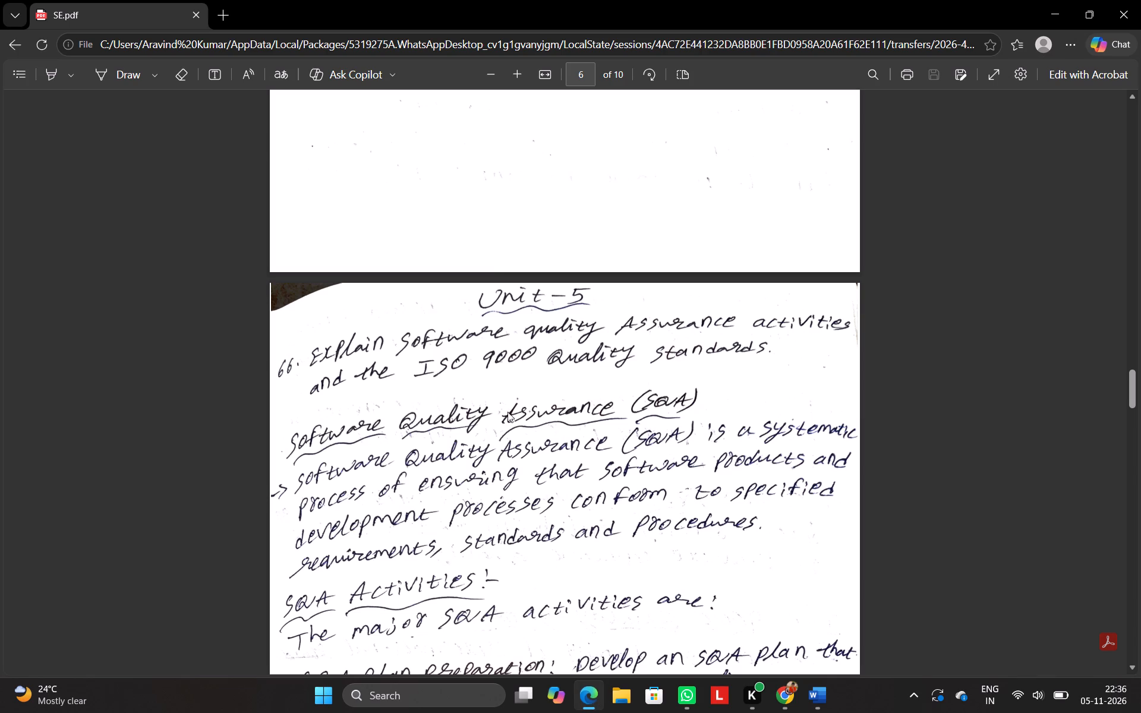
pyautogui.scroll(11, 493, 273)
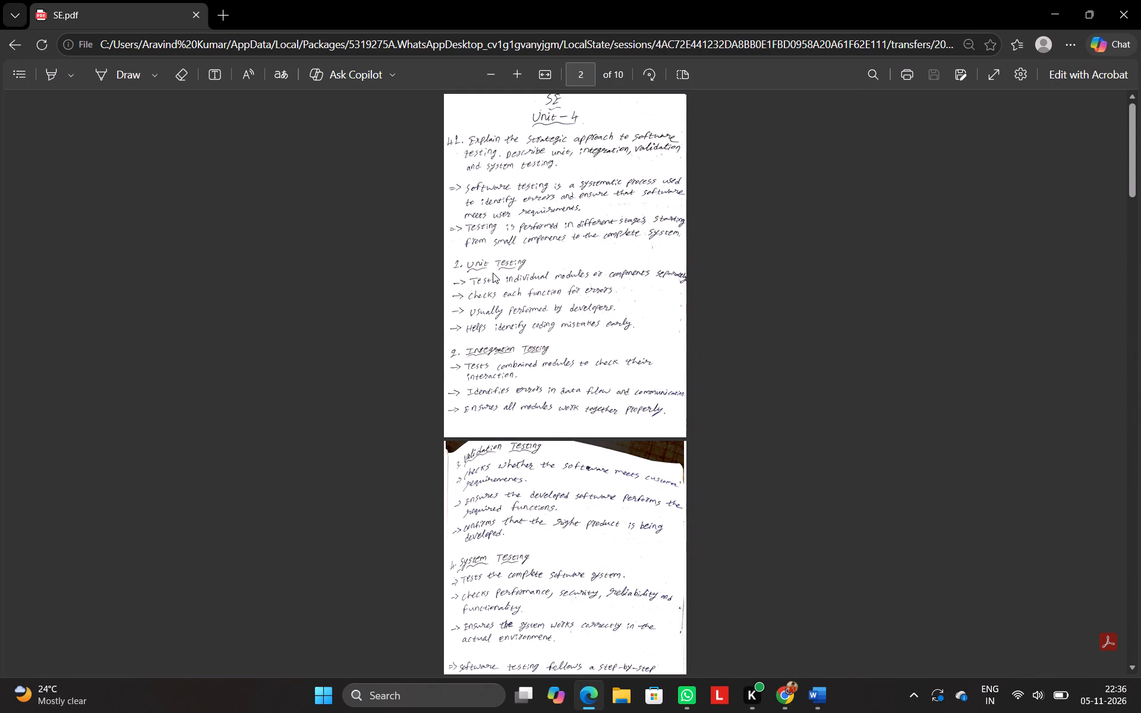
pyautogui.scroll(5, 493, 273)
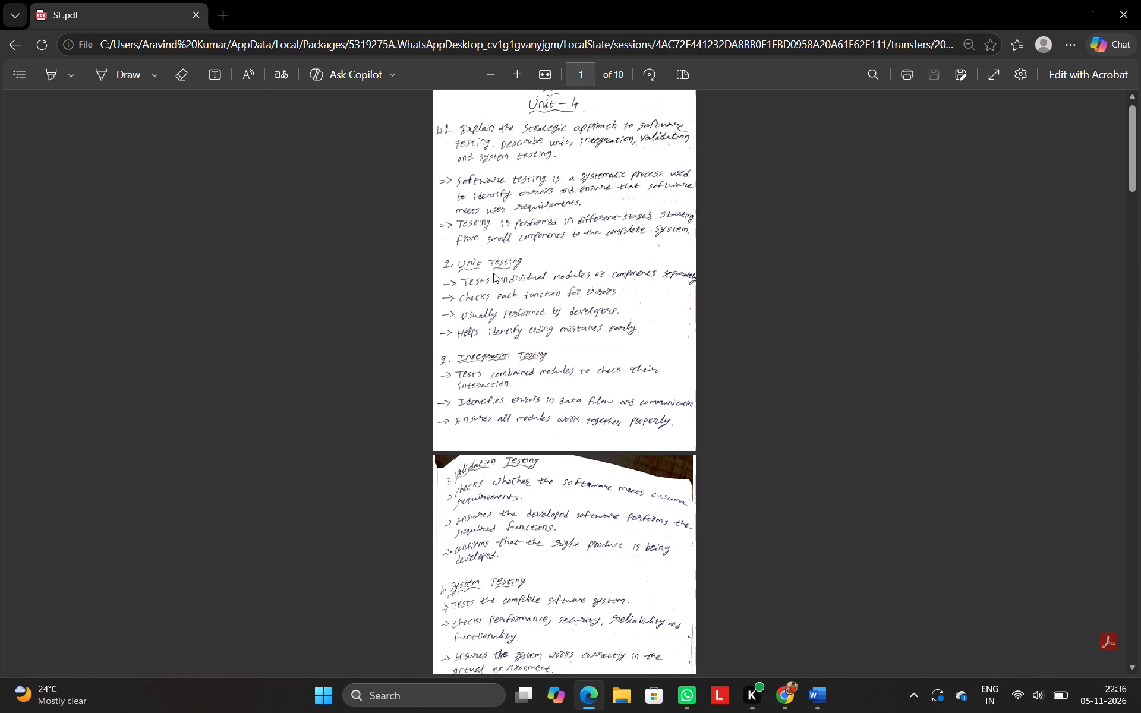
pyautogui.scroll(2, 493, 273)
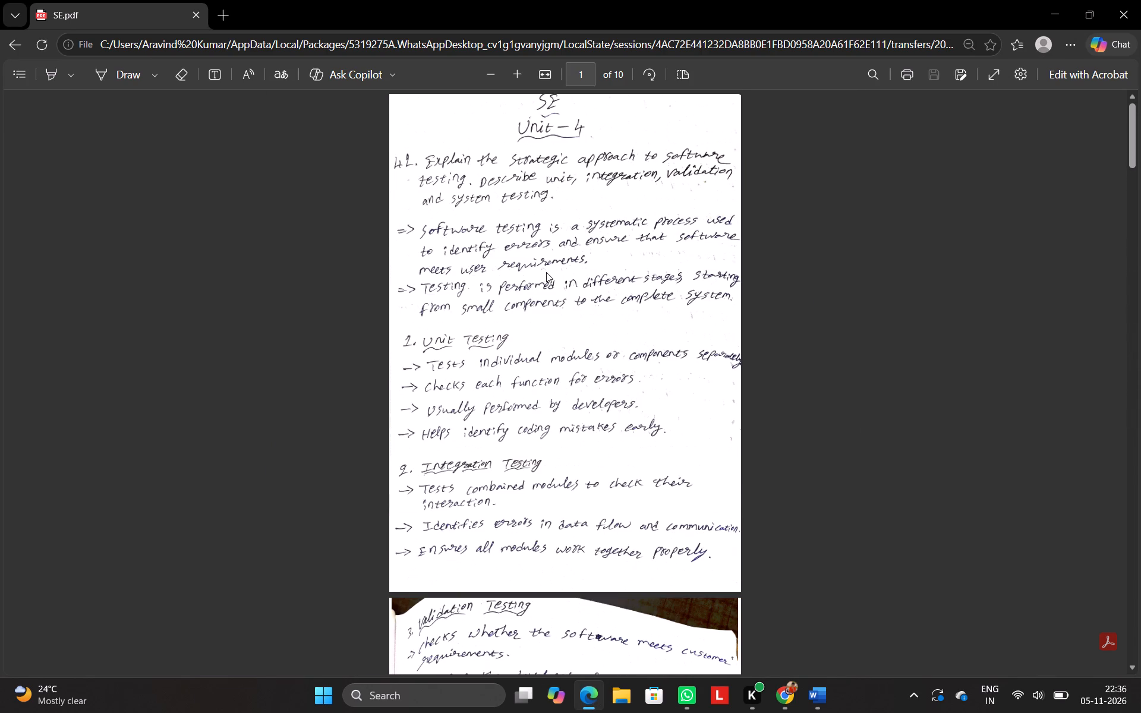
pyautogui.scroll(-2, 531, 285)
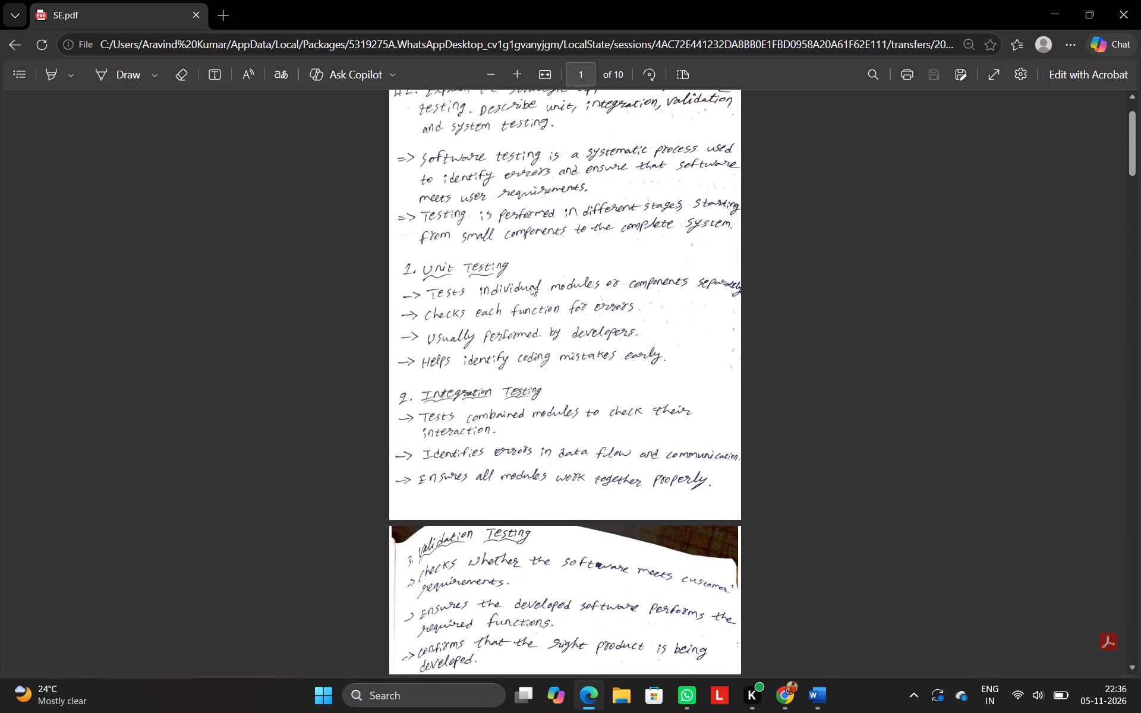
pyautogui.scroll(-3, 531, 285)
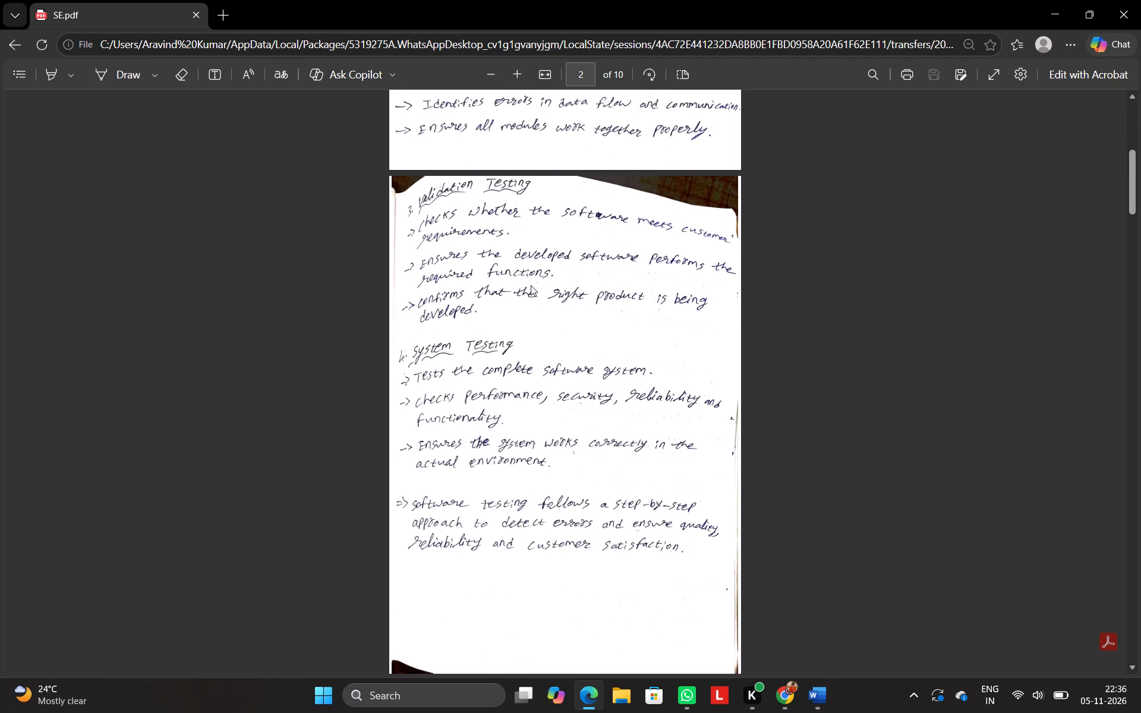
pyautogui.scroll(-5, 531, 285)
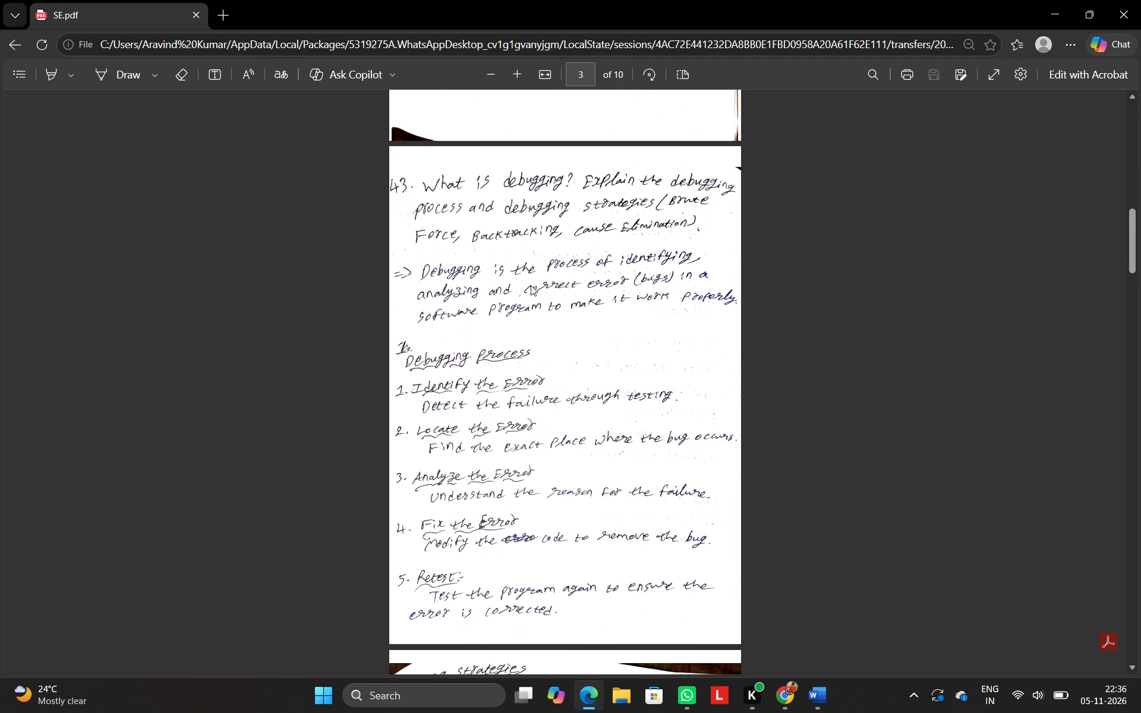
pyautogui.scroll(-1, 531, 285)
# Capture a screenshot of the handwritten answer to question 41 spanning pages 1 and 2 of SE.pdf.
pyautogui.scroll(10, 531, 285)
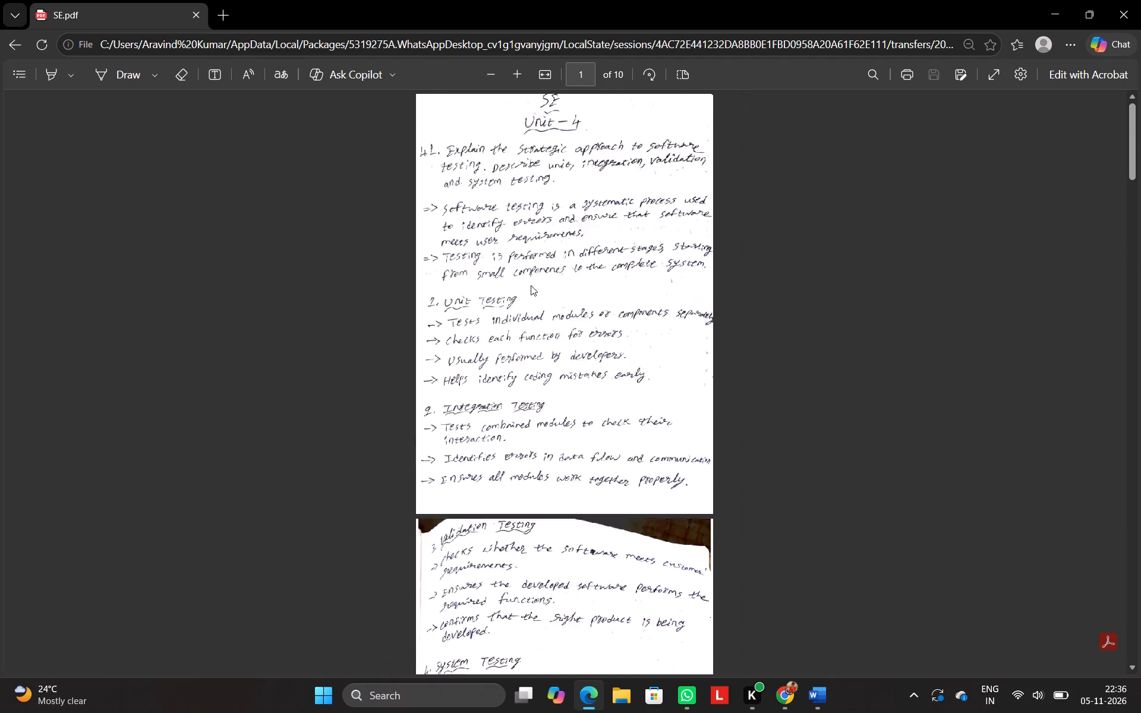
pyautogui.hscroll(-1, 531, 285)
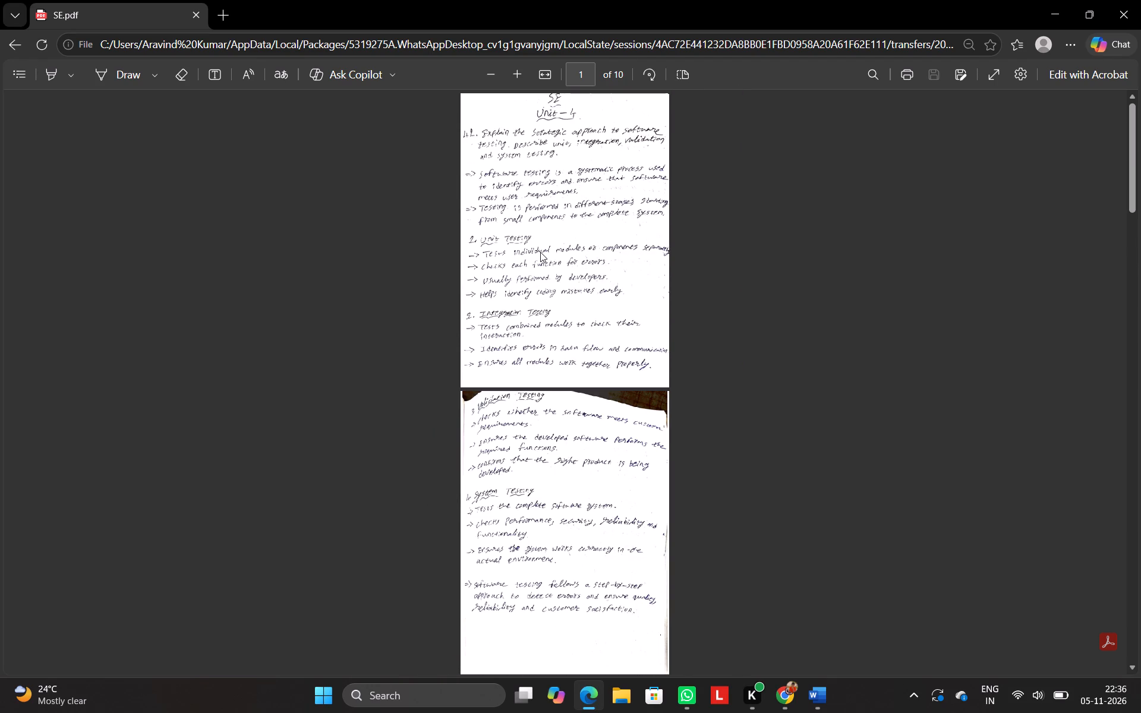
pyautogui.scroll(1, 540, 252)
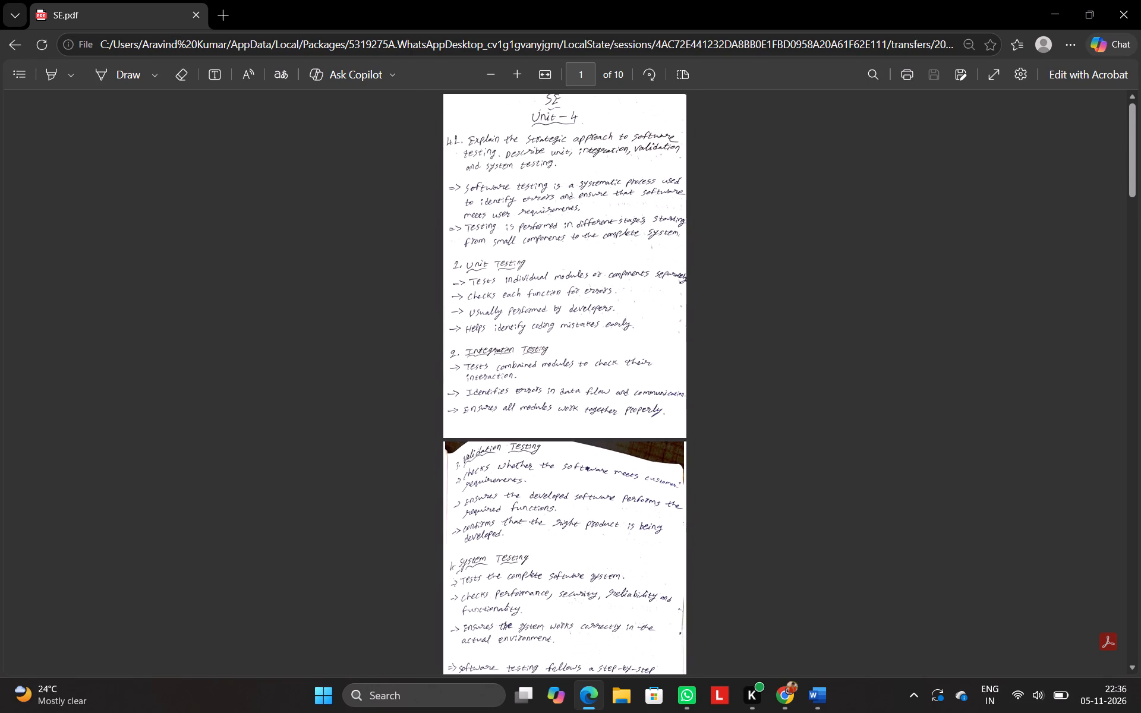
pyautogui.scroll(-1, 559, 292)
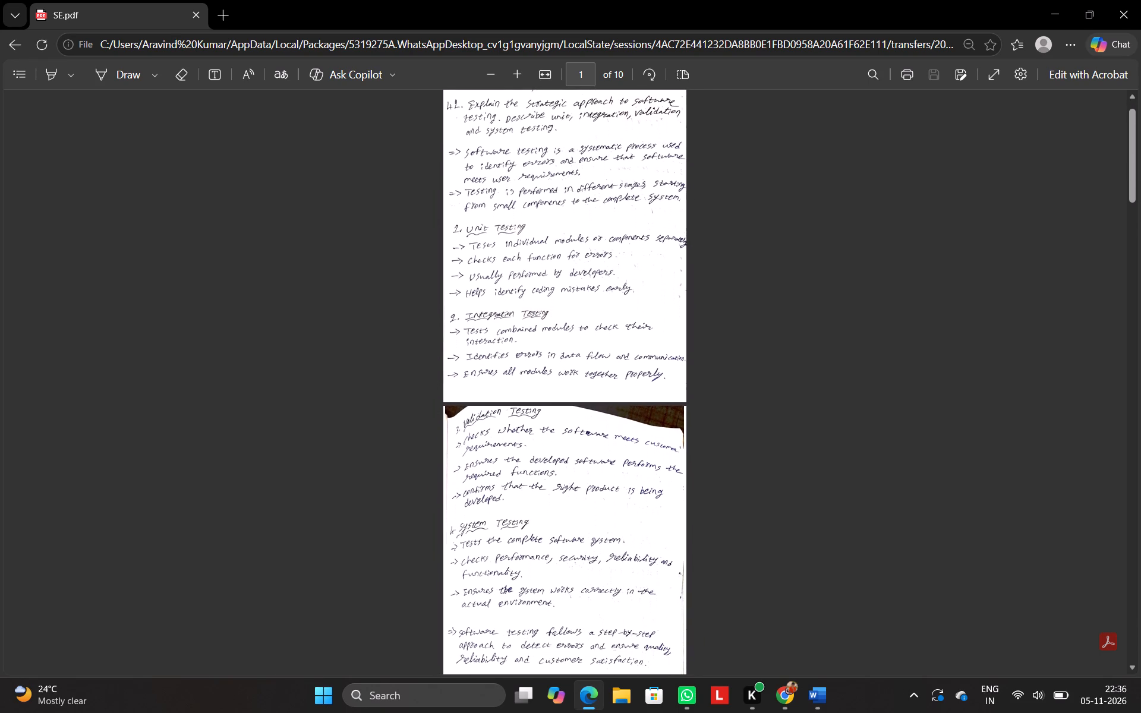
pyautogui.scroll(-1, 559, 292)
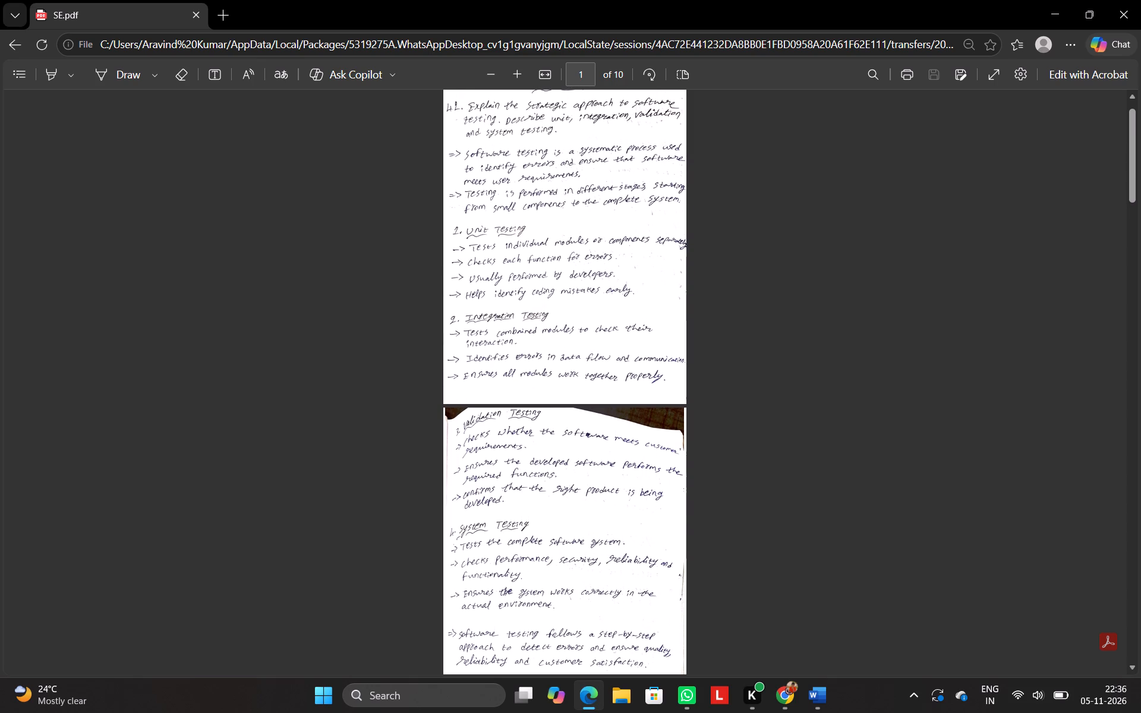
pyautogui.press('shift+super+s')
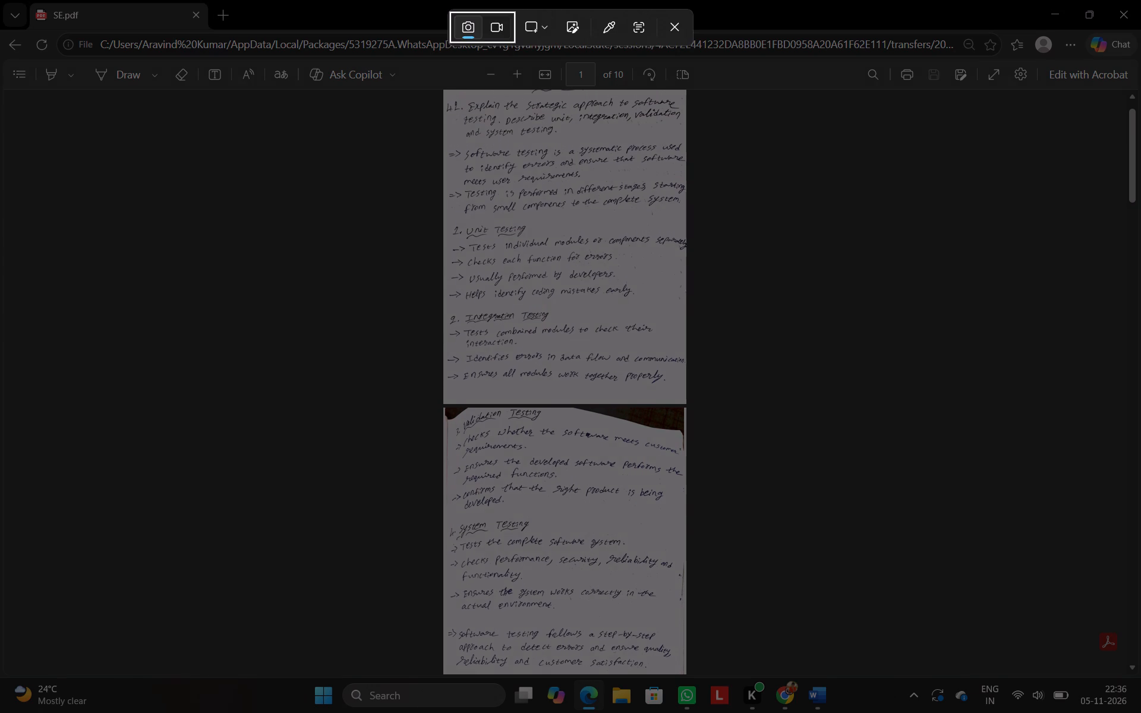
pyautogui.moveTo(445, 90); pyautogui.dragTo(731, 291)
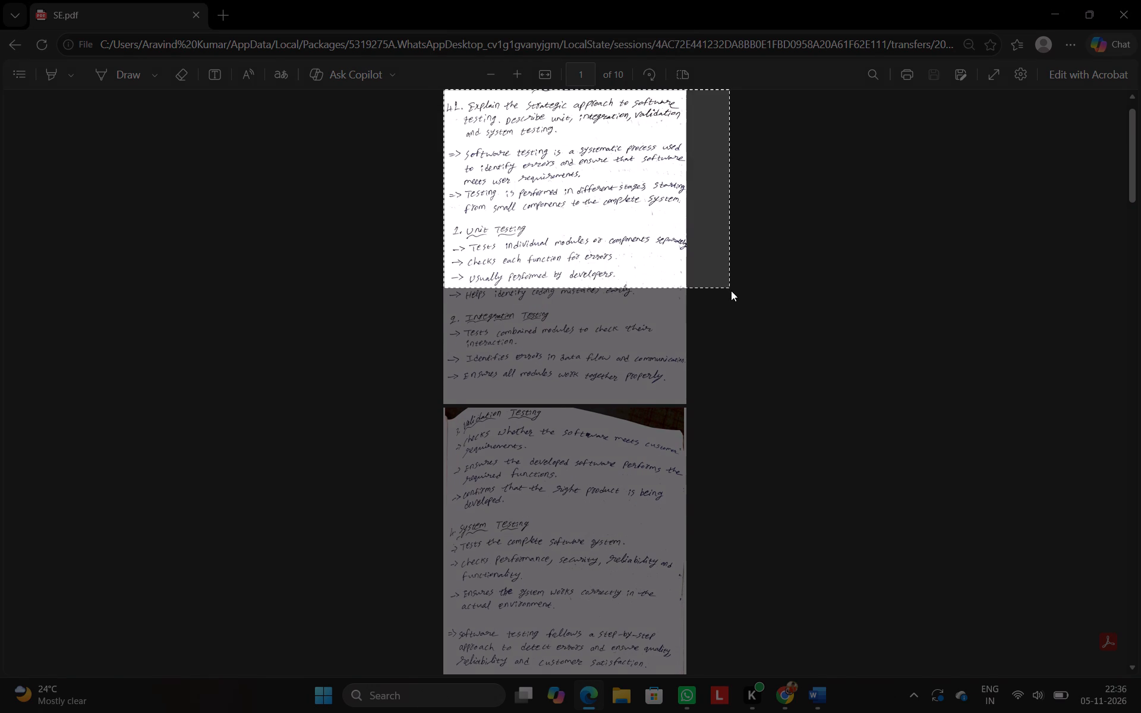
pyautogui.moveTo(731, 291); pyautogui.dragTo(703, 600)
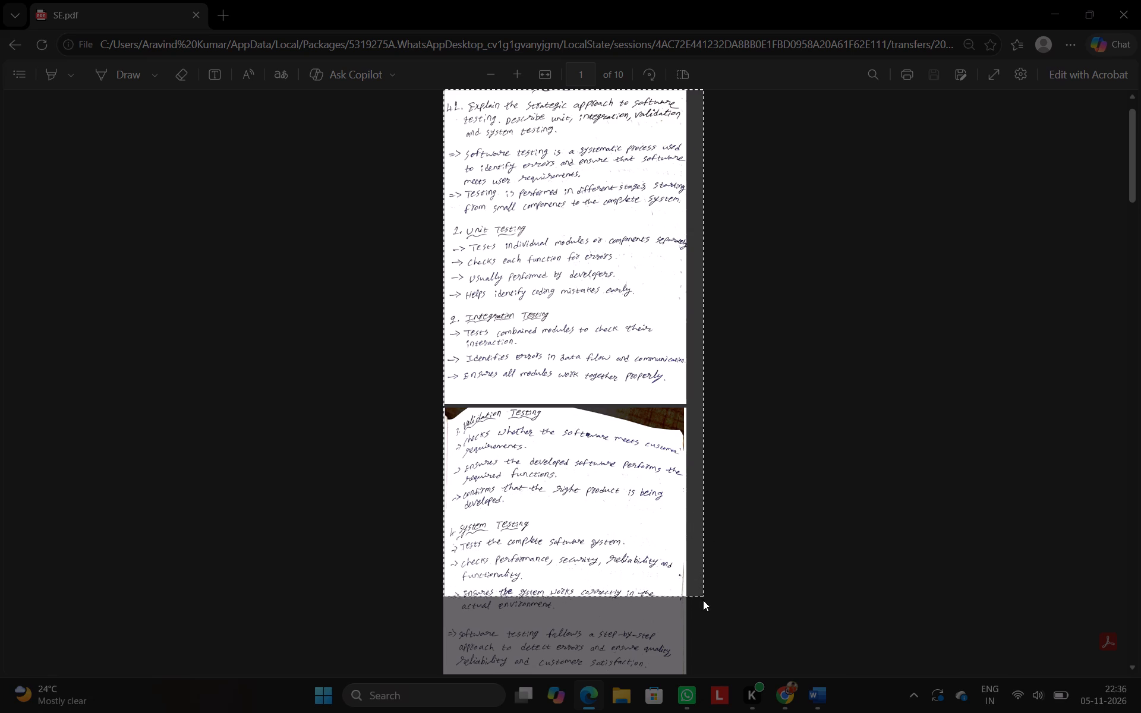
pyautogui.moveTo(703, 600); pyautogui.dragTo(688, 672)
pyautogui.click(790, 694)
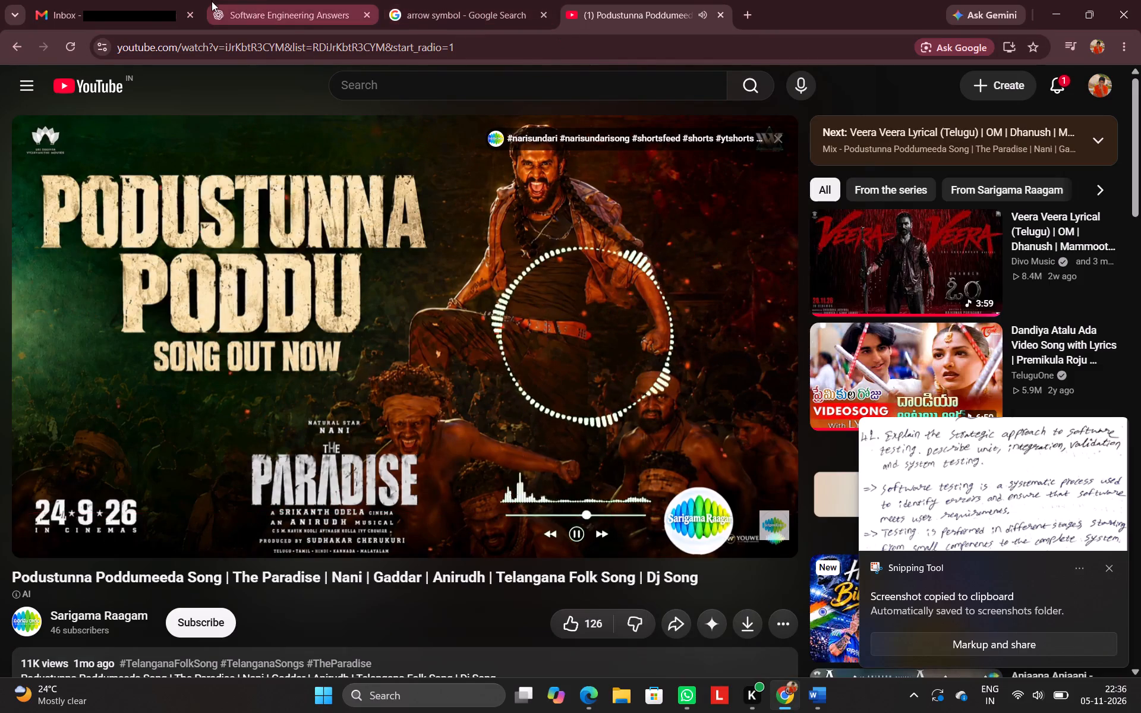
pyautogui.click(263, 5)
pyautogui.scroll(-7, 635, 359)
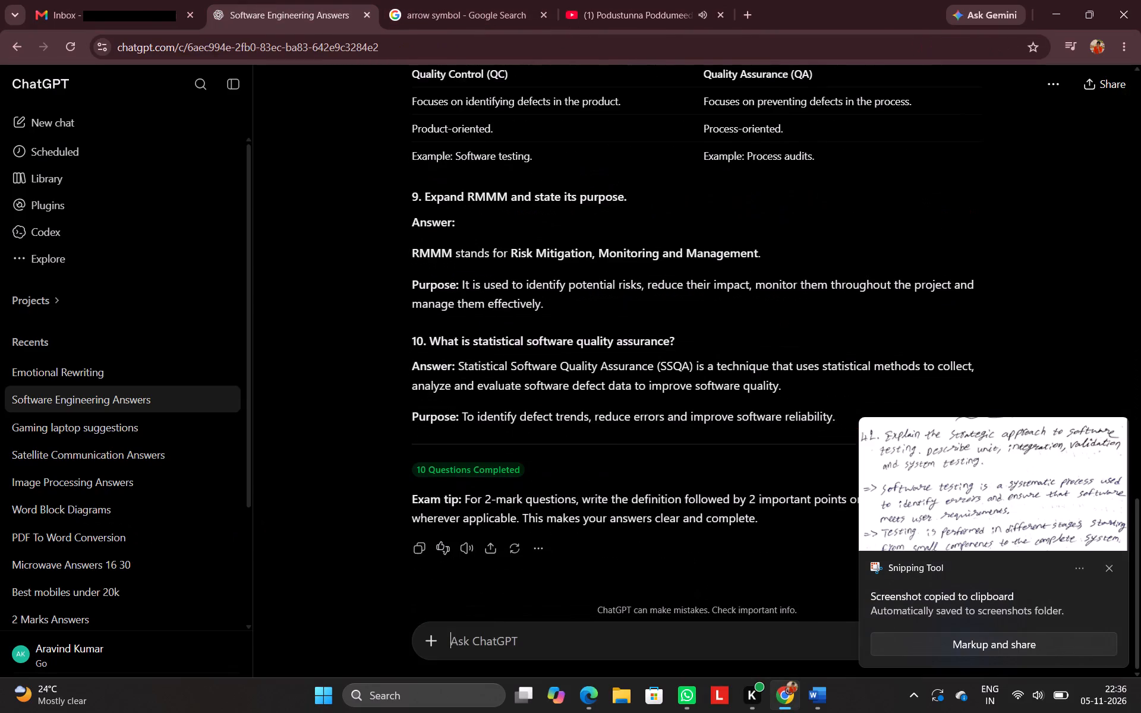
pyautogui.scroll(-2, 635, 359)
pyautogui.click(433, 642)
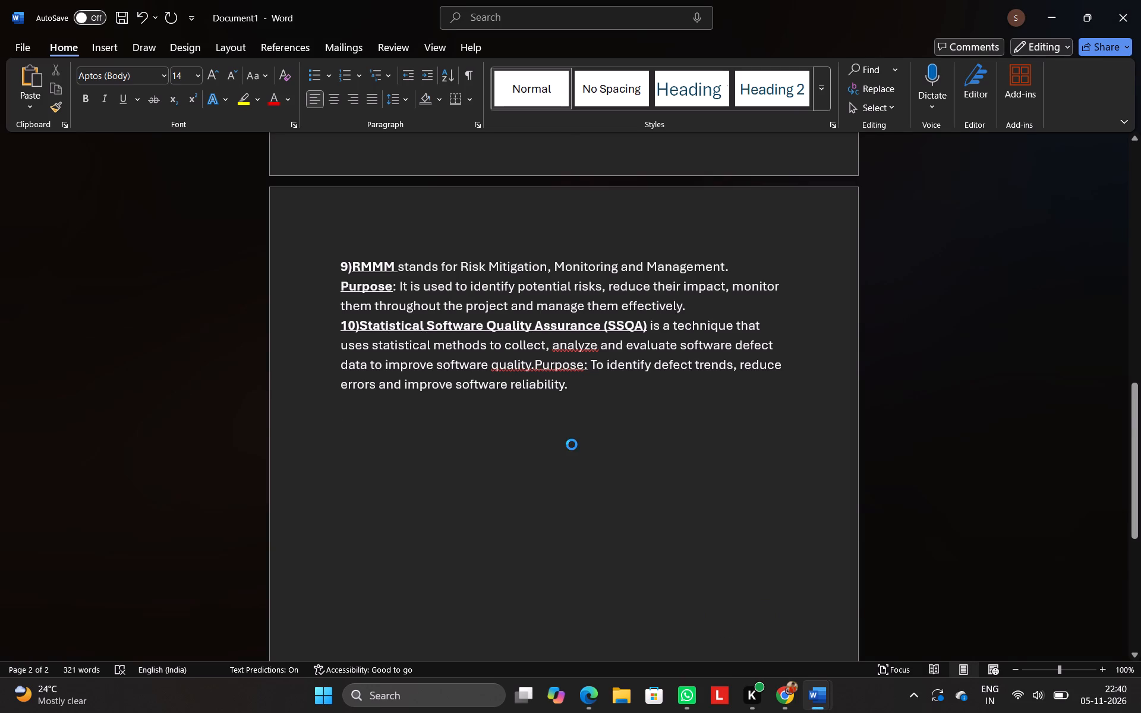
# Add the prefix "8m41)" in front of the pasted "Software Testing:" heading.
pyautogui.scroll(2, 572, 444)
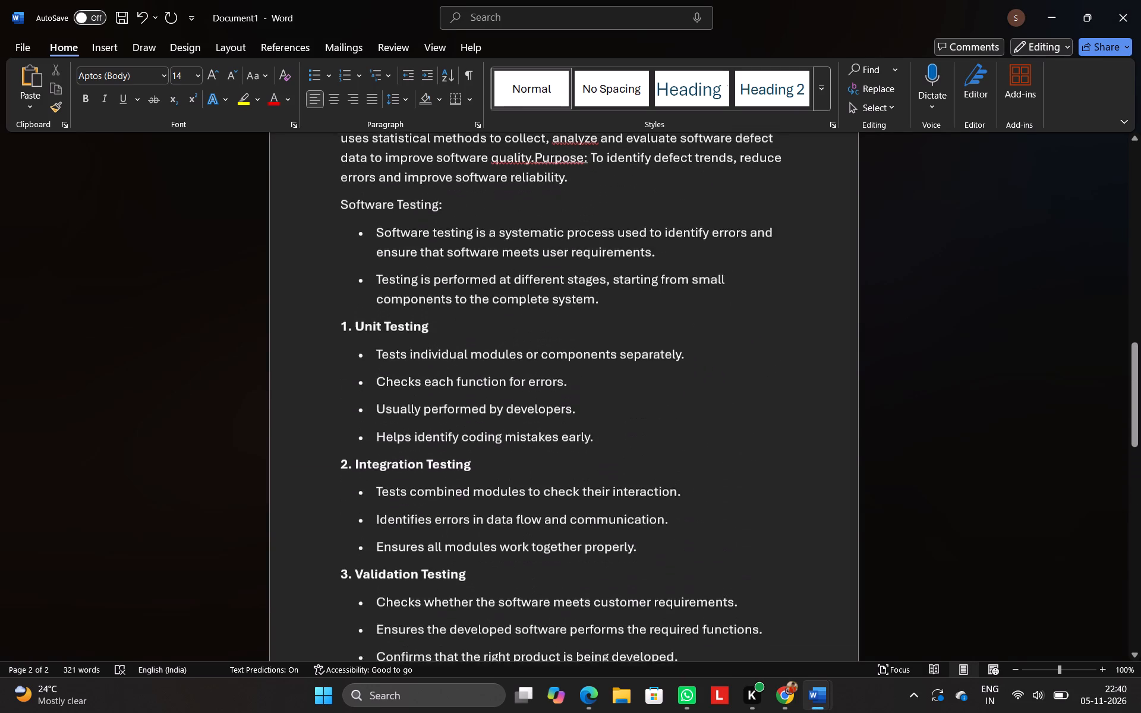
pyautogui.scroll(2, 572, 444)
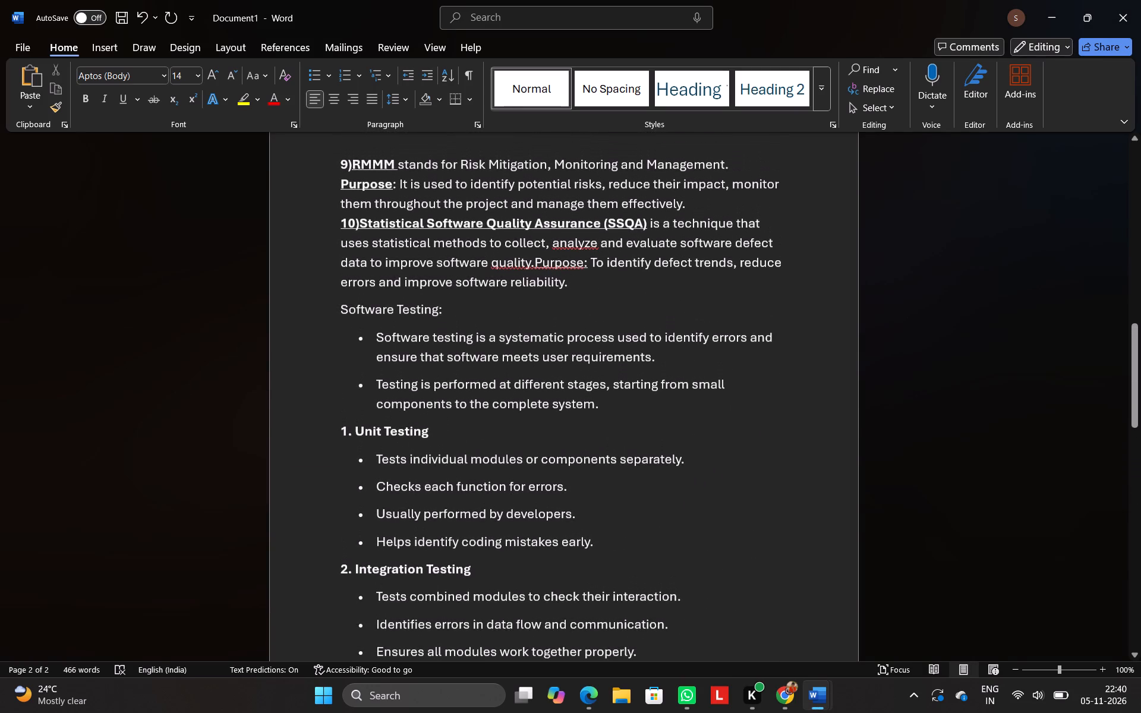
pyautogui.scroll(1, 572, 444)
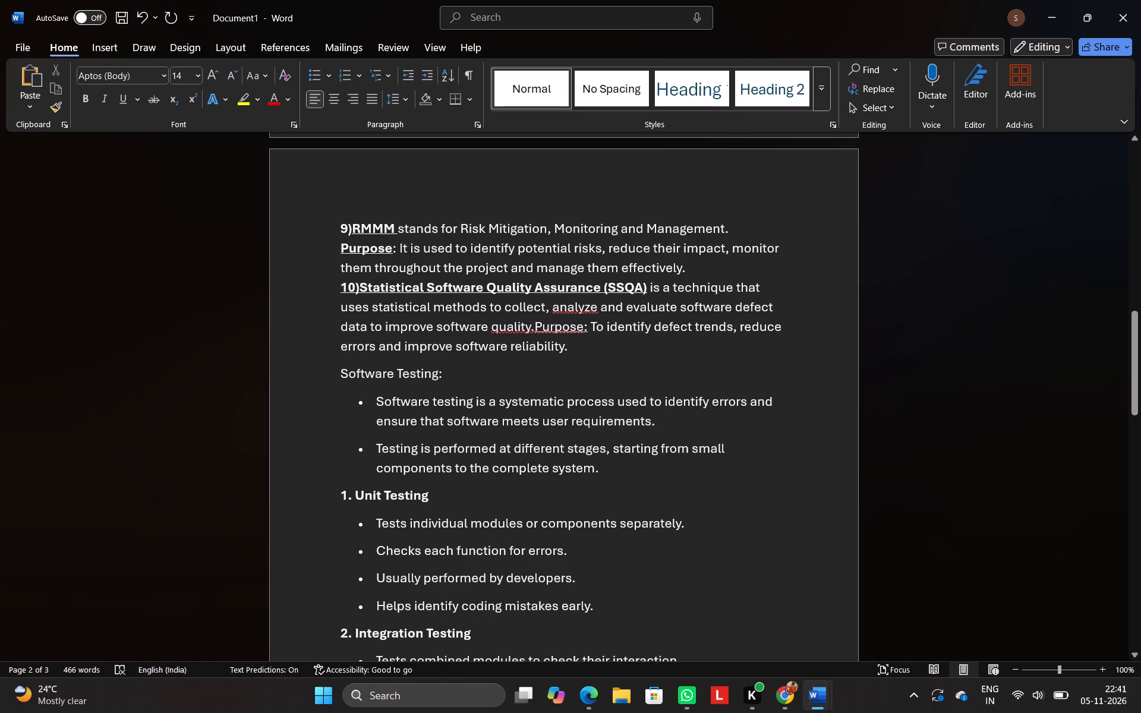
pyautogui.click(336, 378)
pyautogui.write('41')
pyautogui.hotkey('shift', ')')
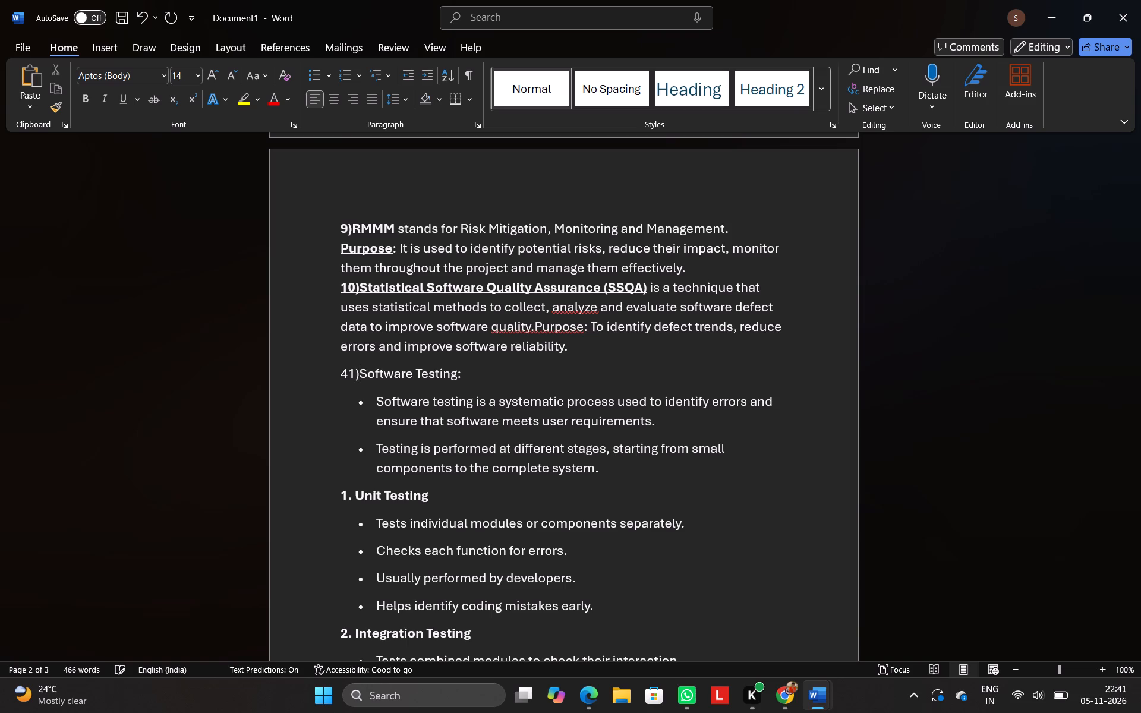
pyautogui.press('Left')
pyautogui.press('Left')
pyautogui.press('Left')
pyautogui.write('8m')
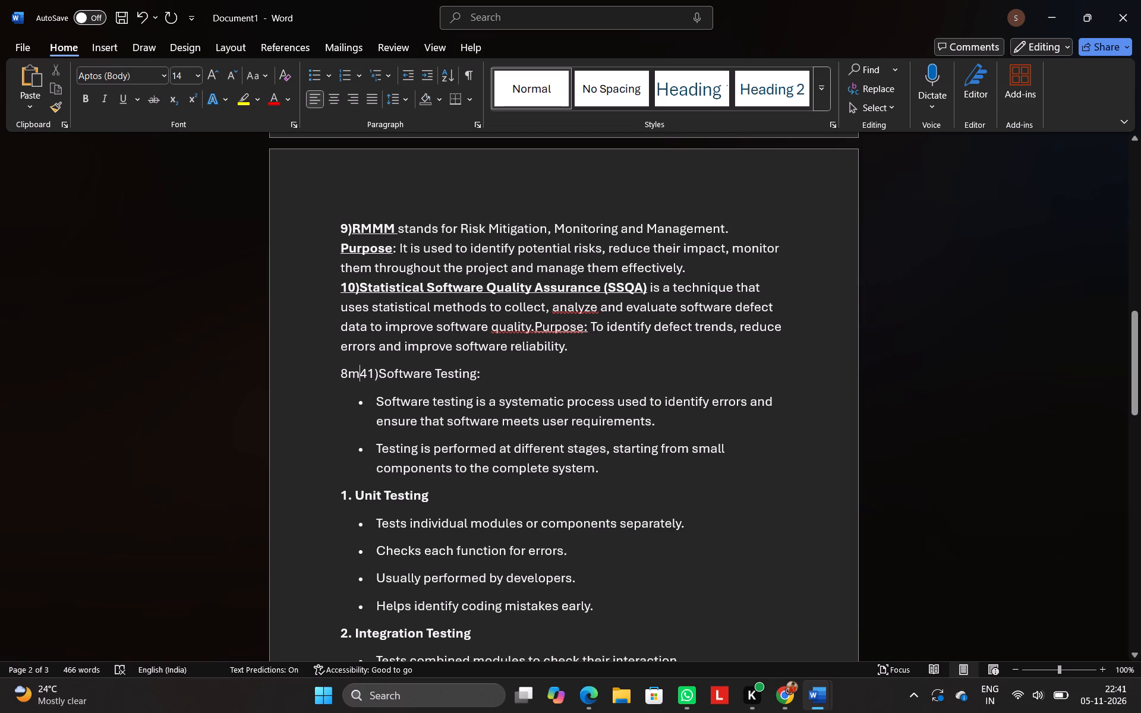
# Make the whole "8m41)Software Testing:" heading bold and underlined.
pyautogui.moveTo(340, 376); pyautogui.dragTo(490, 380)
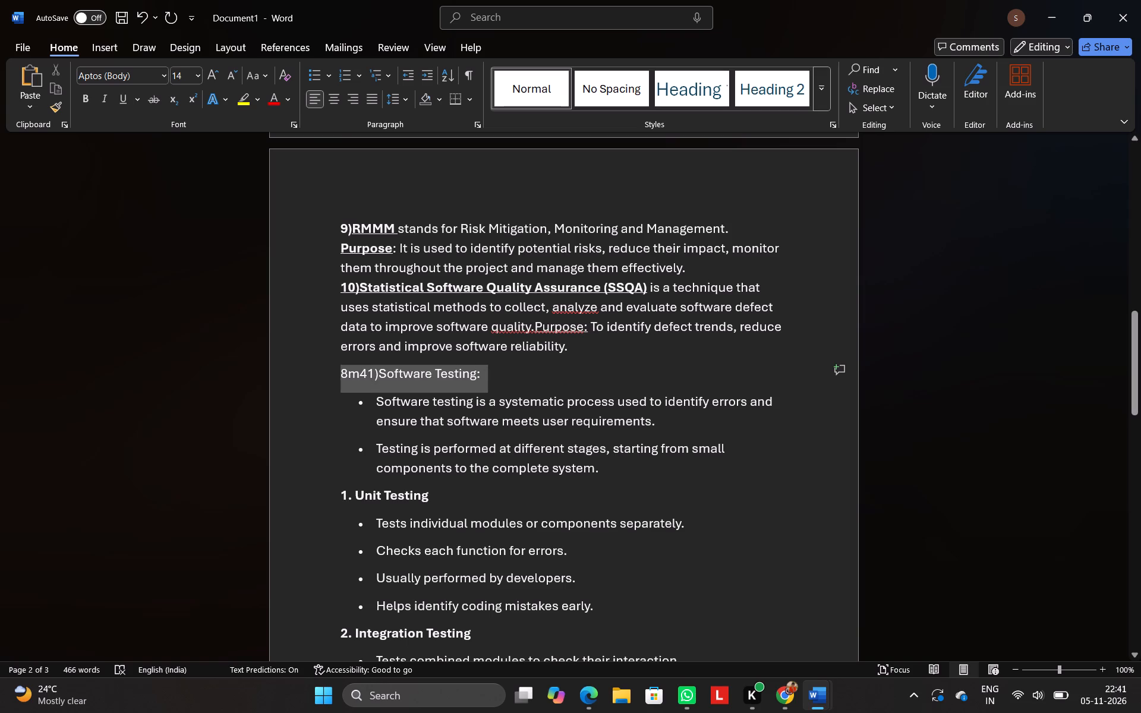
pyautogui.moveTo(490, 380); pyautogui.dragTo(481, 381)
pyautogui.click(489, 360)
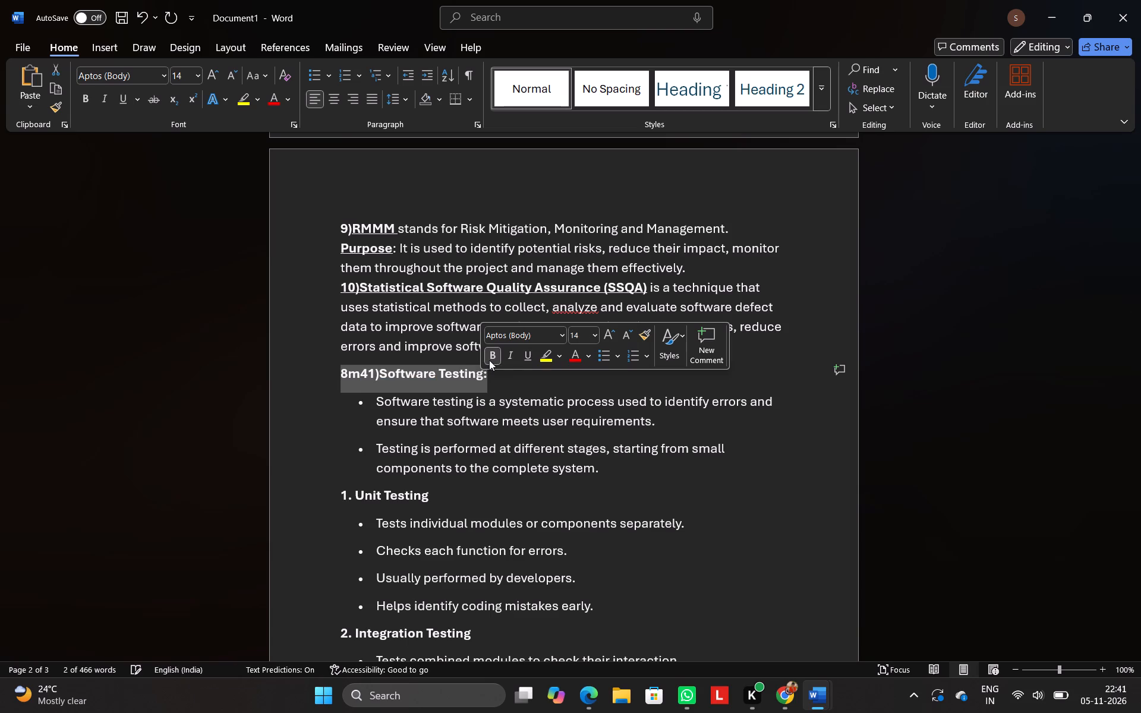
pyautogui.click(525, 352)
pyautogui.click(515, 381)
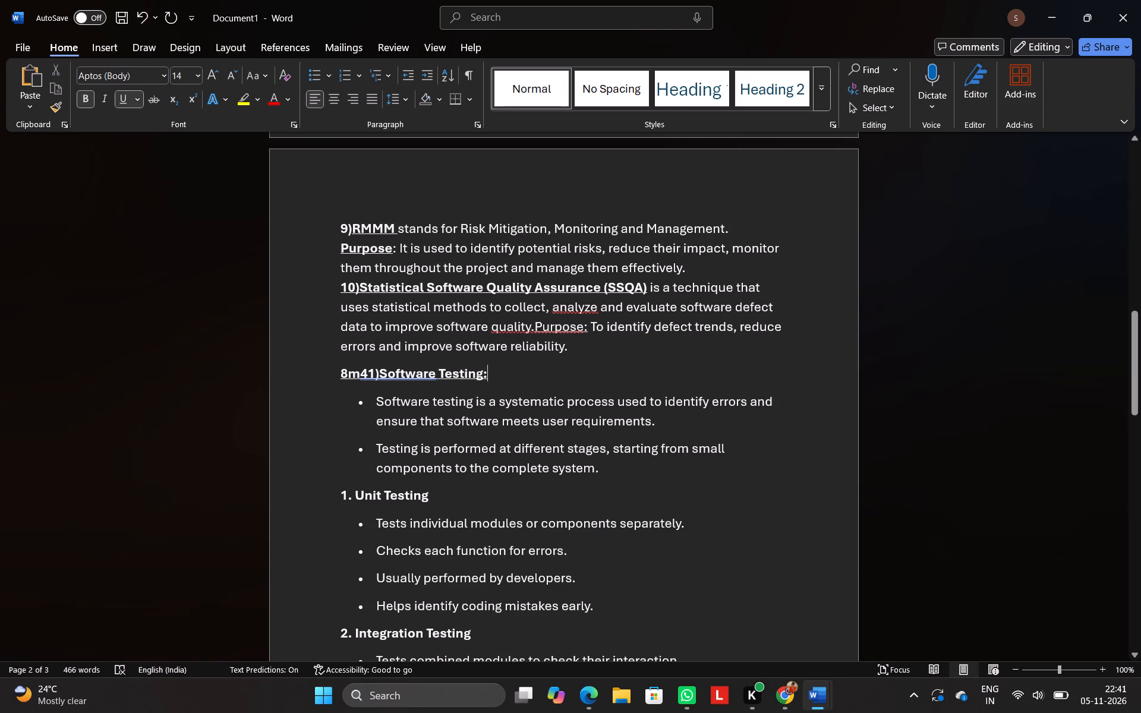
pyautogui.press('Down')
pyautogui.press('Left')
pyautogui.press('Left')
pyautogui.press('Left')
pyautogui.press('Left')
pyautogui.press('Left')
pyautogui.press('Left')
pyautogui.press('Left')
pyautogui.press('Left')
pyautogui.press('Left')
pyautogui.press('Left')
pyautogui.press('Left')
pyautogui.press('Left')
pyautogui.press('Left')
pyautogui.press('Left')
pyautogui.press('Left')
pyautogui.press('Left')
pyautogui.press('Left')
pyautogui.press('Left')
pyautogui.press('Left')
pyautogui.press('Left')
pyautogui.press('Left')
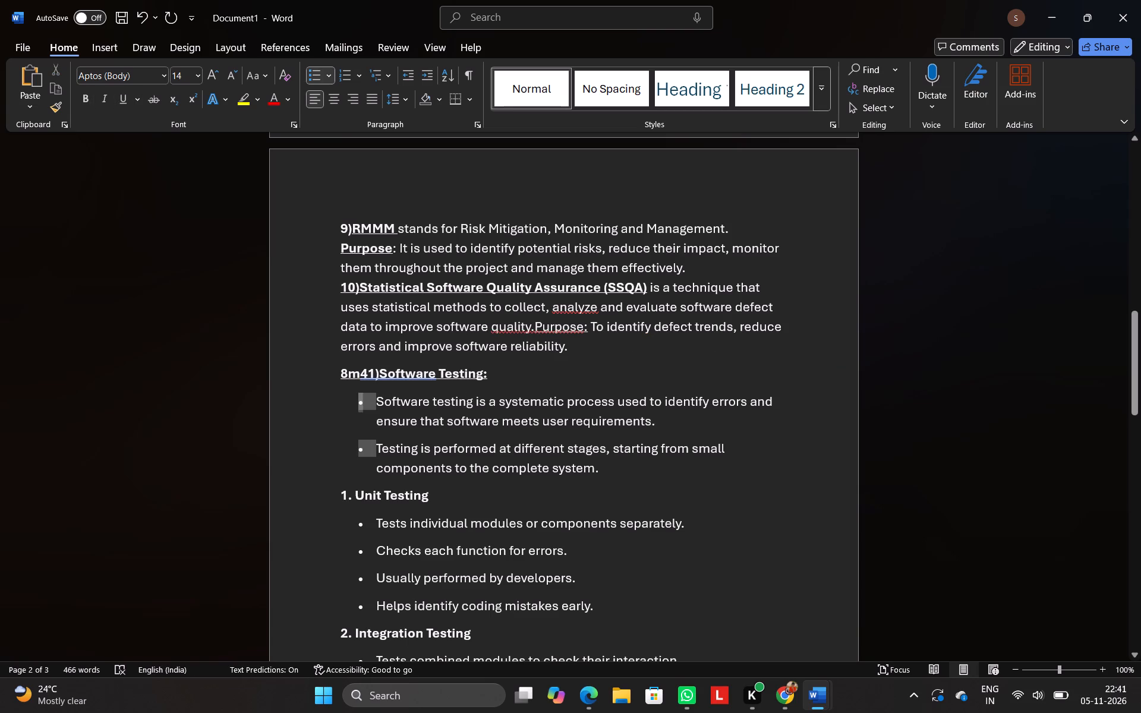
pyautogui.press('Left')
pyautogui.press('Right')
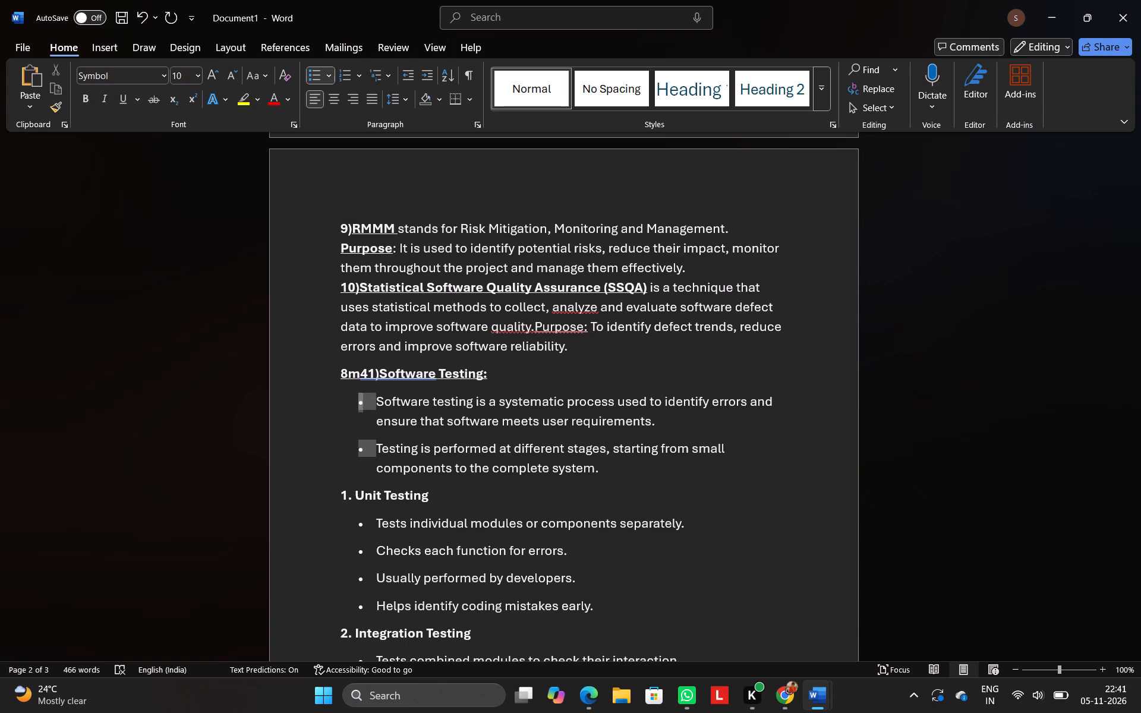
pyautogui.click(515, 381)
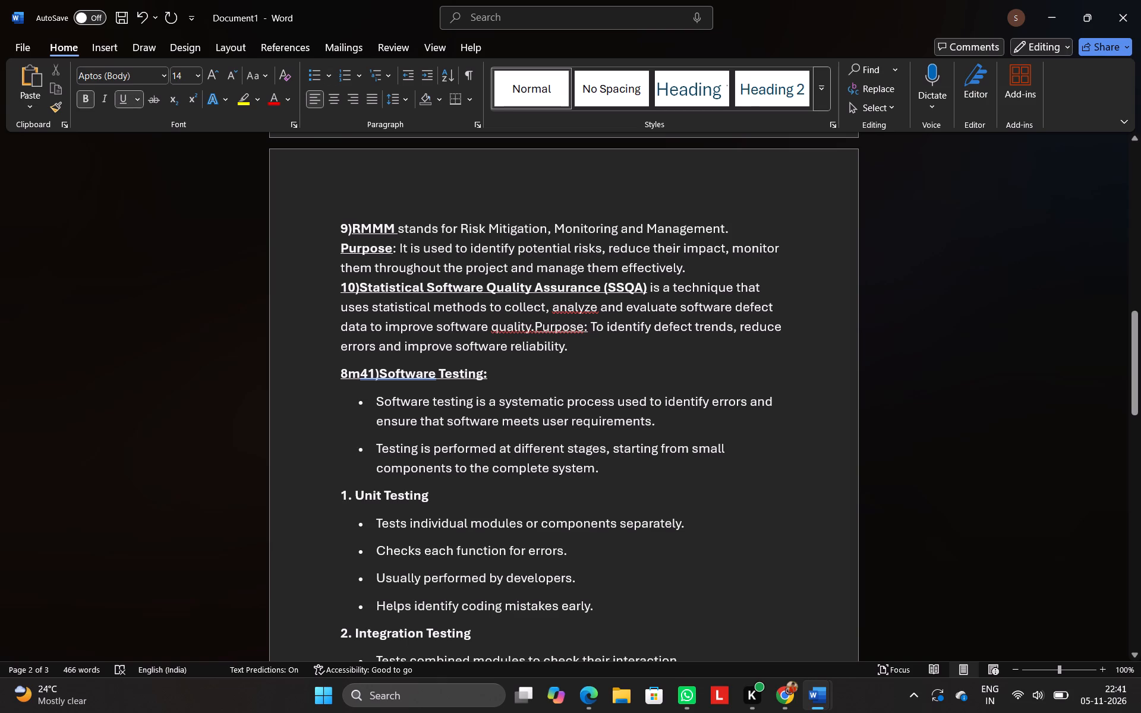
# Remove the bullet from "Software testing is a systematic process" and join that text onto the "8m41)Software Testing:" heading line.
pyautogui.click(358, 403)
pyautogui.press('Left')
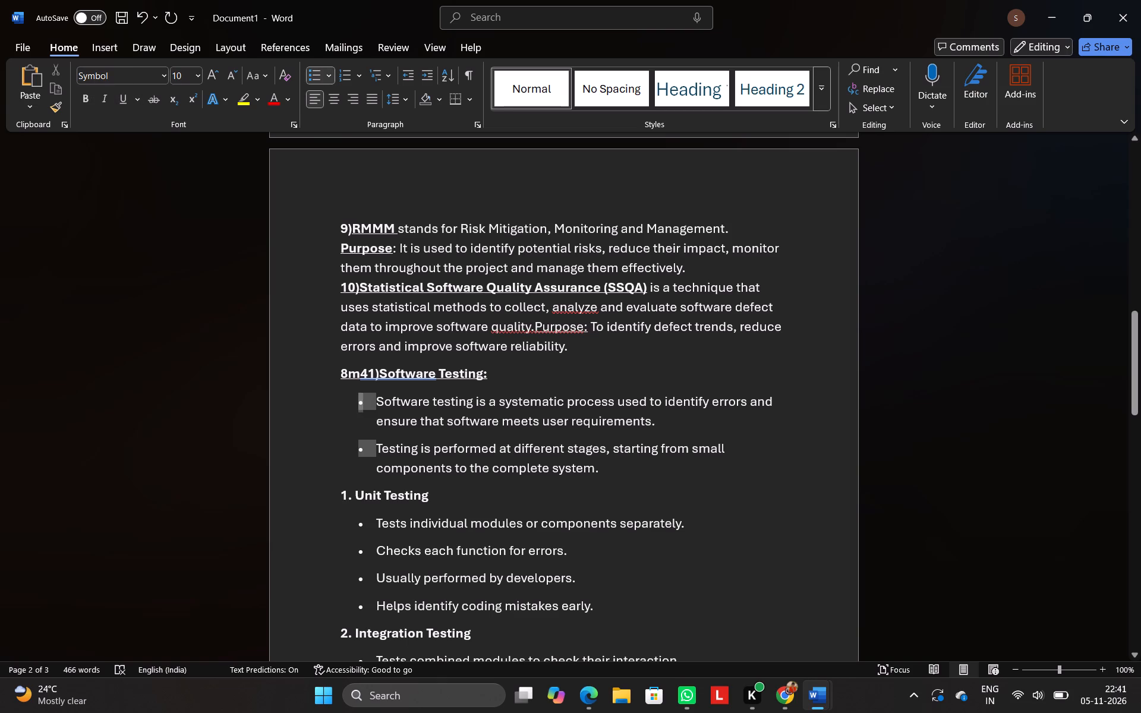
pyautogui.press('BackSpace')
pyautogui.press('BackSpace')
pyautogui.press('BackSpace')
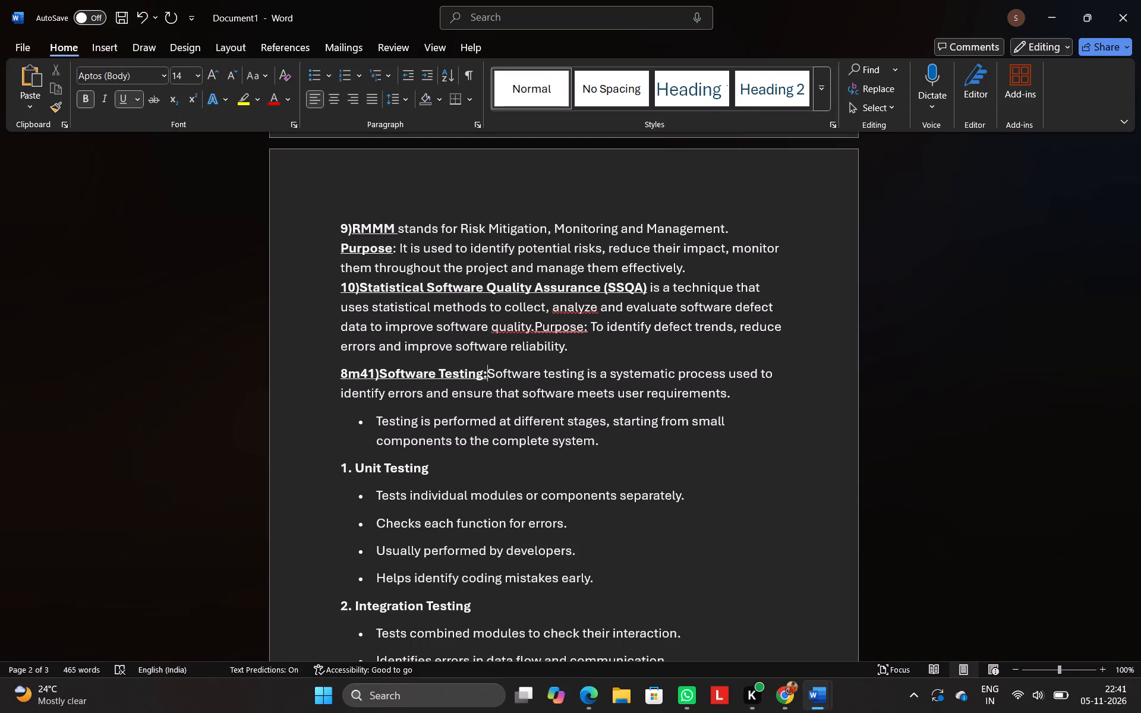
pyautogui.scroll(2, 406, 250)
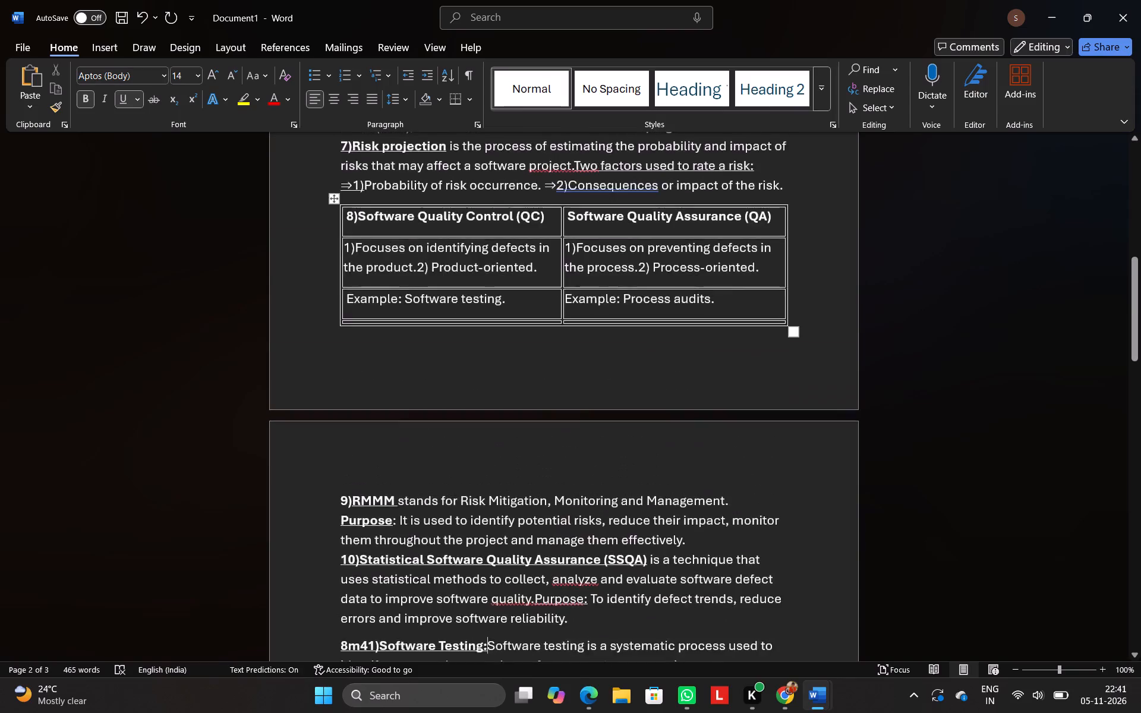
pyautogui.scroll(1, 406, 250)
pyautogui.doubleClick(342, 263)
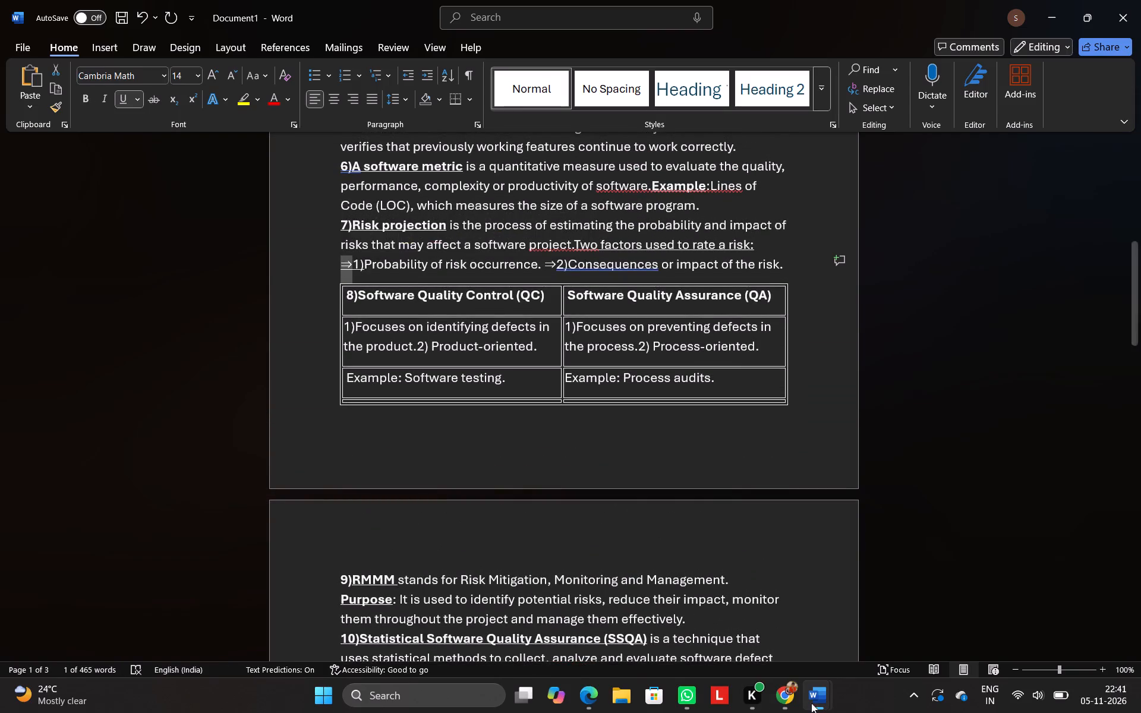
# Switch to Chrome and copy the single-line → symbol from the Google results for arrow symbol.
pyautogui.click(781, 689)
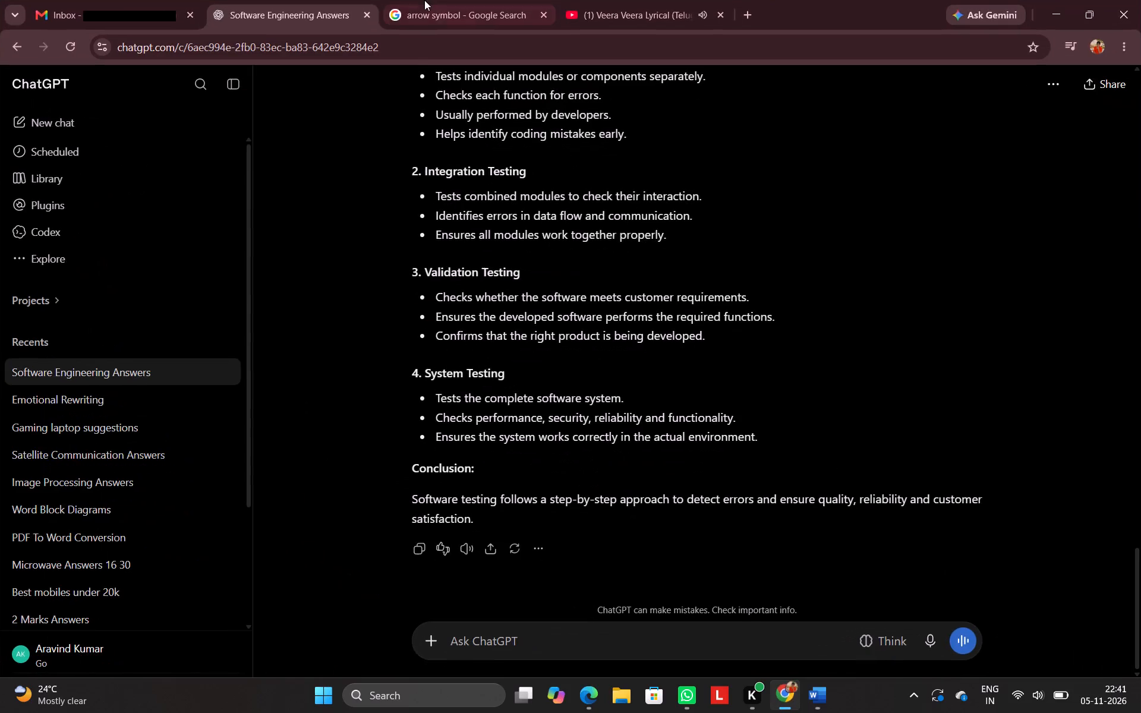
pyautogui.click(440, 0)
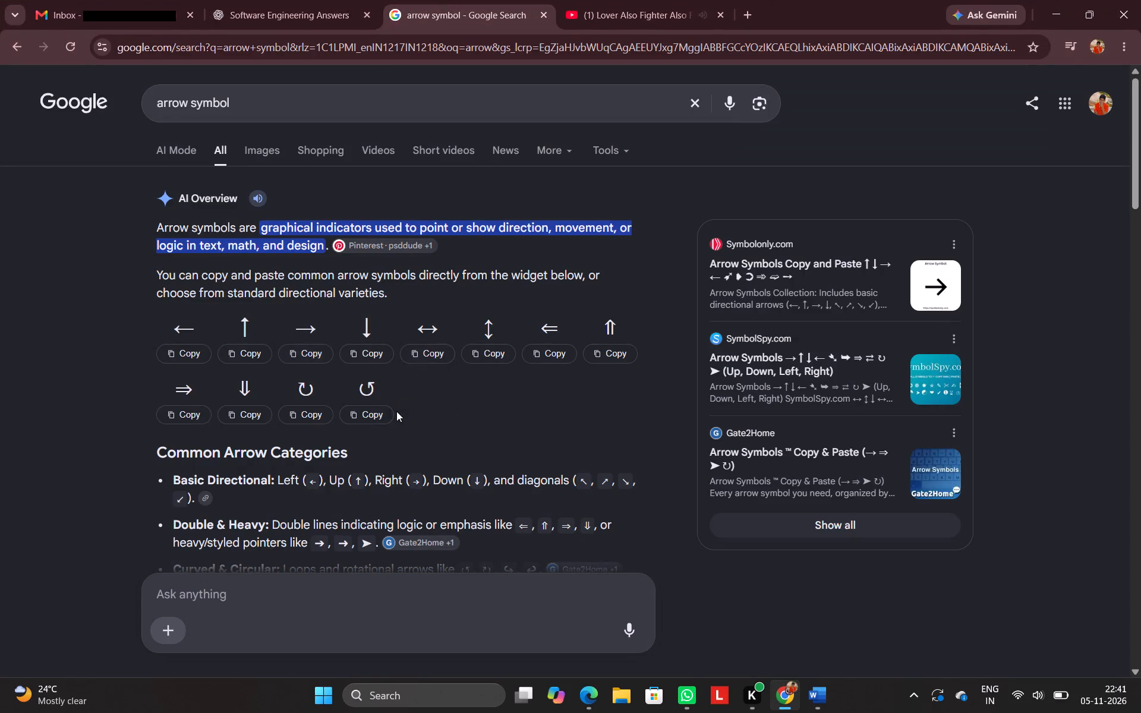
pyautogui.click(312, 350)
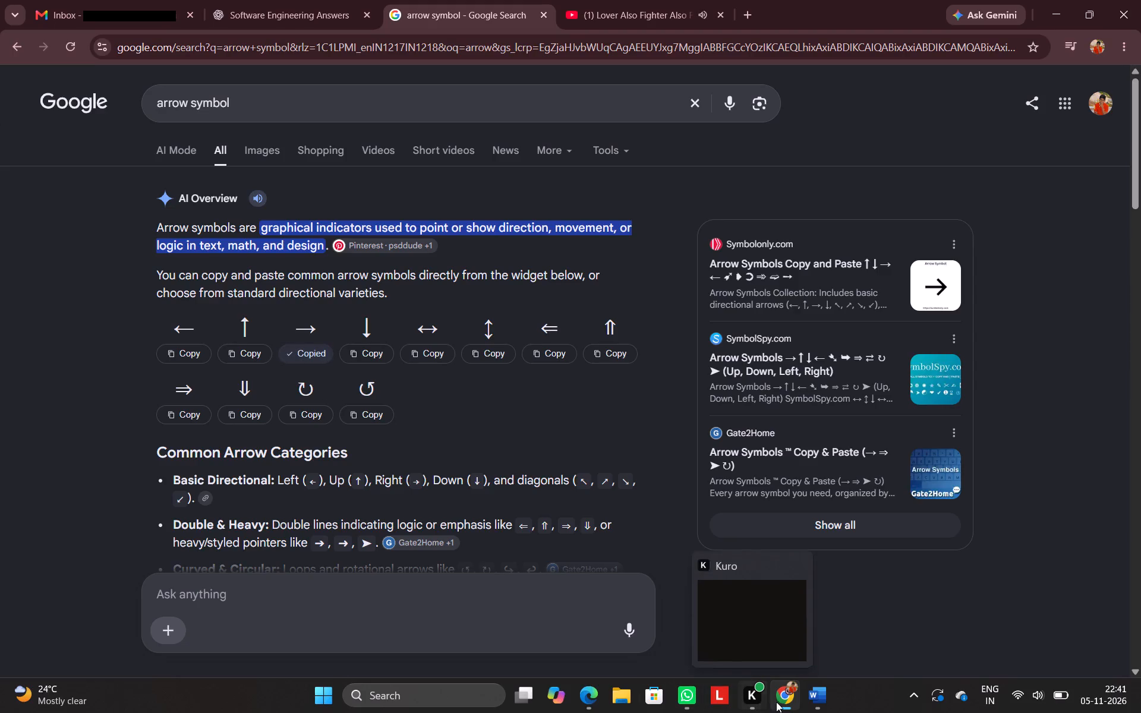
# Return to Document1 in Word and paste the → symbol between the "8m41)Software Testing:" heading and its first sentence.
pyautogui.click(814, 693)
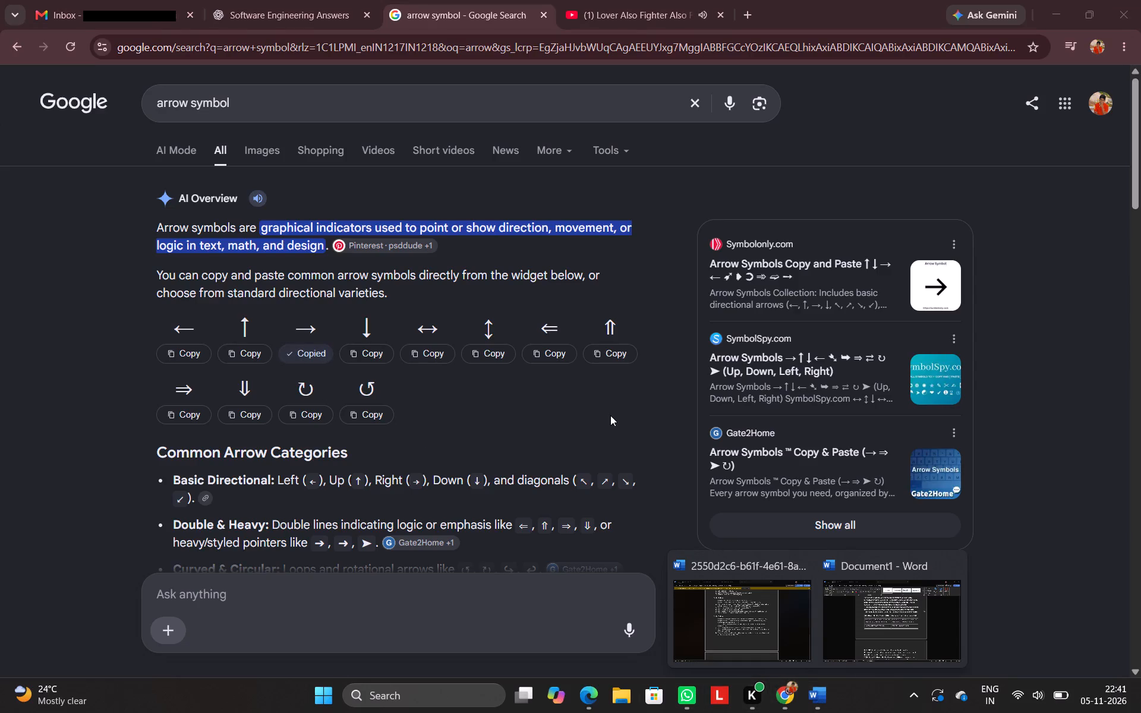
pyautogui.click(883, 618)
pyautogui.scroll(-1, 627, 428)
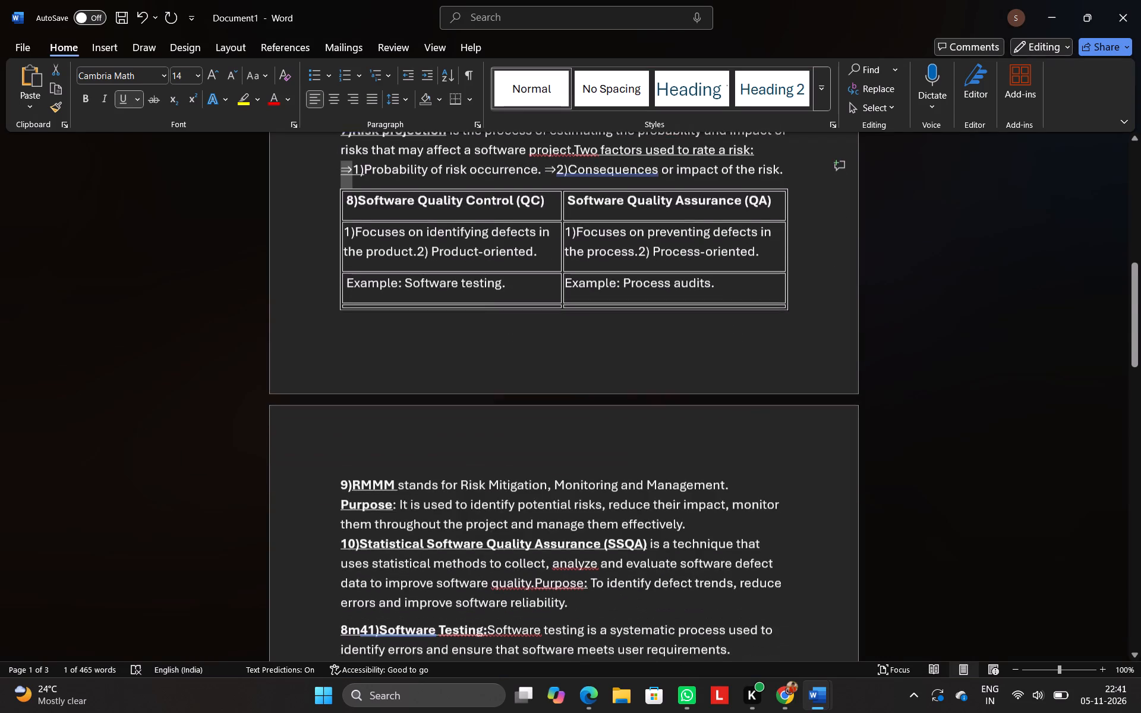
pyautogui.scroll(-2, 627, 428)
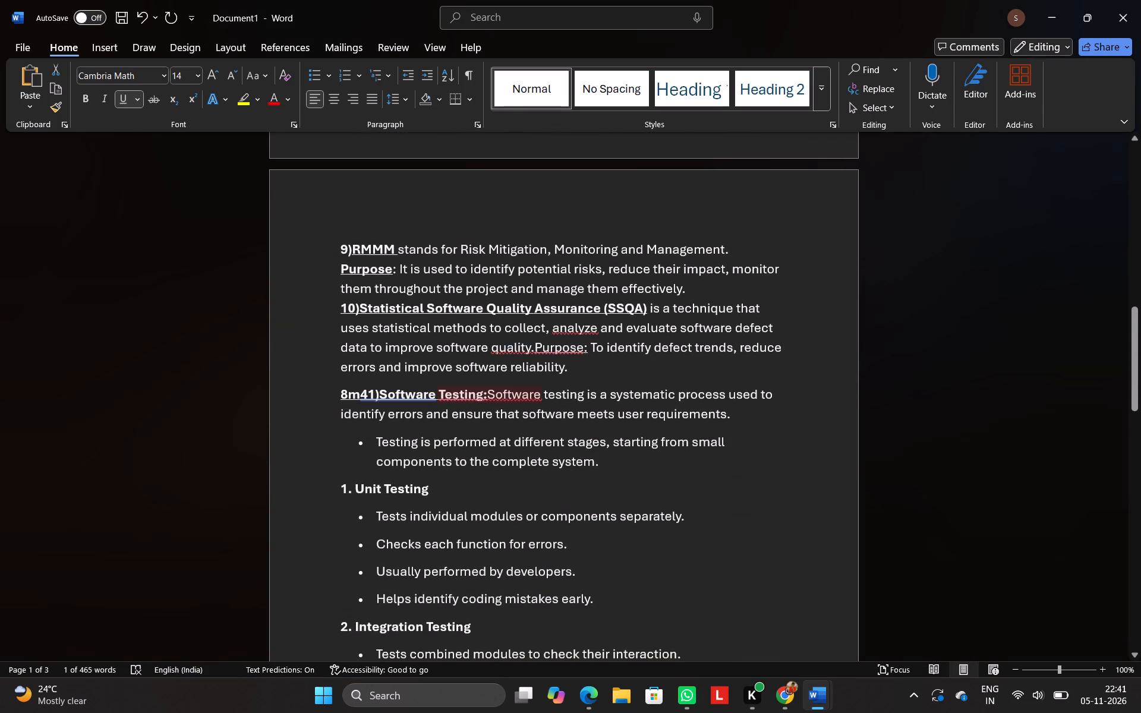
pyautogui.click(490, 397)
pyautogui.hotkey('ctrl', 'v')
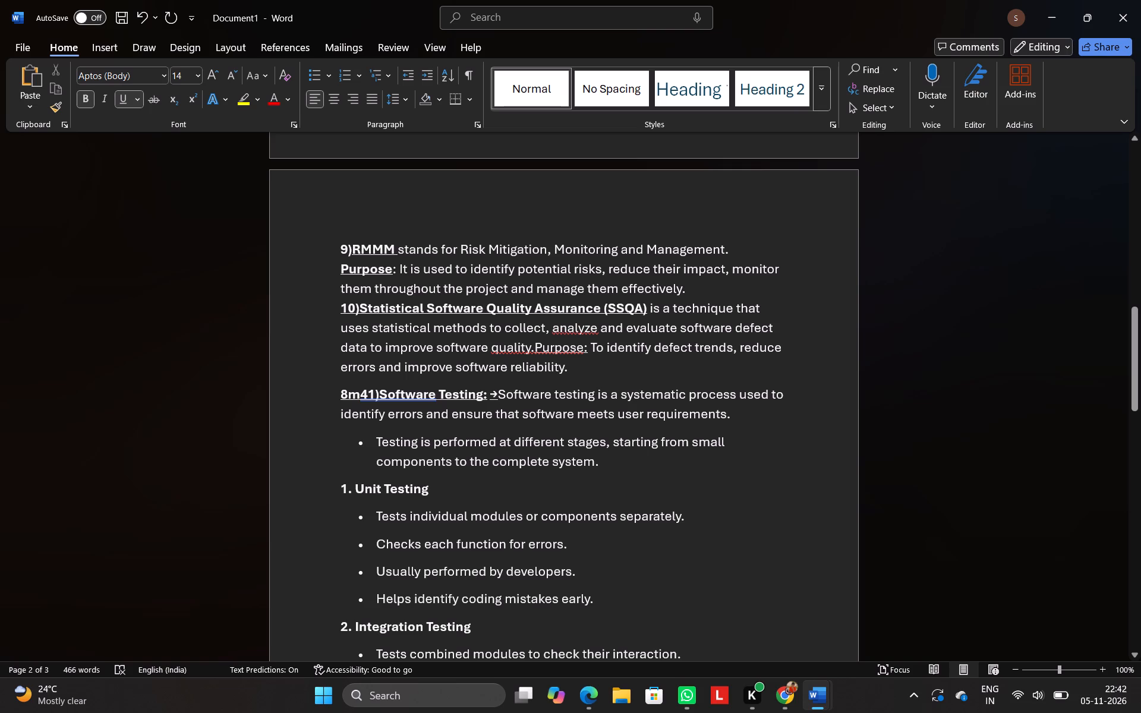
# Remove the underline from the → symbol that follows the "8m41)Software Testing:" heading.
pyautogui.moveTo(489, 397); pyautogui.dragTo(497, 401)
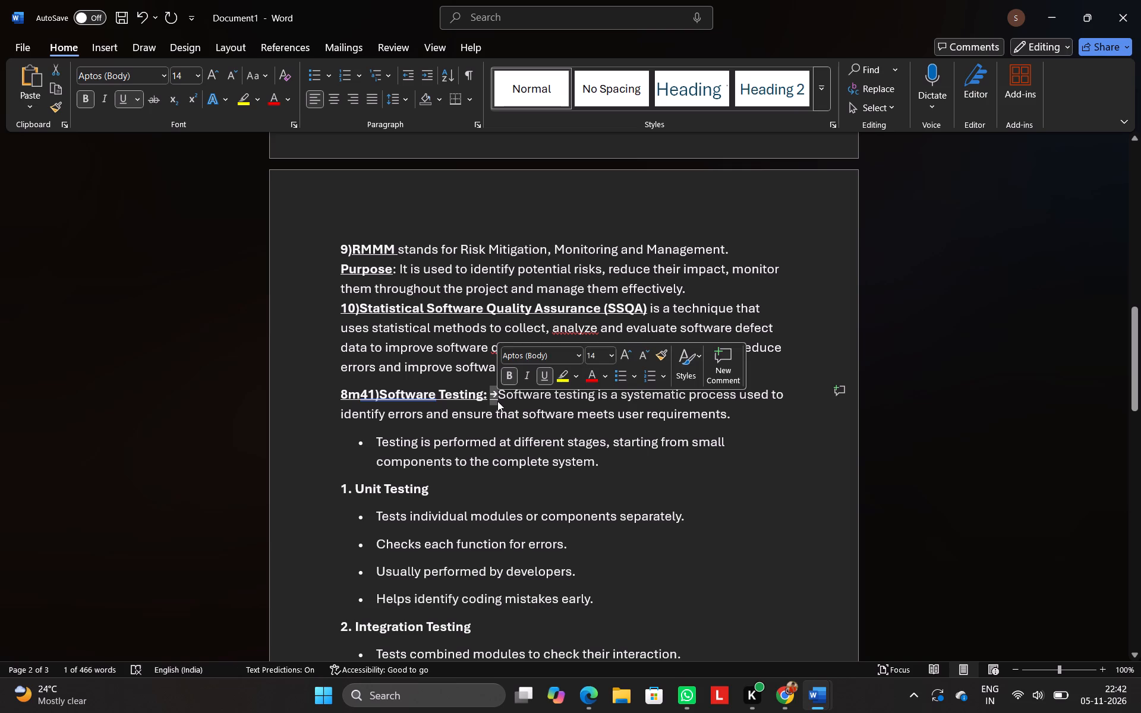
pyautogui.click(544, 380)
pyautogui.click(708, 545)
# Turn the "Testing is performed at different stages" bullet into a new line of the preceding paragraph, starting with the → symbol.
pyautogui.click(371, 440)
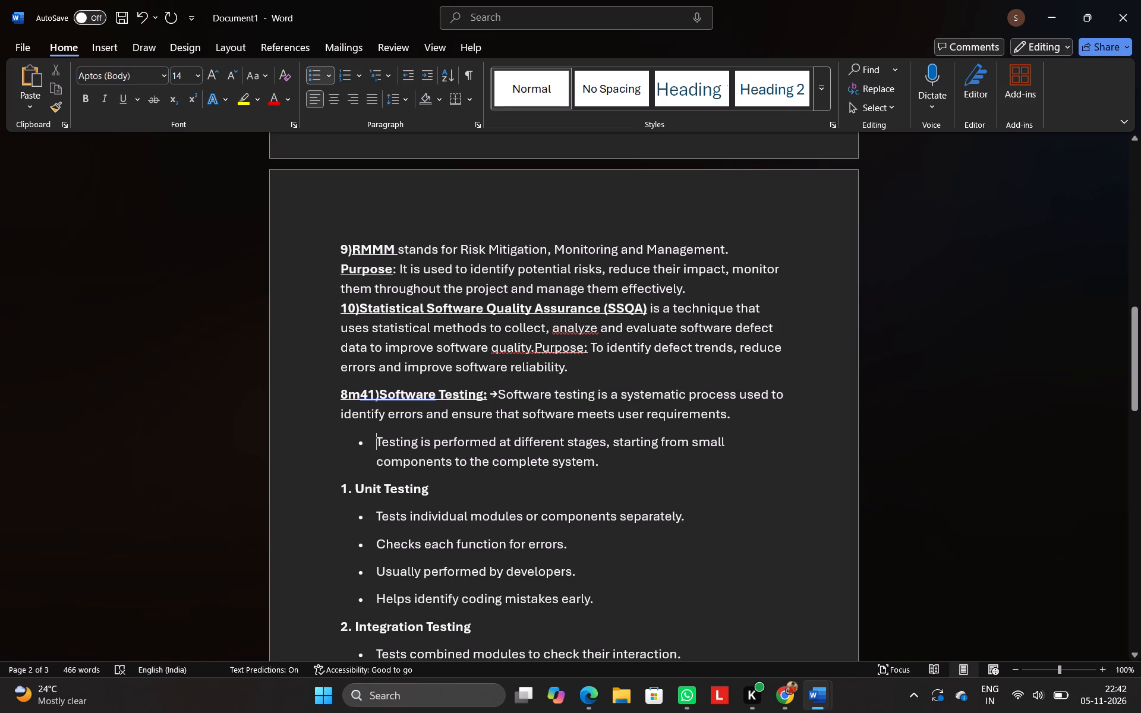
pyautogui.press('BackSpace')
pyautogui.press('BackSpace')
pyautogui.press('BackSpace')
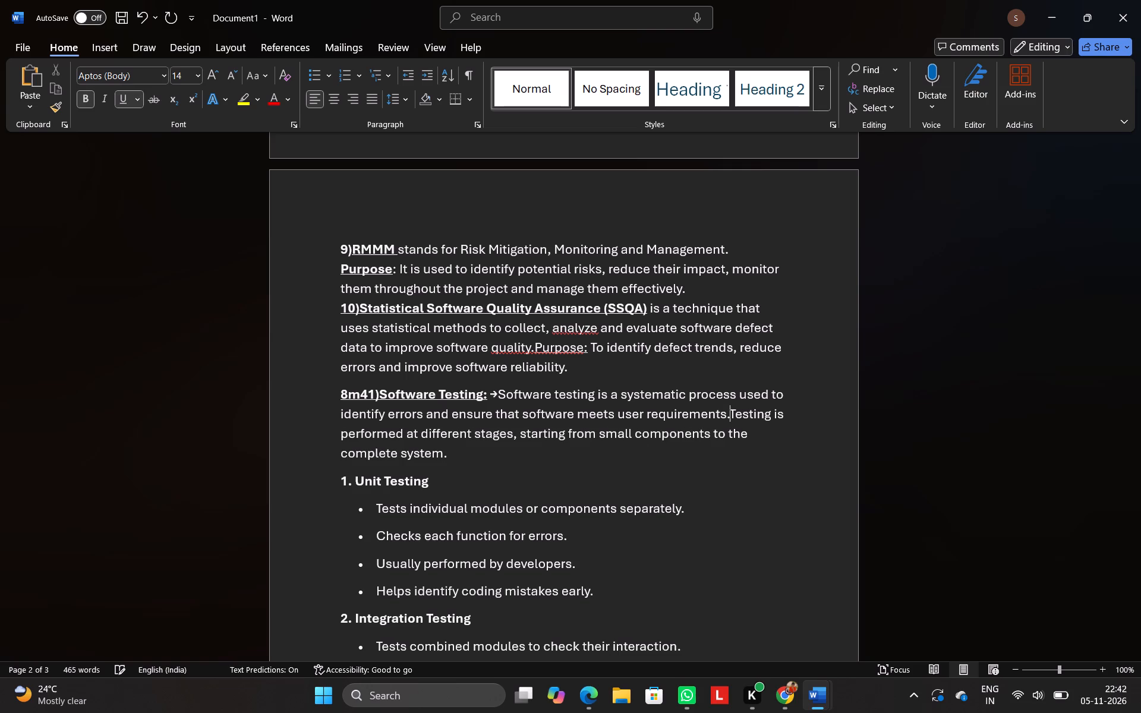
pyautogui.hotkey('shift', 'Return')
pyautogui.hotkey('ctrl', 'v')
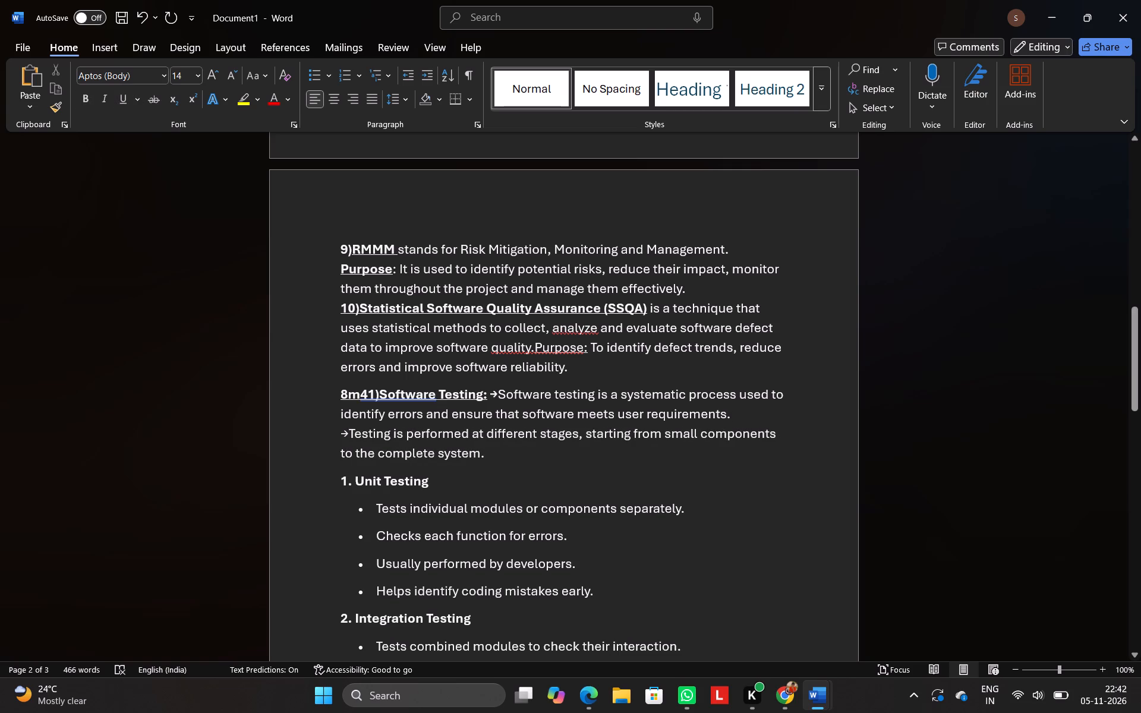
# Attach the "1. Unit Testing" heading to the preceding paragraph as a new line, underline it and append ":-".
pyautogui.click(339, 481)
pyautogui.press('BackSpace')
pyautogui.hotkey('shift', 'Return')
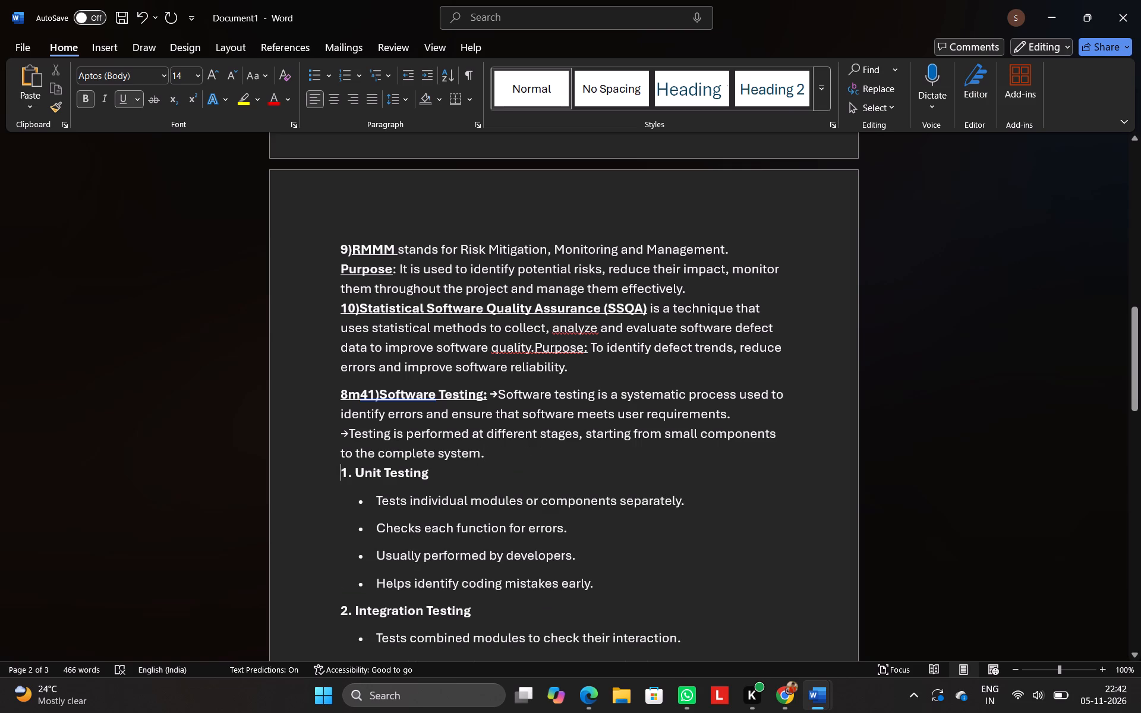
pyautogui.moveTo(339, 471); pyautogui.dragTo(434, 475)
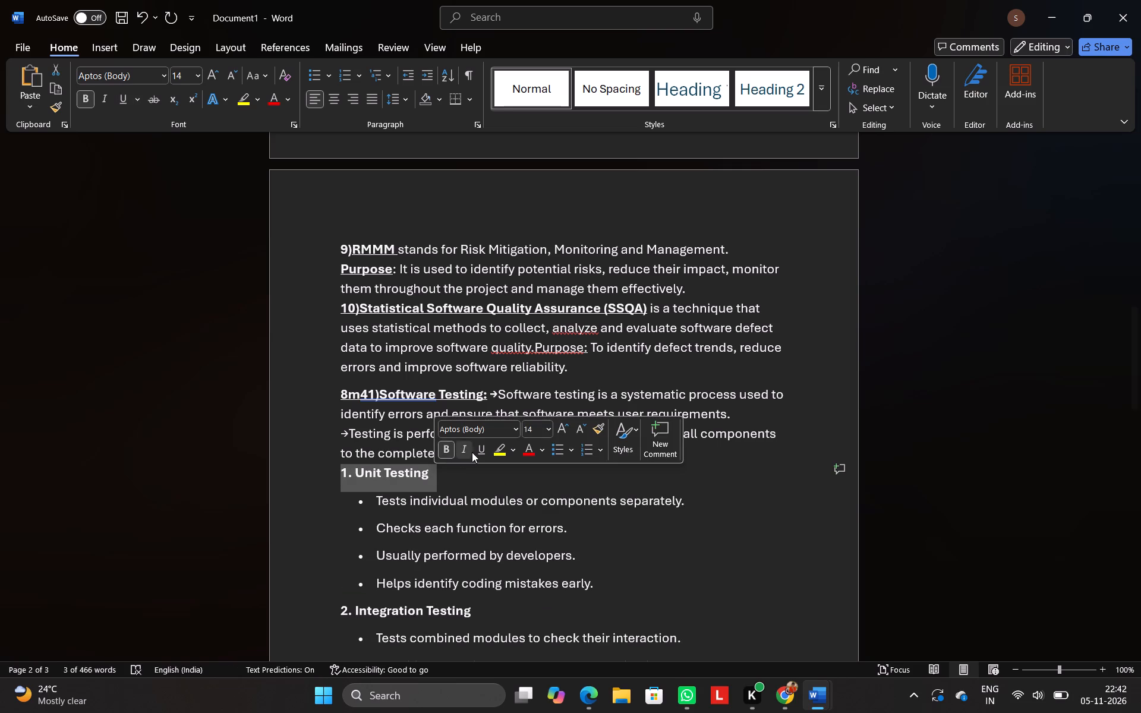
pyautogui.click(474, 452)
pyautogui.click(465, 475)
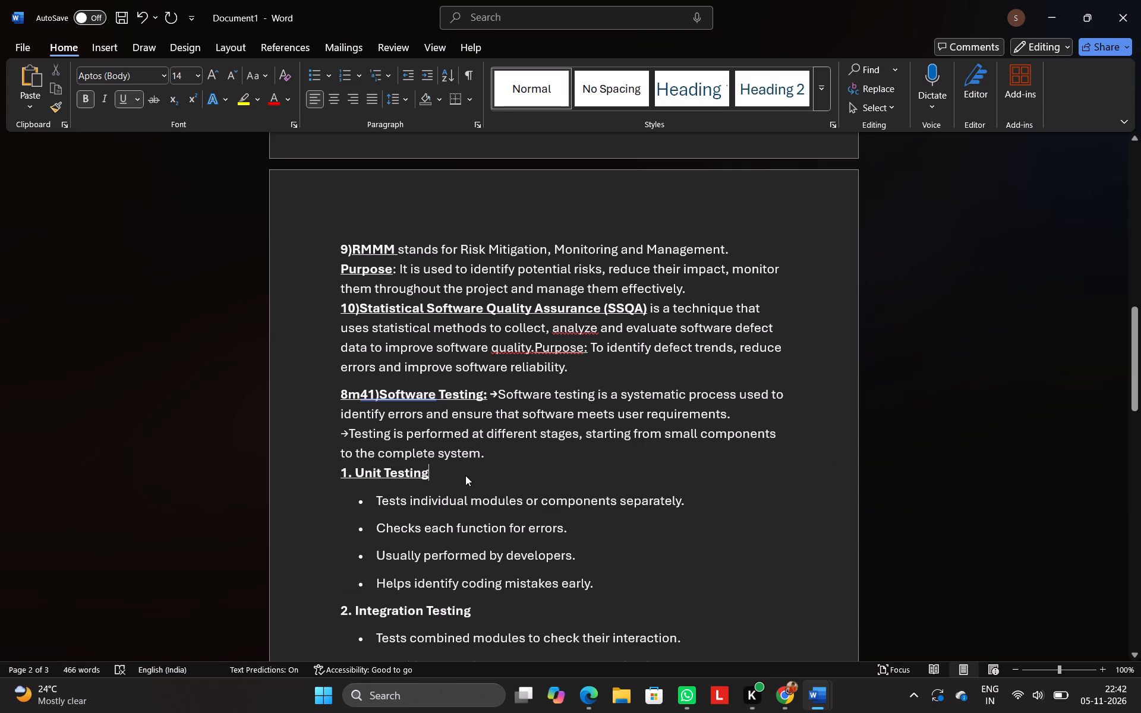
pyautogui.write(':-')
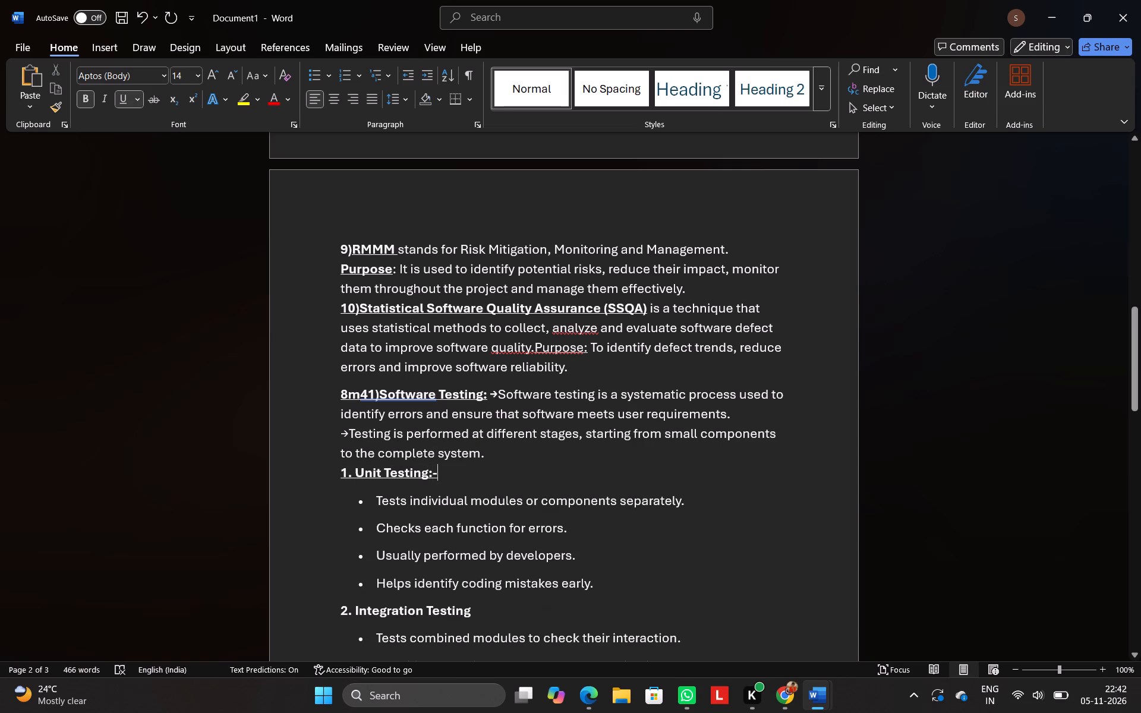
# Turn the first two Unit Testing bullets into consecutive lines under the heading, each starting with the → symbol.
pyautogui.click(379, 503)
pyautogui.press('Left')
pyautogui.press('BackSpace')
pyautogui.press('BackSpace')
pyautogui.press('BackSpace')
pyautogui.hotkey('shift', 'Return')
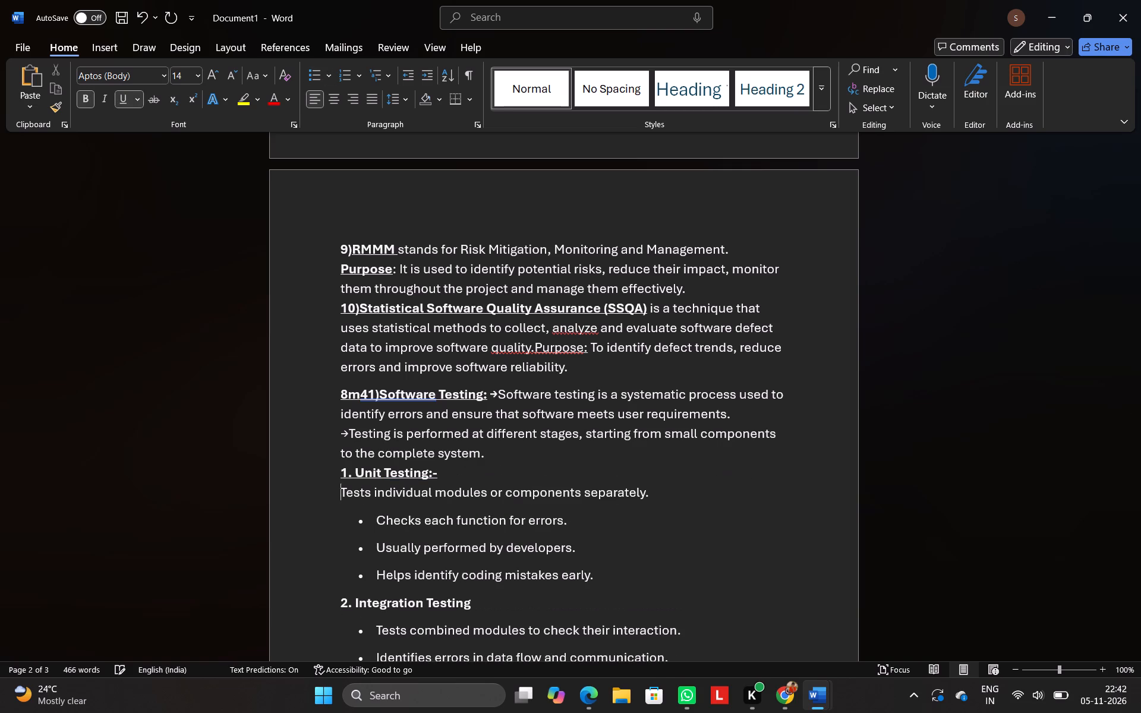
pyautogui.hotkey('ctrl', 'v')
pyautogui.press('Down')
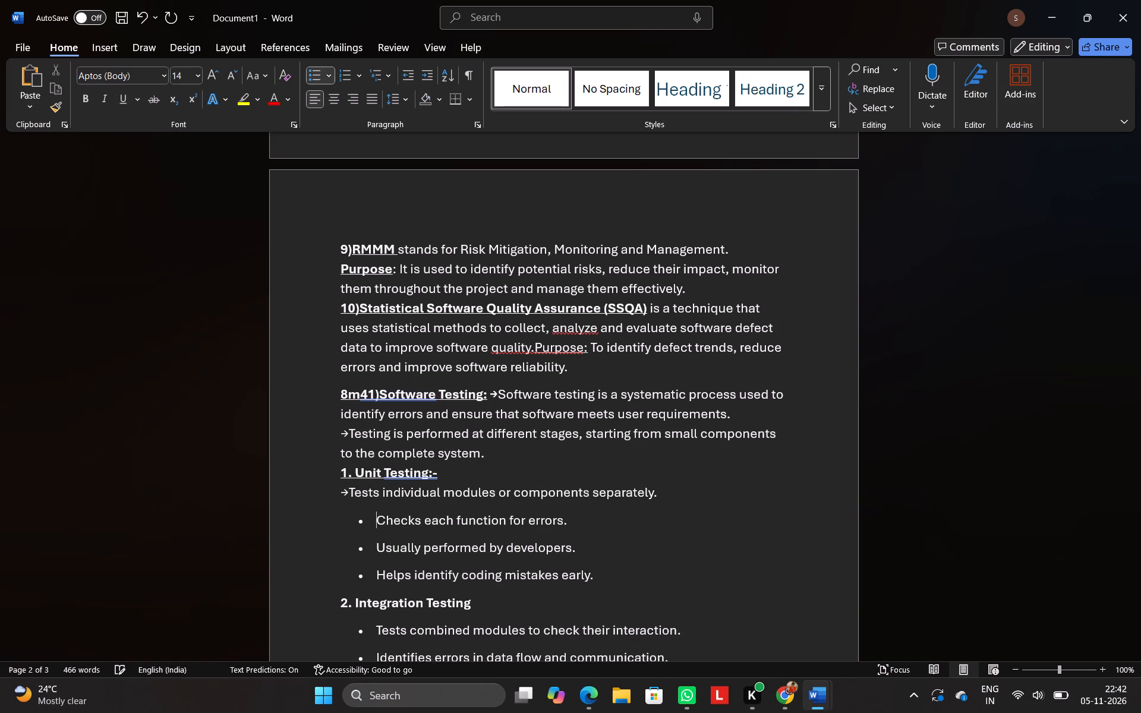
pyautogui.press('BackSpace')
pyautogui.press('BackSpace')
pyautogui.press('BackSpace')
pyautogui.hotkey('shift', 'Return')
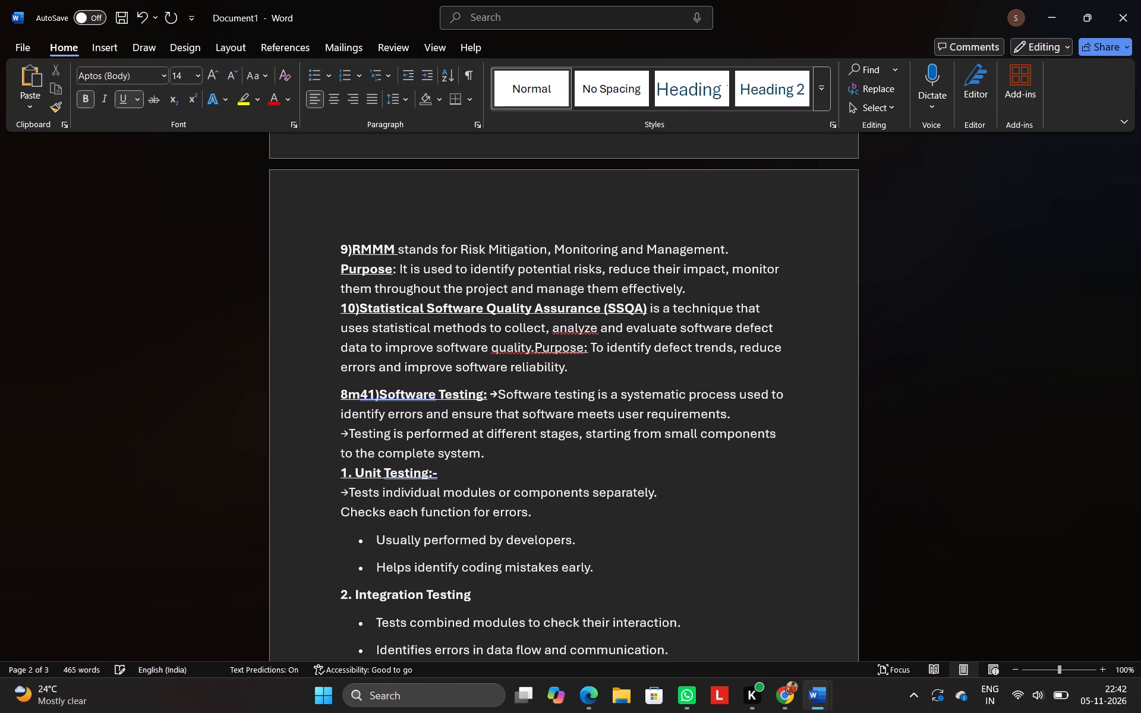
pyautogui.hotkey('ctrl', 'v')
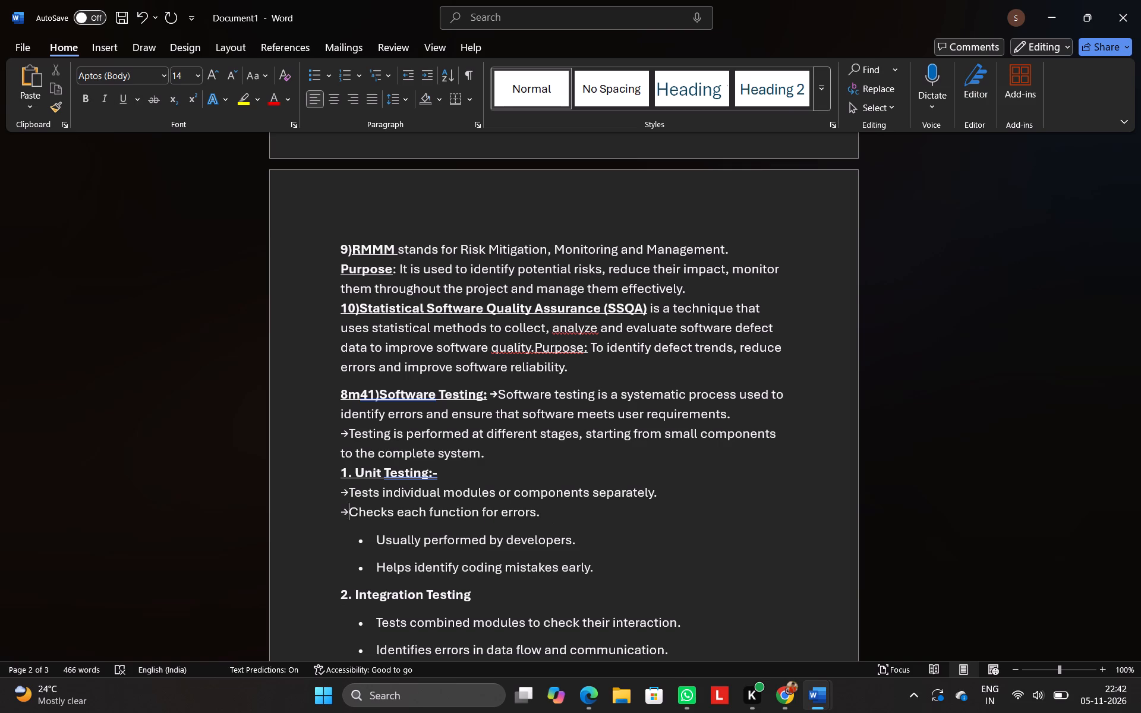
# Join "Usually performed by developers." to the preceding line after a →, and make "Helps identify coding mistakes early." a new →-marked line.
pyautogui.press('Down')
pyautogui.press('BackSpace')
pyautogui.press('BackSpace')
pyautogui.press('BackSpace')
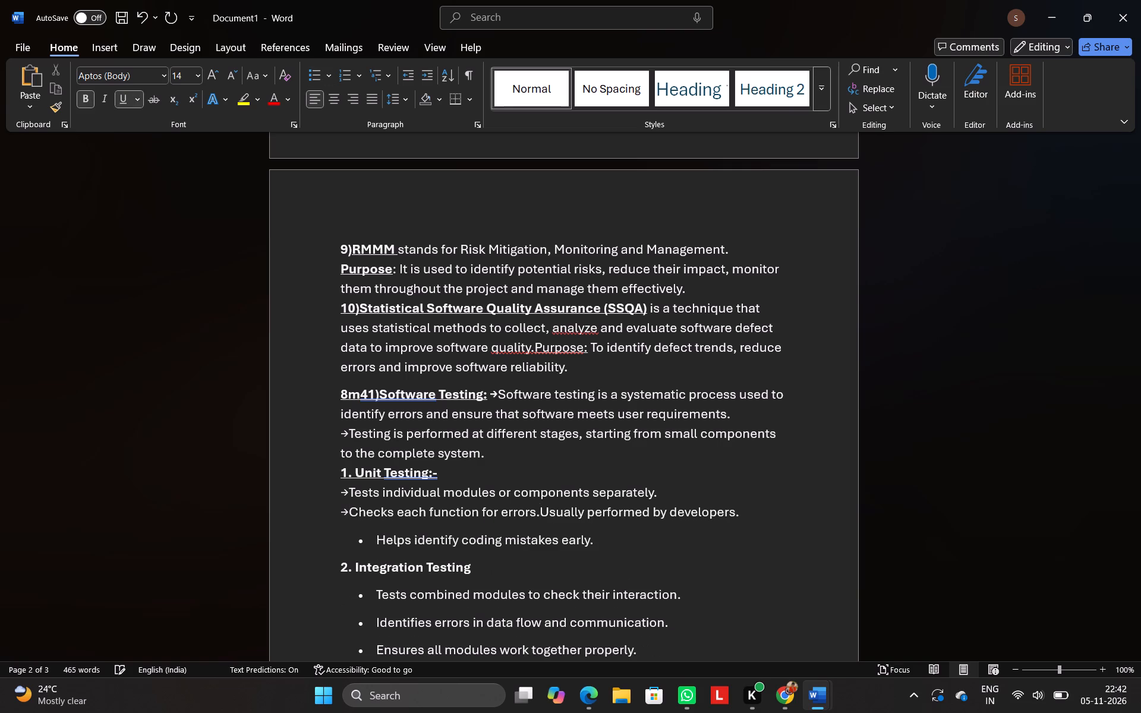
pyautogui.hotkey('shift', 'Return')
pyautogui.press('BackSpace')
pyautogui.hotkey('ctrl', 'v')
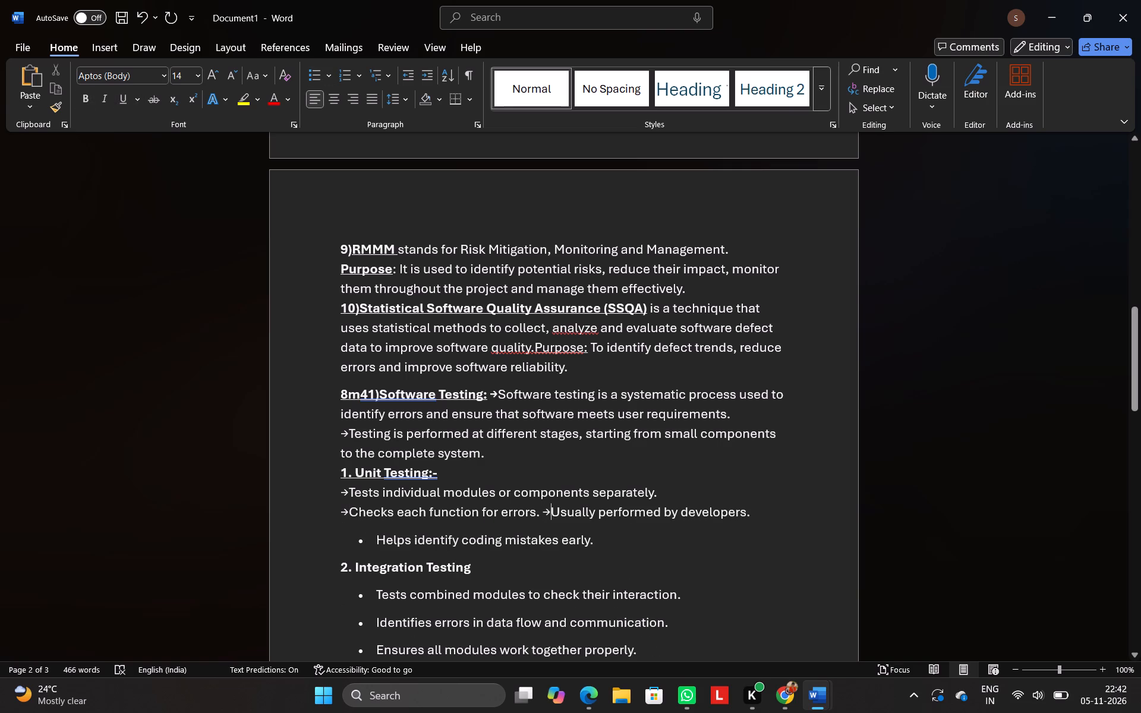
pyautogui.click(370, 538)
pyautogui.press('BackSpace')
pyautogui.press('BackSpace')
pyautogui.press('BackSpace')
pyautogui.hotkey('shift', 'Return')
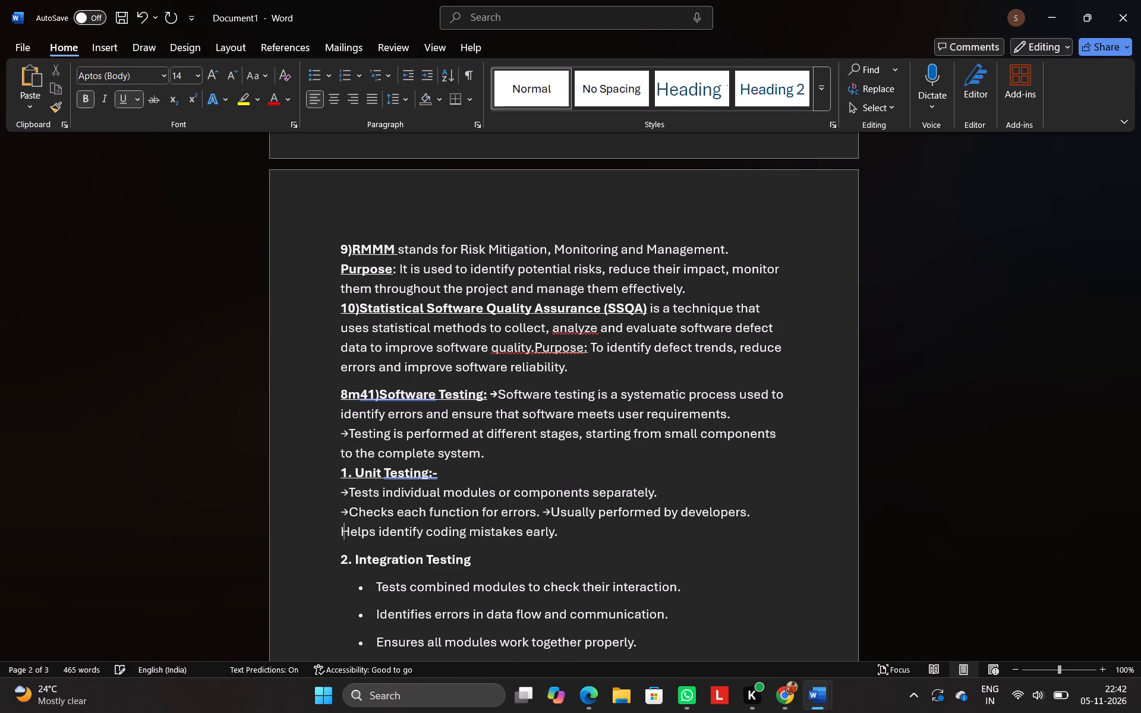
pyautogui.hotkey('ctrl', 'v')
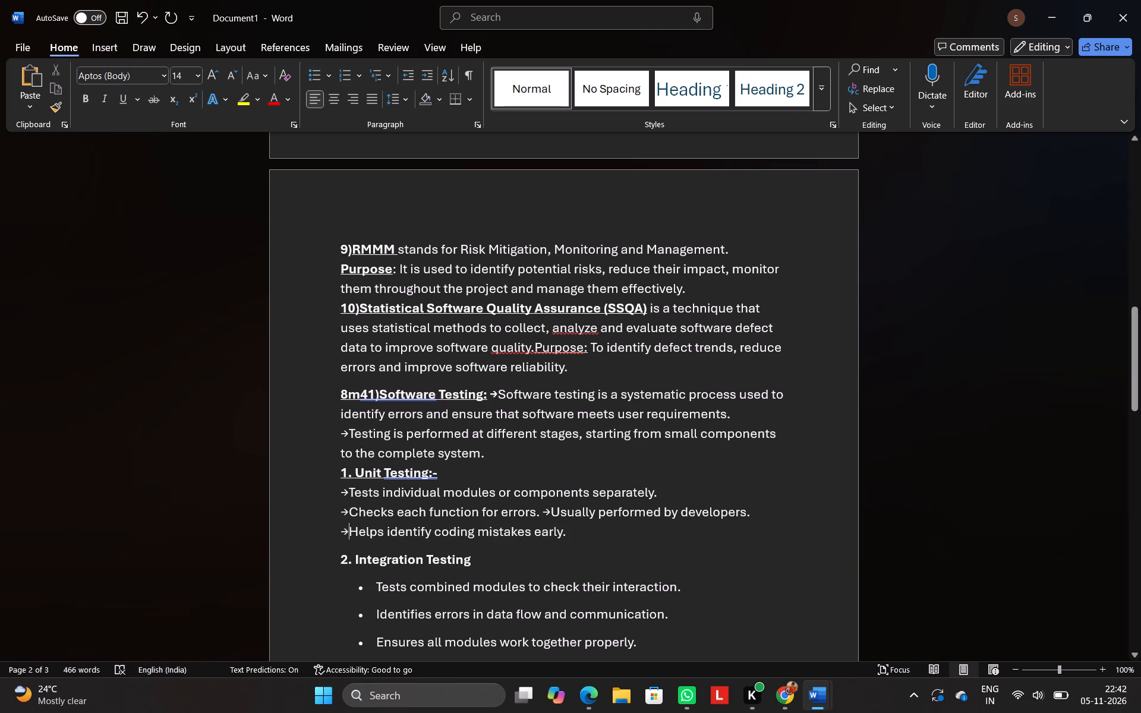
# Delete the space after "2." in the Integration Testing heading and change the Unit Testing heading's numbering to "1)" without a space.
pyautogui.click(354, 563)
pyautogui.press('BackSpace')
pyautogui.press('Up')
pyautogui.press('Up')
pyautogui.press('Up')
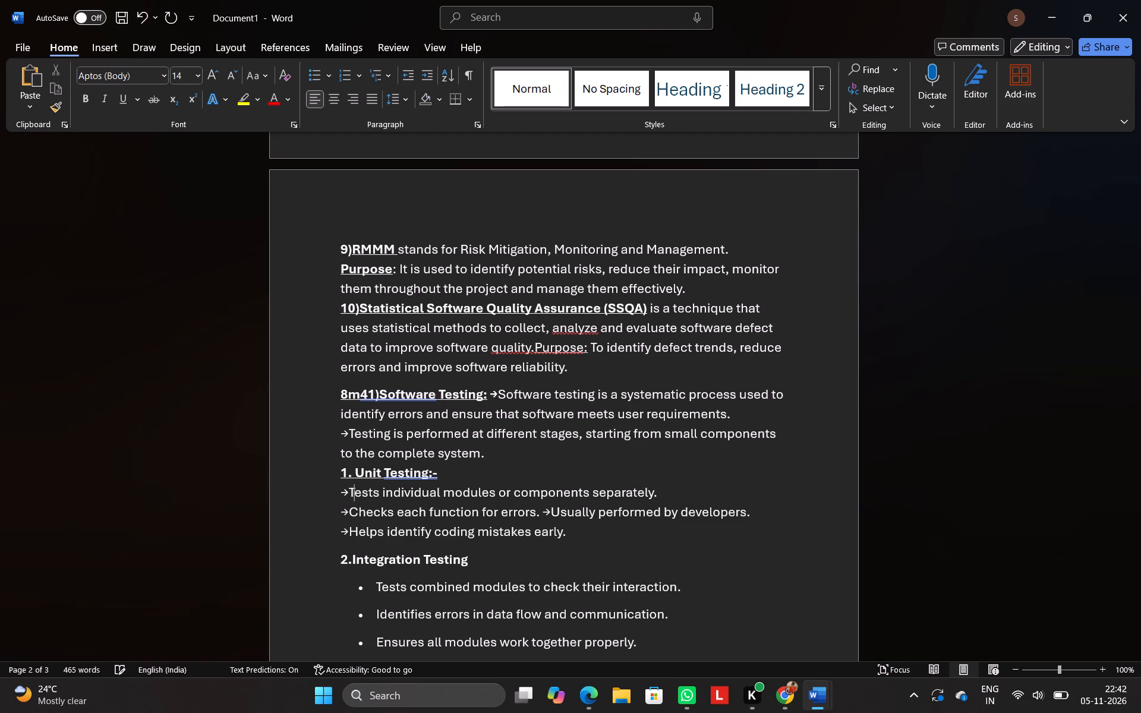
pyautogui.press('Up')
pyautogui.press('Right')
pyautogui.press('BackSpace')
pyautogui.press('BackSpace')
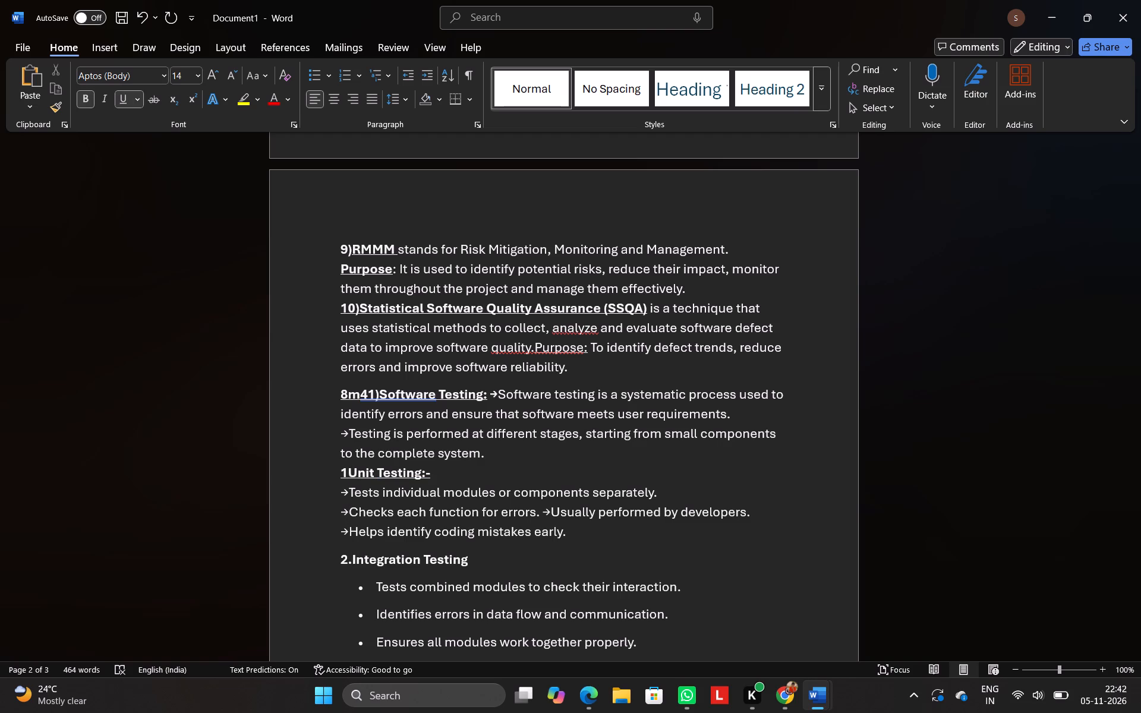
pyautogui.hotkey('shift', ')')
# Change the Integration Testing heading's numbering to "2)" and attach it as a new line directly below the last Unit Testing line.
pyautogui.press('Down')
pyautogui.press('Down')
pyautogui.press('Down')
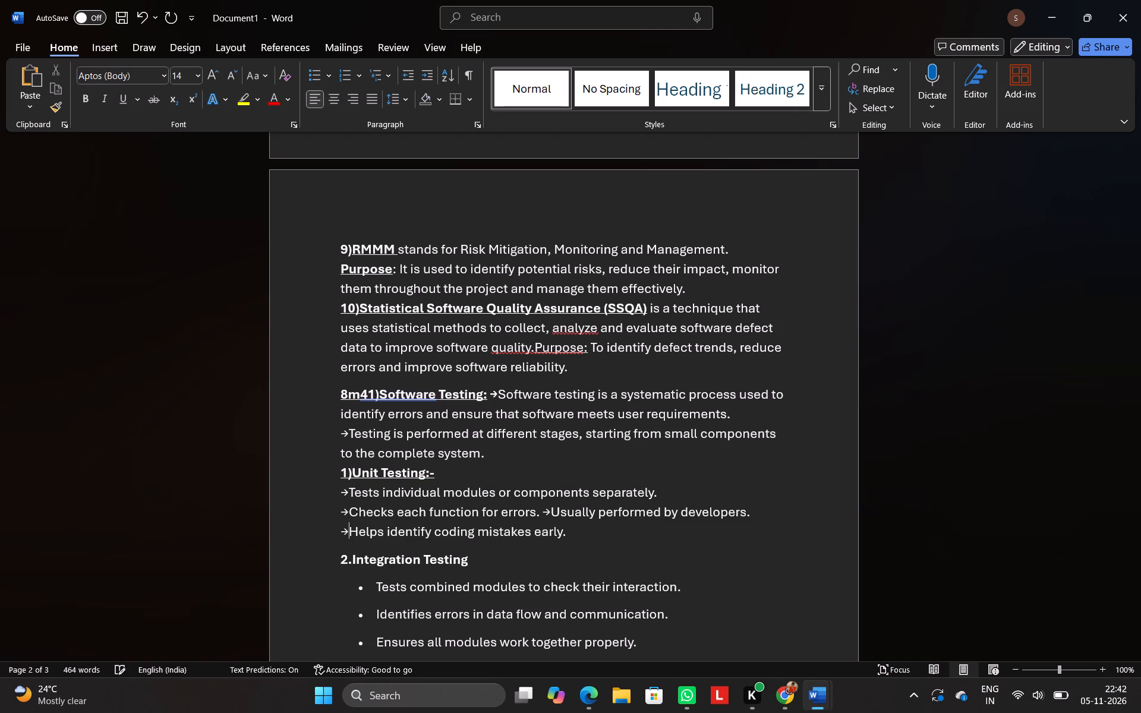
pyautogui.press('Down')
pyautogui.press('Right')
pyautogui.hotkey('shift', ')')
pyautogui.press('Left')
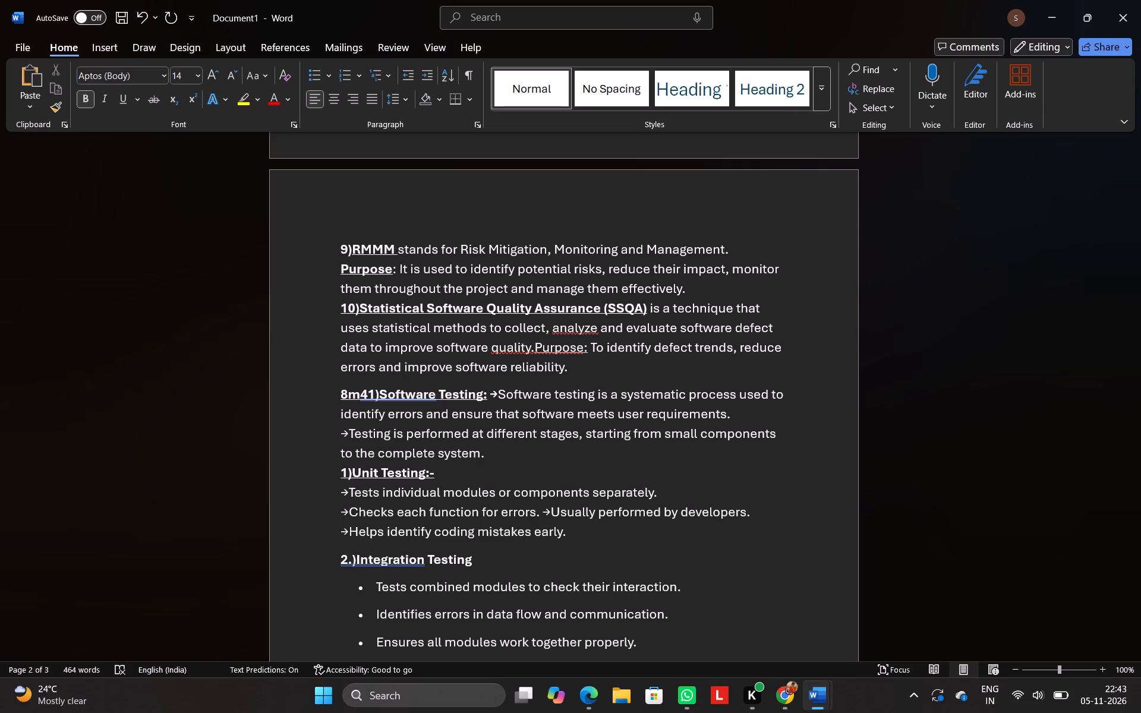
pyautogui.press('BackSpace')
pyautogui.press('Left')
pyautogui.press('BackSpace')
pyautogui.press('BackSpace')
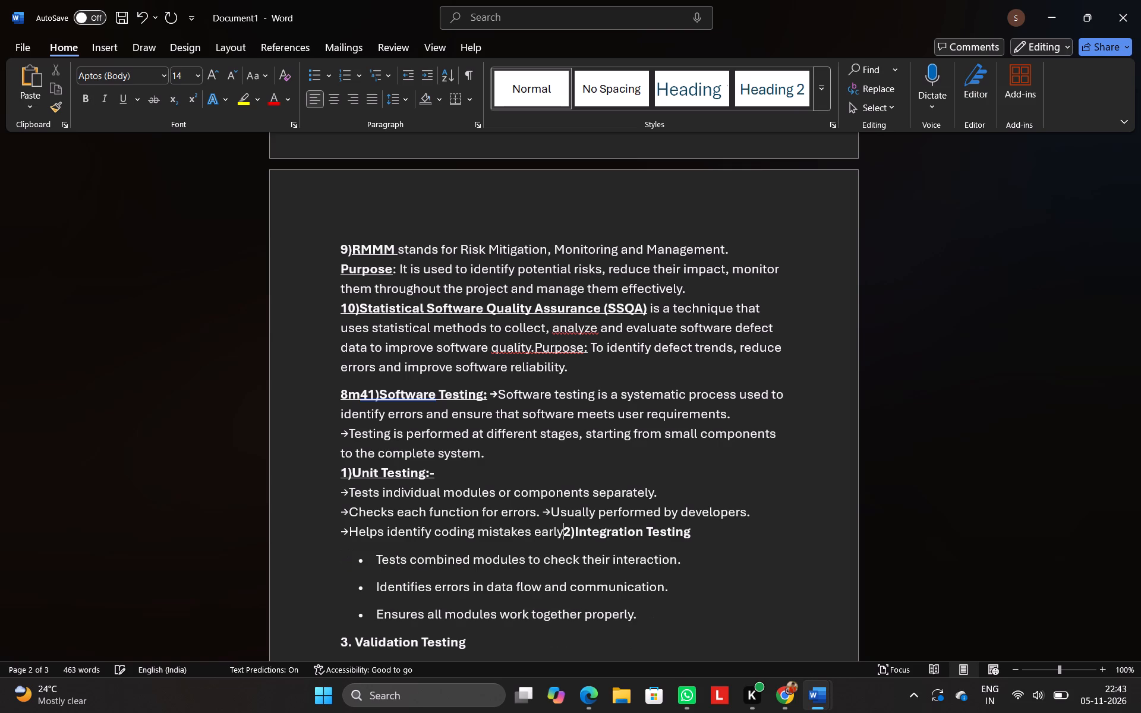
pyautogui.hotkey('shift', 'Return')
# Turn the "Tests combined modules" bullet into a new line under the Integration Testing heading, starting with the → symbol.
pyautogui.click(373, 576)
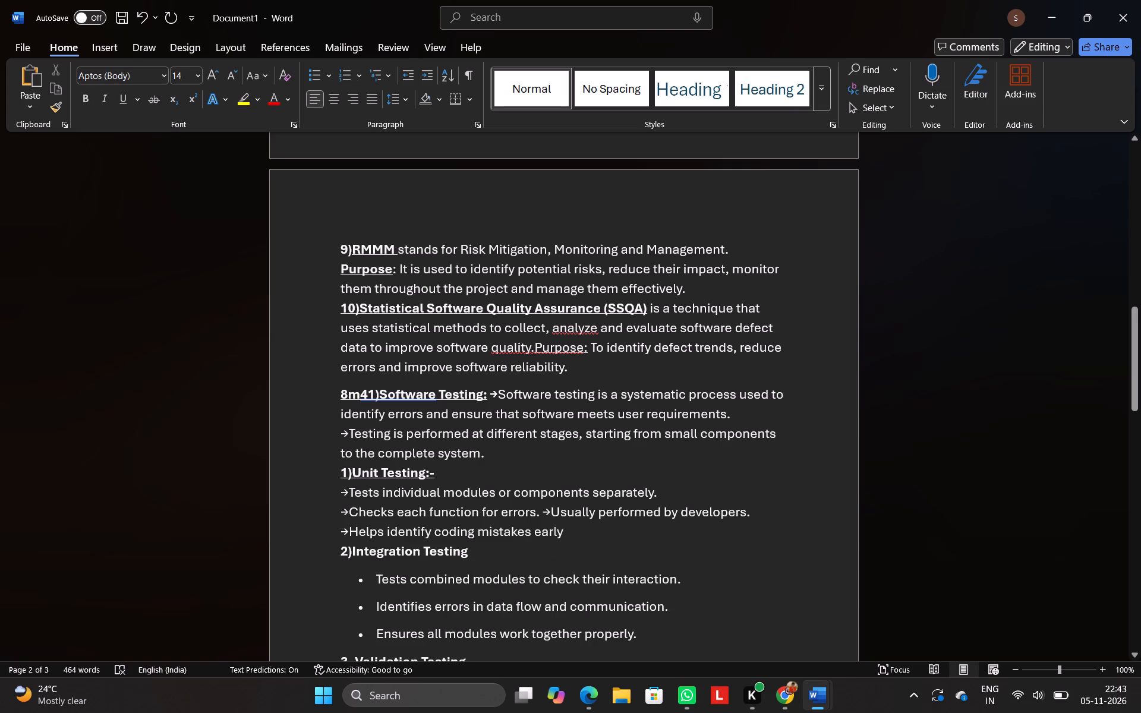
pyautogui.press('BackSpace')
pyautogui.press('BackSpace')
pyautogui.press('BackSpace')
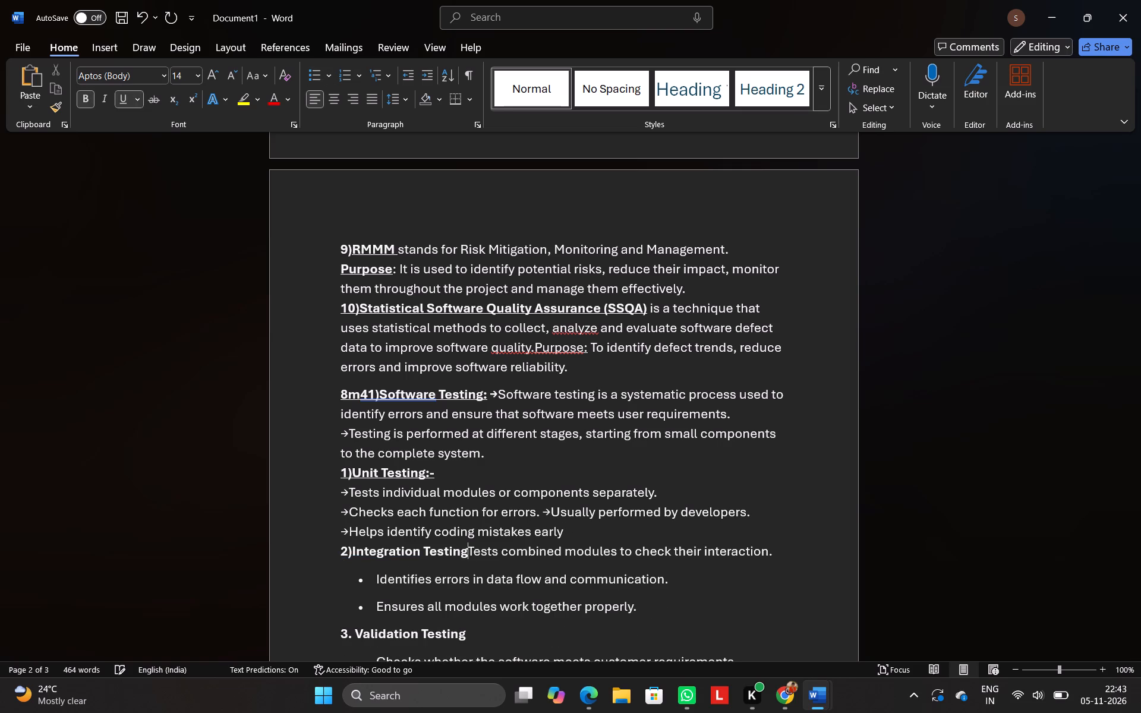
pyautogui.hotkey('shift', 'Return')
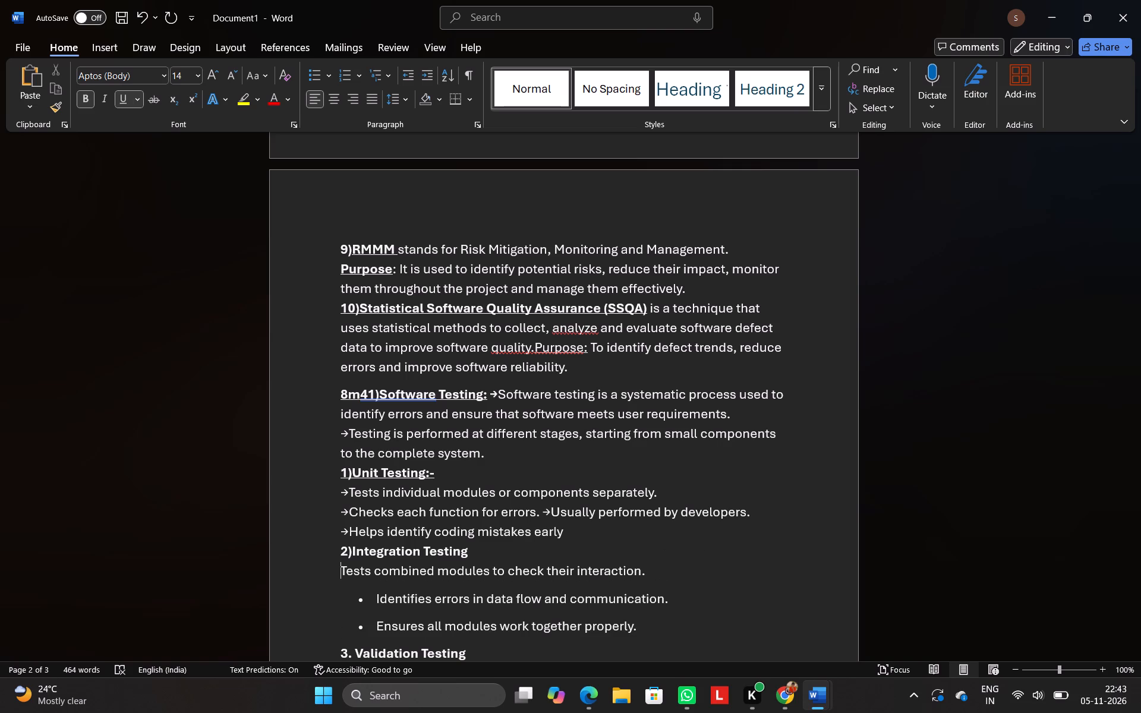
pyautogui.hotkey('ctrl', 'v')
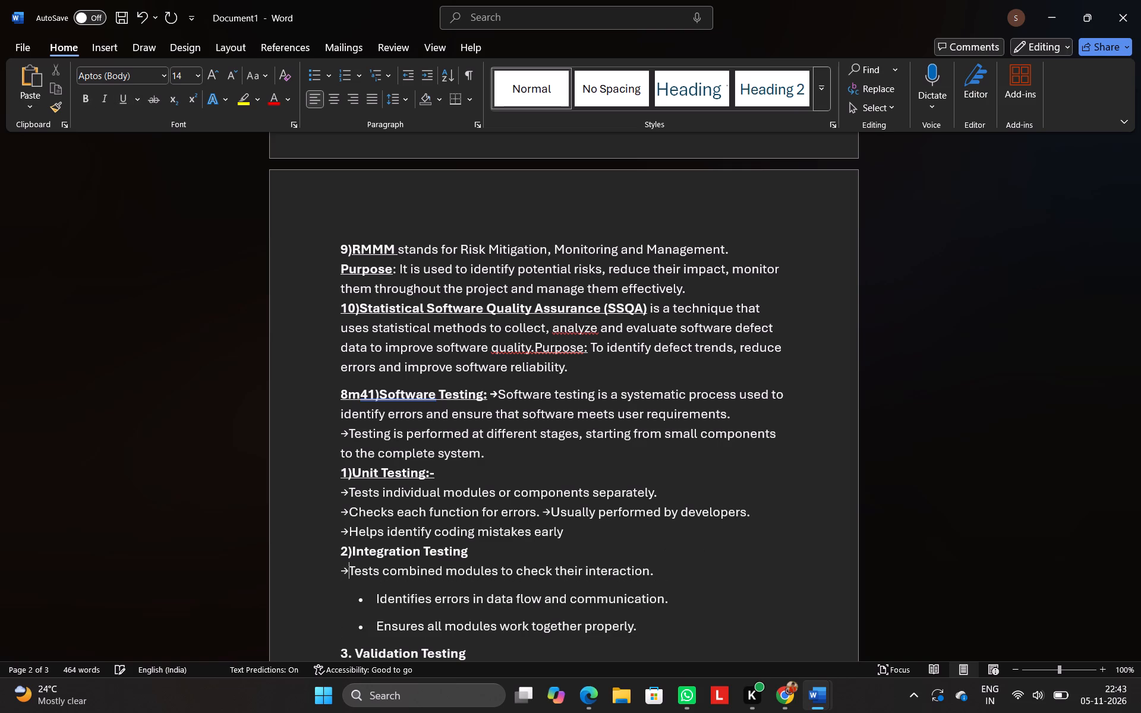
# Underline the "2)Integration Testing" heading and append ":-" to it.
pyautogui.moveTo(466, 548); pyautogui.dragTo(336, 545)
pyautogui.click(388, 520)
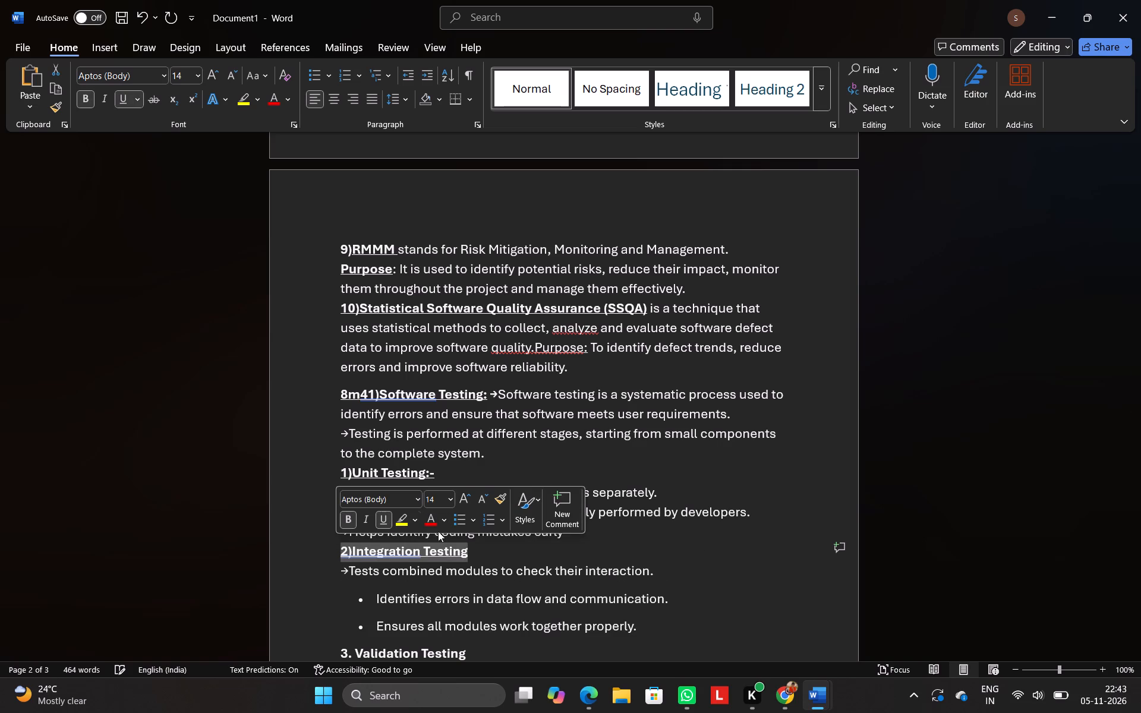
pyautogui.click(480, 553)
pyautogui.write(':-')
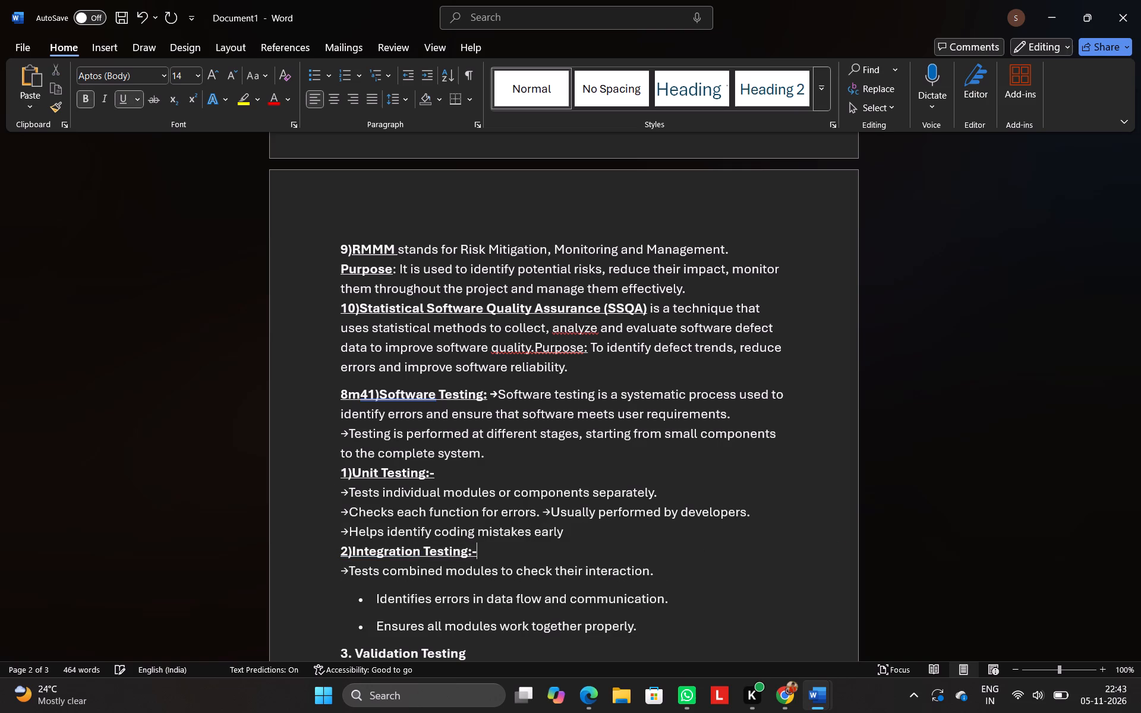
# Turn the "Identifies errors in data flow" and "Ensures all modules work together" bullets into new lines starting with the → symbol.
pyautogui.click(373, 602)
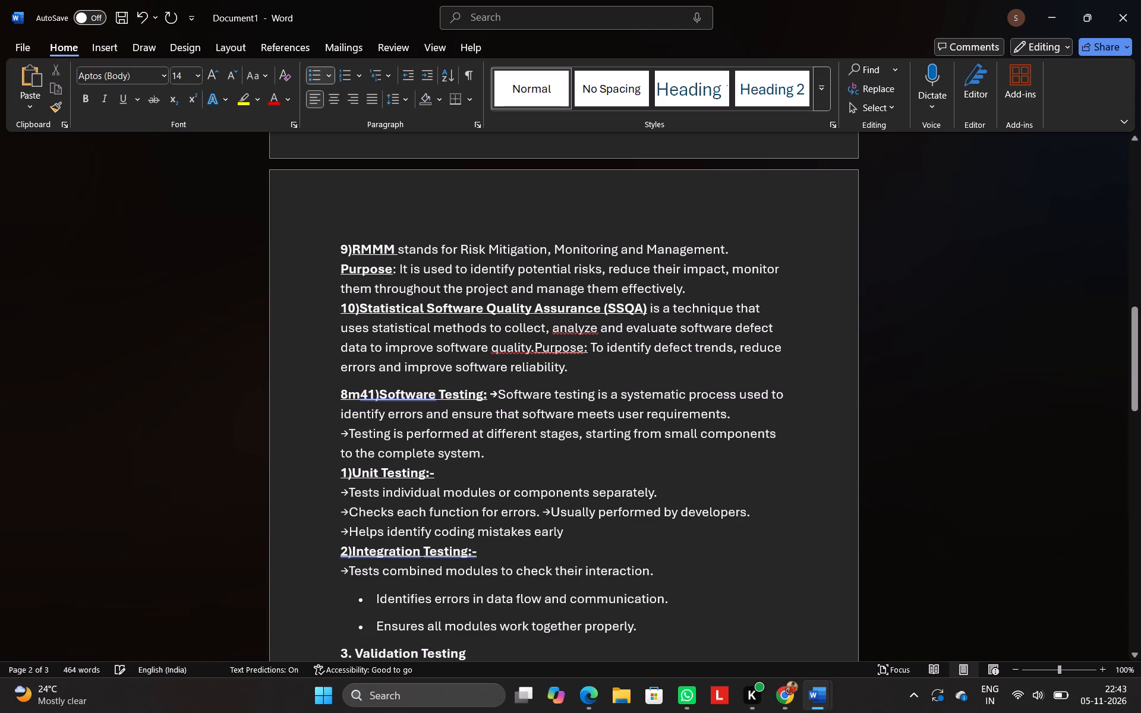
pyautogui.press('BackSpace')
pyautogui.press('BackSpace')
pyautogui.press('BackSpace')
pyautogui.hotkey('shift', 'Return')
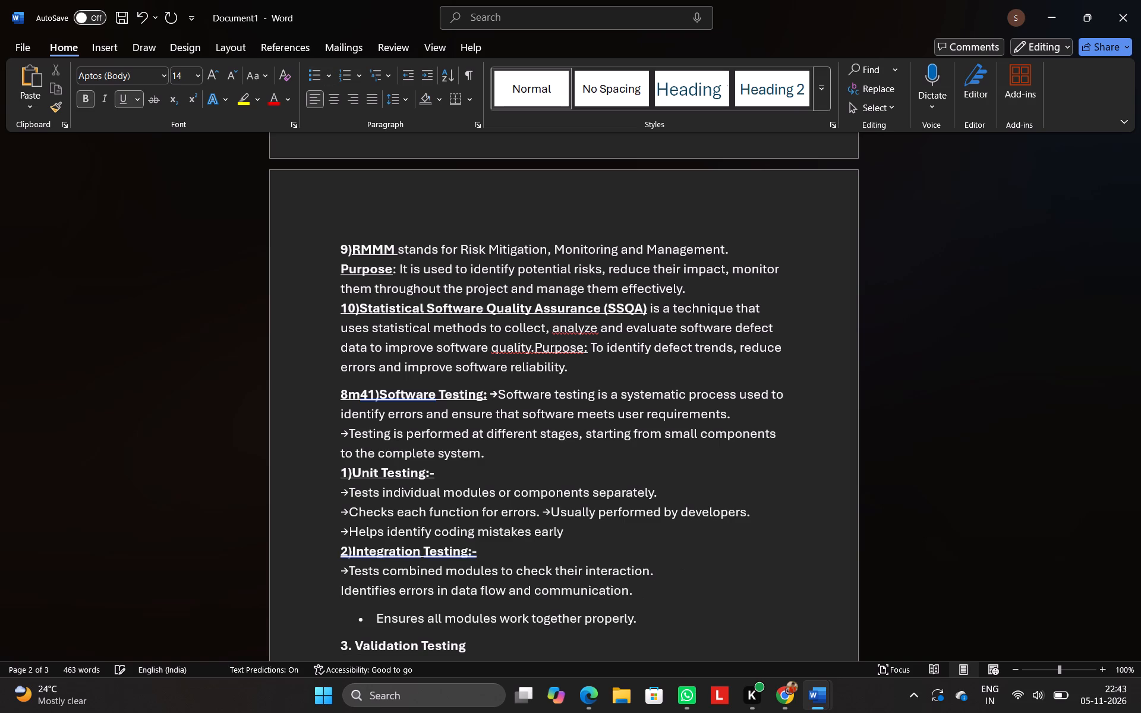
pyautogui.hotkey('ctrl', 'v')
pyautogui.click(373, 610)
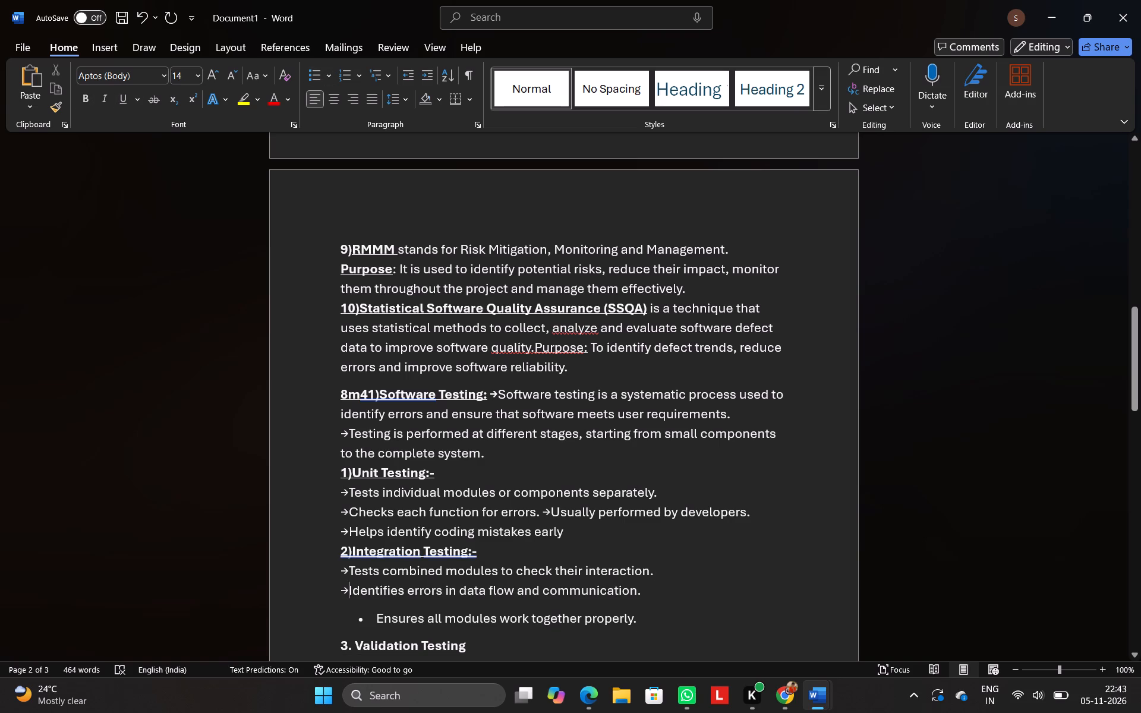
pyautogui.press('BackSpace')
pyautogui.press('BackSpace')
pyautogui.press('BackSpace')
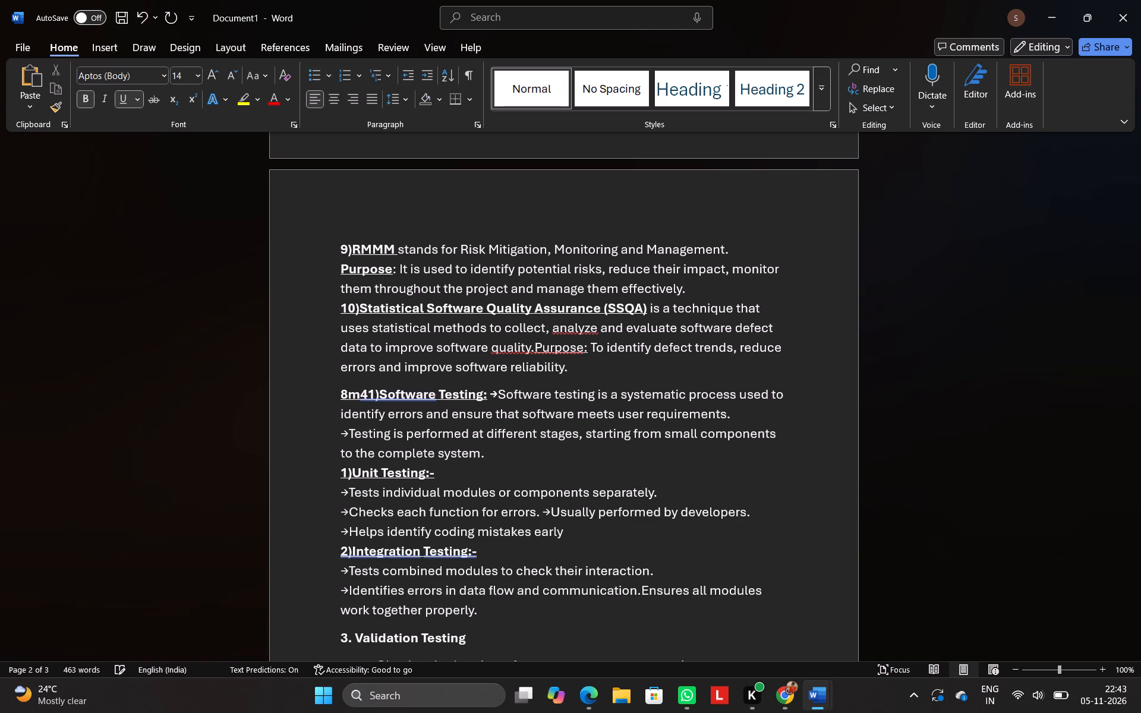
pyautogui.hotkey('shift', 'Return')
pyautogui.hotkey('ctrl', 'v')
pyautogui.scroll(-1, 373, 610)
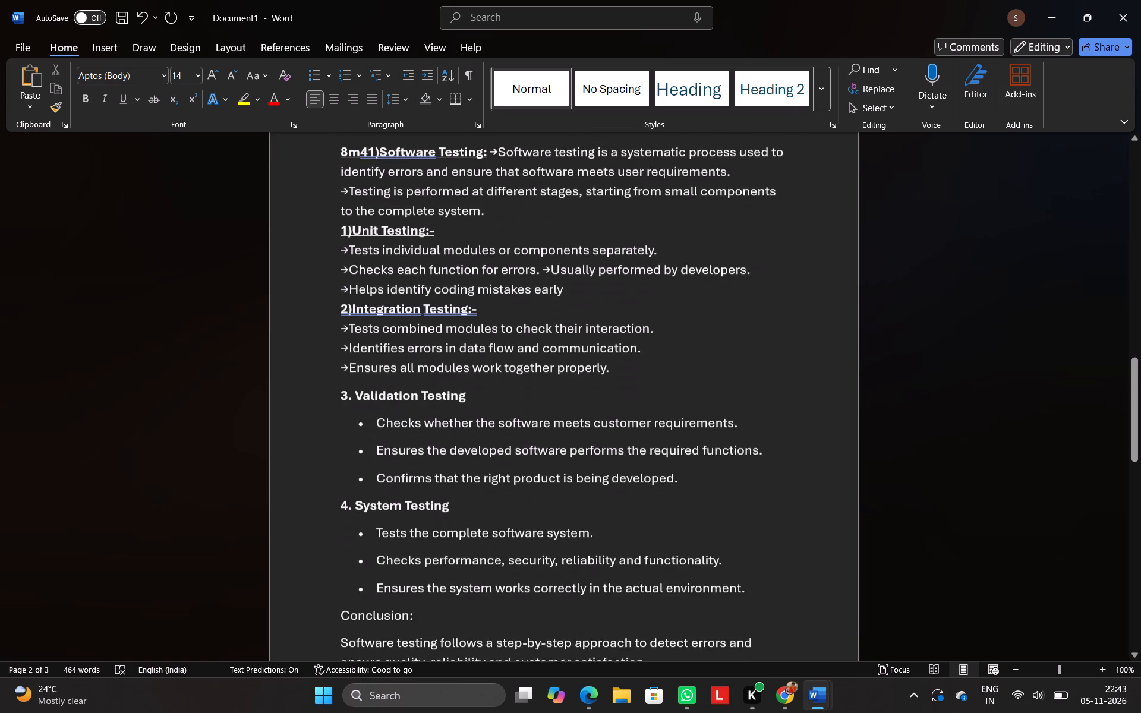
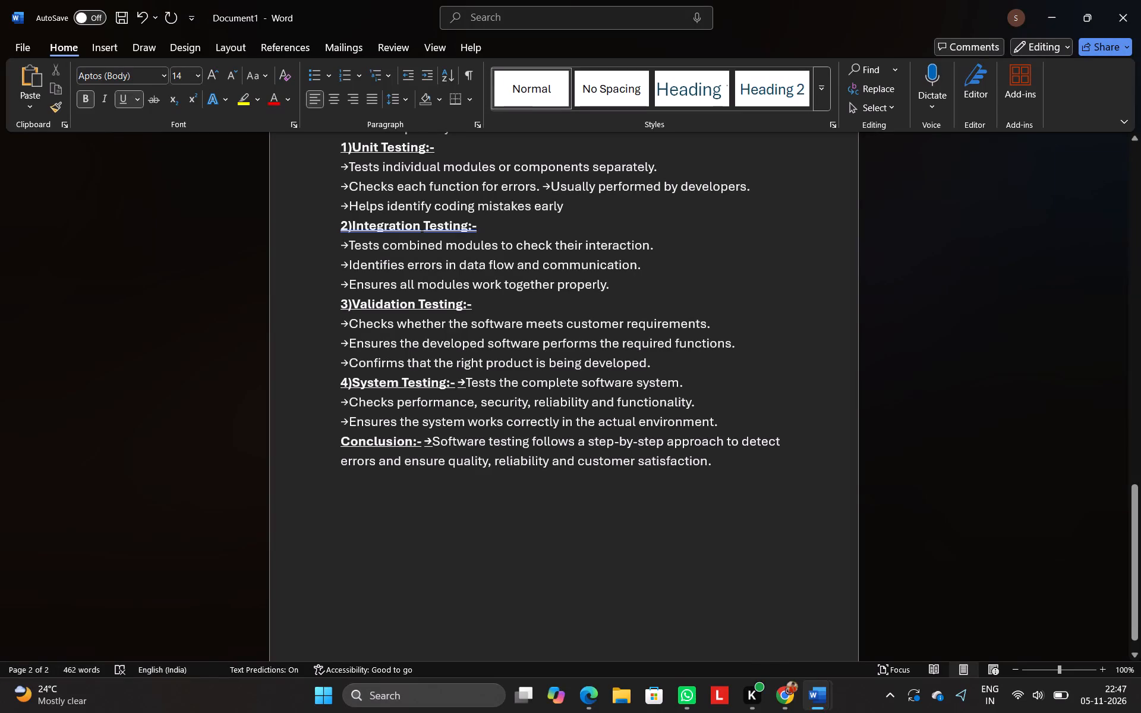
# Switch to Chrome and resume the paused song video on YouTube.
pyautogui.click(786, 687)
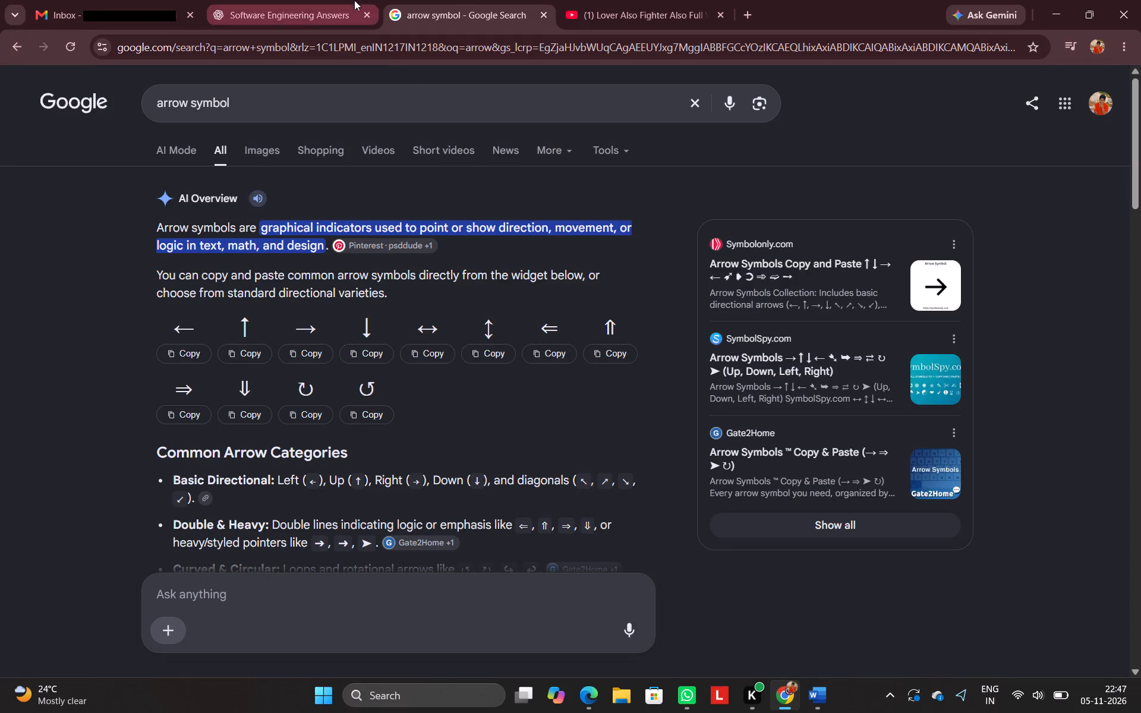
pyautogui.click(550, 0)
pyautogui.click(603, 1)
pyautogui.click(536, 220)
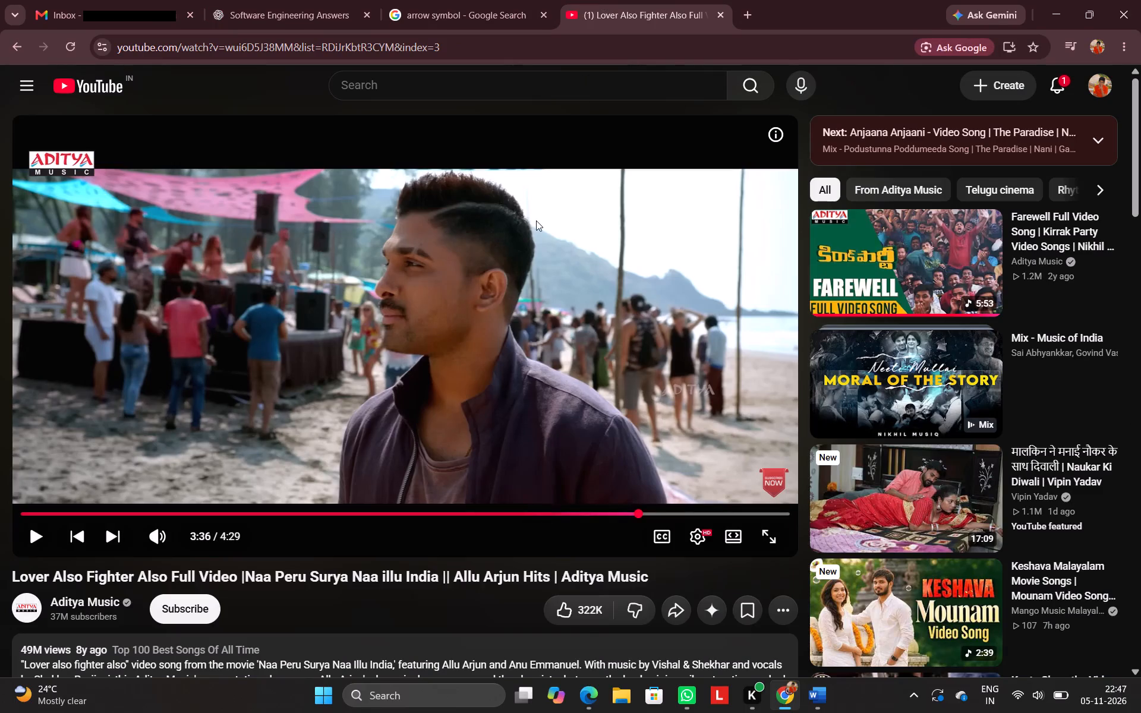
pyautogui.click(346, 0)
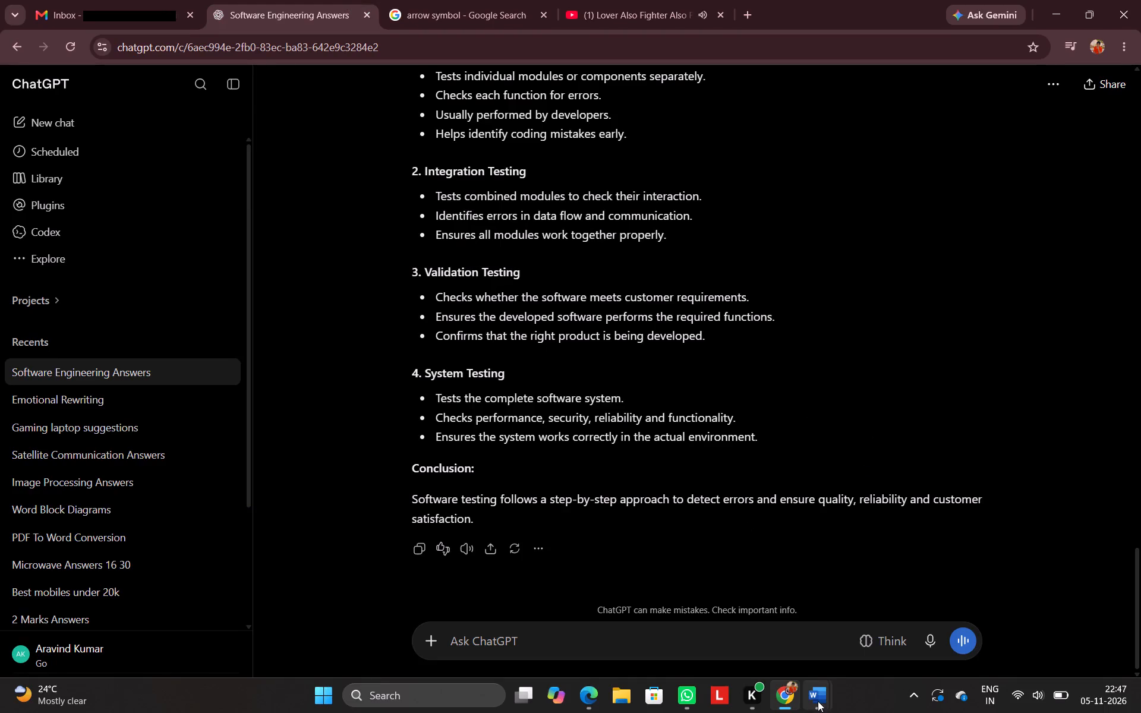
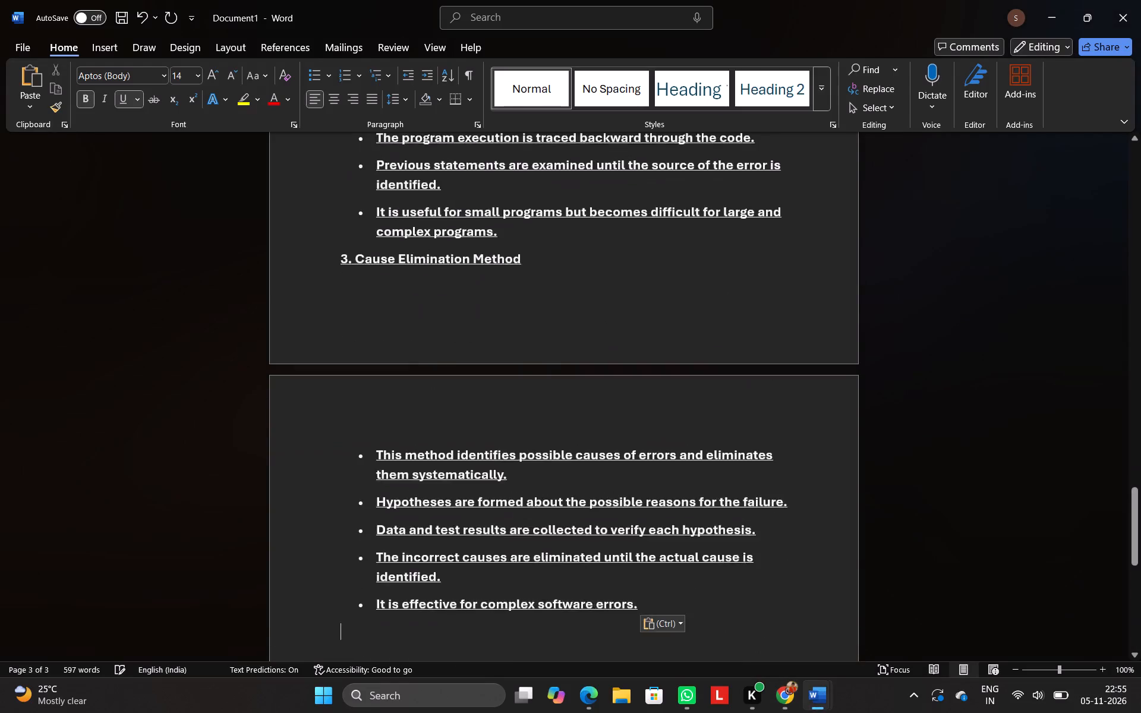
# Remove bold and underline from all the debugging answer text below the "8m42) Debugging:" heading, through the end of the document.
pyautogui.scroll(5, 594, 434)
pyautogui.scroll(-4, 594, 434)
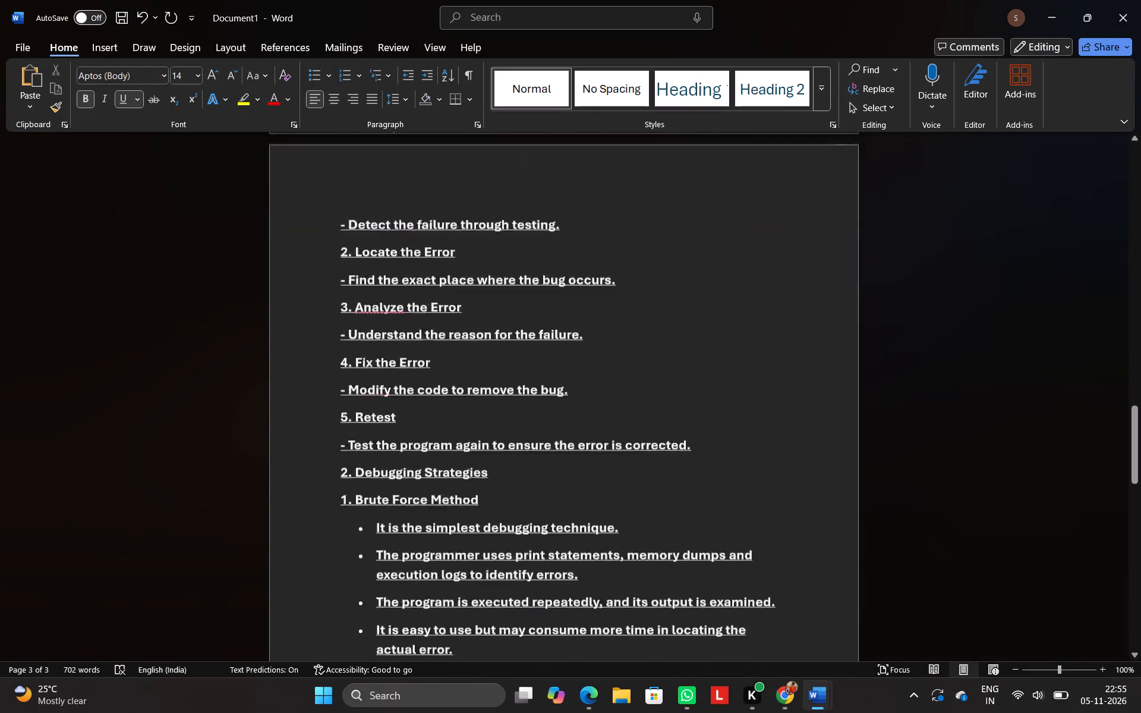
pyautogui.scroll(1, 367, 224)
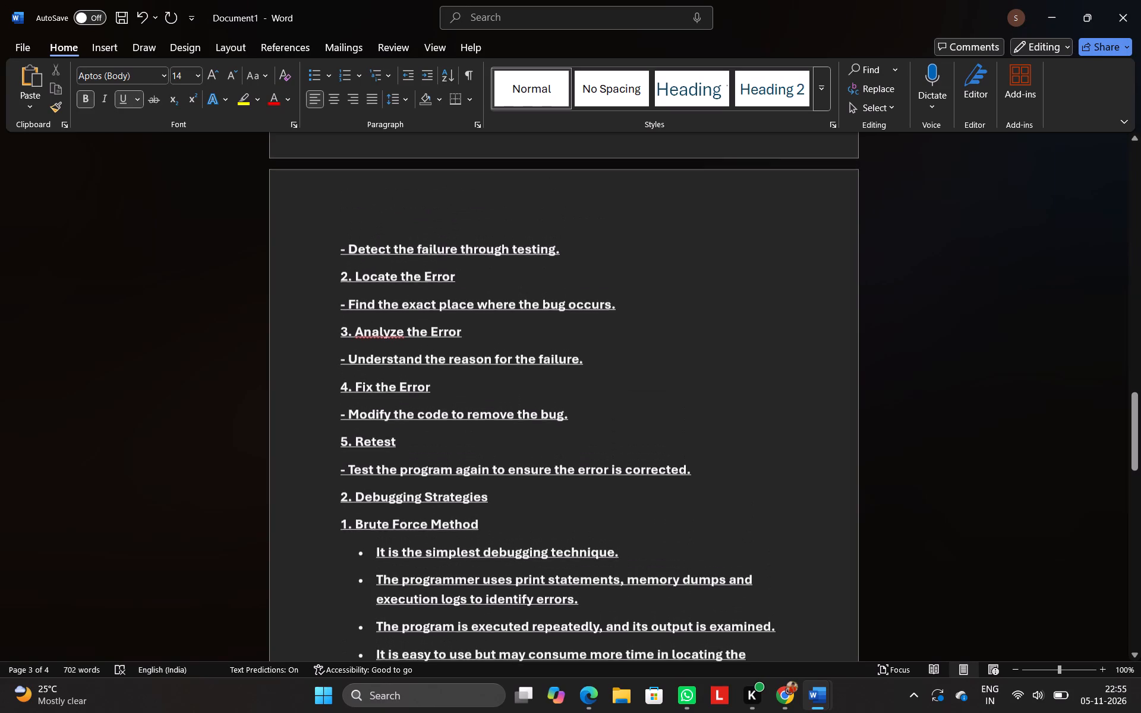
pyautogui.scroll(2, 370, 249)
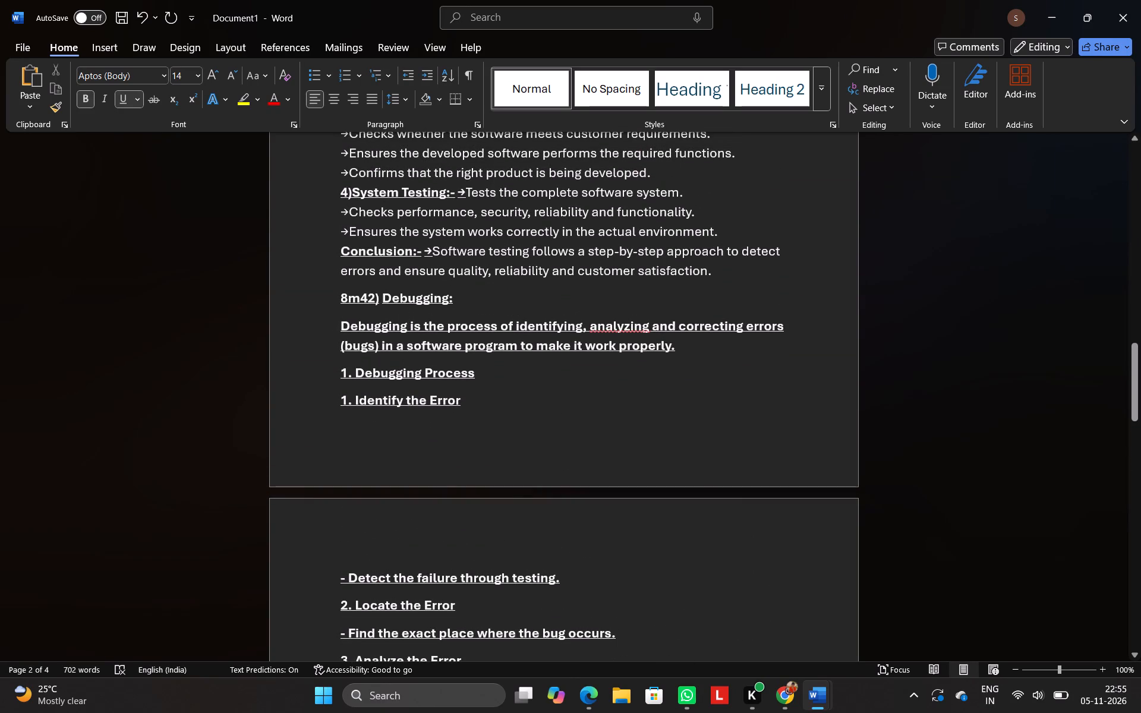
pyautogui.moveTo(340, 319); pyautogui.dragTo(454, 509)
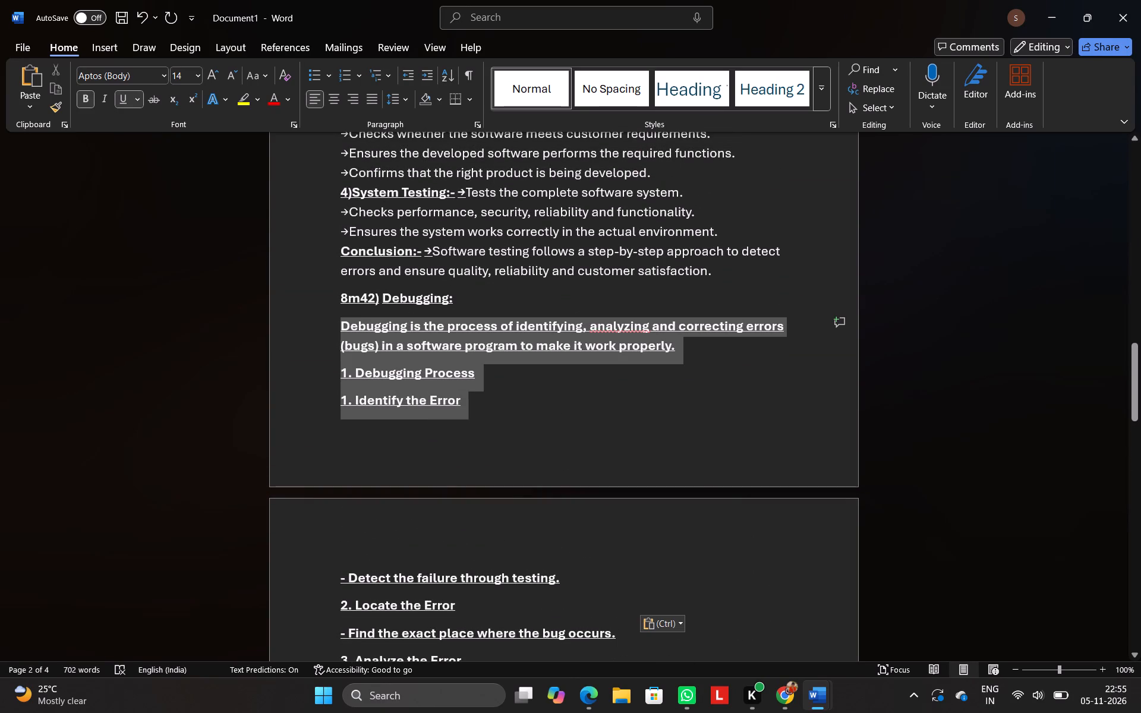
pyautogui.moveTo(454, 509); pyautogui.dragTo(473, 712)
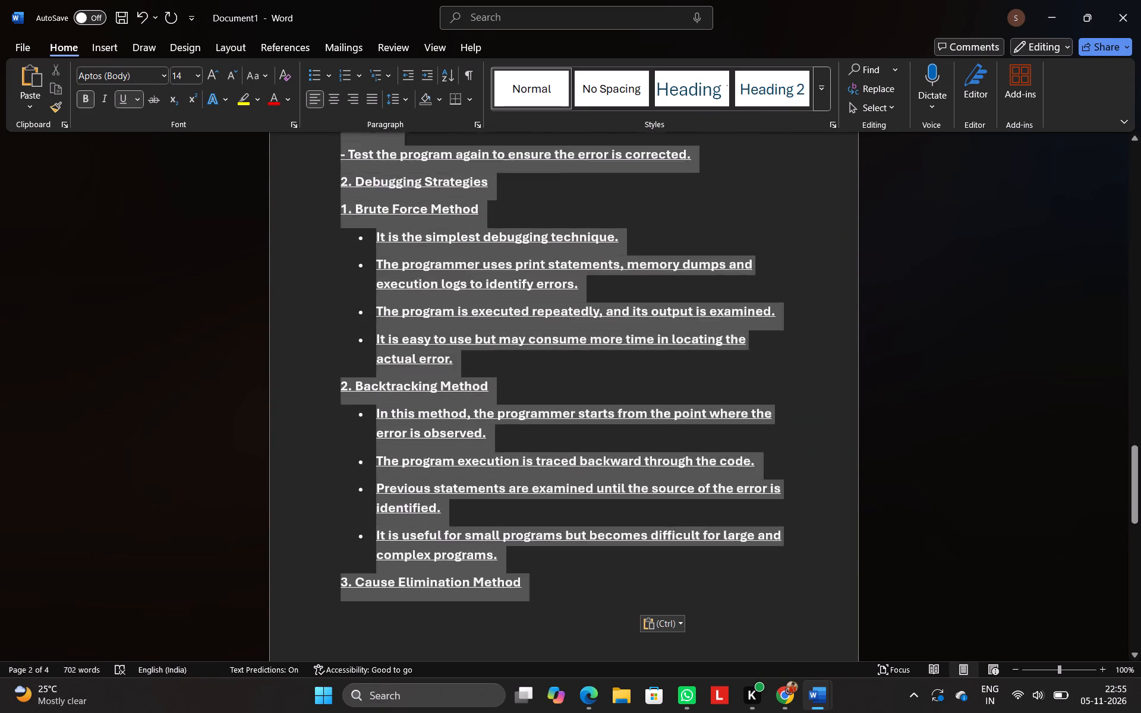
pyautogui.moveTo(473, 712); pyautogui.dragTo(531, 313)
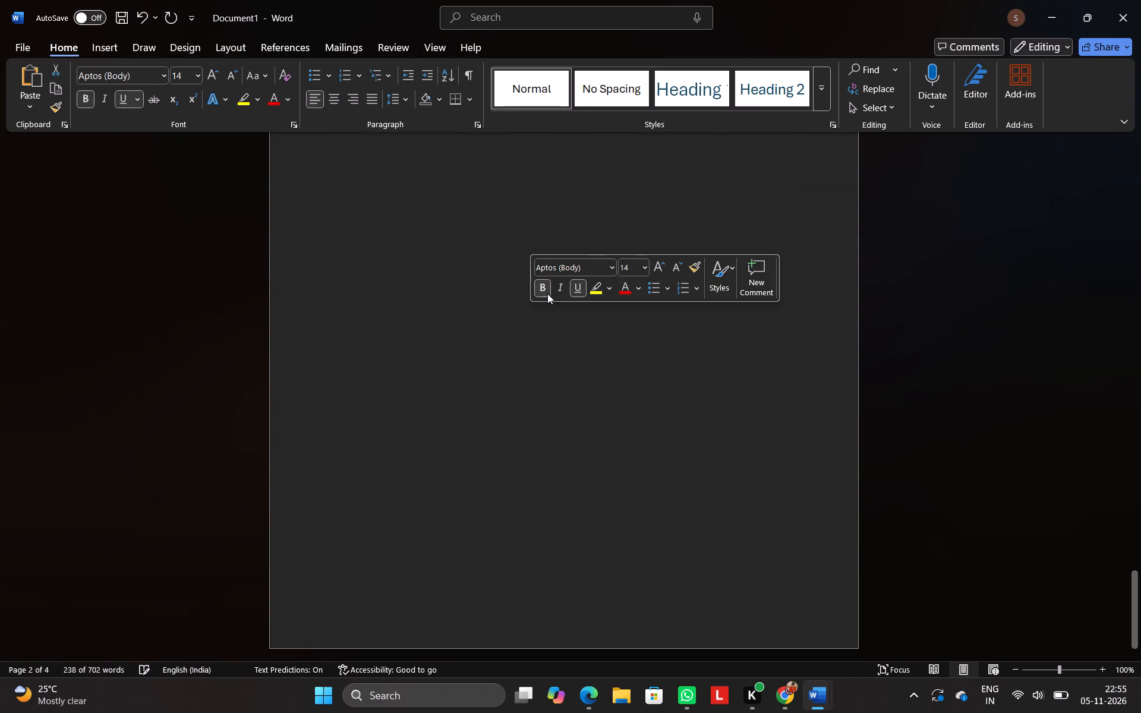
pyautogui.click(544, 291)
pyautogui.click(578, 294)
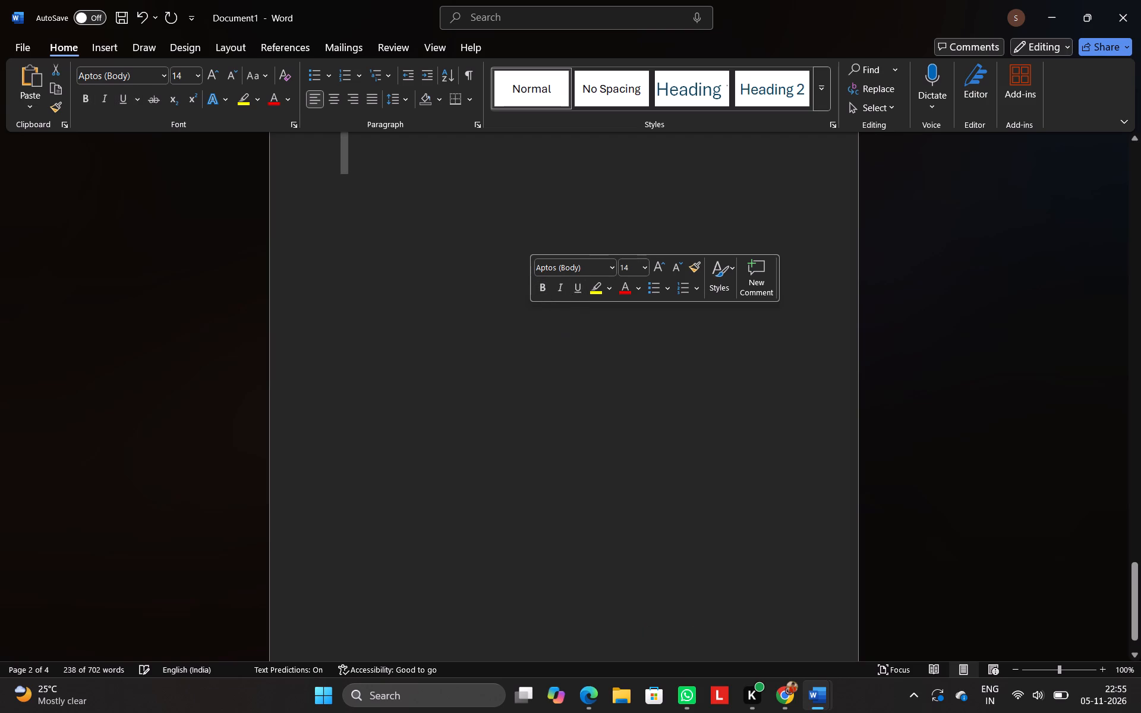
# Delete the empty lines after the last Cause Elimination Method bullet, "It is effective for complex software errors.".
pyautogui.scroll(1, 535, 384)
pyautogui.click(535, 384)
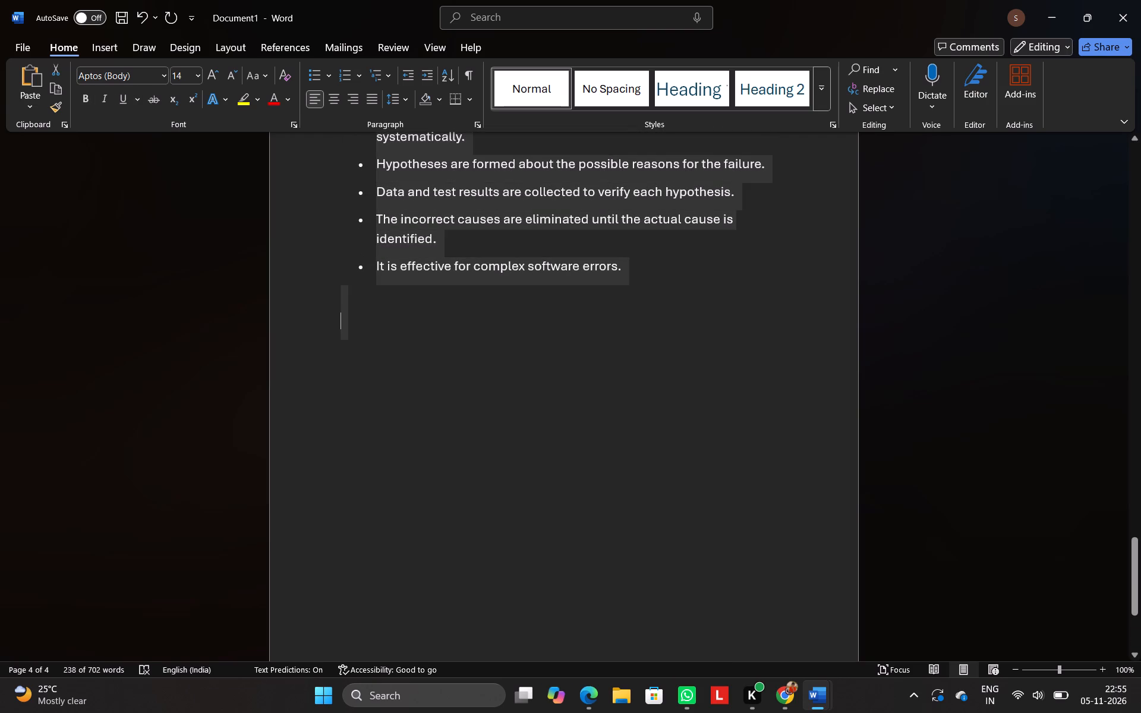
pyautogui.press('BackSpace')
pyautogui.press('BackSpace')
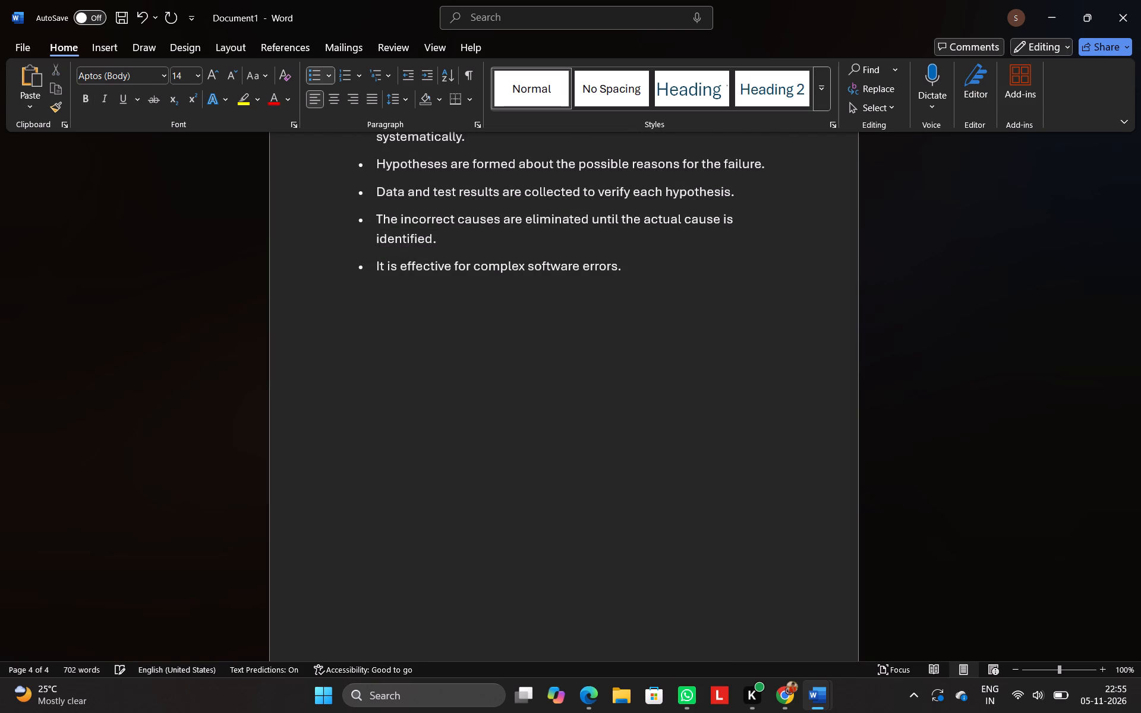
# Join the debugging definition onto the "8m42) Debugging:" heading line and add a hyphen after the heading's colon.
pyautogui.scroll(7, 535, 384)
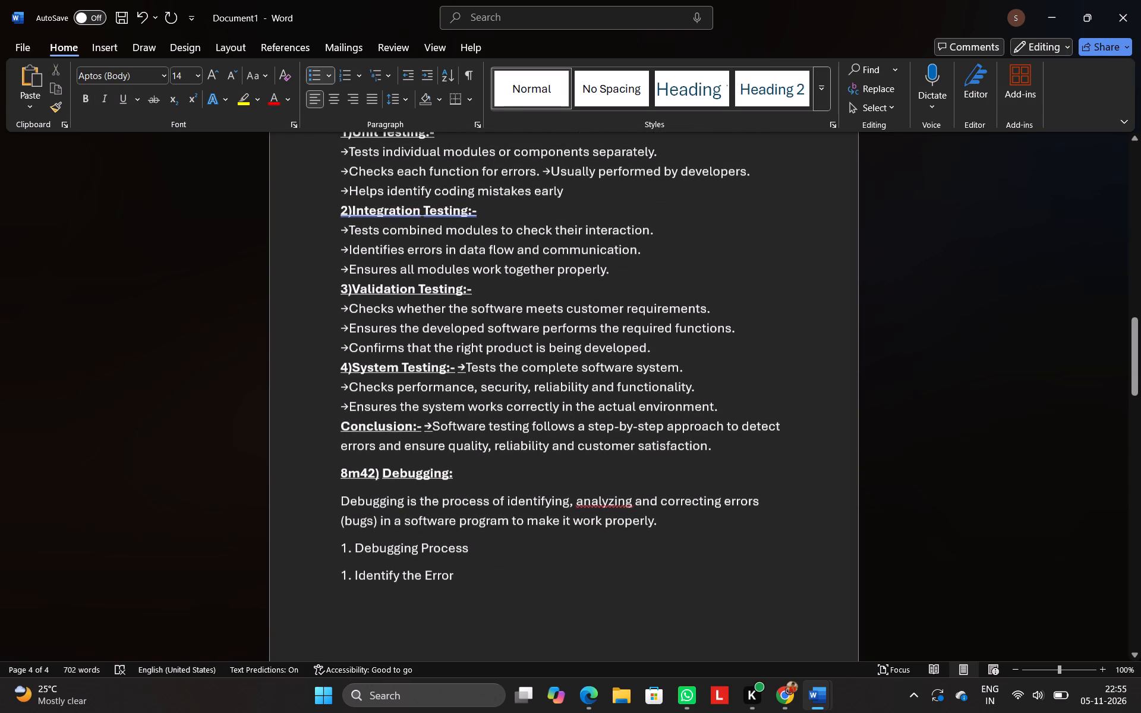
pyautogui.scroll(1, 535, 384)
pyautogui.click(338, 501)
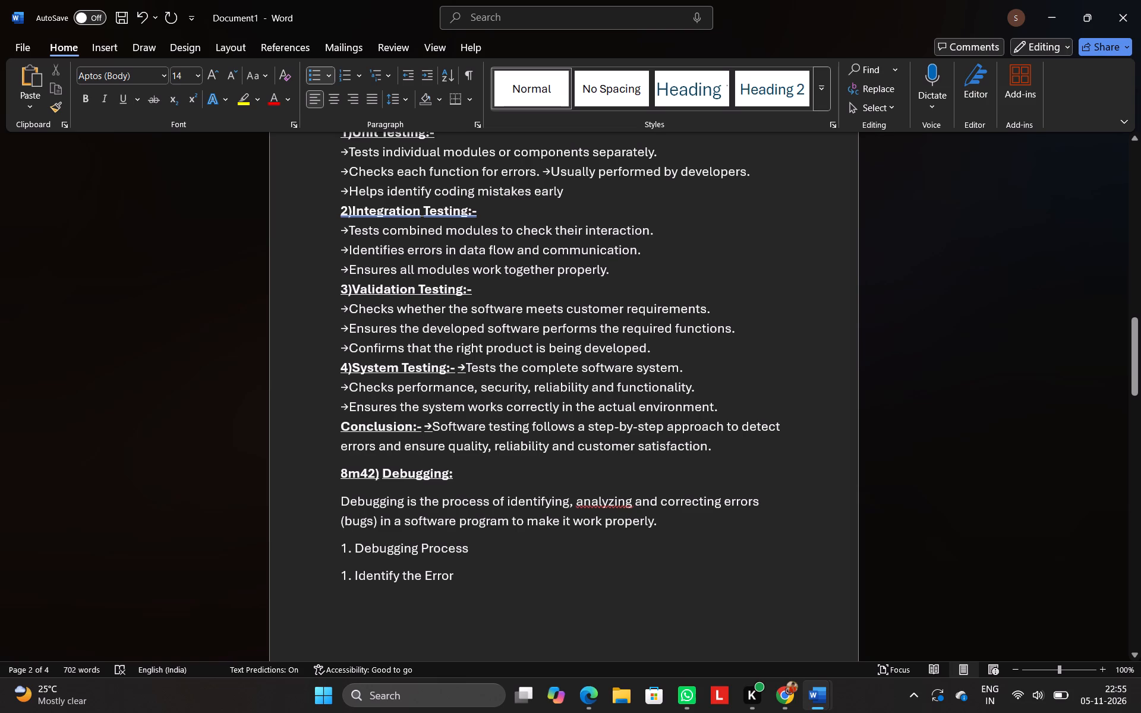
pyautogui.press('BackSpace')
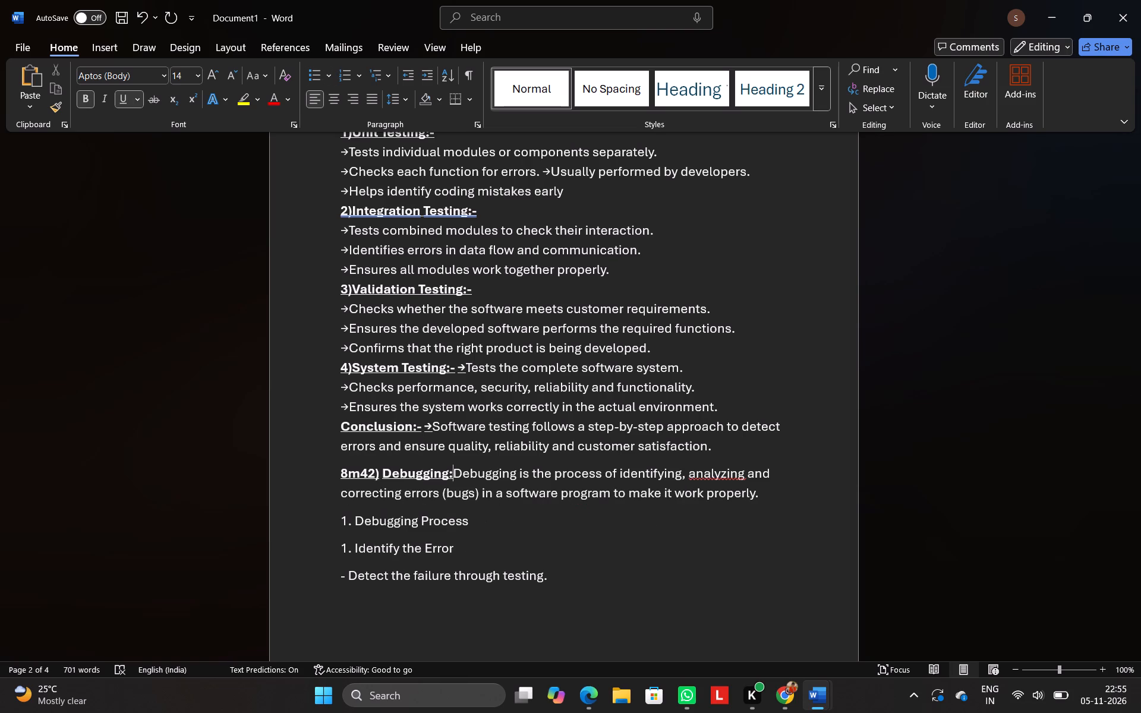
pyautogui.press('-')
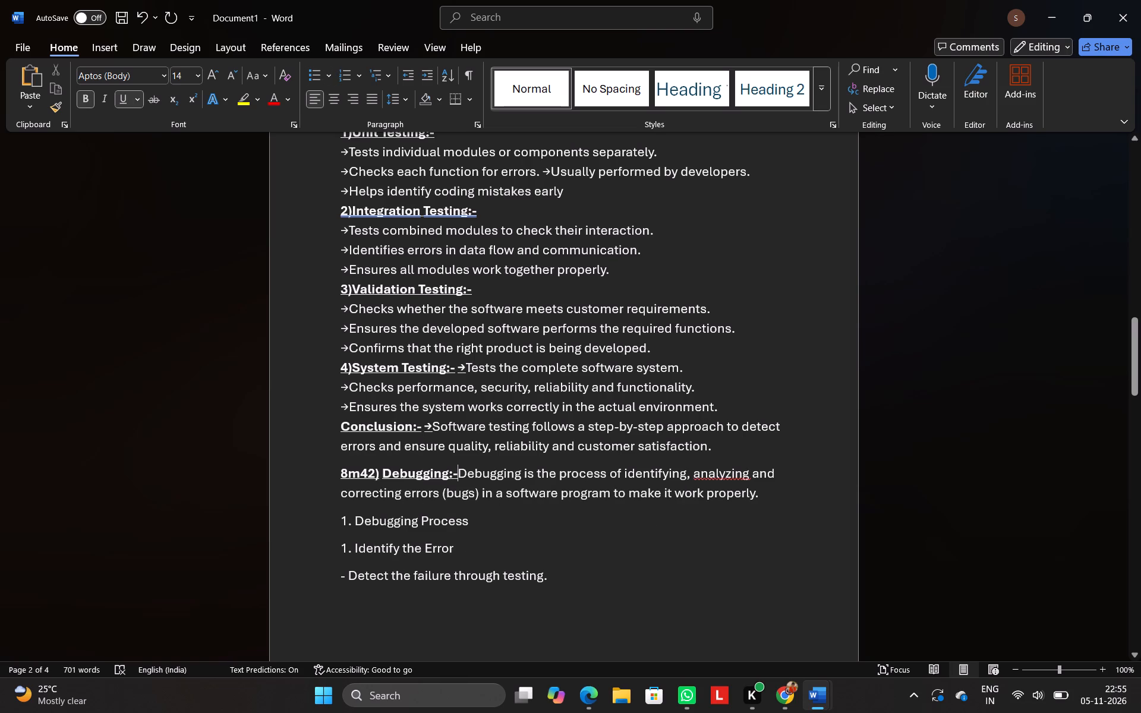
# Copy the arrow symbol from a Validation Testing line and paste it between "Debugging:-" and its definition.
pyautogui.click(341, 305)
pyautogui.hotkey('ctrl', 'c')
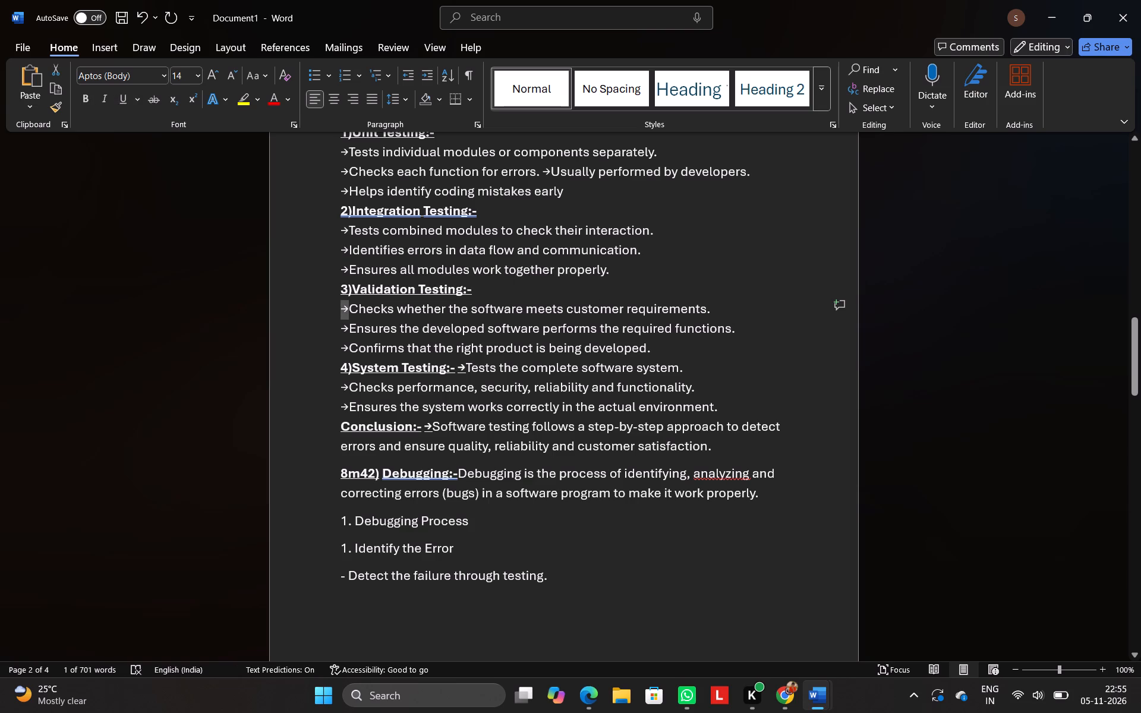
pyautogui.click(460, 477)
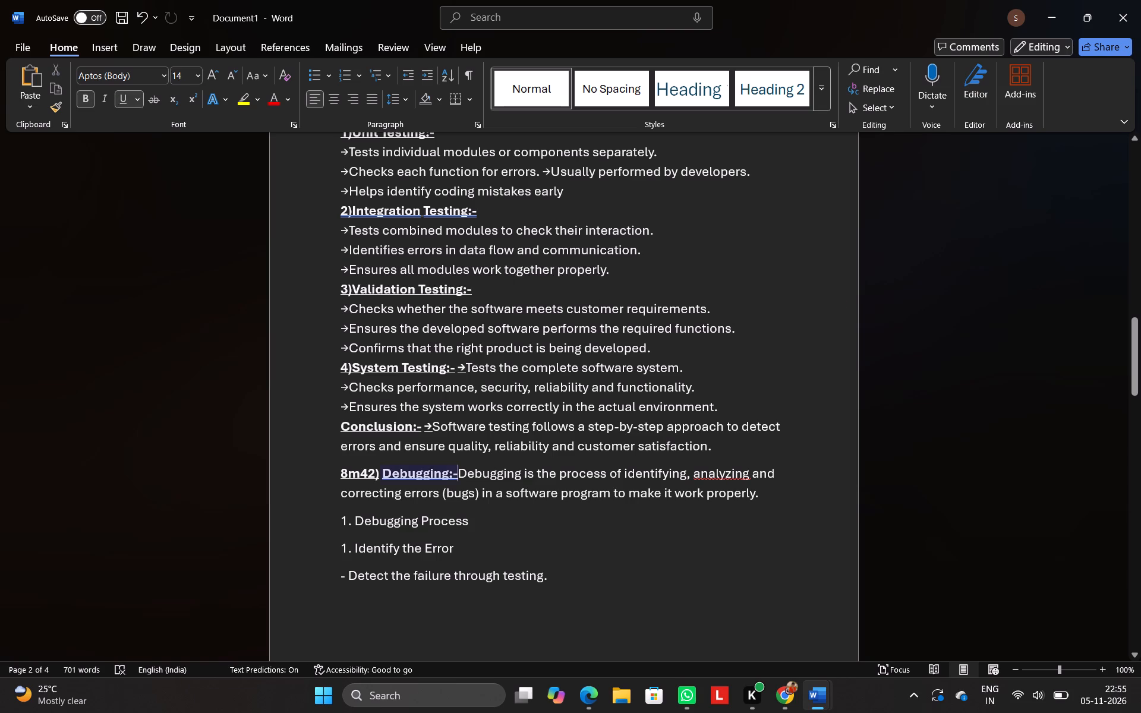
pyautogui.hotkey('ctrl', 'v')
pyautogui.click(529, 567)
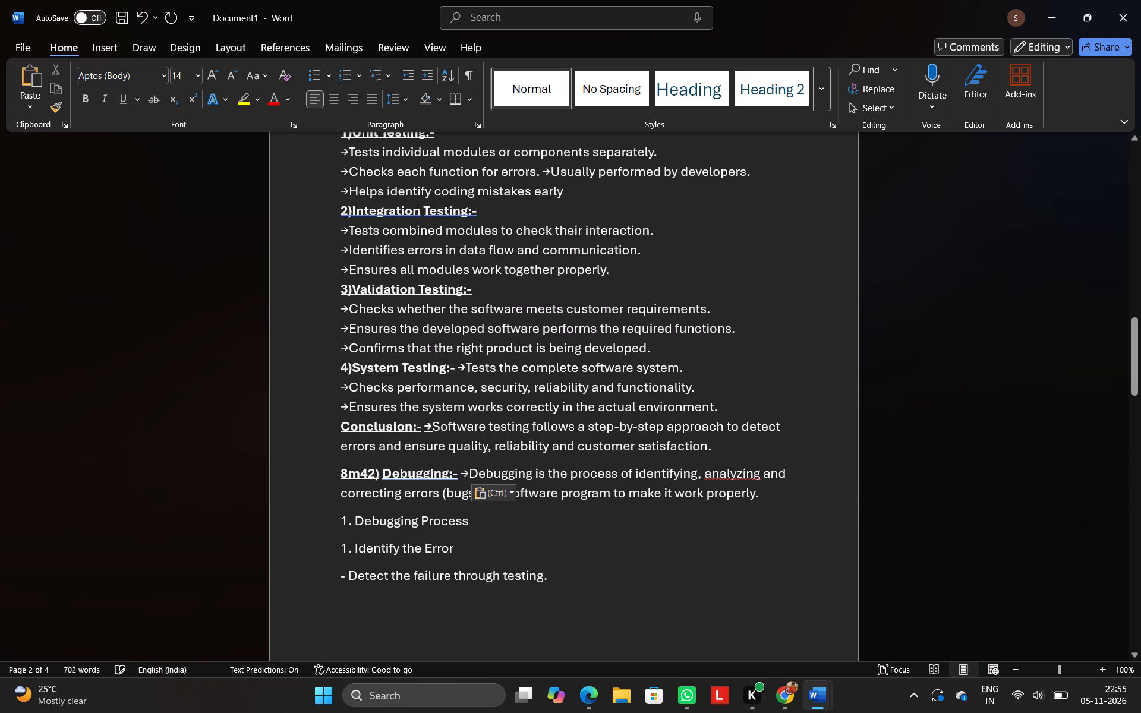
# Make the "1. Debugging Process" heading bold and underlined.
pyautogui.click(354, 526)
pyautogui.scroll(-1, 490, 528)
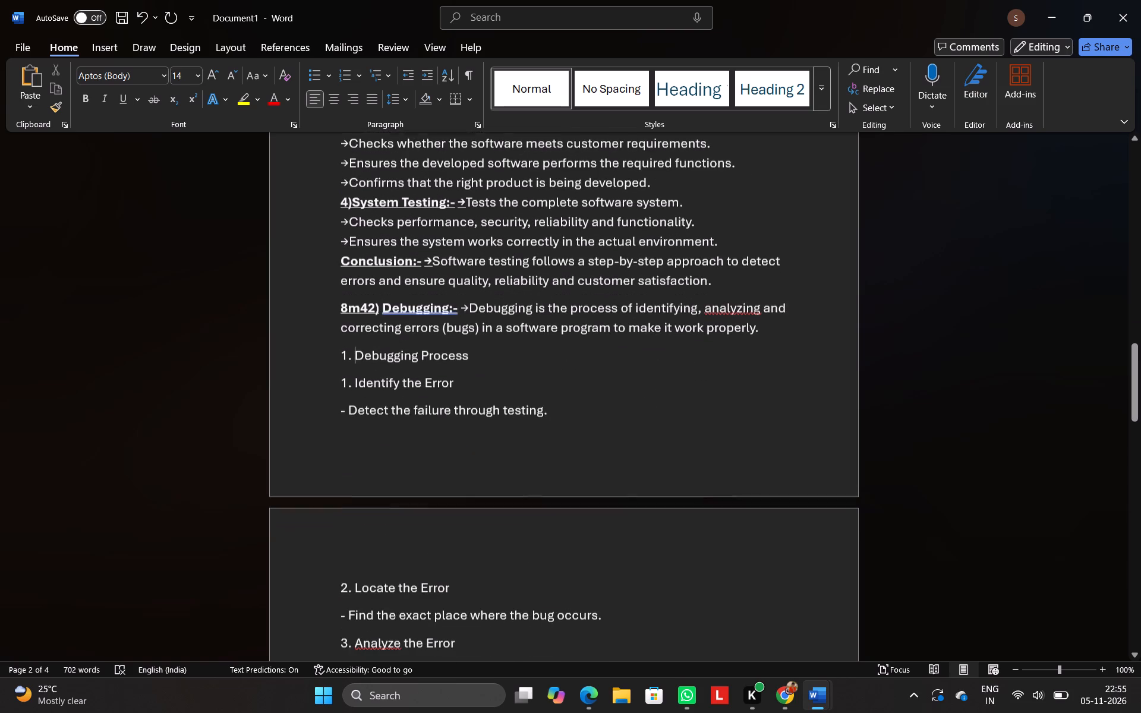
pyautogui.scroll(-1, 490, 528)
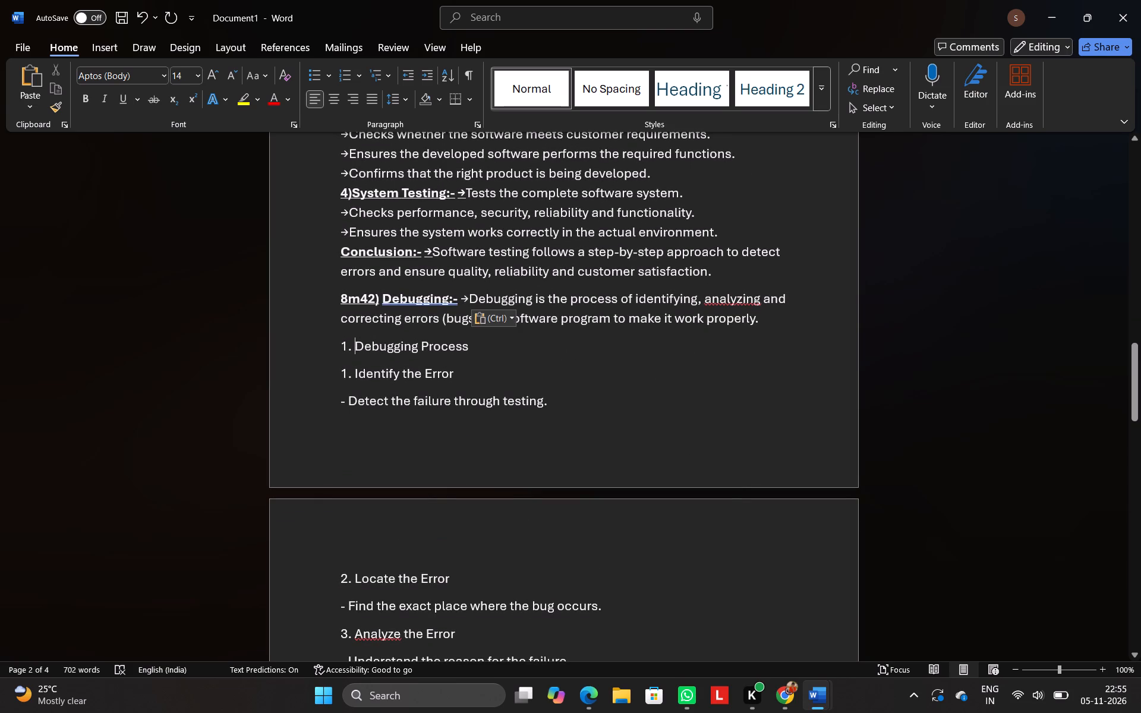
pyautogui.moveTo(343, 346); pyautogui.dragTo(490, 357)
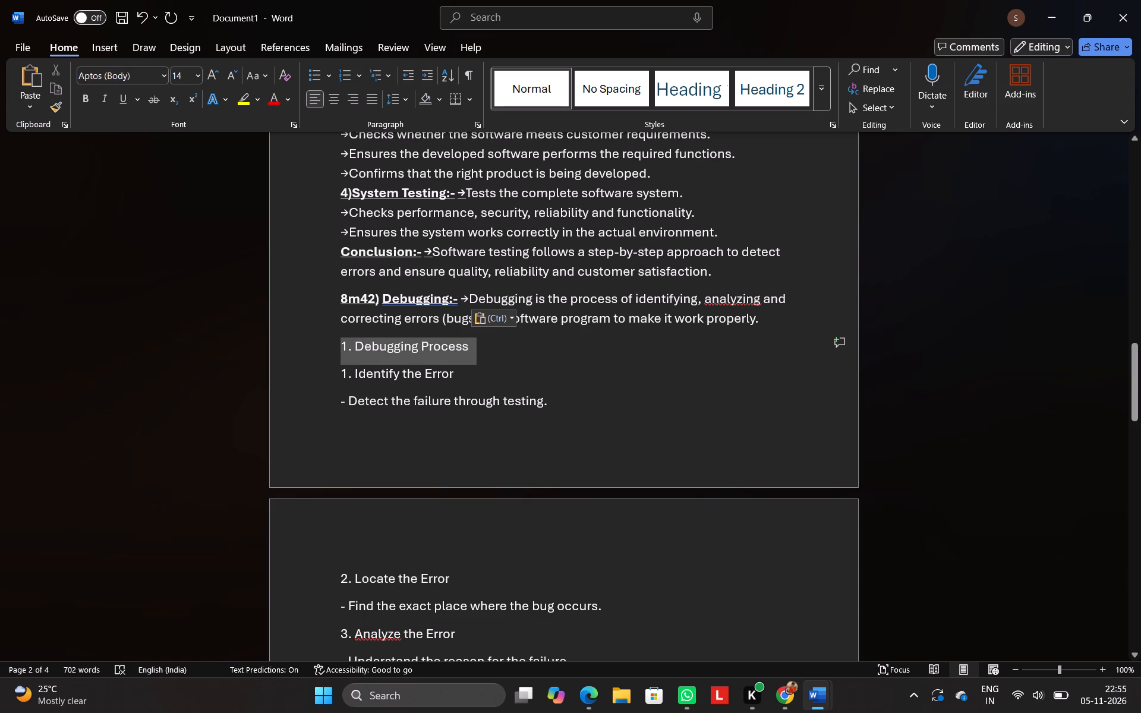
pyautogui.moveTo(490, 357); pyautogui.dragTo(497, 357)
pyautogui.click(510, 326)
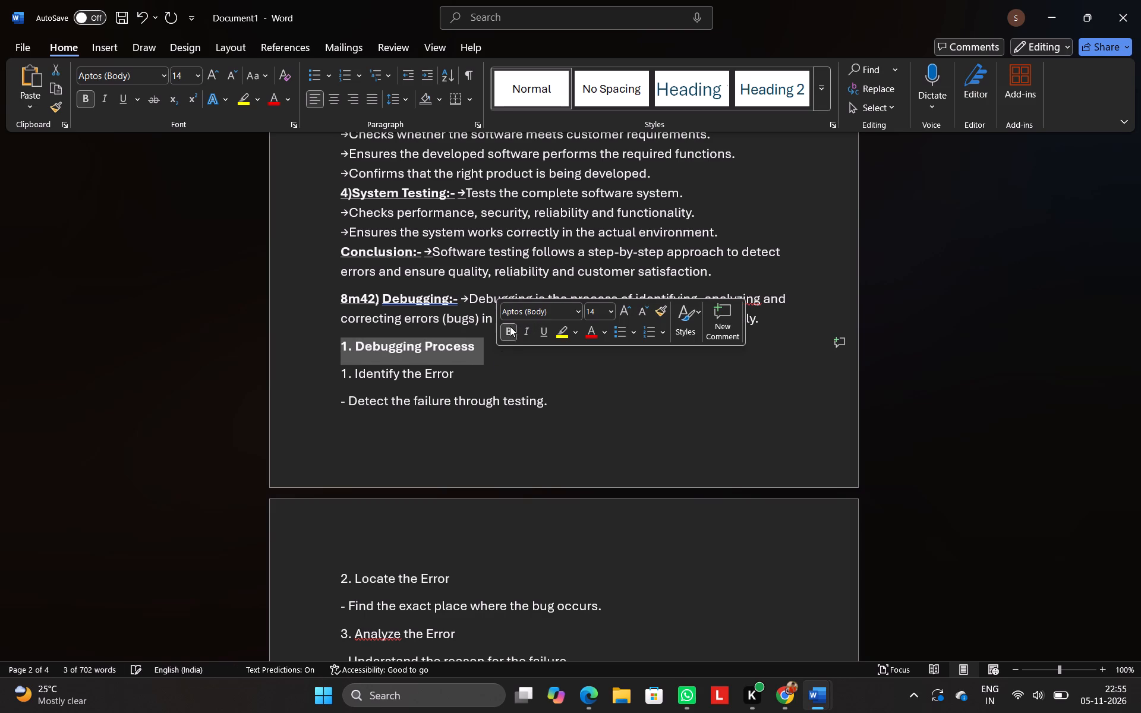
pyautogui.click(543, 324)
pyautogui.click(597, 384)
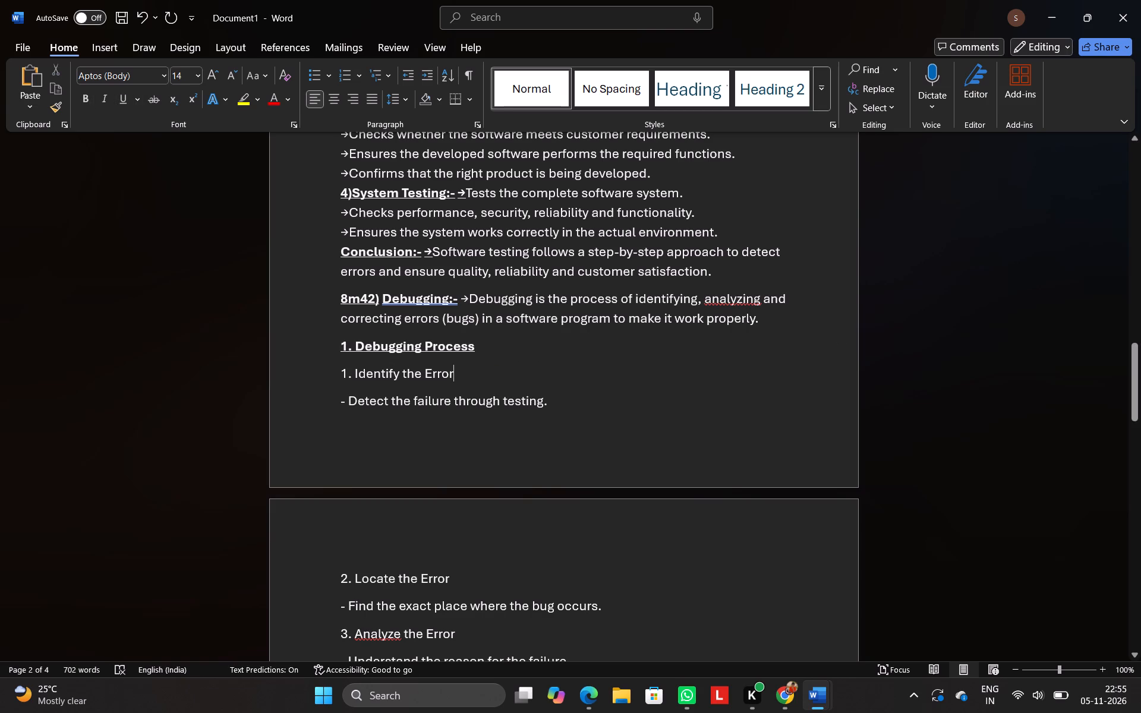
# Edit the Debugging Process heading so that it reads "1)Debugging Process:-".
pyautogui.click(508, 346)
pyautogui.write(':-')
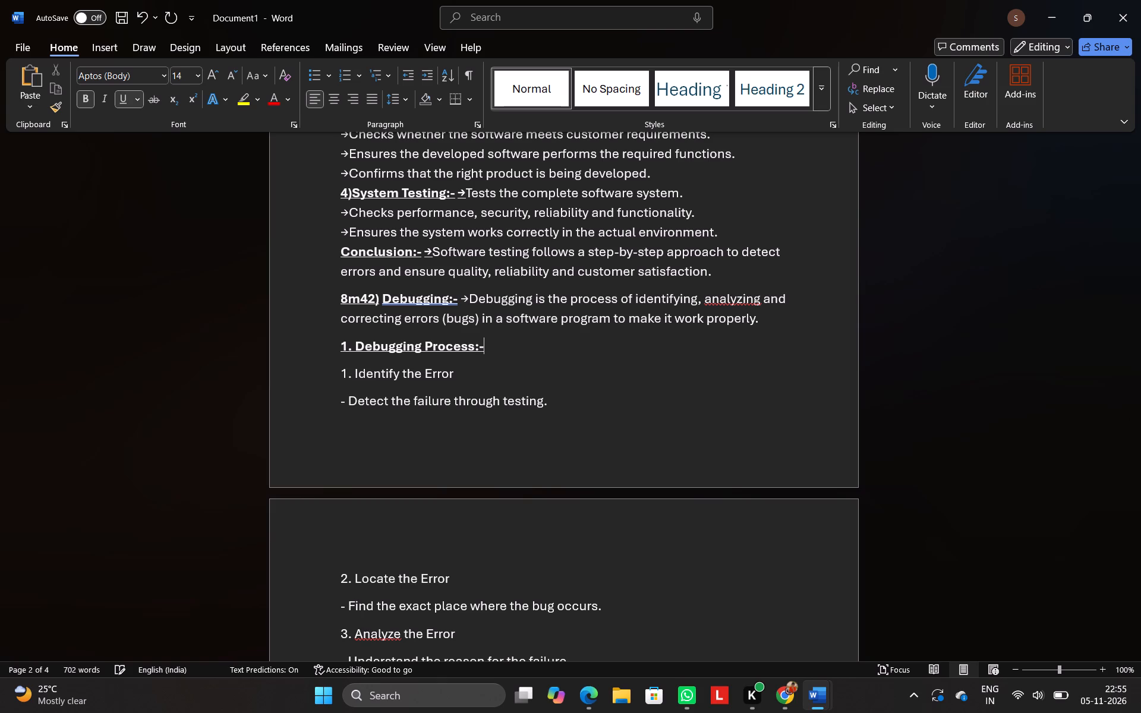
pyautogui.click(357, 340)
pyautogui.press('BackSpace')
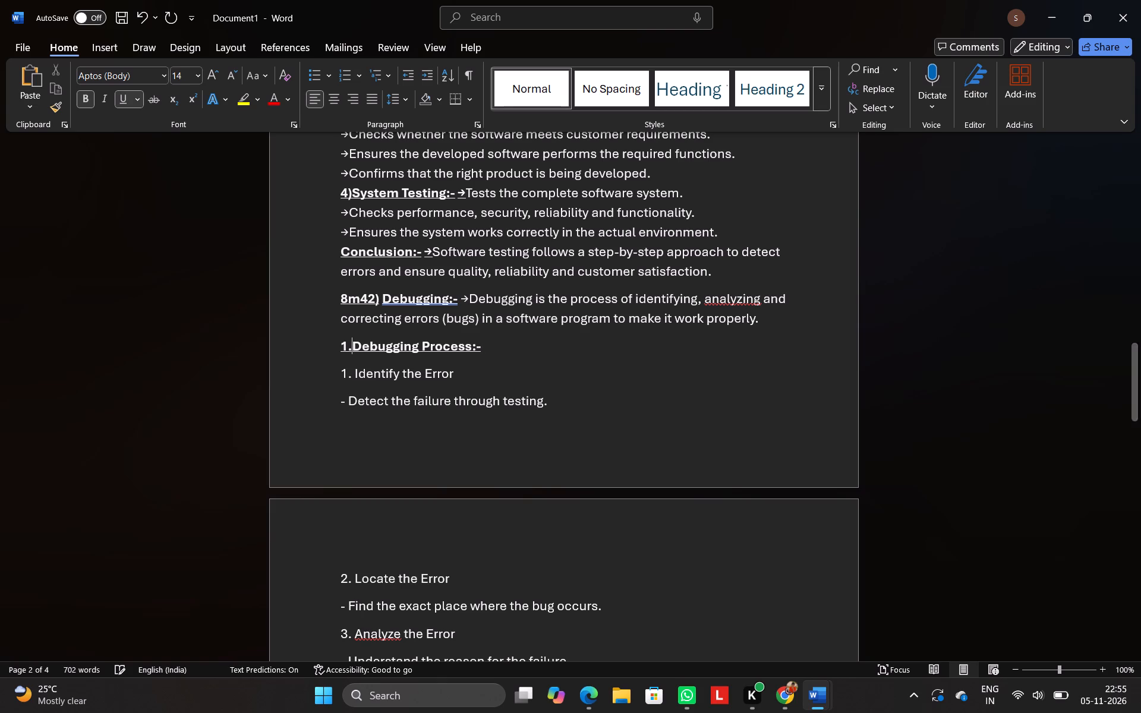
pyautogui.press('BackSpace')
pyautogui.hotkey('shift', ')')
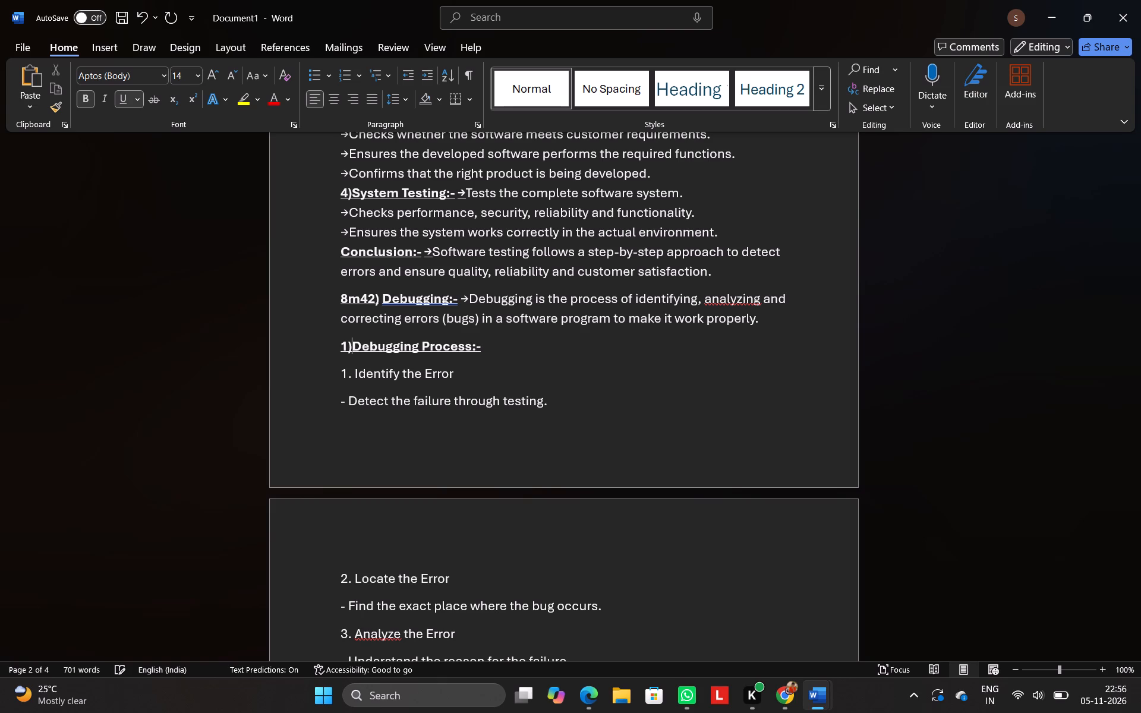
# Replace the paragraph break before "1)Debugging Process:-" with a line break so it sits directly beneath the definition.
pyautogui.press('Left')
pyautogui.press('Left')
pyautogui.press('BackSpace')
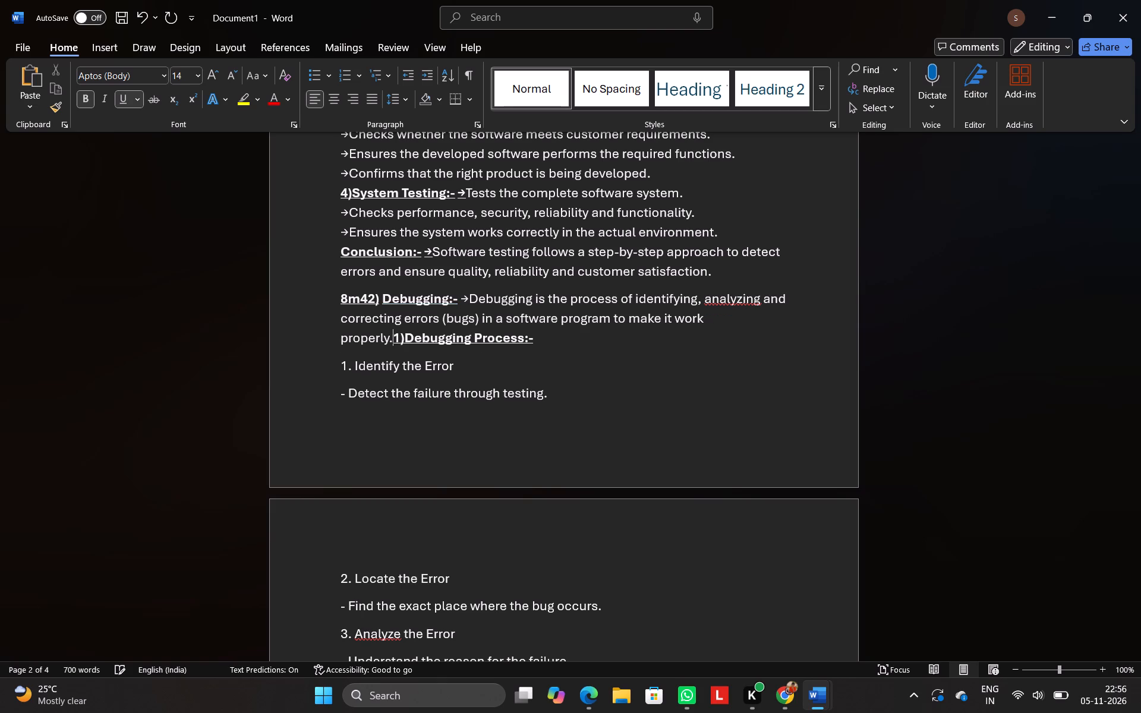
pyautogui.hotkey('shift', 'Return')
# Change the numbering of "Identify the Error" to "1)" without a space and underline the whole subheading.
pyautogui.click(354, 376)
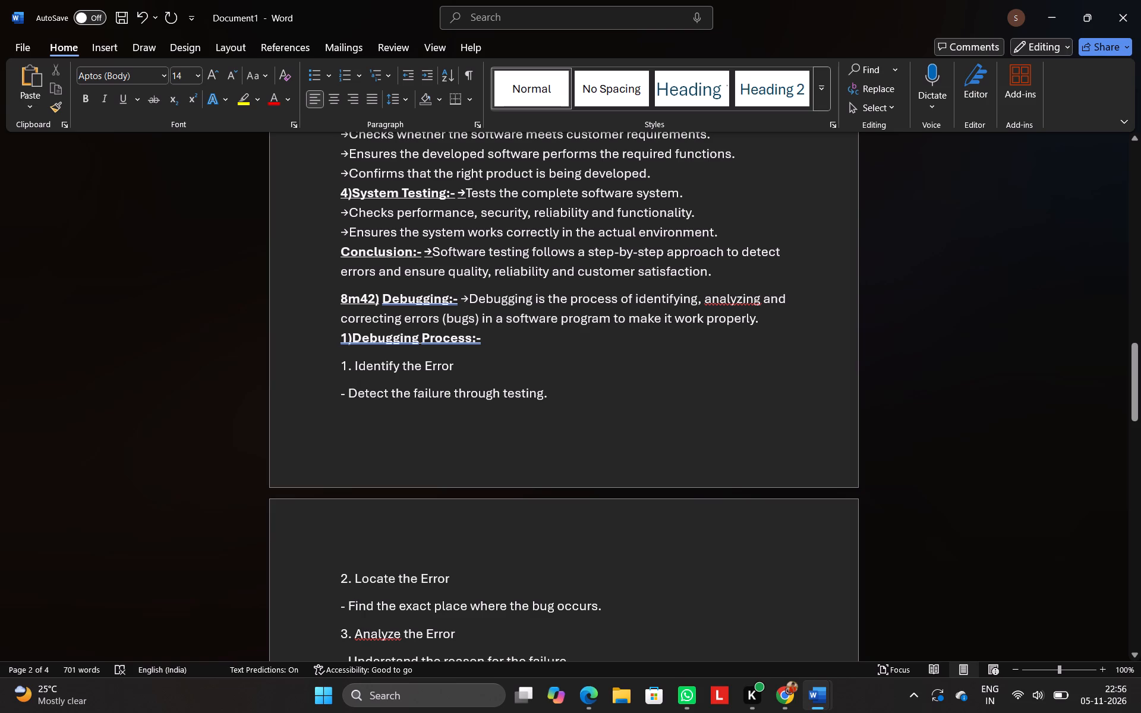
pyautogui.press('BackSpace')
pyautogui.press('BackSpace')
pyautogui.hotkey('shift', ')')
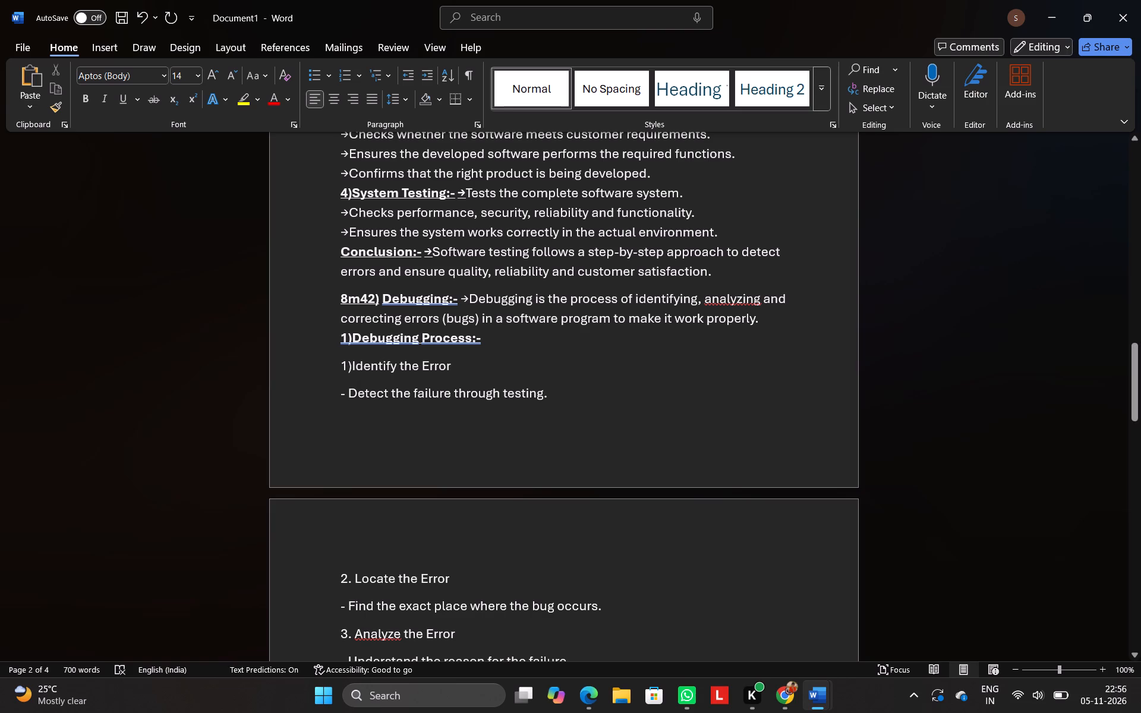
pyautogui.moveTo(446, 365); pyautogui.dragTo(324, 365)
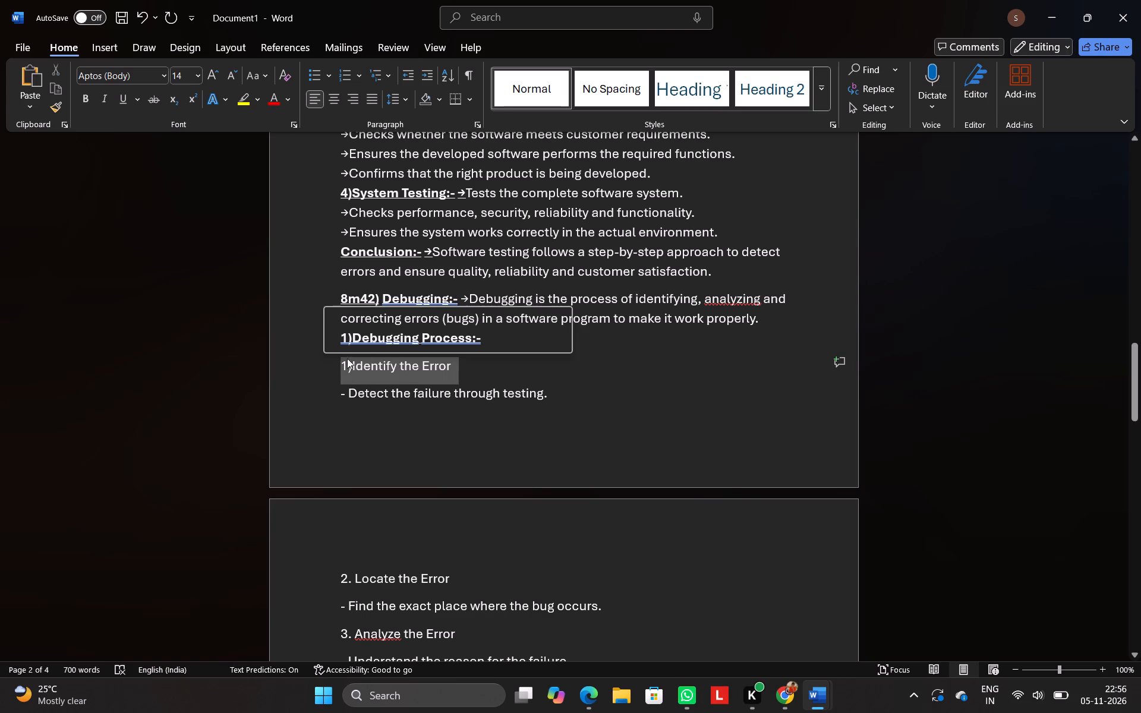
pyautogui.click(370, 341)
pyautogui.click(376, 420)
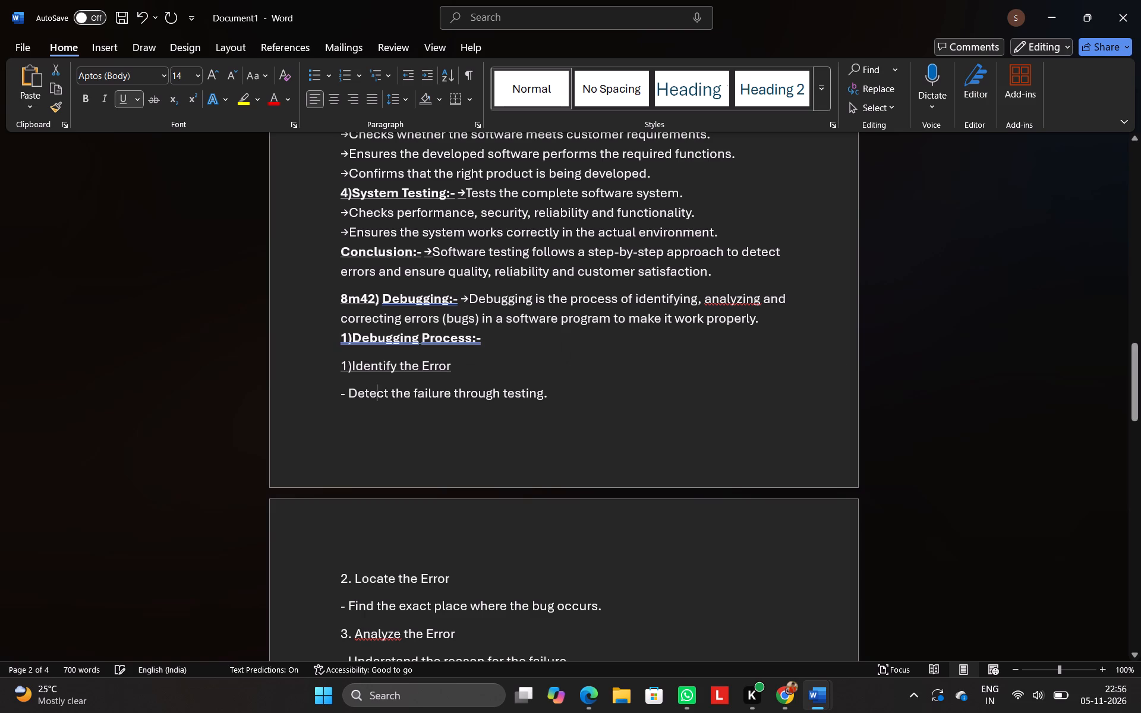
# Join "Detect the failure through testing." onto the "1)Identify the Error" line, replacing its leading hyphen with the copied arrow.
pyautogui.click(346, 400)
pyautogui.press('BackSpace')
pyautogui.press('BackSpace')
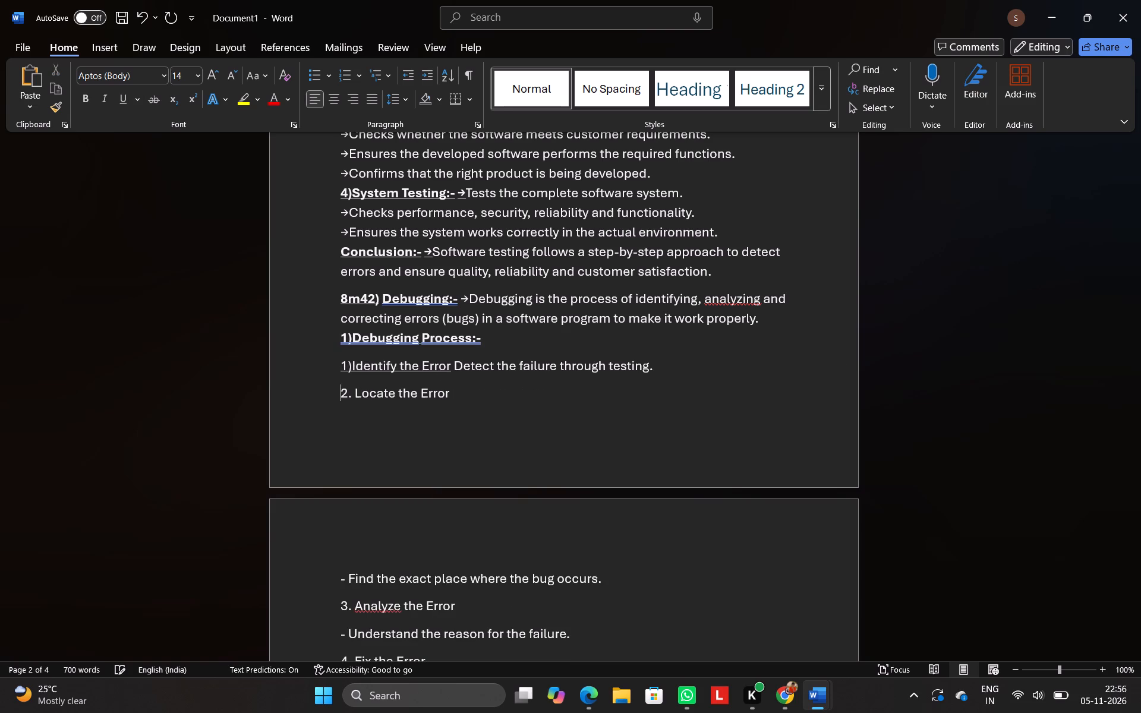
pyautogui.hotkey('ctrl', 'v')
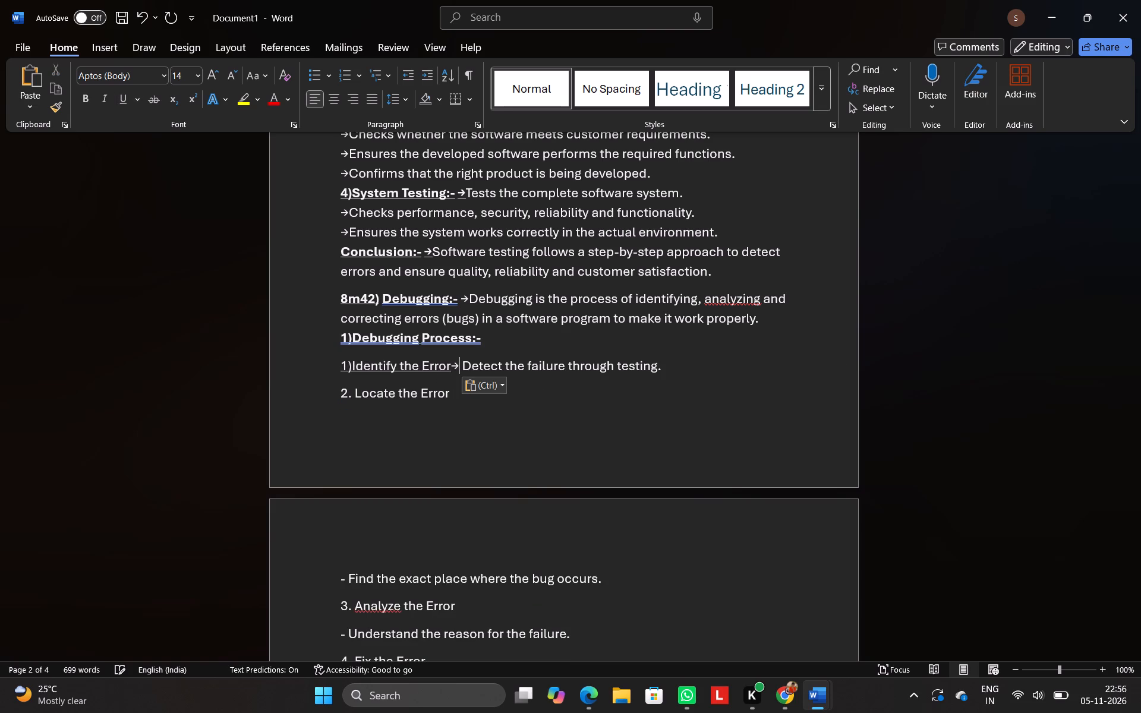
# Insert ":-" between "1)Identify the Error" and its arrow.
pyautogui.press('Left')
pyautogui.press('Left')
pyautogui.press('Right')
pyautogui.write(':-')
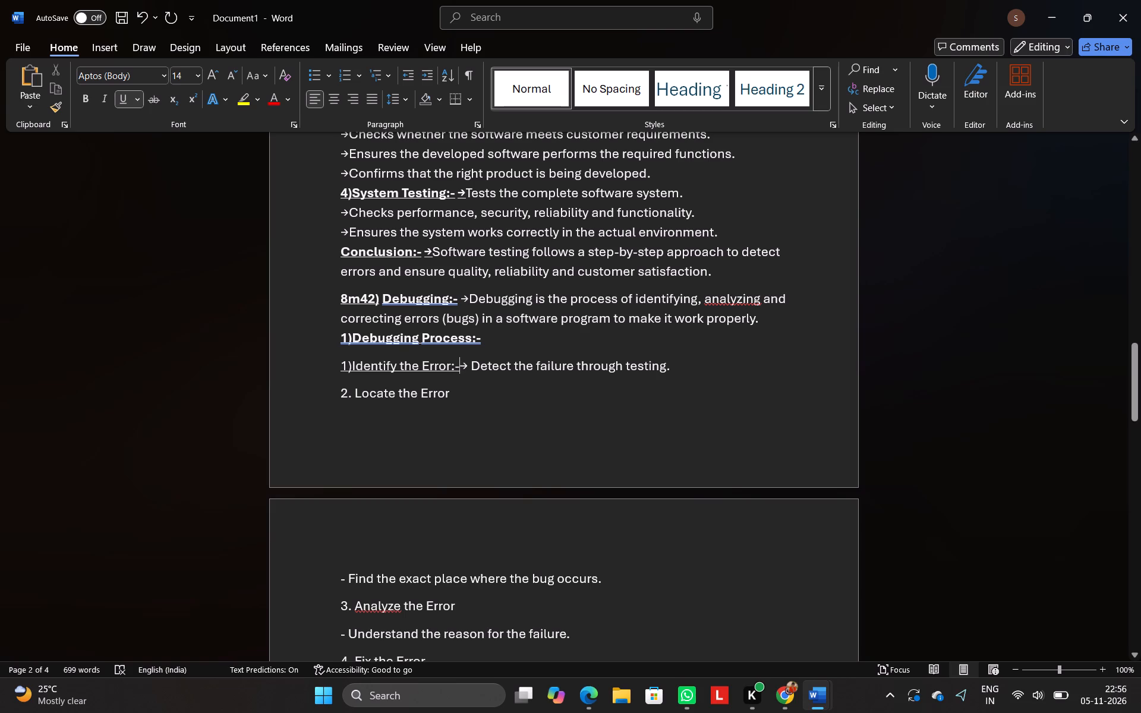
# Renumber "Locate the Error" as "2)" without a space and place it directly beneath the Identify the Error line using a line break.
pyautogui.click(351, 398)
pyautogui.press('Right')
pyautogui.press('BackSpace')
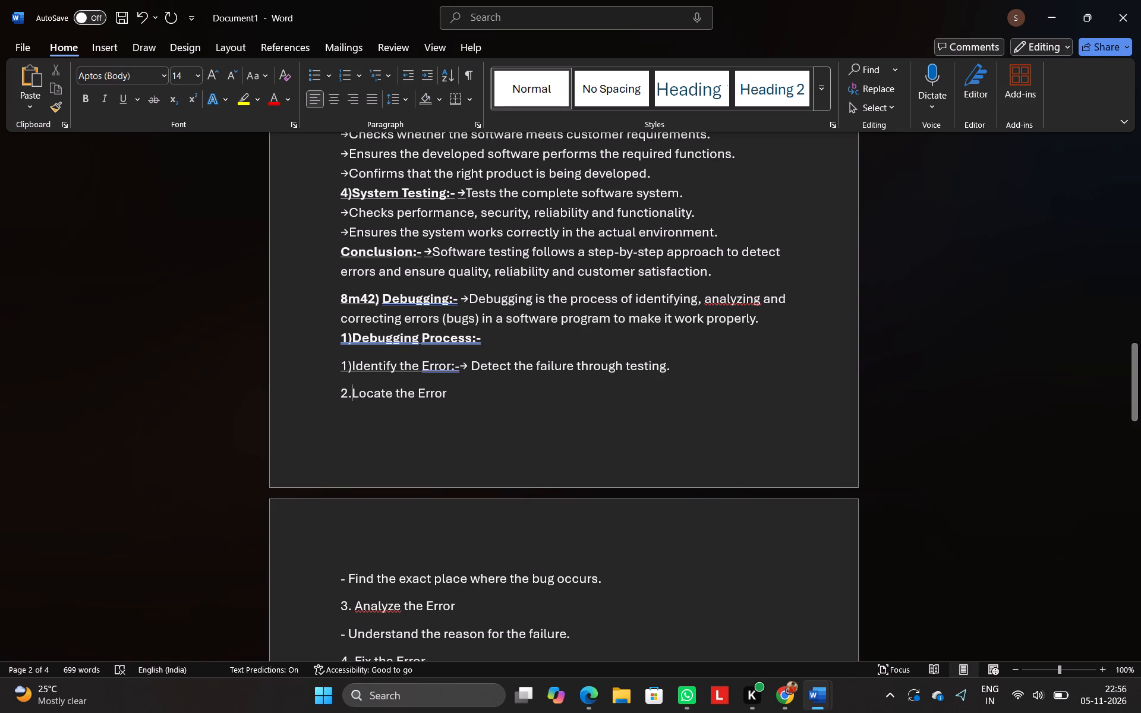
pyautogui.press('BackSpace')
pyautogui.hotkey('shift', ')')
pyautogui.press('Left')
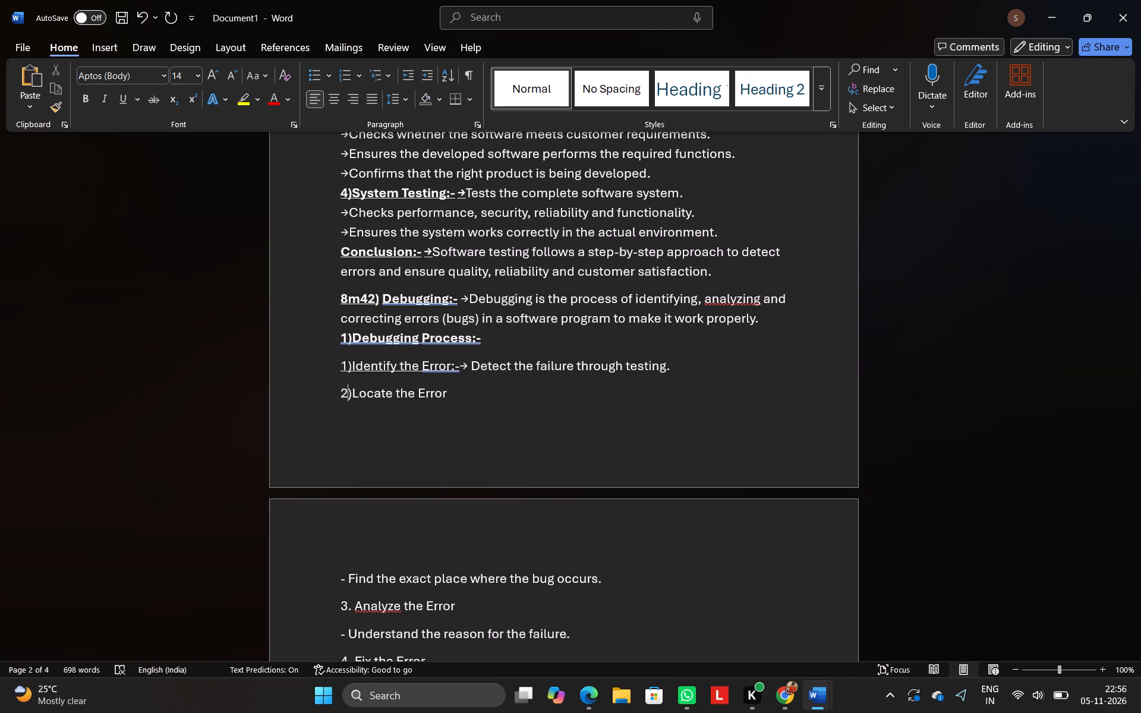
pyautogui.press('Left')
pyautogui.press('BackSpace')
pyautogui.hotkey('shift', 'Return')
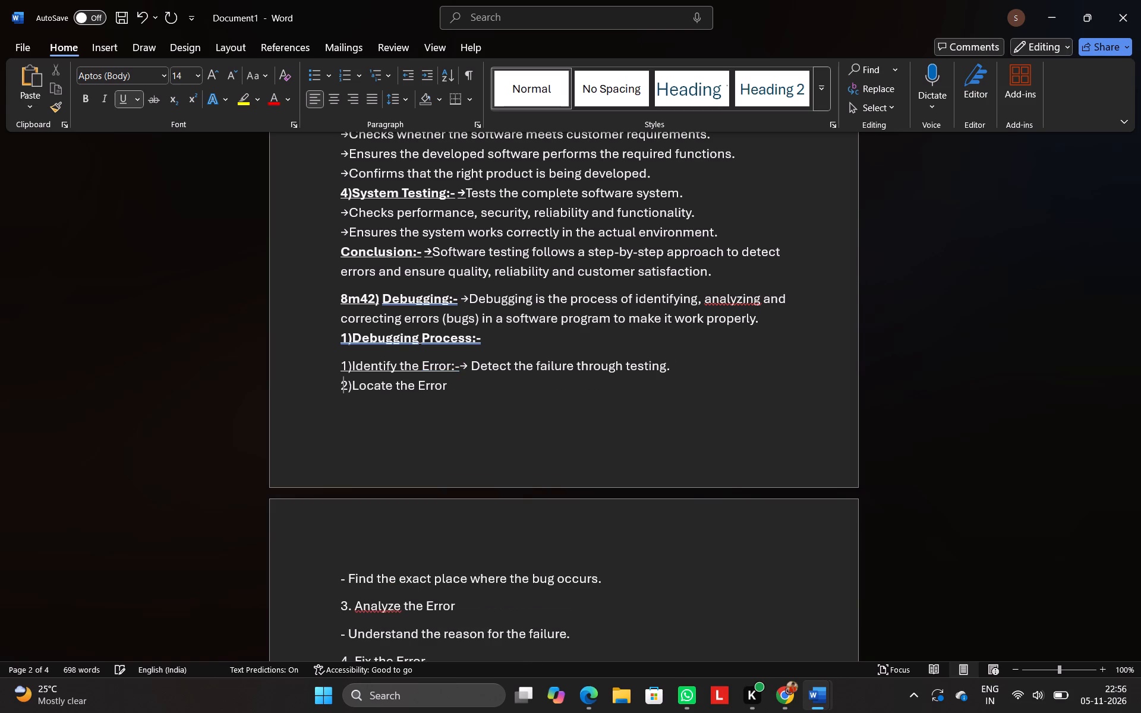
# Add ":-" and the copied arrow after "2)Locate the Error", and underline the subheading text.
pyautogui.click(447, 390)
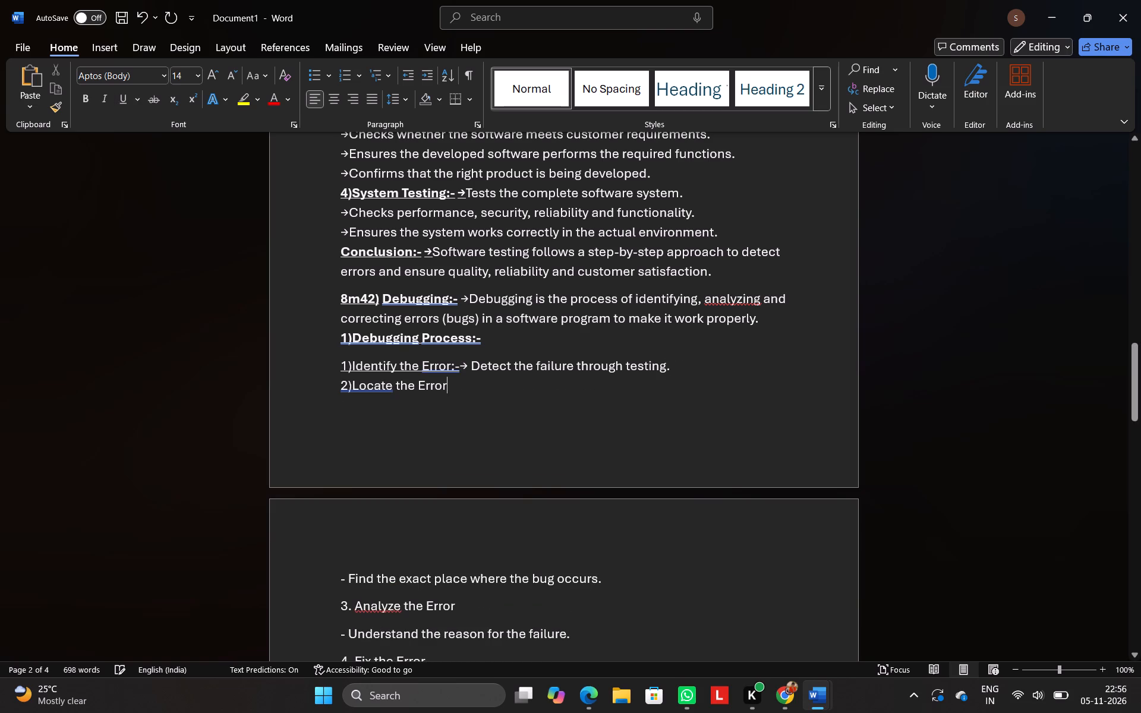
pyautogui.write(':-')
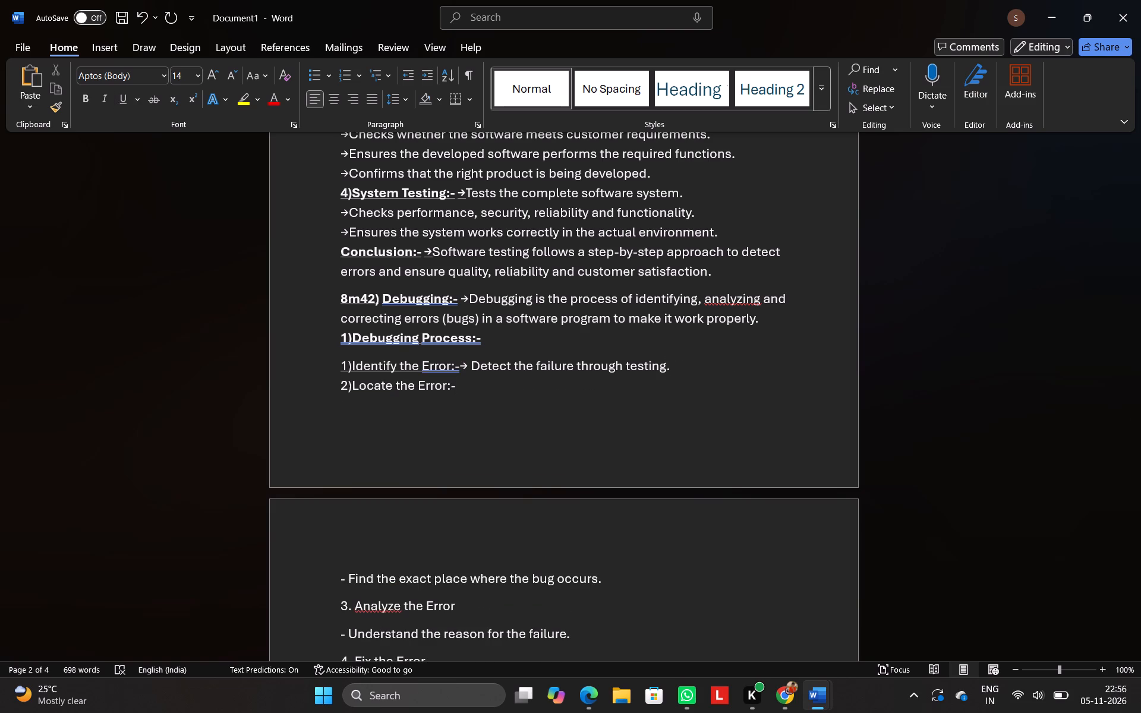
pyautogui.hotkey('ctrl', 'v')
pyautogui.moveTo(447, 388); pyautogui.dragTo(385, 383)
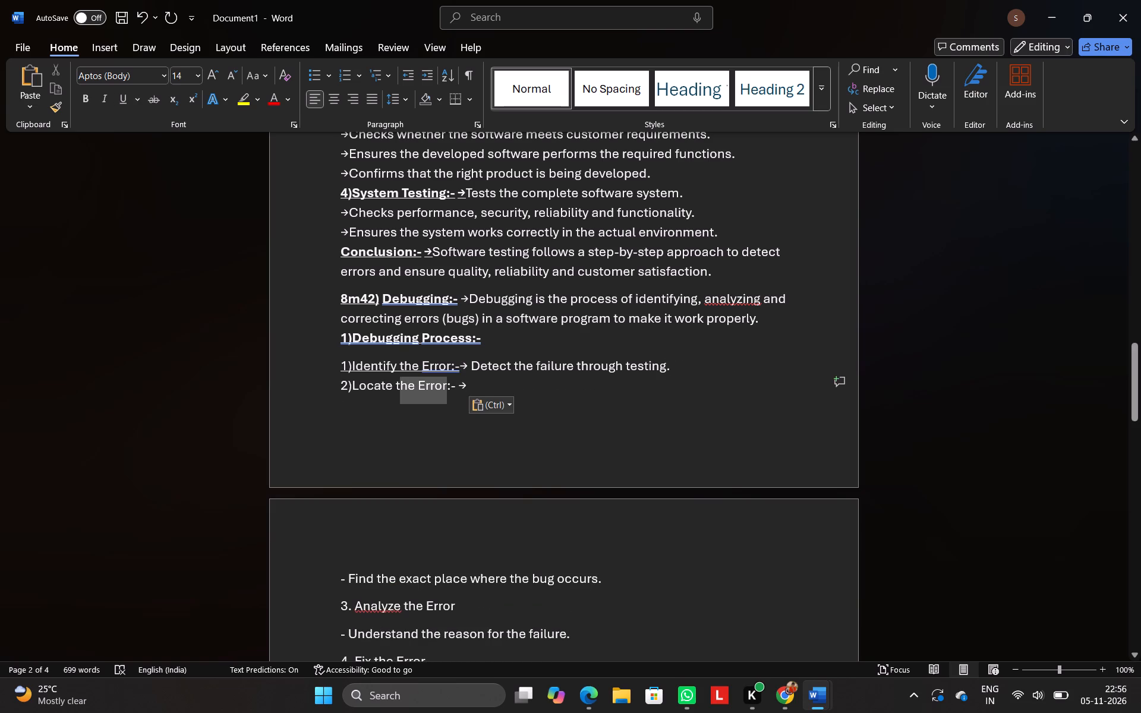
pyautogui.moveTo(385, 383); pyautogui.dragTo(333, 387)
pyautogui.click(377, 362)
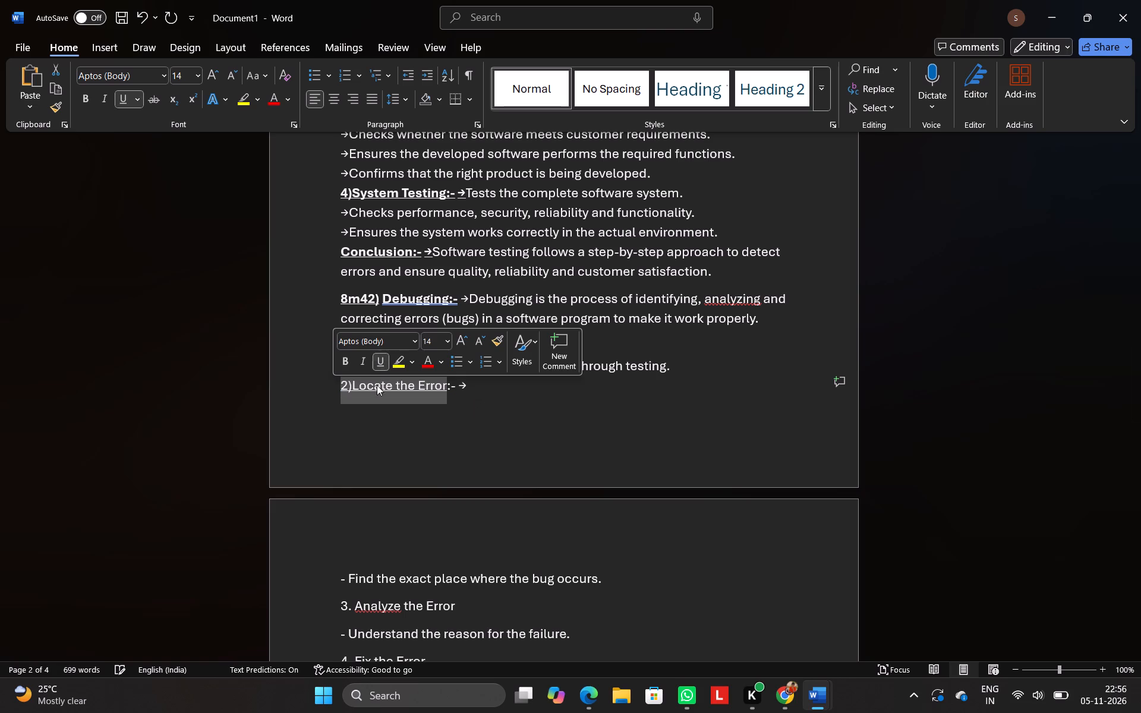
pyautogui.click(380, 431)
# Join "Find the exact place where the bug occurs." onto the "2)Locate the Error" line after the arrow, removing its leading hyphen.
pyautogui.click(347, 581)
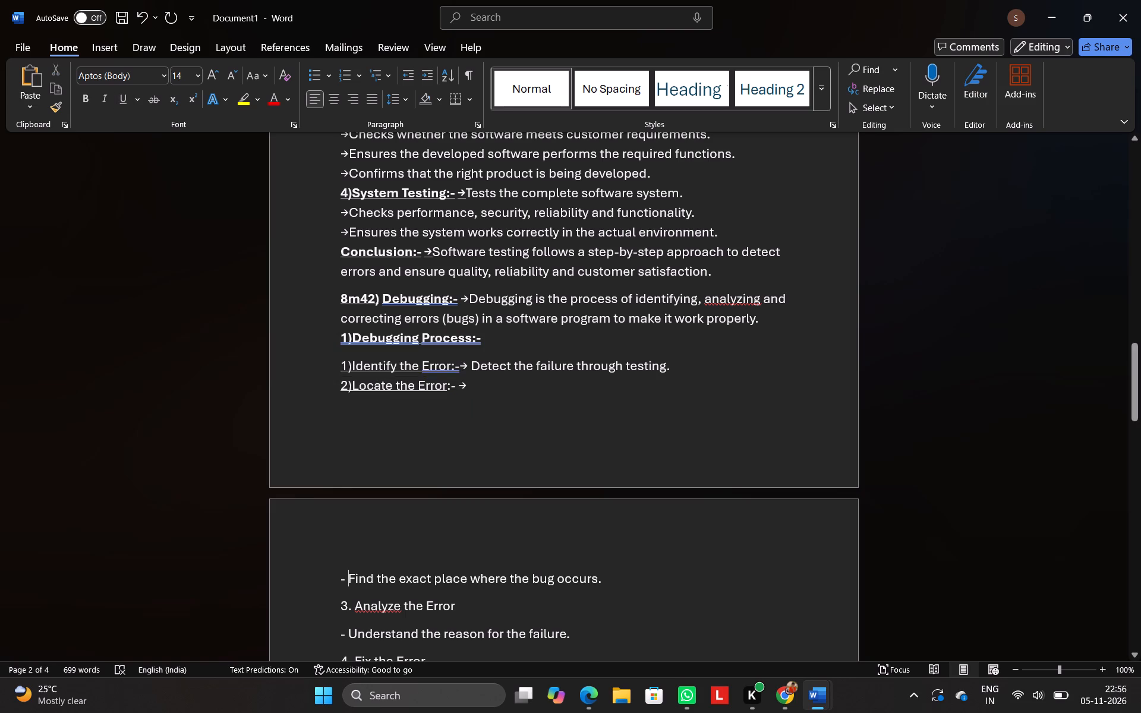
pyautogui.press('BackSpace')
pyautogui.press('BackSpace')
pyautogui.press('BackSpace')
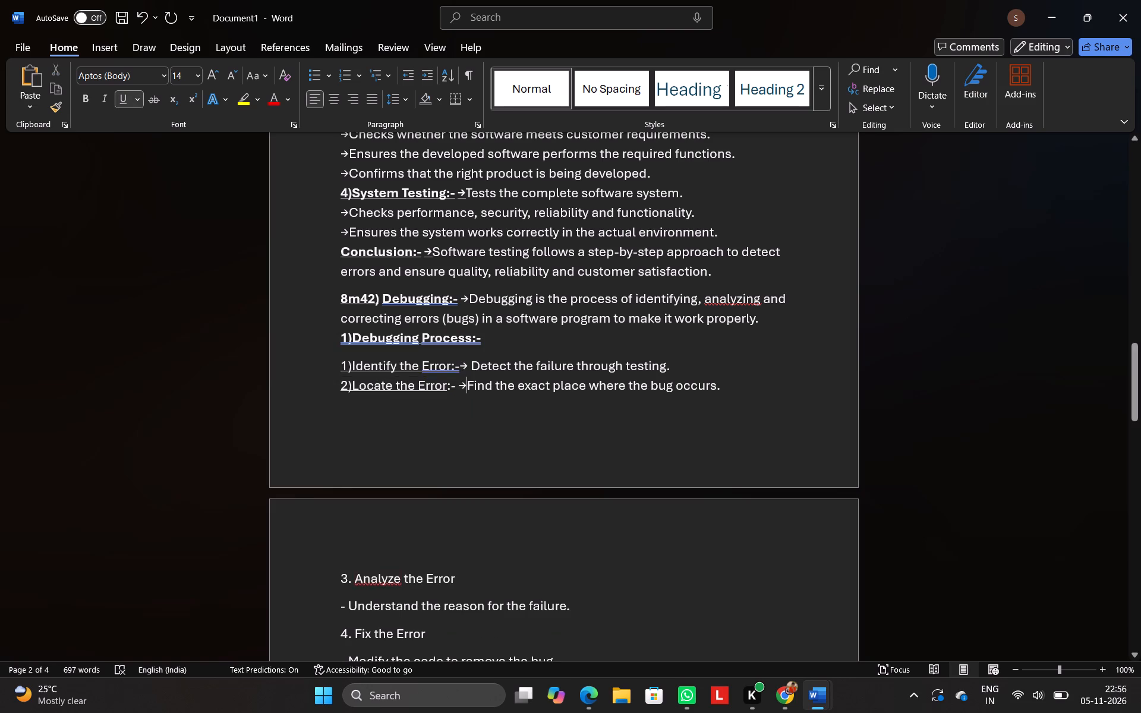
# Renumber "Analyze the Error" as "3)" without a space and place it directly beneath the Locate the Error line using a line break.
pyautogui.click(355, 580)
pyautogui.press('BackSpace')
pyautogui.press('BackSpace')
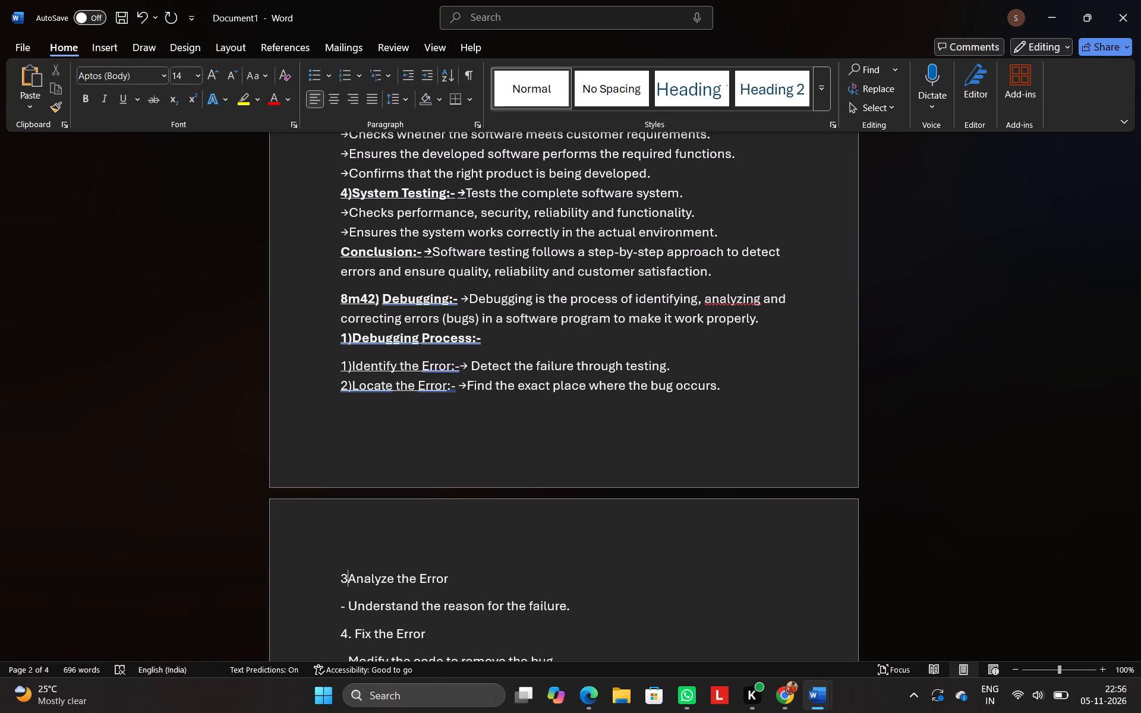
pyautogui.hotkey('shift', ')')
pyautogui.press('Left')
pyautogui.press('Left')
pyautogui.press('BackSpace')
pyautogui.hotkey('shift', 'Return')
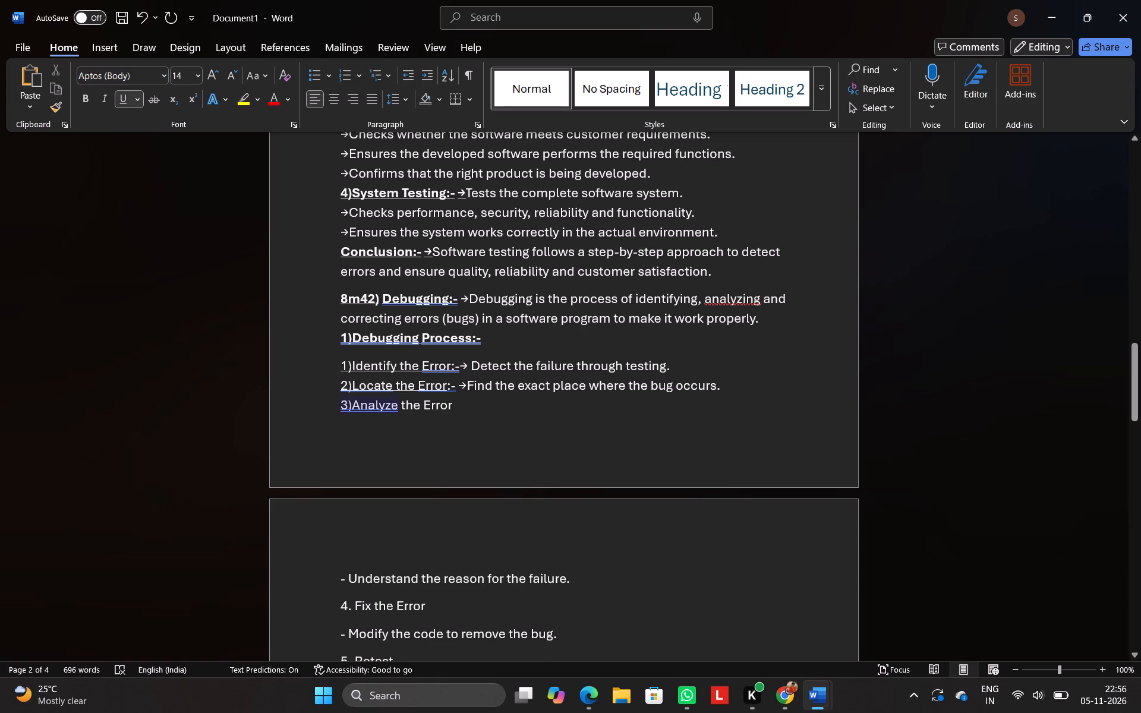
# Underline "3)Analyze the Error" and add ":-" and the copied arrow after it.
pyautogui.moveTo(342, 406); pyautogui.dragTo(455, 414)
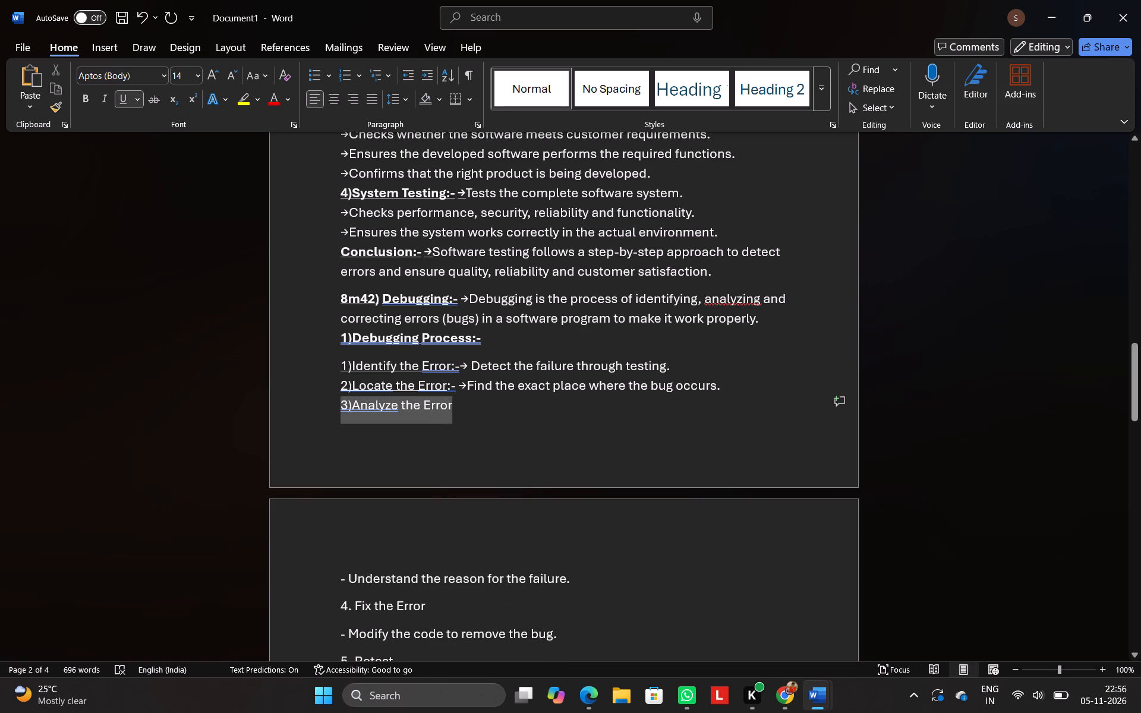
pyautogui.click(474, 392)
pyautogui.click(474, 392)
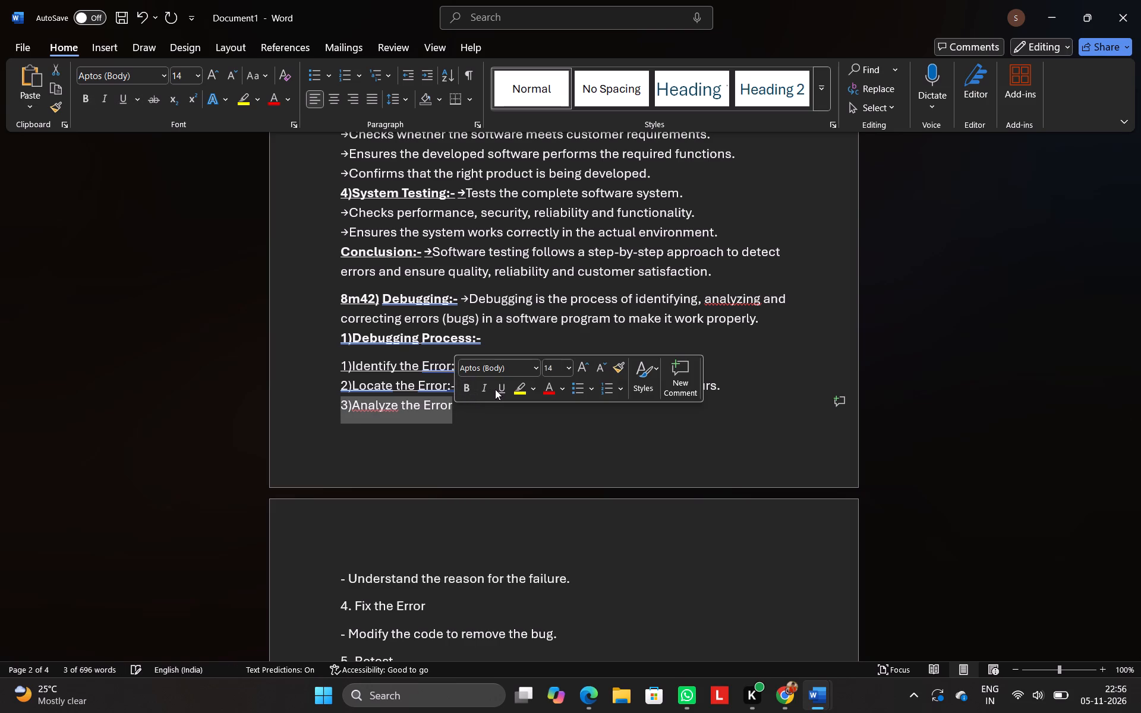
pyautogui.click(496, 390)
pyautogui.click(483, 409)
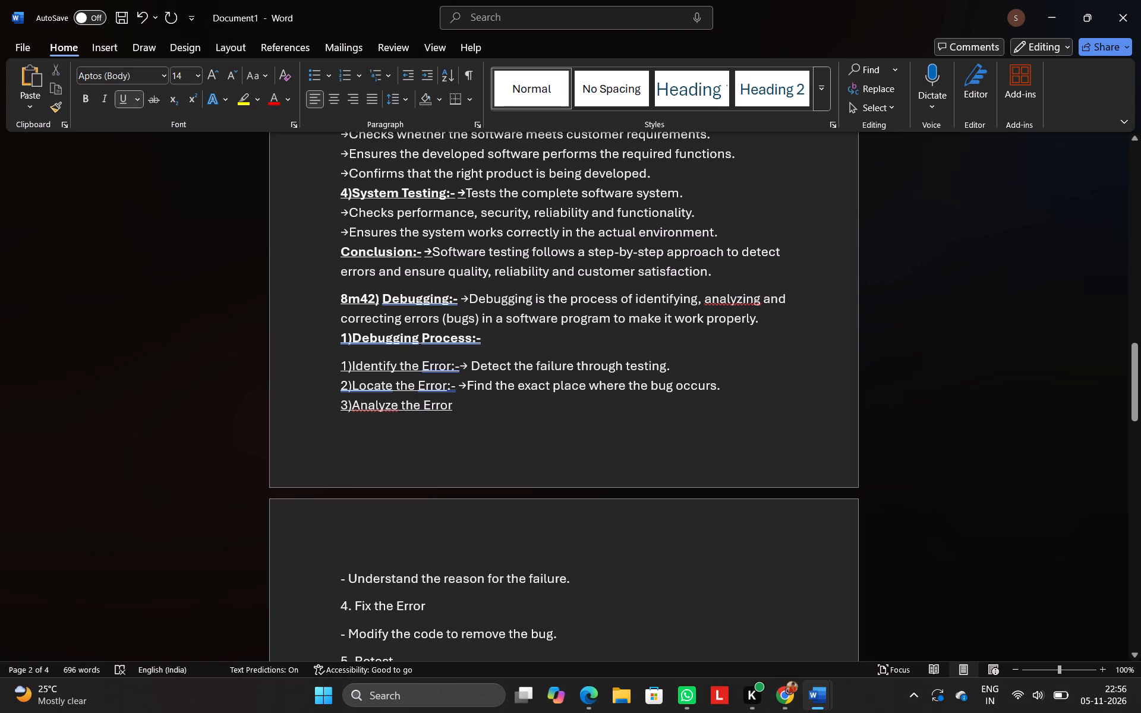
pyautogui.write(':-')
pyautogui.hotkey('ctrl', 'v')
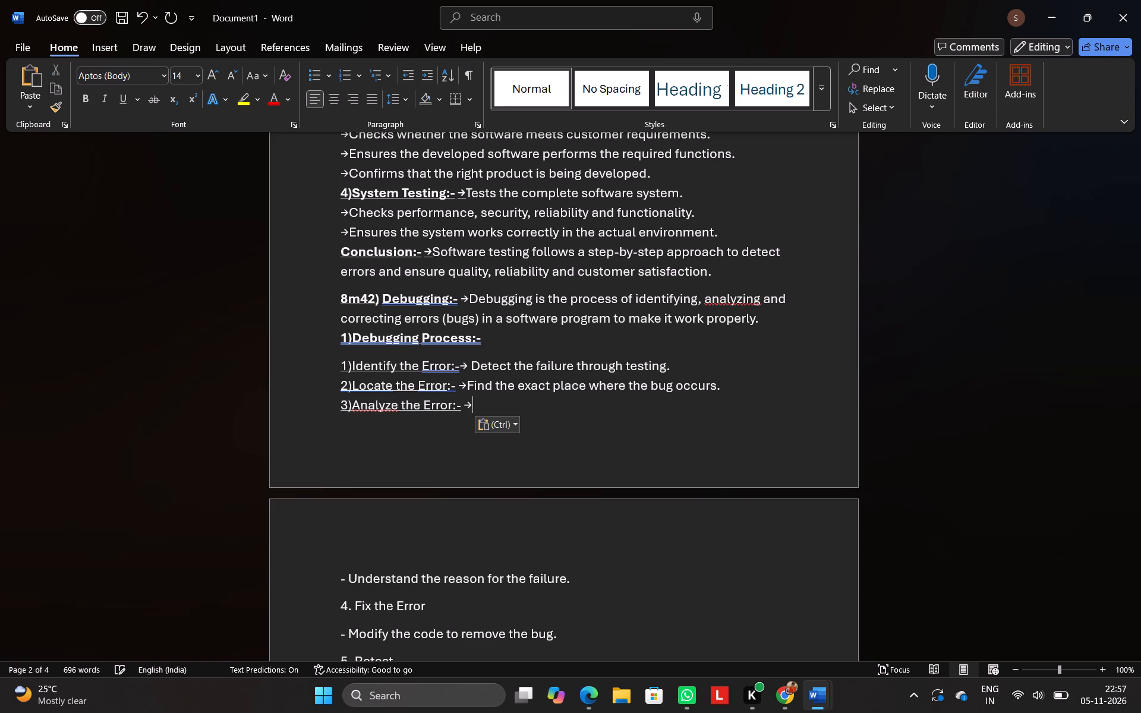
# Join "Understand the reason for the failure." onto the "3)Analyze the Error" line after the arrow, removing its leading hyphen.
pyautogui.click(353, 587)
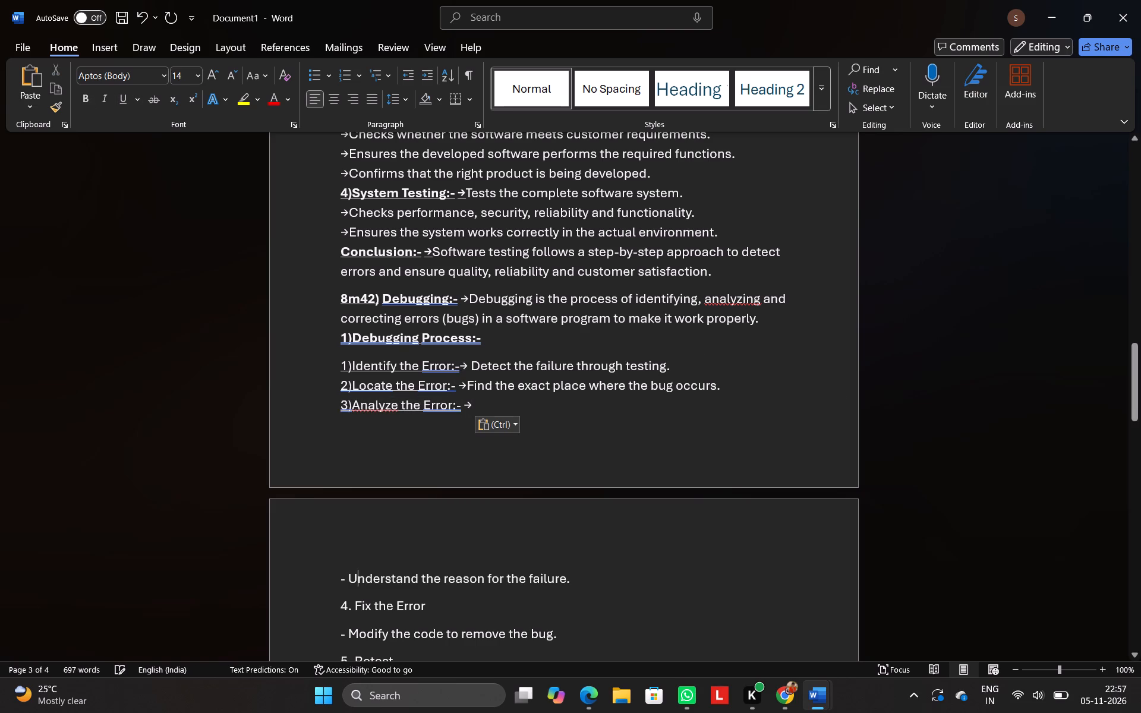
pyautogui.press('Left')
pyautogui.press('BackSpace')
pyautogui.press('BackSpace')
pyautogui.press('BackSpace')
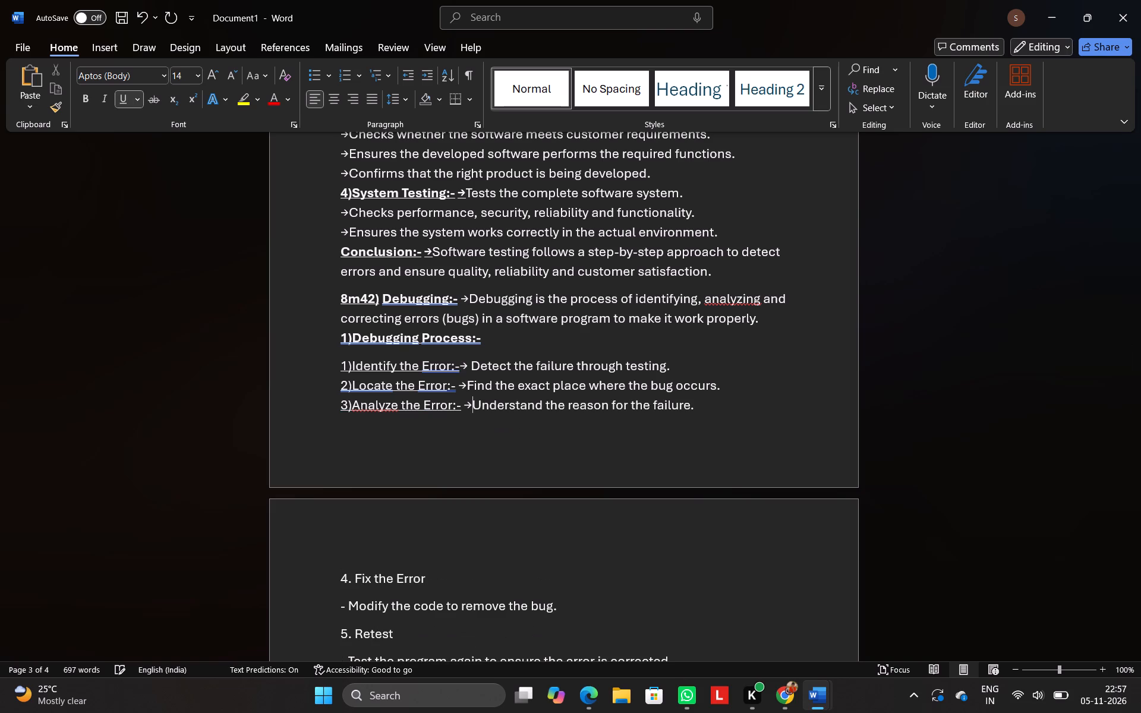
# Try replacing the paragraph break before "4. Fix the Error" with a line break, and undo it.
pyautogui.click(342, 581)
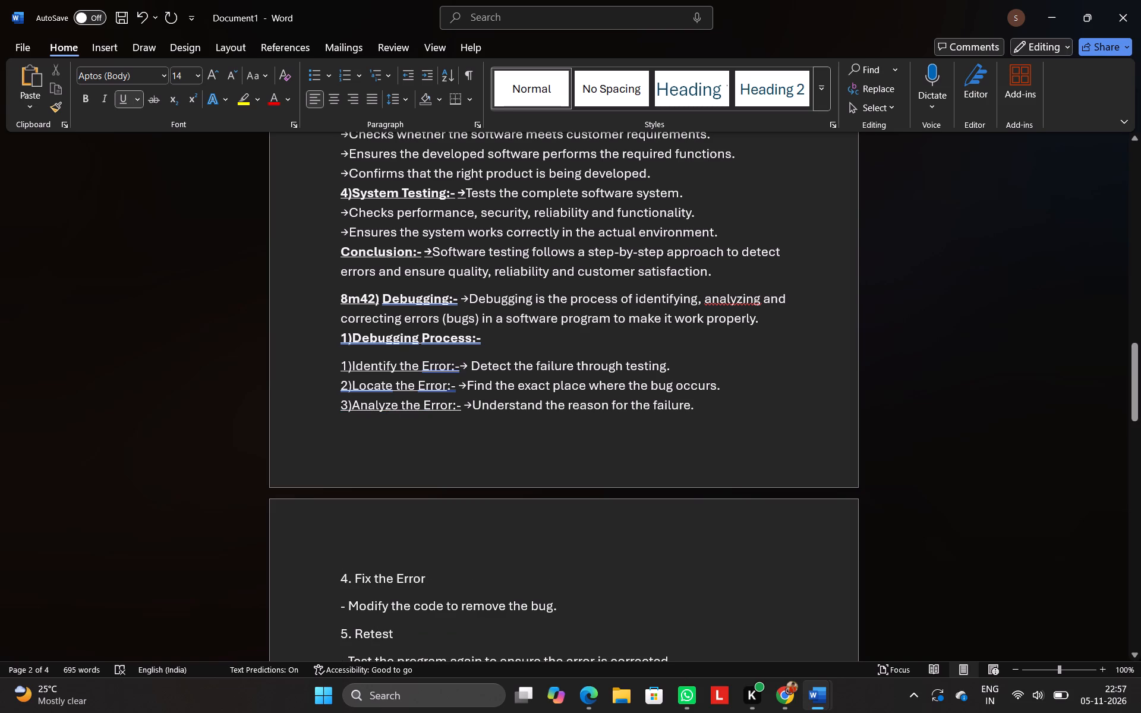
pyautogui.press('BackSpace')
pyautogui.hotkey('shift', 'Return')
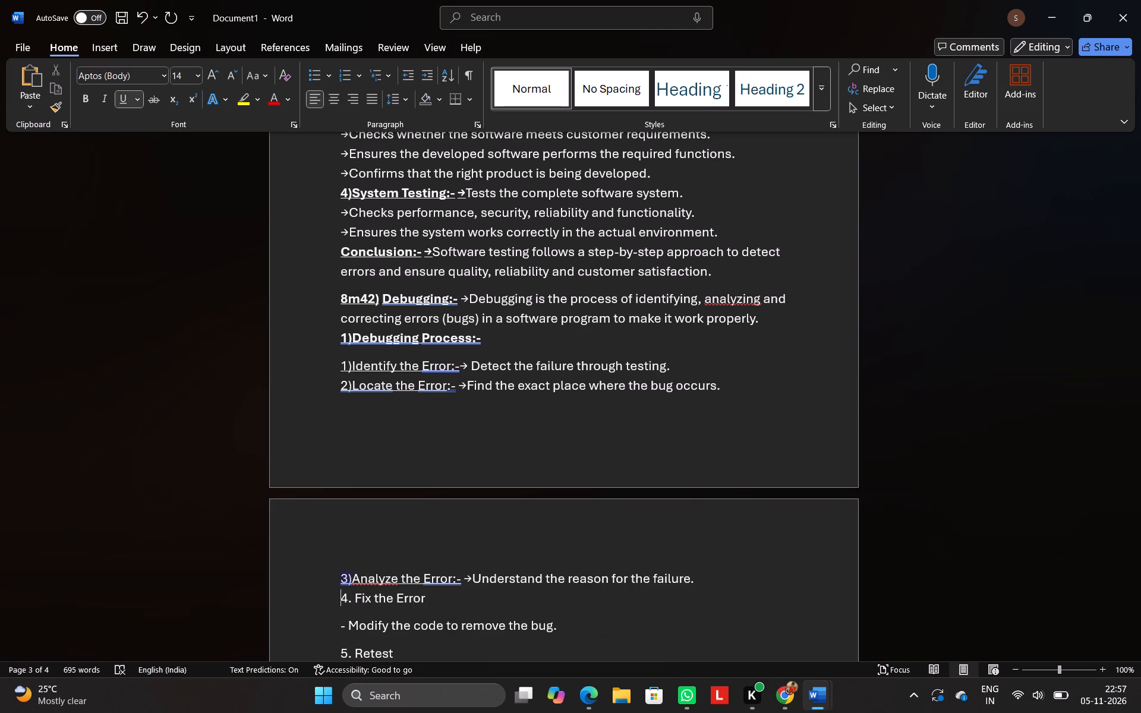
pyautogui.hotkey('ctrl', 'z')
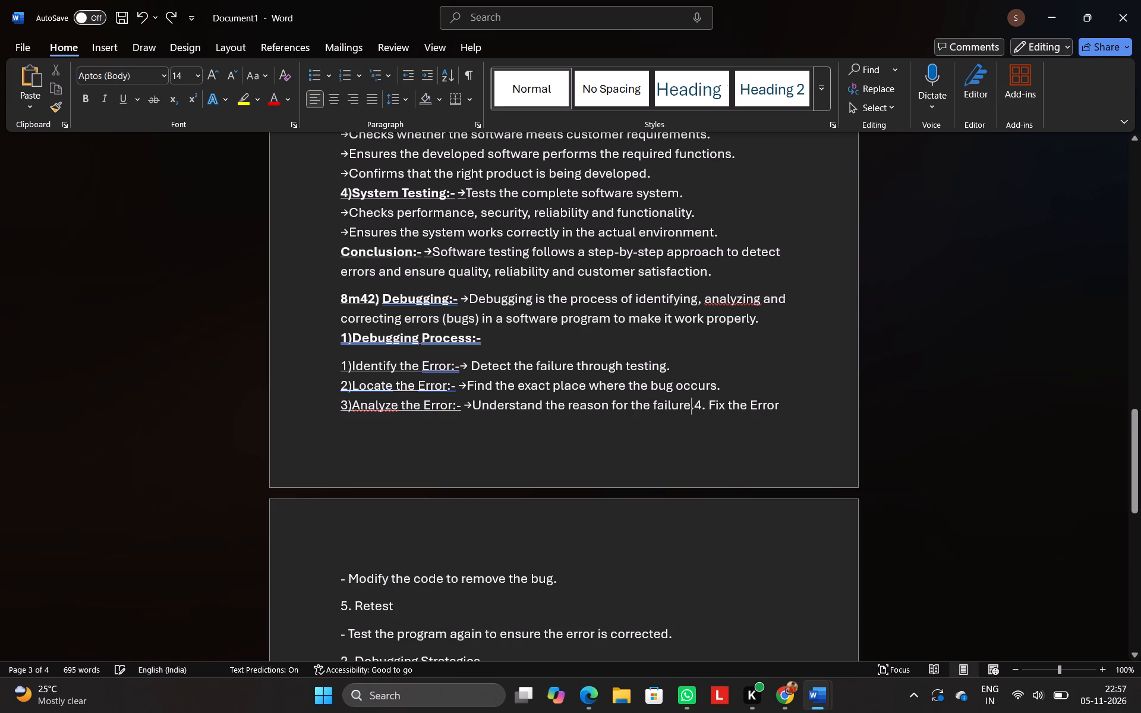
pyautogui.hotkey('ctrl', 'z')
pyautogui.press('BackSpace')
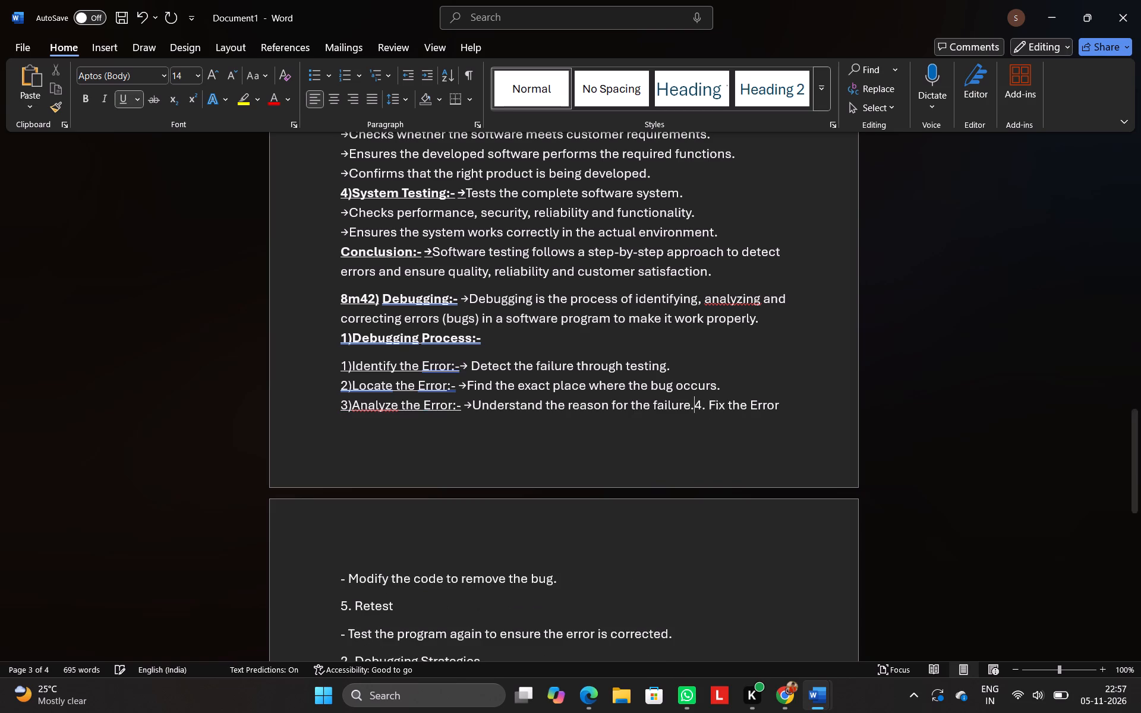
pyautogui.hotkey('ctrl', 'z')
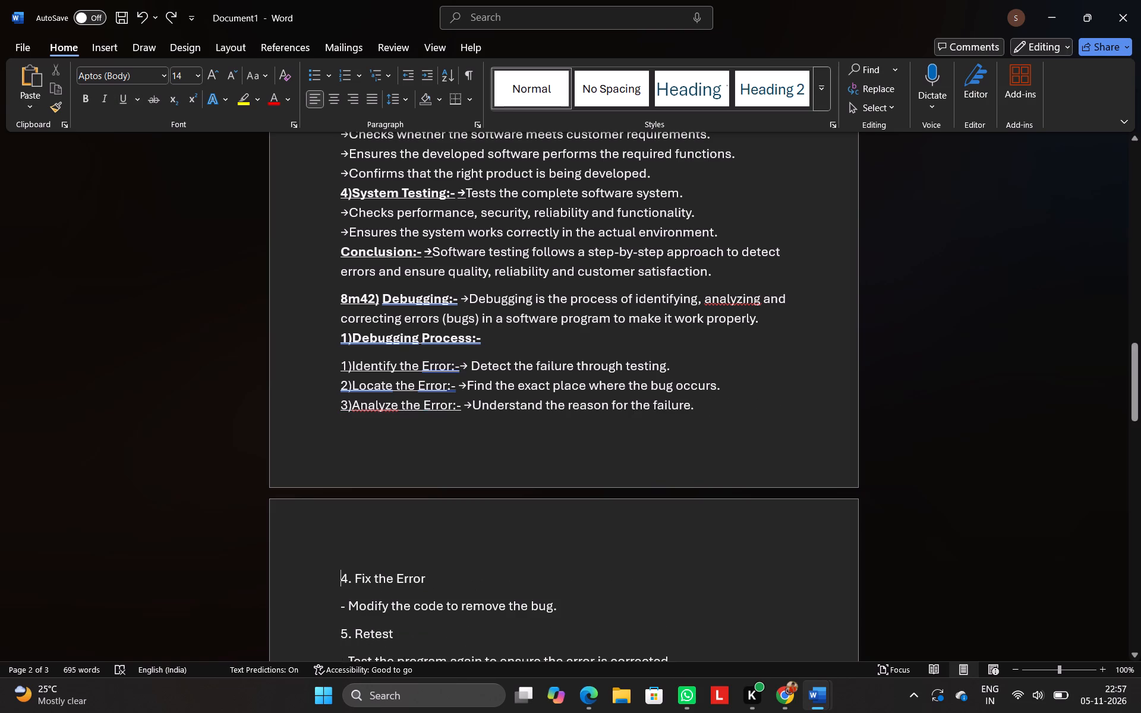
# Edit the Fix the Error subheading so that it reads "4)Fix the Error:-".
pyautogui.click(351, 578)
pyautogui.press('Right')
pyautogui.press('BackSpace')
pyautogui.press('BackSpace')
pyautogui.hotkey('shift', ')')
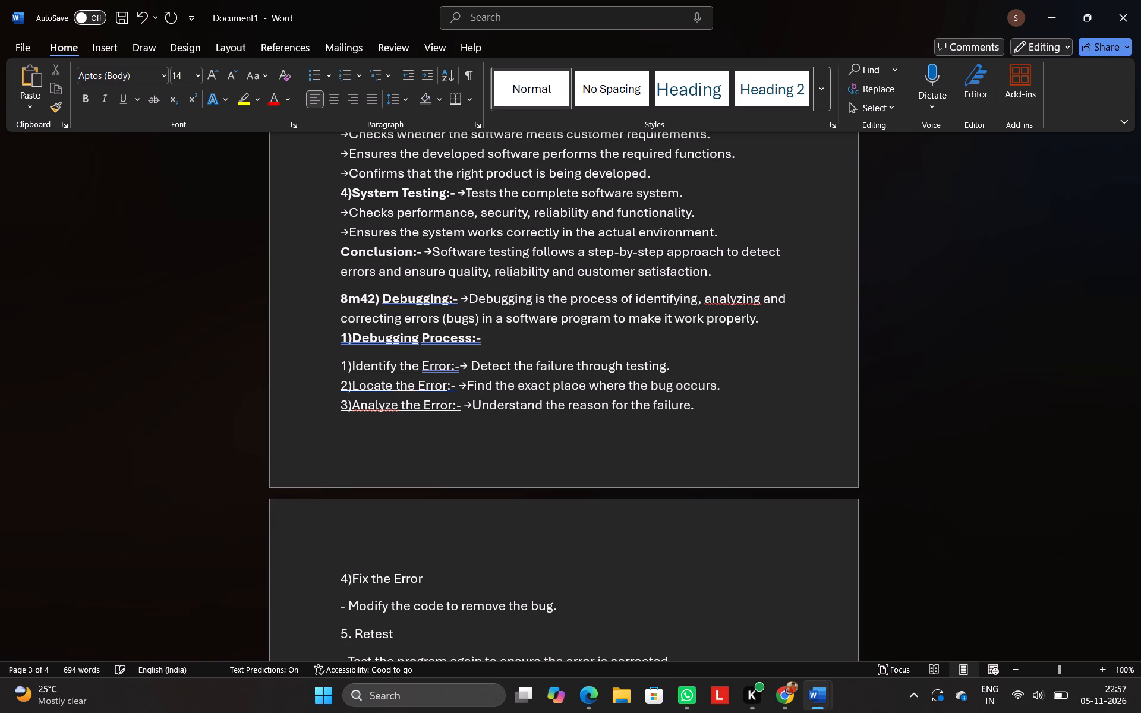
pyautogui.press('Right')
pyautogui.press('Right')
pyautogui.press('Right')
pyautogui.press('Right')
pyautogui.press('Right')
pyautogui.press('Right')
pyautogui.press('Right')
pyautogui.press('Right')
pyautogui.press('Right')
pyautogui.press('Right')
pyautogui.press('Right')
pyautogui.press('Right')
pyautogui.press('Right')
pyautogui.write(':-')
# Underline the "4)Fix the Error:" subheading text.
pyautogui.moveTo(343, 578); pyautogui.dragTo(346, 578)
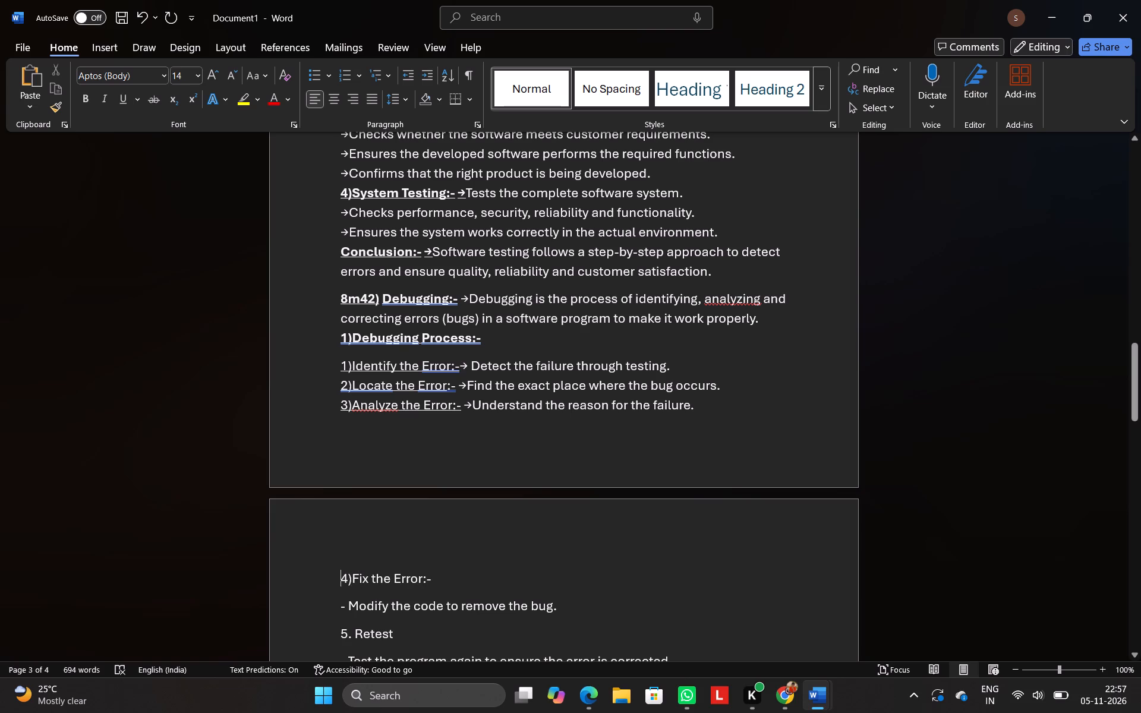
pyautogui.moveTo(346, 578); pyautogui.dragTo(425, 582)
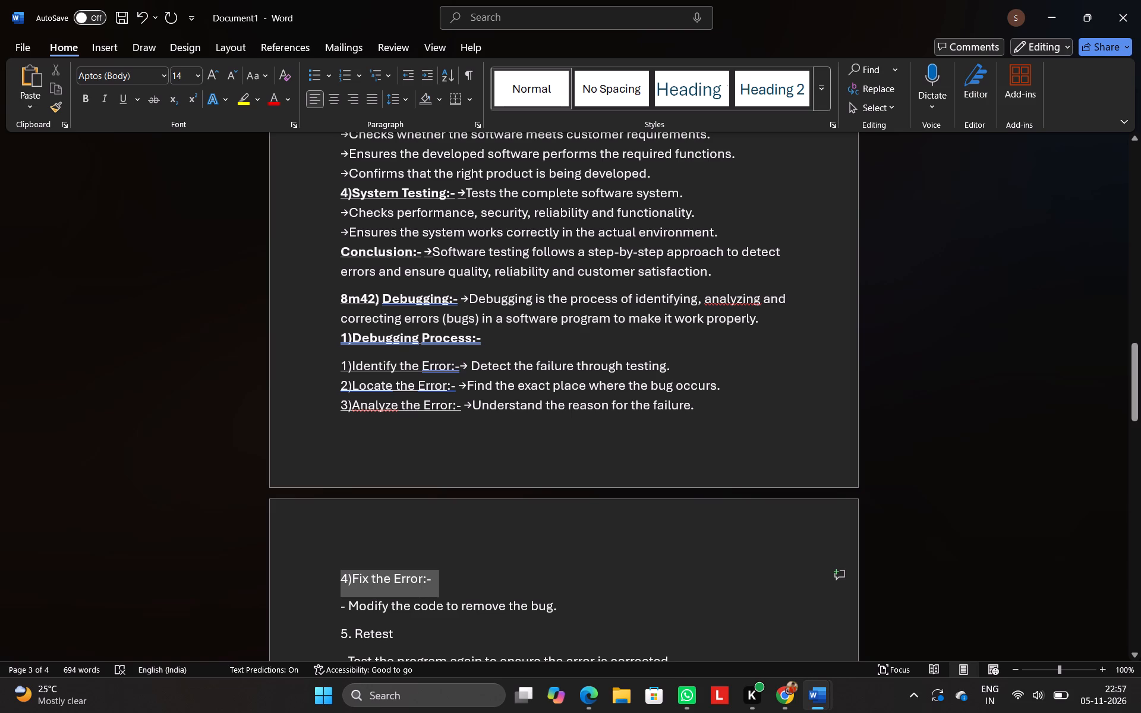
pyautogui.moveTo(425, 582); pyautogui.dragTo(428, 585)
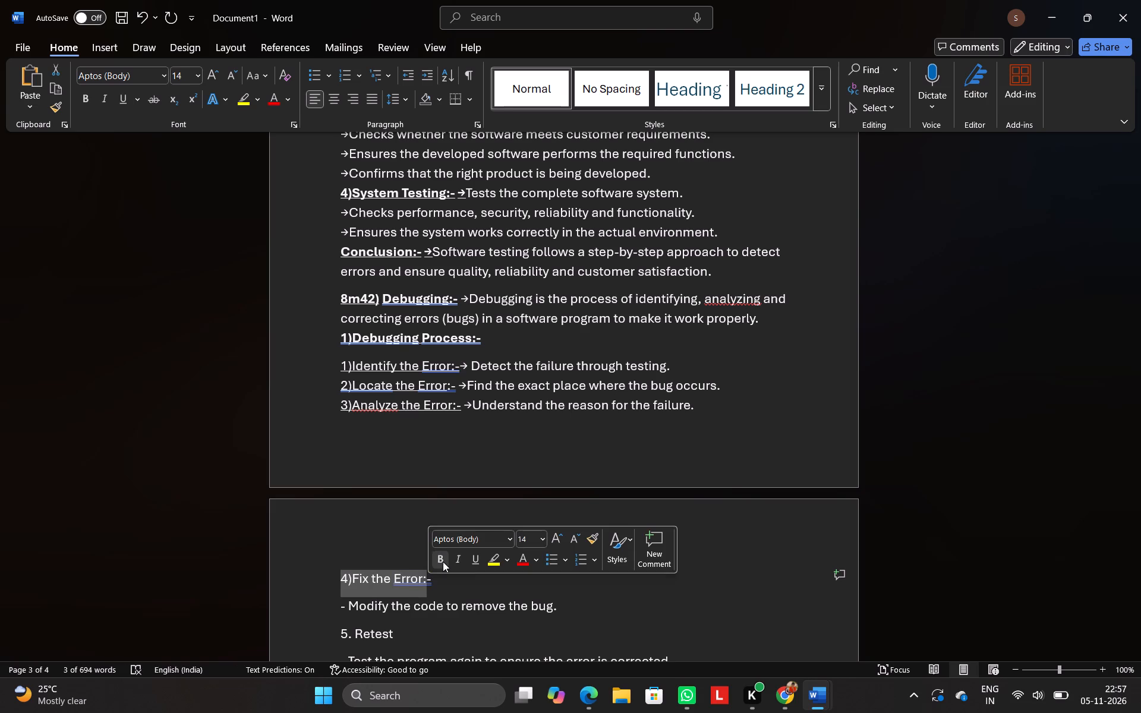
pyautogui.click(471, 560)
pyautogui.click(474, 581)
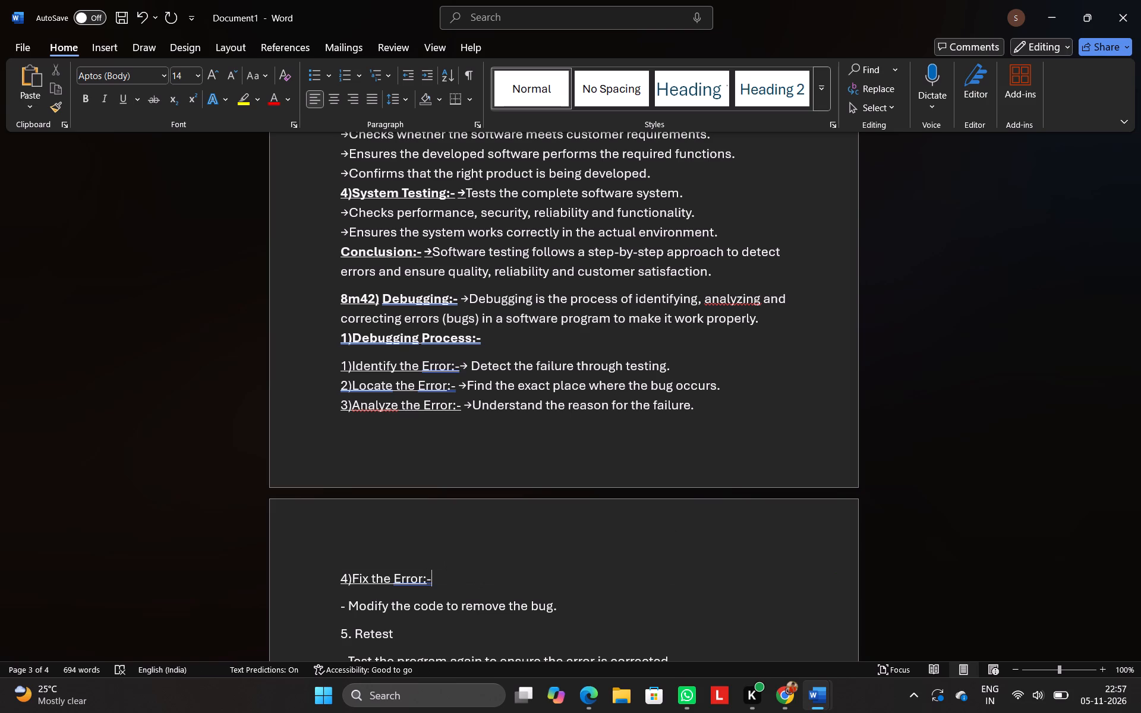
# Join "Modify the code to remove the bug." onto the "4)Fix the Error:-" line, removing its leading hyphen.
pyautogui.click(349, 605)
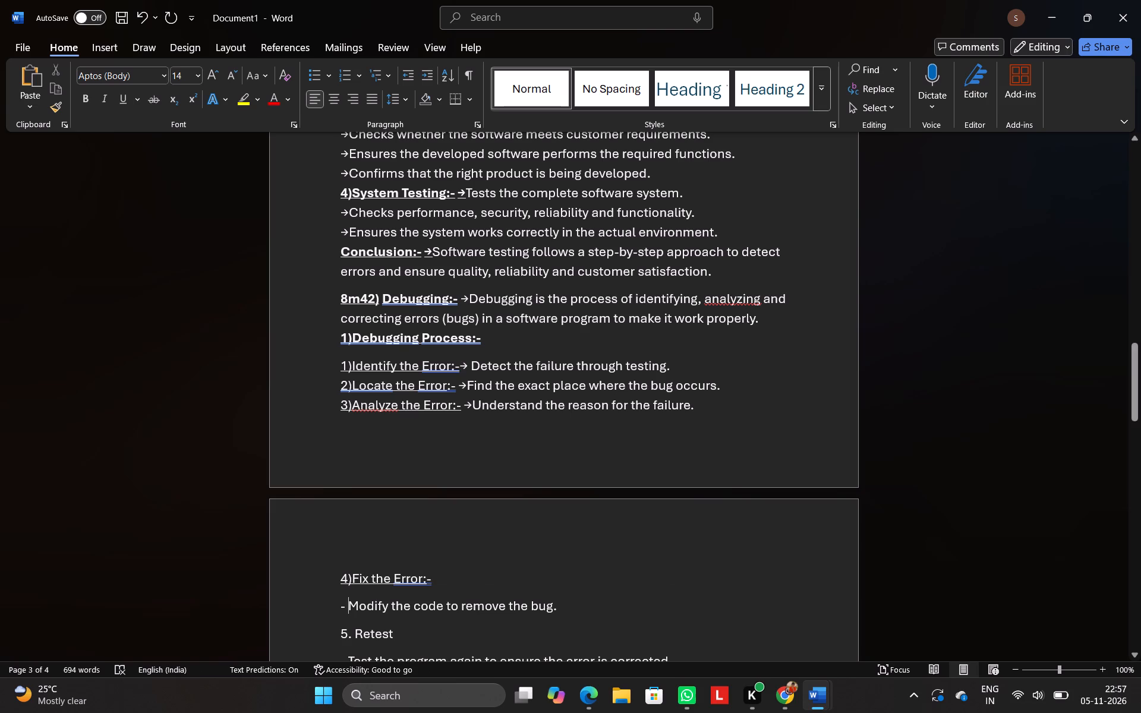
pyautogui.press('BackSpace')
pyautogui.press('BackSpace')
pyautogui.press('BackSpace')
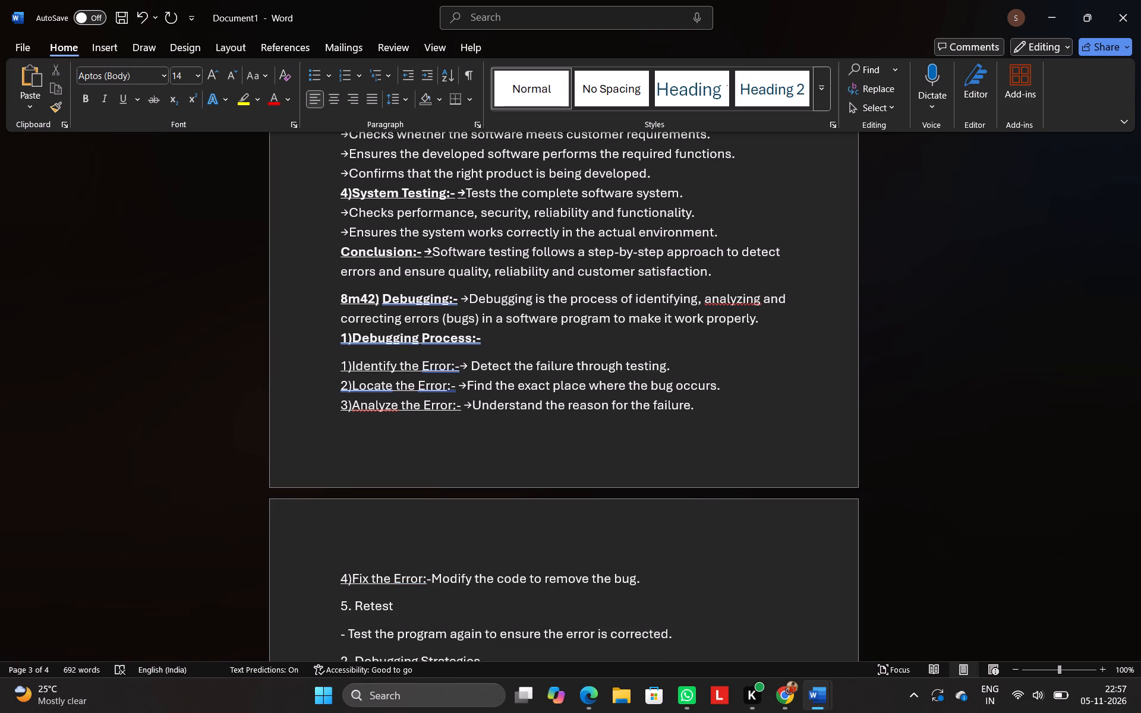
# Insert the copied arrow before "Modify the code to remove the bug." on the Fix the Error line.
pyautogui.hotkey('ctrl', 'v')
# Change the Retest subheading to "5)Retest" and place it directly beneath the Fix the Error line using a line break.
pyautogui.click(354, 614)
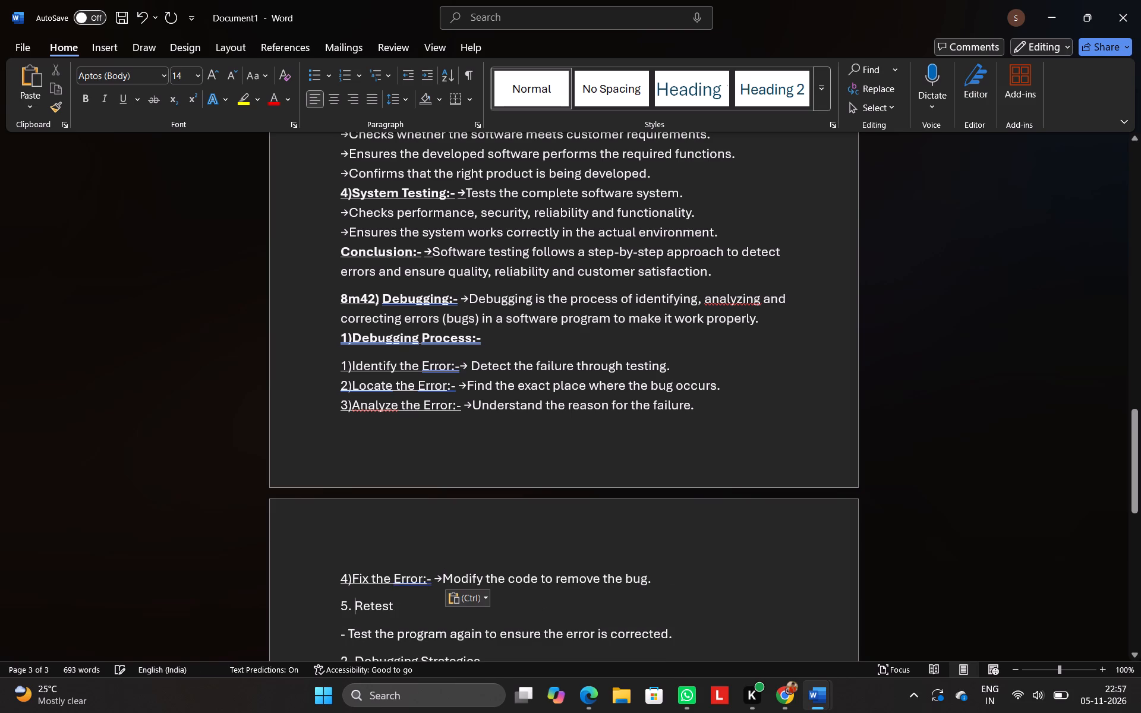
pyautogui.press('Right')
pyautogui.press('Left')
pyautogui.press('BackSpace')
pyautogui.press('BackSpace')
pyautogui.hotkey('shift', ')')
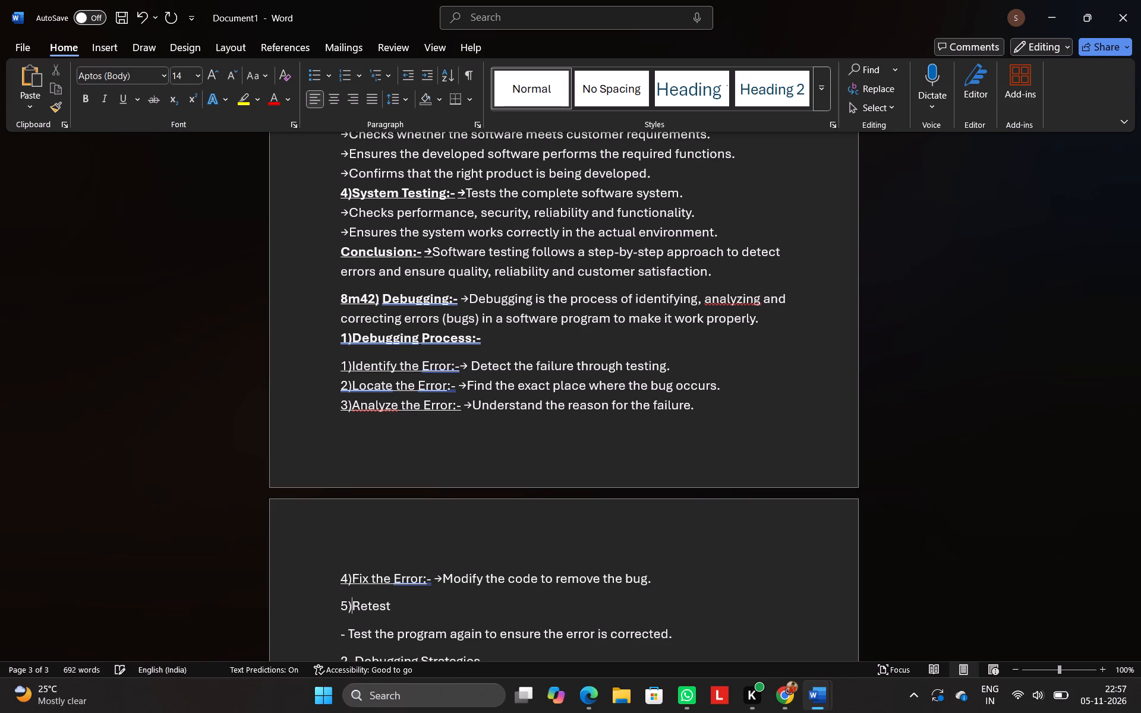
pyautogui.press('Left')
pyautogui.press('Left')
pyautogui.press('BackSpace')
pyautogui.hotkey('shift', 'Return')
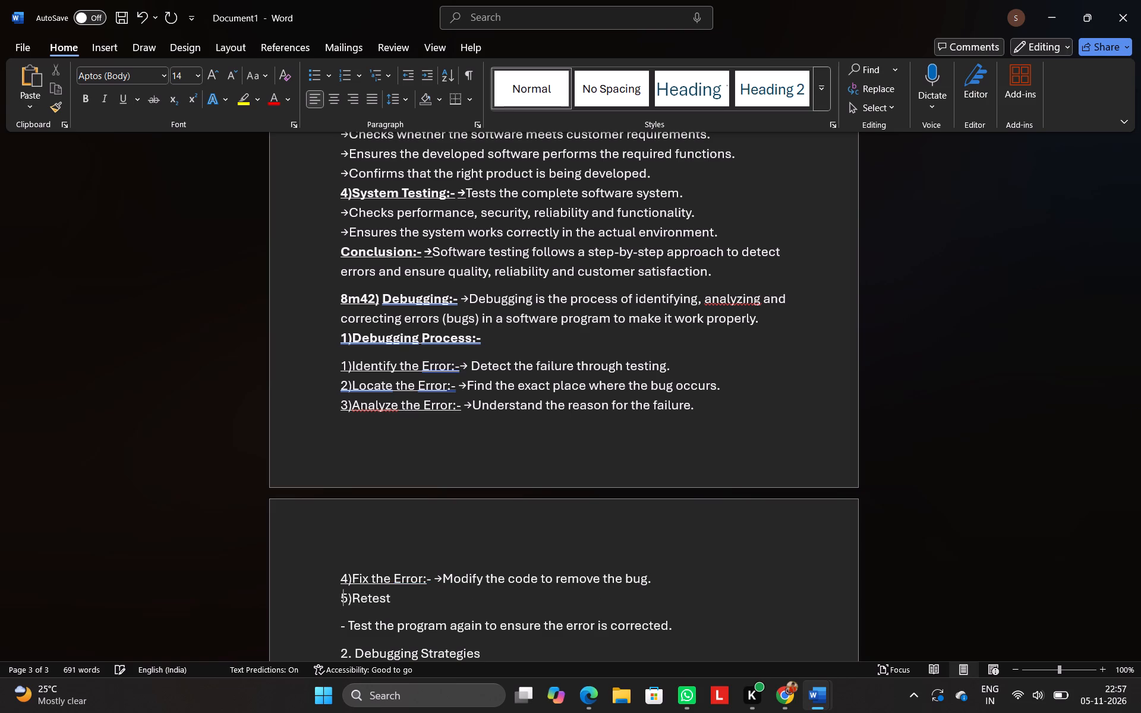
# Add ":-" and the copied arrow after "5)Retest", and join its description on the same line without the leading hyphen.
pyautogui.click(390, 602)
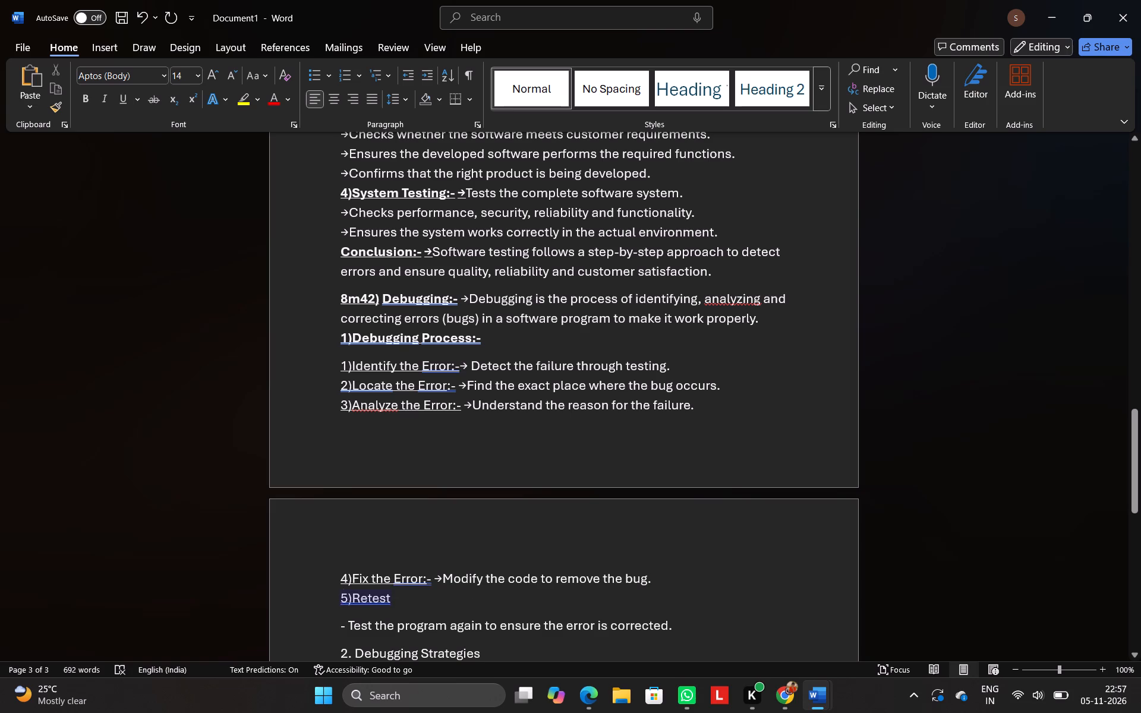
pyautogui.write(':-')
pyautogui.hotkey('ctrl', 'v')
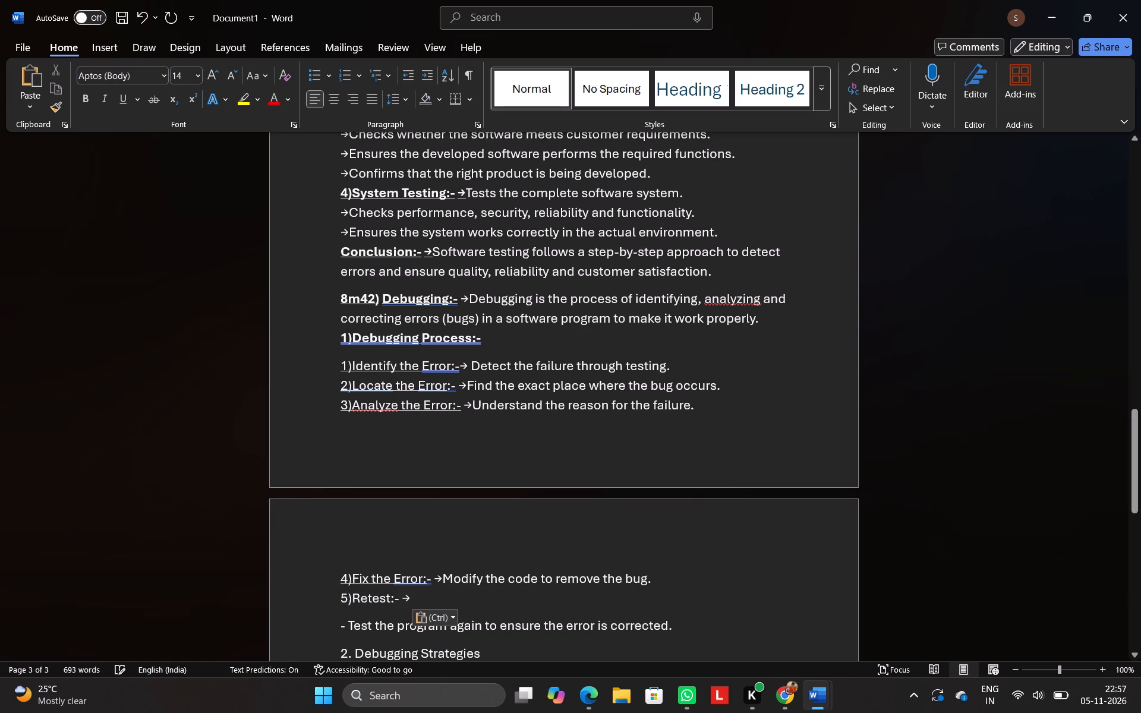
pyautogui.click(347, 631)
pyautogui.press('BackSpace')
pyautogui.press('BackSpace')
pyautogui.press('BackSpace')
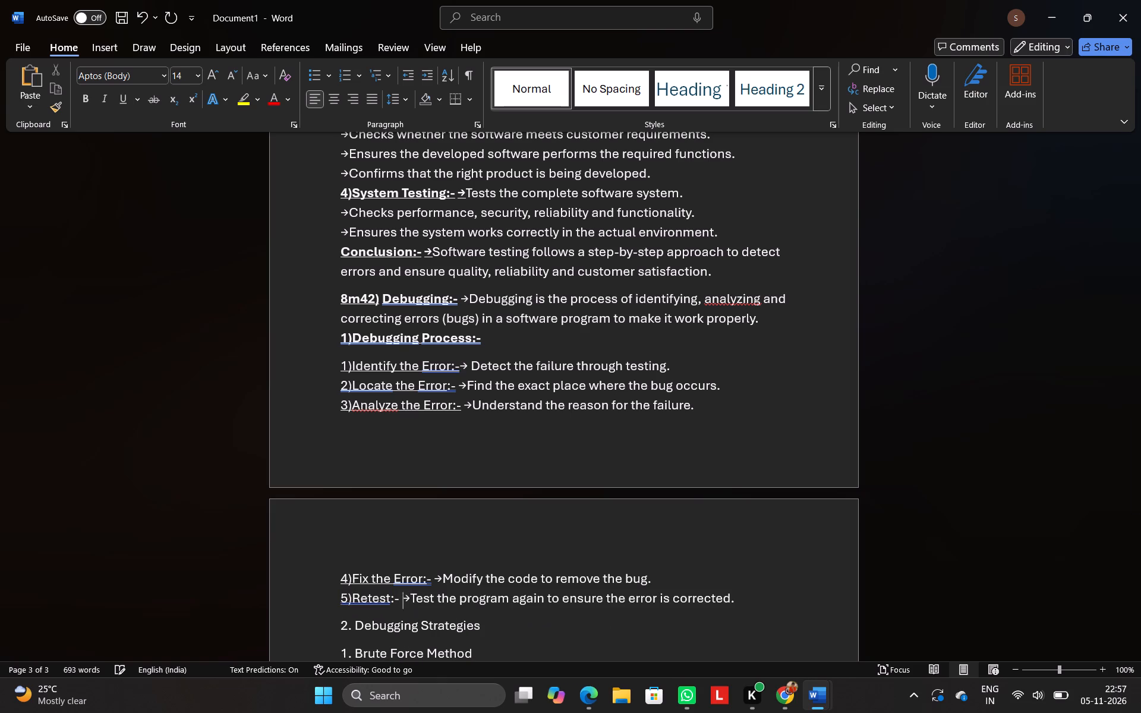
# Make the "2. Debugging Strategies" heading bold and underlined, and append ":-" to it.
pyautogui.scroll(-1, 398, 636)
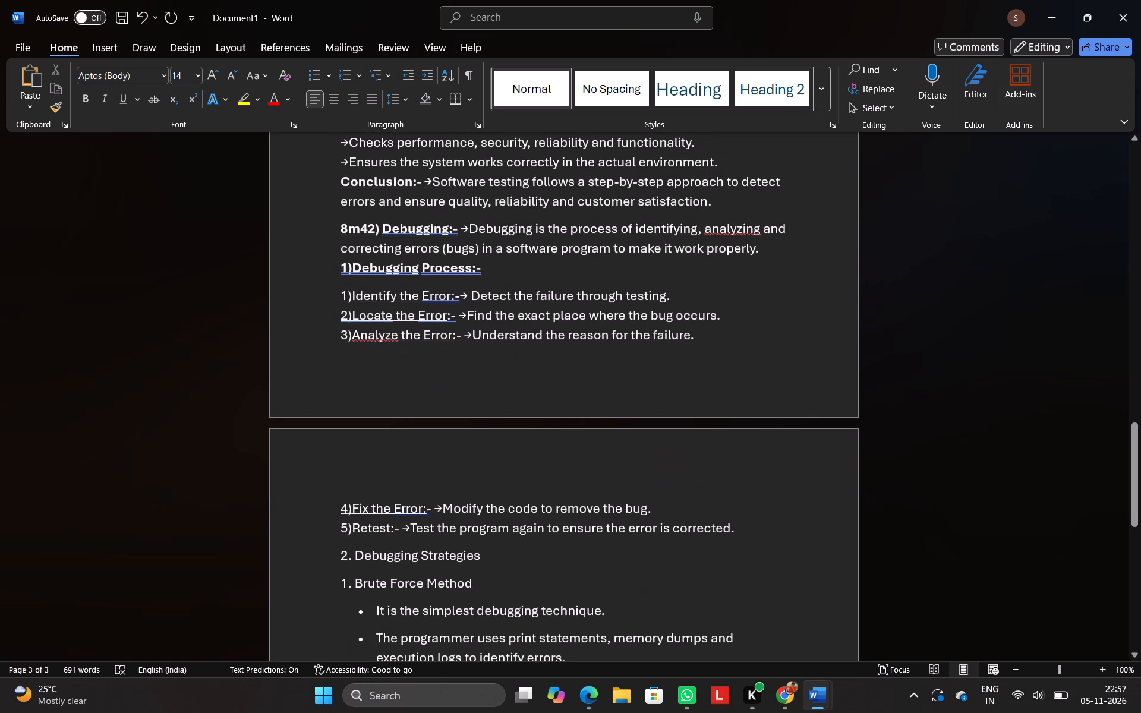
pyautogui.moveTo(341, 553); pyautogui.dragTo(477, 556)
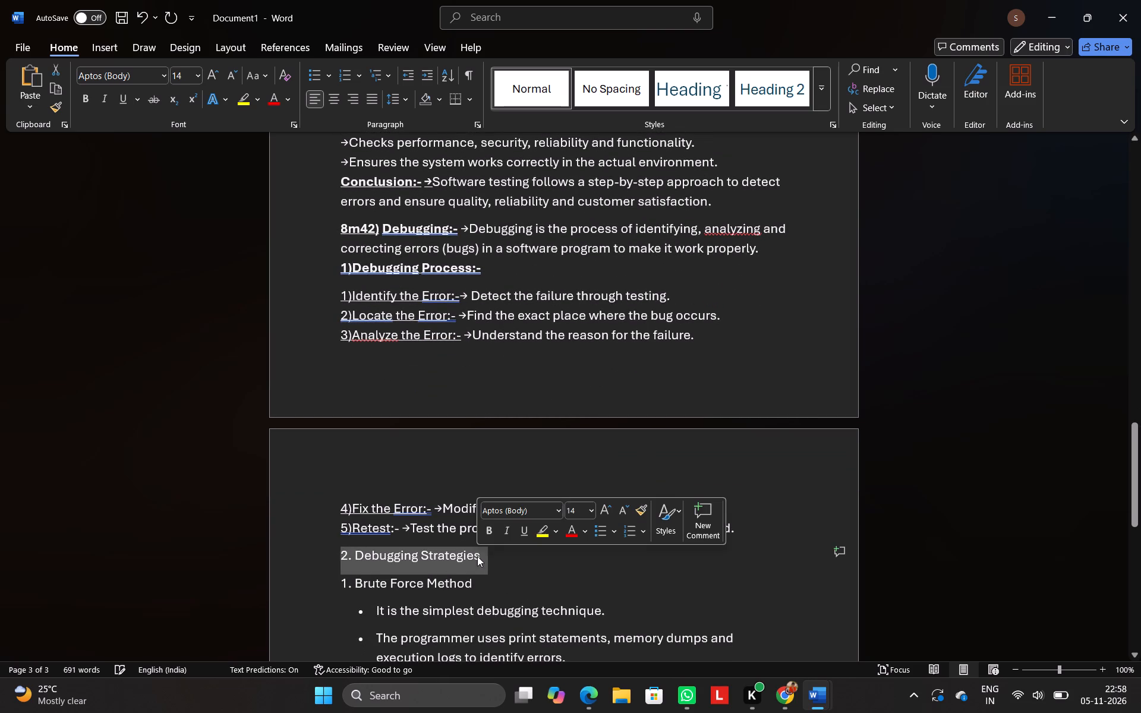
pyautogui.click(493, 537)
pyautogui.click(520, 531)
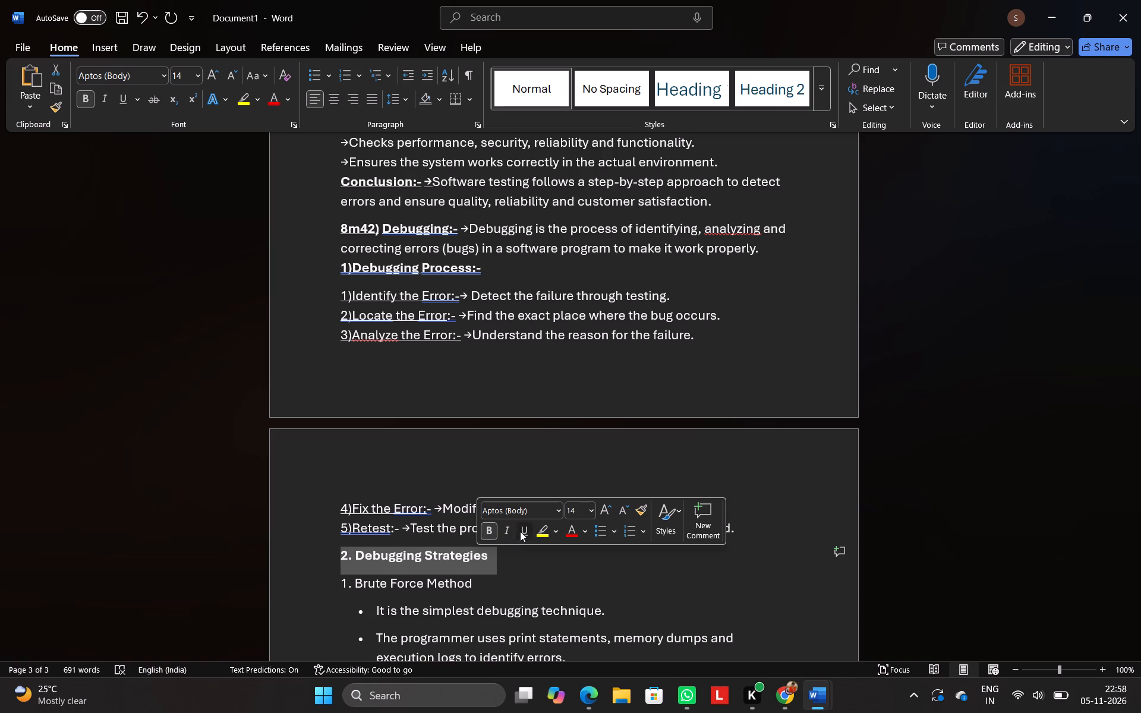
pyautogui.click(516, 555)
pyautogui.write(':-')
# Change the first strategy's subheading to "1)Brute Force Method" and place it directly beneath the Debugging Strategies heading using a line break.
pyautogui.click(352, 586)
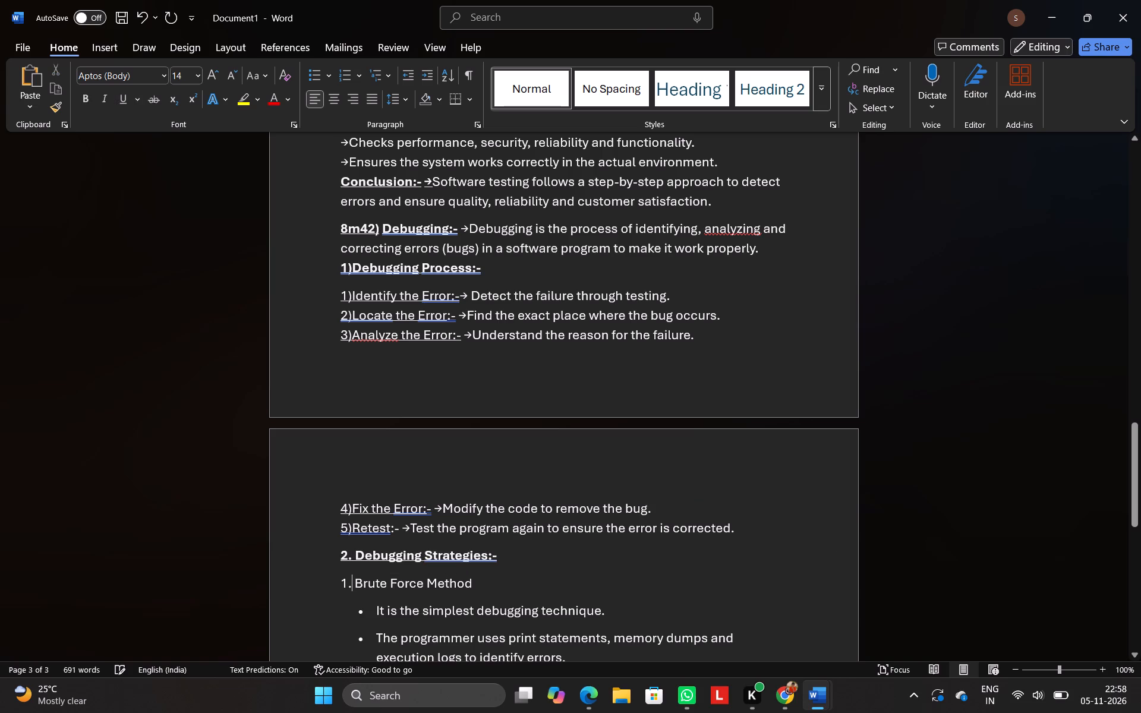
pyautogui.press('Right')
pyautogui.press('Right')
pyautogui.press('Left')
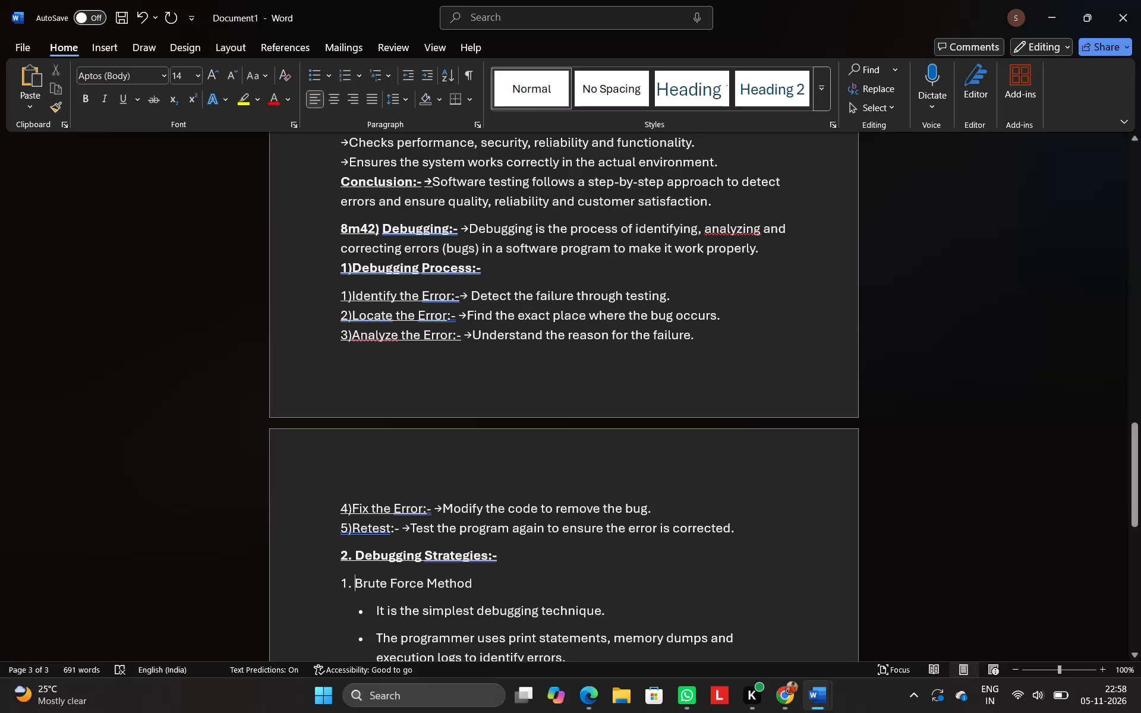
pyautogui.press('\\')
pyautogui.press('BackSpace')
pyautogui.press('BackSpace')
pyautogui.press('BackSpace')
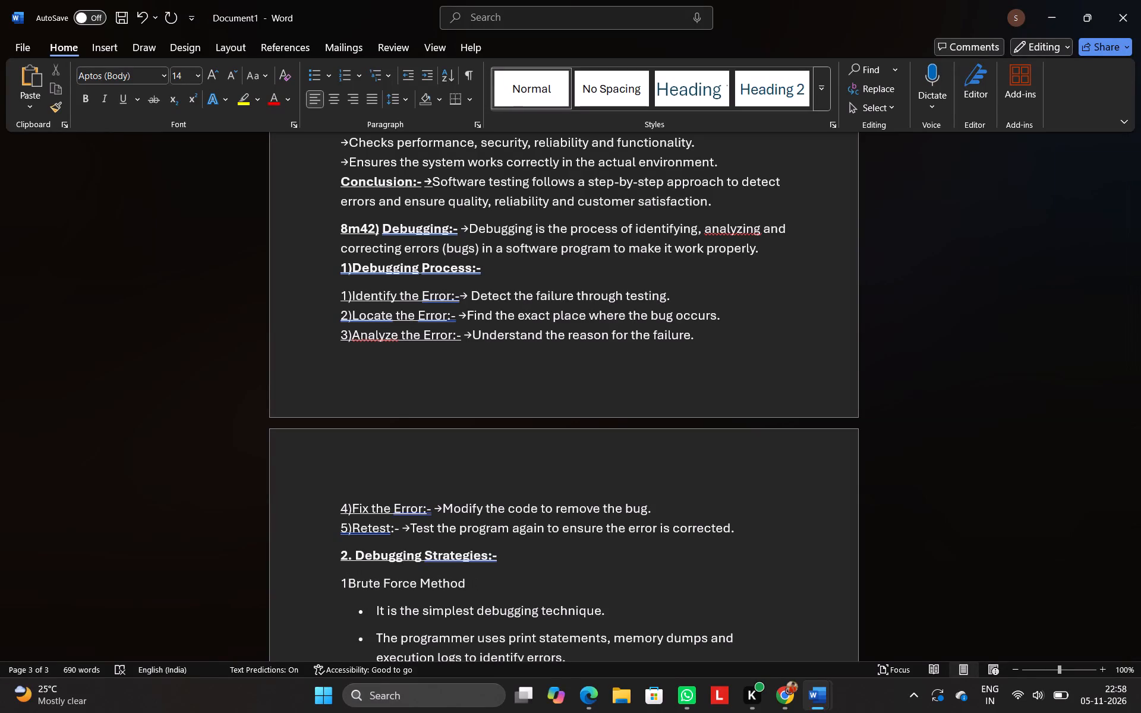
pyautogui.hotkey('shift', ')')
pyautogui.press('Left')
pyautogui.press('Left')
pyautogui.press('BackSpace')
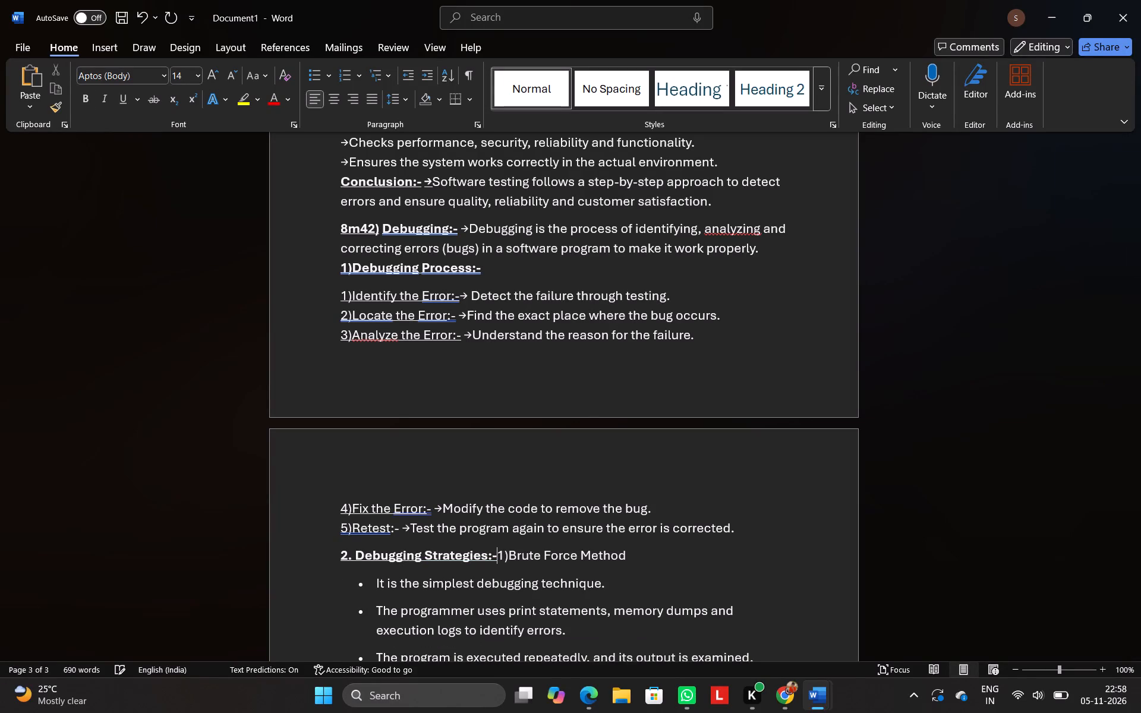
pyautogui.hotkey('shift', 'Return')
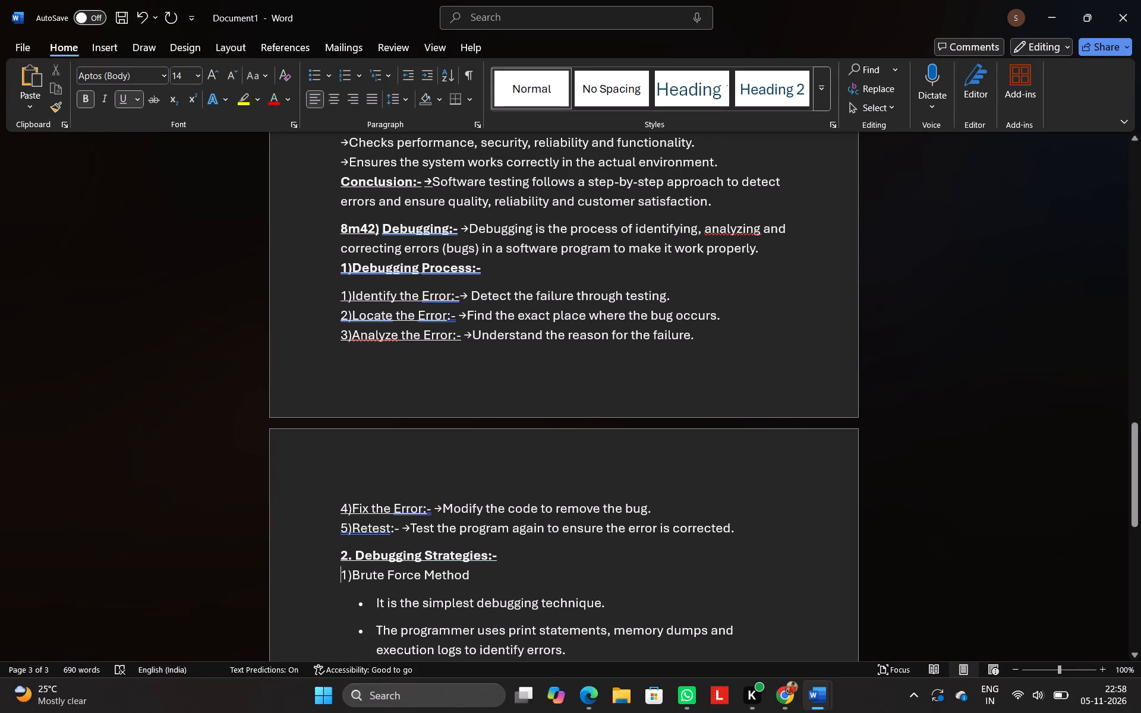
# Underline the Brute Force Method subheading text and append ":-" to it.
pyautogui.scroll(-2, 375, 608)
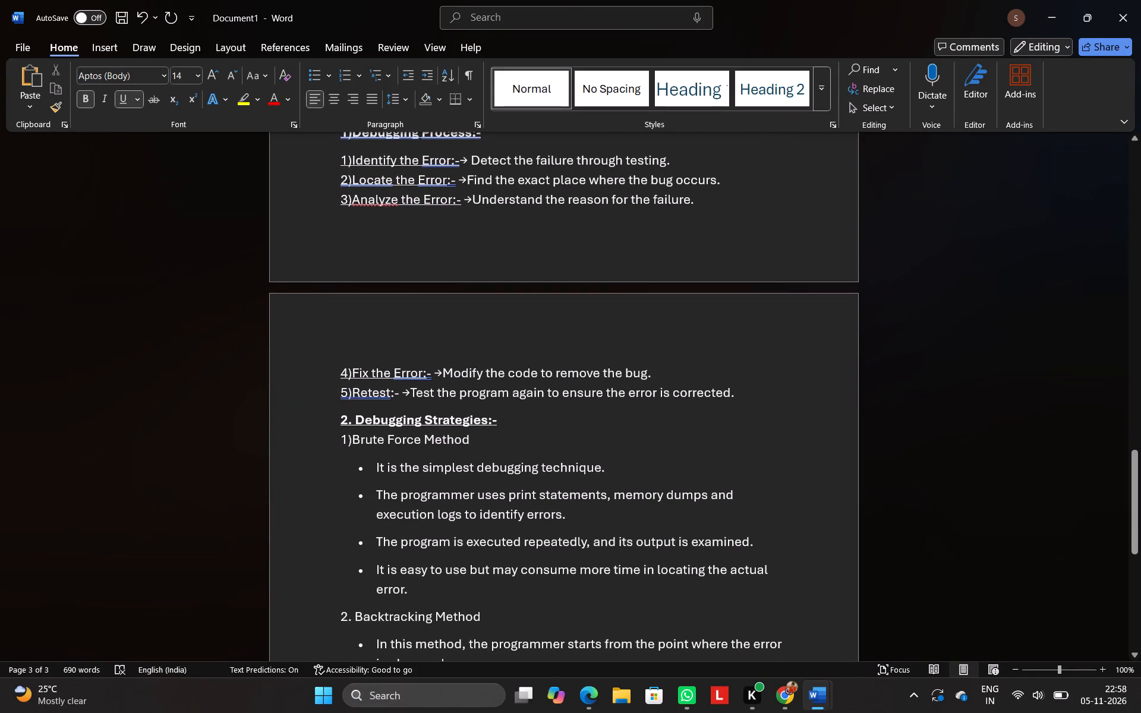
pyautogui.moveTo(344, 441); pyautogui.dragTo(473, 443)
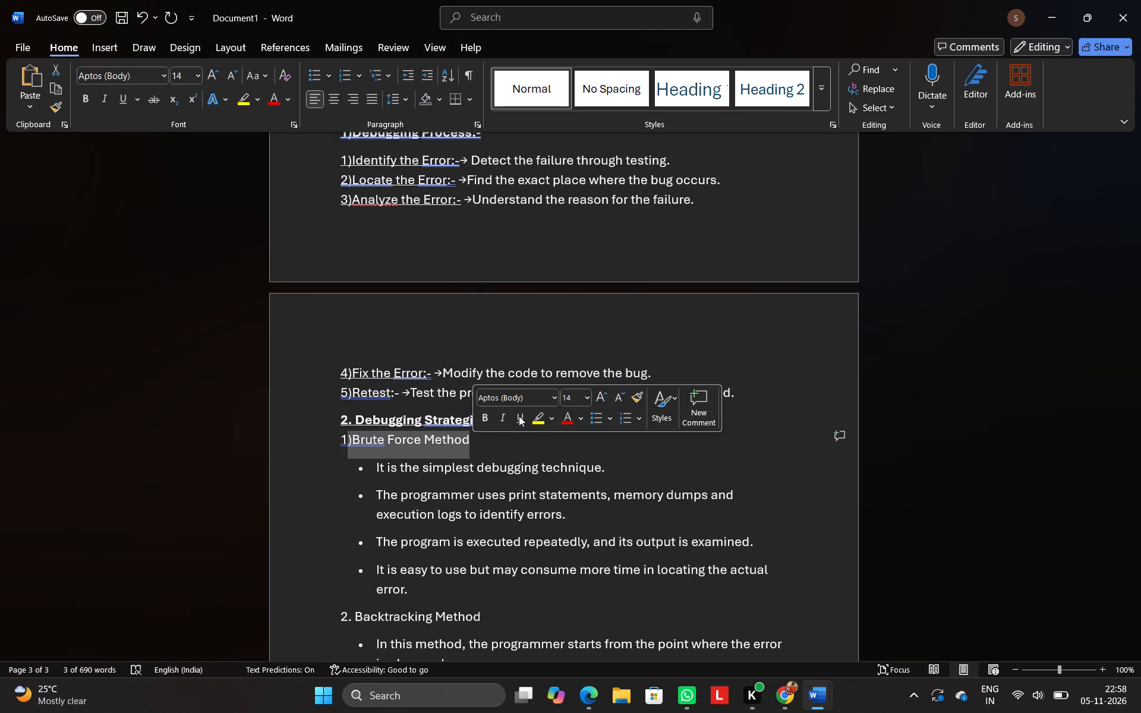
pyautogui.click(519, 416)
pyautogui.click(505, 445)
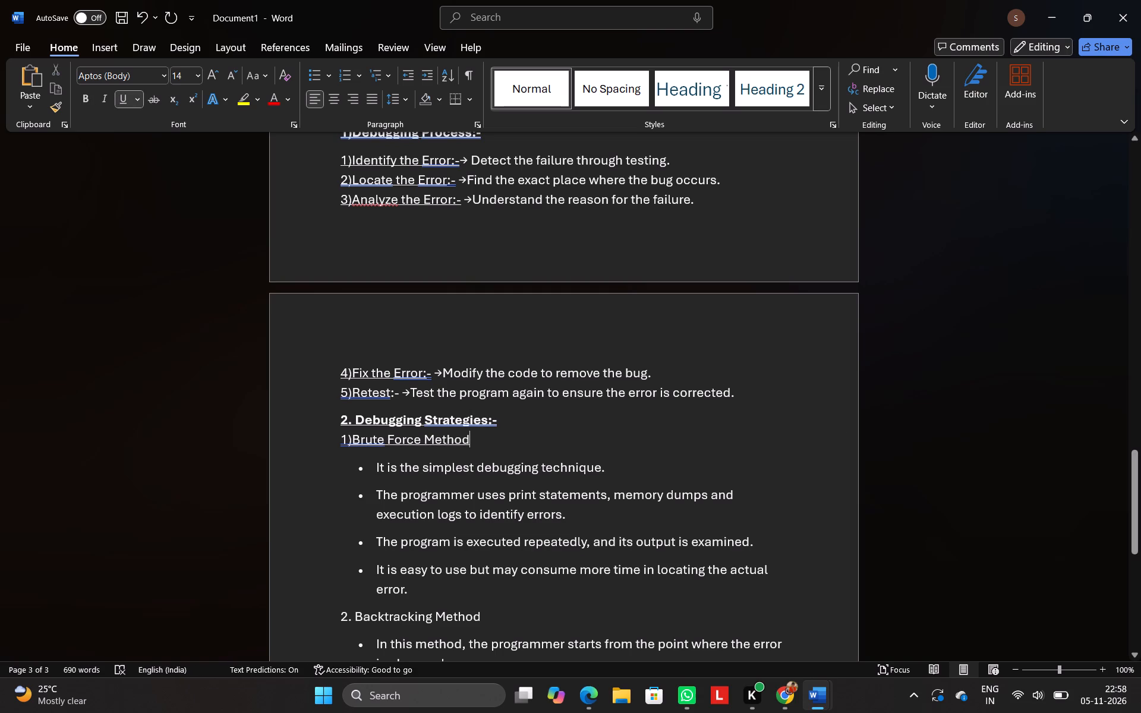
pyautogui.write(':-')
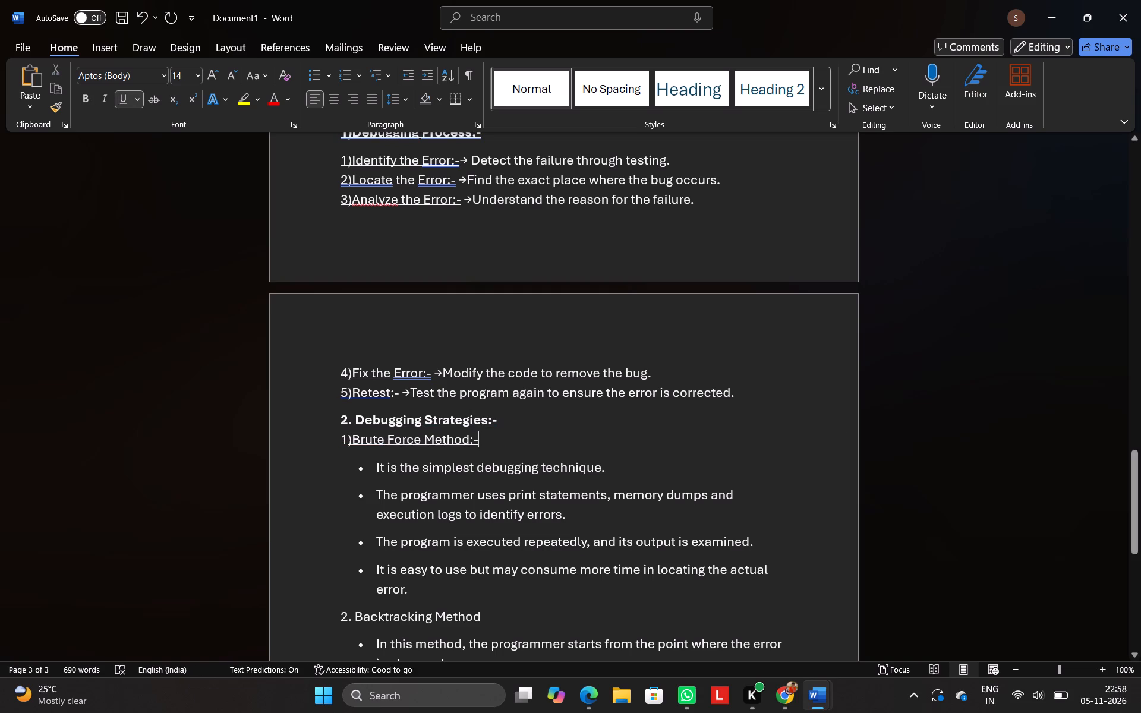
# Join the bulleted "It is the simplest debugging technique." onto the Brute Force Method line, with the copied arrow replacing its bullet.
pyautogui.click(376, 475)
pyautogui.press('BackSpace')
pyautogui.press('BackSpace')
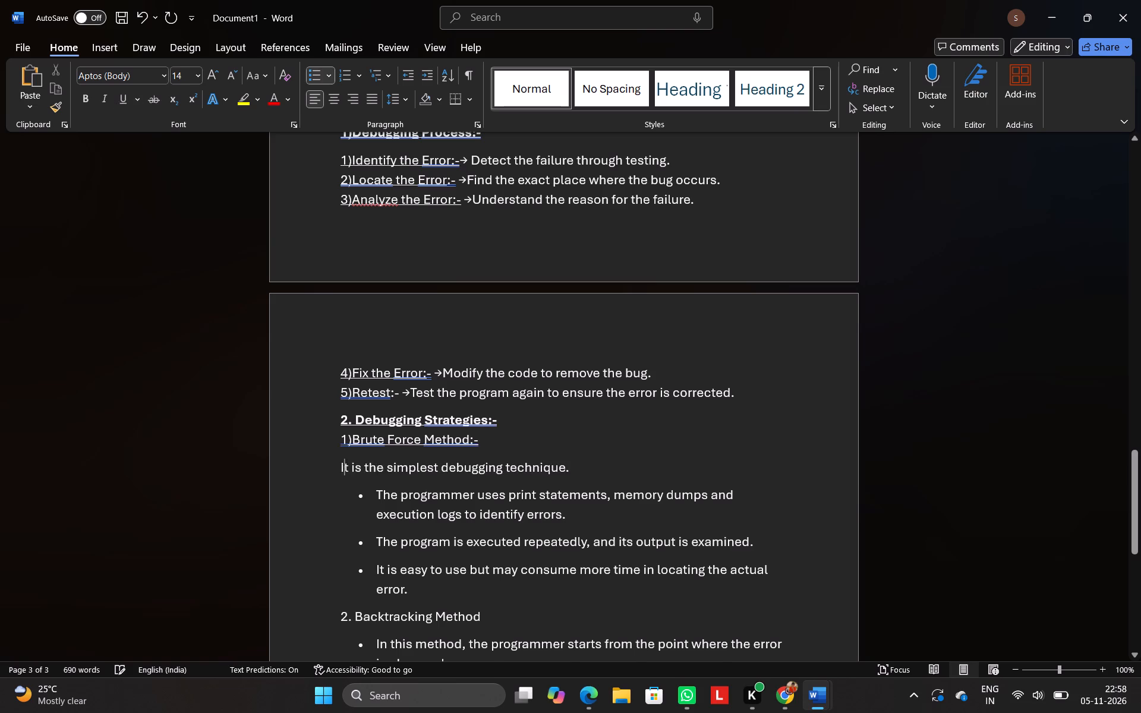
pyautogui.press('BackSpace')
pyautogui.hotkey('ctrl', 'v')
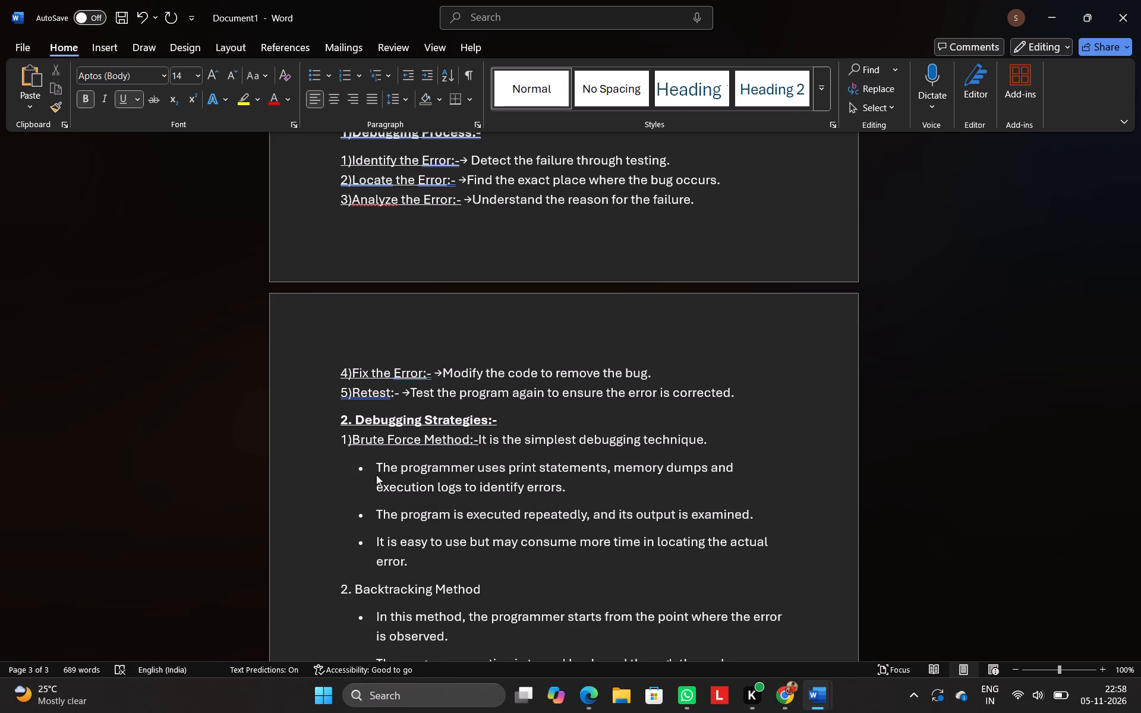
# Convert the "The programmer uses print statements" bullet into an arrow-prefixed line directly beneath the Brute Force Method line.
pyautogui.click(375, 478)
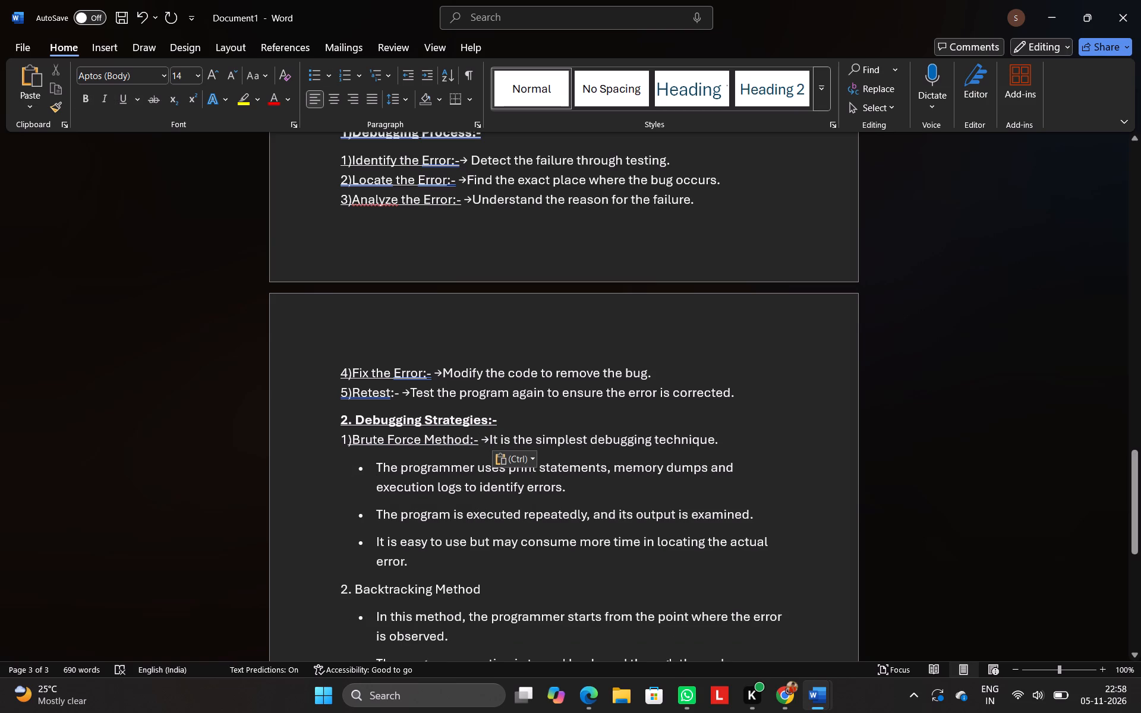
pyautogui.press('BackSpace')
pyautogui.press('BackSpace')
pyautogui.press('BackSpace')
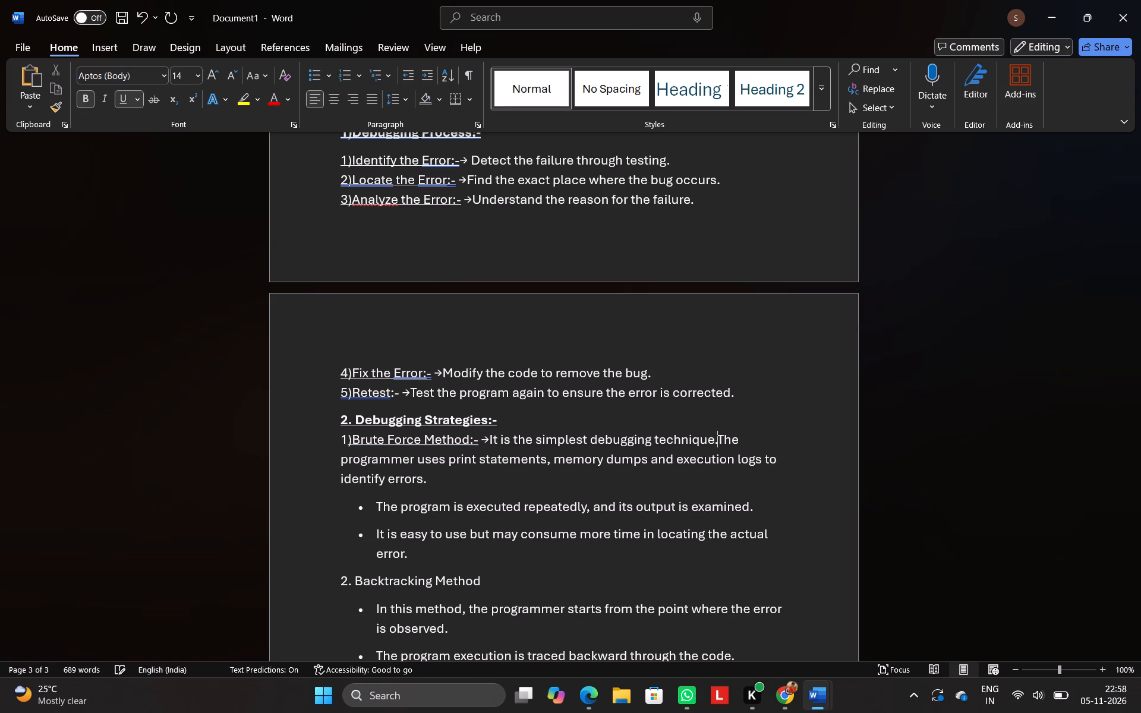
pyautogui.hotkey('shift', 'Return')
pyautogui.hotkey('ctrl', 'v')
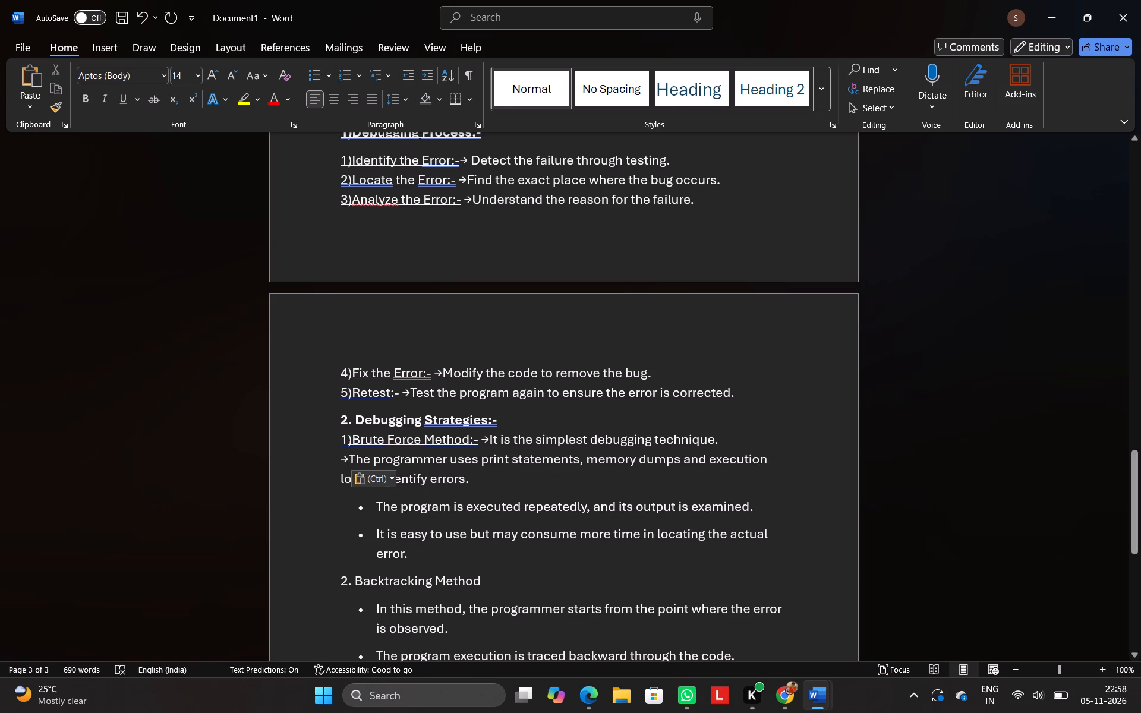
# Convert the "The program is executed repeatedly" bullet into an arrow-prefixed line following the previous point with a line break.
pyautogui.click(375, 513)
pyautogui.press('BackSpace')
pyautogui.press('BackSpace')
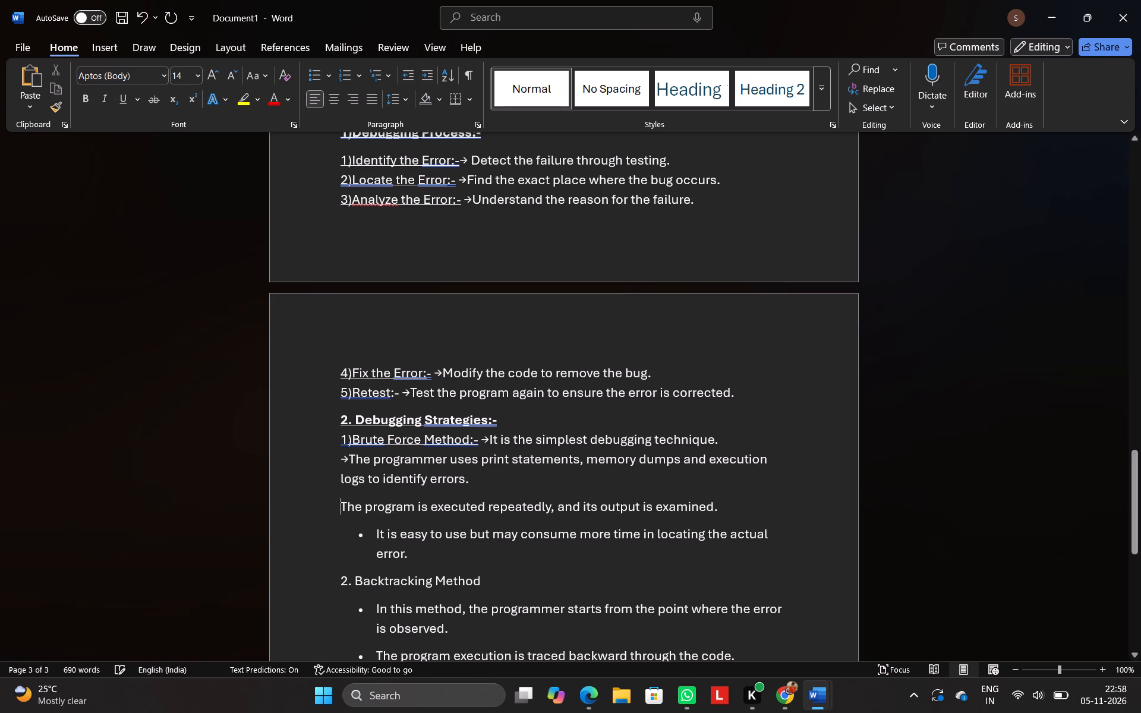
pyautogui.press('BackSpace')
pyautogui.hotkey('shift', 'Return')
pyautogui.hotkey('ctrl', 'v')
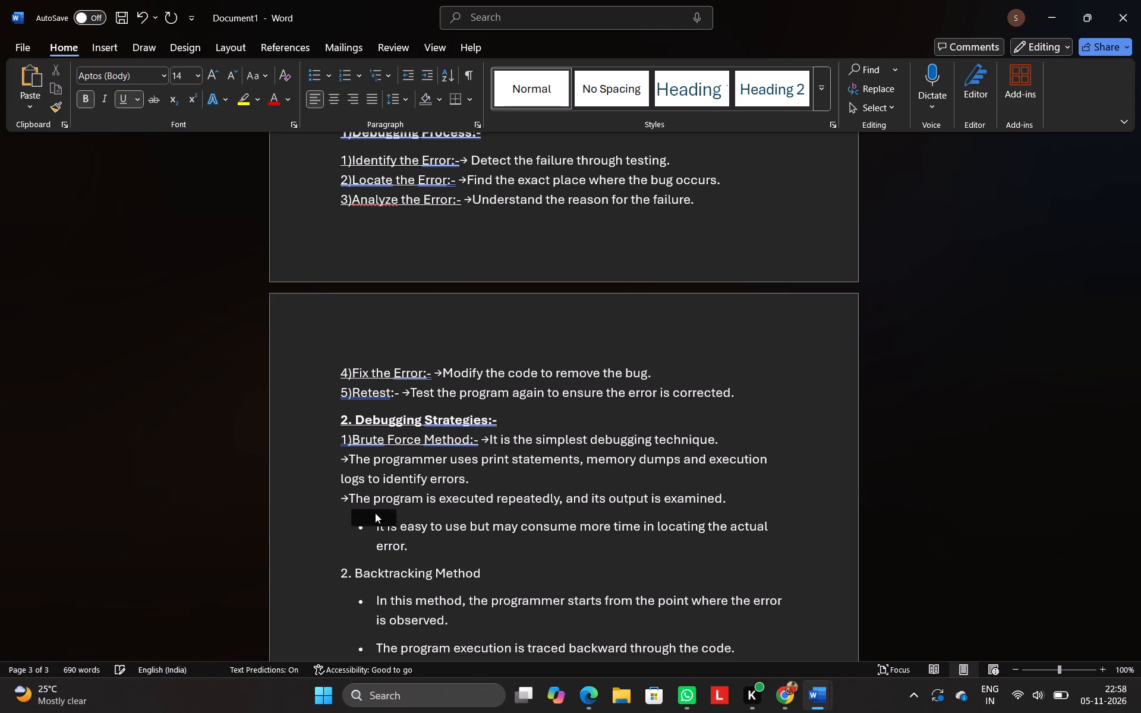
# Convert the "It is easy to use" bullet into an arrow-prefixed line following the previous point with a line break.
pyautogui.click(373, 528)
pyautogui.press('BackSpace')
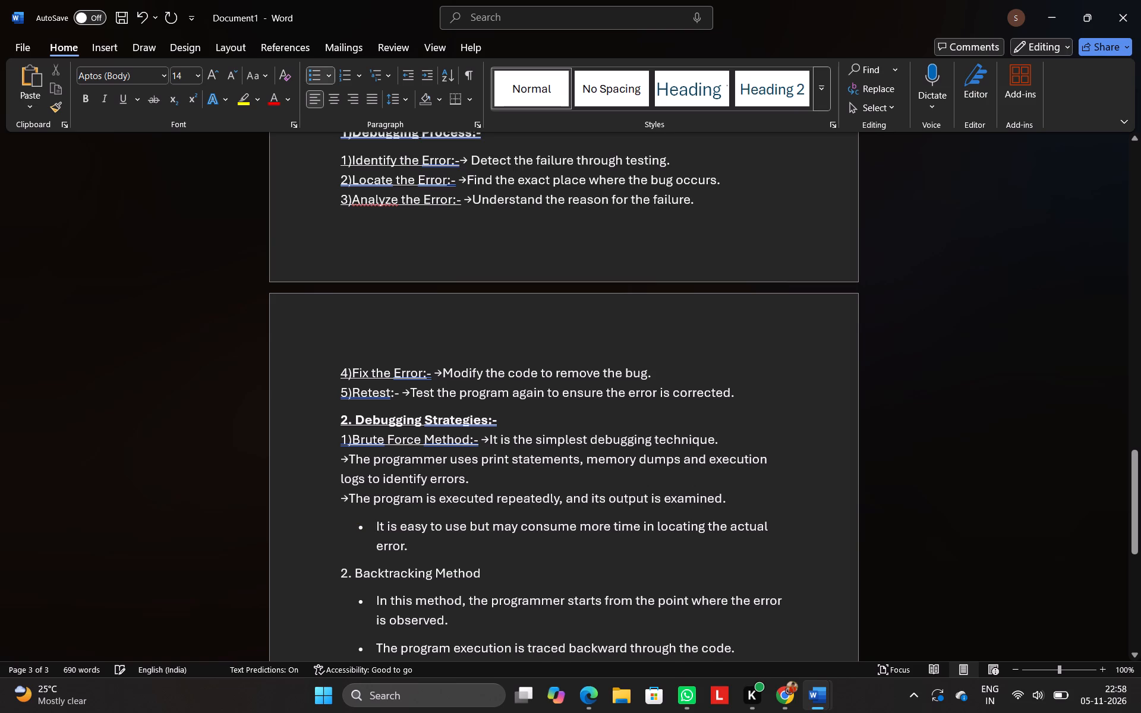
pyautogui.press('BackSpace')
pyautogui.press('BackSpace')
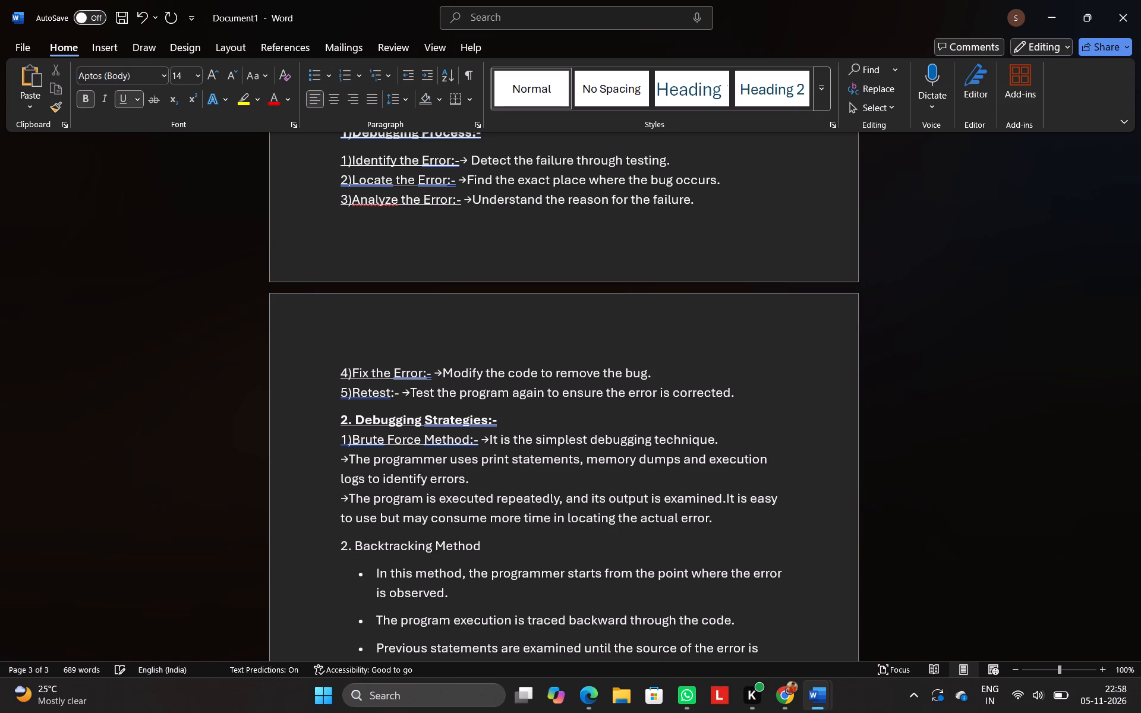
pyautogui.hotkey('shift', 'Return')
pyautogui.hotkey('ctrl', 'v')
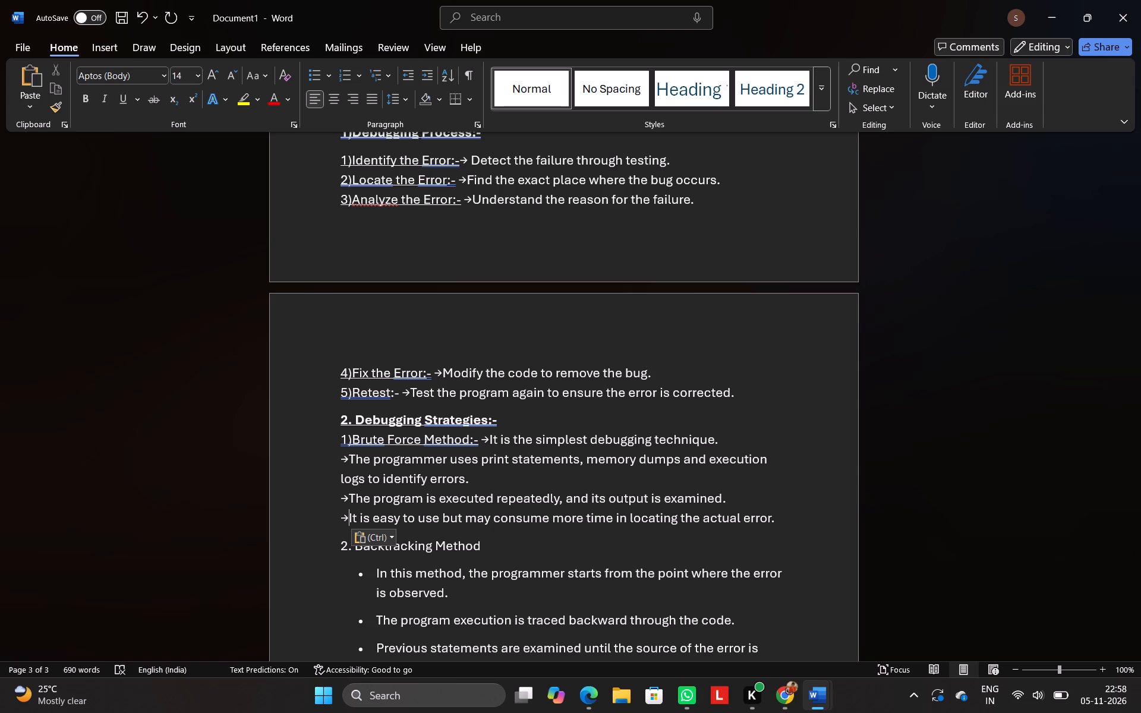
# Replace the paragraph break before "2. Debugging Strategies:-" with a line break, closing the gap below the Retest line.
pyautogui.scroll(-1, 610, 499)
pyautogui.scroll(1, 610, 499)
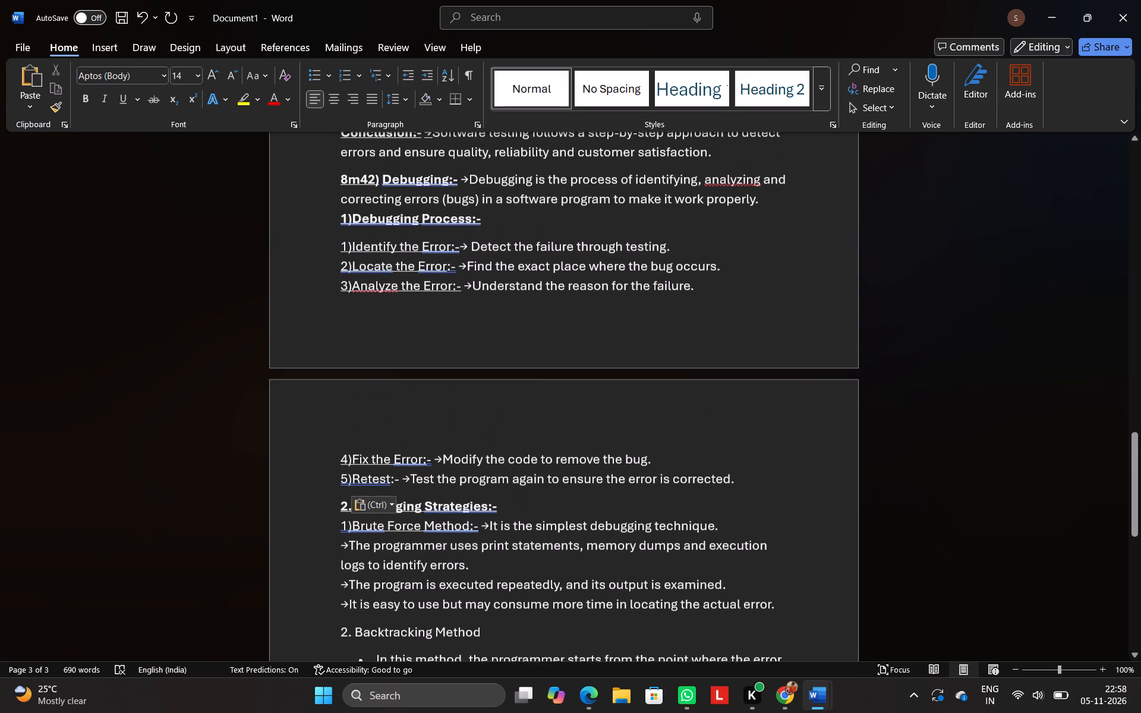
pyautogui.click(337, 507)
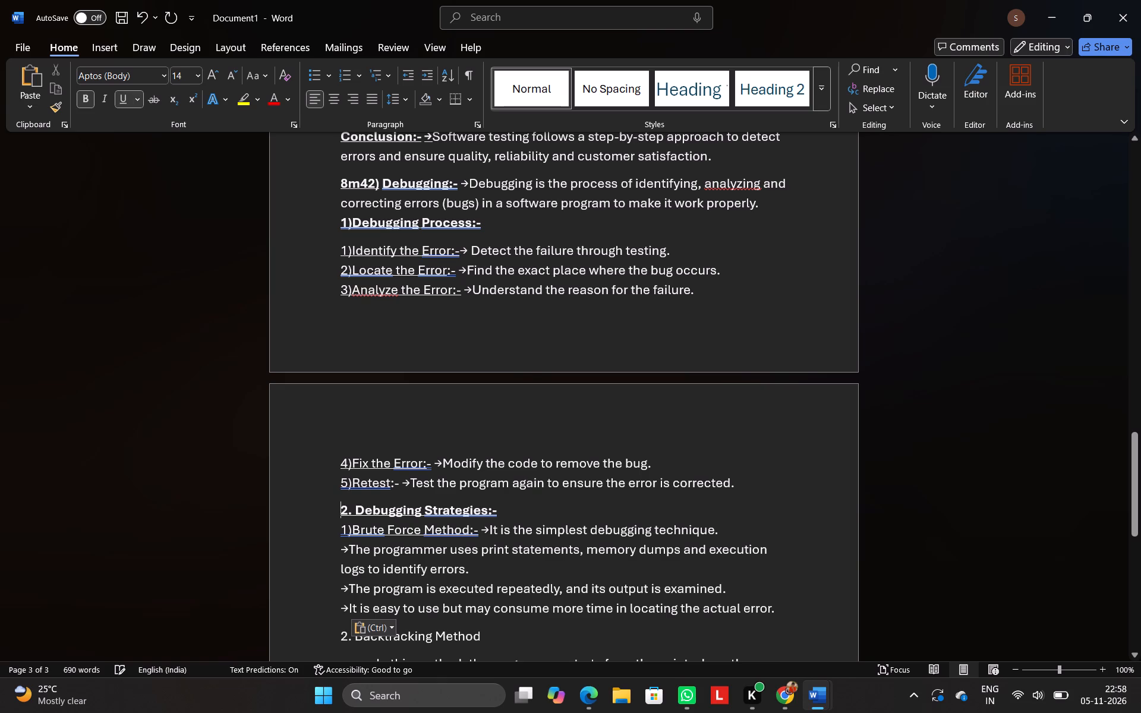
pyautogui.press('BackSpace')
pyautogui.hotkey('shift', 'Return')
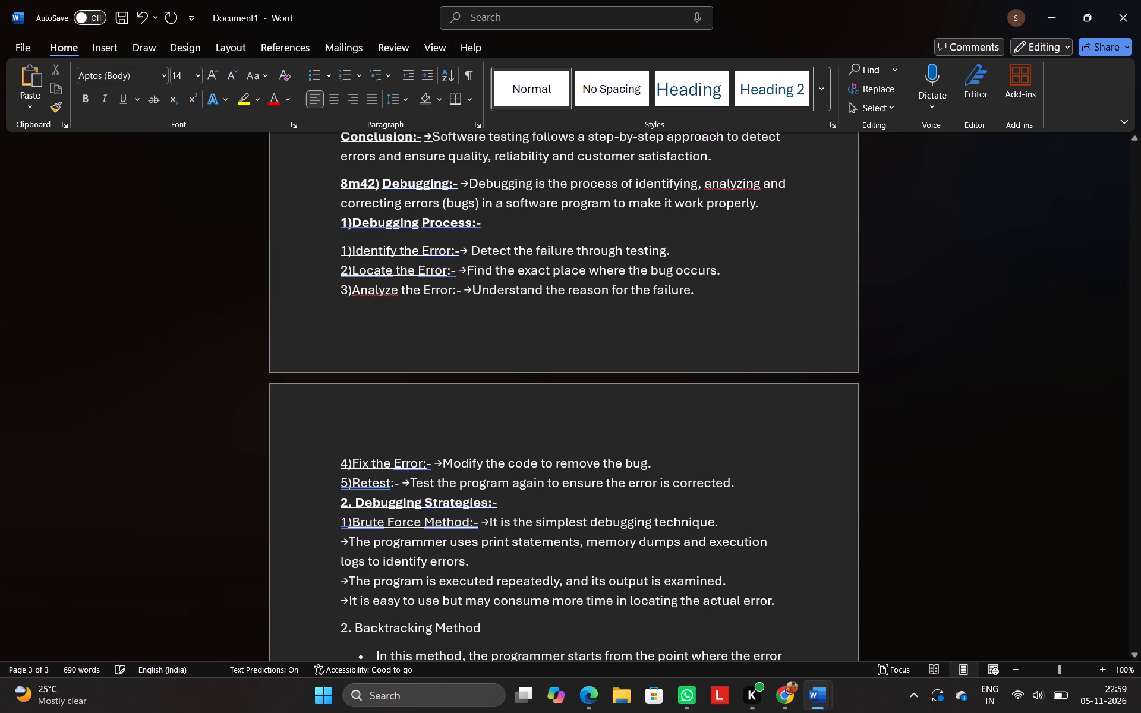
# Replace the paragraph break between "1)Debugging Process:-" and "1)Identify the Error:-" with a line break, closing the gap.
pyautogui.scroll(1, 499, 520)
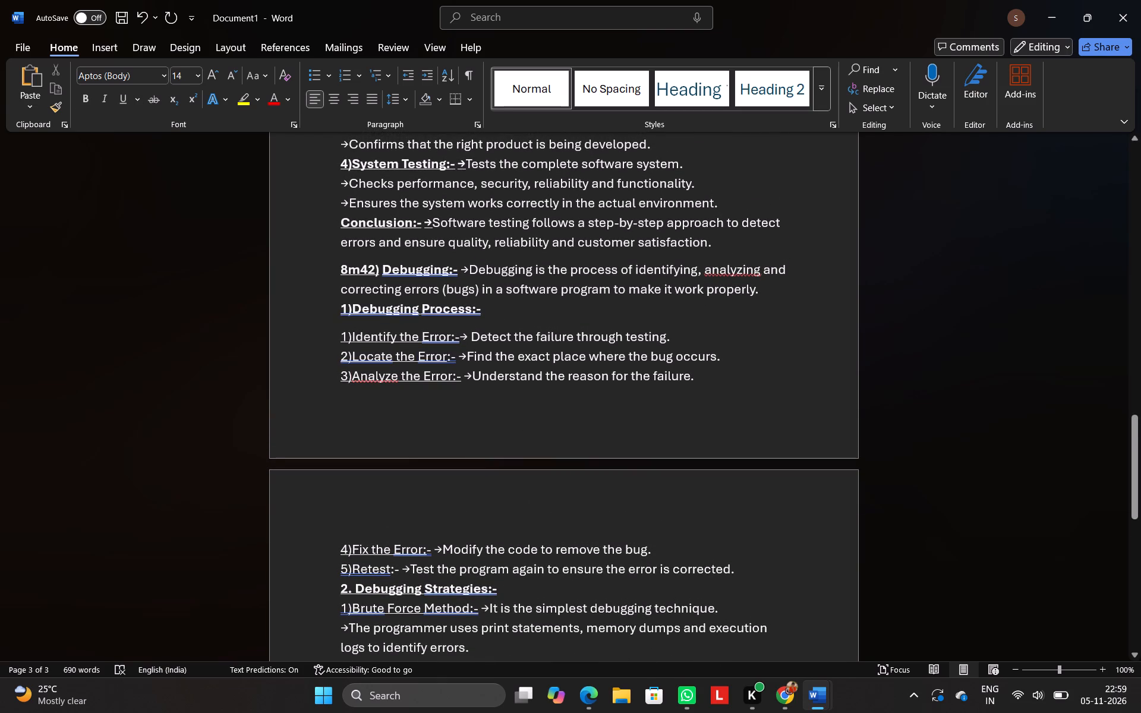
pyautogui.click(339, 334)
pyautogui.press('BackSpace')
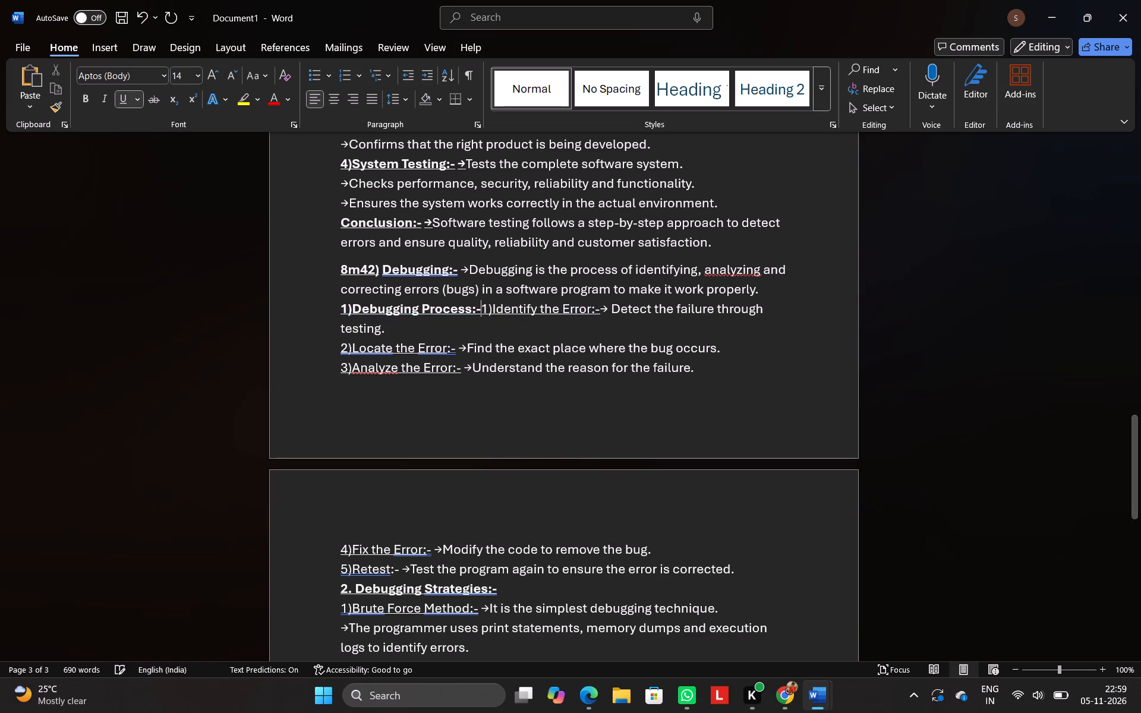
pyautogui.hotkey('shift', 'Return')
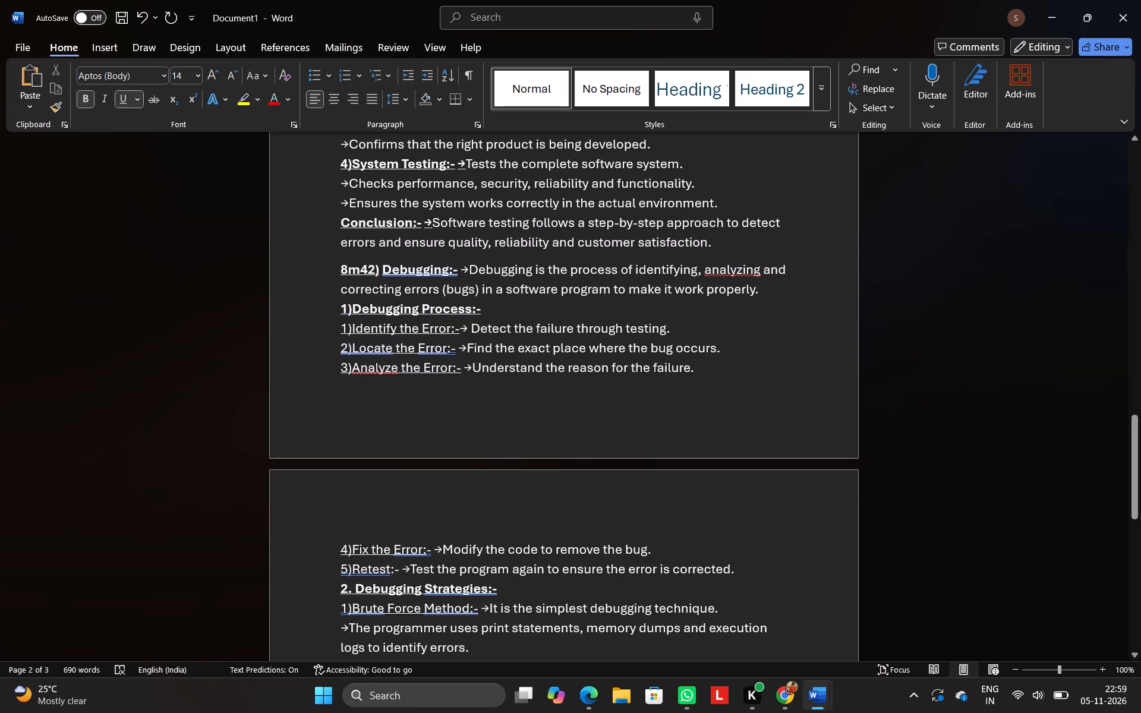
# Replace the break before the "4)Fix the Error:-" line with a line break.
pyautogui.click(342, 550)
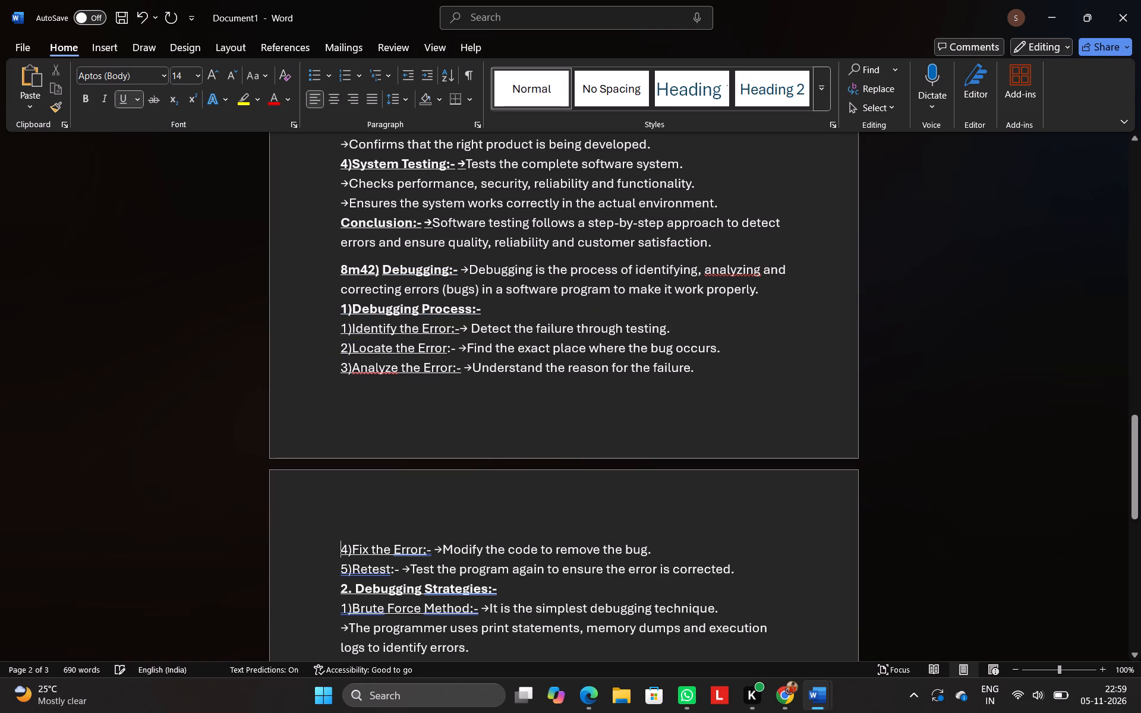
pyautogui.press('BackSpace')
pyautogui.hotkey('shift', 'Return')
pyautogui.press('BackSpace')
pyautogui.hotkey('shift', 'Return')
# Review the document from the first 2-mark answer down to the Debugging Strategies section.
pyautogui.scroll(-2, 480, 531)
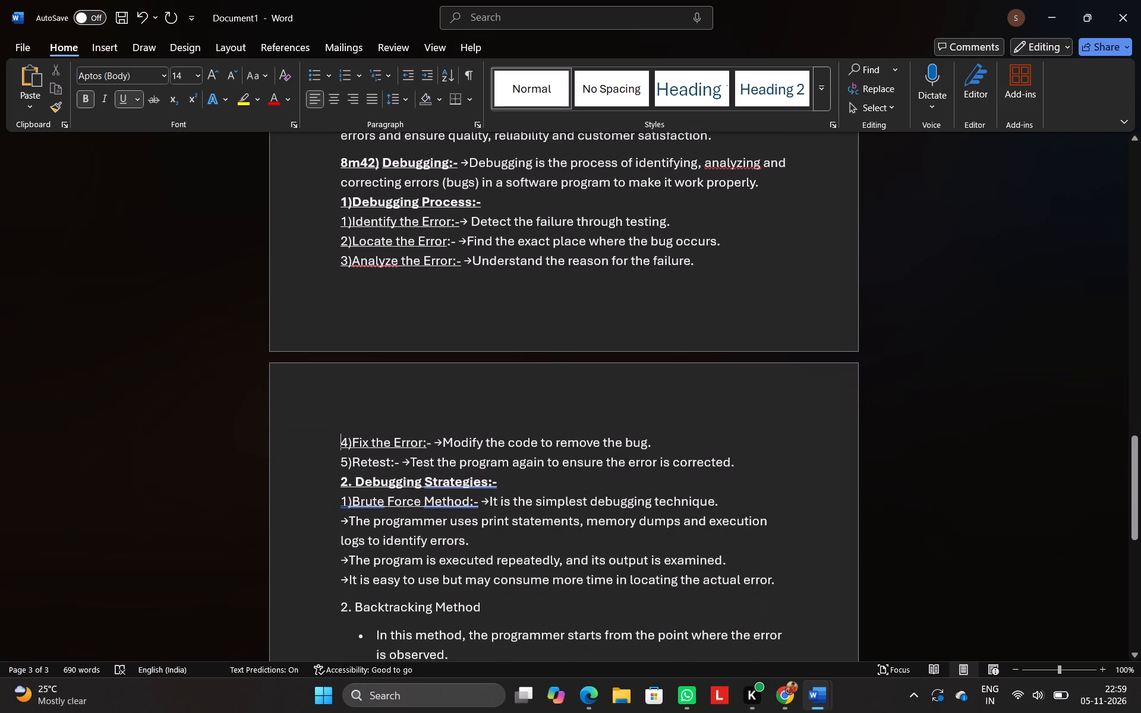
pyautogui.scroll(9, 480, 531)
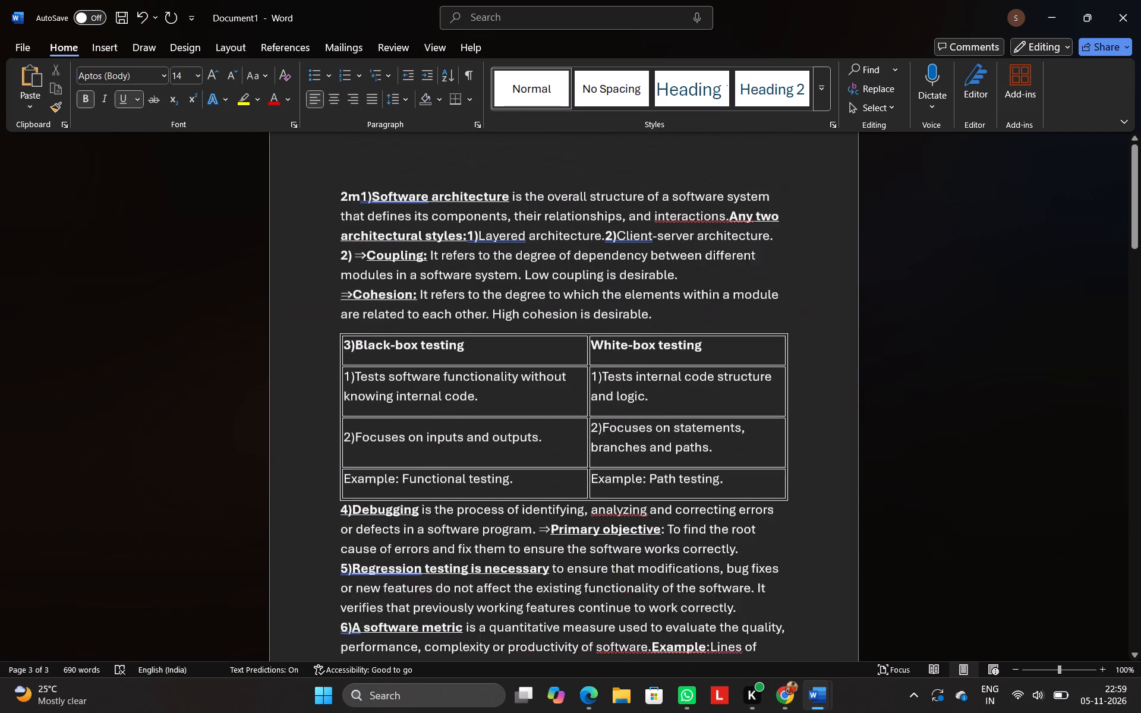
pyautogui.scroll(5, 480, 531)
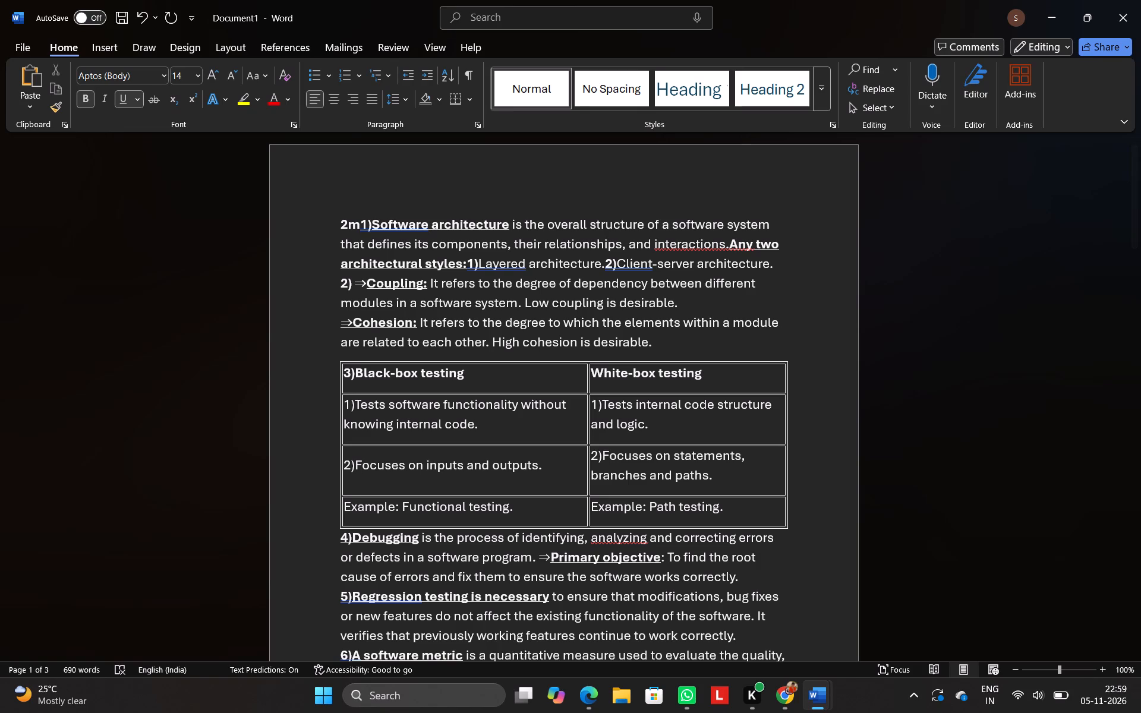
pyautogui.scroll(9, 480, 531)
pyautogui.scroll(4, 528, 325)
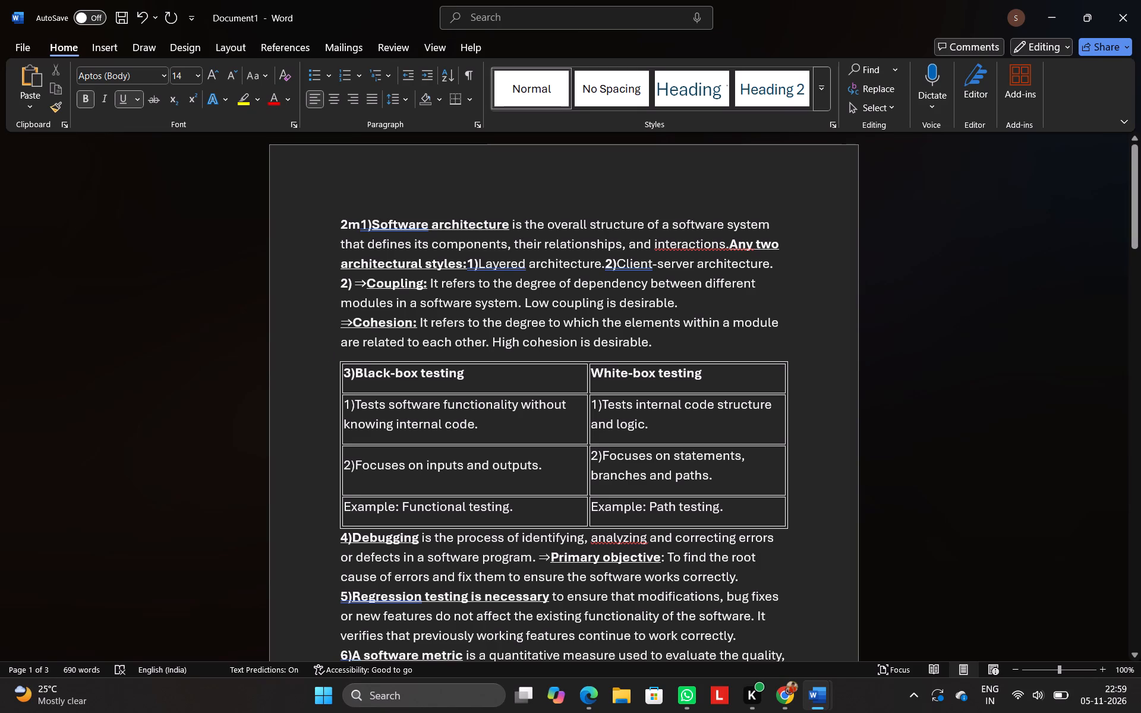
pyautogui.click(417, 185)
pyautogui.click(333, 219)
pyautogui.scroll(7, 333, 219)
pyautogui.scroll(-15, 333, 219)
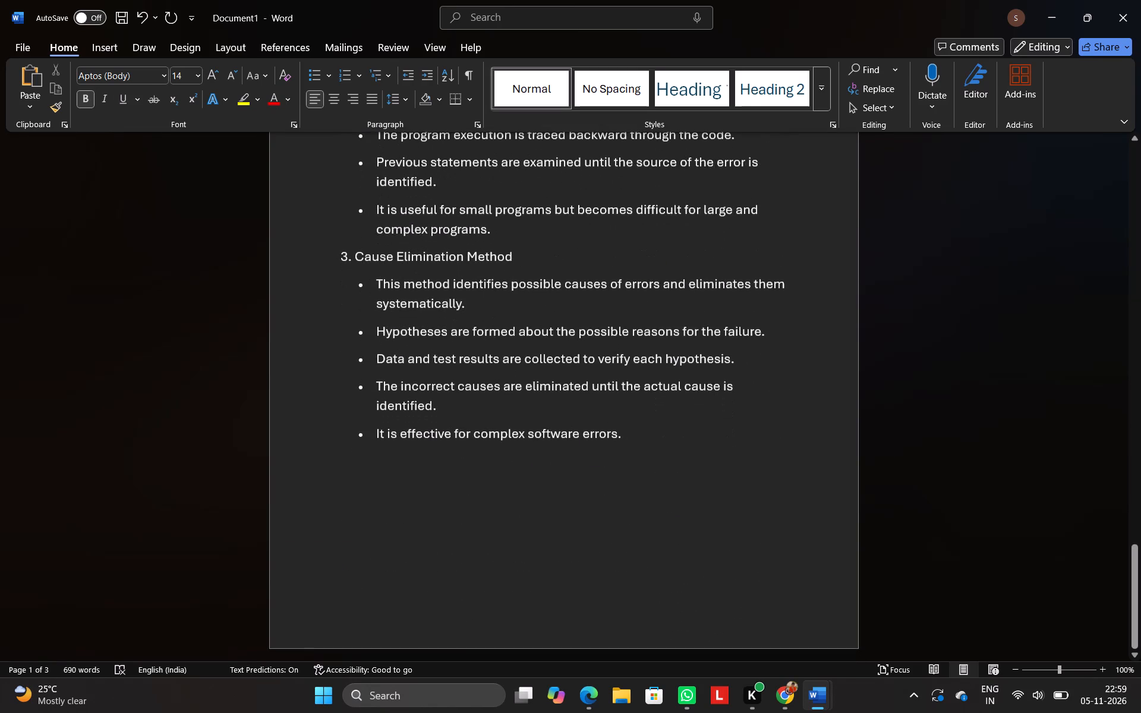
pyautogui.scroll(20, 333, 219)
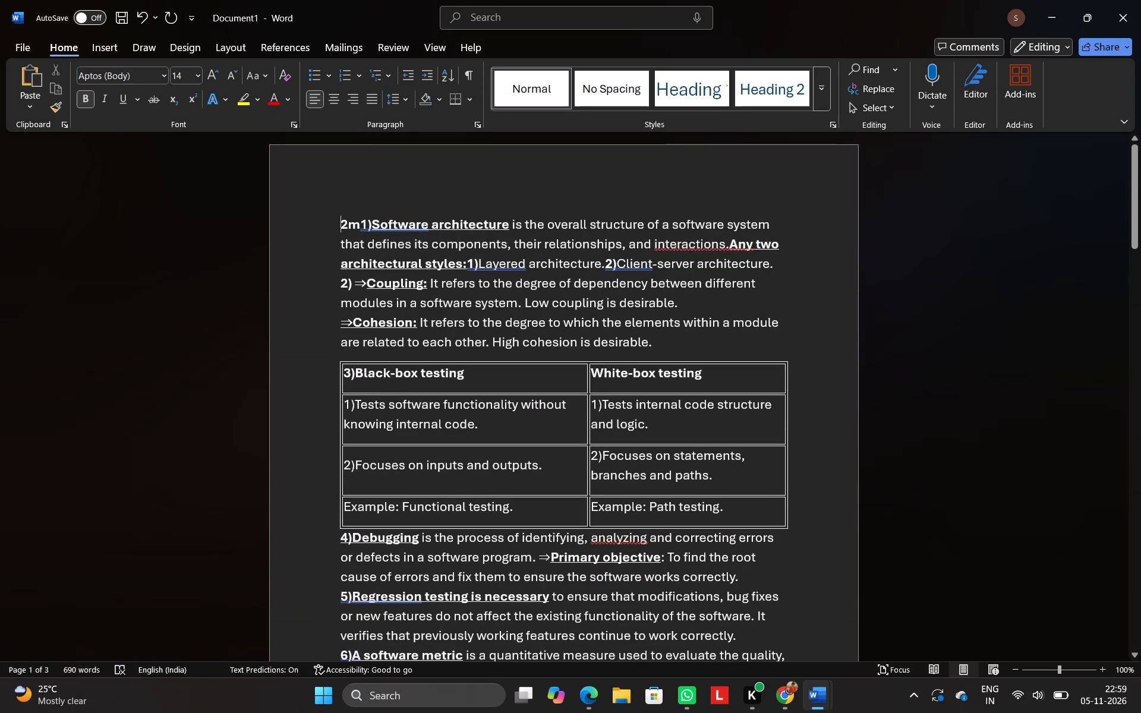
pyautogui.scroll(8, 345, 222)
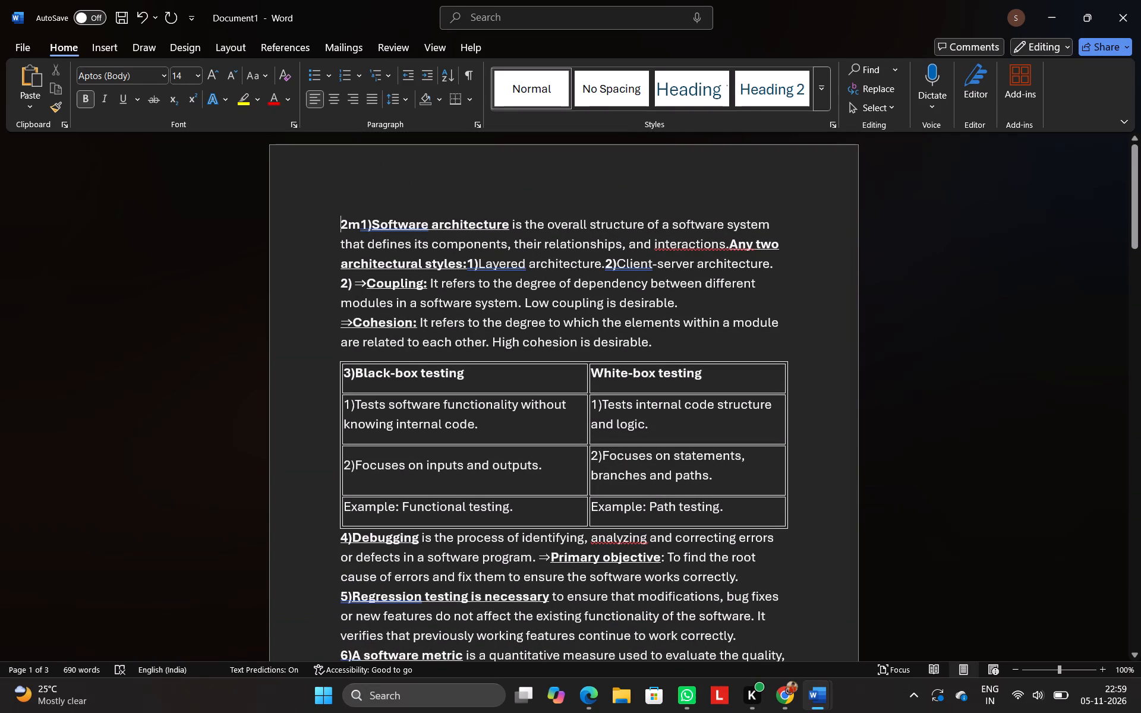
pyautogui.click(337, 226)
pyautogui.scroll(-4, 337, 226)
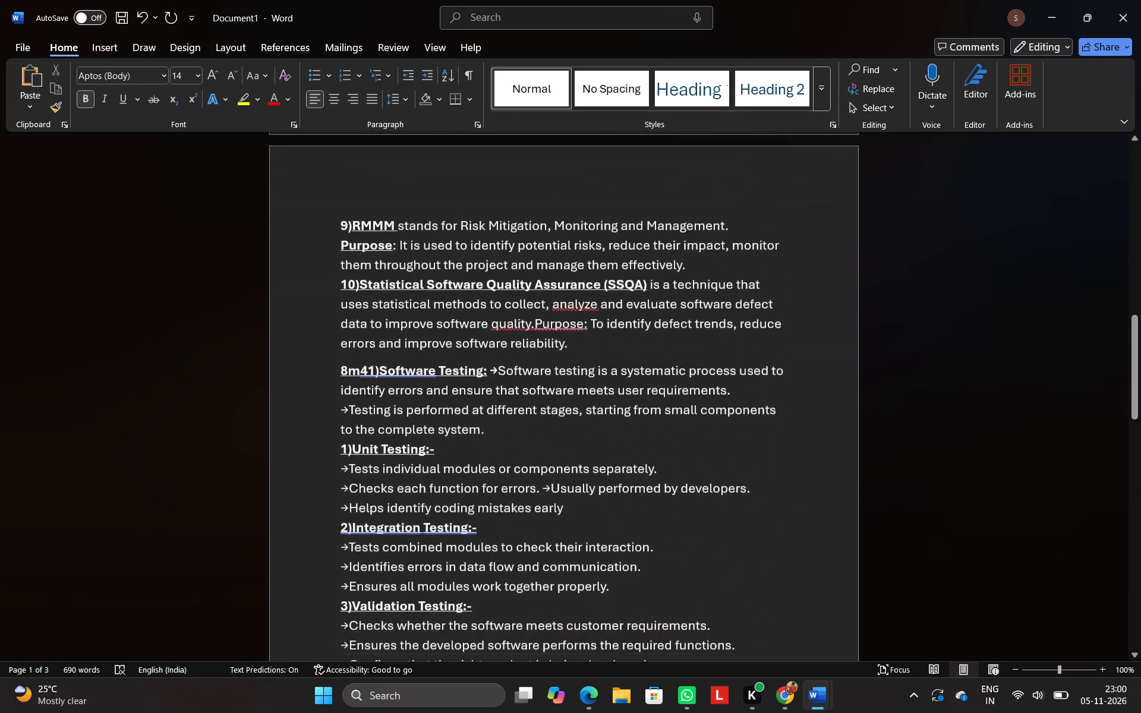
pyautogui.scroll(-4, 337, 226)
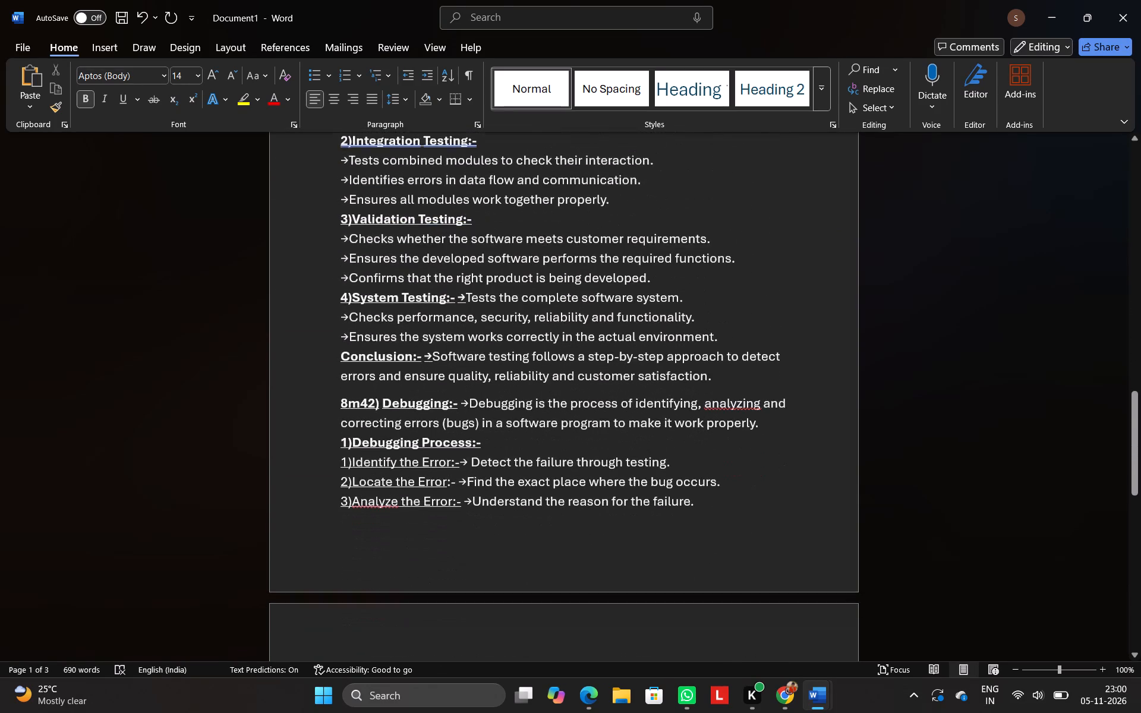
pyautogui.scroll(-2, 337, 226)
pyautogui.scroll(-2, 381, 318)
pyautogui.scroll(-1, 352, 409)
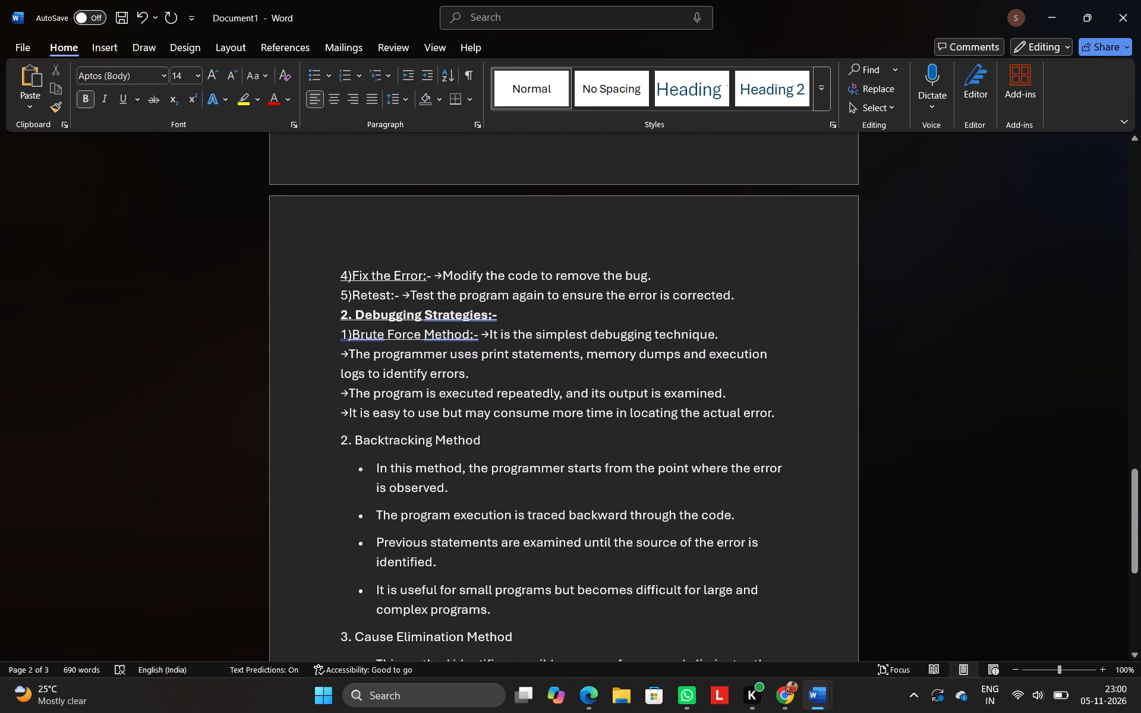
# Renumber the Backtracking Method heading as "2)" and place it directly beneath the "It is easy to use" line with a line break.
pyautogui.click(356, 442)
pyautogui.press('BackSpace')
pyautogui.press('BackSpace')
pyautogui.hotkey('shift', ')')
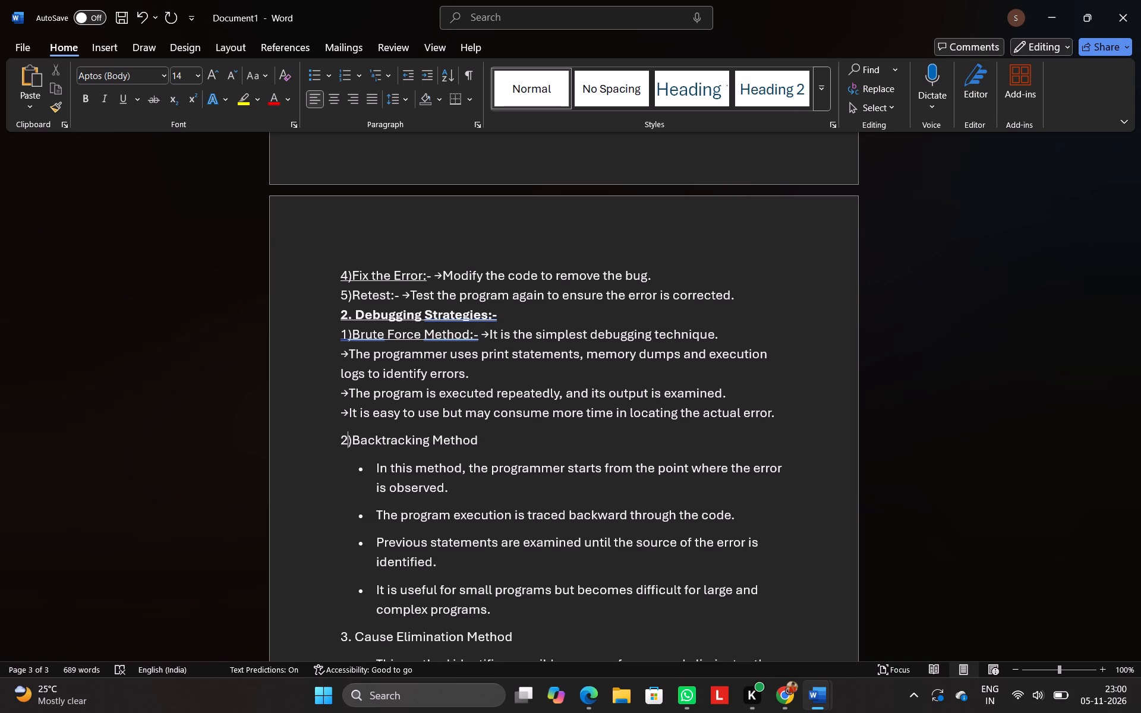
pyautogui.press('Left')
pyautogui.press('Left')
pyautogui.press('BackSpace')
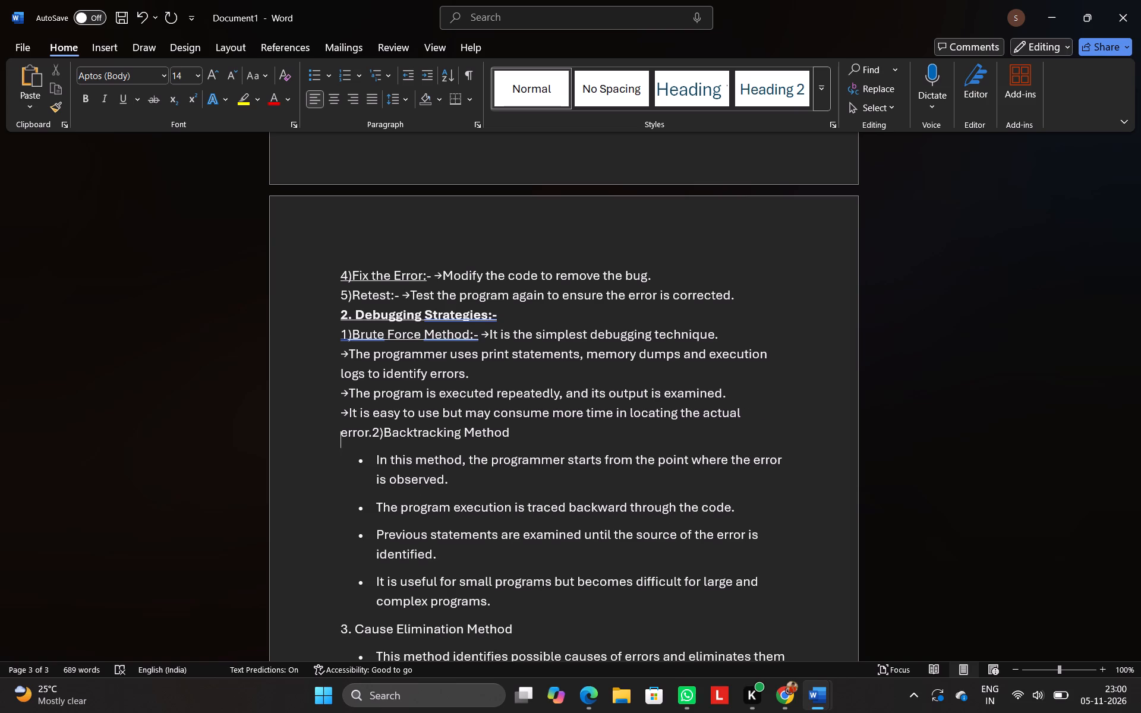
pyautogui.hotkey('shift', 'Return')
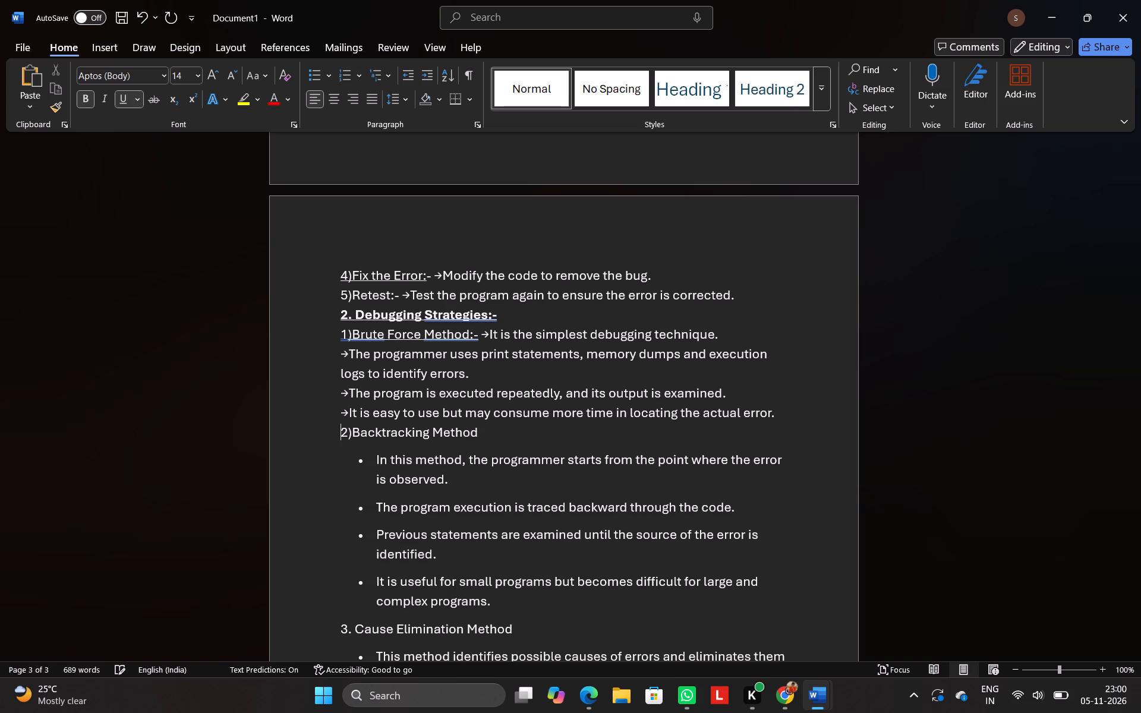
# Underline the "2)Backtracking Method" heading and append ":-" to it.
pyautogui.moveTo(339, 435); pyautogui.dragTo(473, 438)
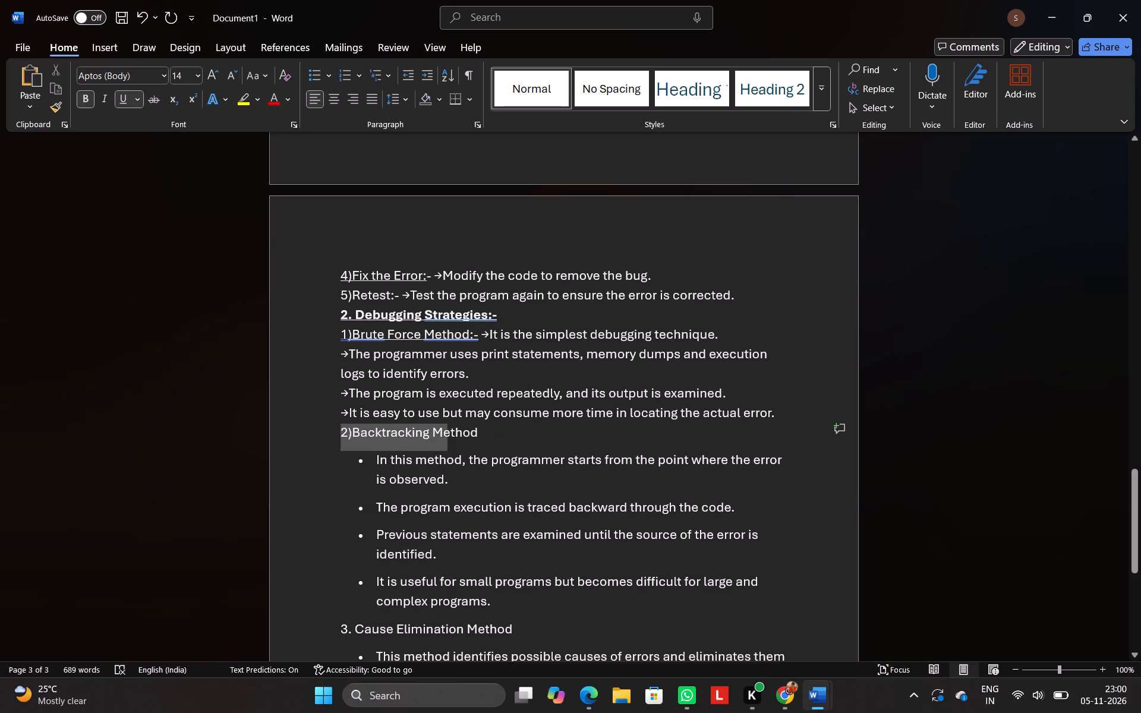
pyautogui.moveTo(473, 438); pyautogui.dragTo(493, 441)
pyautogui.click(536, 423)
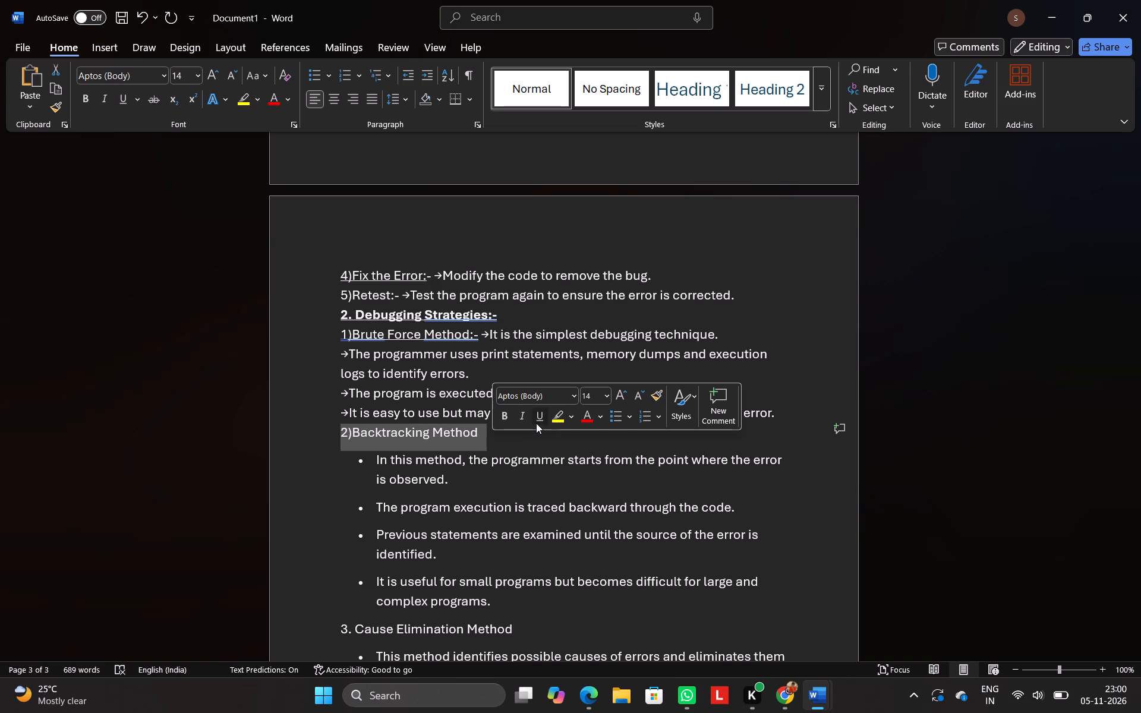
pyautogui.click(509, 438)
pyautogui.hotkey('shift', ':')
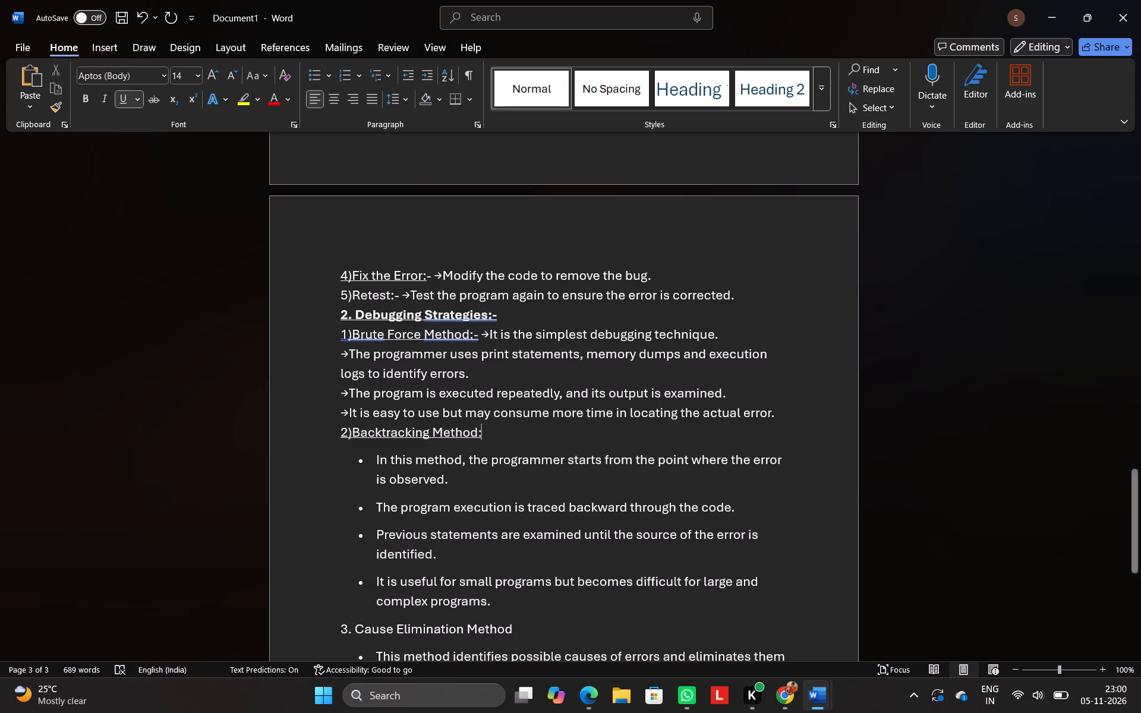
pyautogui.press('-')
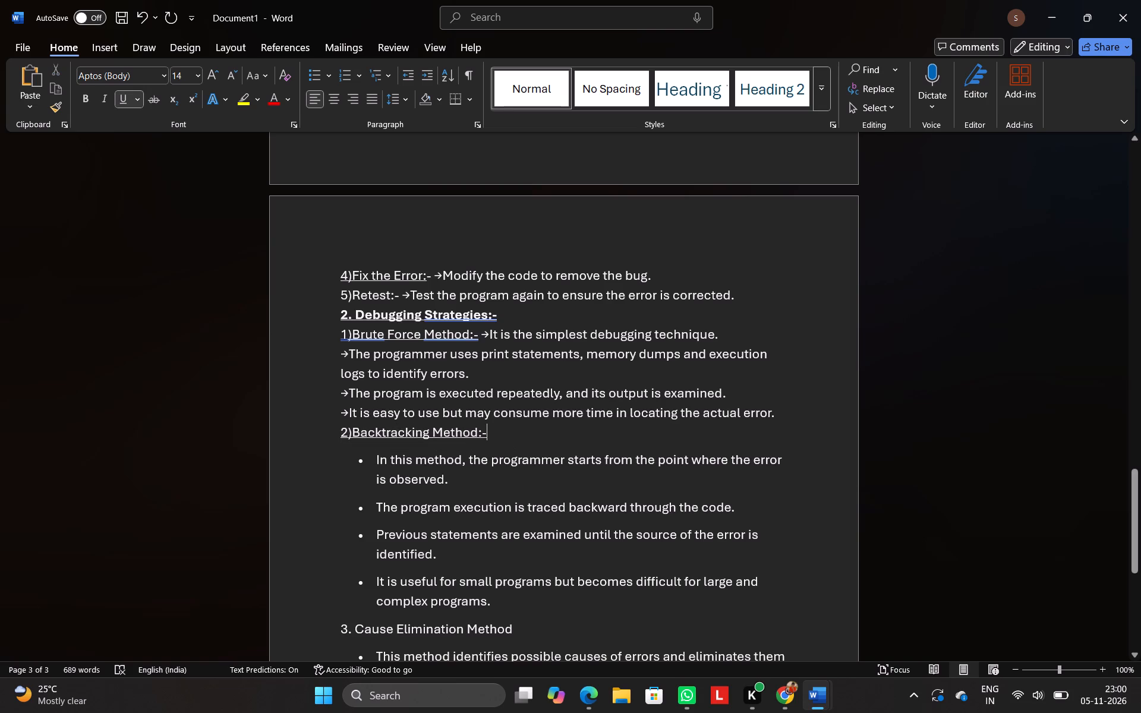
# Convert the "In this method, the programmer starts" bullet into an arrow-prefixed line directly beneath the Backtracking Method heading.
pyautogui.click(370, 462)
pyautogui.press('BackSpace')
pyautogui.press('BackSpace')
pyautogui.press('BackSpace')
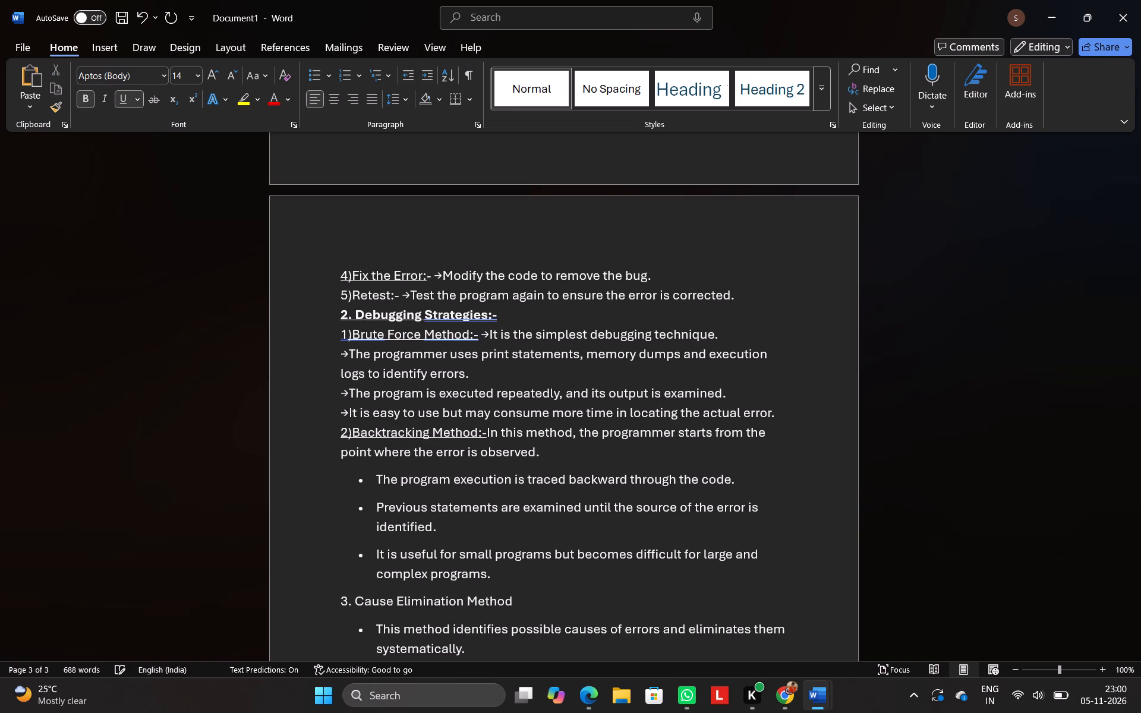
pyautogui.hotkey('shift', 'Return')
pyautogui.hotkey('ctrl', 'v')
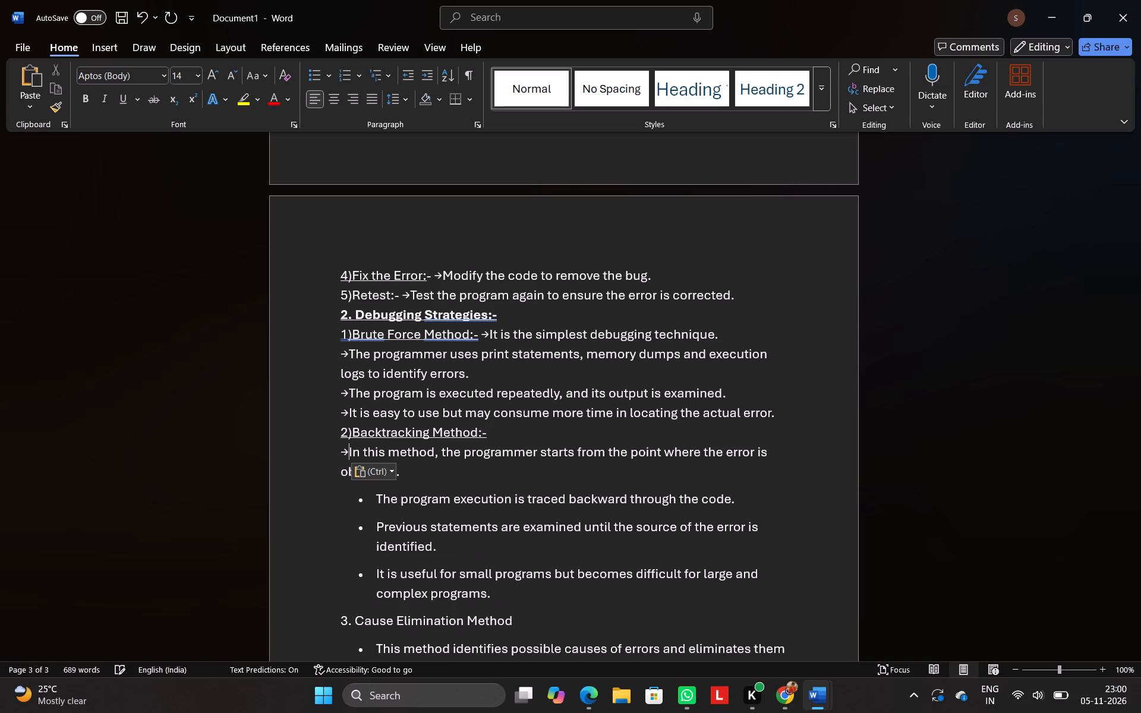
# Convert the "The program execution is traced backward" bullet into an arrow-prefixed sentence running on from the previous point.
pyautogui.click(372, 504)
pyautogui.press('BackSpace')
pyautogui.press('BackSpace')
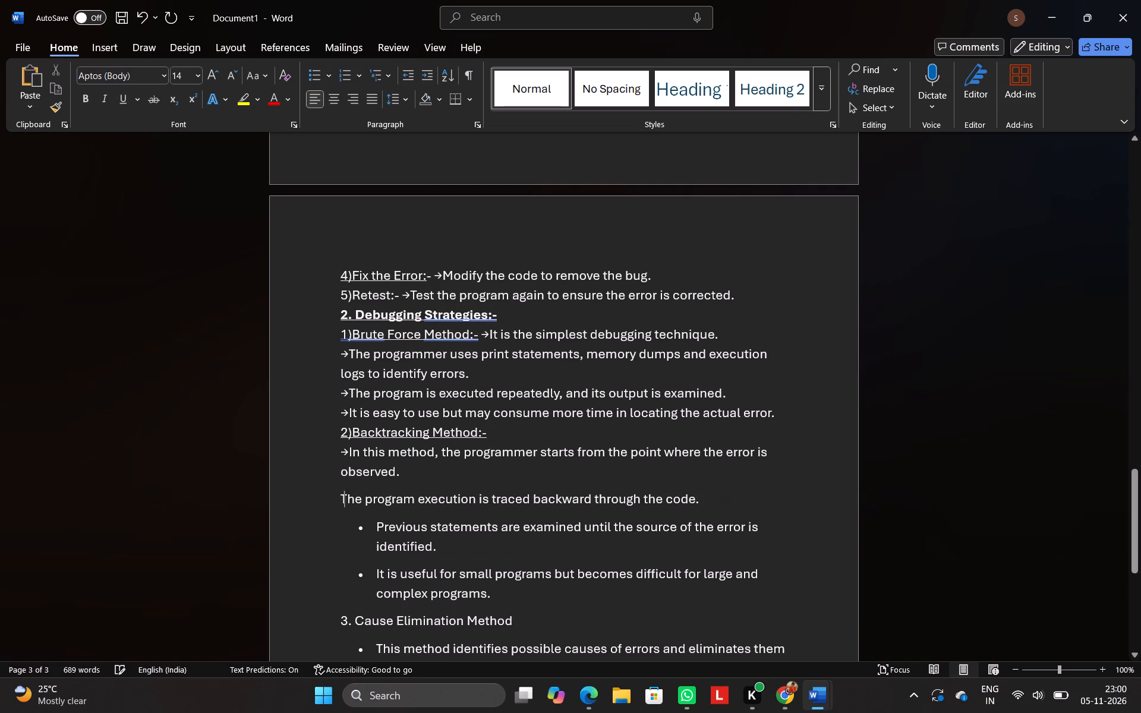
pyautogui.press('BackSpace')
pyautogui.hotkey('ctrl', 'v')
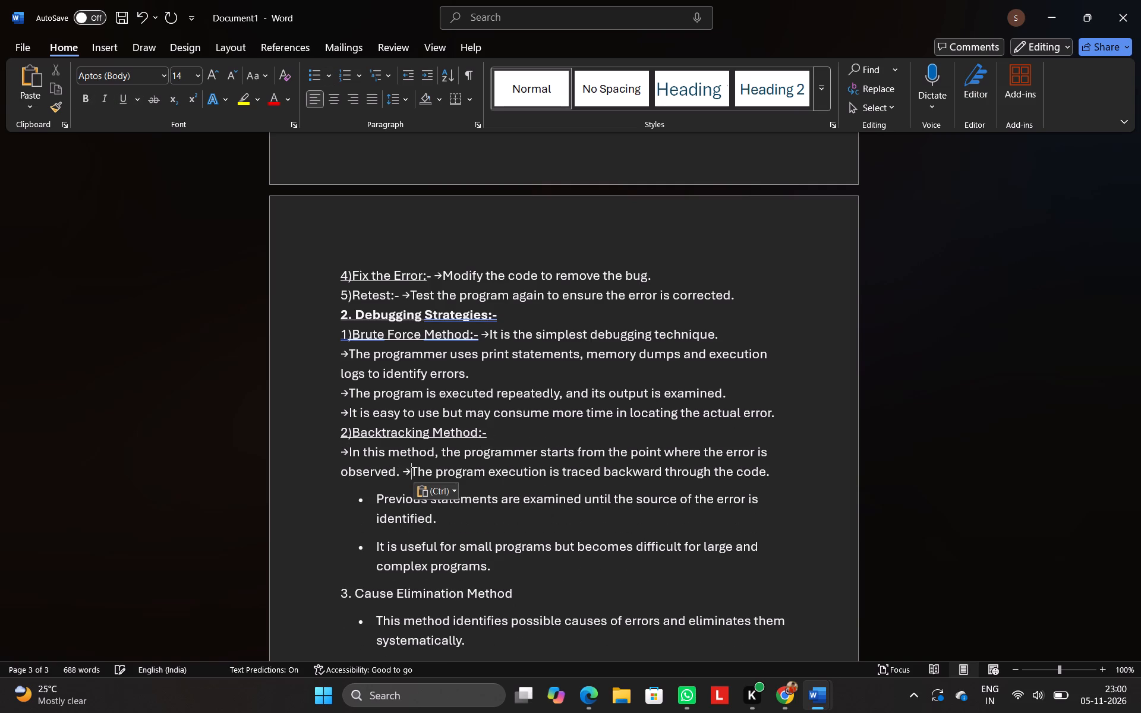
# Convert the "Previous statements are examined" bullet into an arrow-prefixed line following the previous point with a line break.
pyautogui.click(373, 508)
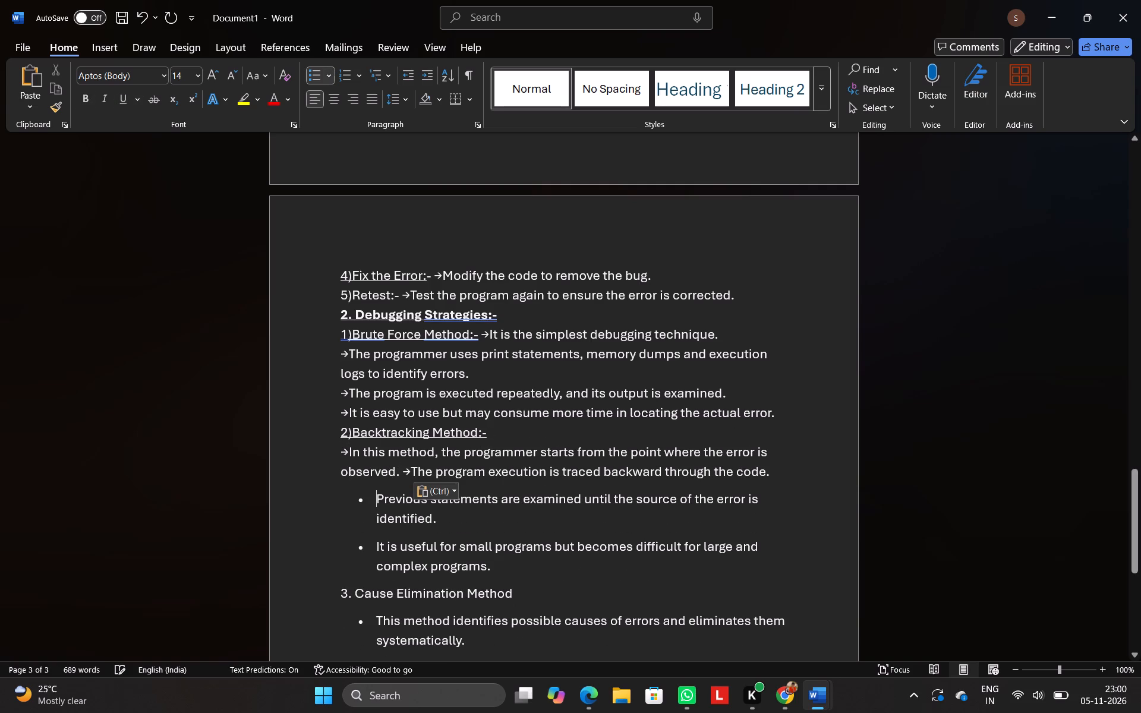
pyautogui.press('BackSpace')
pyautogui.press('BackSpace')
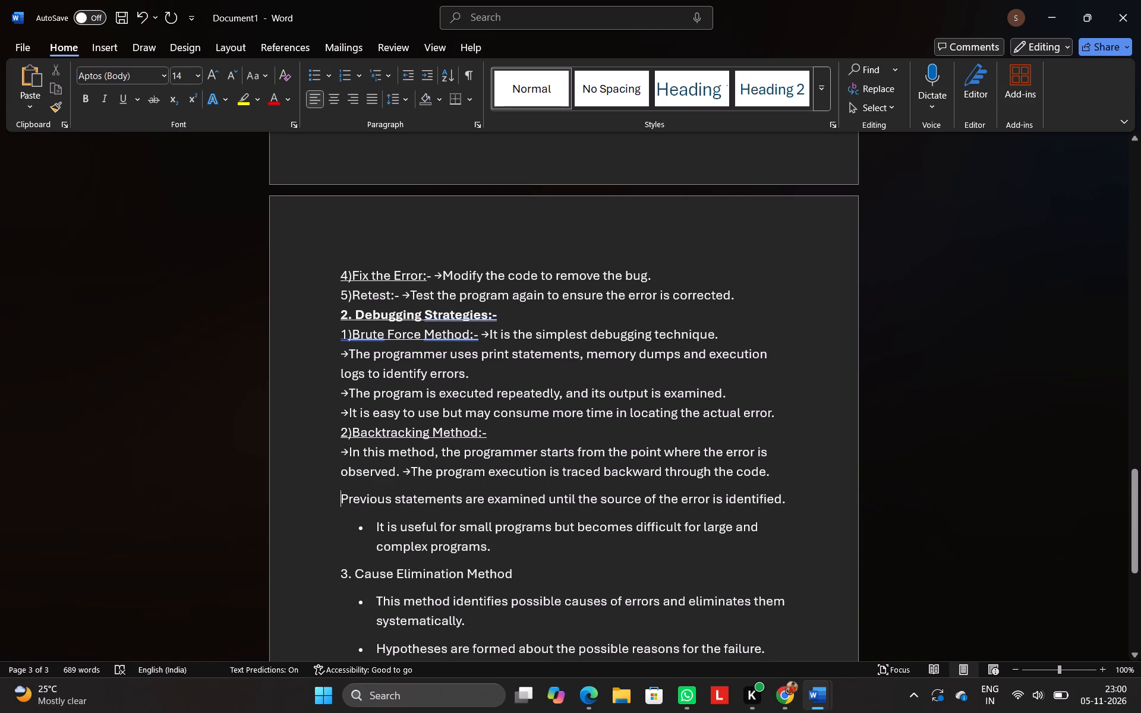
pyautogui.press('BackSpace')
pyautogui.hotkey('shift', 'Return')
pyautogui.hotkey('ctrl', 'v')
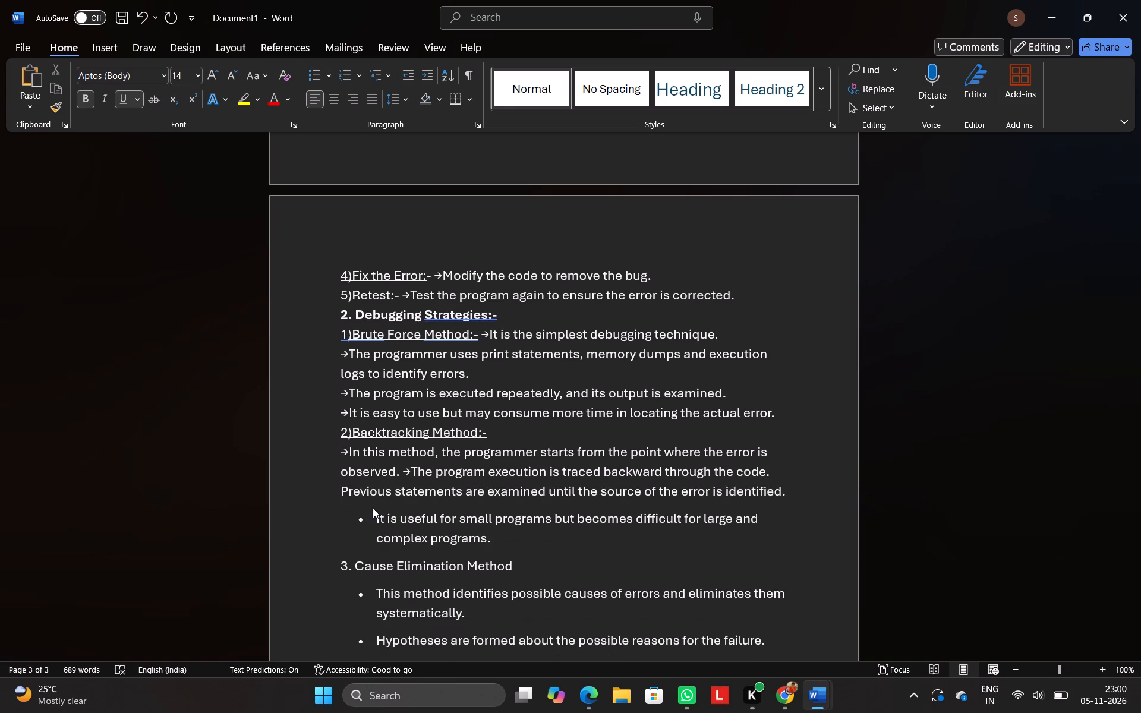
# Convert the "It is useful for small programs" bullet into an arrow-prefixed sentence running on from the previous point.
pyautogui.click(373, 544)
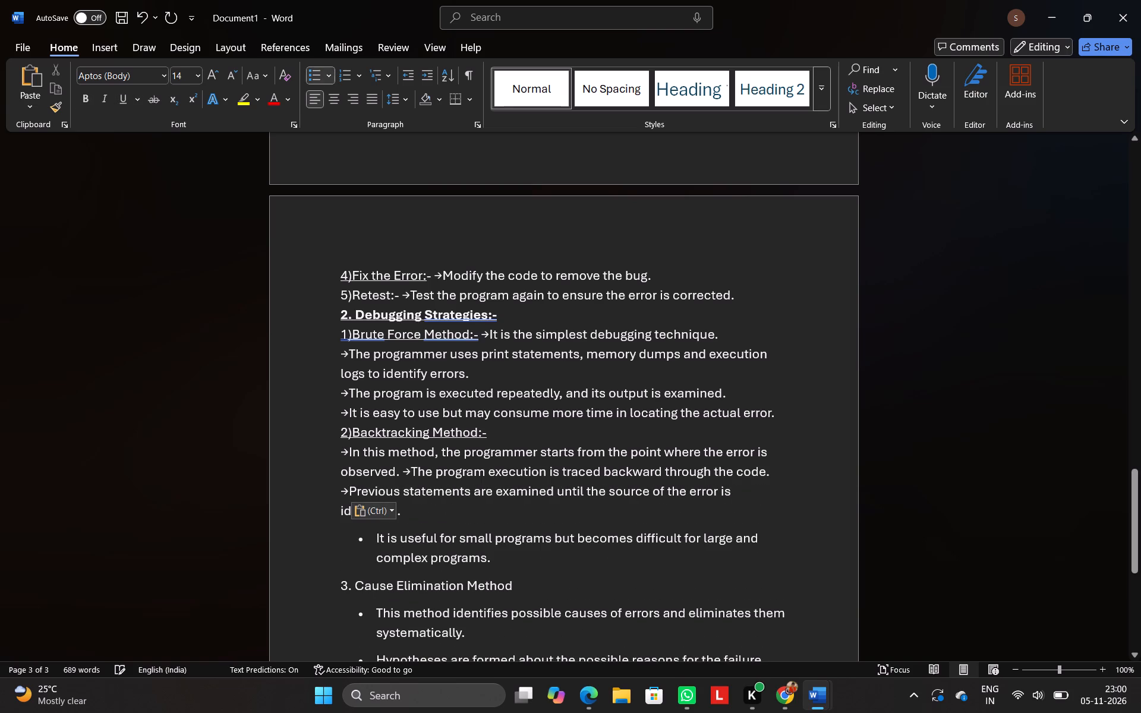
pyautogui.press('BackSpace')
pyautogui.press('BackSpace')
pyautogui.press('BackSpace')
pyautogui.hotkey('ctrl', 'v')
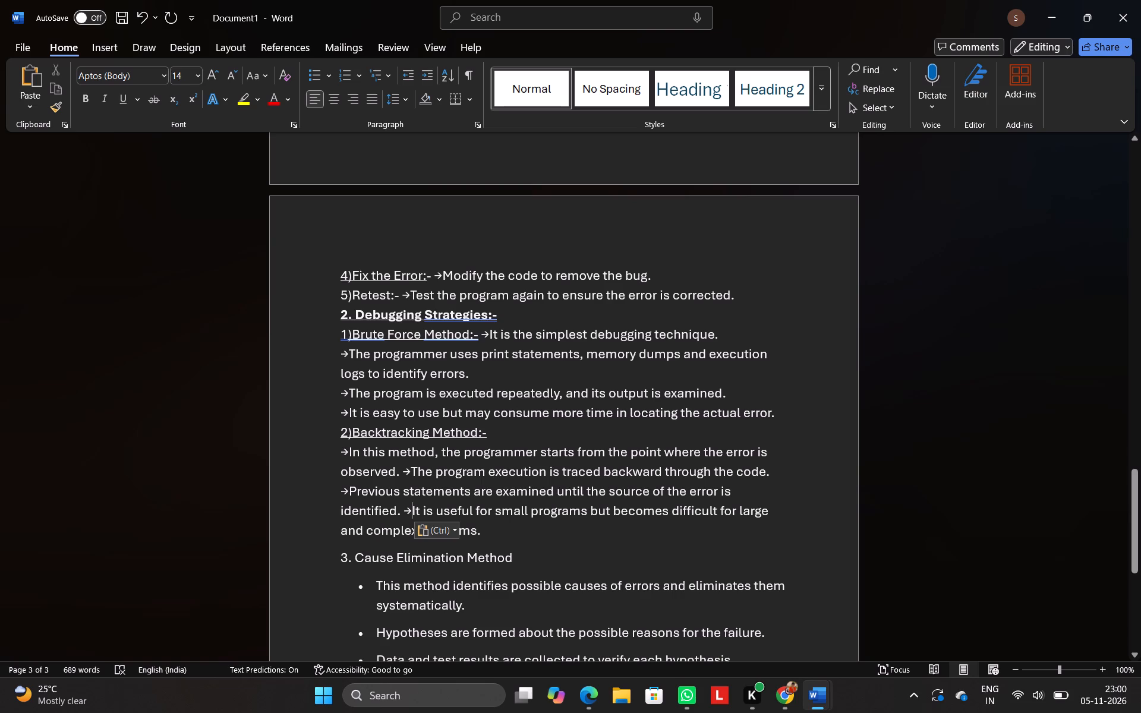
# Renumber the Cause Elimination Method heading as "3)" and place it directly beneath the Backtracking points with a line break.
pyautogui.click(354, 557)
pyautogui.press('BackSpace')
pyautogui.press('BackSpace')
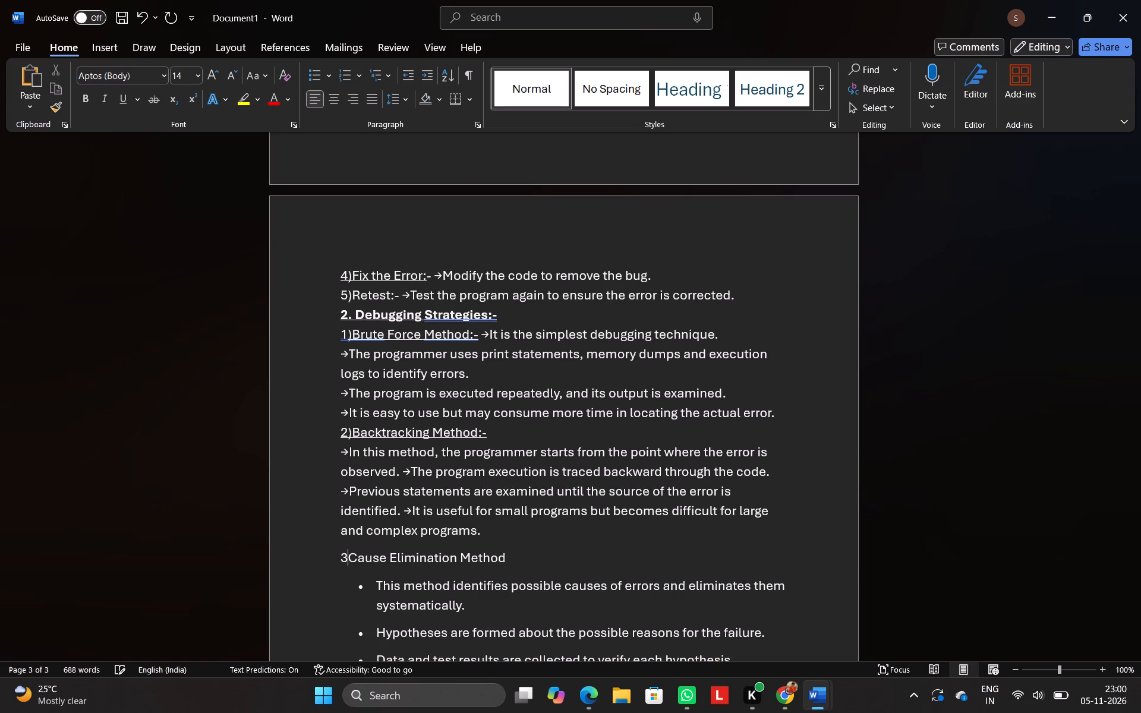
pyautogui.hotkey('shift', ')')
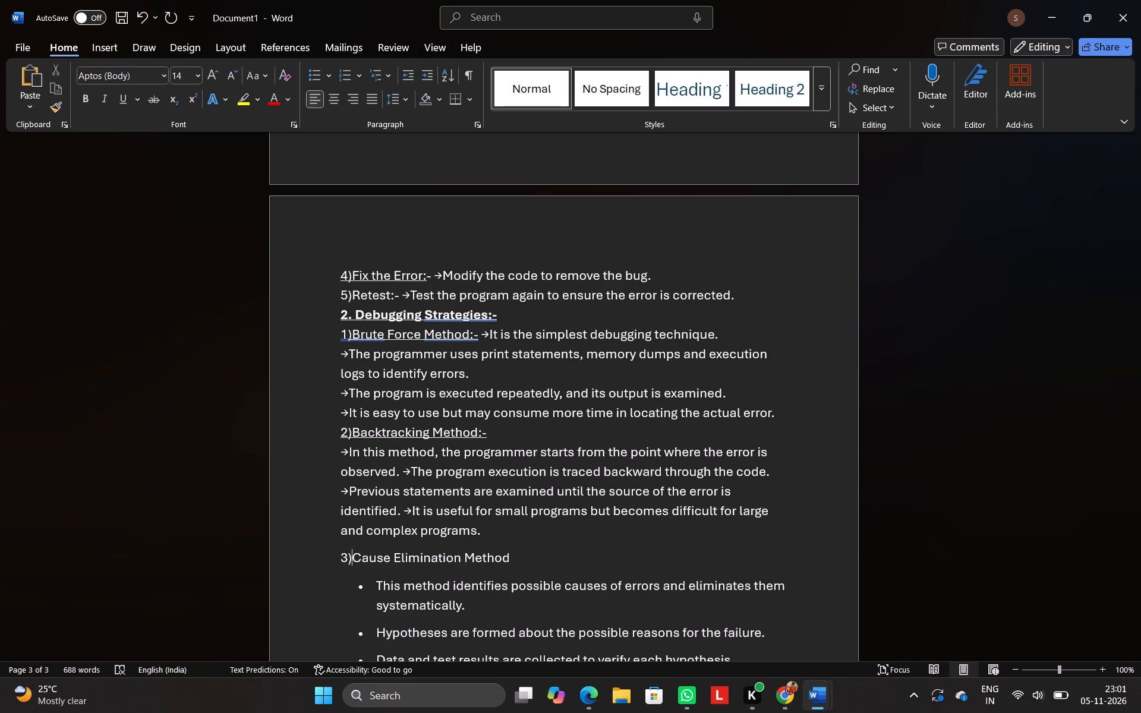
pyautogui.scroll(-1, 354, 557)
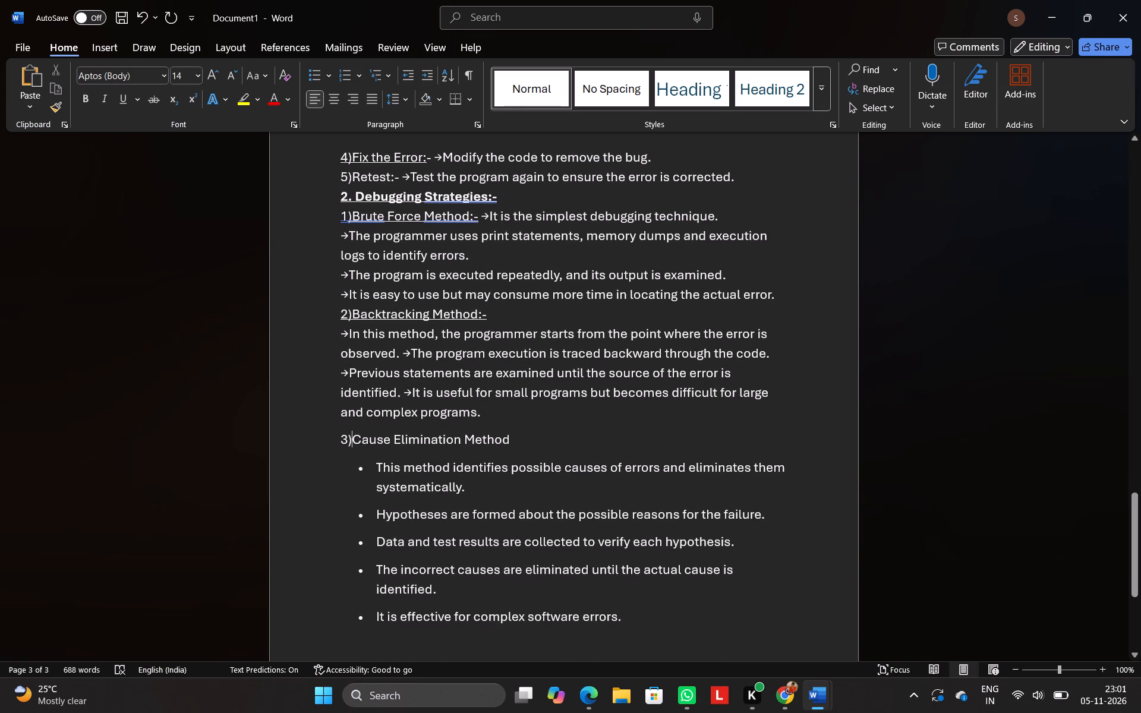
pyautogui.press('Left')
pyautogui.press('Left')
pyautogui.press('BackSpace')
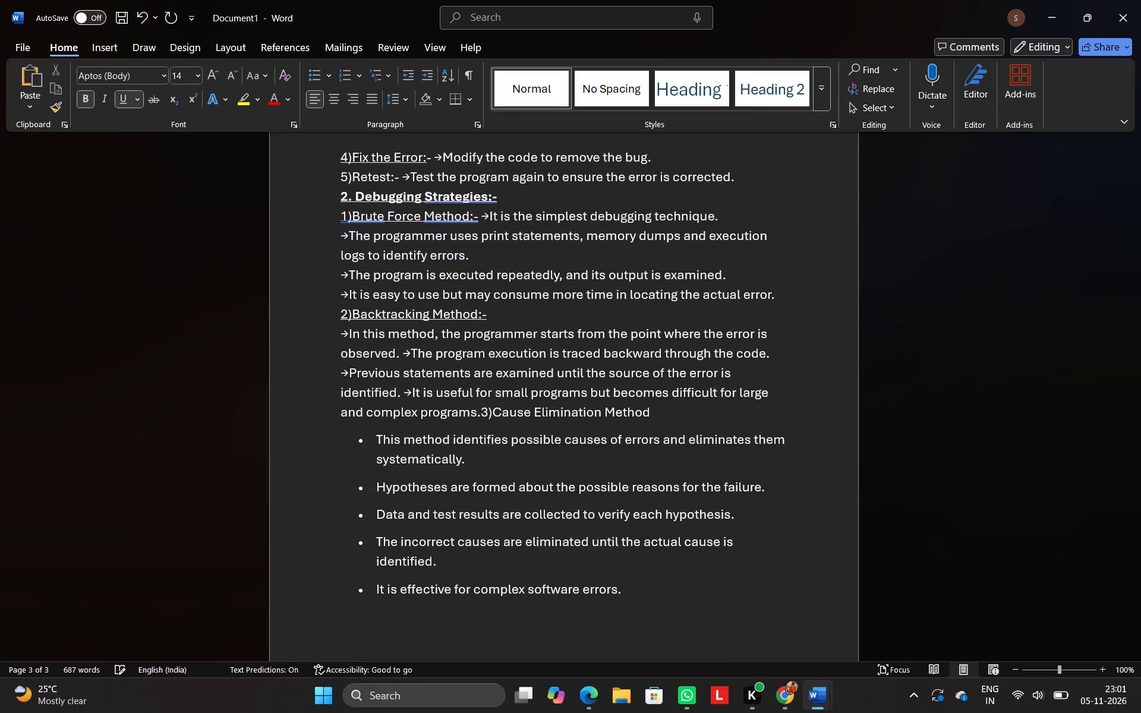
pyautogui.hotkey('shift', 'Return')
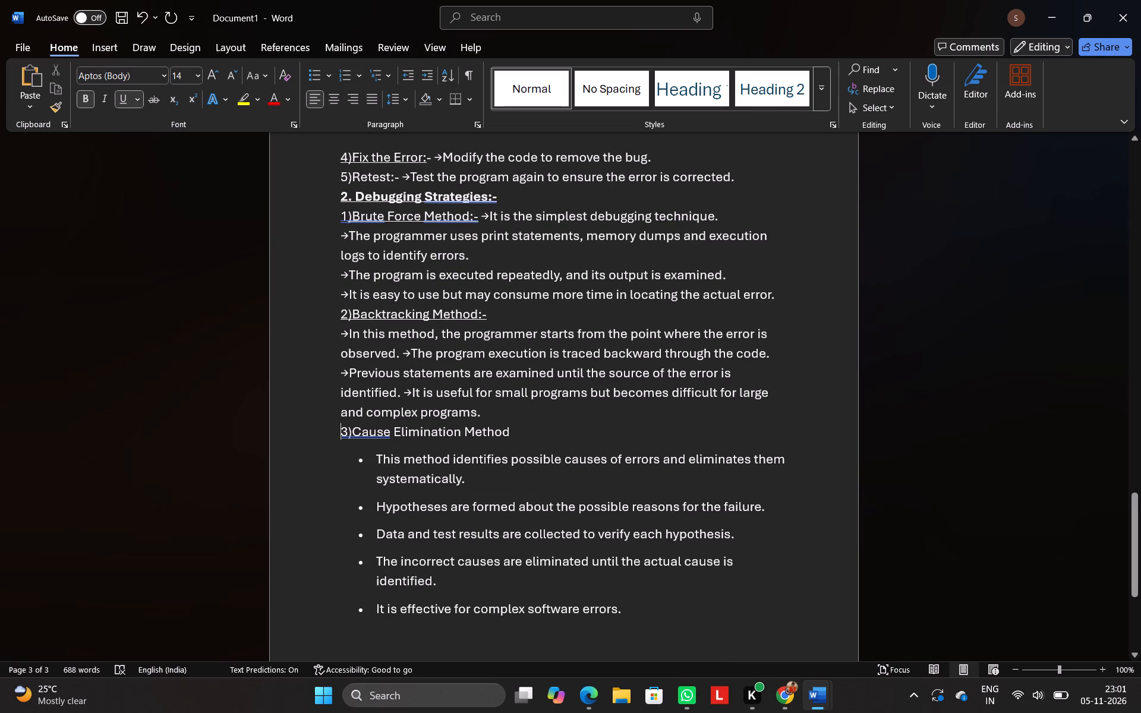
# Underline the "3)Cause Elimination Method" heading and append ":-" to it.
pyautogui.moveTo(335, 438); pyautogui.dragTo(513, 434)
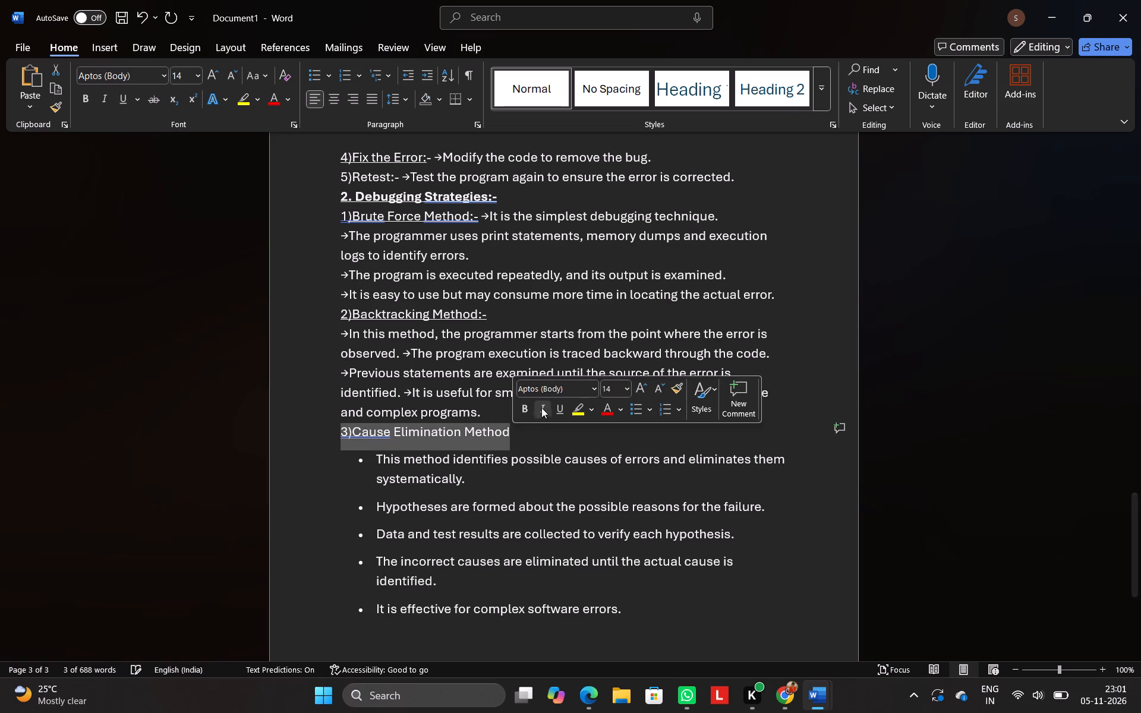
pyautogui.click(563, 407)
pyautogui.click(551, 418)
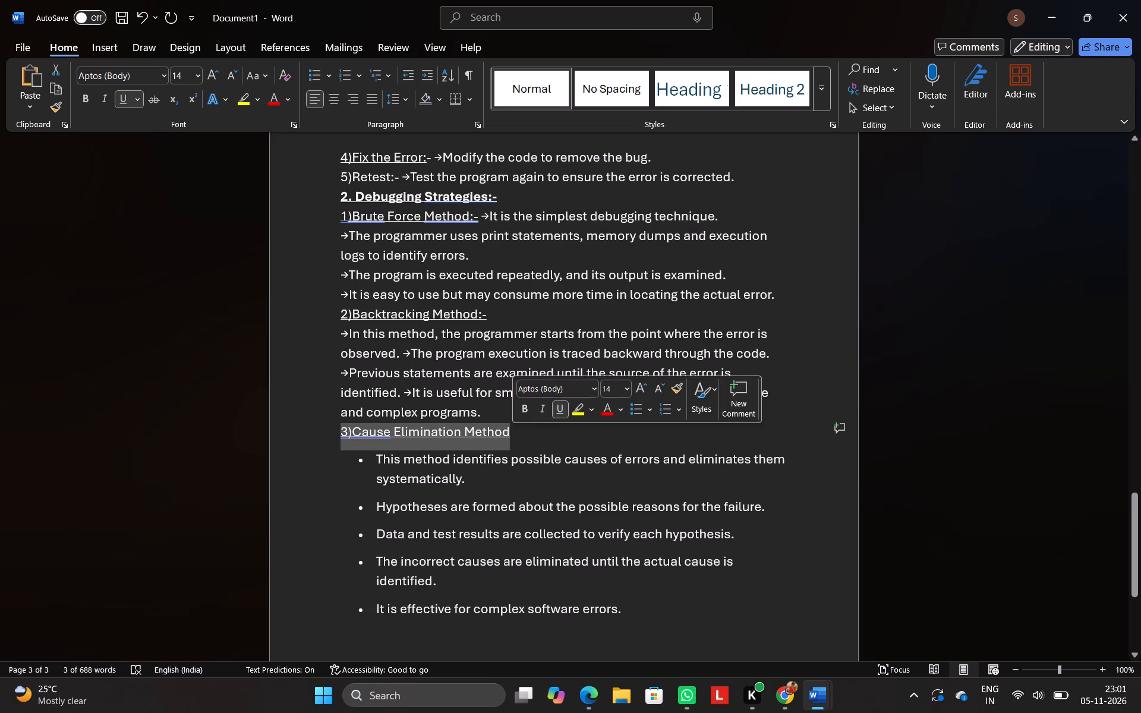
pyautogui.click(545, 438)
pyautogui.write(':-')
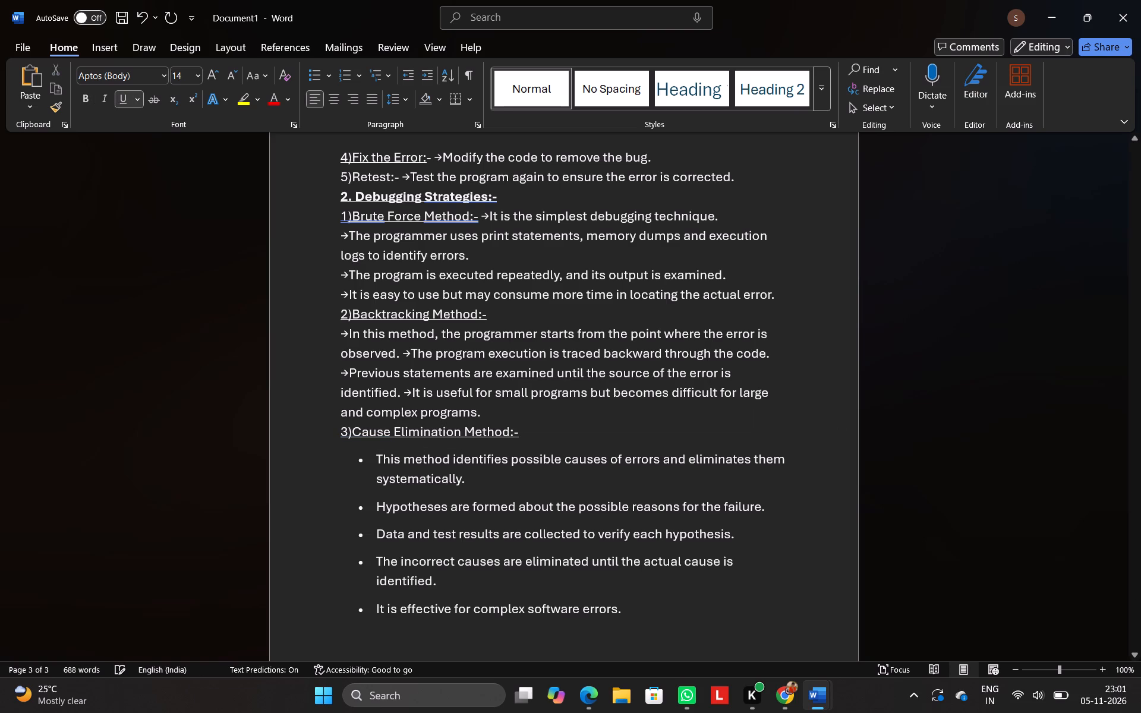
# Convert the "This method identifies possible causes" bullet into an arrow-prefixed line directly beneath the Cause Elimination Method heading.
pyautogui.click(380, 462)
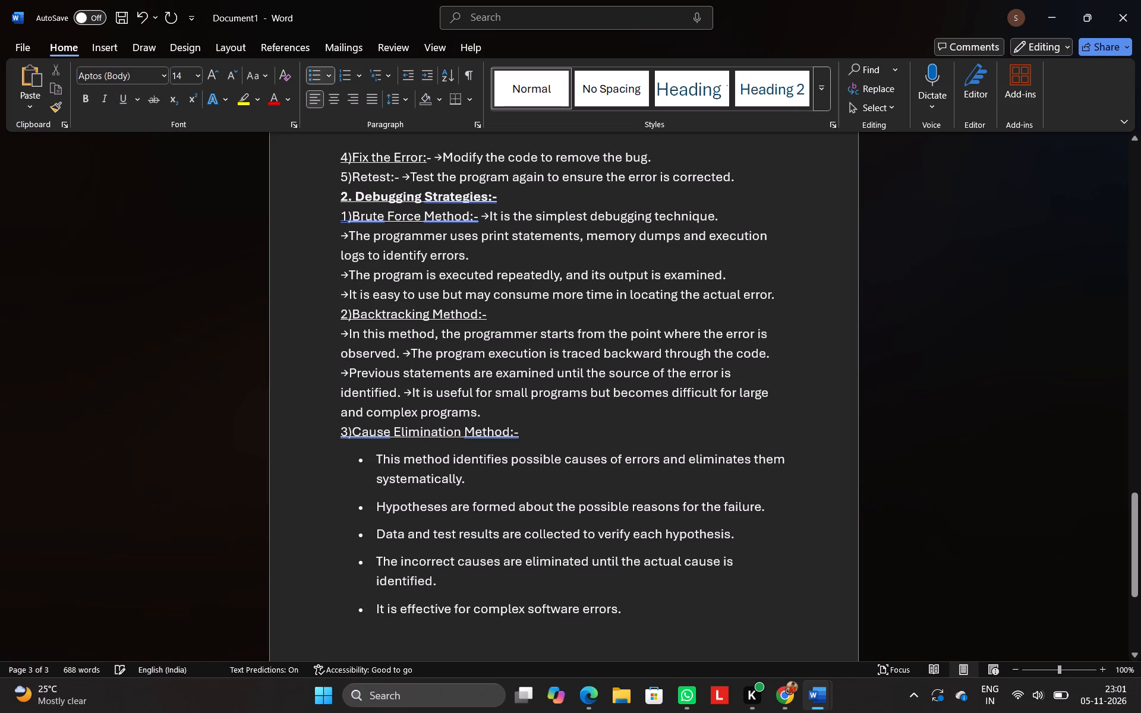
pyautogui.press('Left')
pyautogui.press('BackSpace')
pyautogui.press('BackSpace')
pyautogui.press('BackSpace')
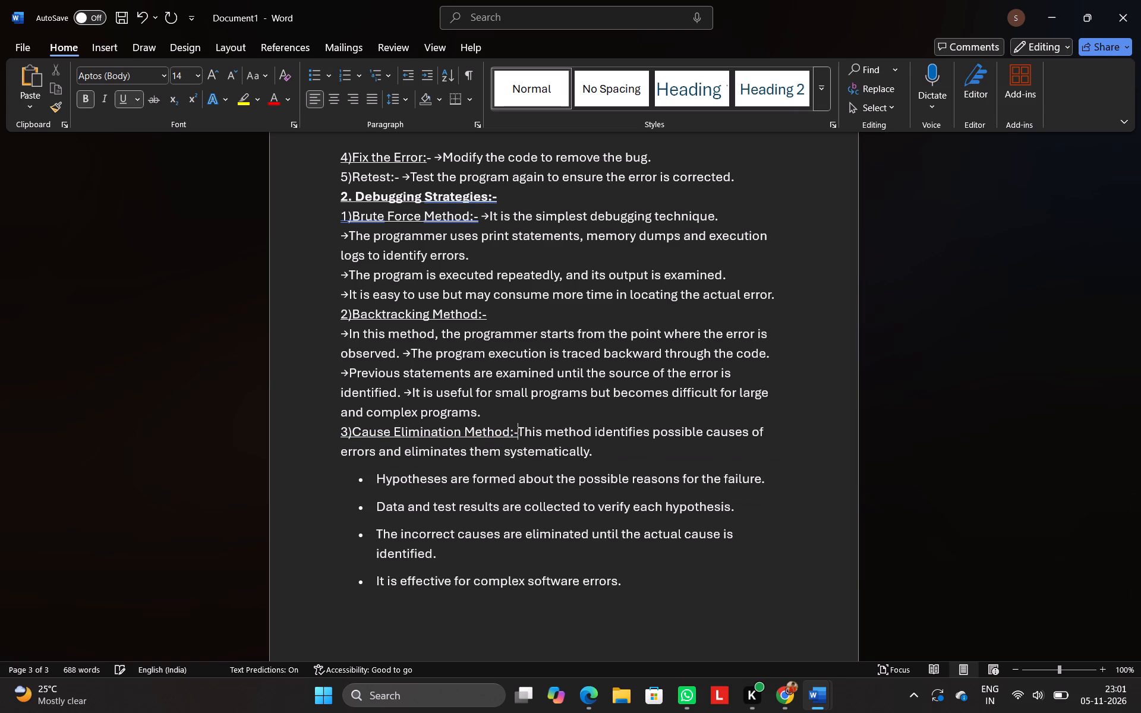
pyautogui.hotkey('shift', 'Return')
pyautogui.hotkey('ctrl', 'v')
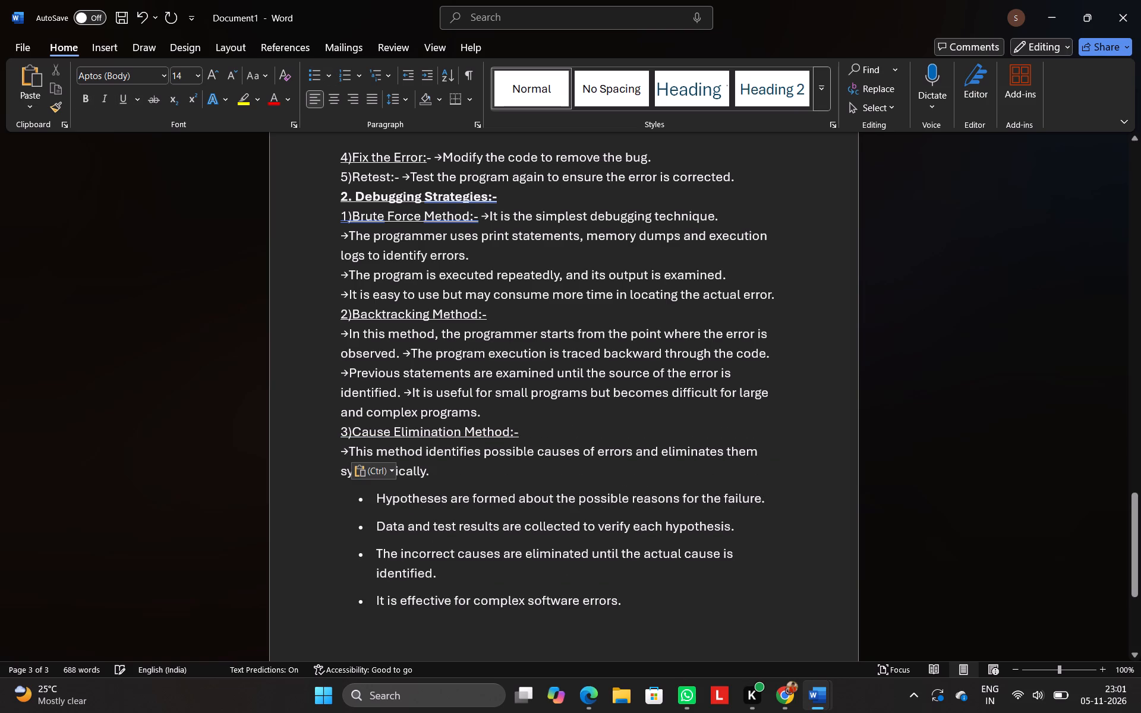
# Convert the "Hypotheses are formed" bullet into an arrow-prefixed line following the previous point with a line break.
pyautogui.click(368, 506)
pyautogui.press('BackSpace')
pyautogui.press('BackSpace')
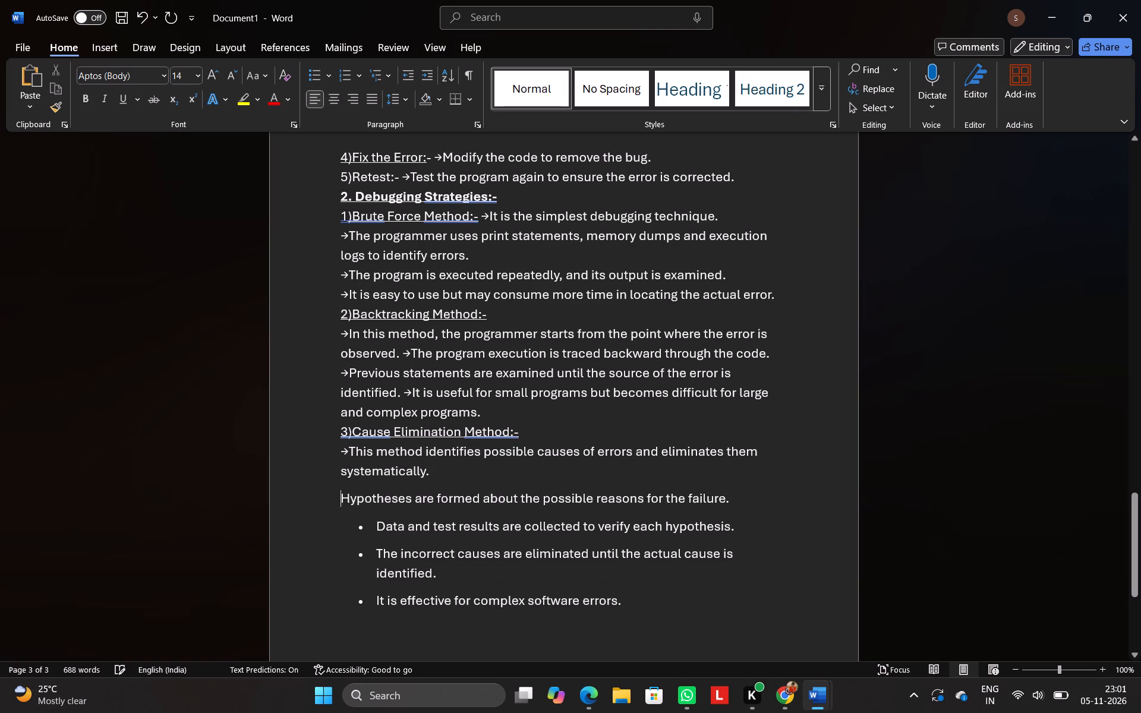
pyautogui.press('BackSpace')
pyautogui.press('Return')
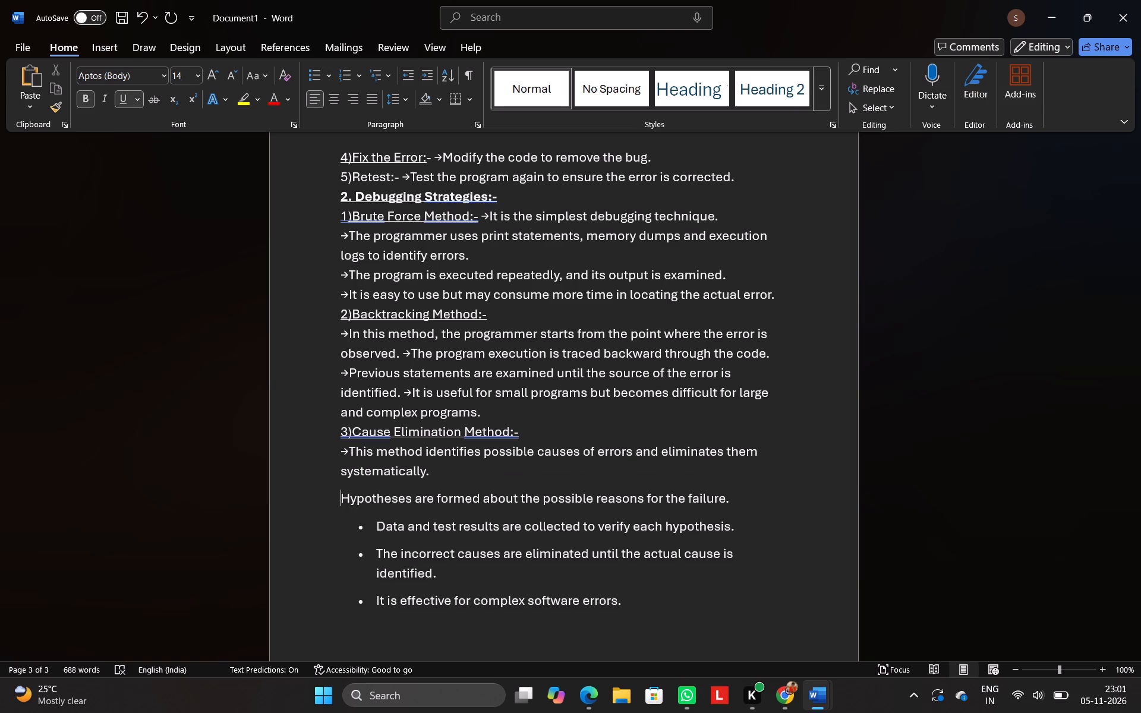
pyautogui.press('BackSpace')
pyautogui.hotkey('shift', 'Return')
pyautogui.hotkey('ctrl', 'v')
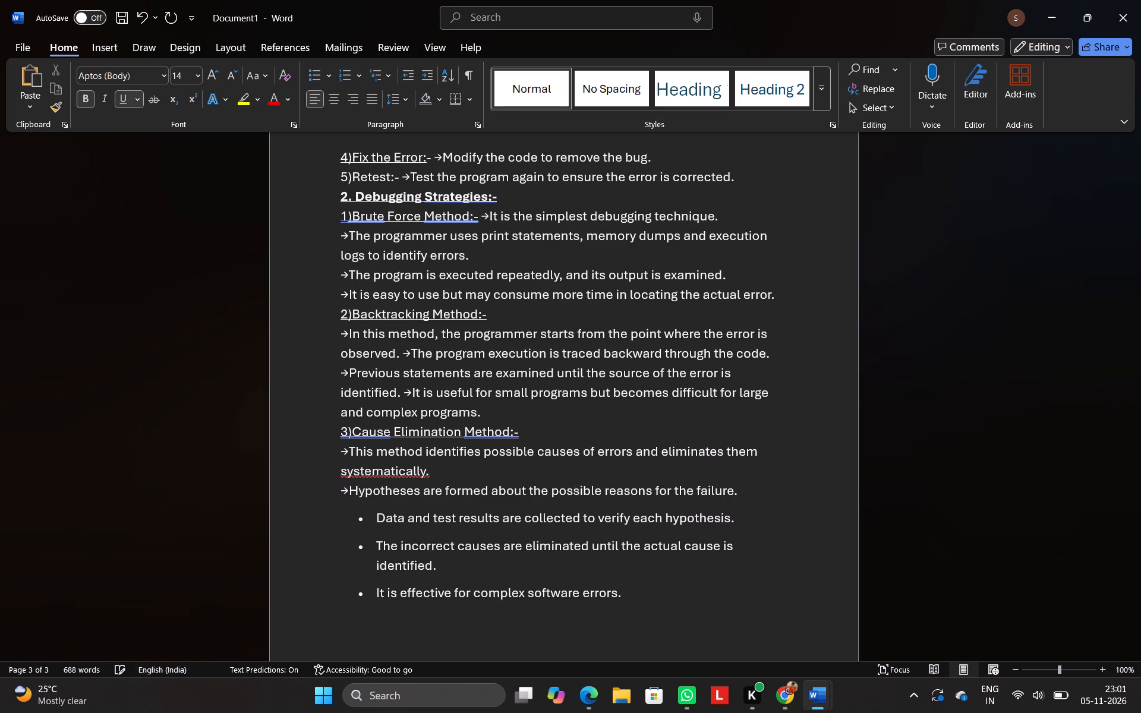
# Convert the "Data and test results are collected" bullet into an arrow-prefixed line following the previous point with a line break.
pyautogui.click(372, 529)
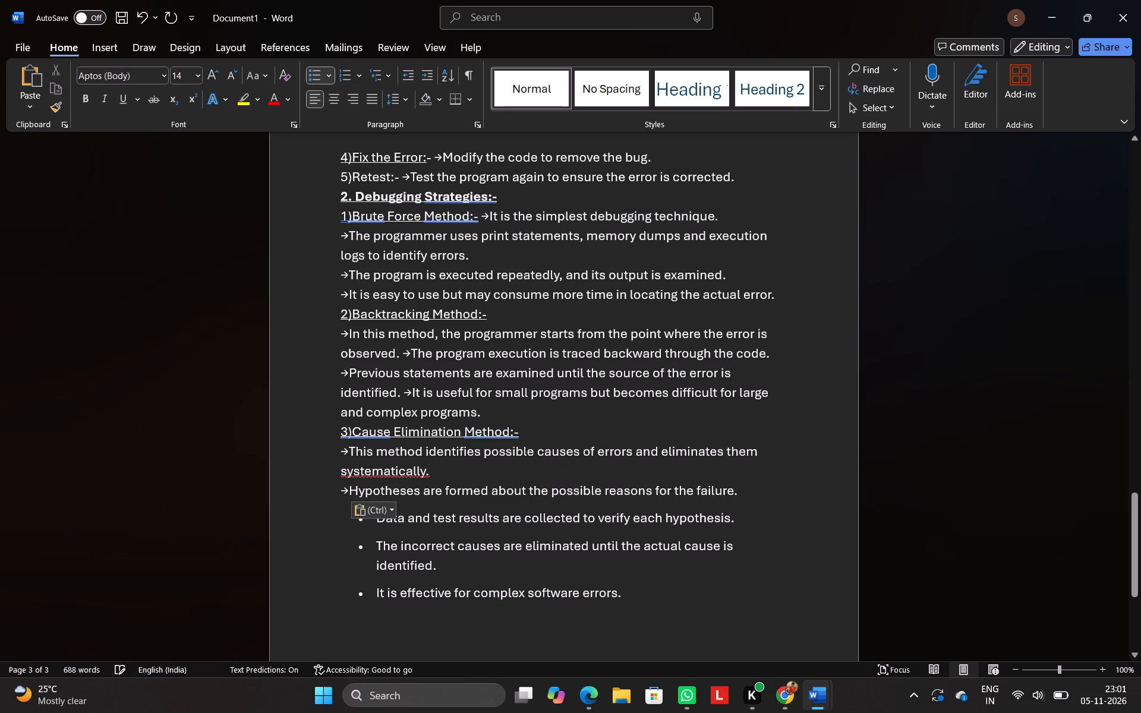
pyautogui.press('BackSpace')
pyautogui.press('BackSpace')
pyautogui.press('BackSpace')
pyautogui.hotkey('shift', 'Return')
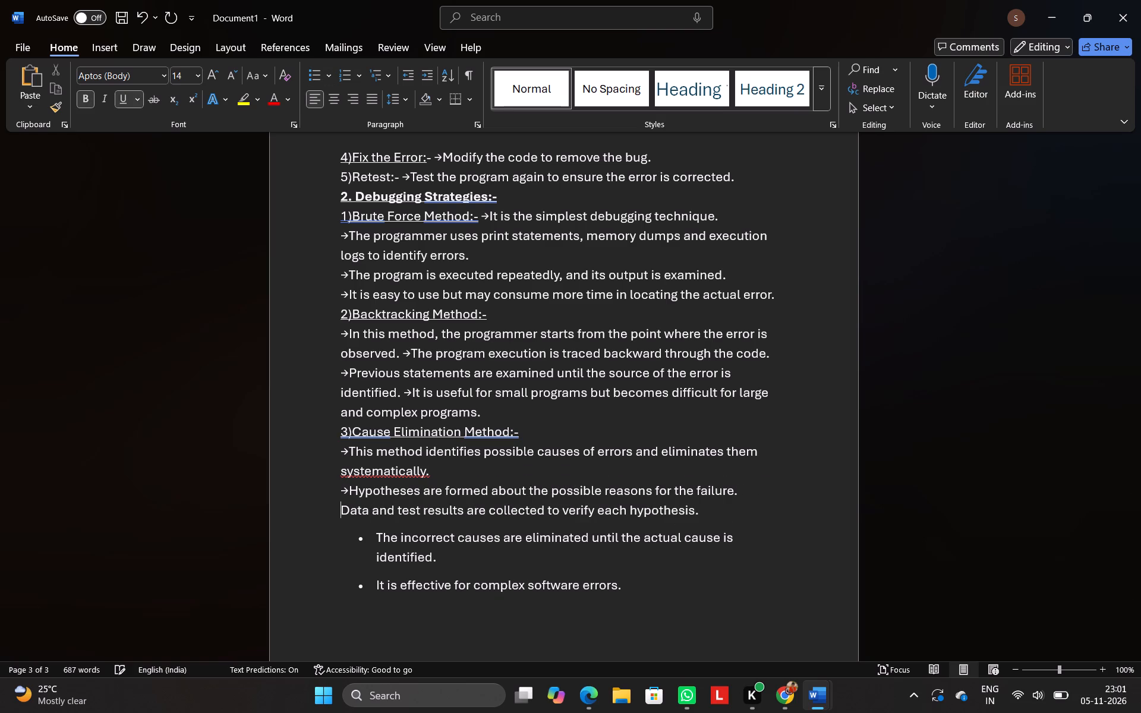
pyautogui.hotkey('ctrl', 'v')
# Convert the "The incorrect causes are eliminated" bullet into an arrow-prefixed line in its own paragraph.
pyautogui.click(372, 553)
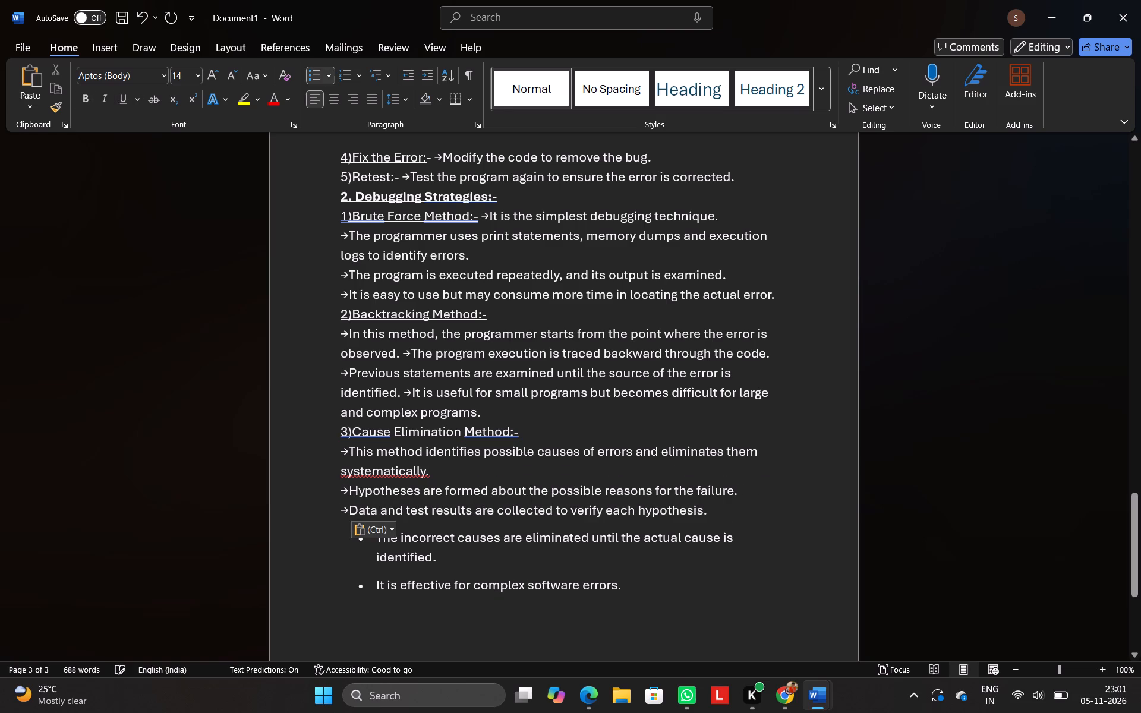
pyautogui.click(384, 551)
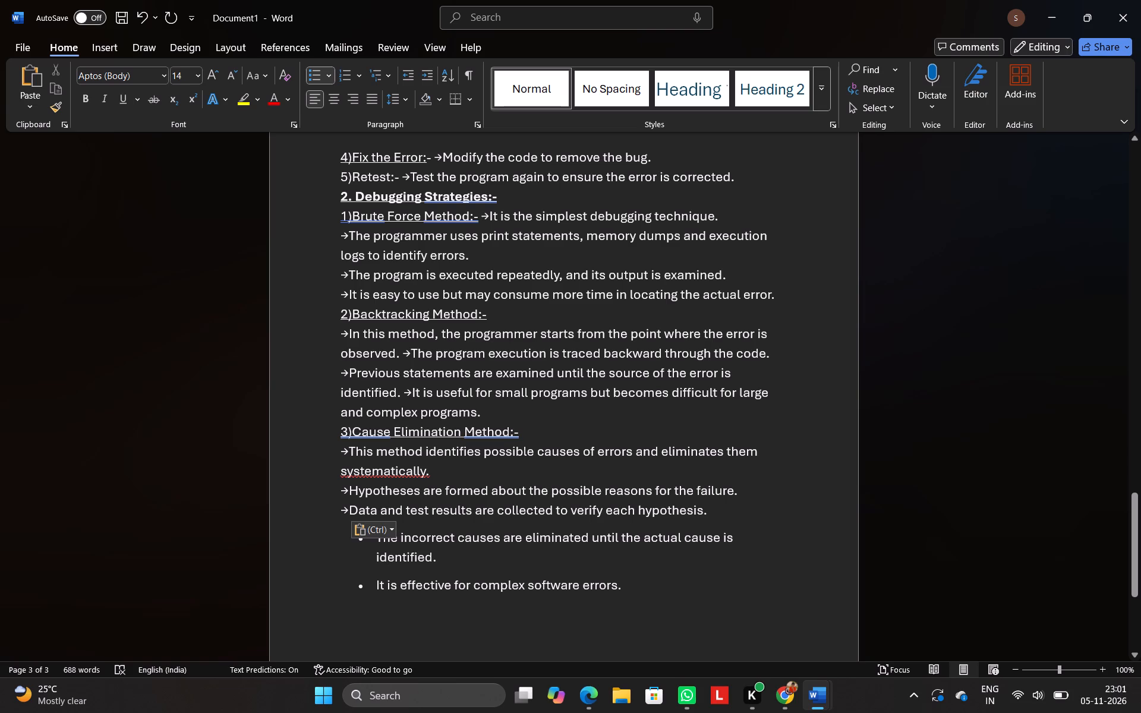
pyautogui.click(374, 545)
pyautogui.press('BackSpace')
pyautogui.press('BackSpace')
pyautogui.press('BackSpace')
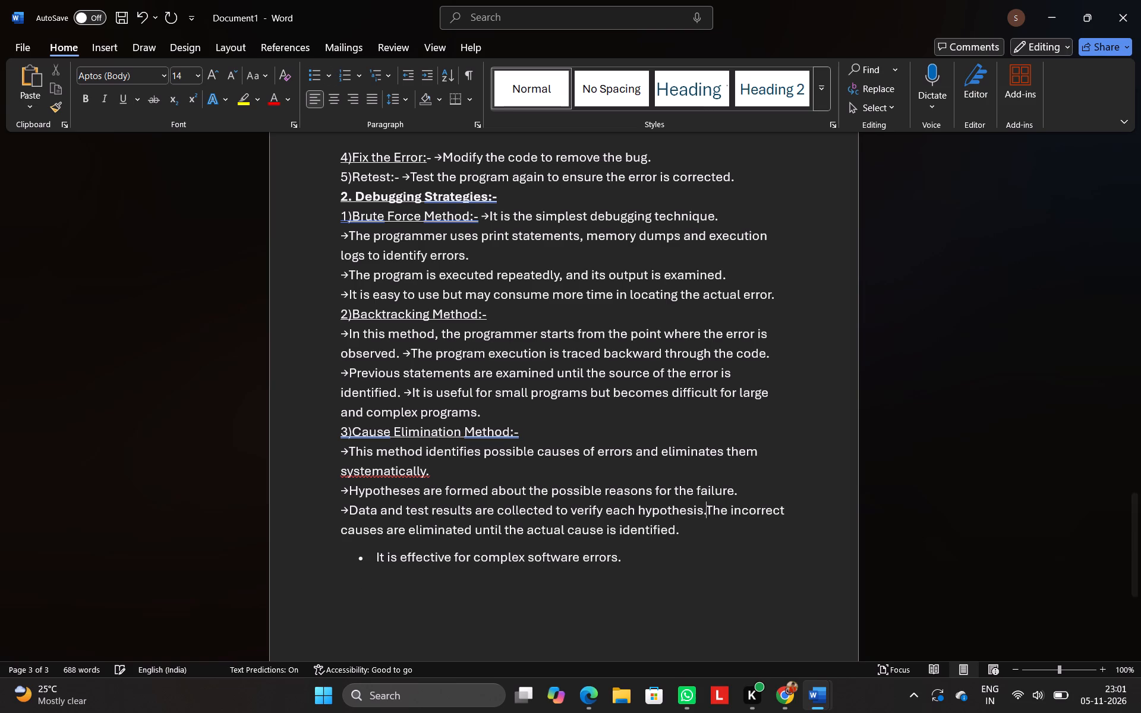
pyautogui.press('Return')
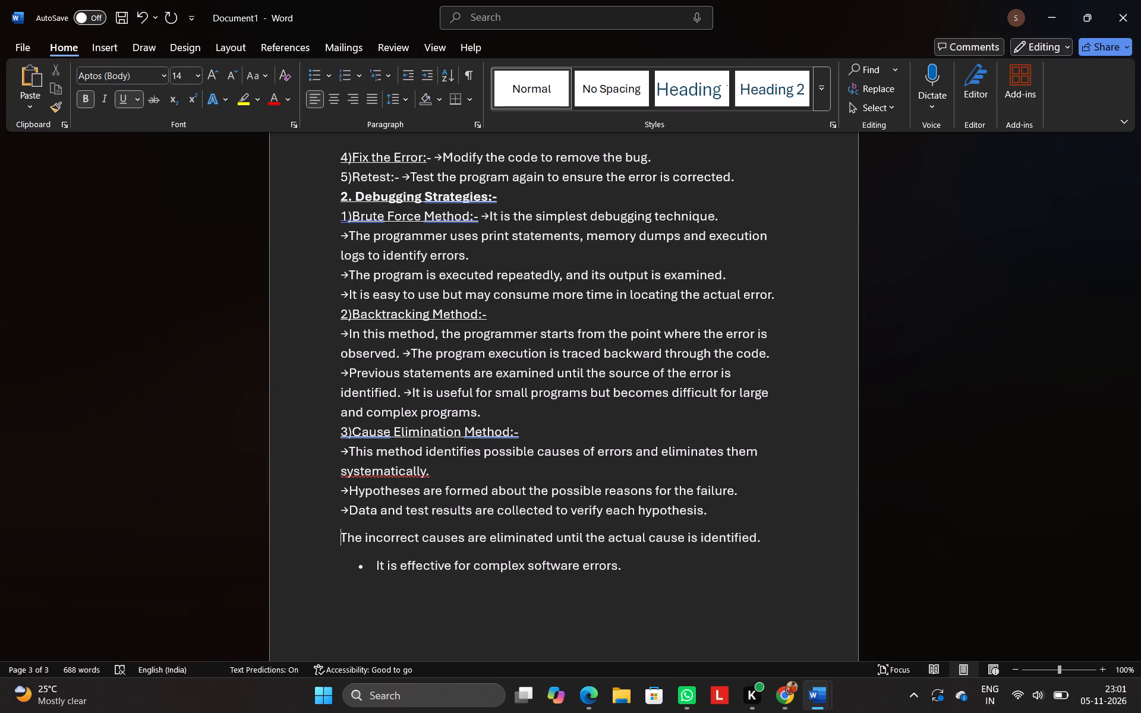
pyautogui.hotkey('ctrl', 'v')
# Convert the "It is effective for complex software errors" bullet into an arrow-prefixed line following the previous point with a line break.
pyautogui.click(359, 606)
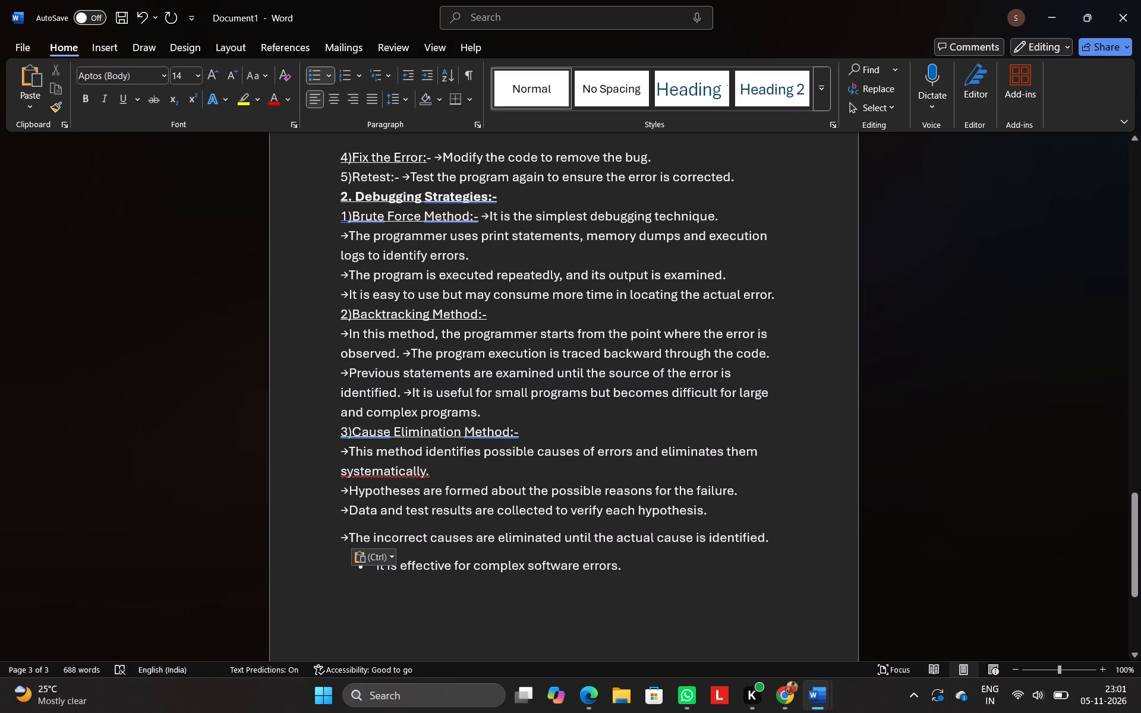
pyautogui.click(373, 574)
pyautogui.press('BackSpace')
pyautogui.press('BackSpace')
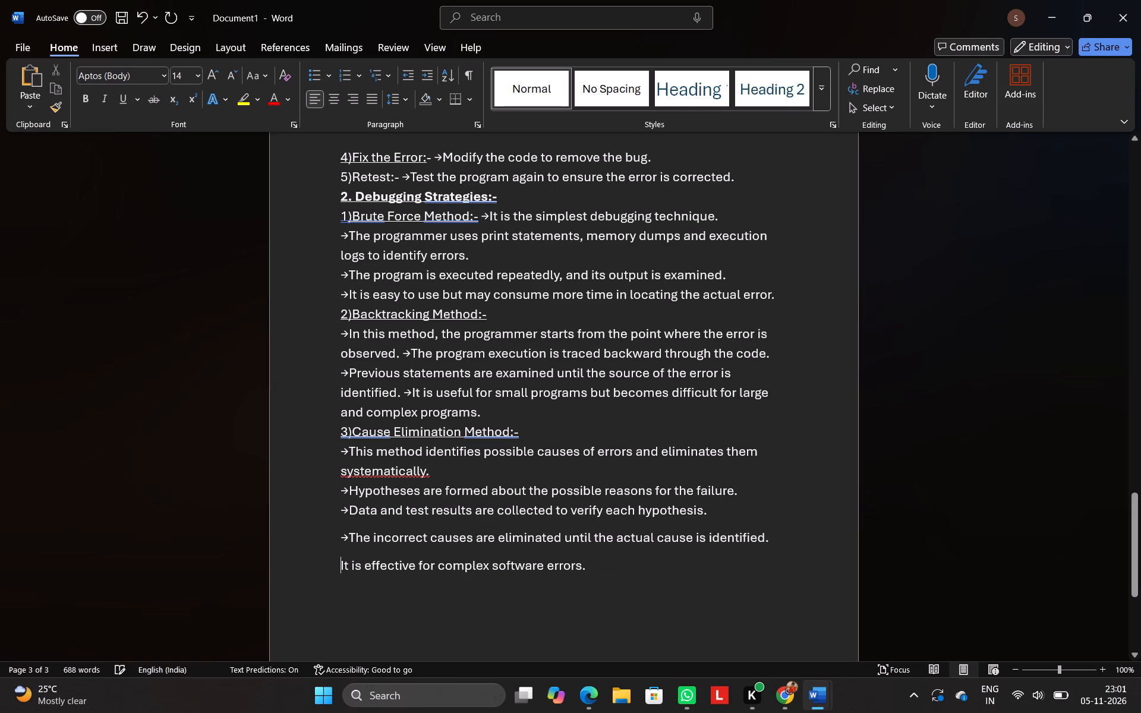
pyautogui.press('BackSpace')
pyautogui.hotkey('shift', 'Return')
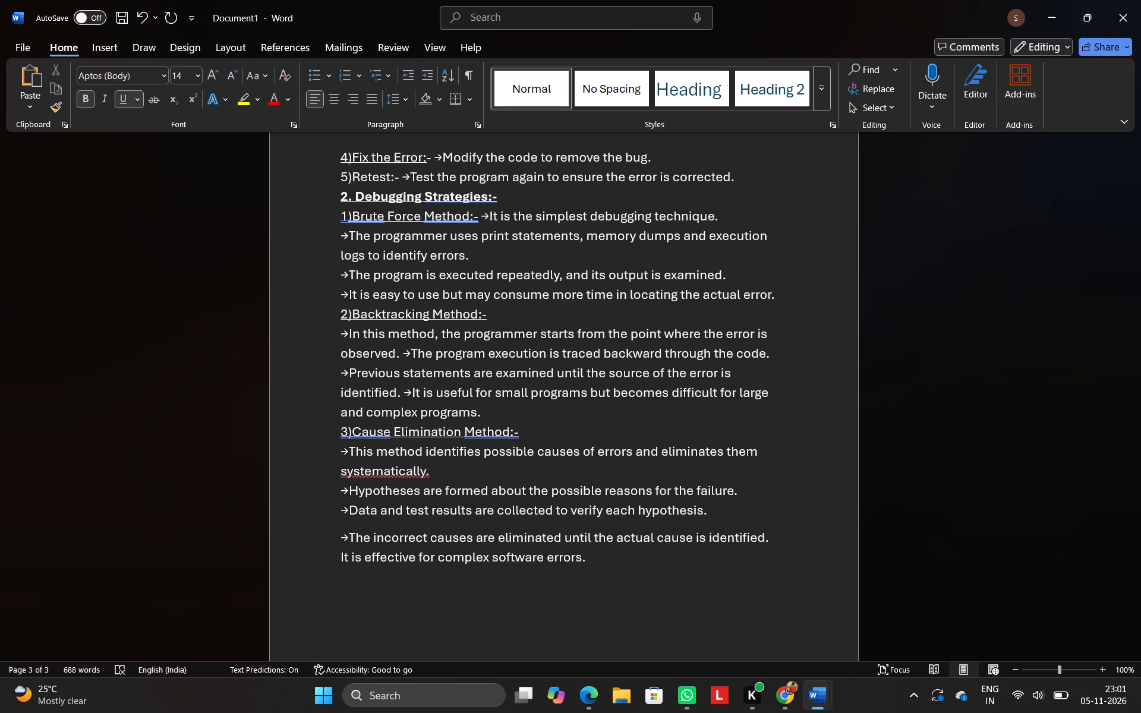
pyautogui.hotkey('ctrl', 'v')
# Replace the paragraph break before the "The incorrect causes are eliminated" line with a line break to close the gap.
pyautogui.click(339, 530)
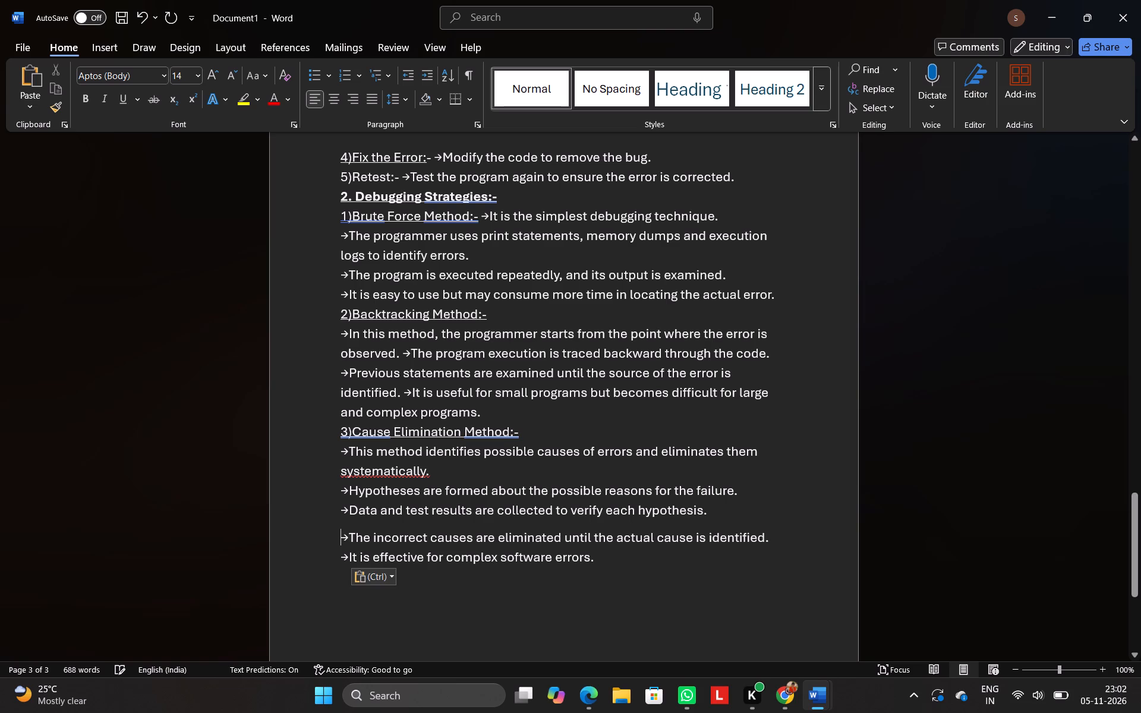
pyautogui.press('BackSpace')
pyautogui.hotkey('shift', 'Return')
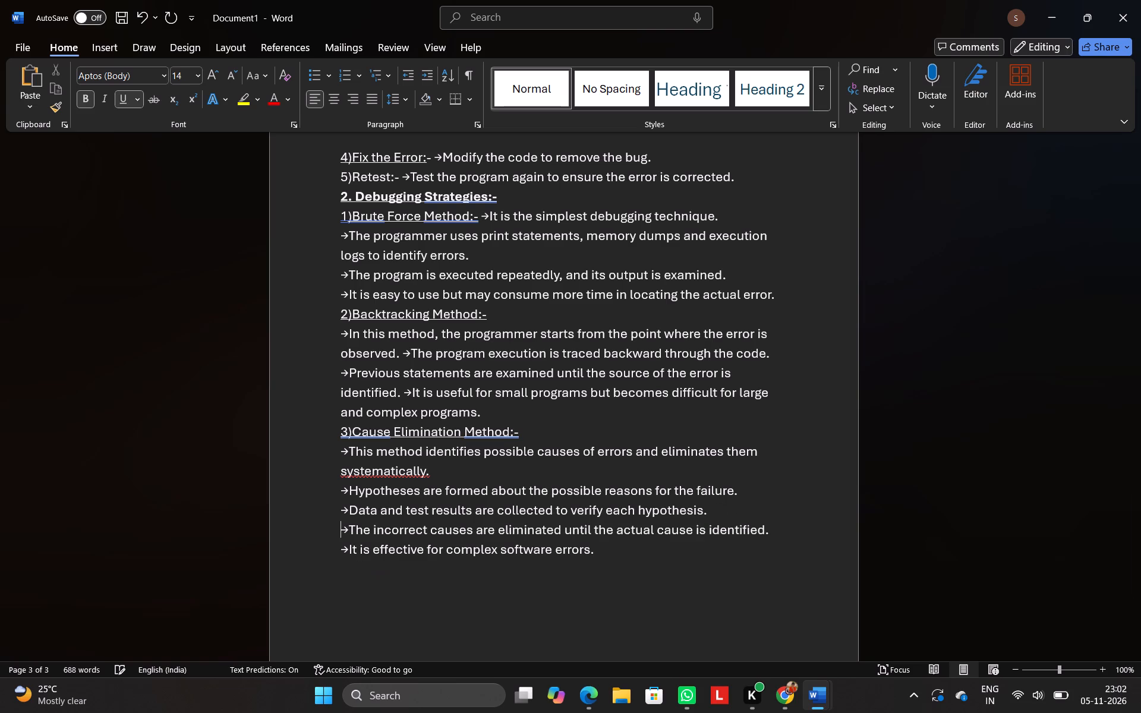
# Review the whole document's formatting, from the 2m answers through the 8m41) testing and 8m42) debugging answers.
pyautogui.scroll(-3, 428, 585)
pyautogui.scroll(2, 428, 585)
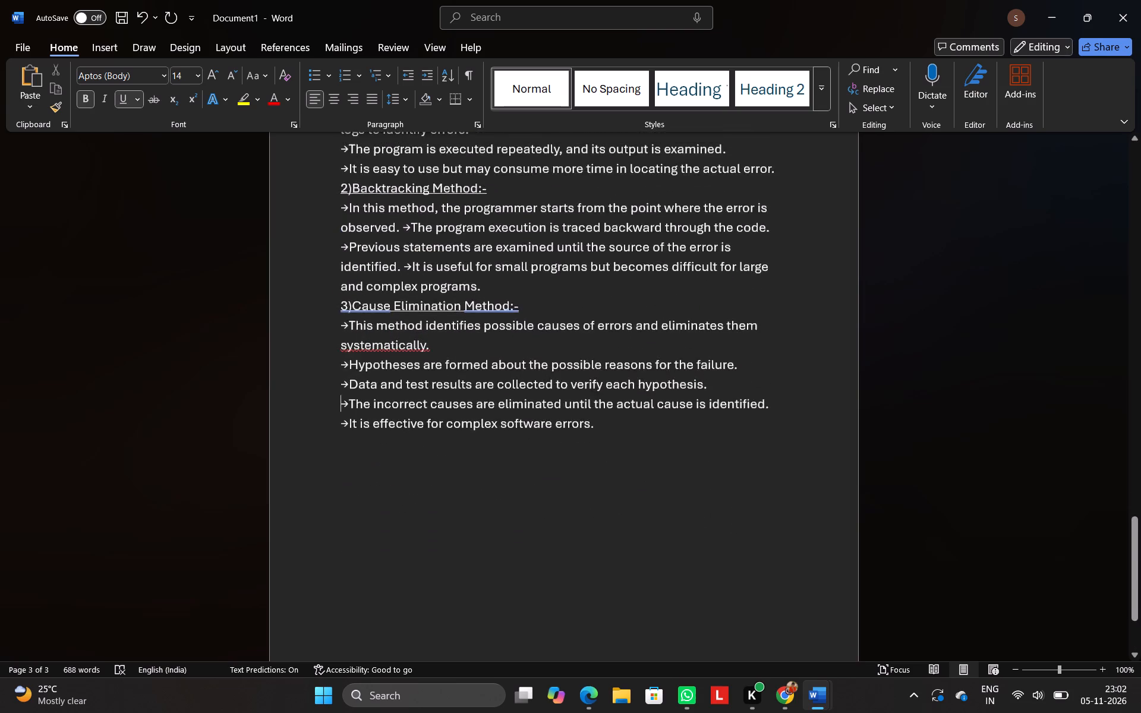
pyautogui.scroll(8, 428, 585)
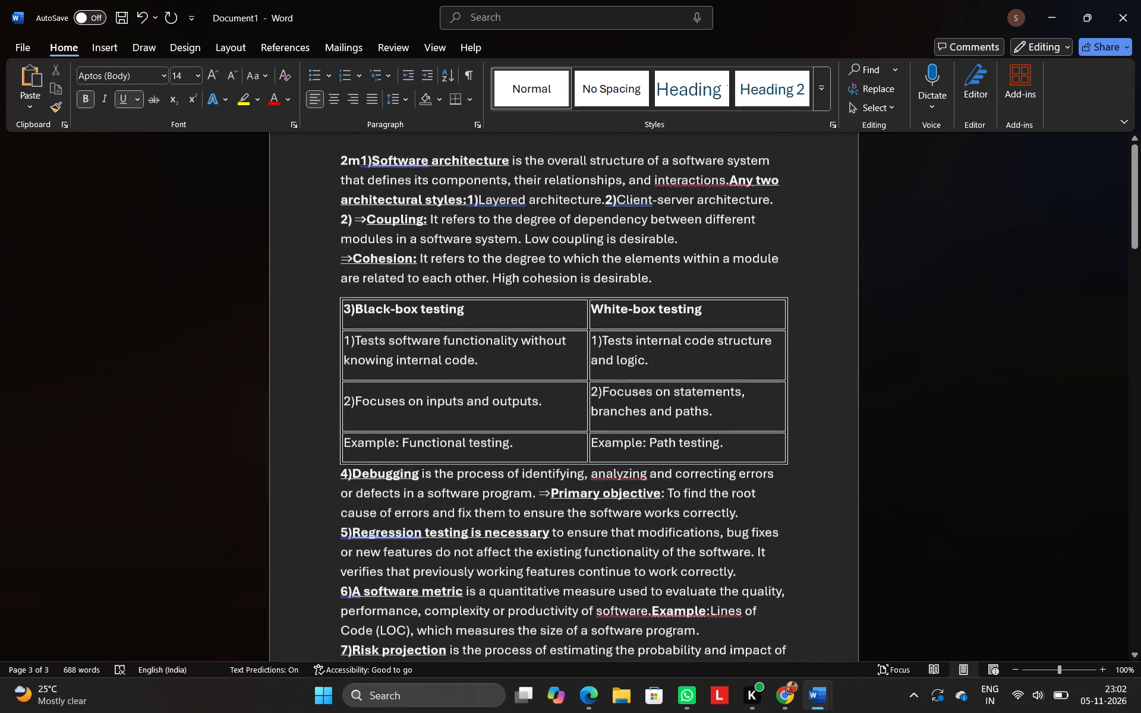
pyautogui.scroll(2, 428, 585)
pyautogui.scroll(-3, 428, 585)
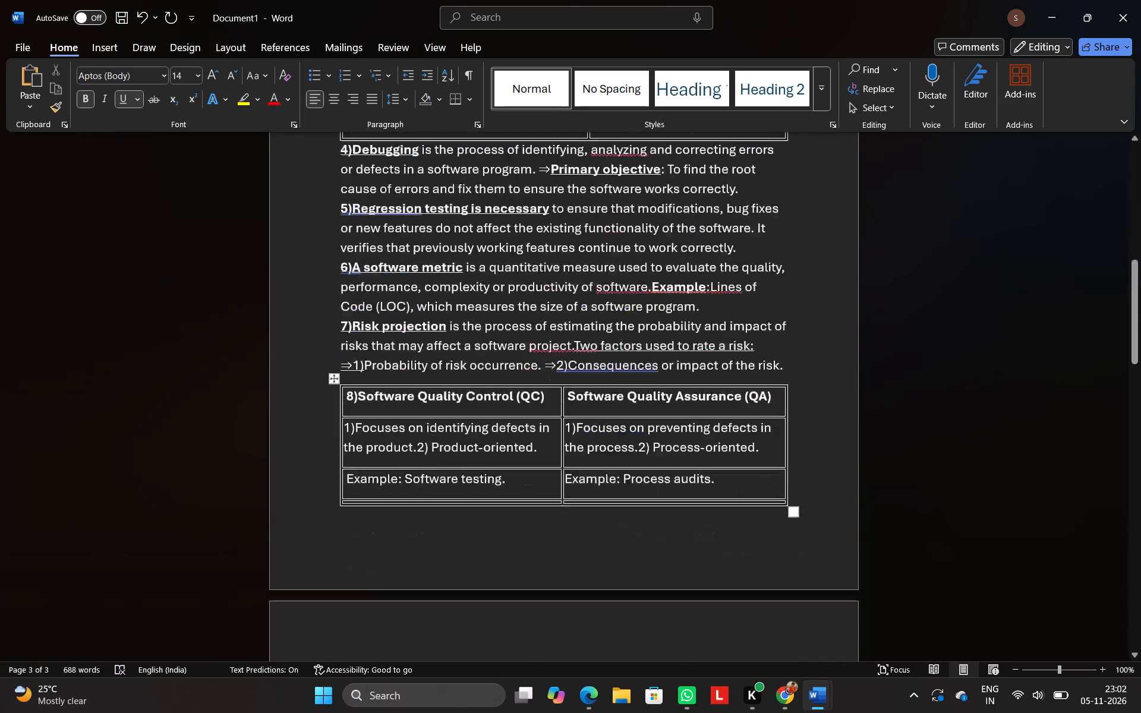
pyautogui.scroll(-3, 428, 585)
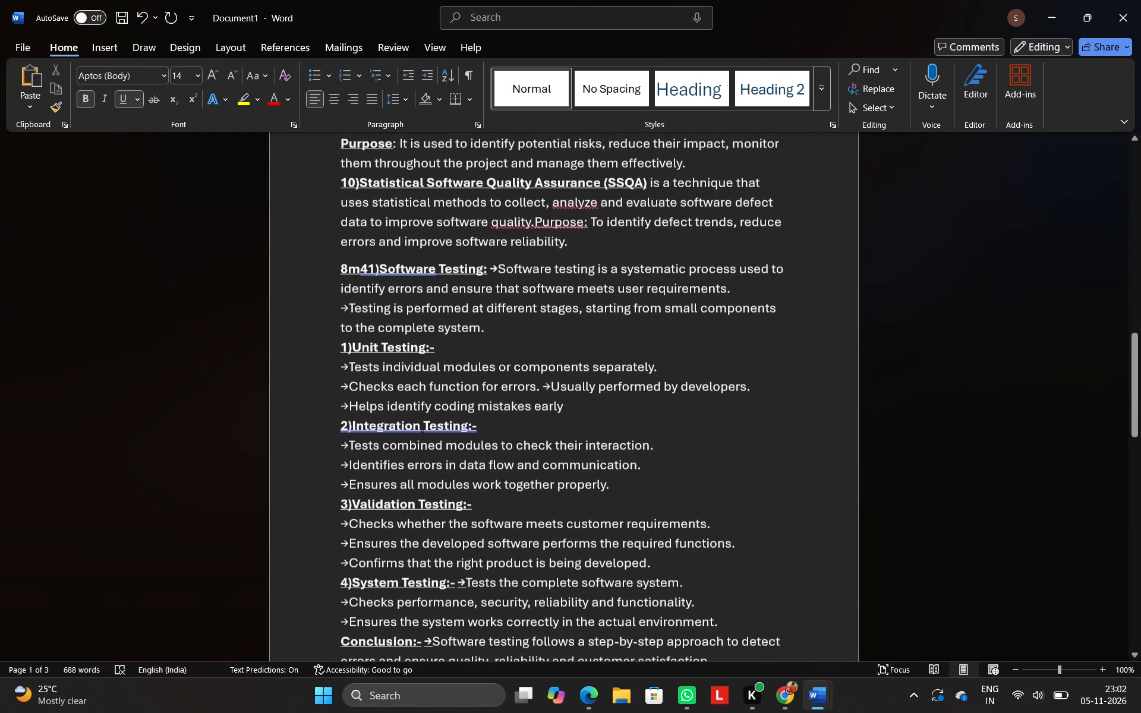
pyautogui.scroll(-6, 428, 585)
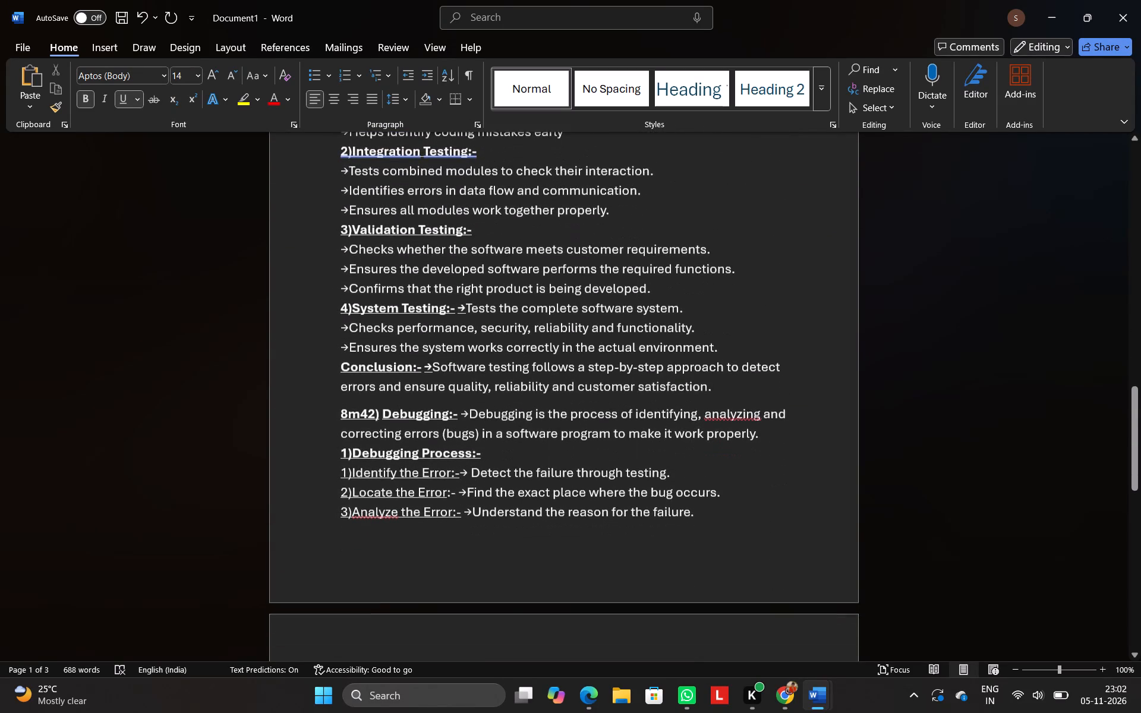
pyautogui.scroll(-5, 428, 585)
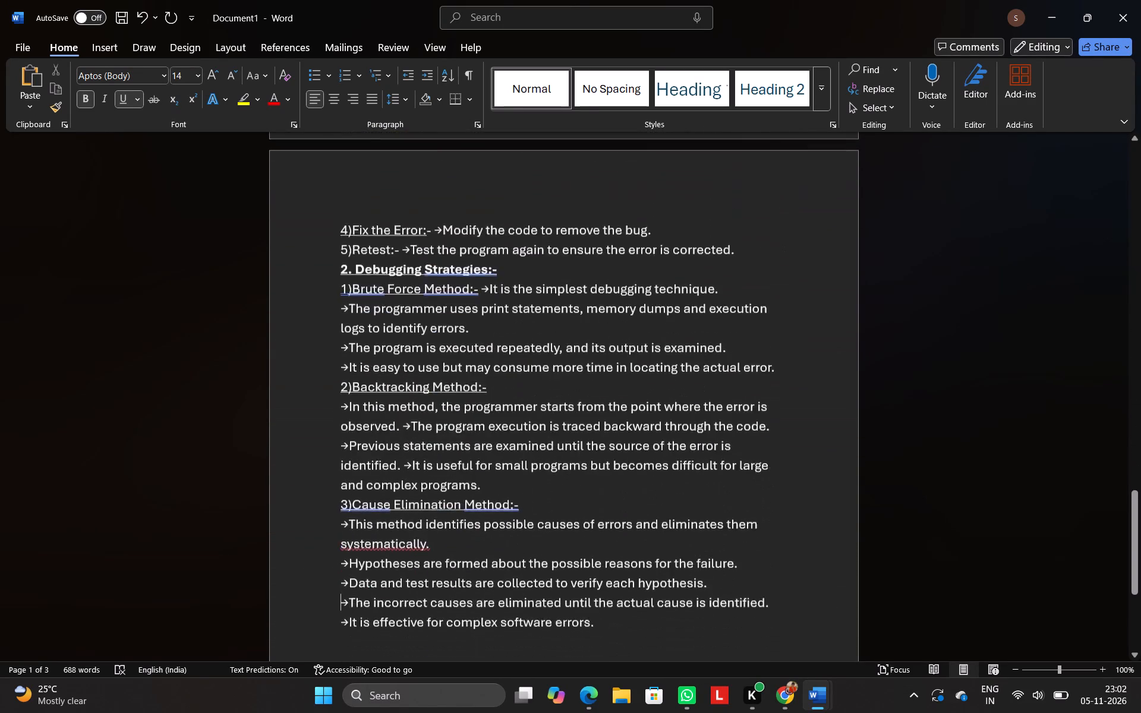
pyautogui.scroll(-2, 428, 585)
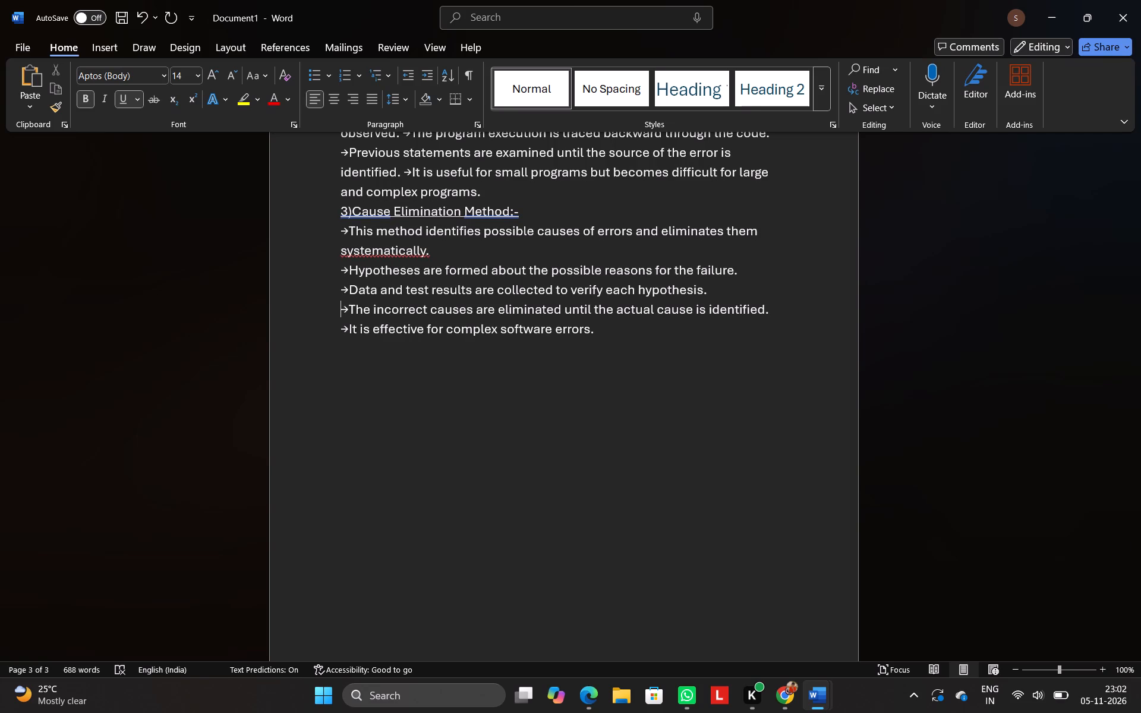
pyautogui.scroll(2, 428, 585)
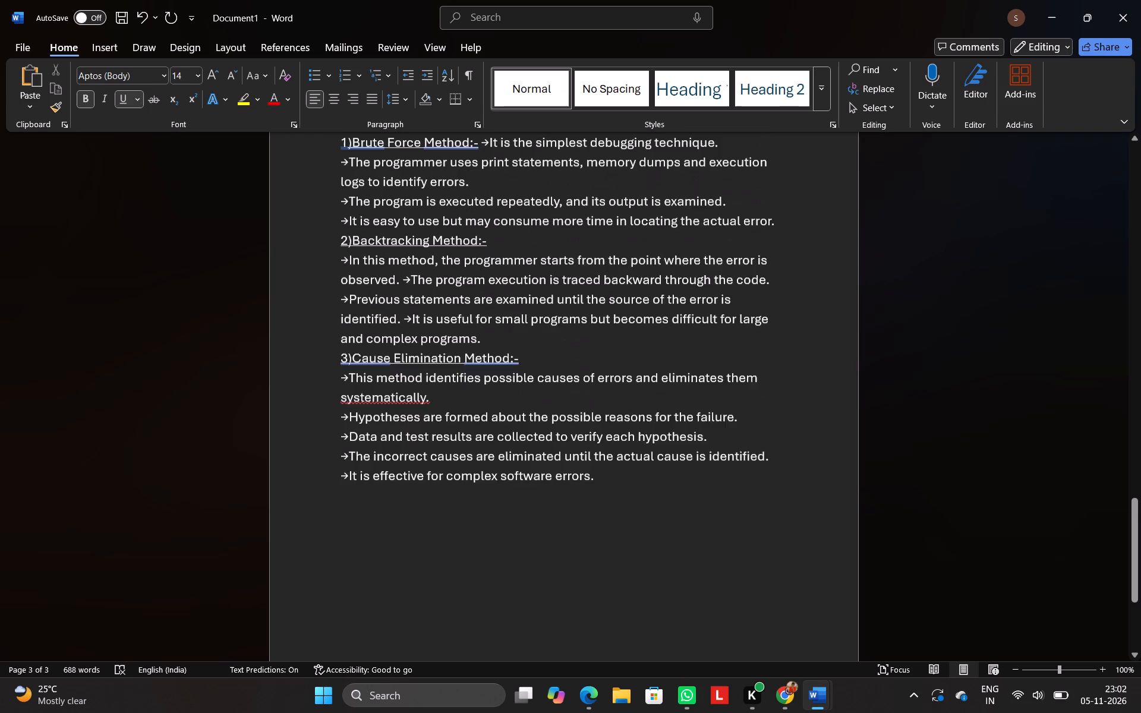
pyautogui.scroll(3, 428, 585)
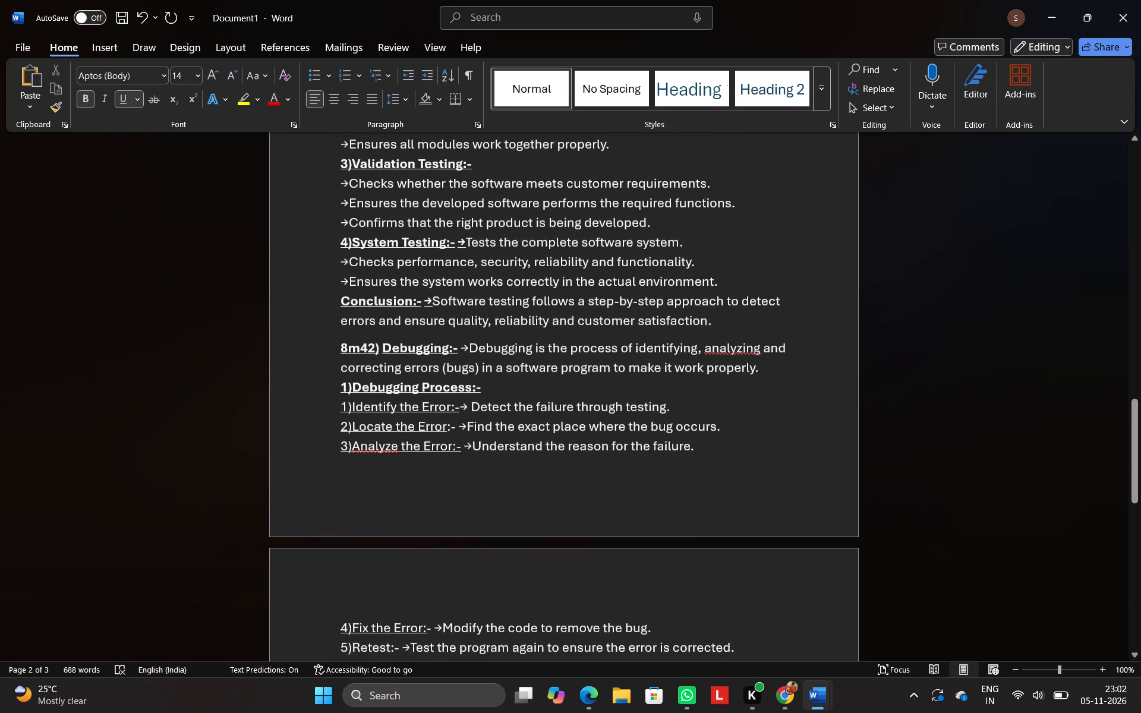
pyautogui.scroll(1, 428, 585)
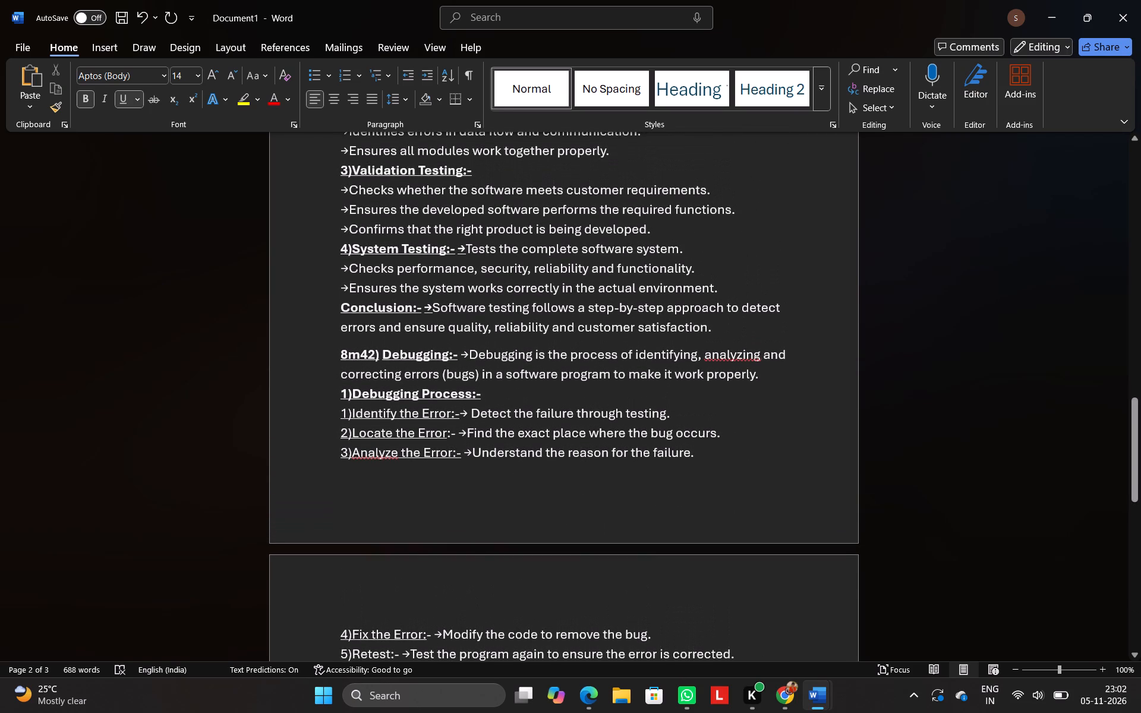
# Move the arrow-prefixed text after the "8m41)Software Testing:" heading onto its own line with a line break.
pyautogui.scroll(16, 428, 585)
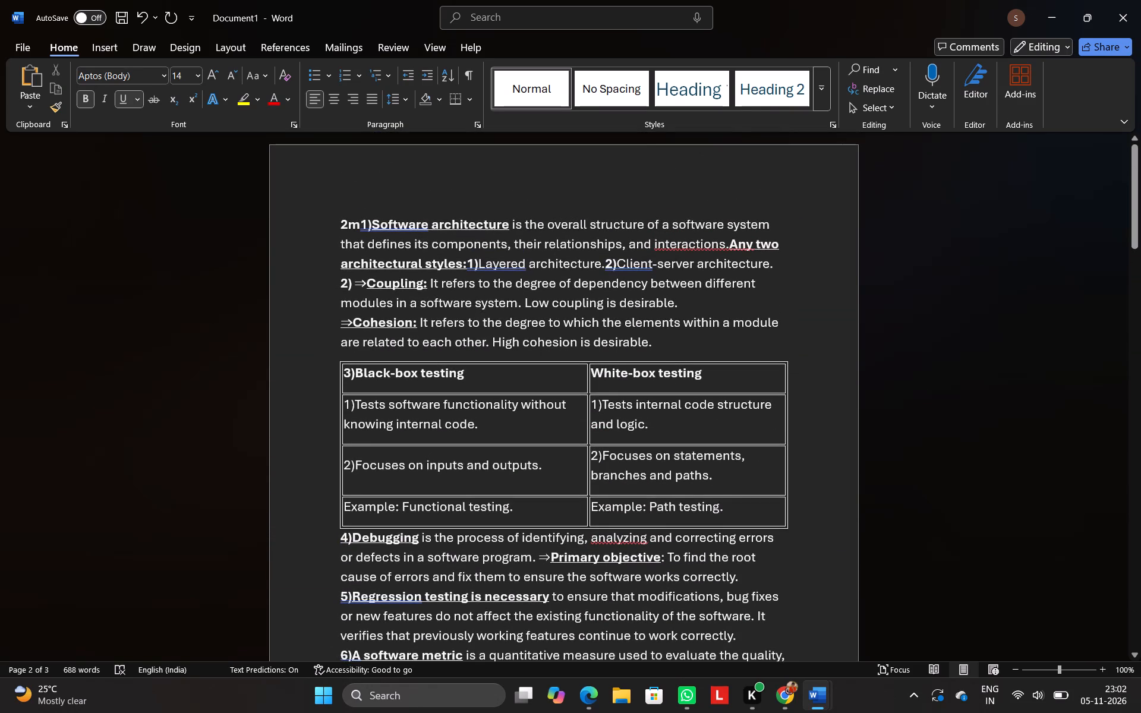
pyautogui.scroll(-2, 428, 585)
pyautogui.scroll(10, 428, 585)
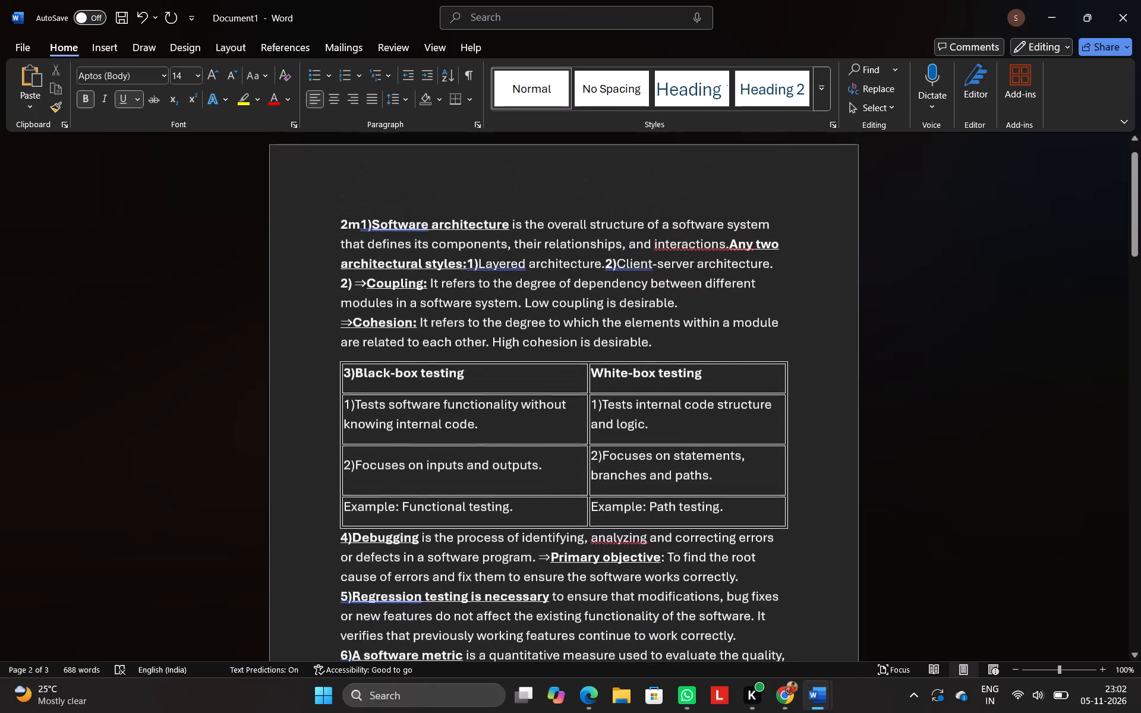
pyautogui.scroll(3, 428, 585)
pyautogui.scroll(-5, 428, 585)
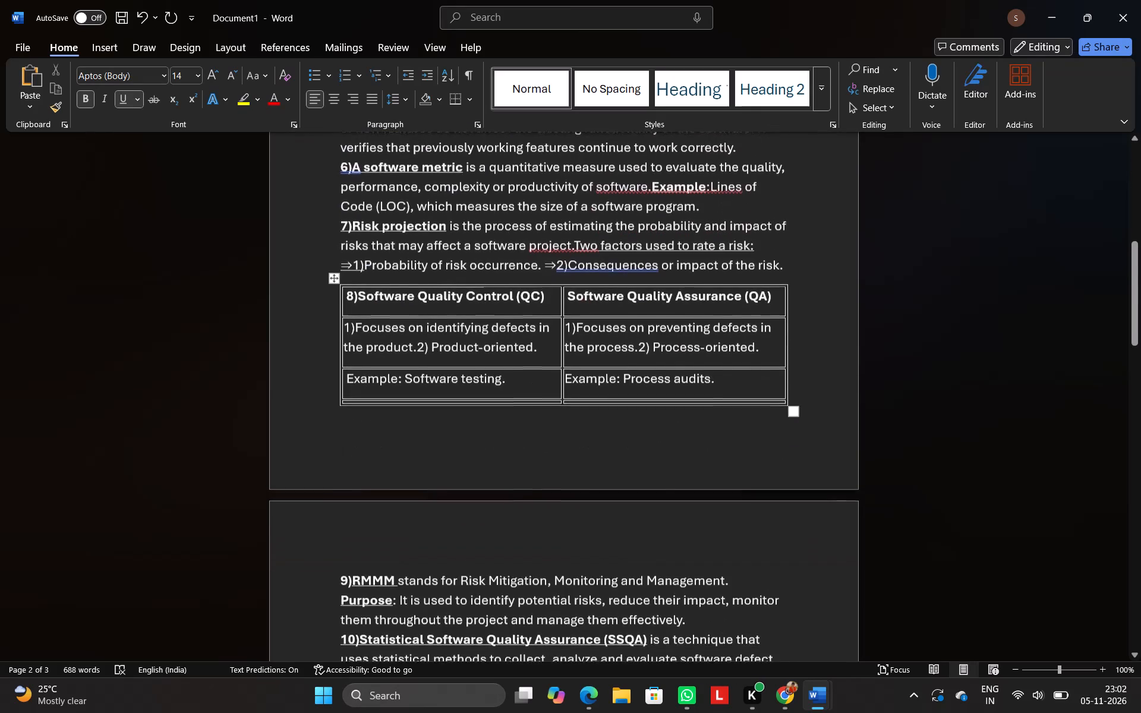
pyautogui.scroll(-3, 428, 585)
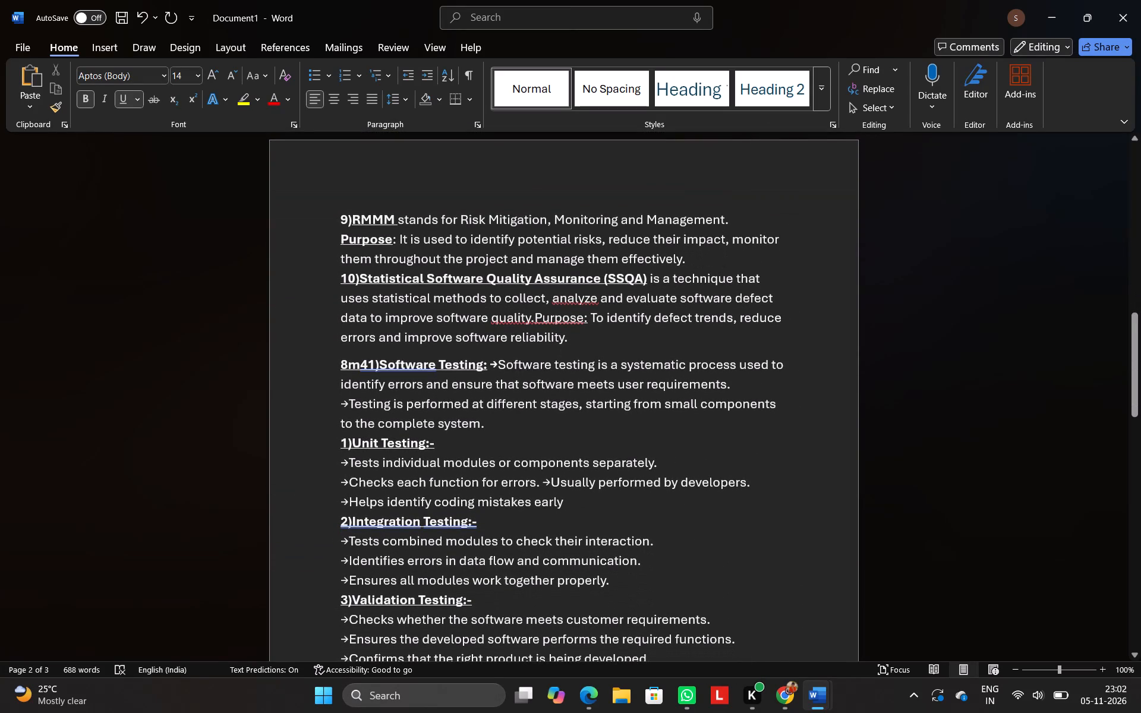
pyautogui.click(488, 371)
pyautogui.hotkey('shift', 'Return')
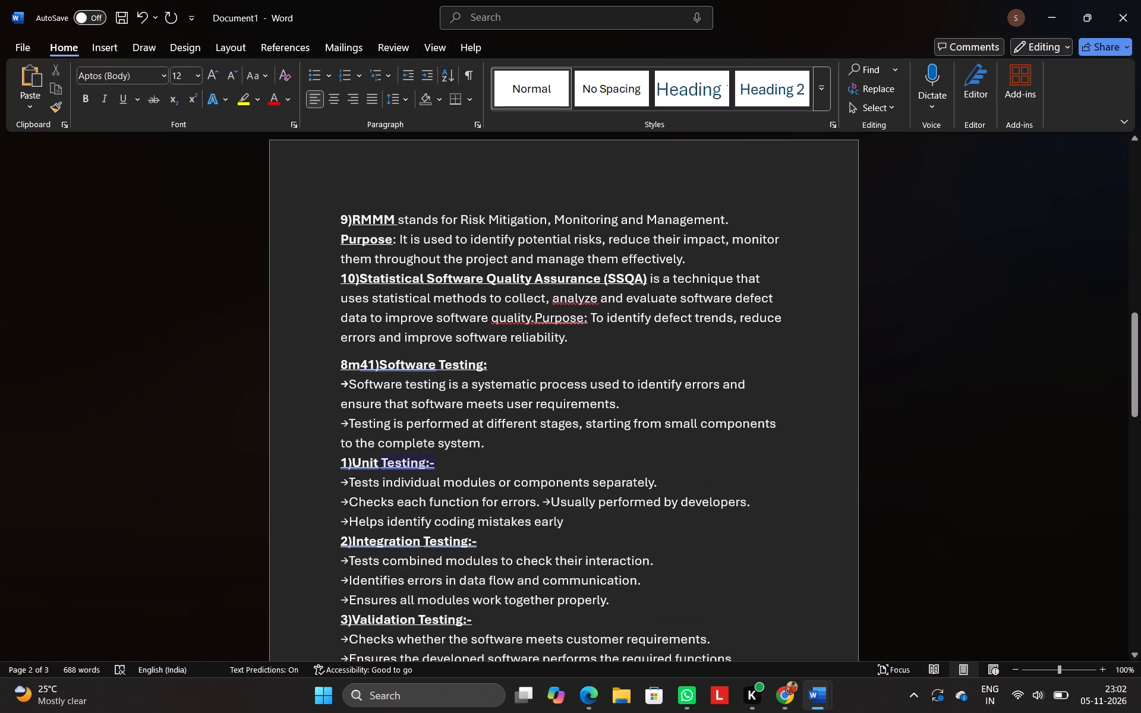
# Review the document's layout from the 2m answers through the 8m42) debugging strategies for spacing and line-break consistency.
pyautogui.scroll(-1, 384, 468)
pyautogui.scroll(1, 384, 468)
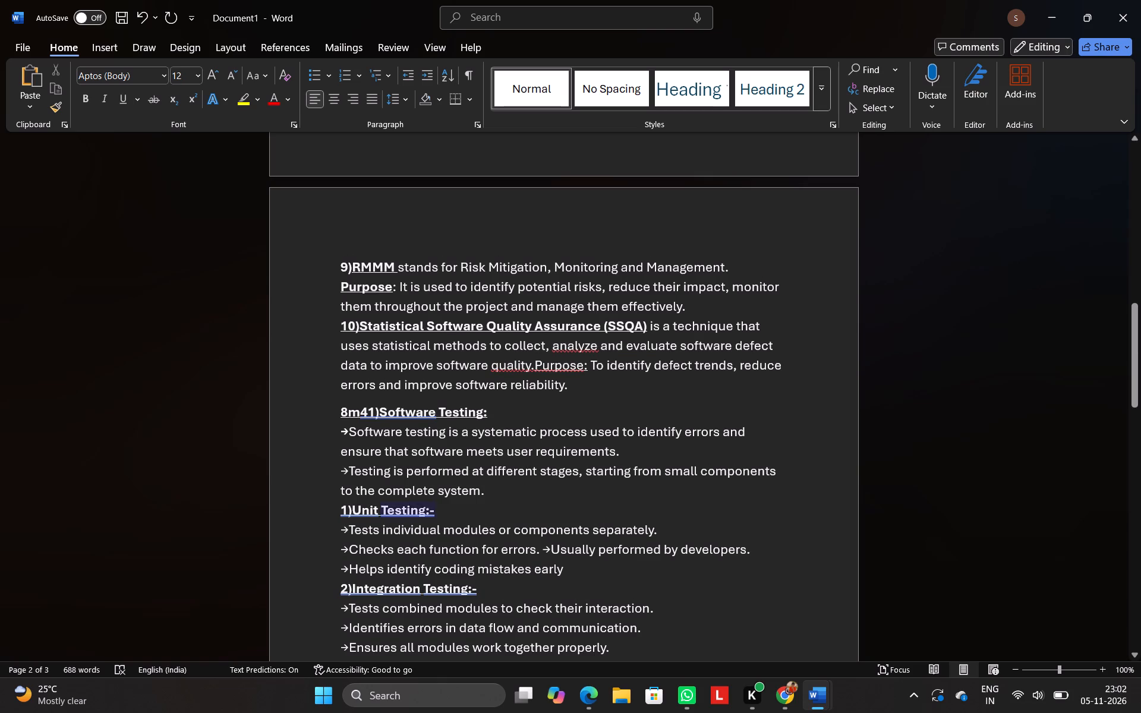
pyautogui.scroll(1, 390, 509)
pyautogui.scroll(2, 406, 605)
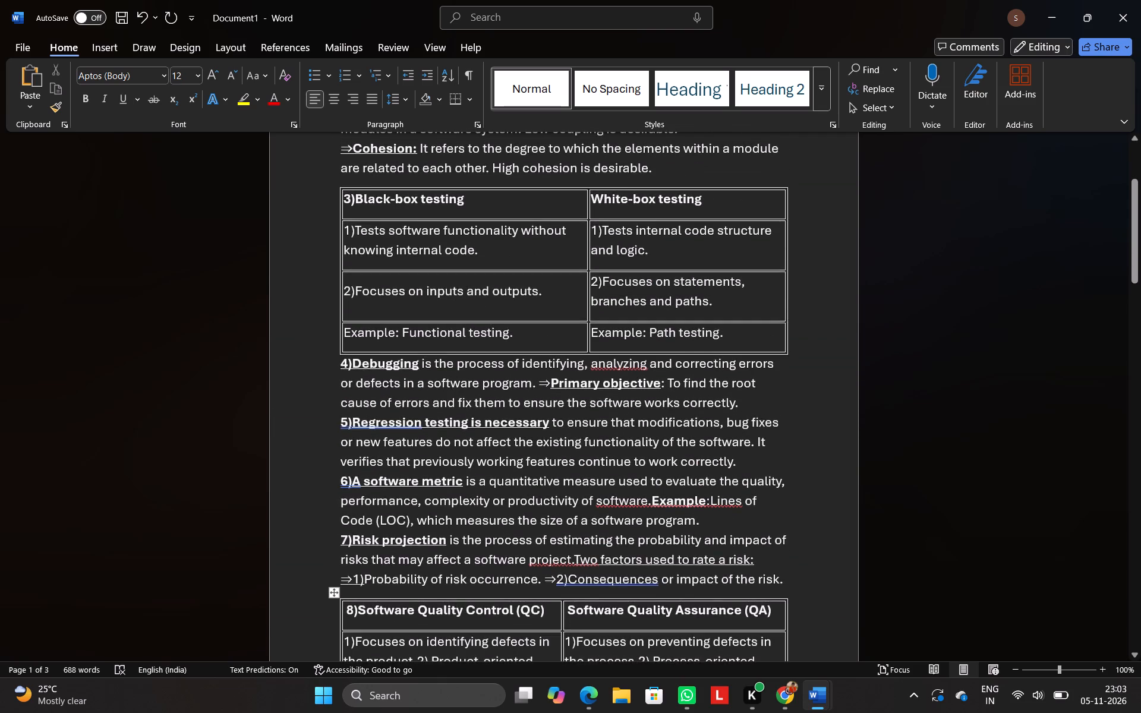
pyautogui.scroll(2, 406, 605)
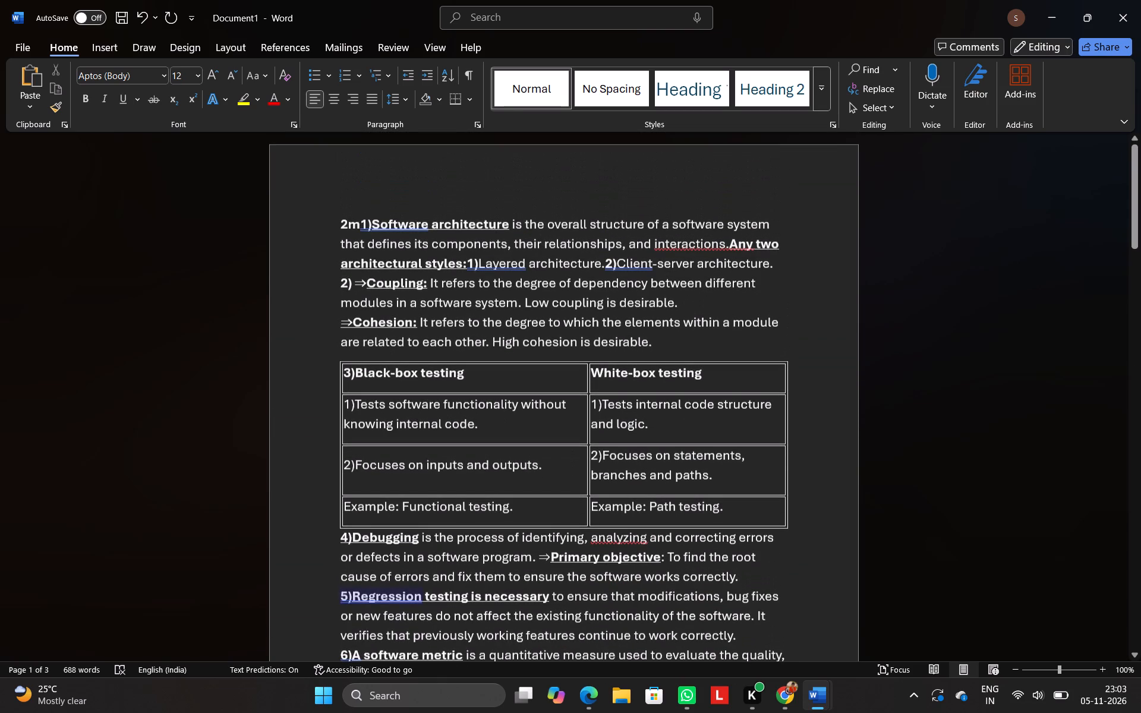
pyautogui.scroll(2, 414, 674)
pyautogui.scroll(-4, 414, 674)
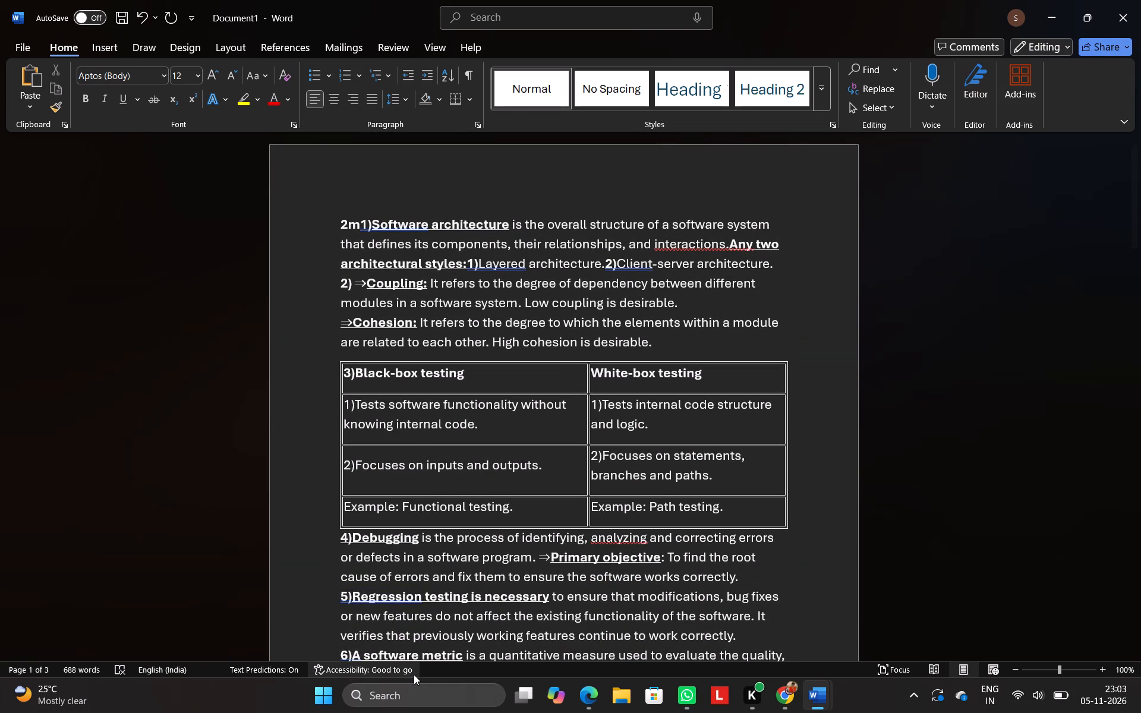
pyautogui.scroll(-1, 414, 674)
pyautogui.scroll(-10, 502, 522)
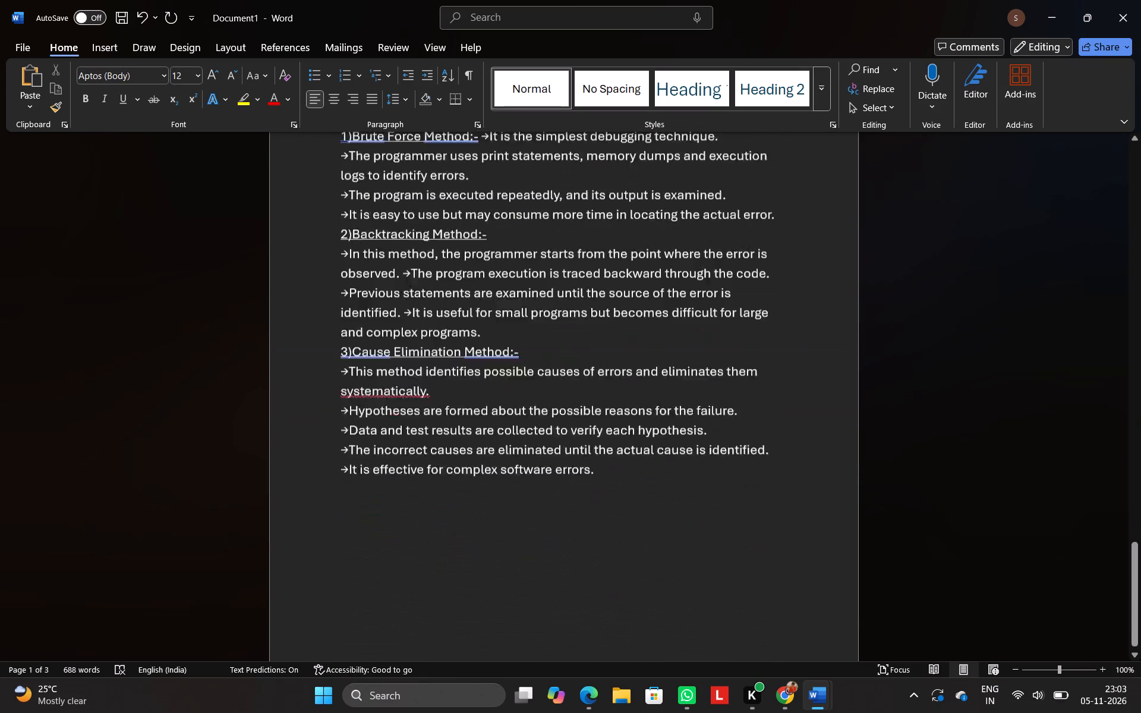
pyautogui.scroll(-4, 502, 522)
pyautogui.scroll(7, 502, 522)
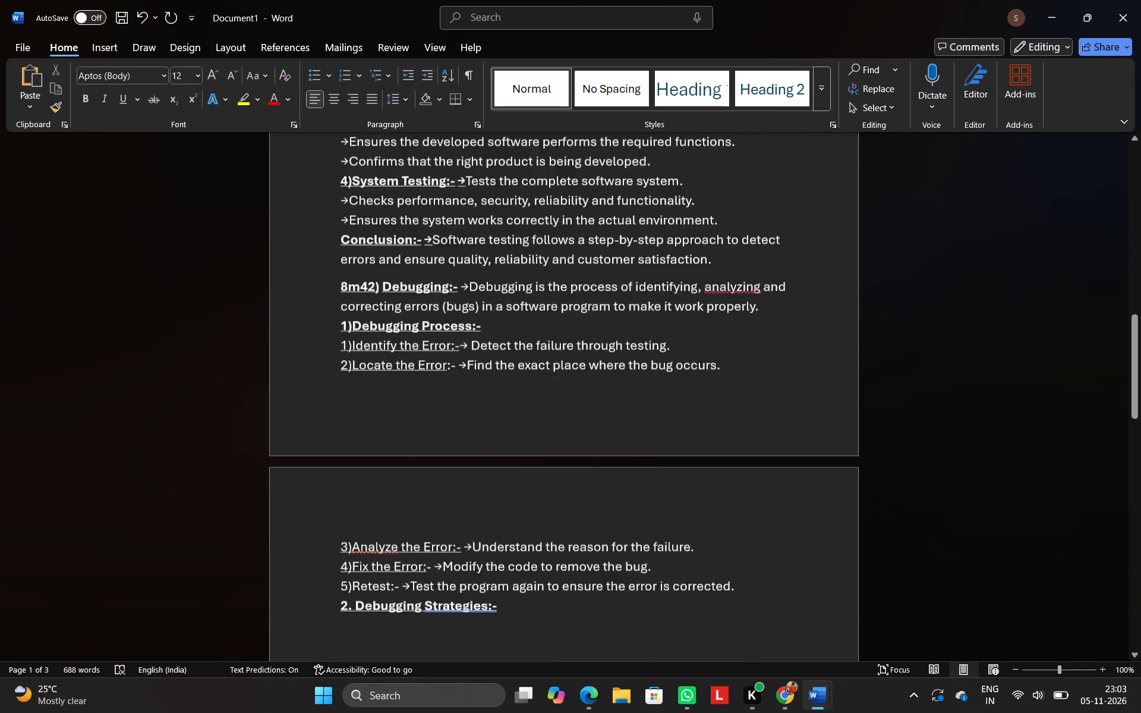
pyautogui.scroll(8, 502, 522)
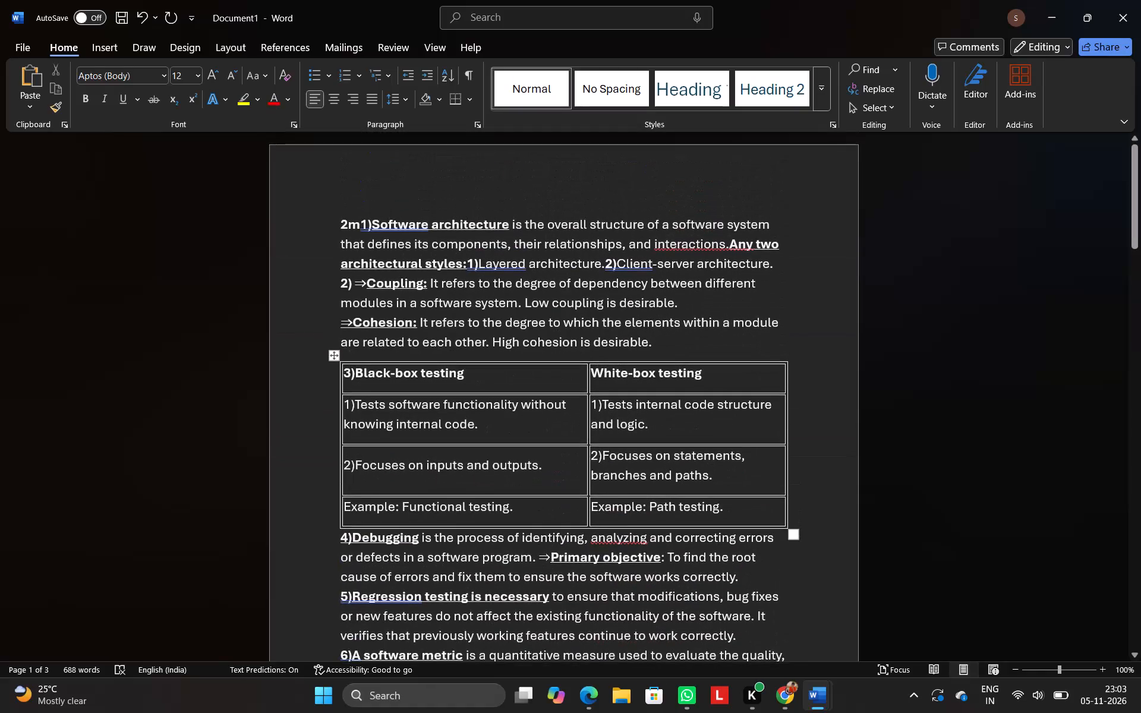
pyautogui.scroll(-4, 502, 522)
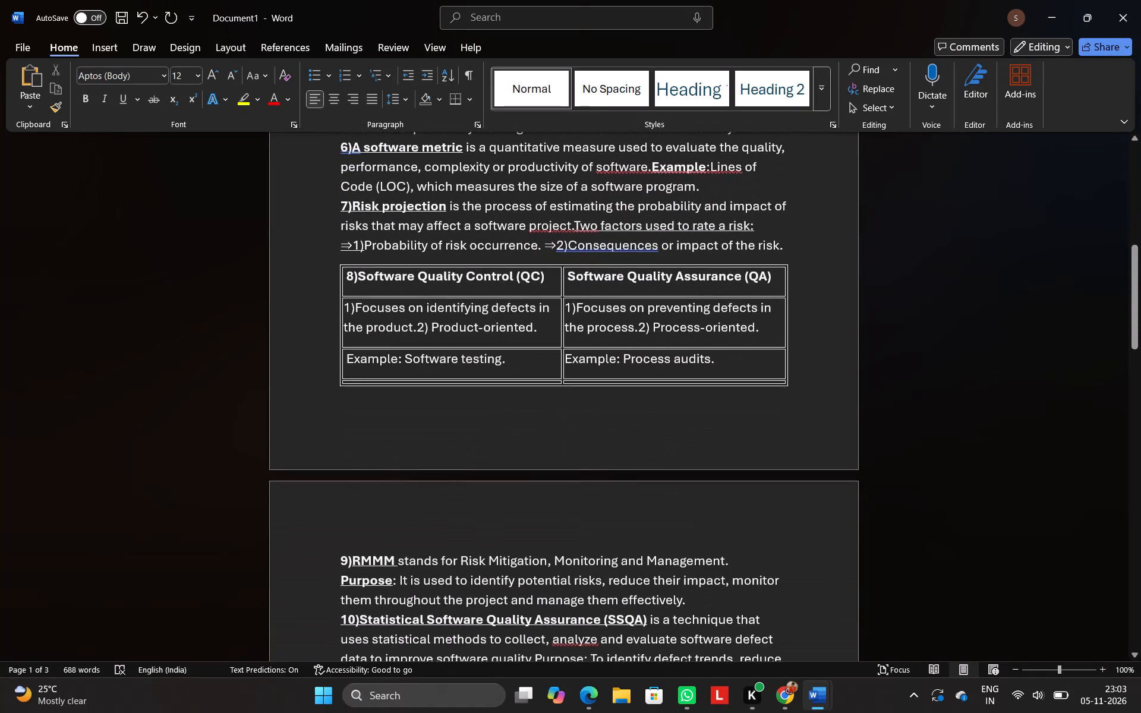
pyautogui.scroll(-2, 502, 522)
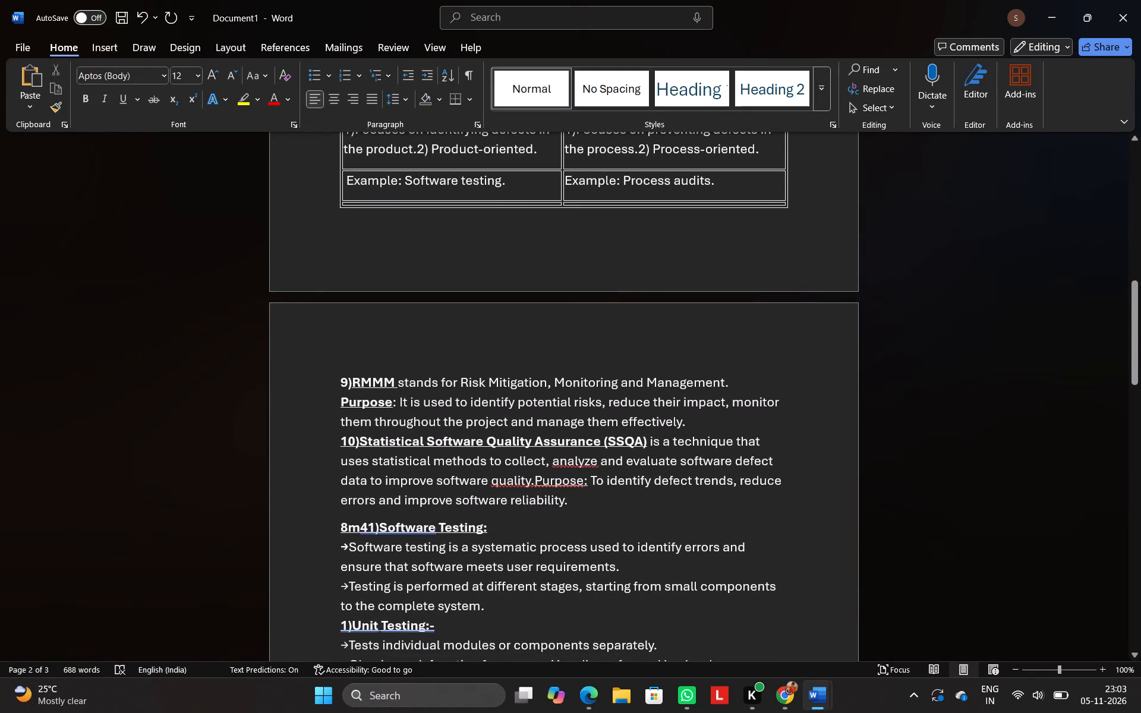
# Insert a line break after the "4)System Testing:-" heading so its first arrow-prefixed point starts on its own line.
pyautogui.scroll(-1, 450, 466)
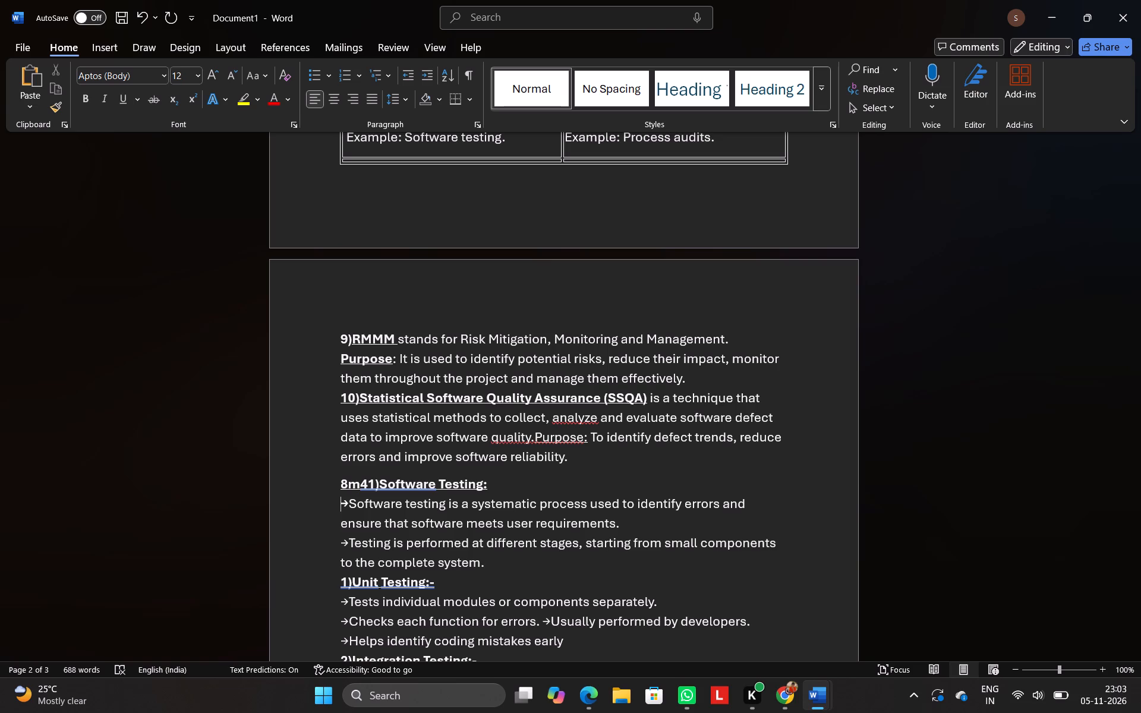
pyautogui.scroll(-1, 450, 466)
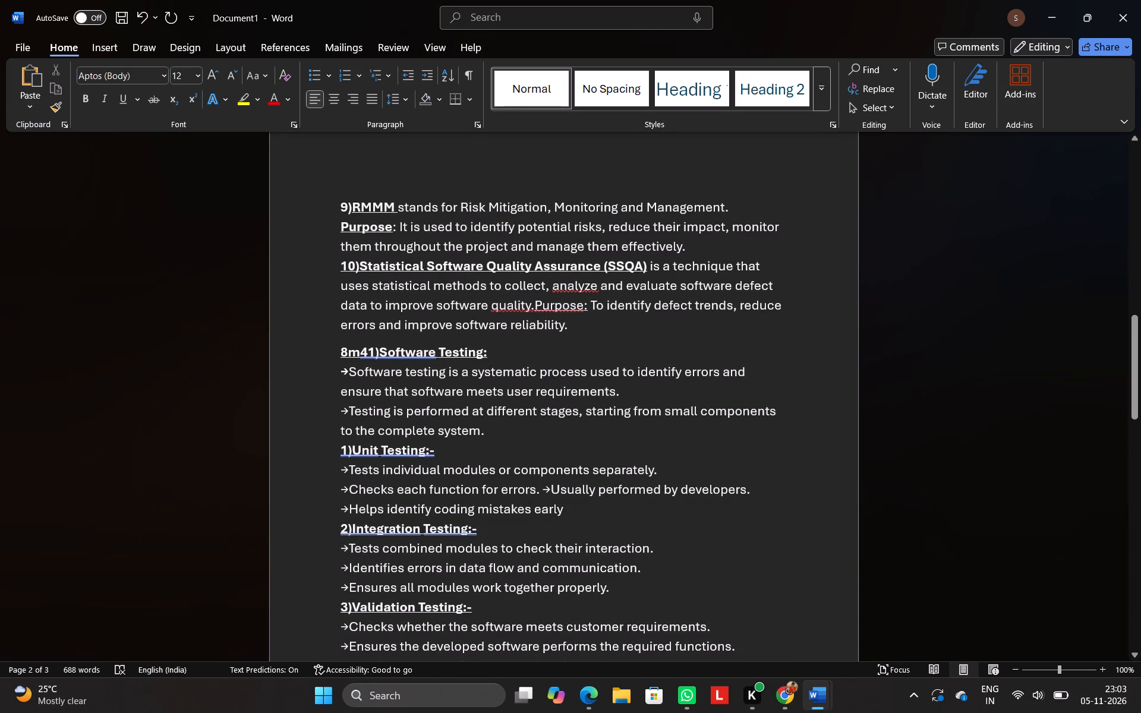
pyautogui.scroll(-2, 383, 507)
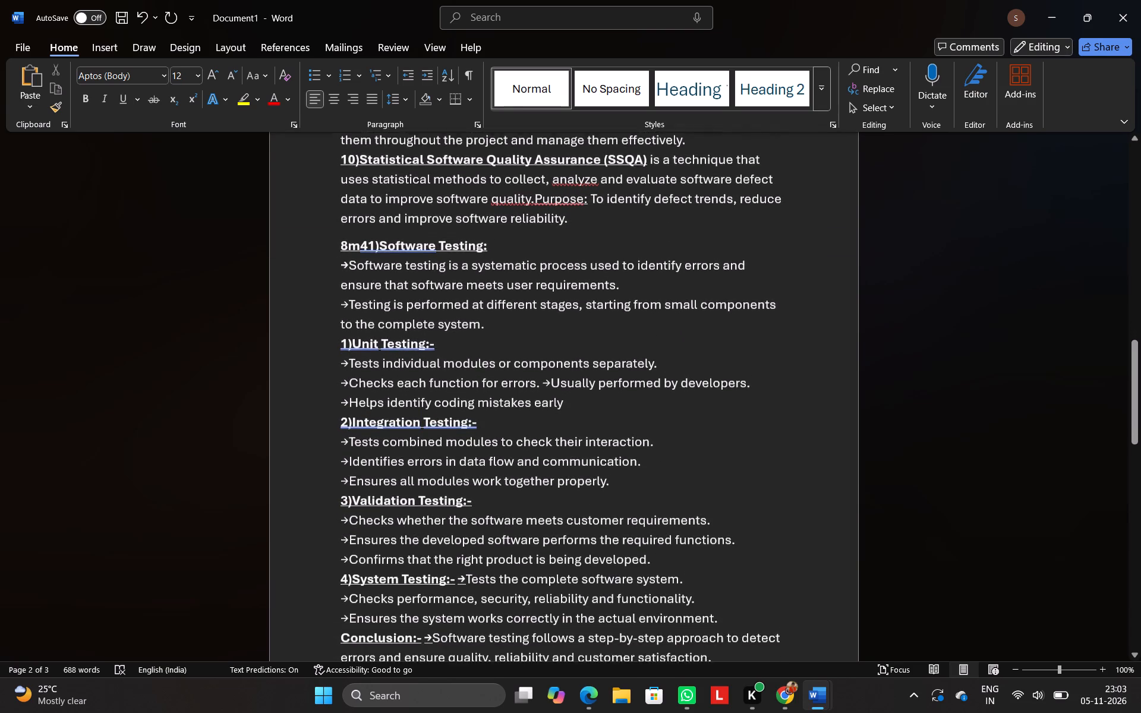
pyautogui.scroll(-2, 383, 507)
pyautogui.click(456, 522)
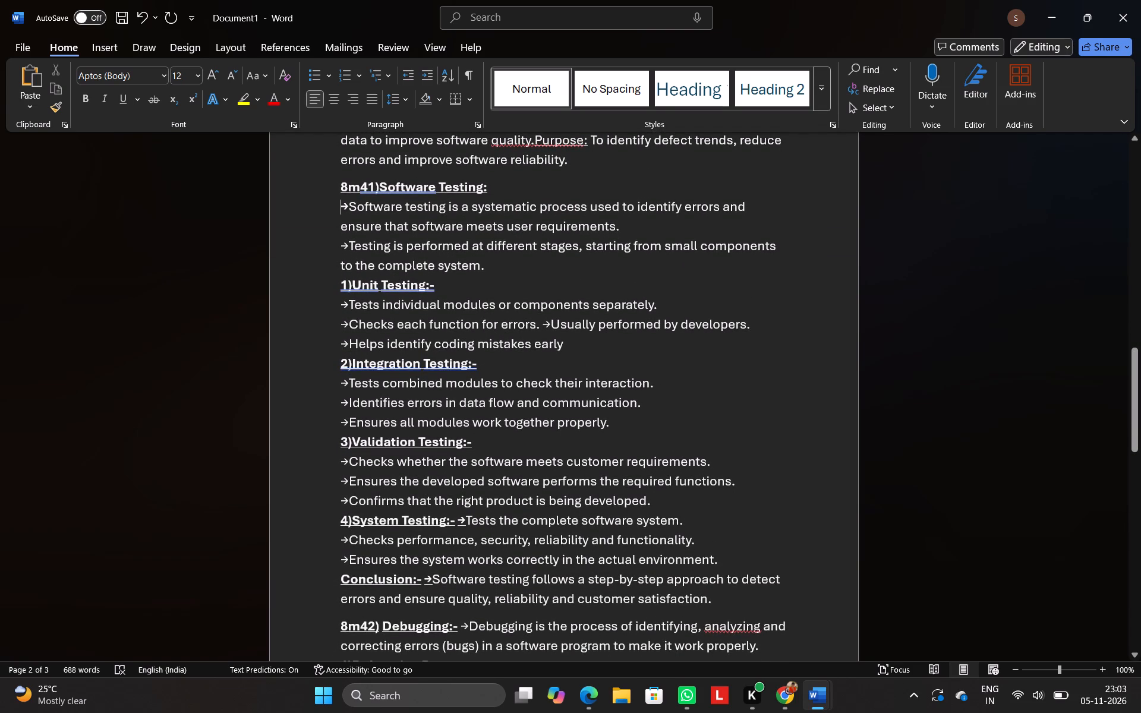
pyautogui.hotkey('shift', 'Return')
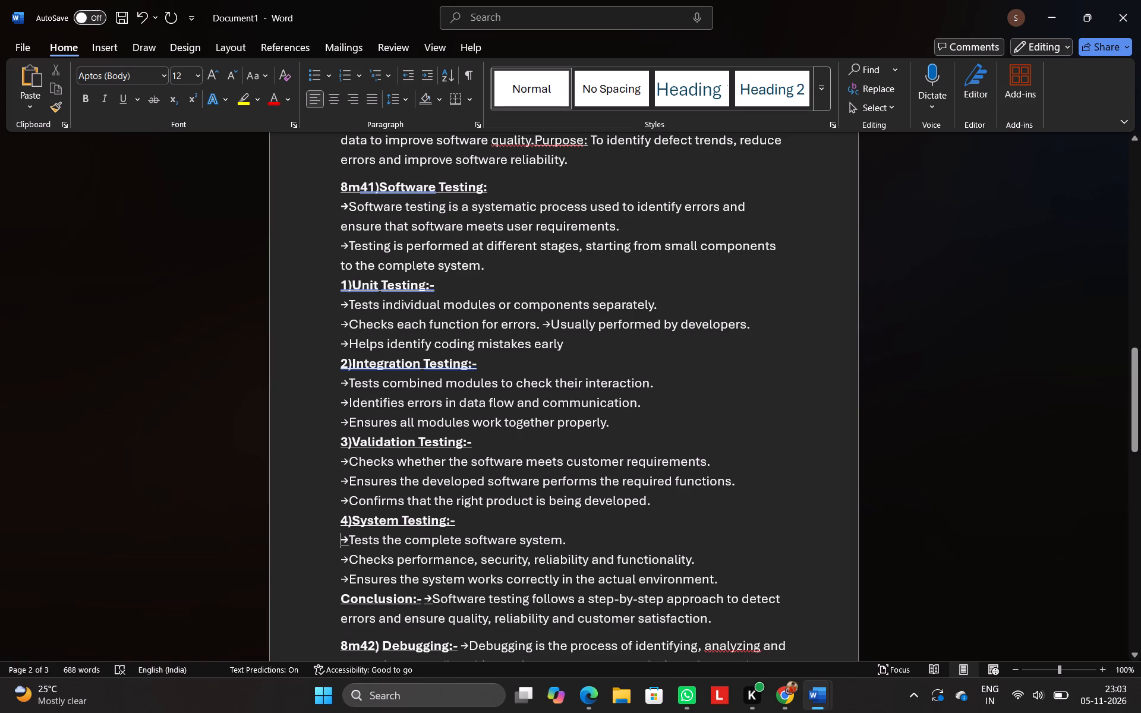
# Insert a line break after the "Conclusion:-" heading of the 8m41) answer, before its arrow-prefixed text.
pyautogui.scroll(-1, 448, 475)
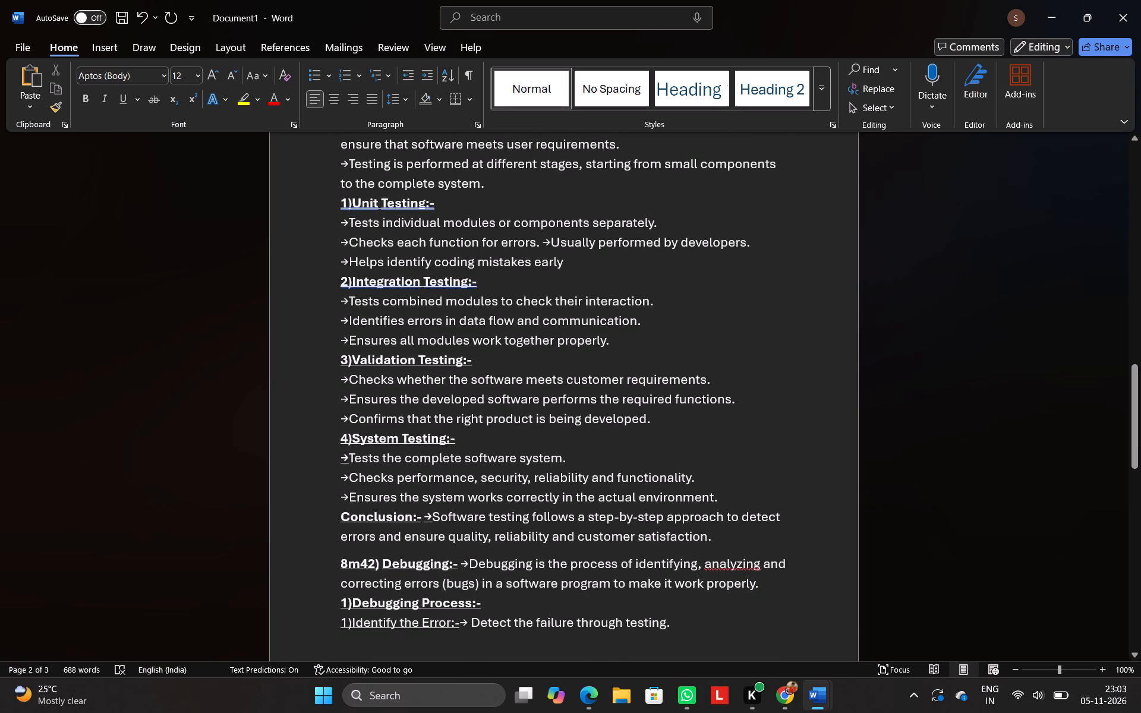
pyautogui.click(422, 518)
pyautogui.hotkey('shift', 'Return')
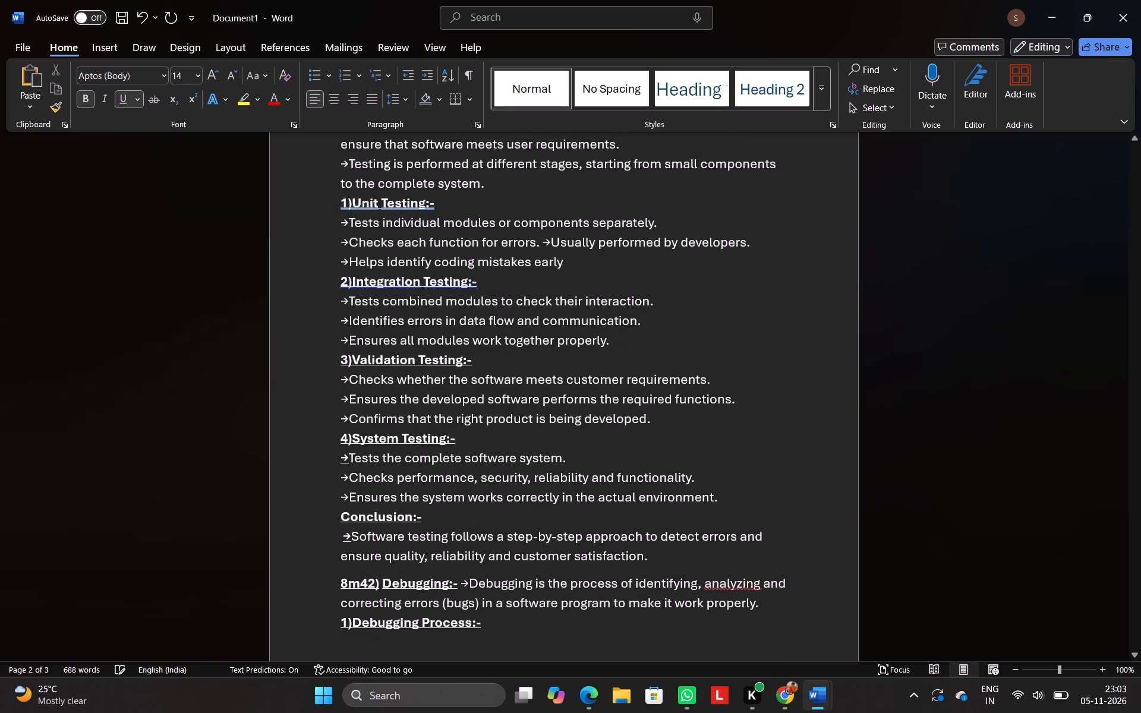
# Insert a line break after the "8m42) Debugging:-" heading, before its arrow-prefixed definition.
pyautogui.scroll(-1, 435, 528)
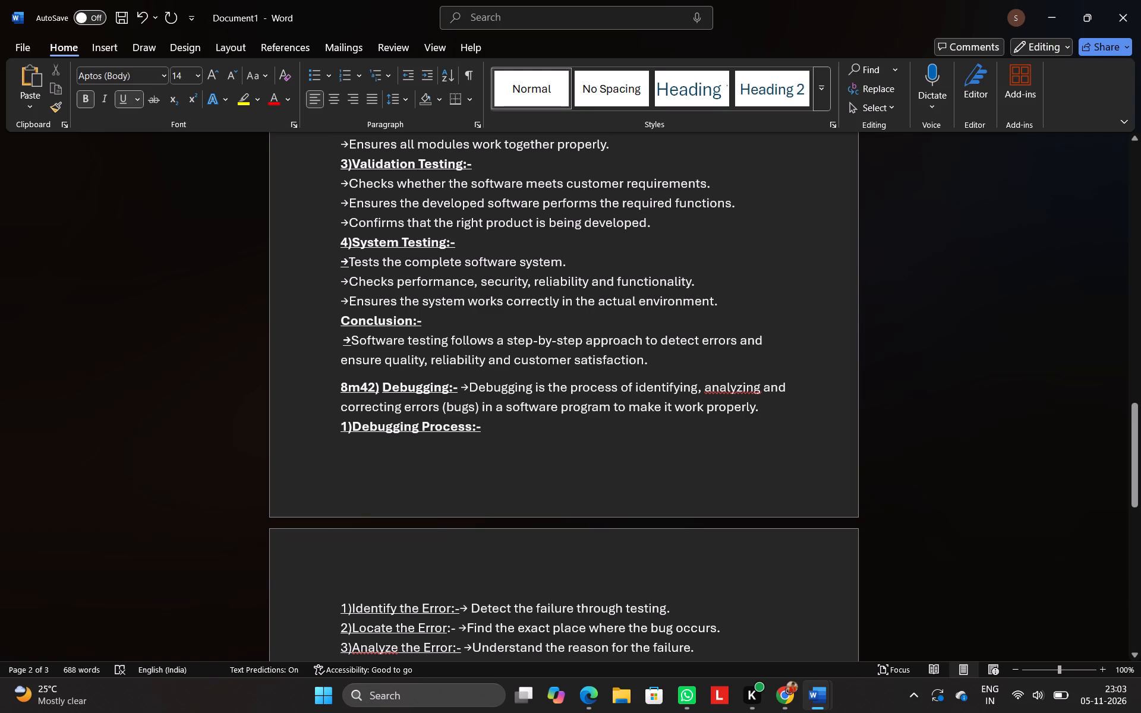
pyautogui.click(458, 391)
pyautogui.hotkey('shift', 'Return')
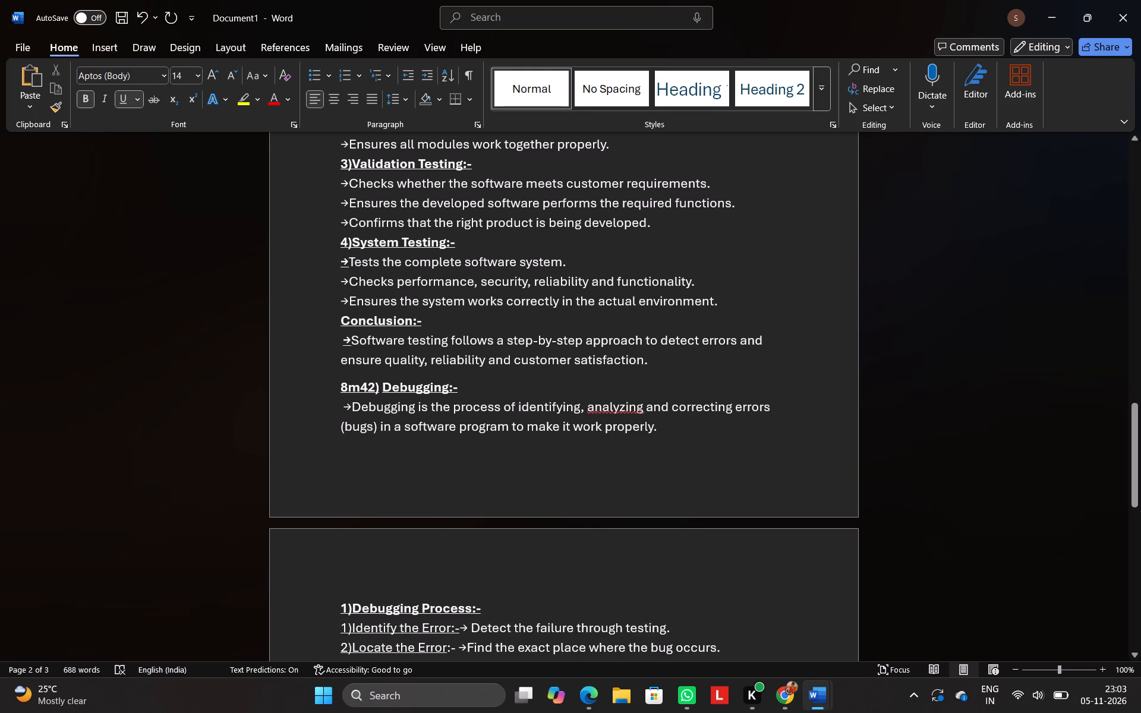
# Review the debugging answer and recheck the 2m answers and comparison tables for remaining formatting inconsistencies.
pyautogui.scroll(-4, 511, 415)
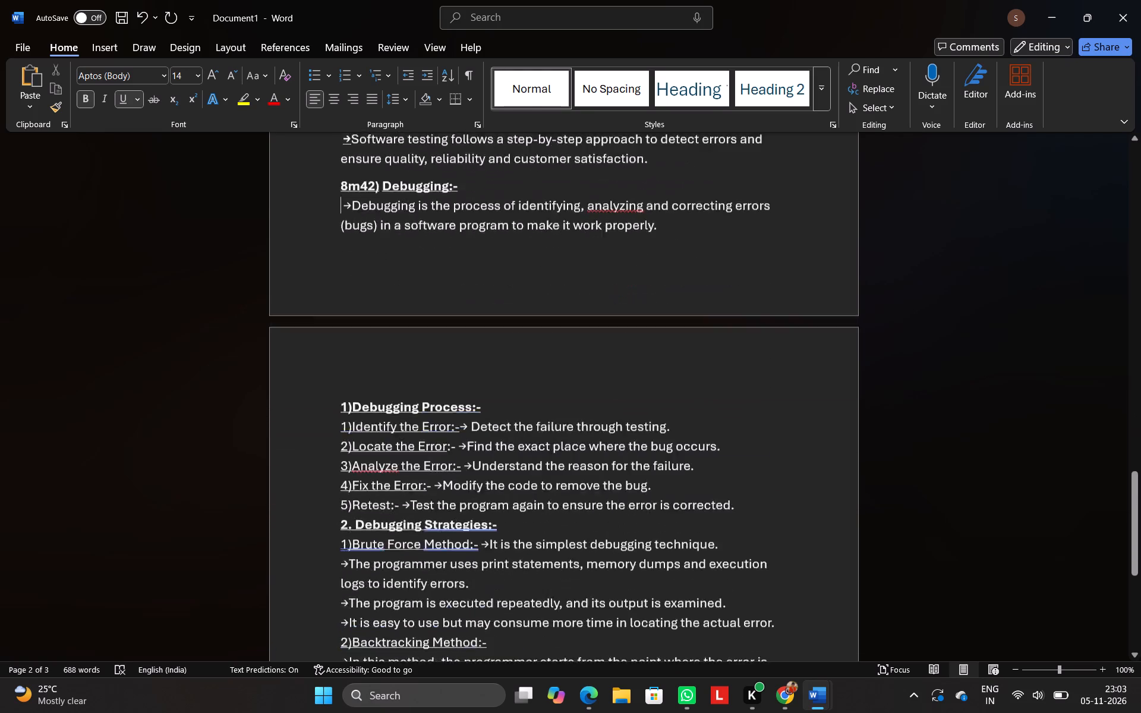
pyautogui.scroll(-3, 511, 415)
pyautogui.scroll(13, 511, 415)
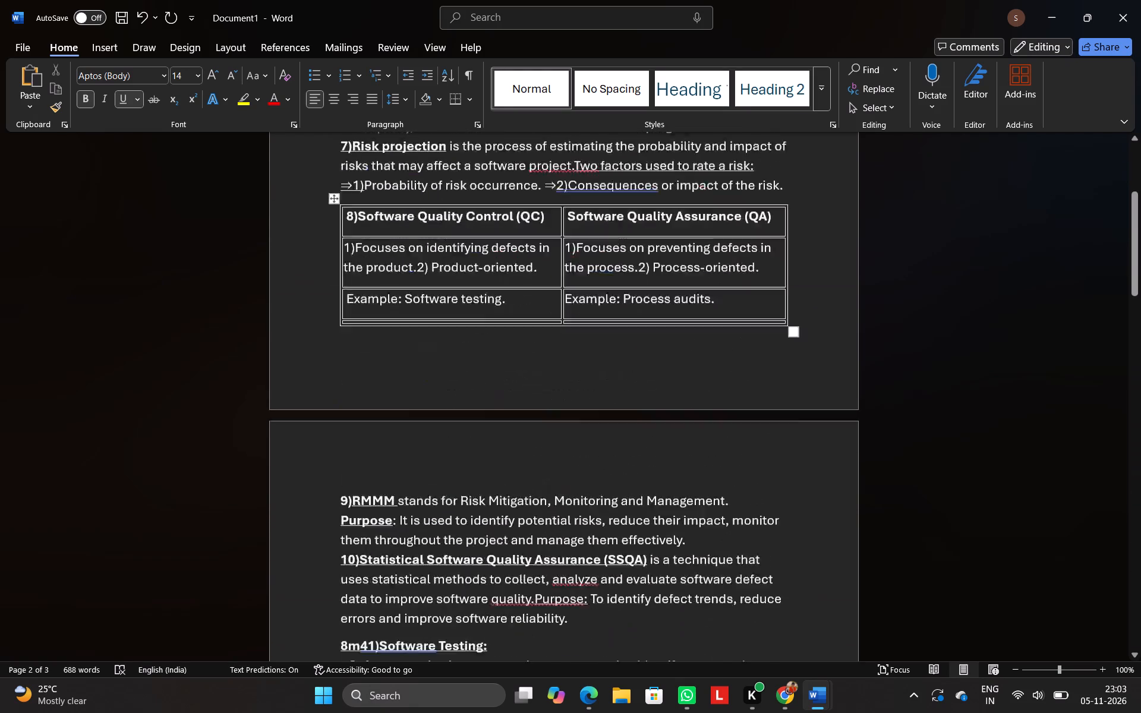
pyautogui.scroll(8, 511, 415)
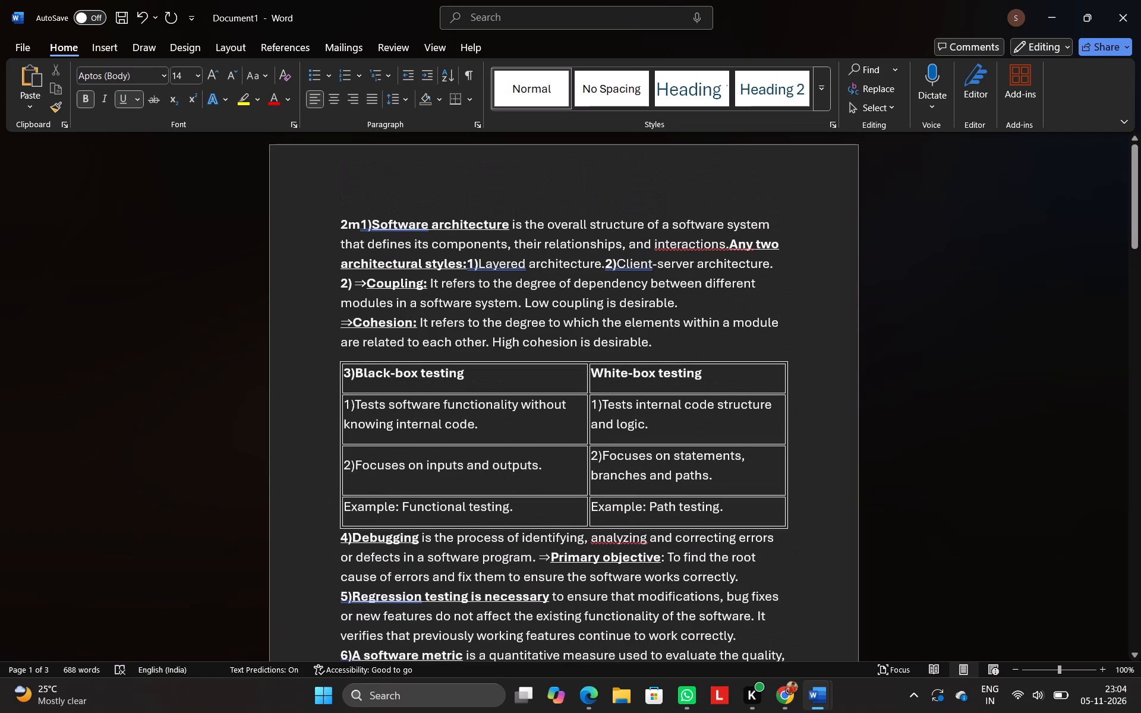
pyautogui.scroll(-9, 511, 415)
pyautogui.scroll(14, 511, 415)
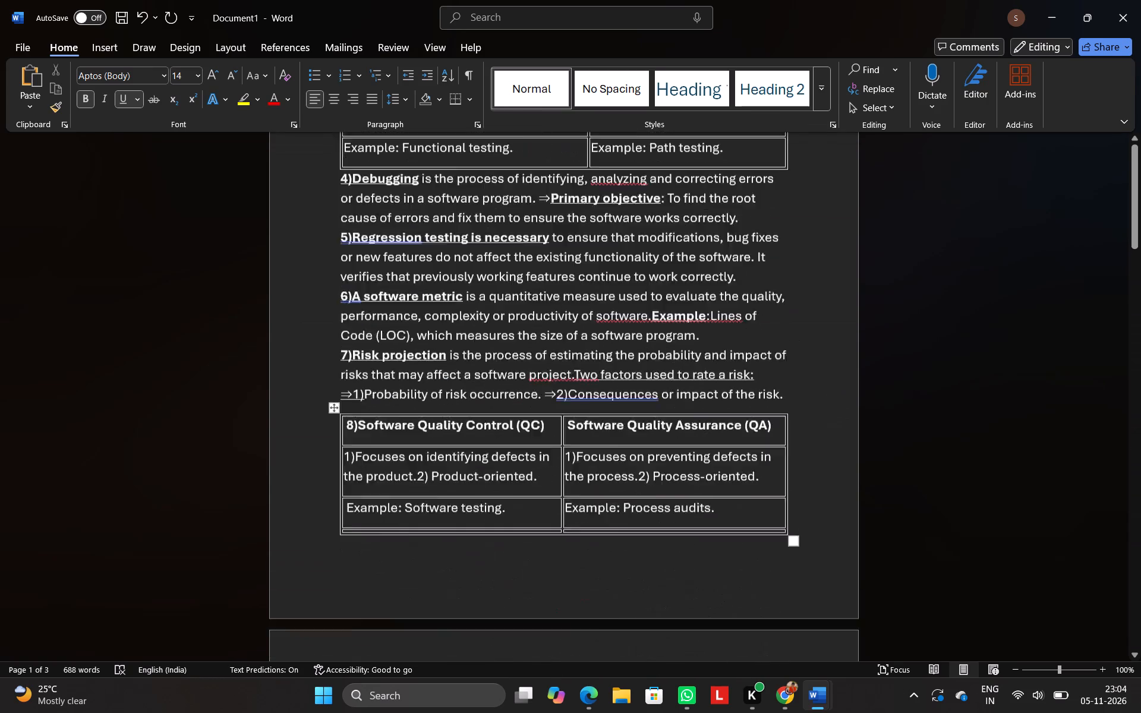
pyautogui.scroll(13, 511, 415)
pyautogui.scroll(-1, 395, 261)
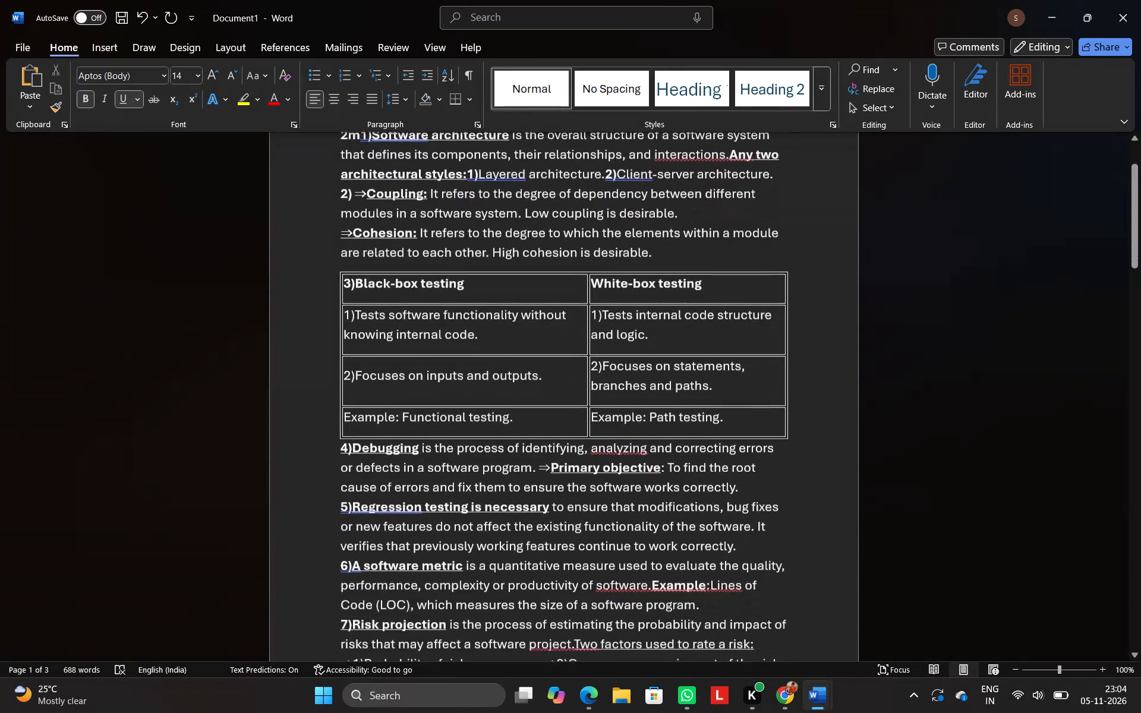
pyautogui.scroll(-1, 395, 261)
pyautogui.scroll(5, 395, 261)
pyautogui.scroll(-3, 395, 261)
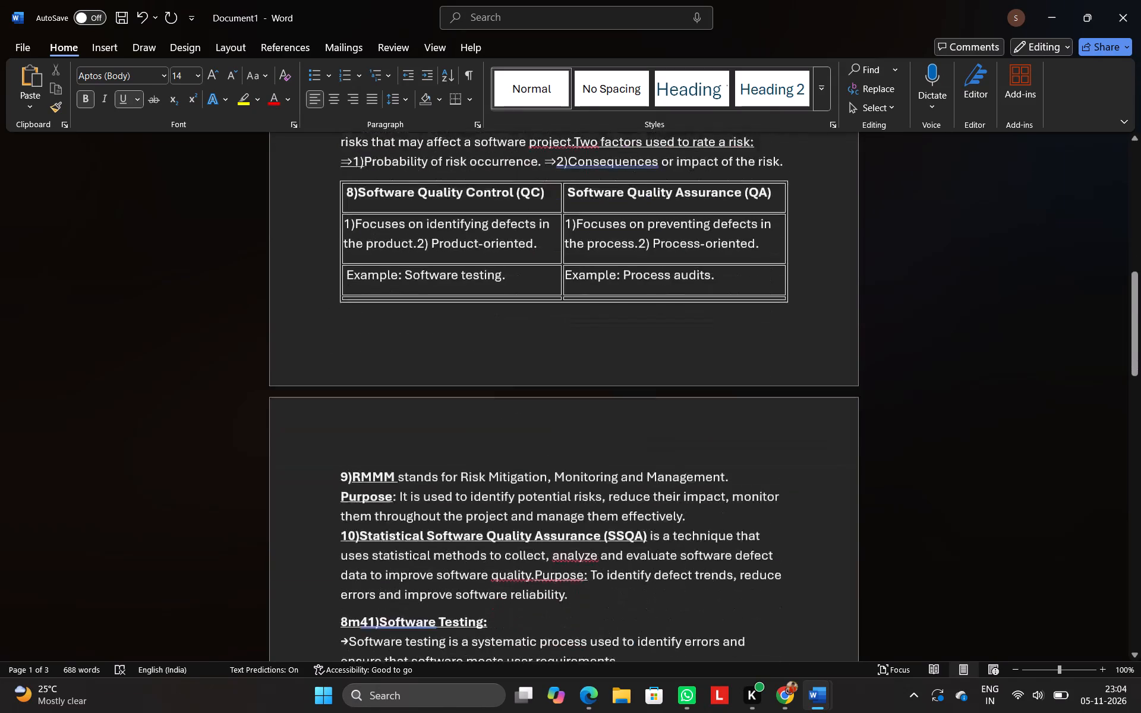
# Replace the paragraph break before the "8m41)Software Testing:" heading with a line break to close the gap.
pyautogui.scroll(-2, 395, 261)
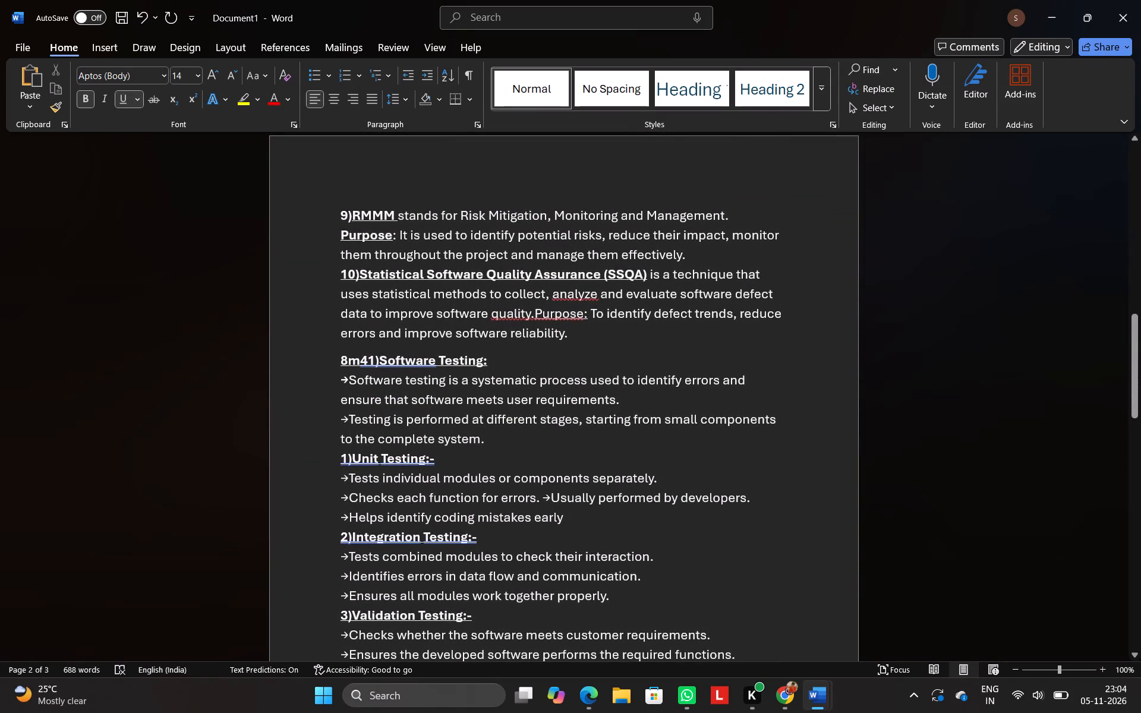
pyautogui.click(340, 356)
pyautogui.press('BackSpace')
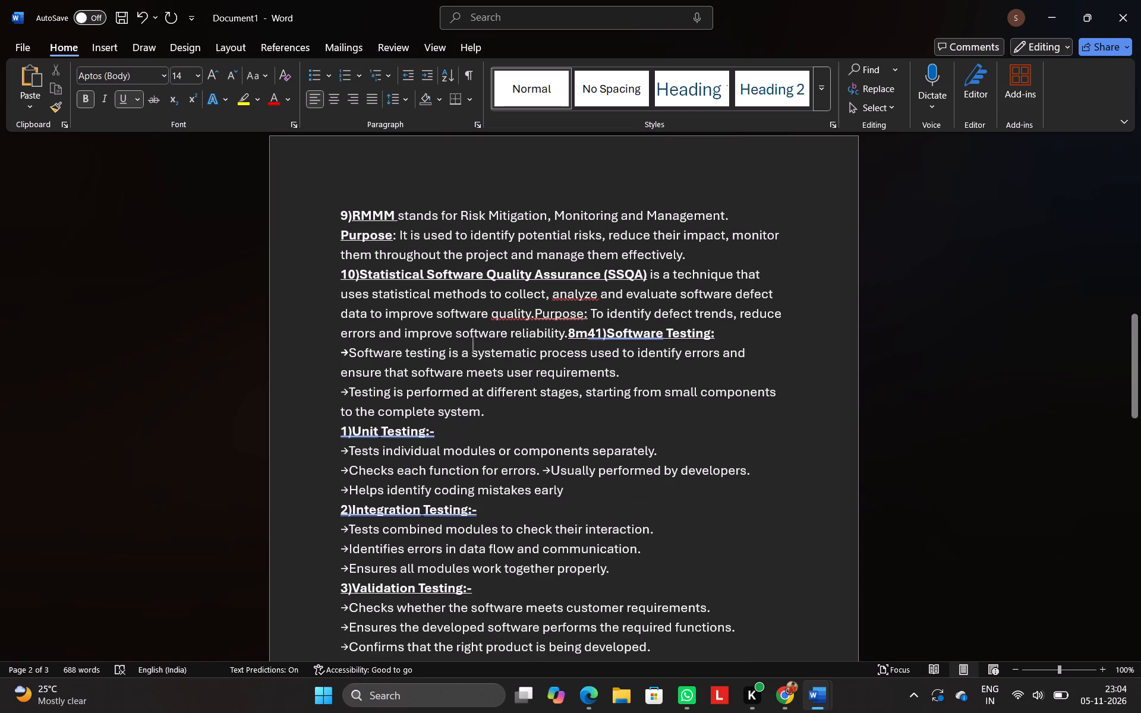
pyautogui.hotkey('shift', 'Return')
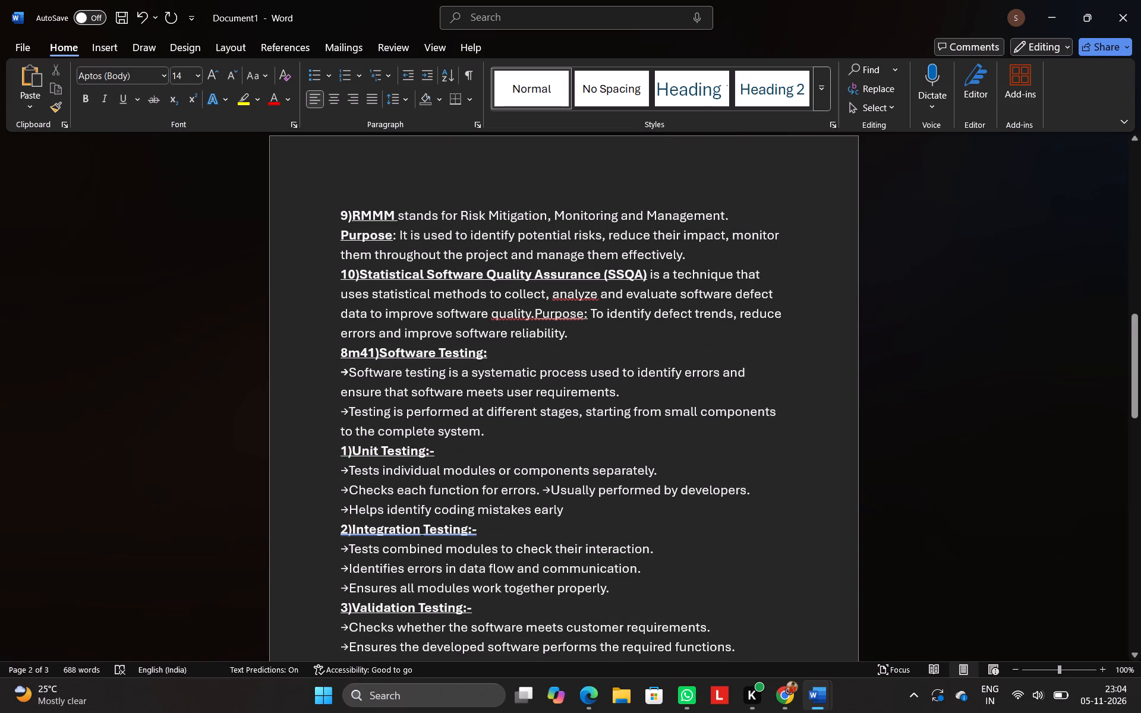
# Insert a line break before "Purpose:" in the 10)Statistical Software Quality Assurance (SSQA) answer.
pyautogui.click(532, 317)
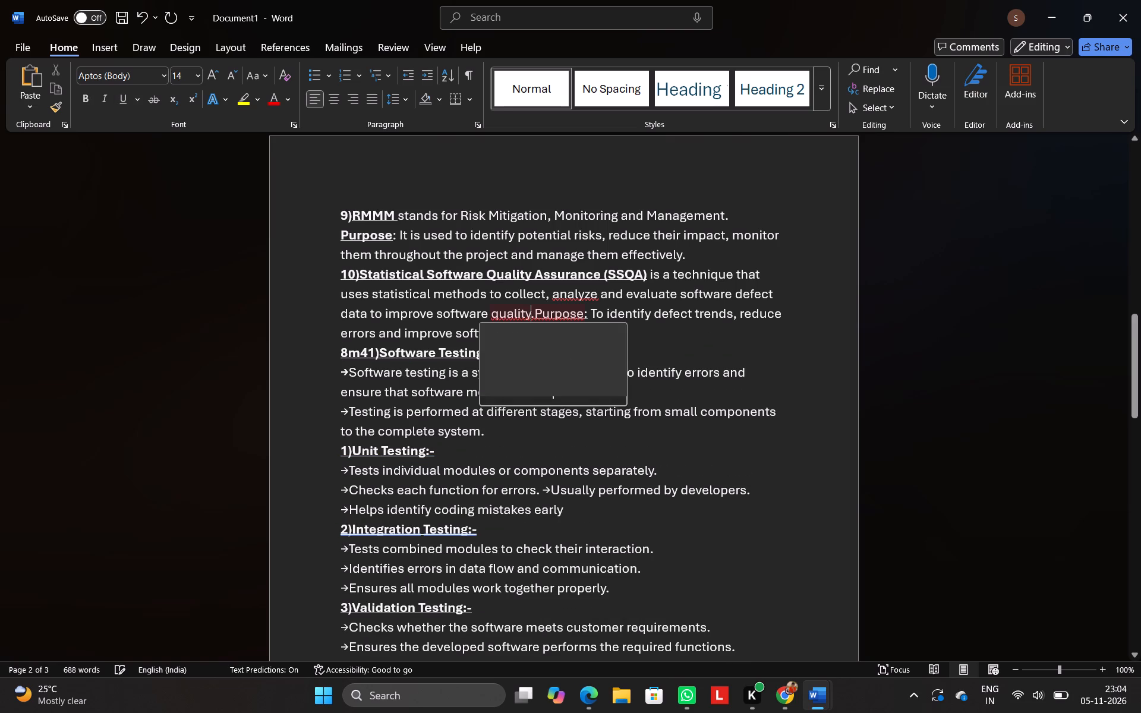
pyautogui.press('Right')
pyautogui.hotkey('shift', 'Return')
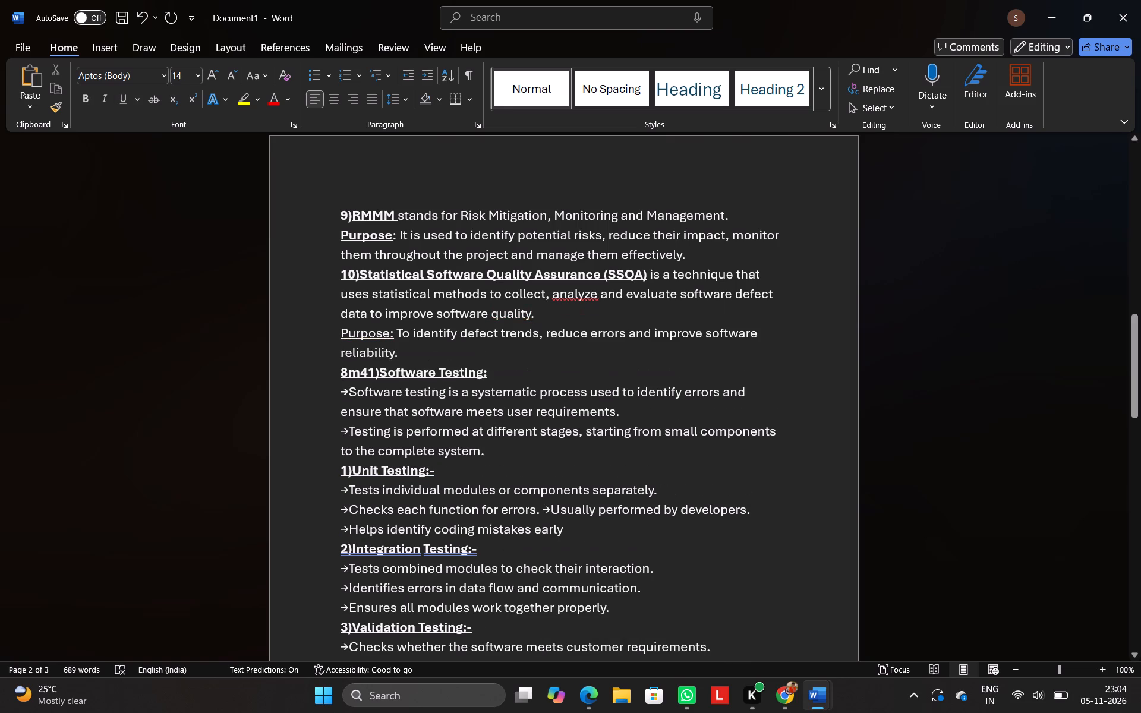
# Review the whole document, from the 2m answers and comparison tables to the debugging strategies, for remaining line break and spacing inconsistencies.
pyautogui.scroll(11, 520, 373)
pyautogui.scroll(-1, 520, 373)
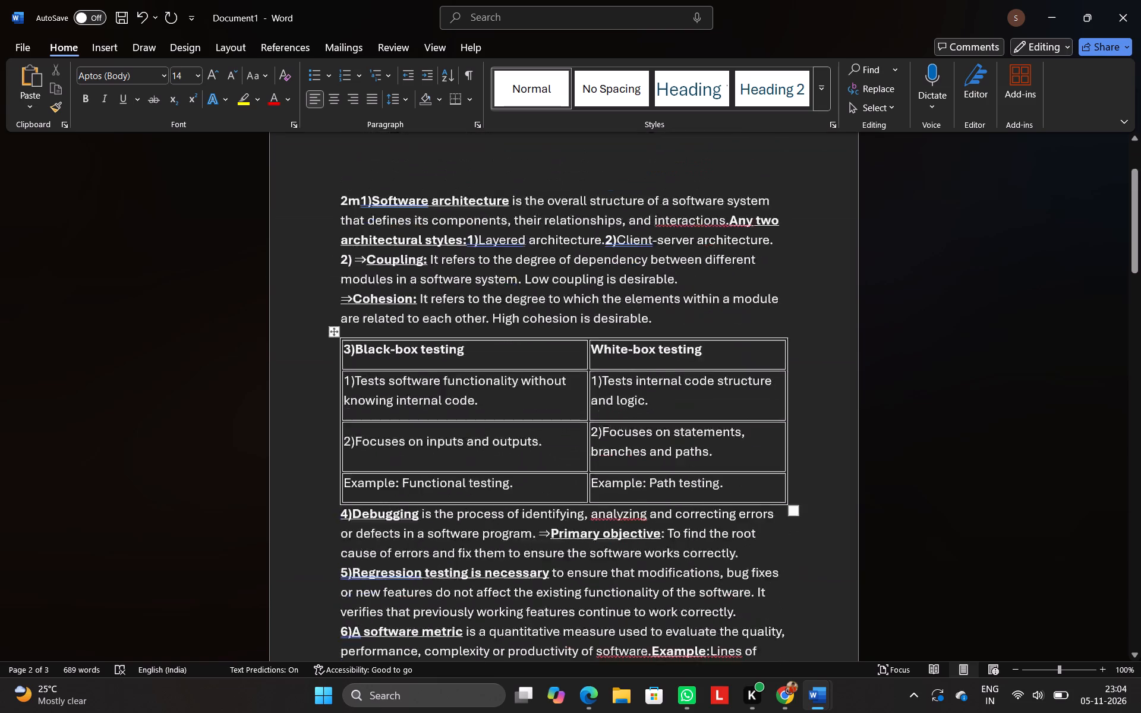
pyautogui.scroll(-6, 520, 373)
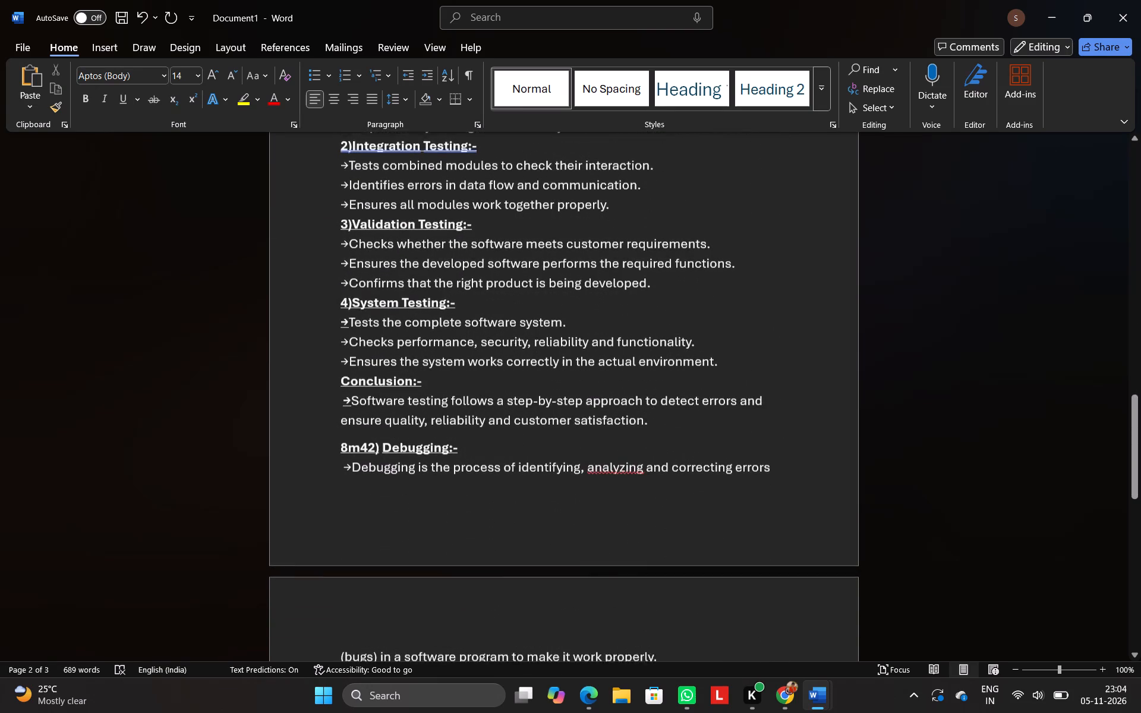
pyautogui.scroll(-5, 520, 373)
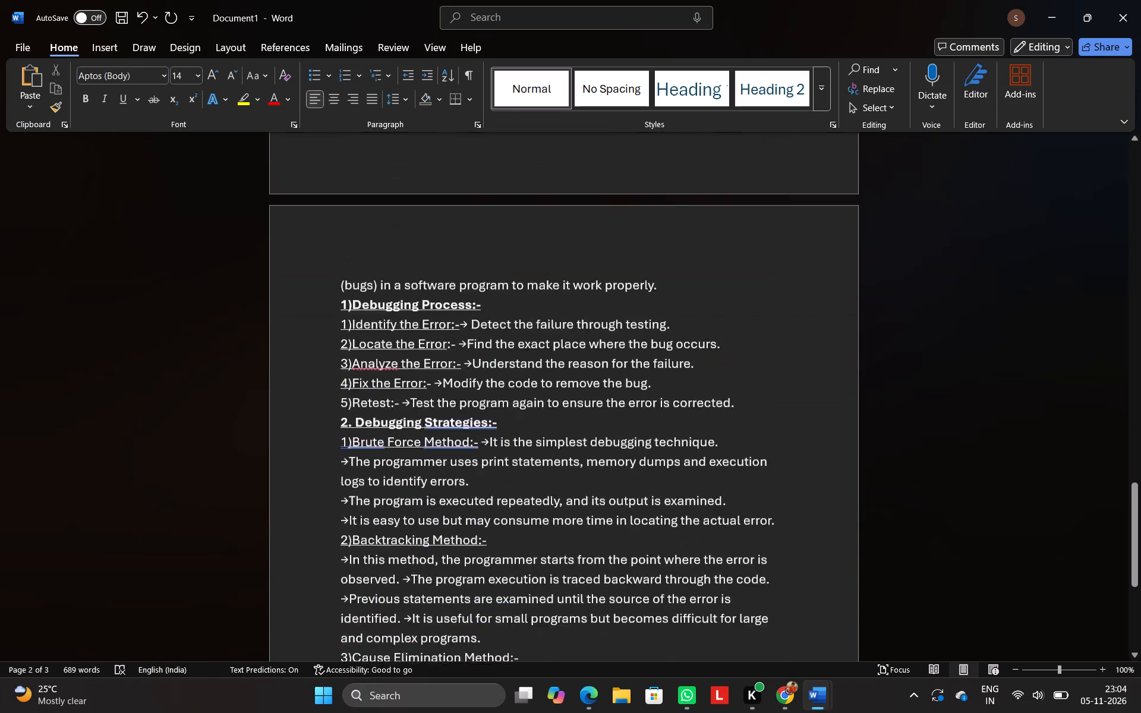
pyautogui.scroll(-3, 520, 373)
pyautogui.scroll(10, 520, 373)
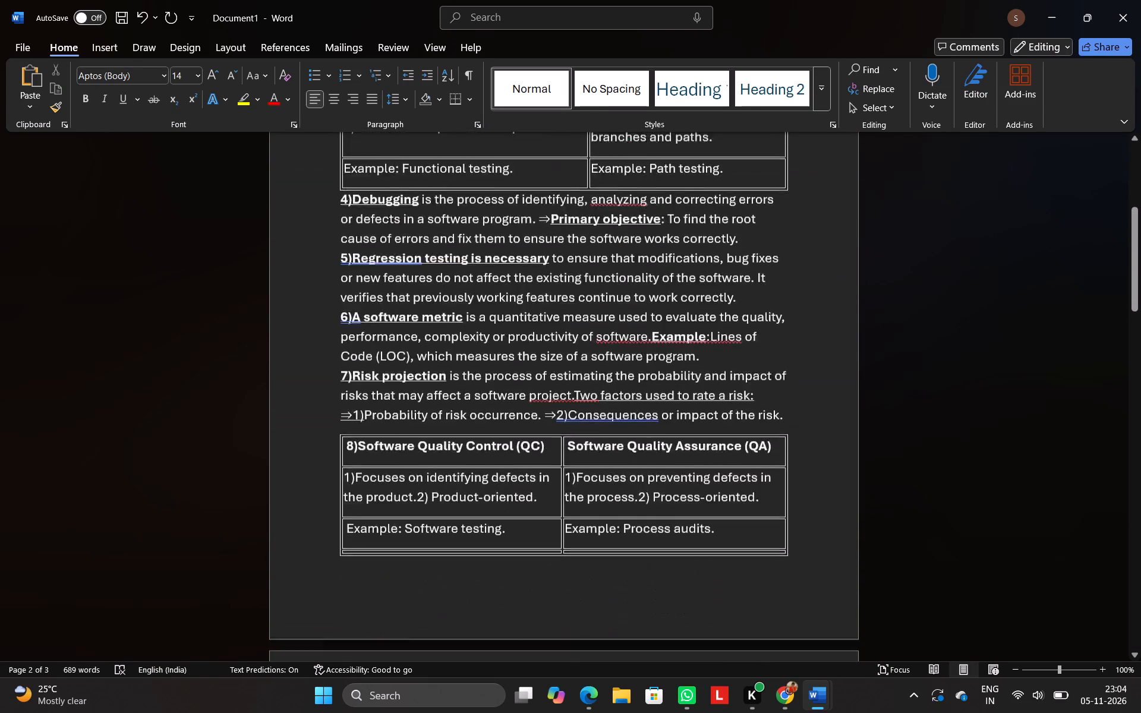
pyautogui.scroll(9, 520, 373)
pyautogui.hscroll(1, 520, 373)
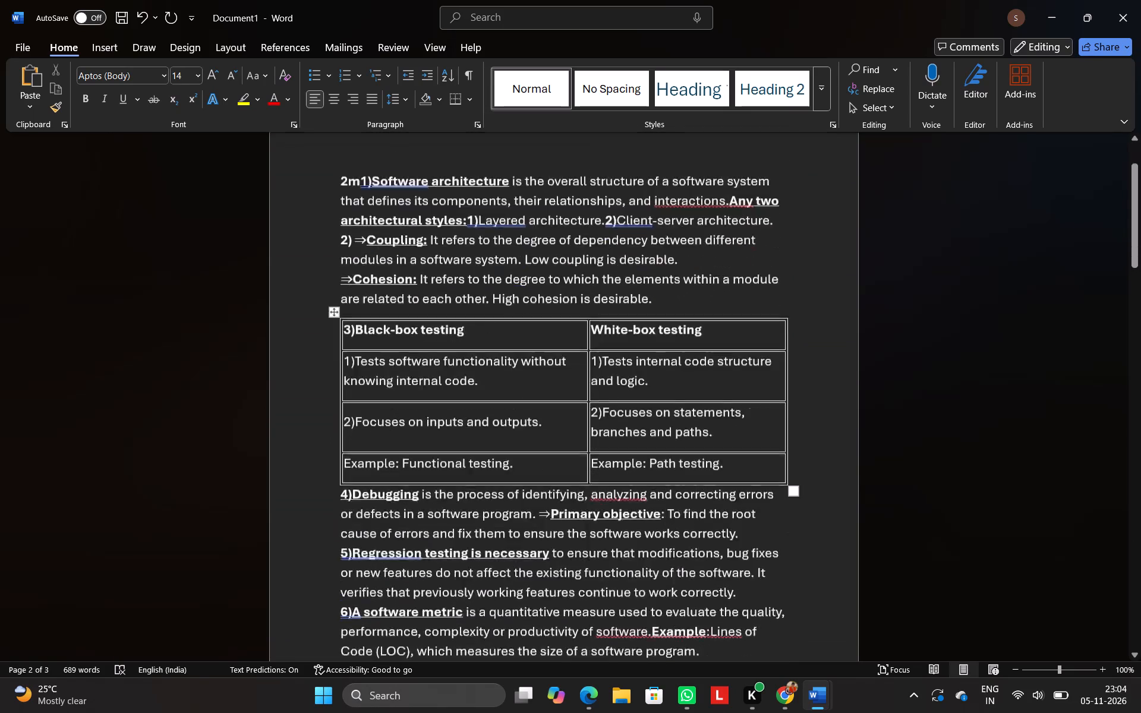
pyautogui.hscroll(1, 520, 373)
pyautogui.scroll(5, 520, 373)
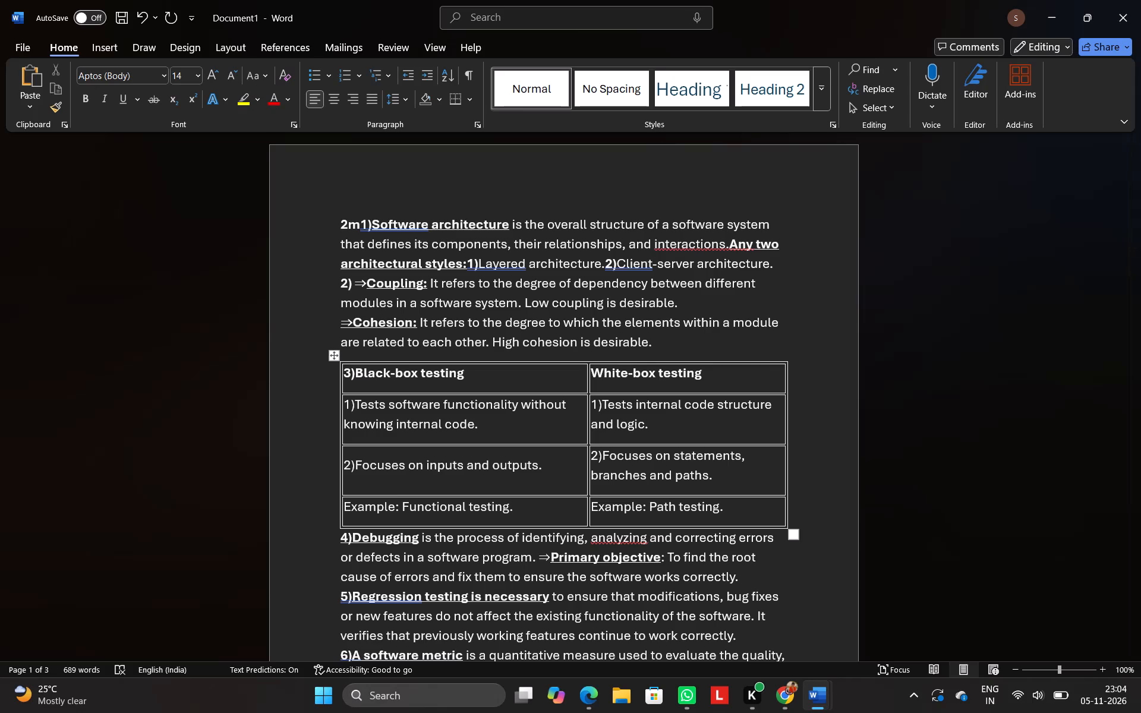
pyautogui.scroll(3, 520, 373)
pyautogui.scroll(-1, 520, 373)
pyautogui.scroll(1, 520, 373)
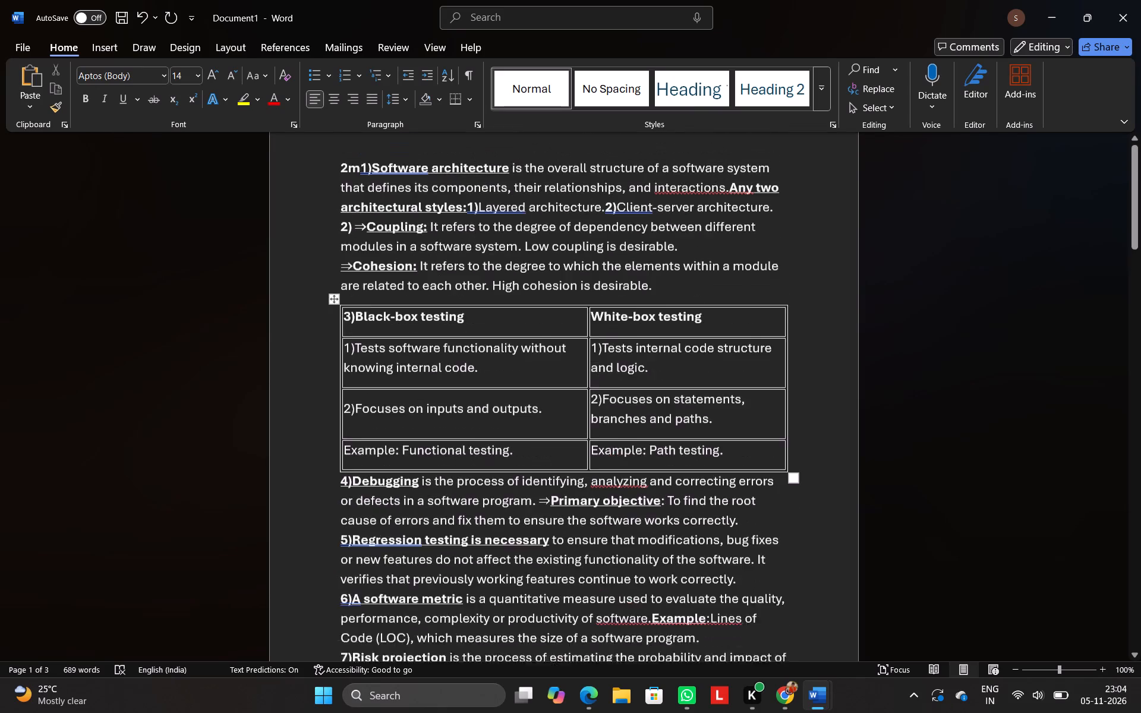
pyautogui.scroll(2, 520, 373)
pyautogui.scroll(-9, 520, 373)
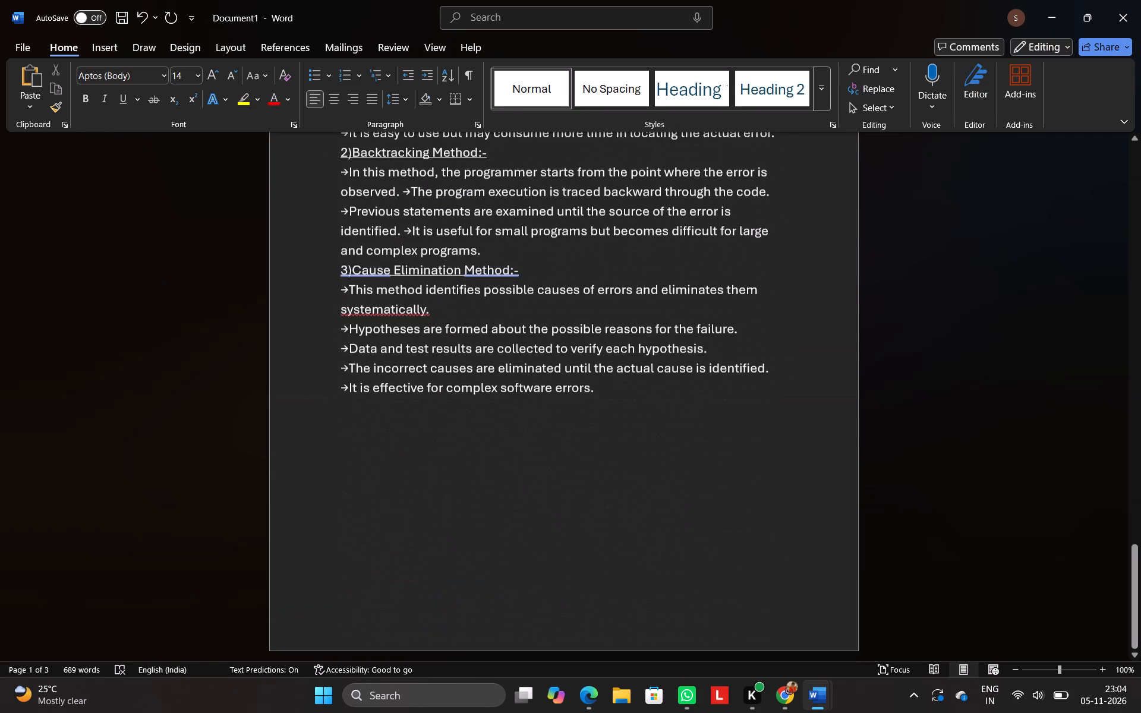
pyautogui.scroll(-2, 520, 373)
# Put the "The program execution is traced" and "It is useful for small programs" points under Backtracking Method on their own lines without leading spaces.
pyautogui.scroll(1, 520, 373)
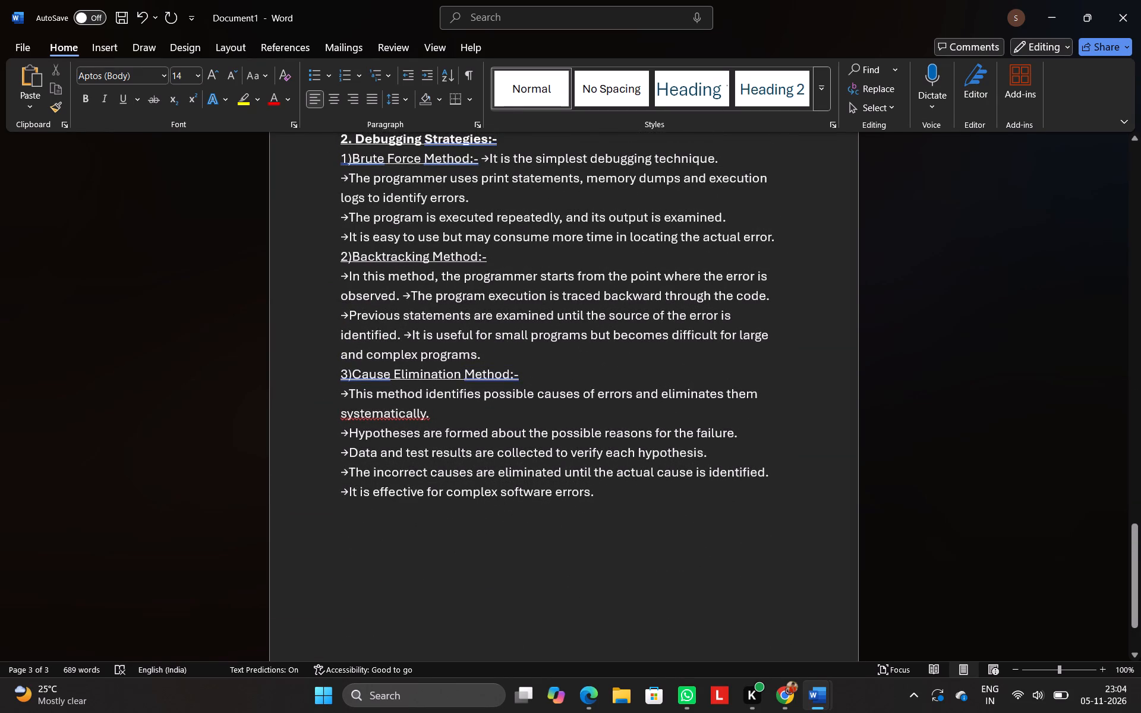
pyautogui.scroll(1, 434, 387)
pyautogui.click(400, 368)
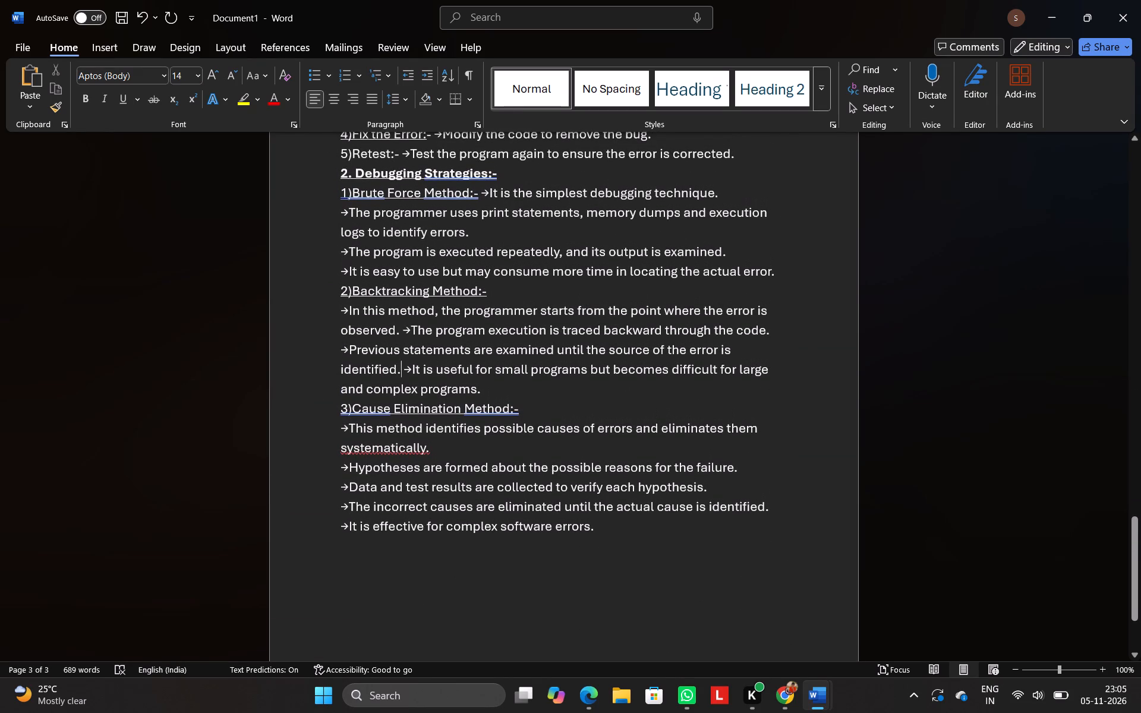
pyautogui.hotkey('shift', 'Return')
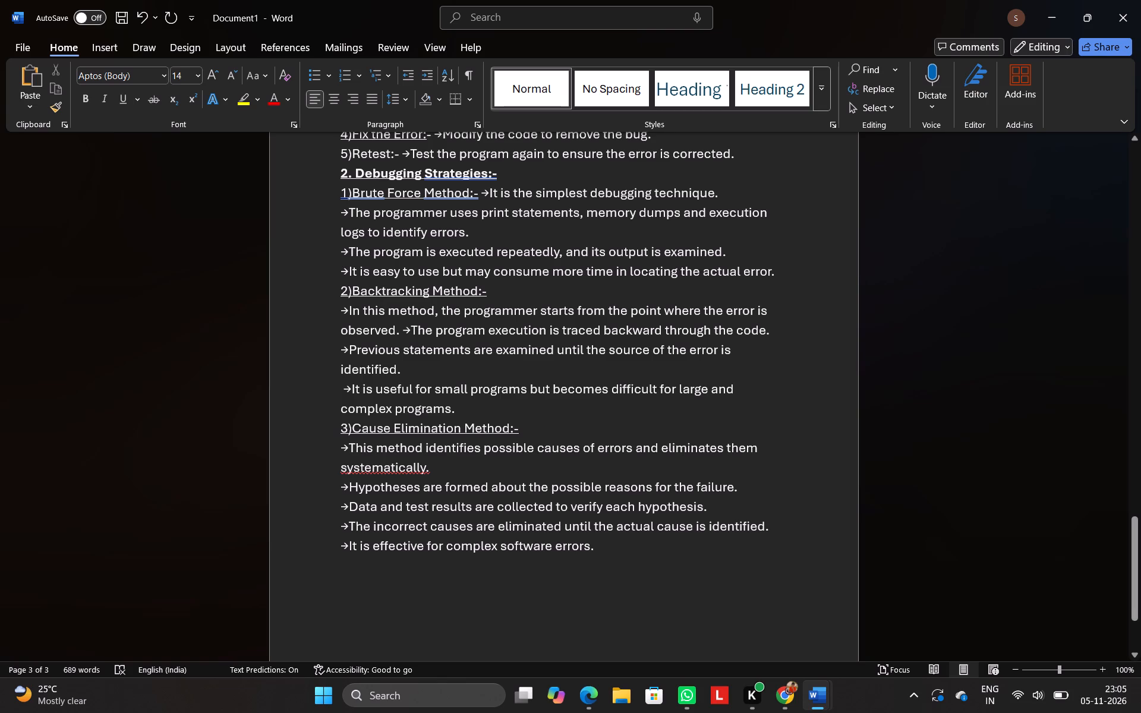
pyautogui.click(401, 330)
pyautogui.hotkey('shift', 'Return')
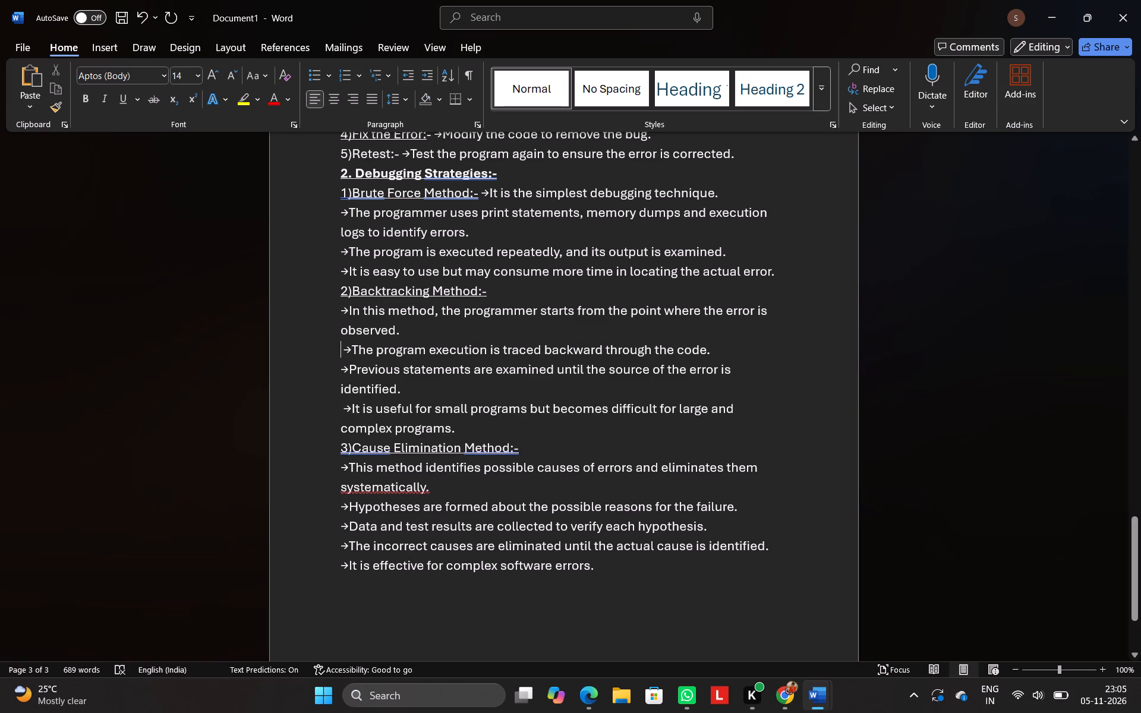
pyautogui.press('Right')
pyautogui.press('BackSpace')
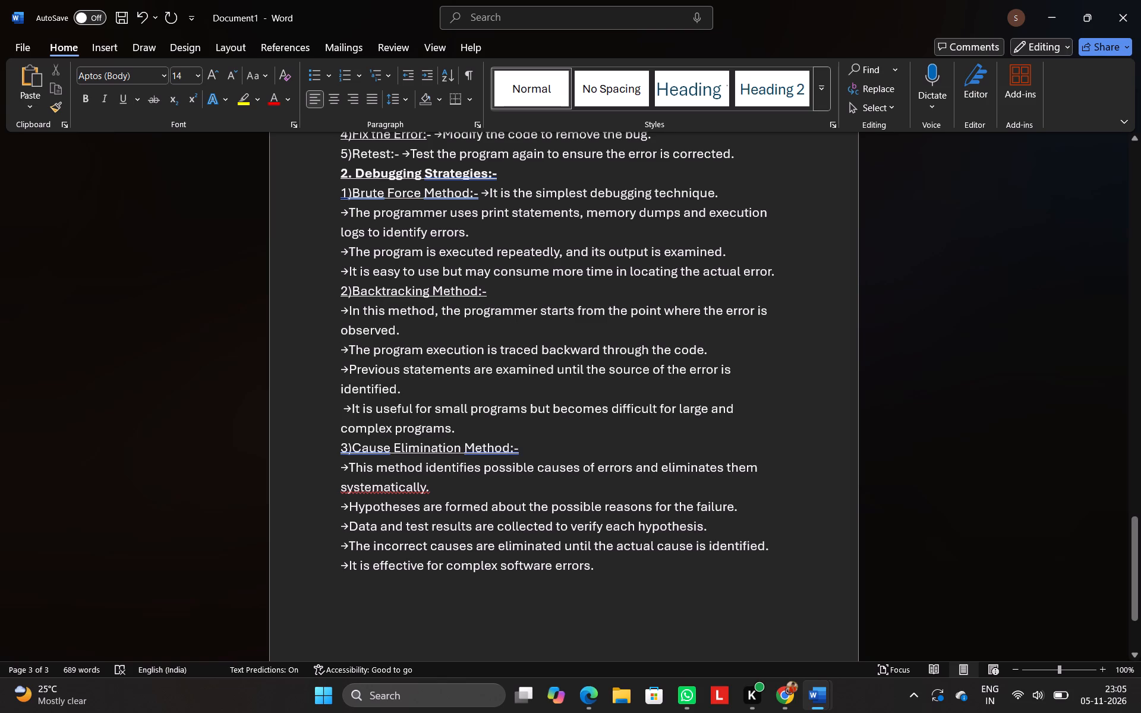
pyautogui.click(348, 412)
pyautogui.press('Left')
pyautogui.press('BackSpace')
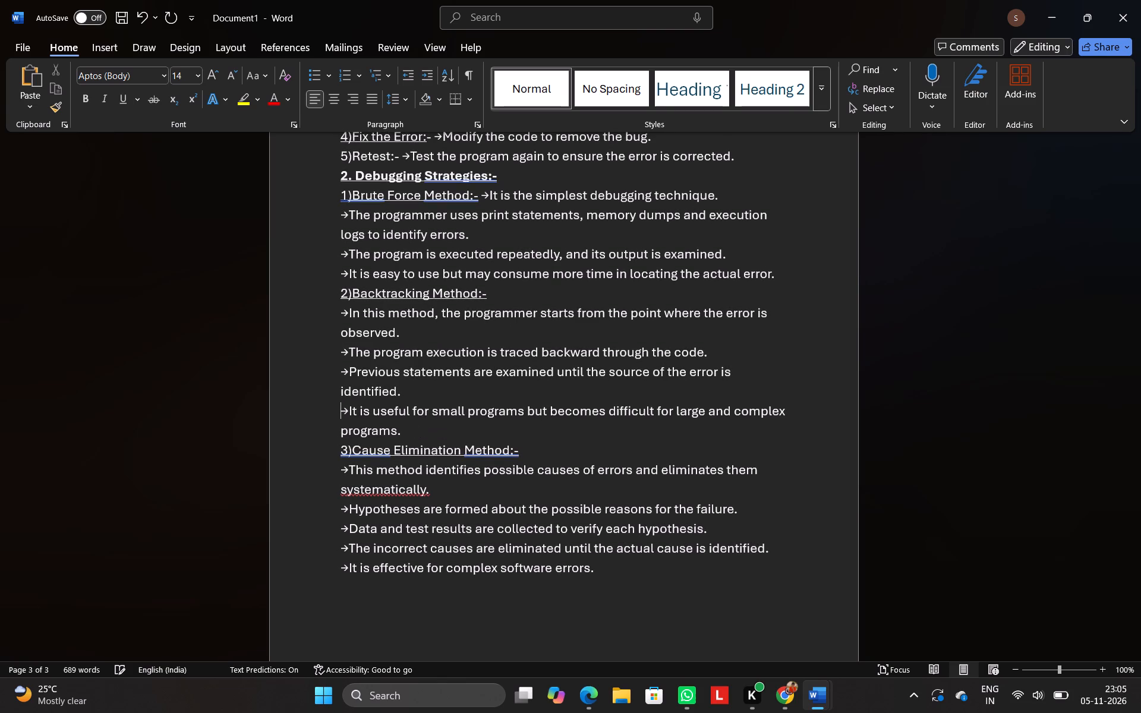
# Review the debugging process and debugging strategies sections for remaining layout inconsistencies.
pyautogui.scroll(1, 446, 398)
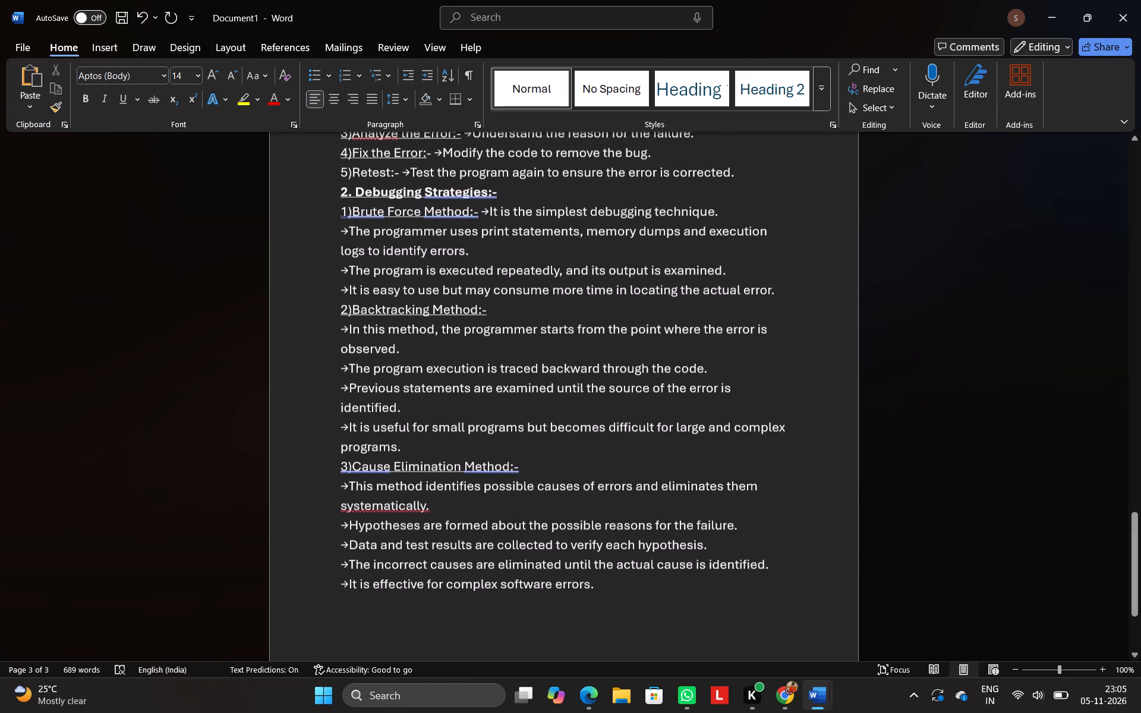
pyautogui.scroll(2, 446, 398)
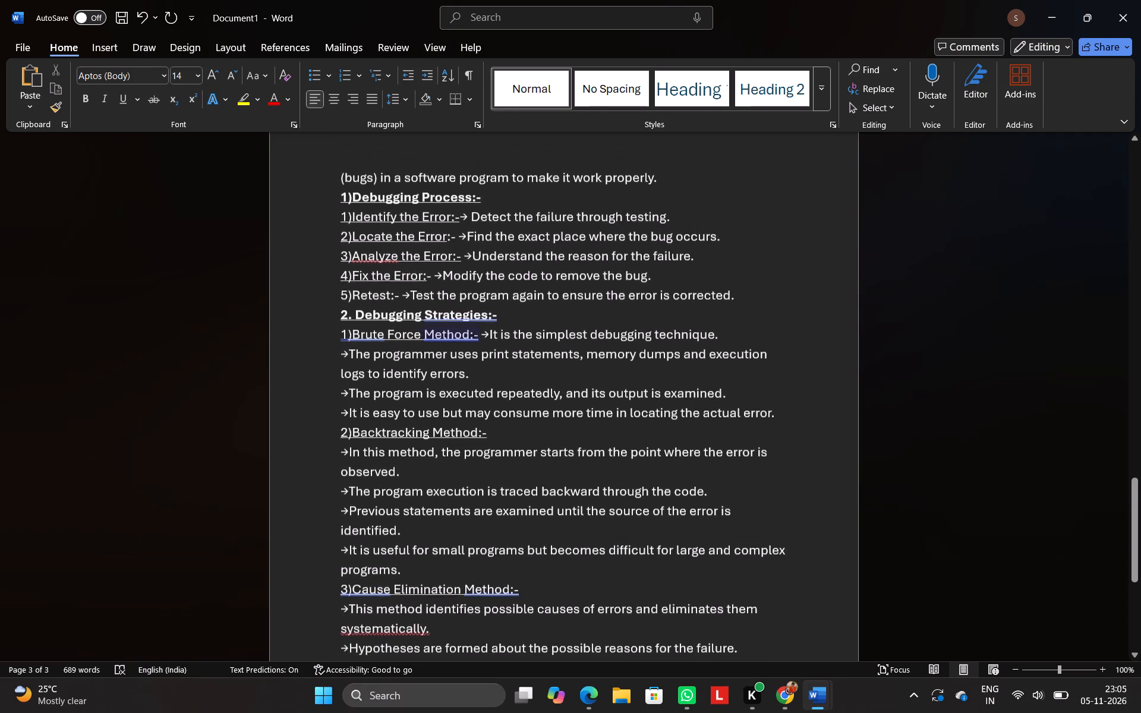
pyautogui.scroll(1, 446, 398)
pyautogui.scroll(-9, 446, 398)
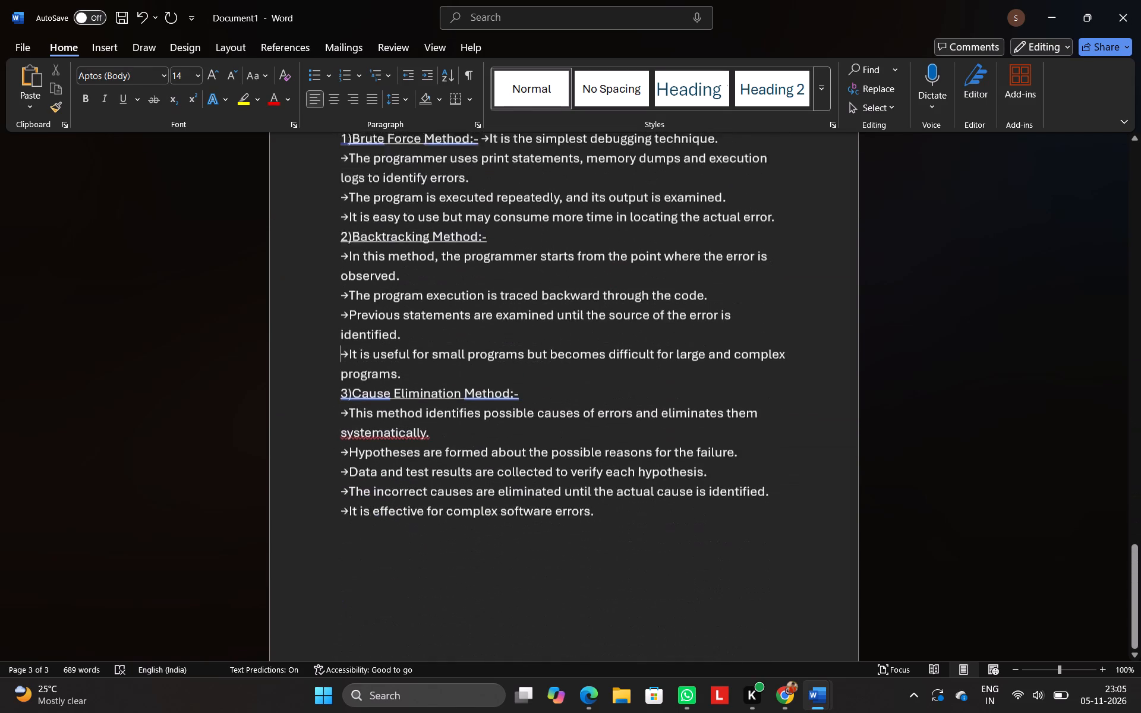
pyautogui.scroll(-8, 446, 398)
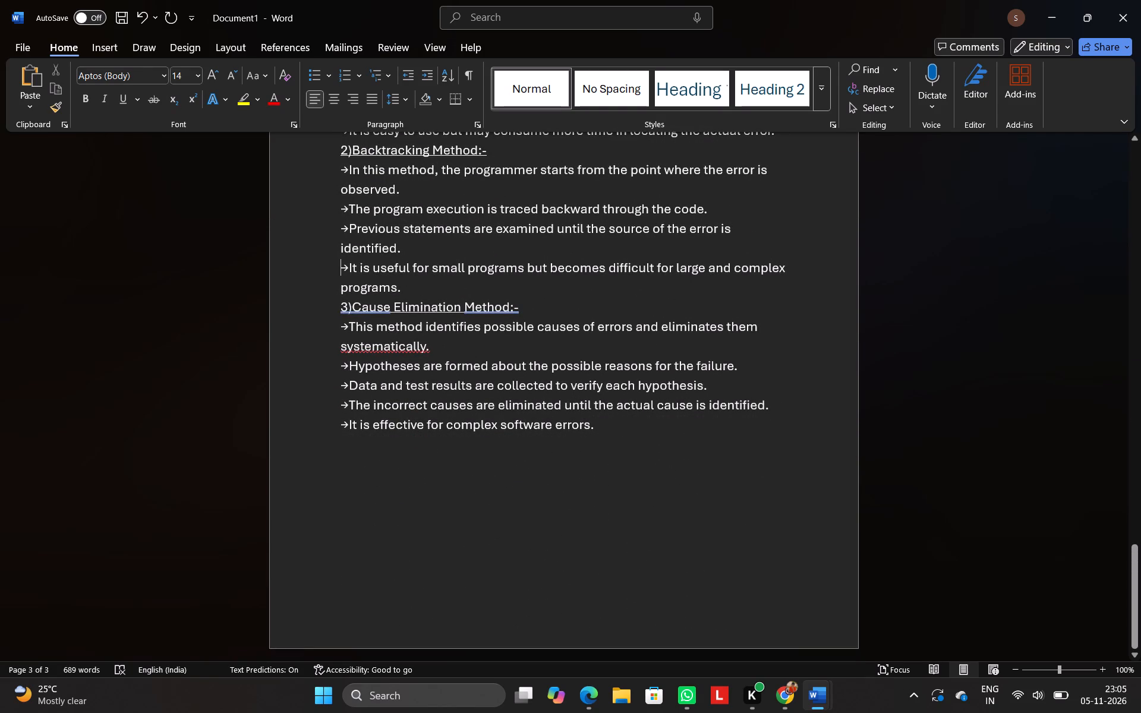
pyautogui.scroll(-1, 446, 398)
pyautogui.scroll(-1, 428, 458)
pyautogui.scroll(1, 428, 458)
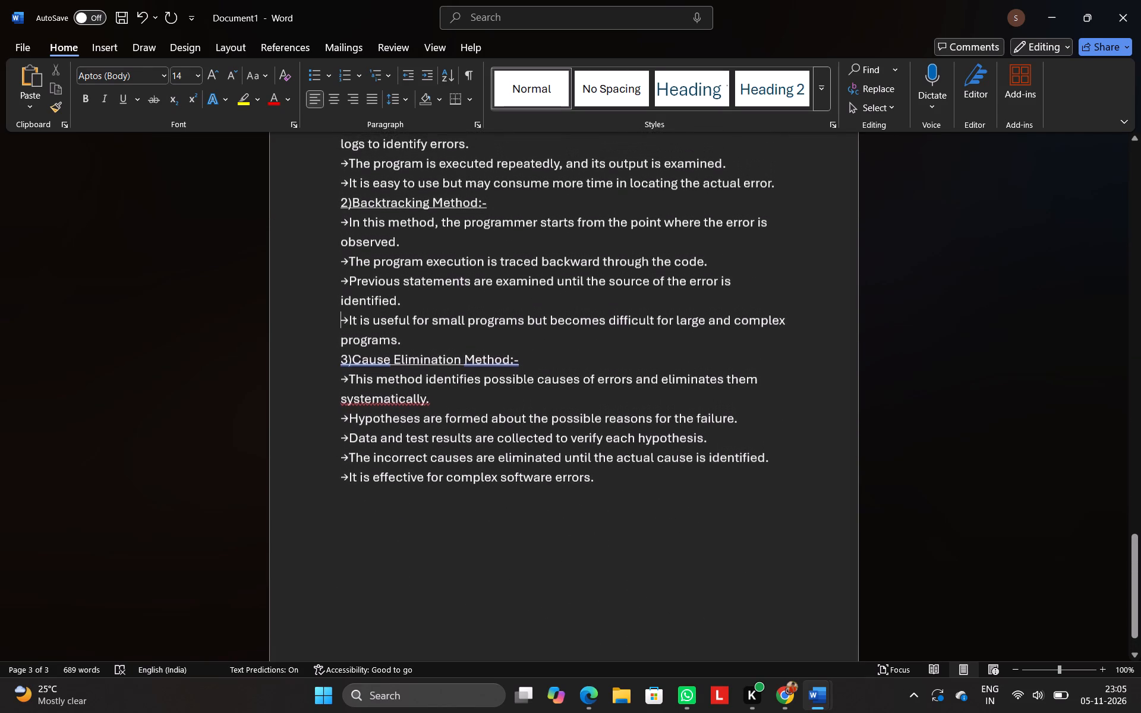
pyautogui.scroll(2, 428, 458)
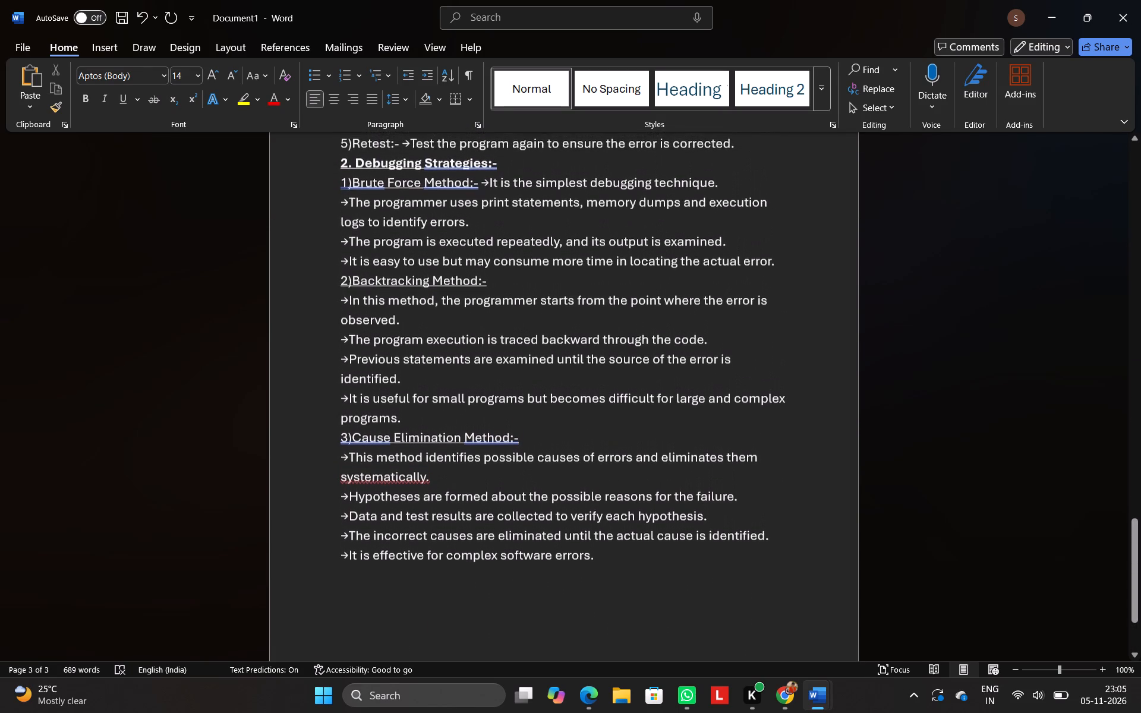
pyautogui.scroll(1, 428, 458)
pyautogui.click(604, 712)
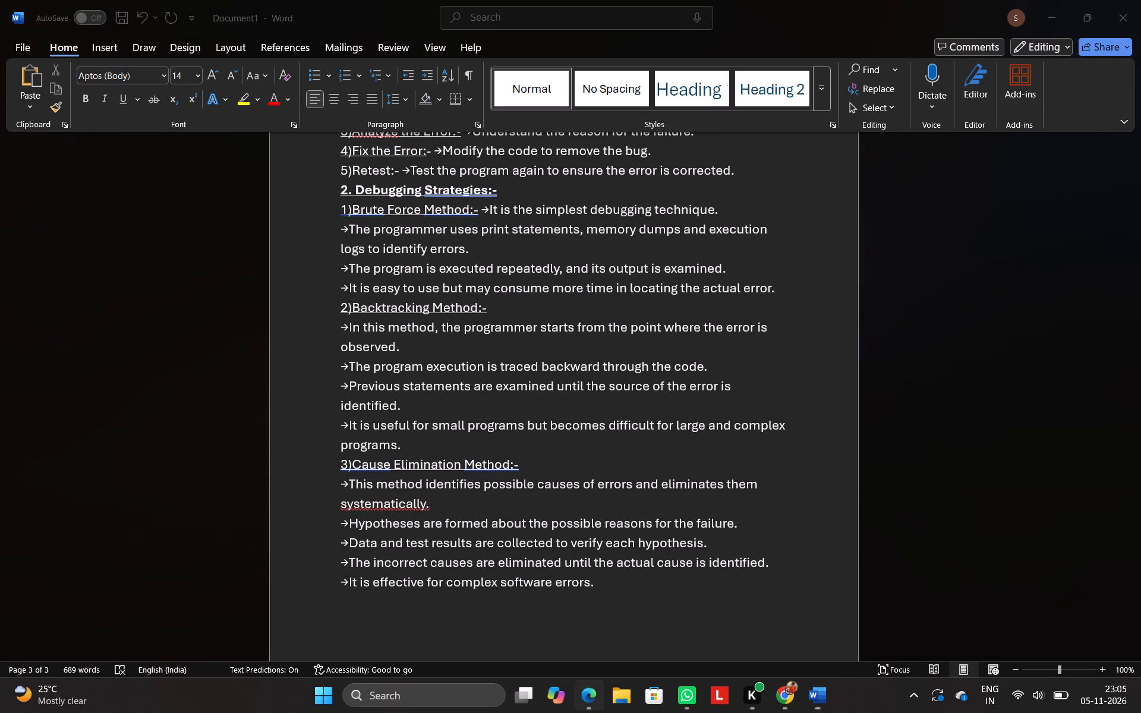
pyautogui.scroll(-5, 584, 468)
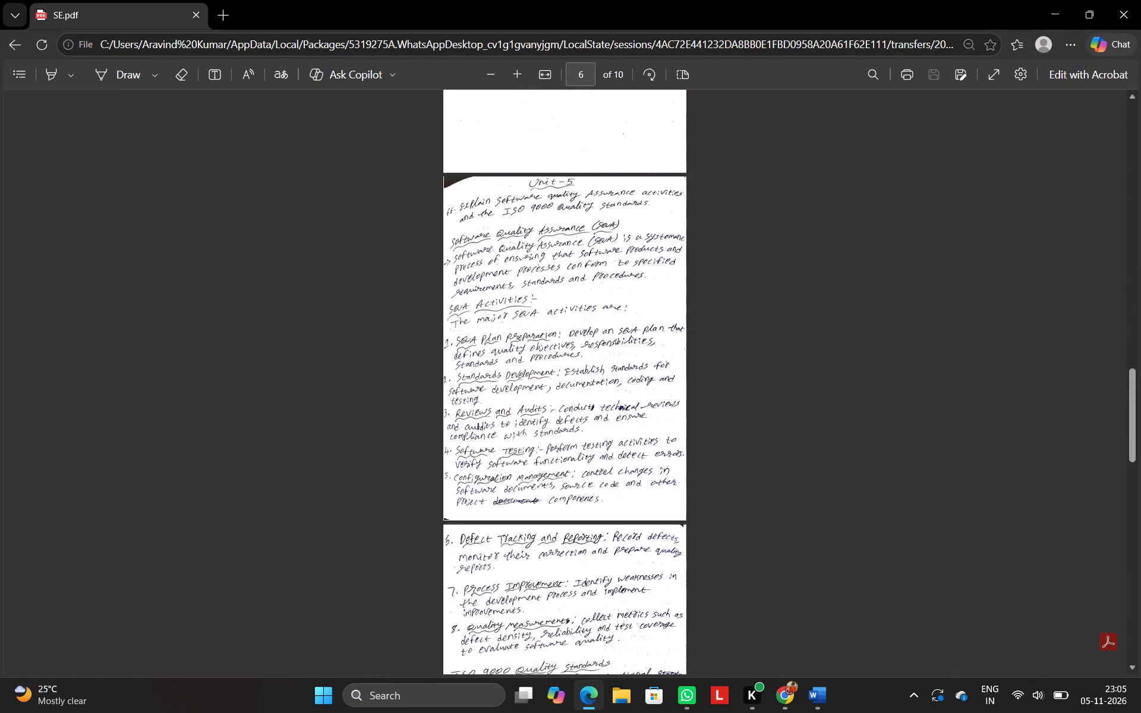
pyautogui.scroll(-1, 584, 468)
pyautogui.scroll(1, 584, 468)
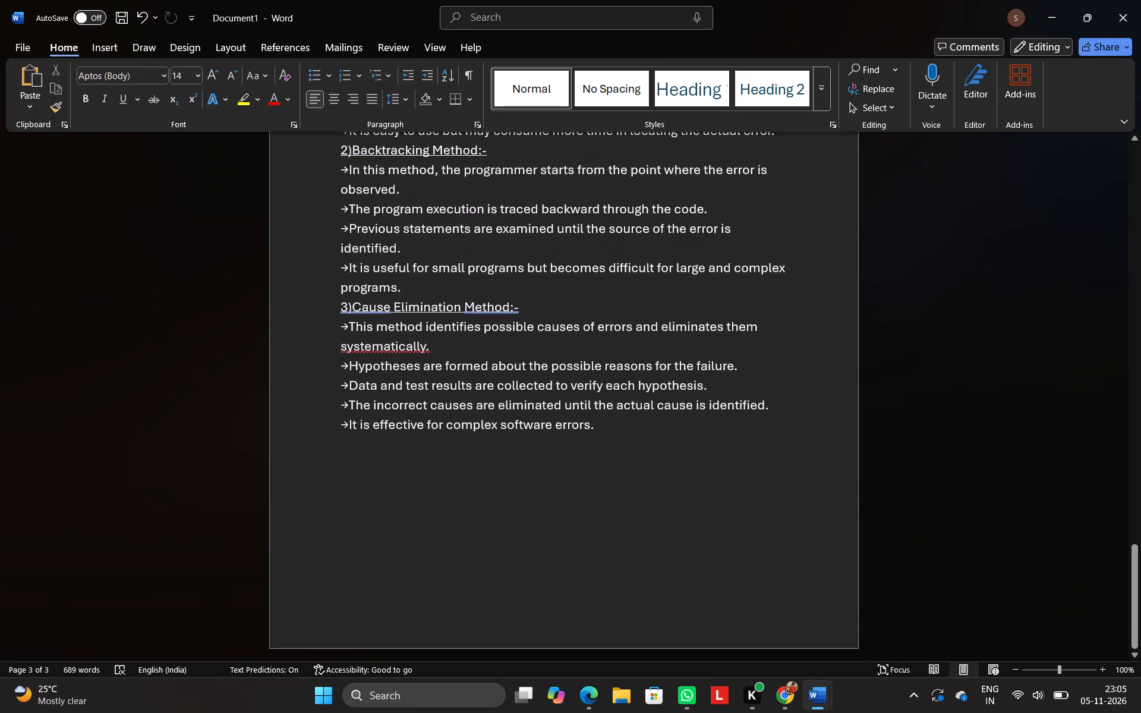
pyautogui.scroll(-1, 800, 460)
pyautogui.scroll(-2, 669, 496)
pyautogui.scroll(2, 669, 496)
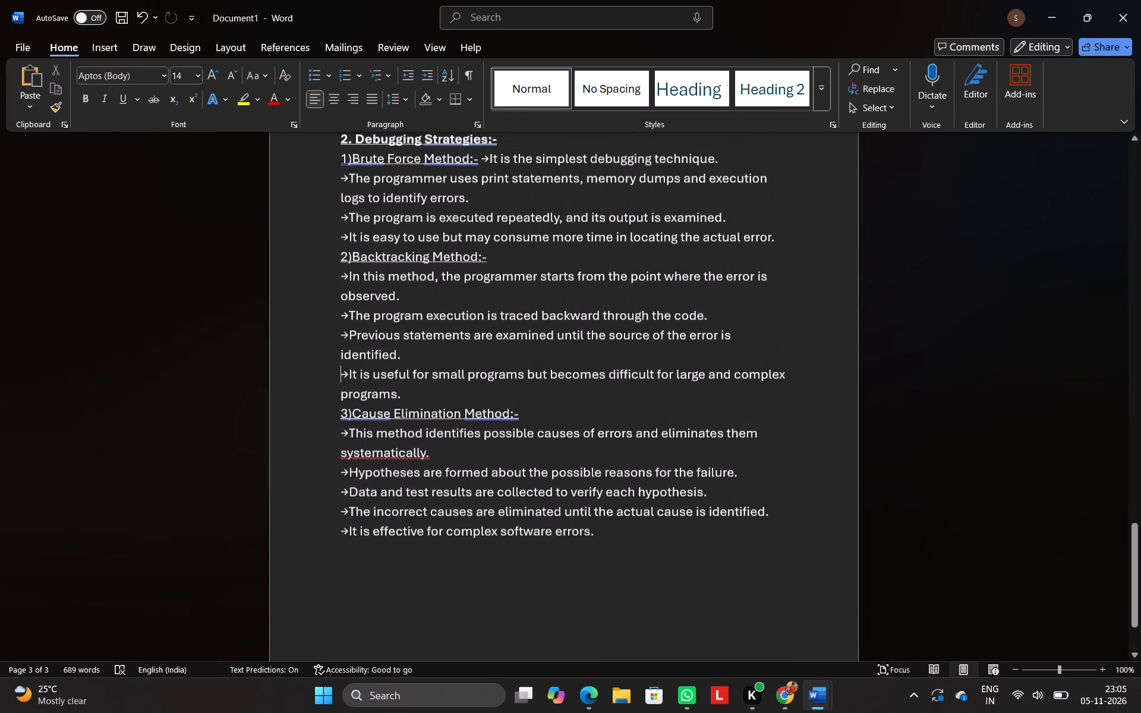
pyautogui.scroll(1, 669, 496)
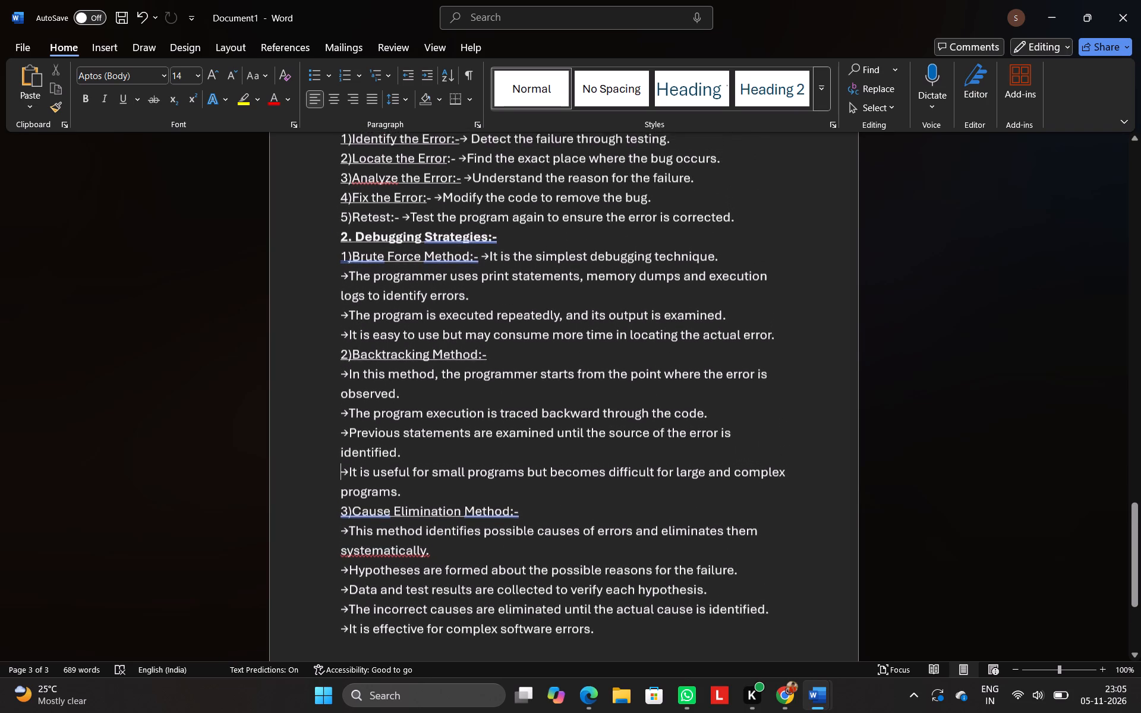
pyautogui.scroll(2, 669, 496)
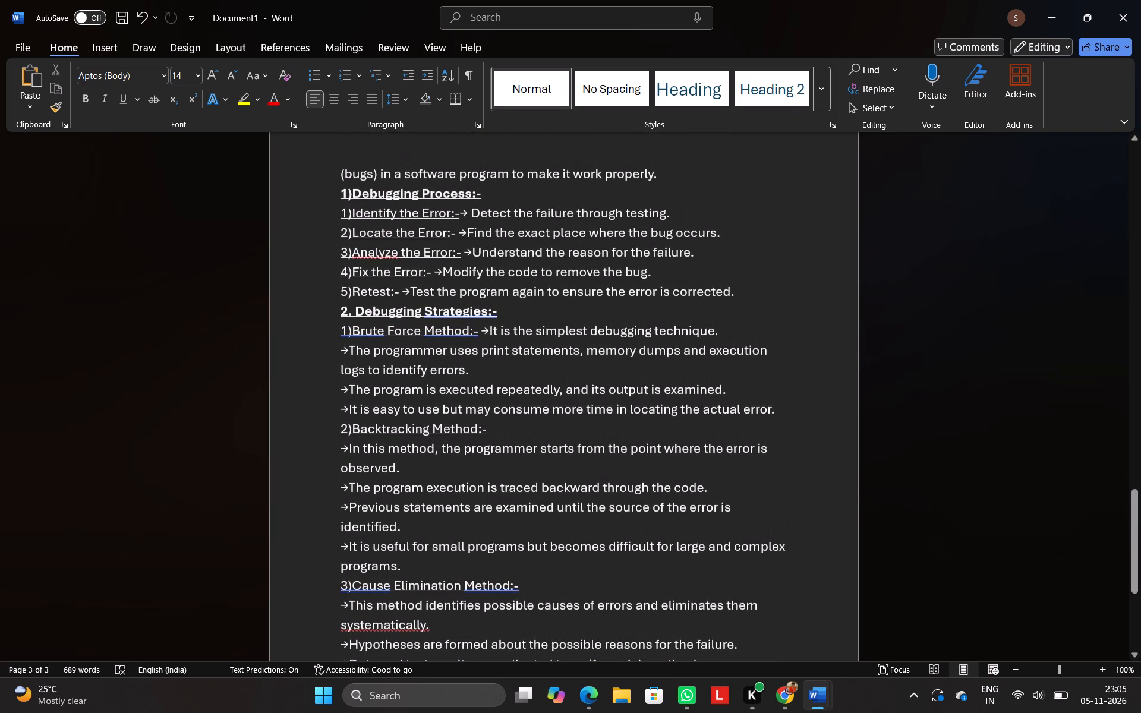
pyautogui.click(484, 332)
pyautogui.hotkey('shift', 'Return')
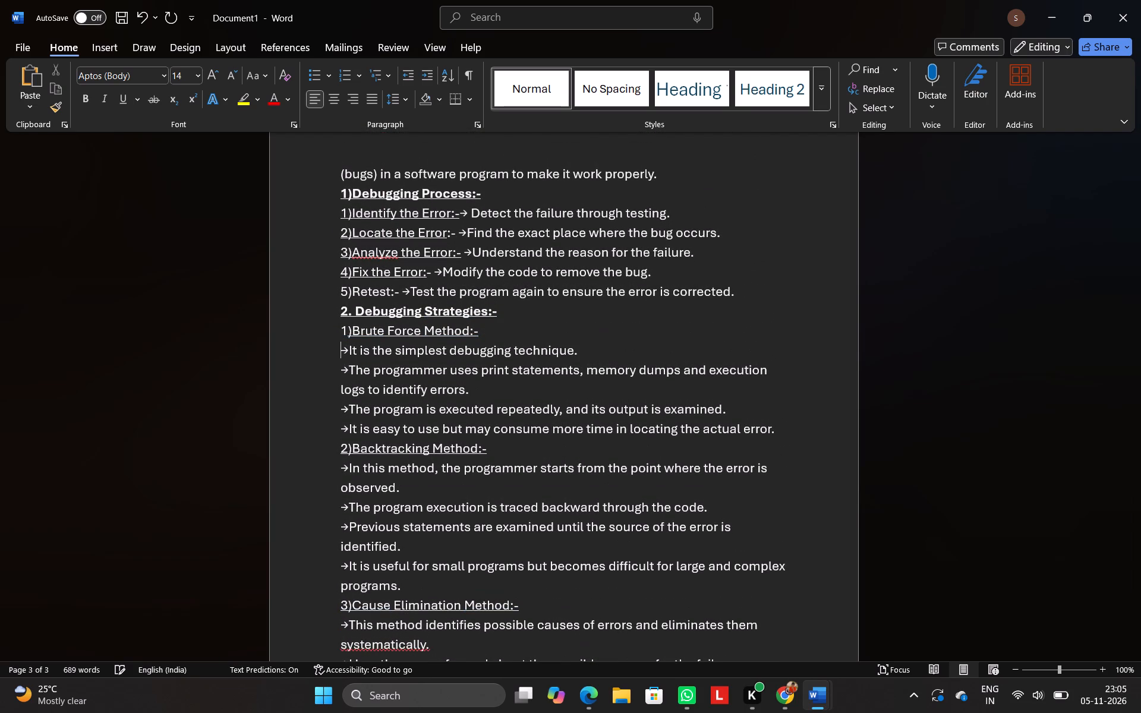
# Underline the "5)Retest" label in the Debugging Process list.
pyautogui.scroll(1, 504, 324)
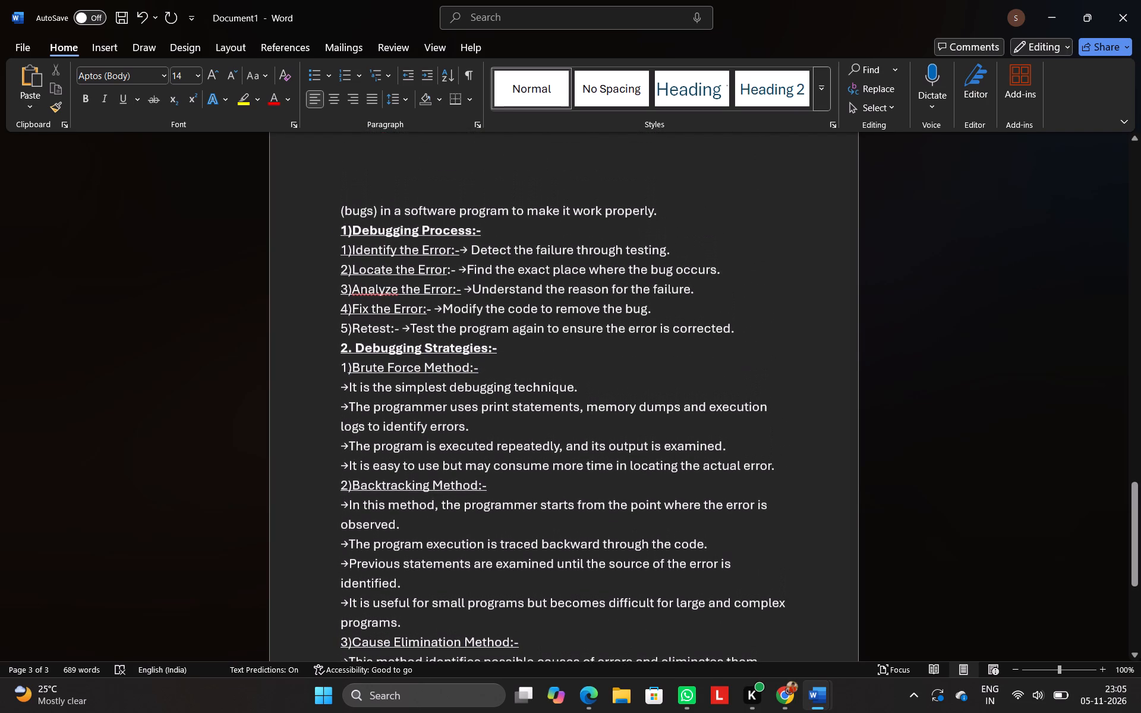
pyautogui.scroll(1, 504, 324)
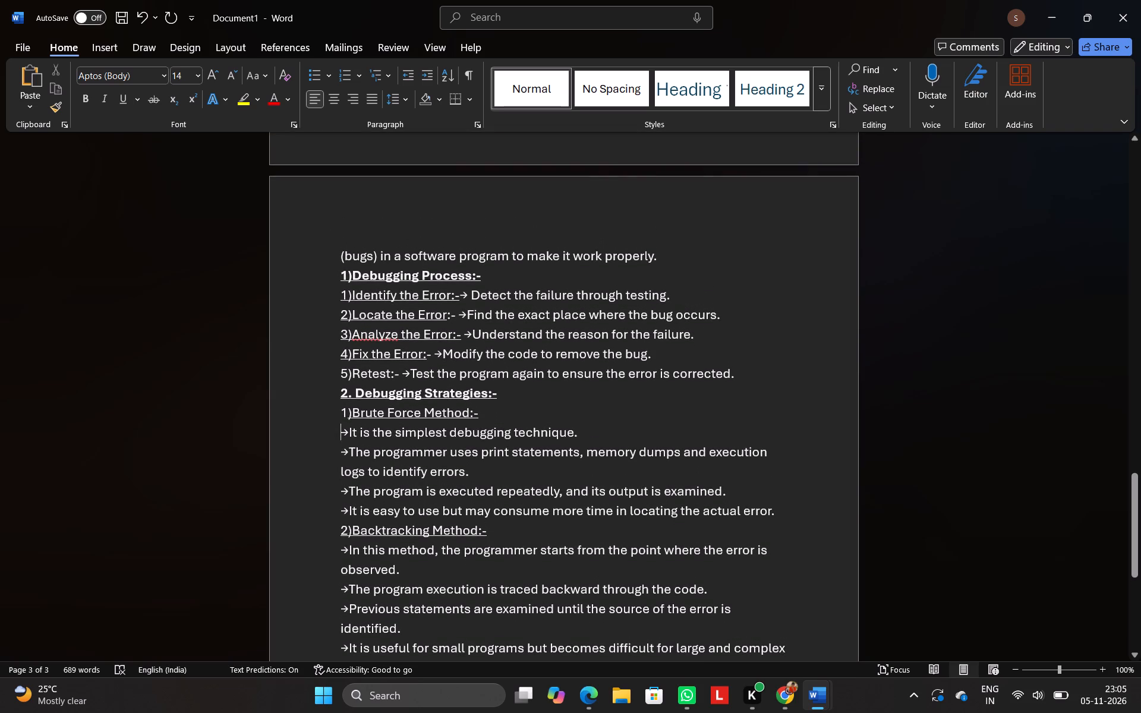
pyautogui.moveTo(341, 375); pyautogui.dragTo(389, 371)
pyautogui.click(434, 347)
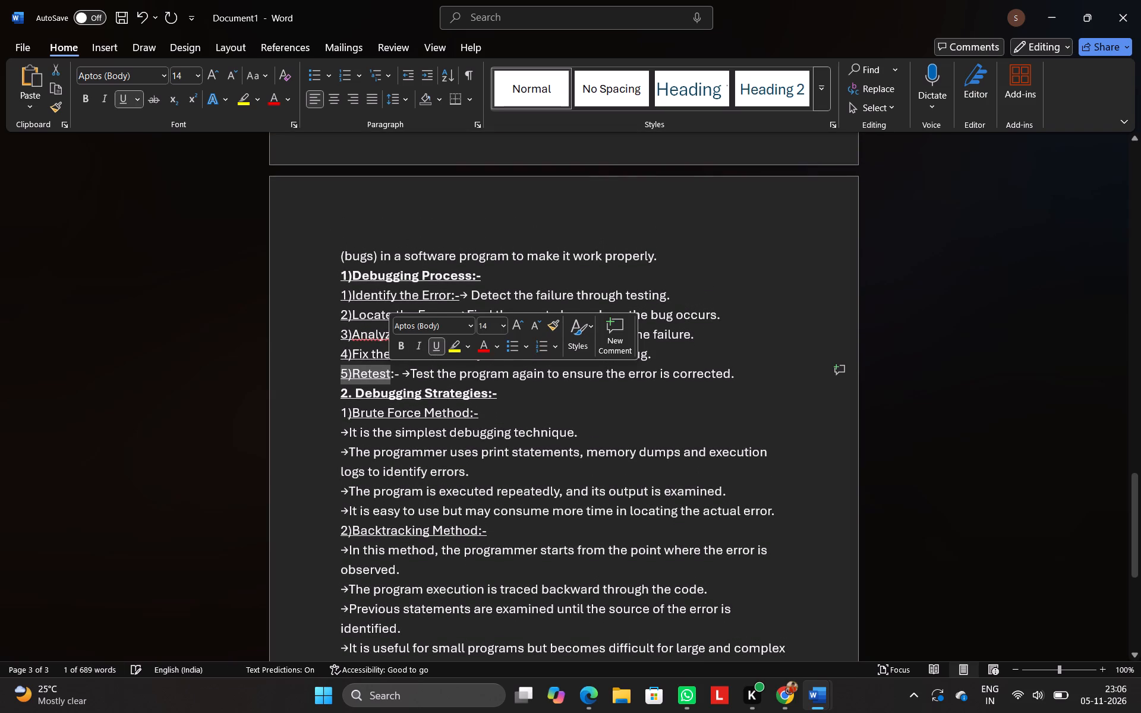
pyautogui.click(494, 400)
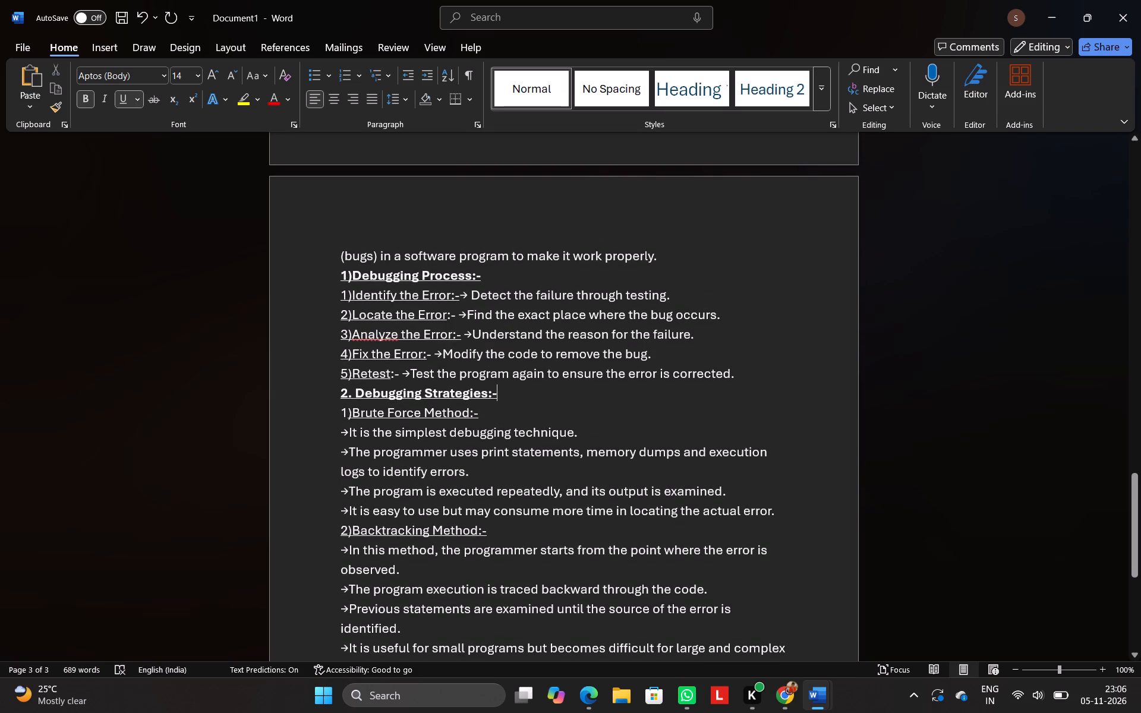
# Review the Software Testing, RMMM, SSQA, quality comparison table and debugging sections for remaining formatting and spacing inconsistencies.
pyautogui.scroll(1, 528, 408)
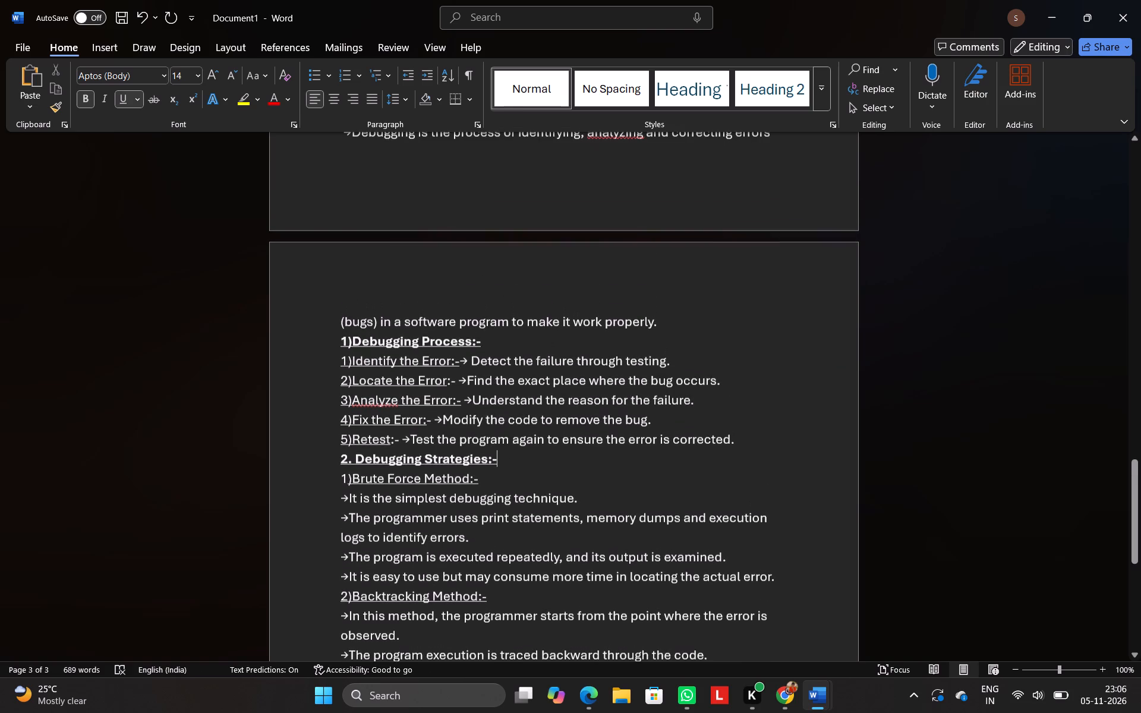
pyautogui.scroll(3, 528, 408)
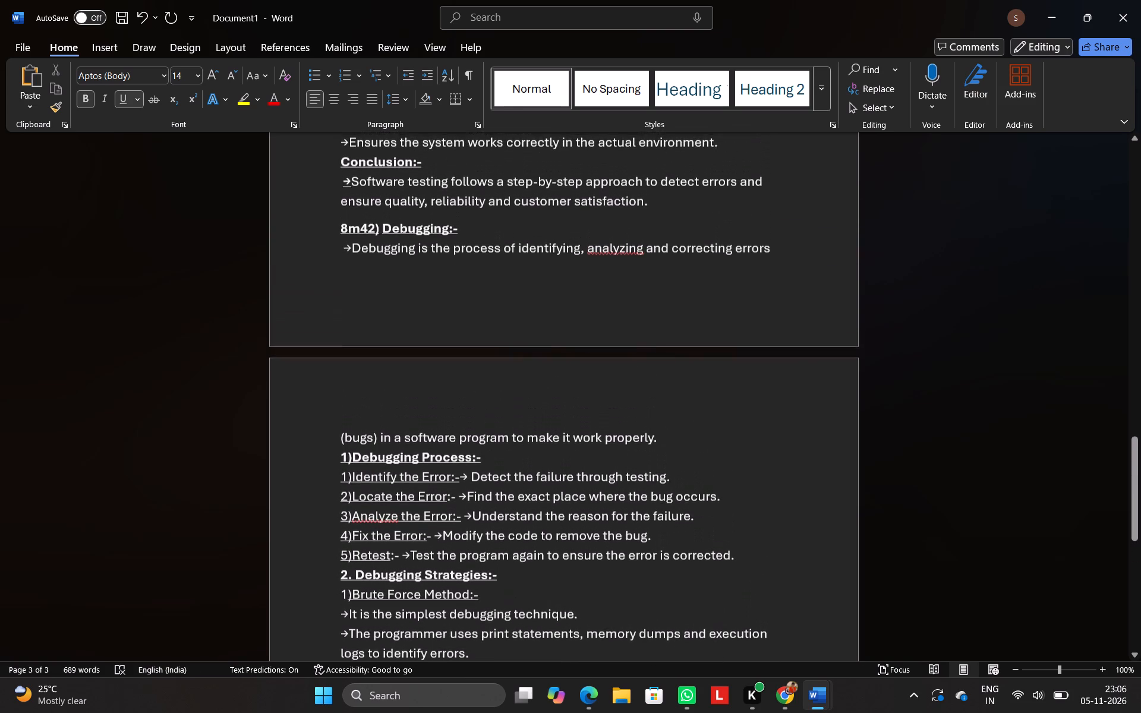
pyautogui.scroll(3, 528, 408)
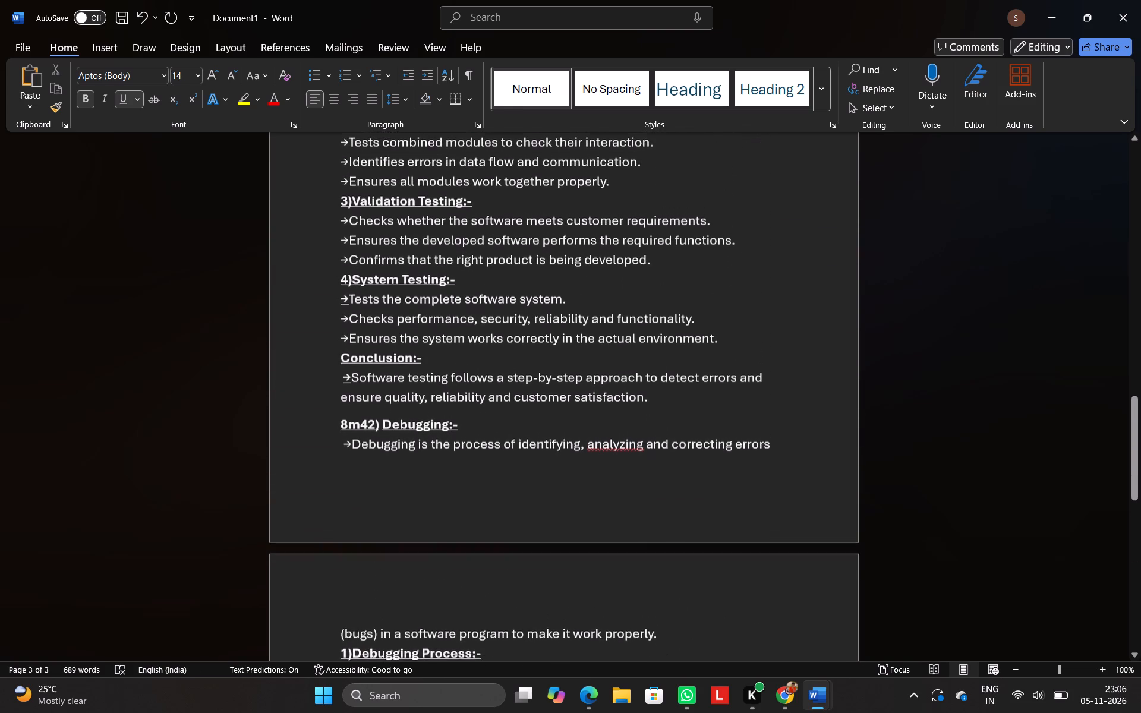
pyautogui.scroll(2, 528, 408)
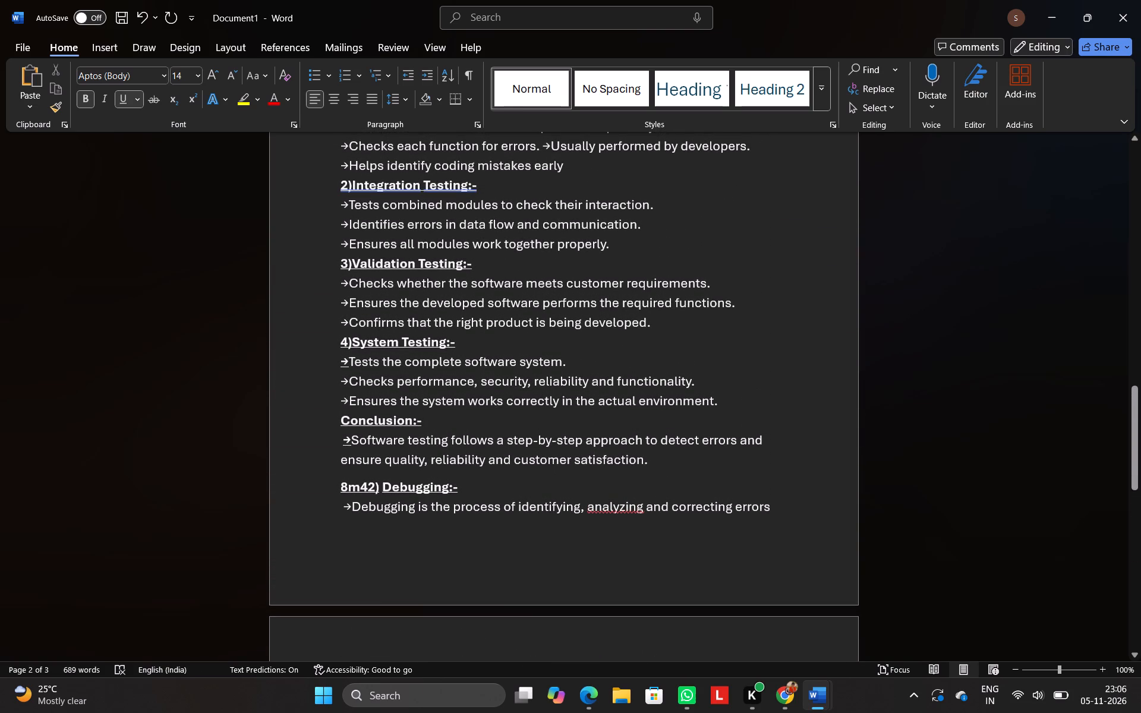
pyautogui.scroll(1, 528, 408)
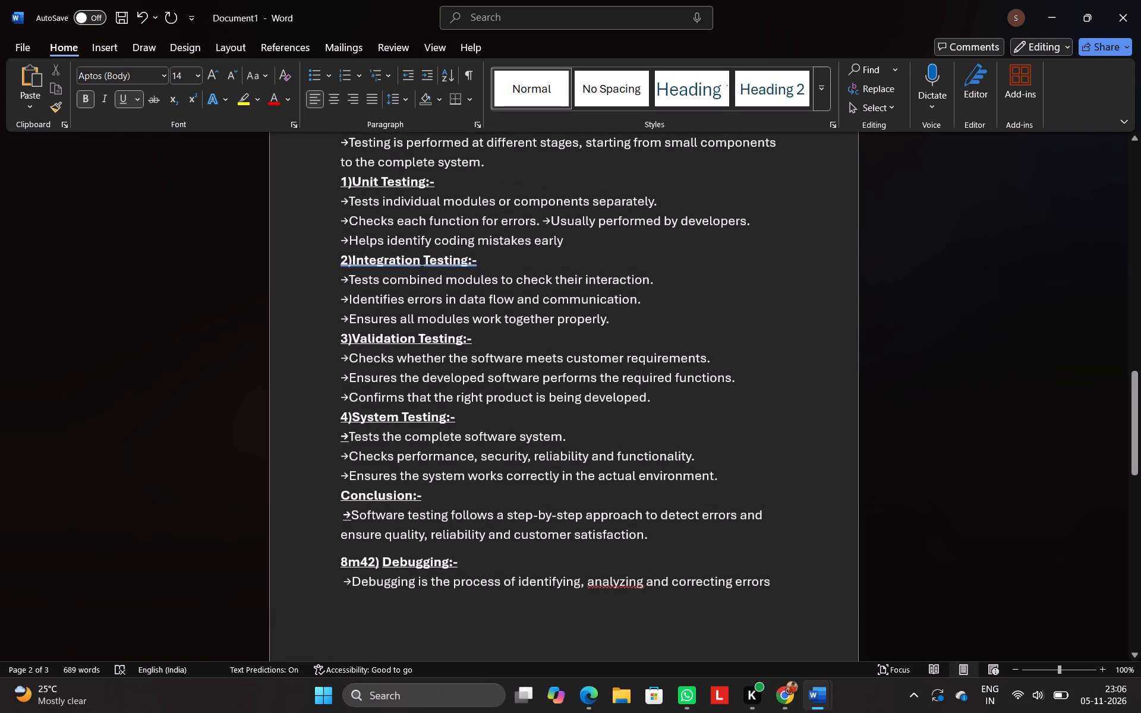
pyautogui.scroll(2, 528, 408)
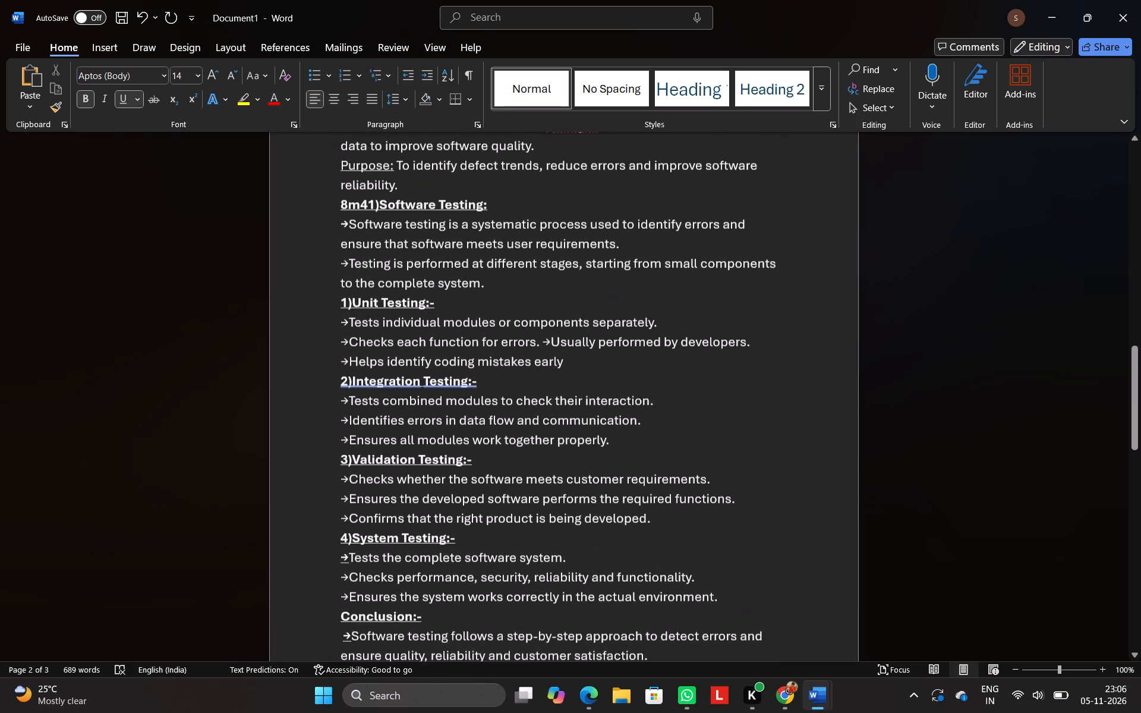
pyautogui.scroll(3, 528, 408)
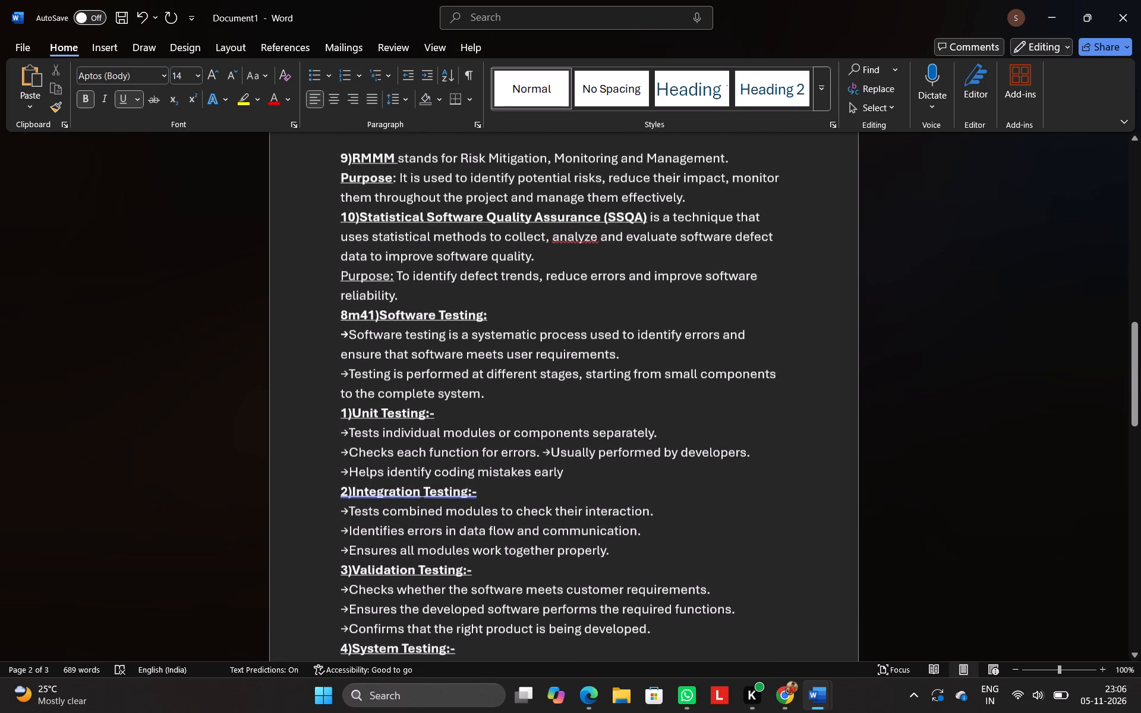
pyautogui.scroll(2, 528, 408)
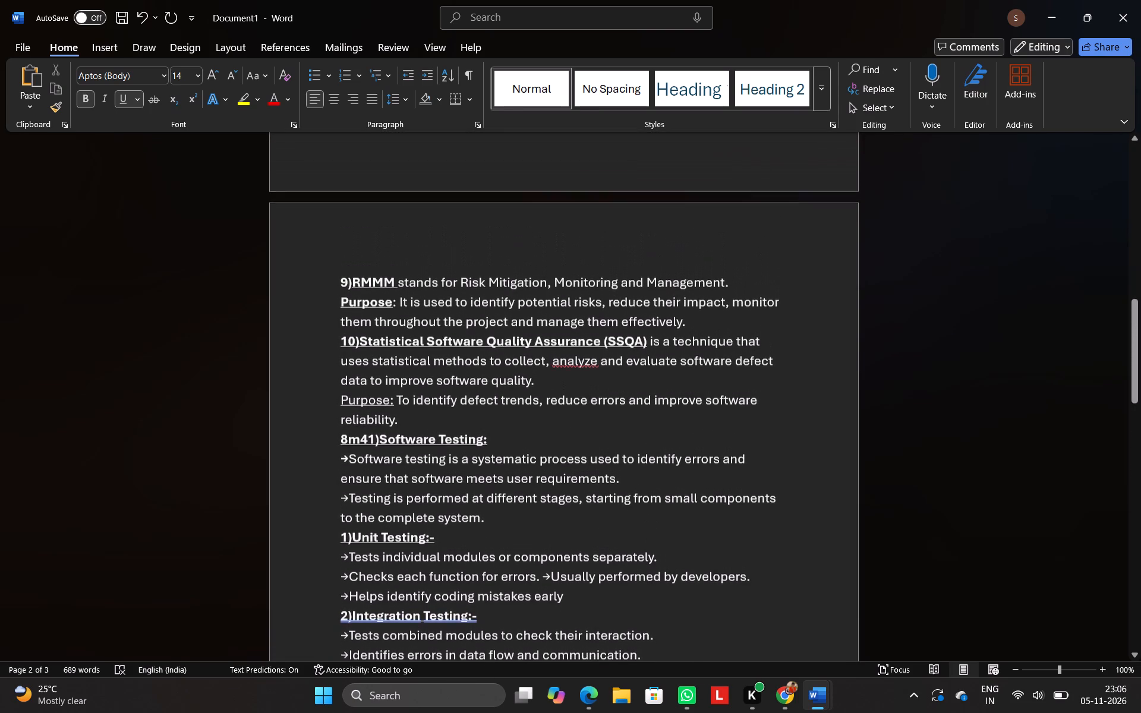
pyautogui.scroll(3, 528, 408)
pyautogui.scroll(-2, 528, 408)
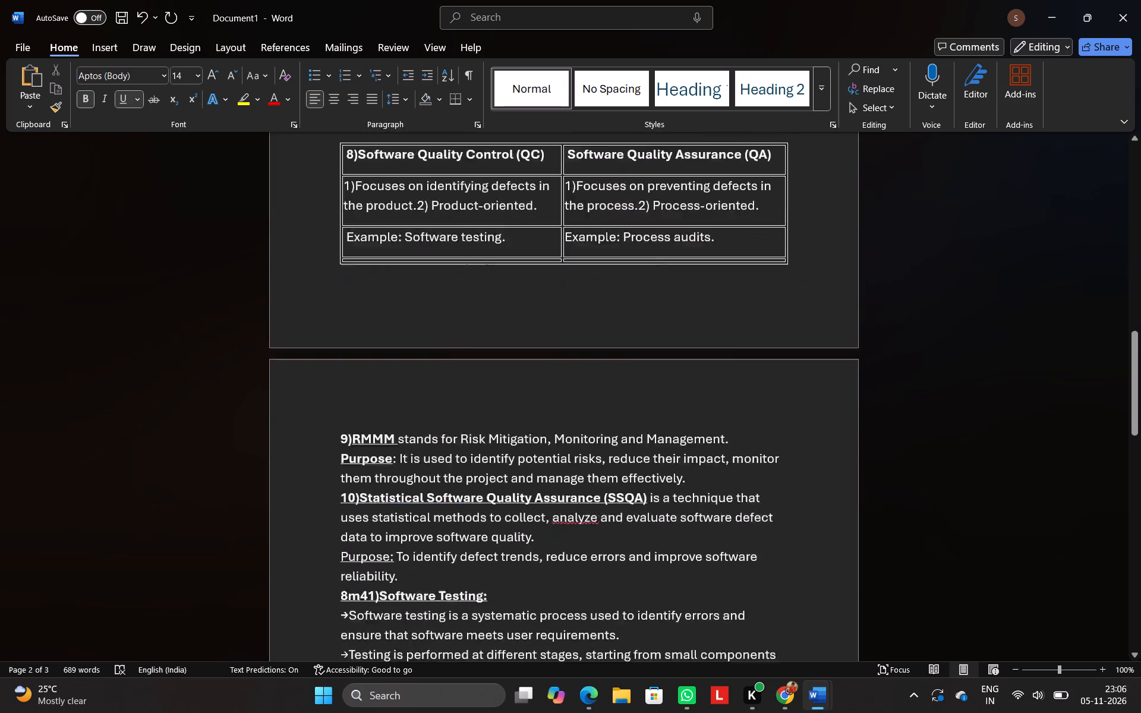
pyautogui.scroll(-11, 528, 408)
pyautogui.scroll(1, 528, 408)
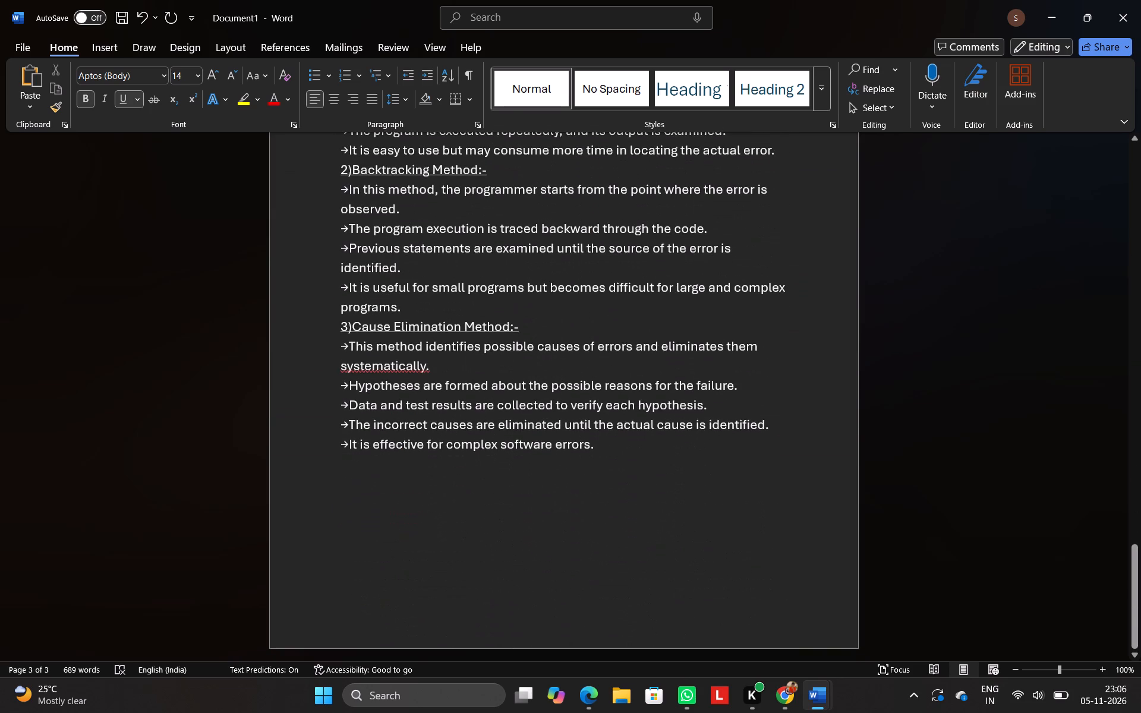
pyautogui.scroll(3, 528, 408)
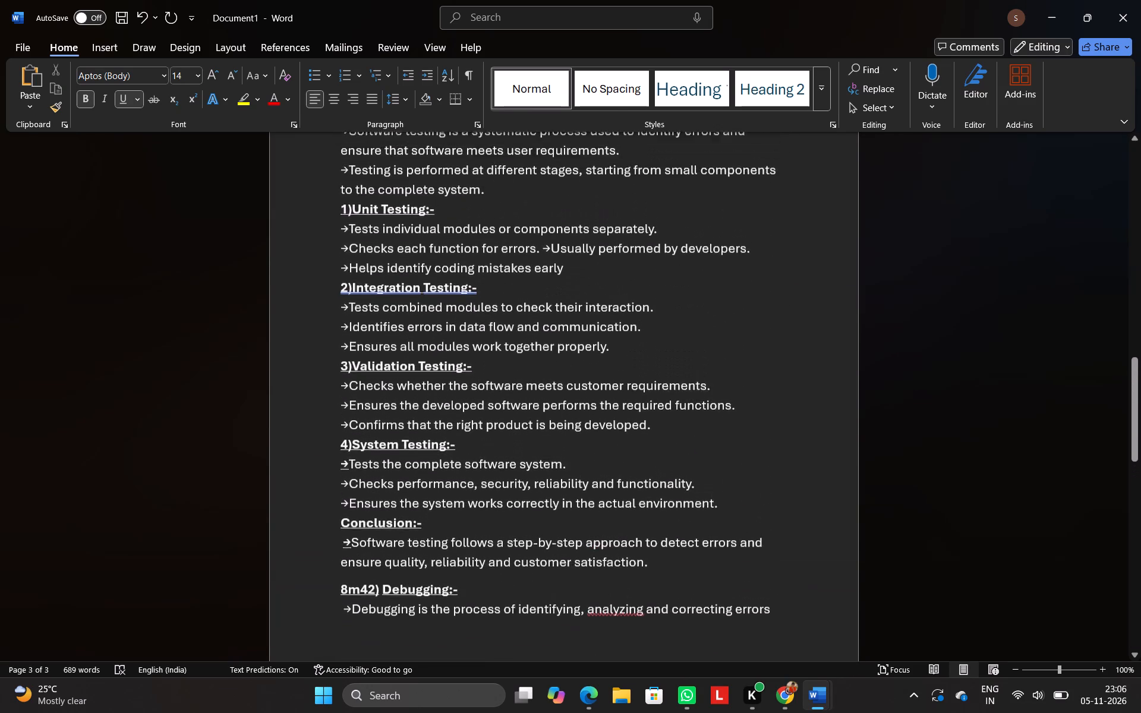
pyautogui.scroll(3, 528, 408)
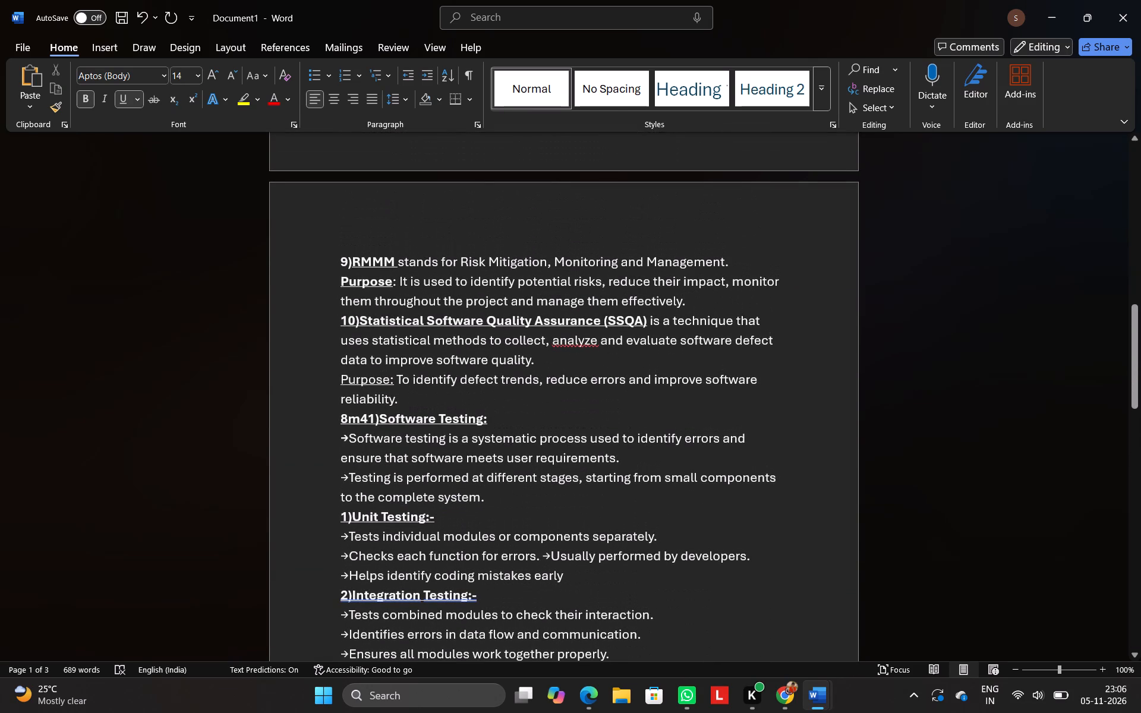
pyautogui.scroll(3, 528, 408)
pyautogui.scroll(-1, 528, 408)
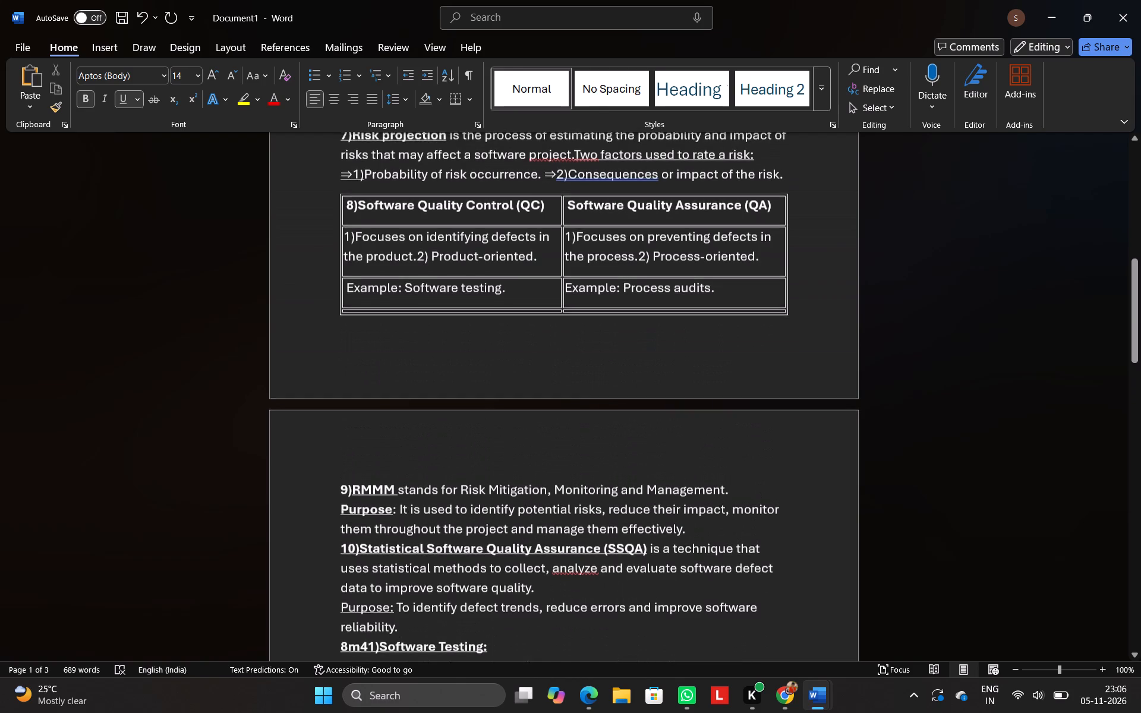
pyautogui.scroll(-2, 528, 408)
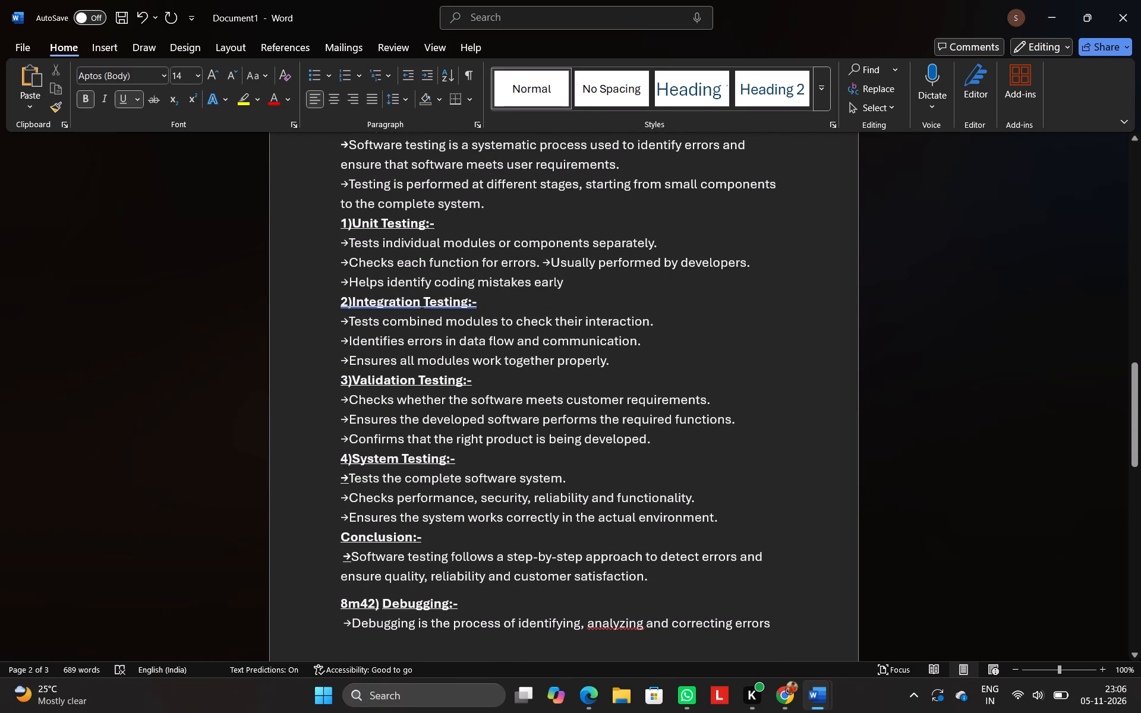
pyautogui.scroll(1, 528, 408)
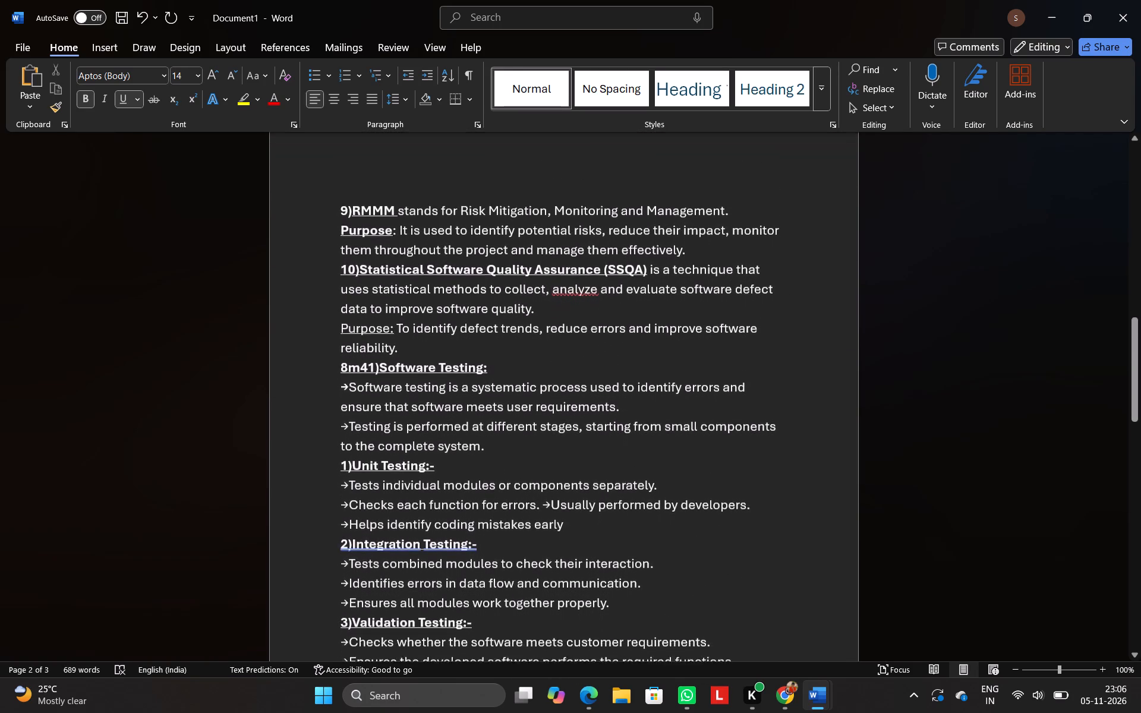
pyautogui.scroll(-3, 528, 408)
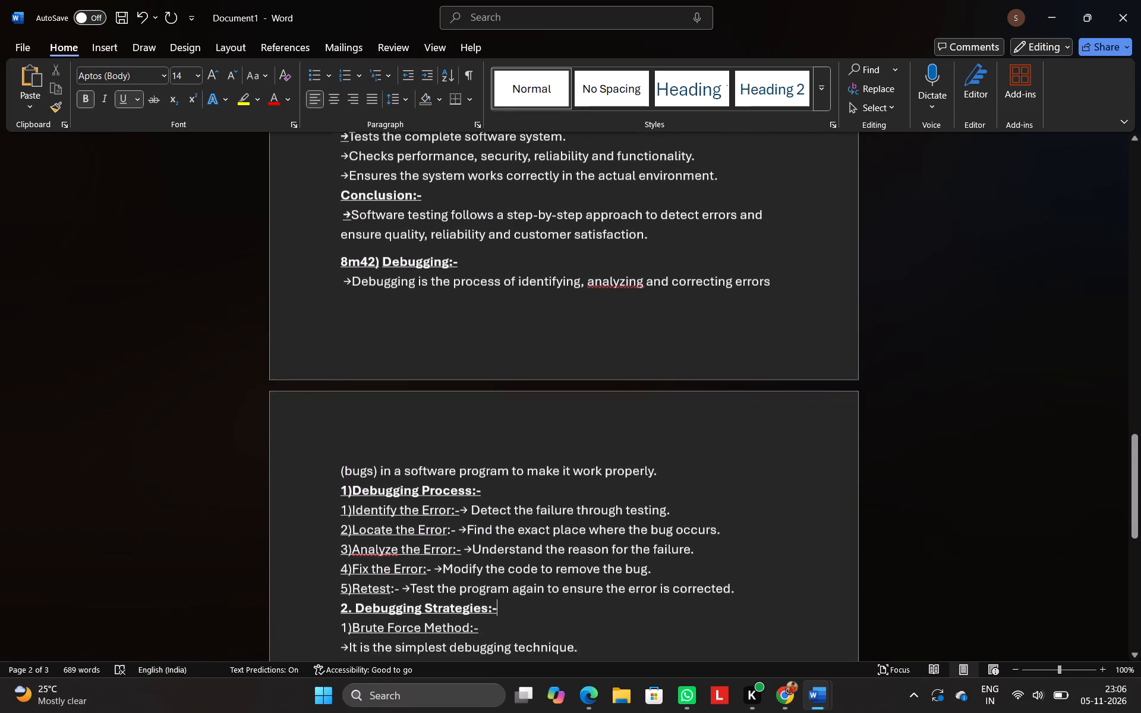
pyautogui.scroll(-4, 528, 408)
# Replace the paragraph break before the "8m42) Debugging:-" heading with a line break.
pyautogui.scroll(1, 528, 408)
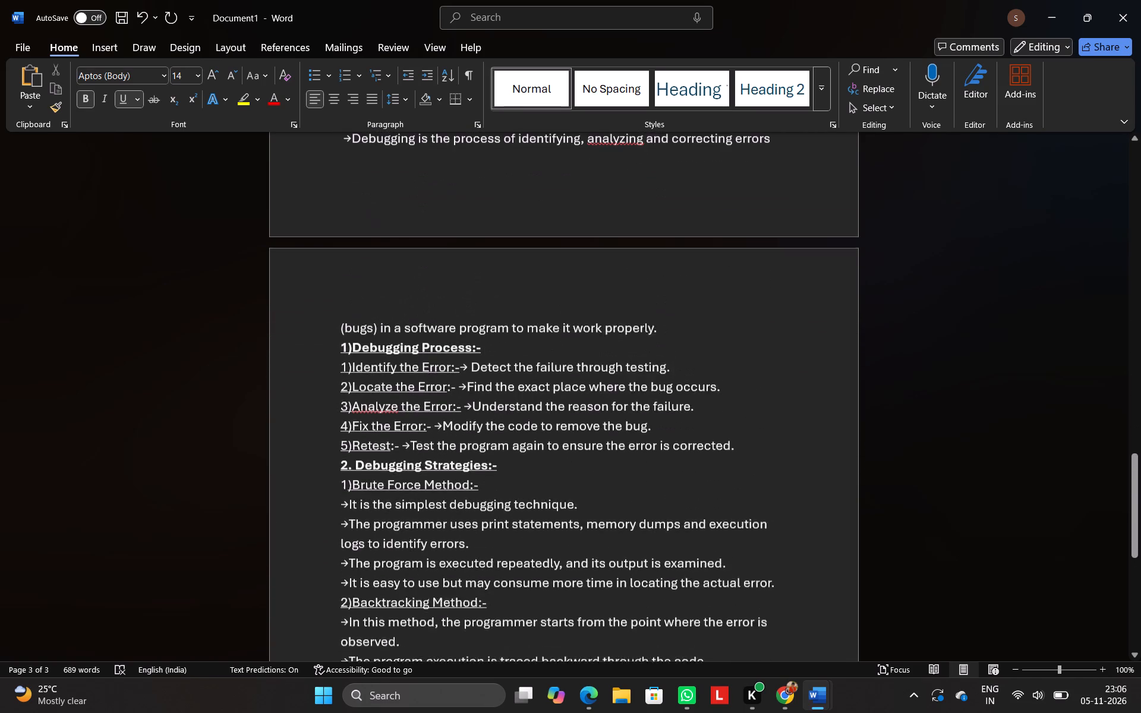
pyautogui.scroll(2, 528, 408)
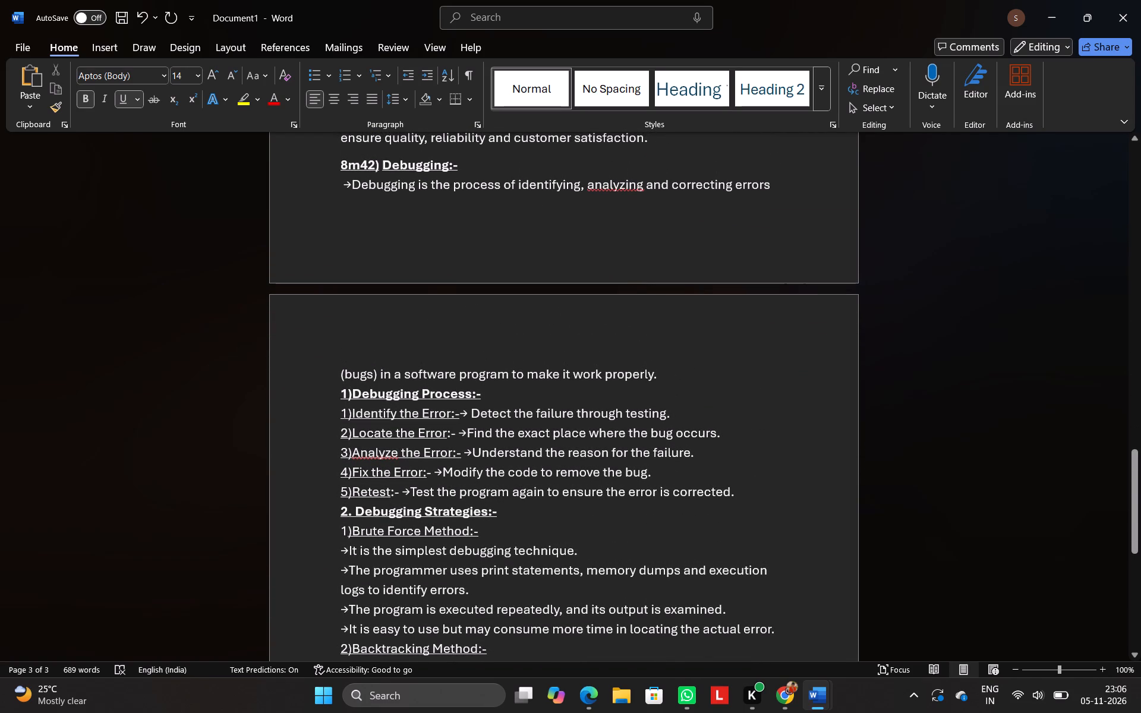
pyautogui.click(341, 166)
pyautogui.press('BackSpace')
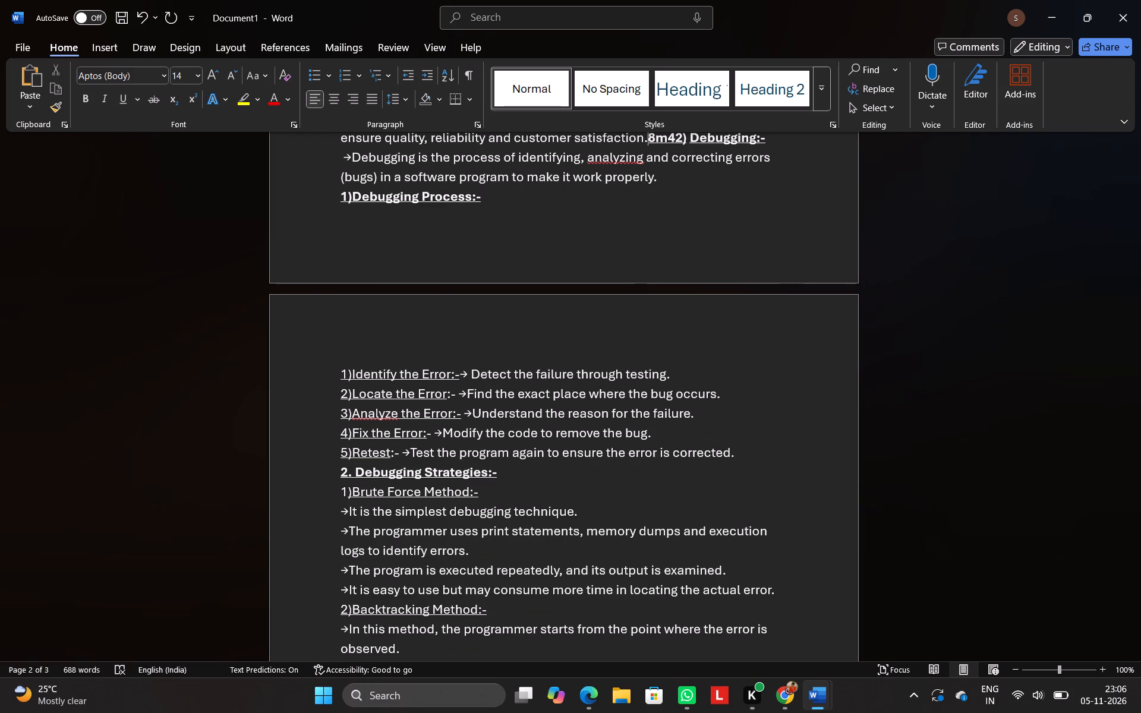
pyautogui.hotkey('shift', 'Return')
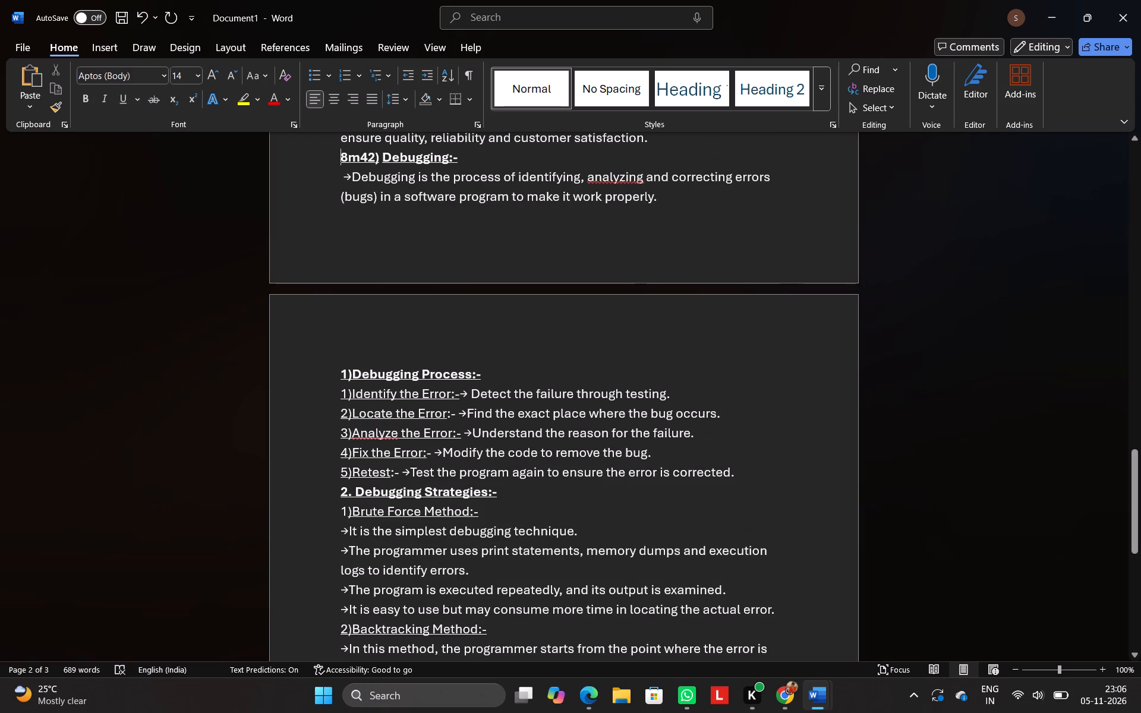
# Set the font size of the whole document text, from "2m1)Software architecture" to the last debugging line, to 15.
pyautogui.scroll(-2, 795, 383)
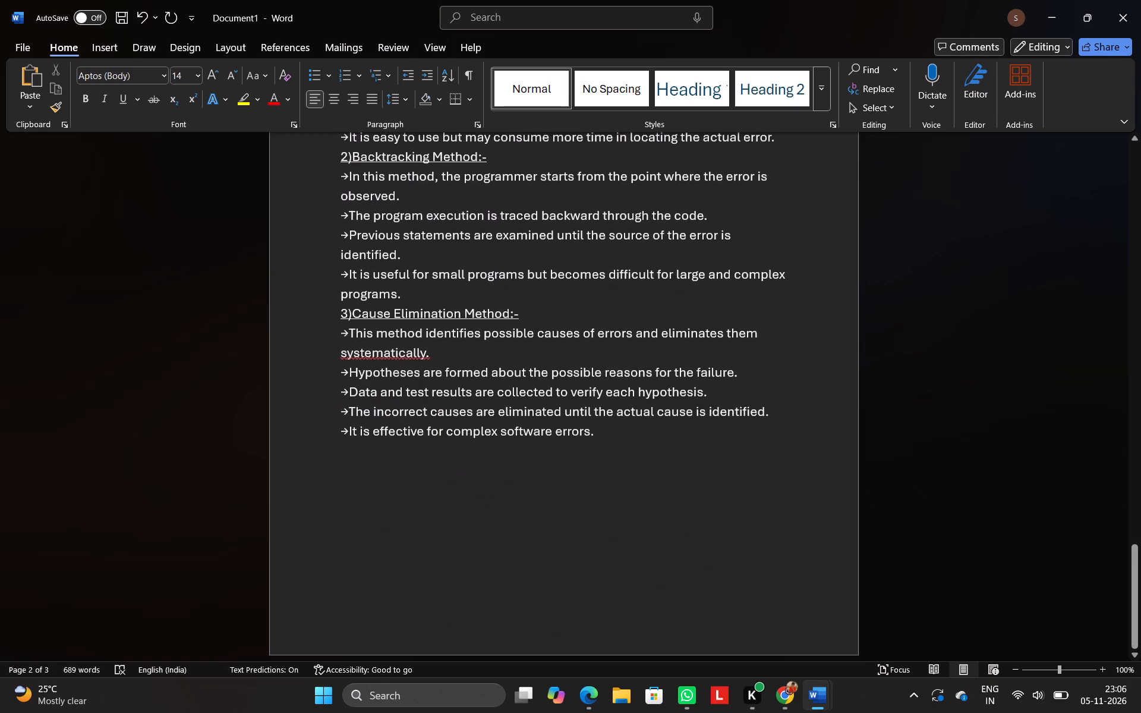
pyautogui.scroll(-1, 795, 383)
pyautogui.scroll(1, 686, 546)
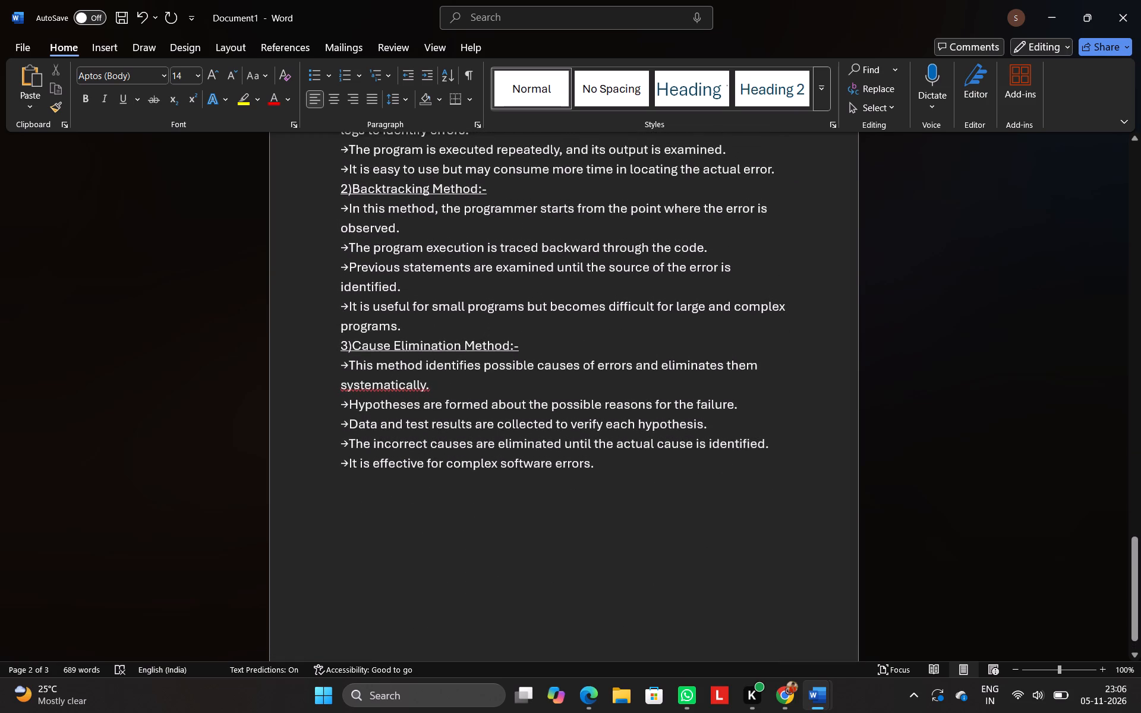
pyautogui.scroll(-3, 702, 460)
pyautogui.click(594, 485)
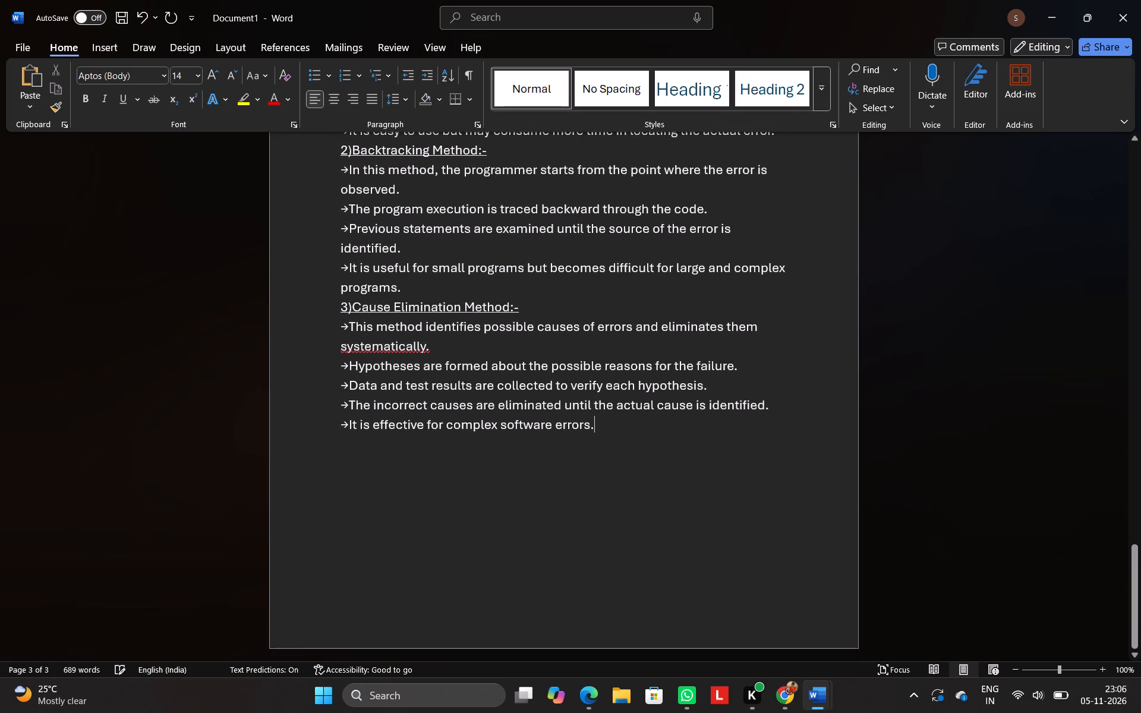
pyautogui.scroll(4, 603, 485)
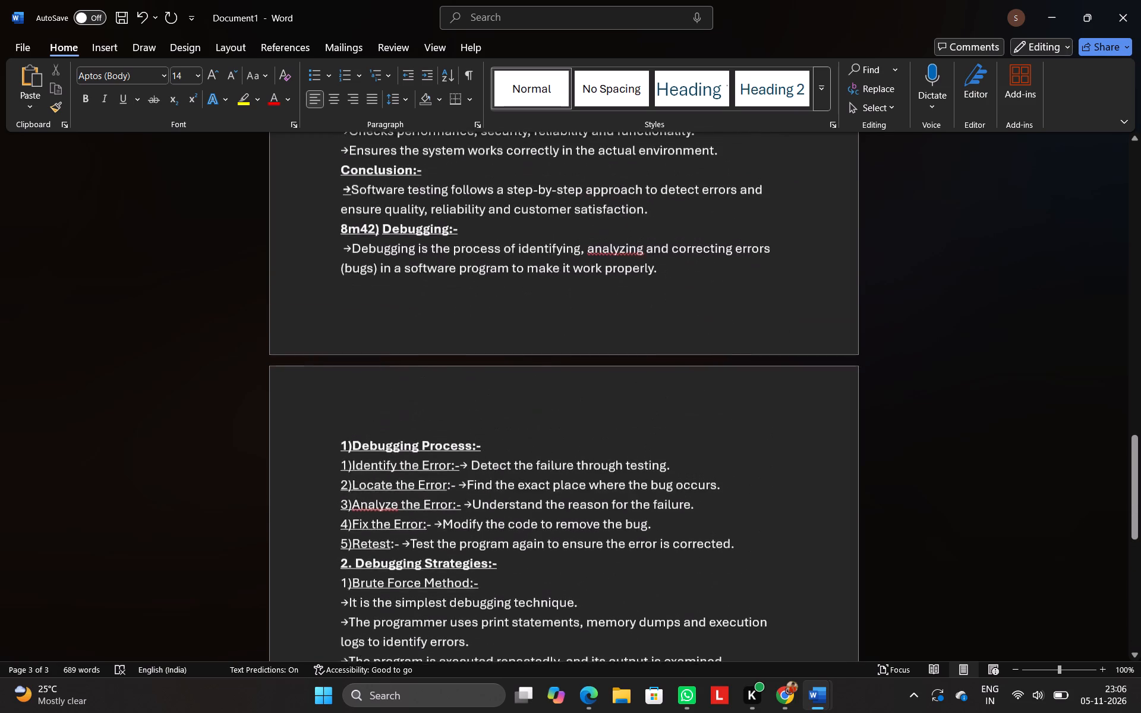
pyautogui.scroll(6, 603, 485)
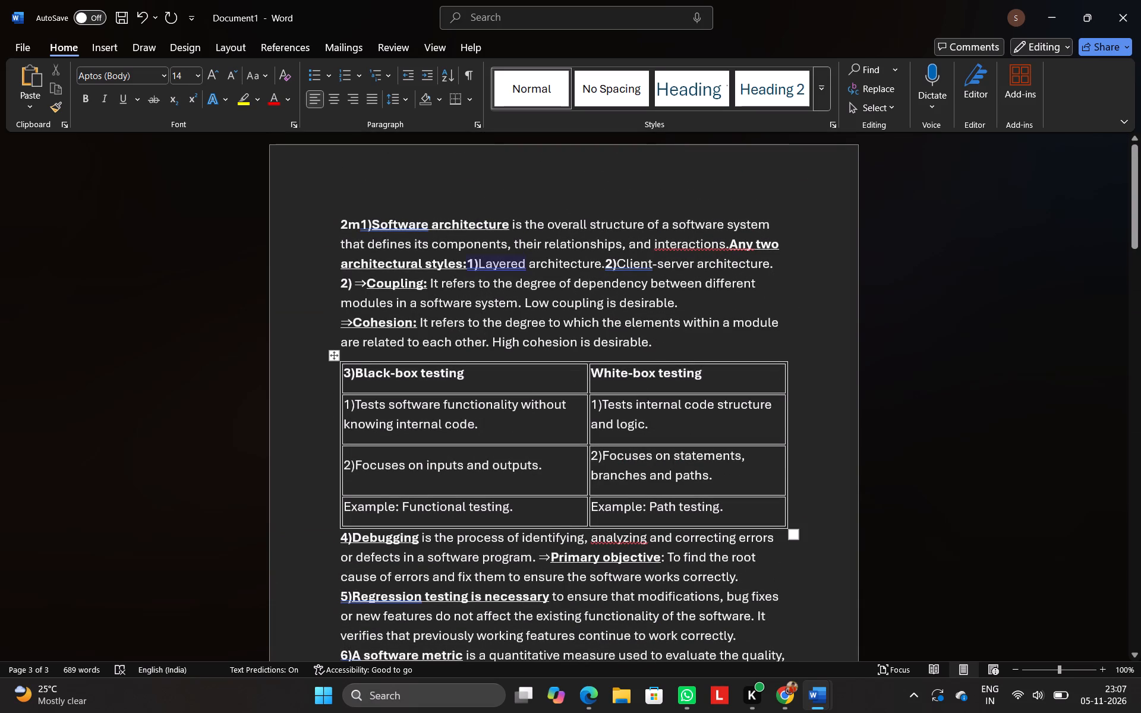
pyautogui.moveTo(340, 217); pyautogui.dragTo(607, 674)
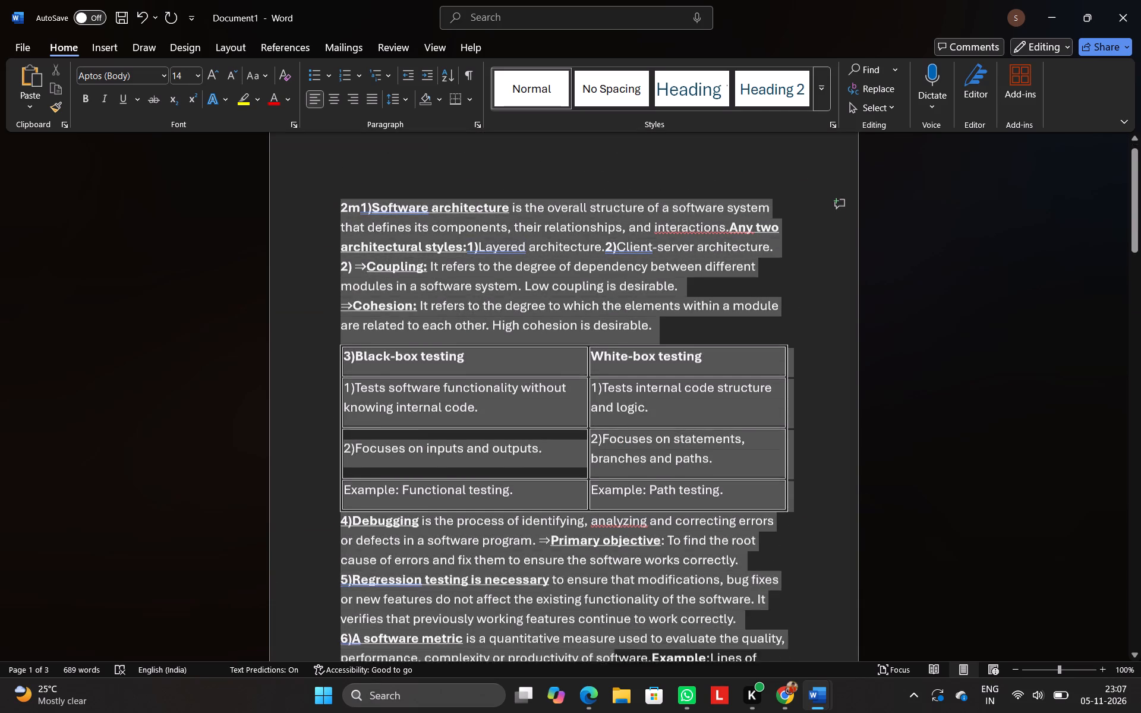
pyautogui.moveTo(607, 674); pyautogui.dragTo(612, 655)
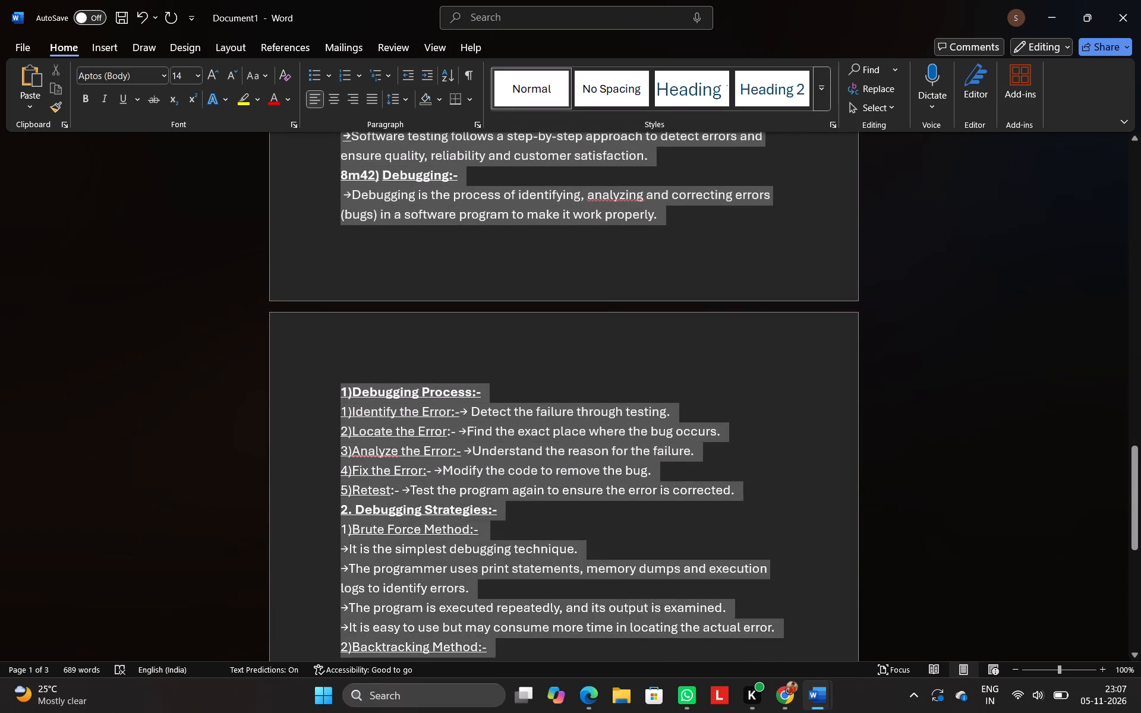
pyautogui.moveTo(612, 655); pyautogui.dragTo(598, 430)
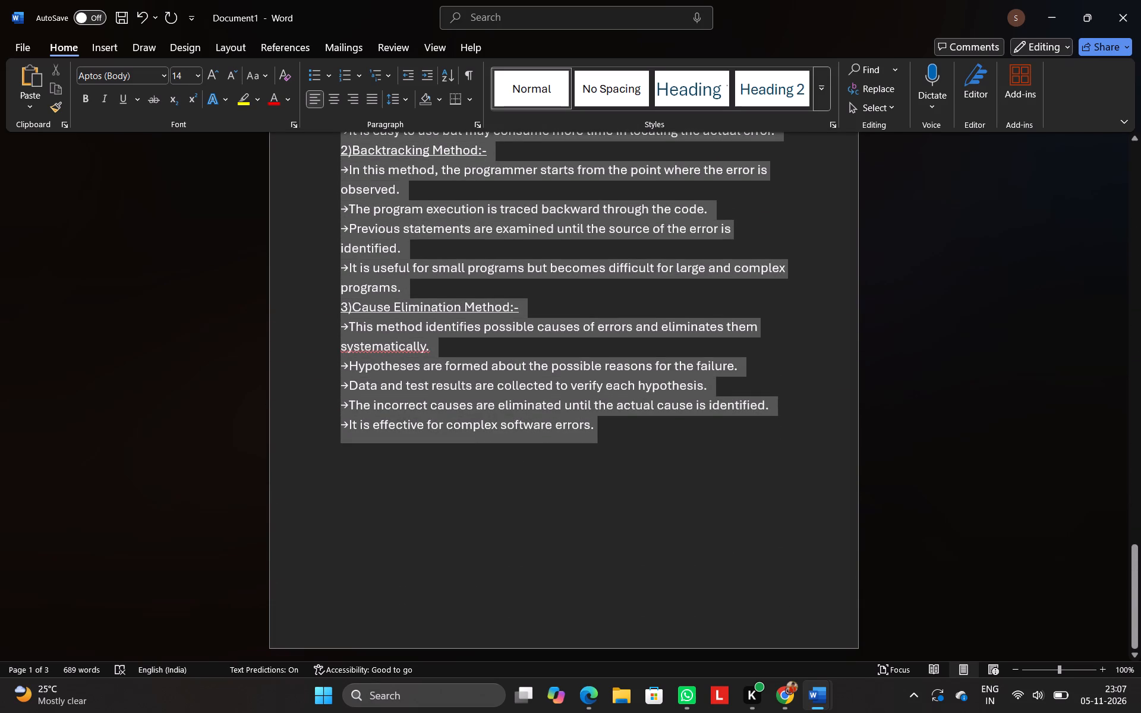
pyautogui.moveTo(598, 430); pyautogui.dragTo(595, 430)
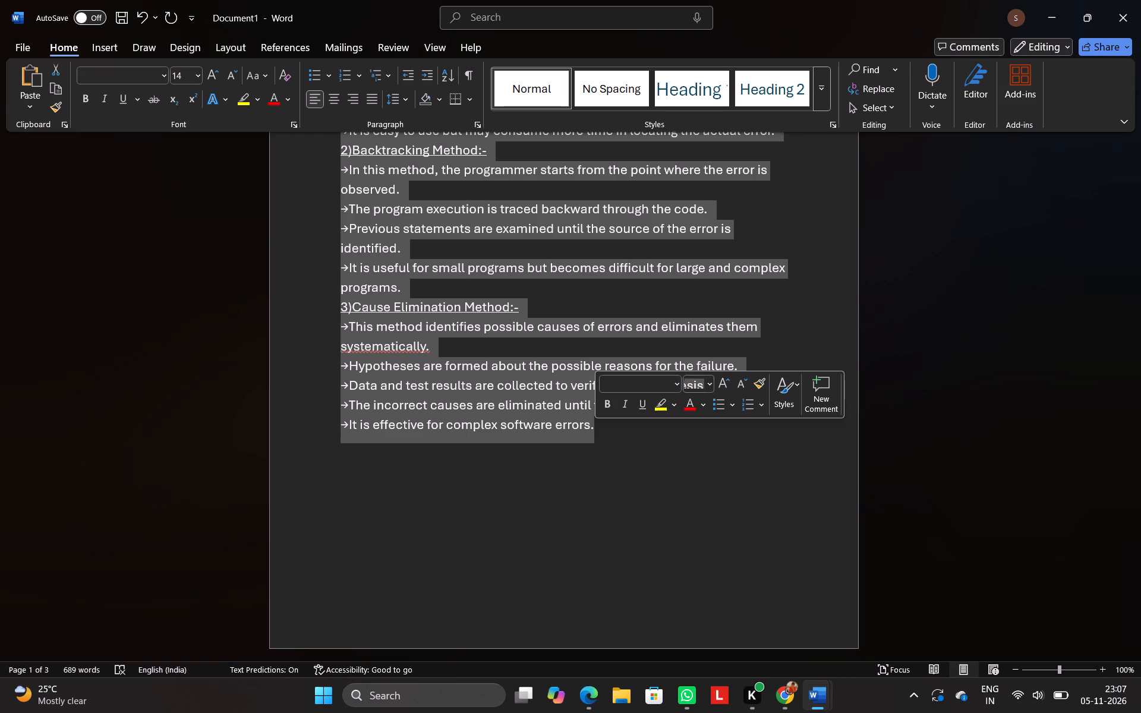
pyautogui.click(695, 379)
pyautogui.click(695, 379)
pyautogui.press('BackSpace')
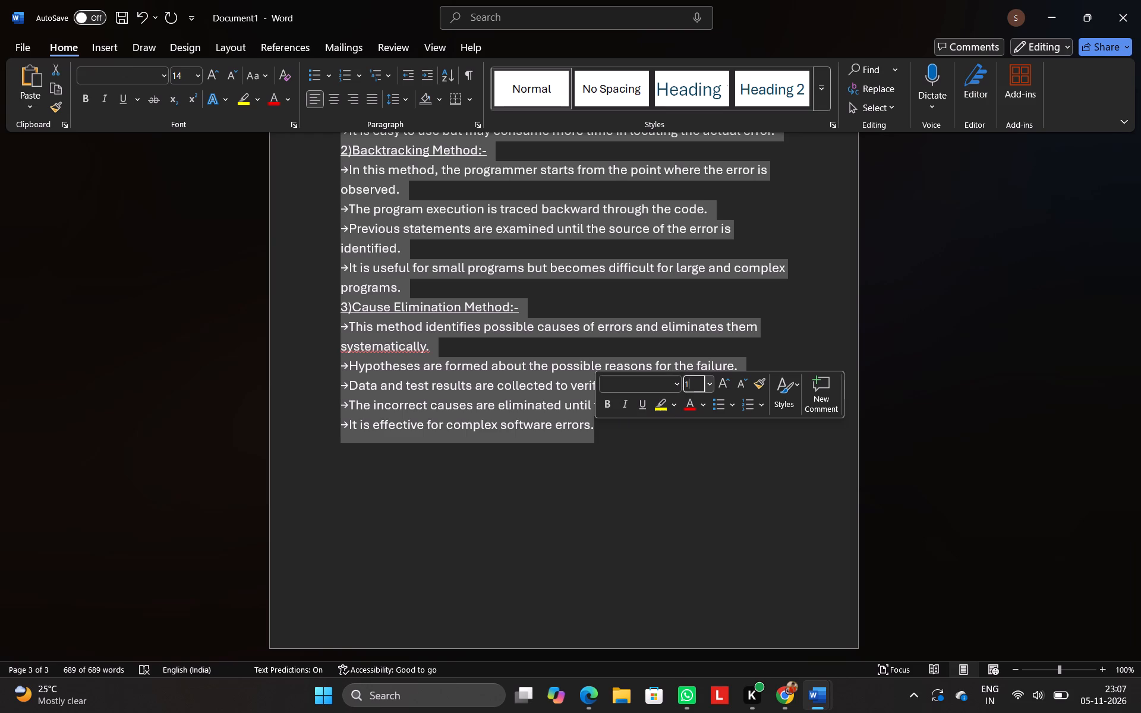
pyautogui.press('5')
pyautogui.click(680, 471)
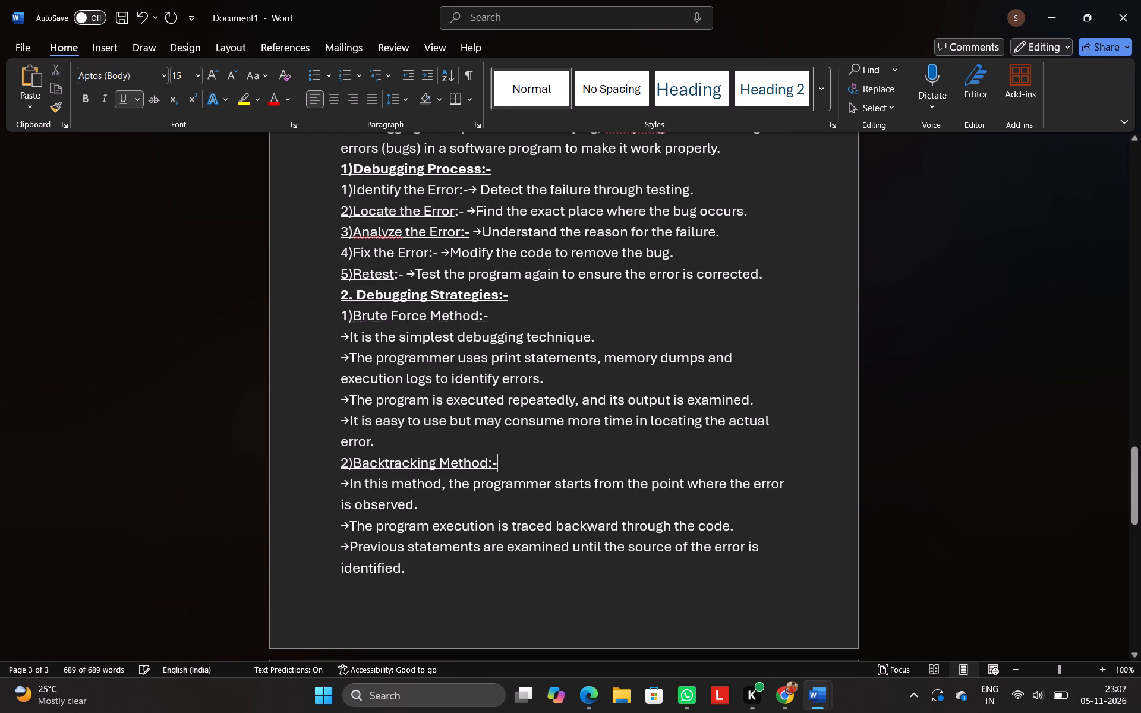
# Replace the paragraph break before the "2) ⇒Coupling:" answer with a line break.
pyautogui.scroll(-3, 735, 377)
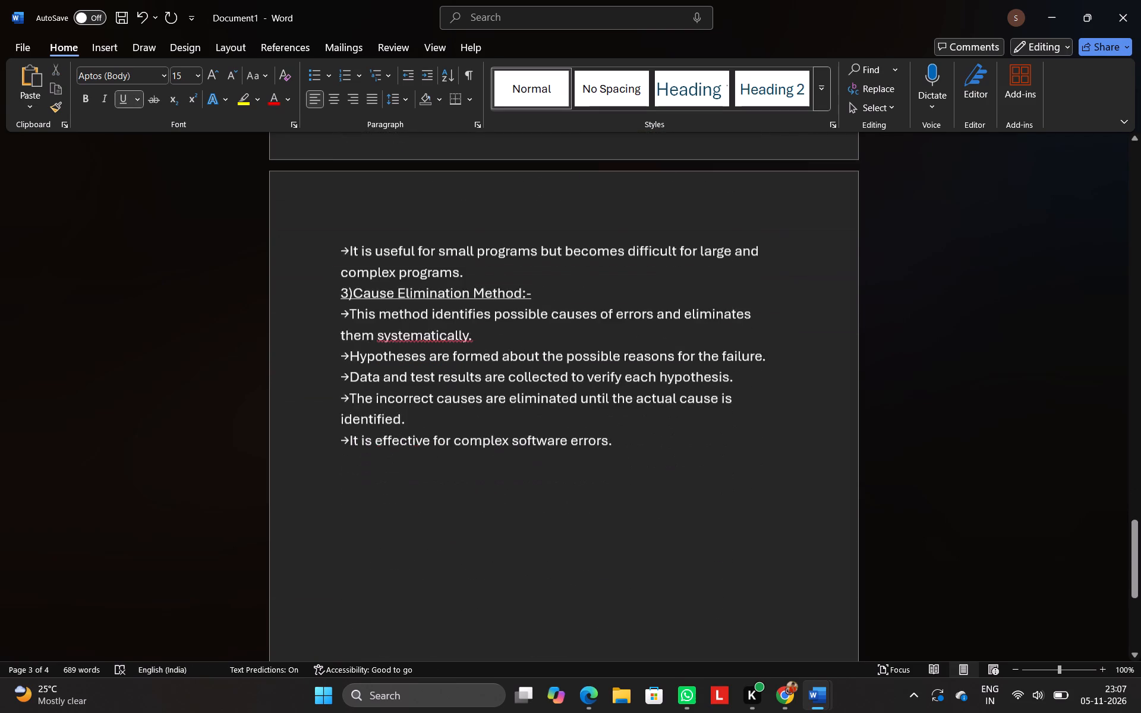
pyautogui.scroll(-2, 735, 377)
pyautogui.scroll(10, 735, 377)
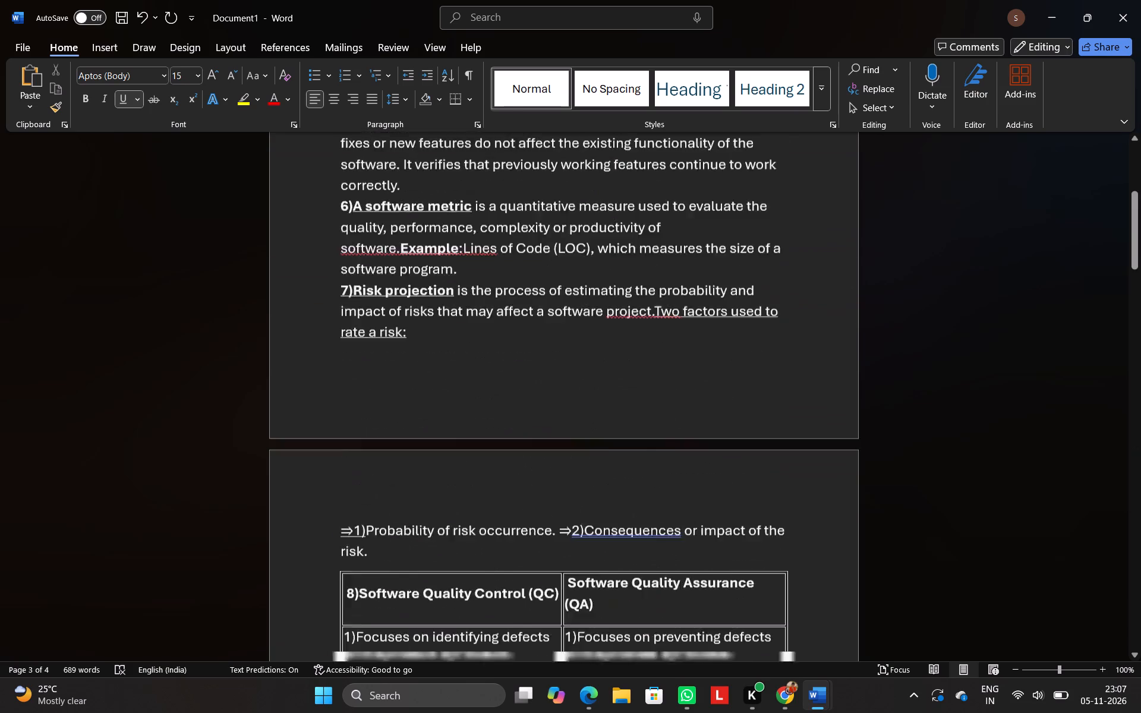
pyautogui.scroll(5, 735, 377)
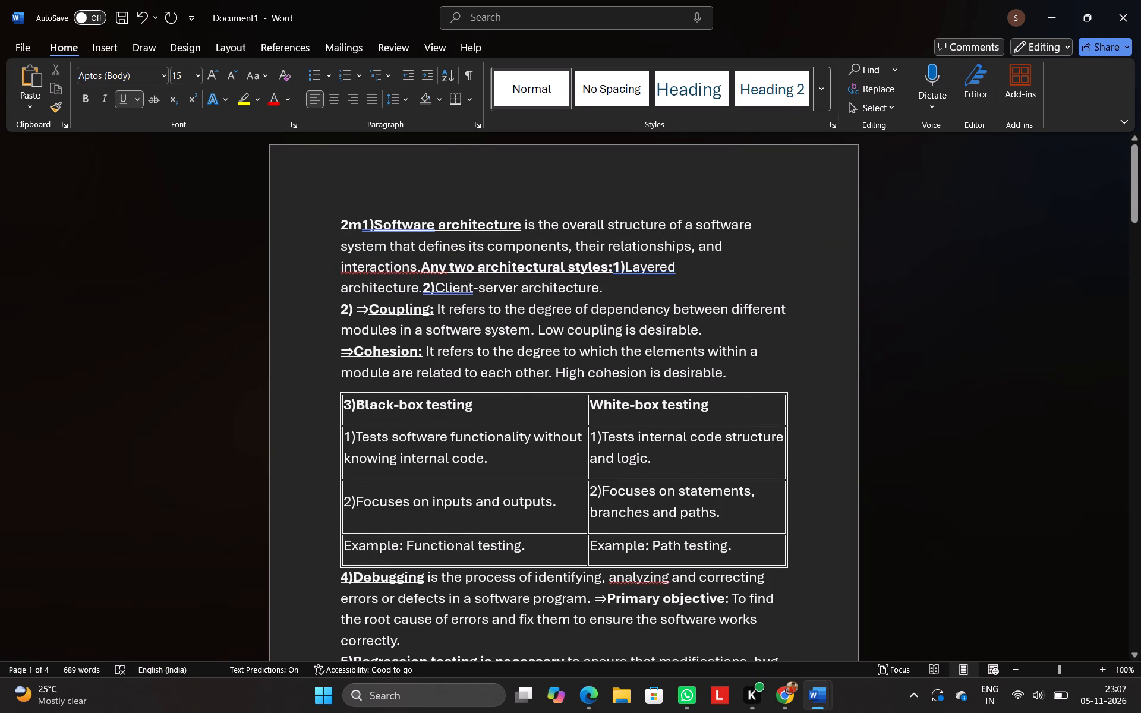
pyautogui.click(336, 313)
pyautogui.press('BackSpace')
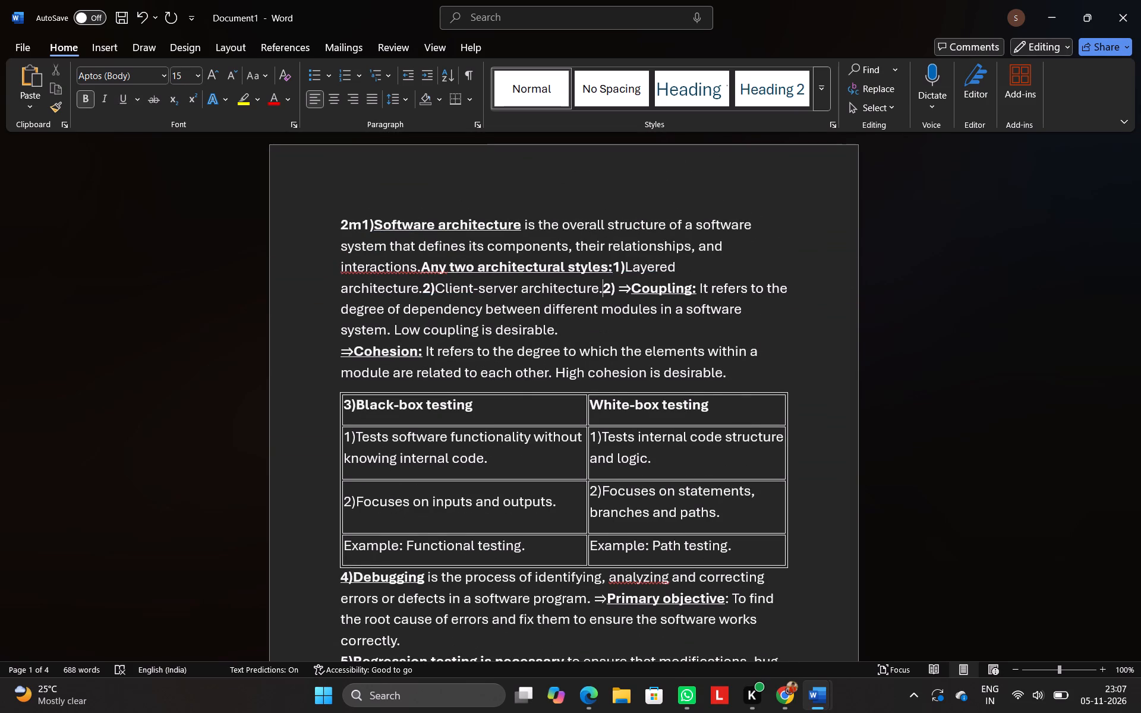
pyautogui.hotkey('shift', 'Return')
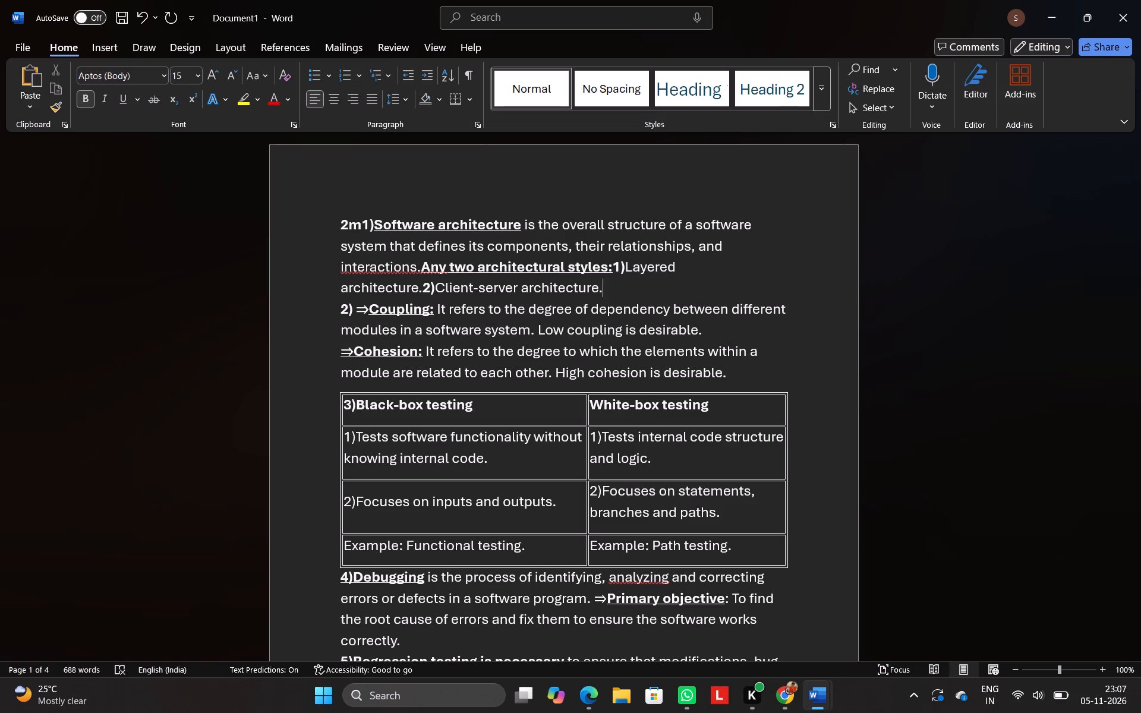
# Review the whole document from the first answers to the Cause Elimination Method for page breaks and layout at the enlarged font size.
pyautogui.scroll(-1, 438, 320)
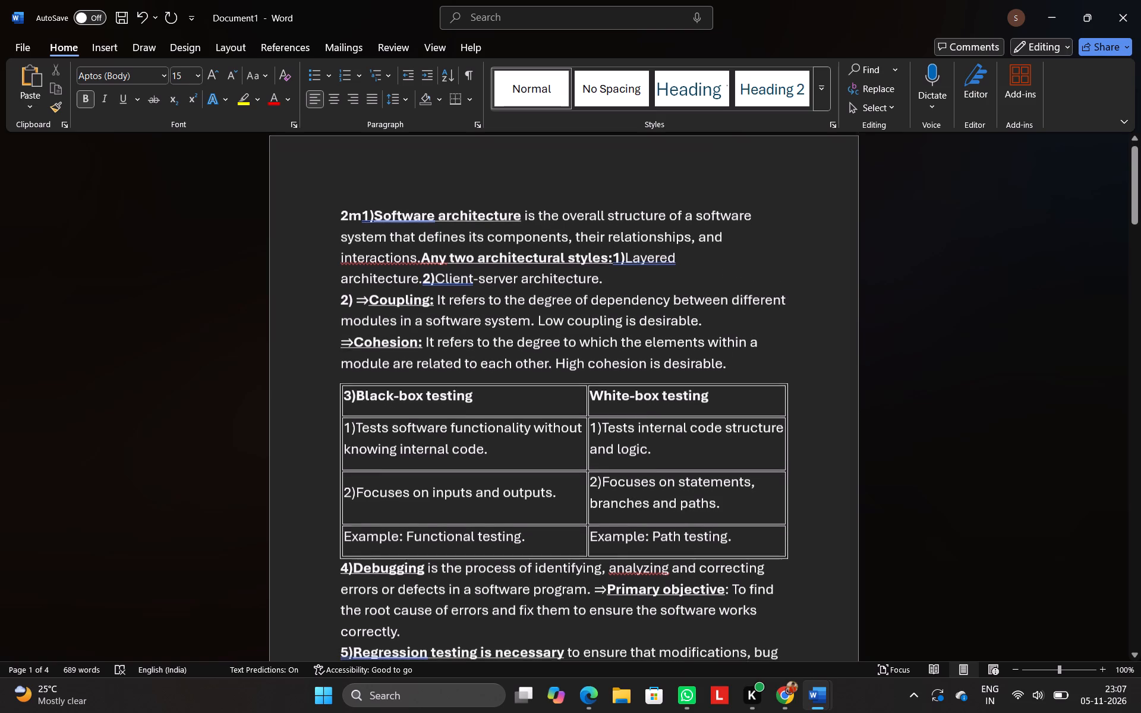
pyautogui.scroll(-1, 438, 320)
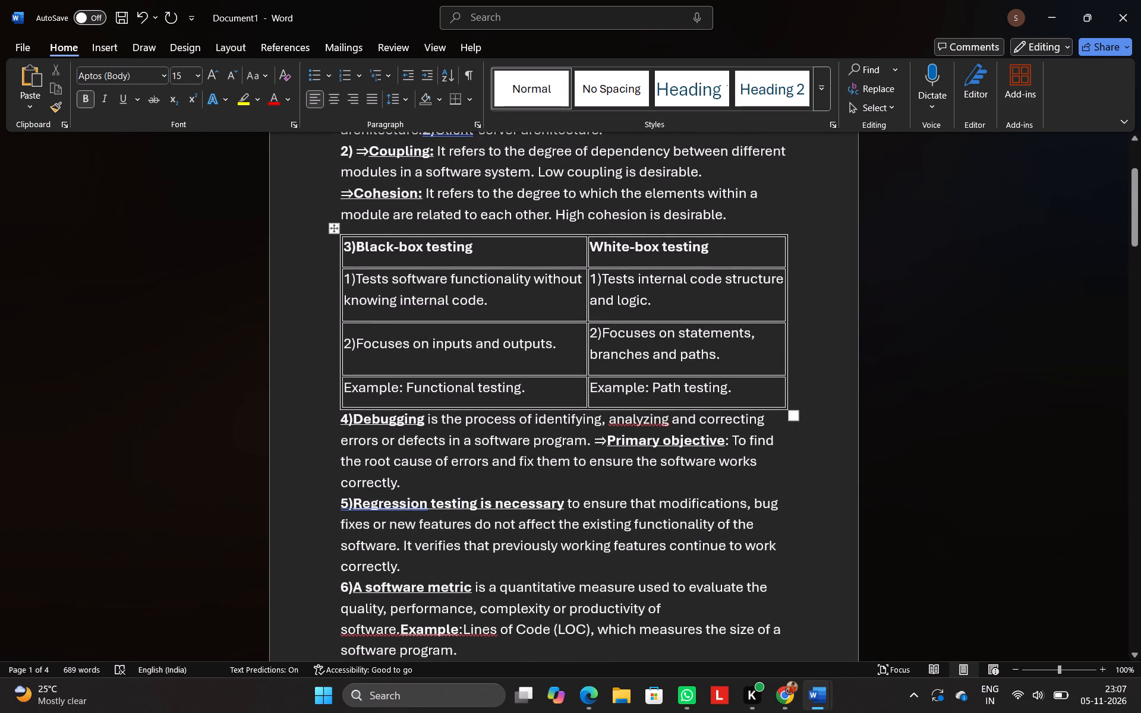
pyautogui.scroll(-3, 438, 320)
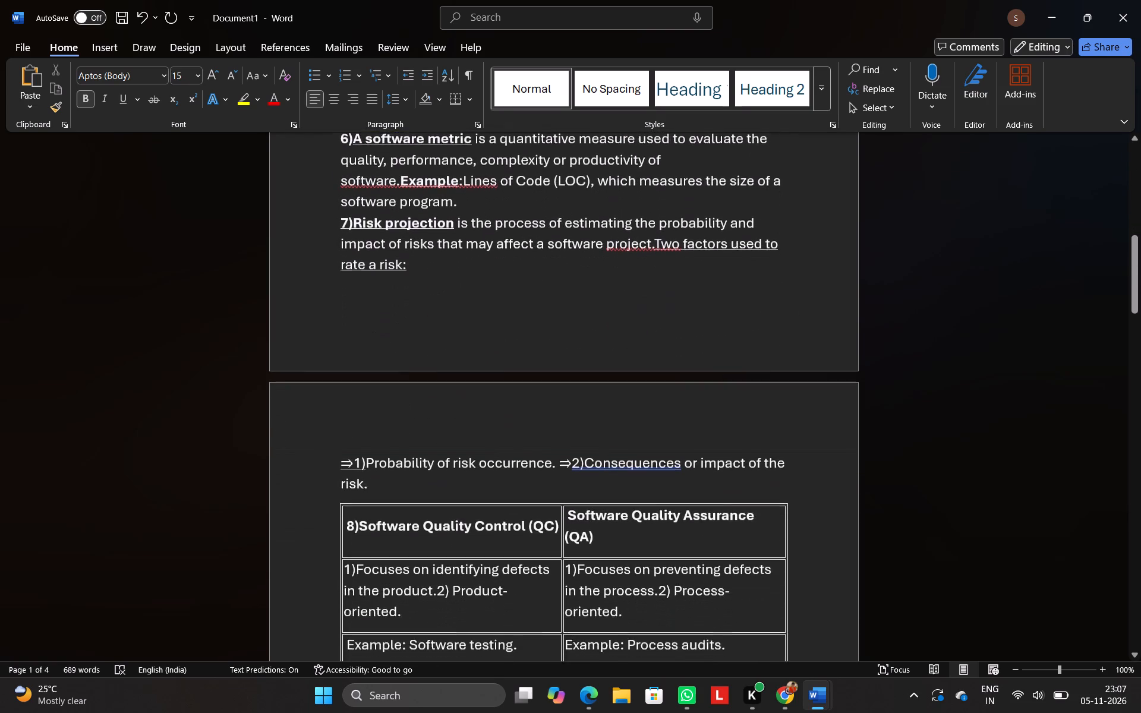
pyautogui.scroll(-3, 438, 320)
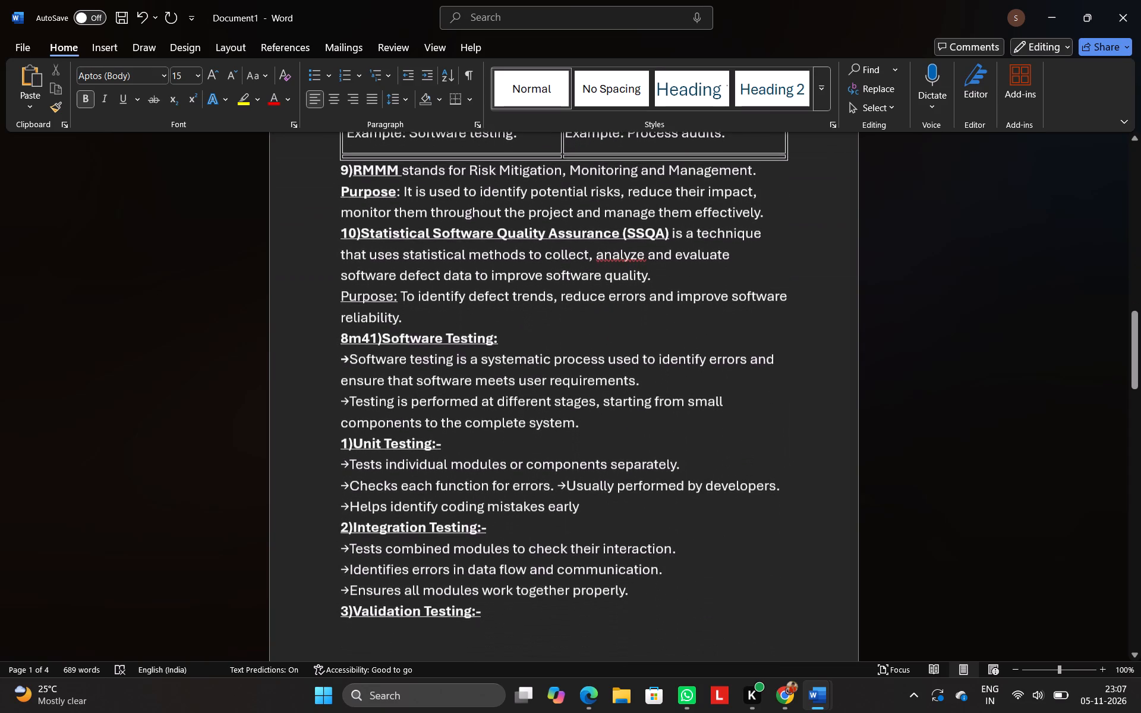
pyautogui.scroll(-3, 438, 320)
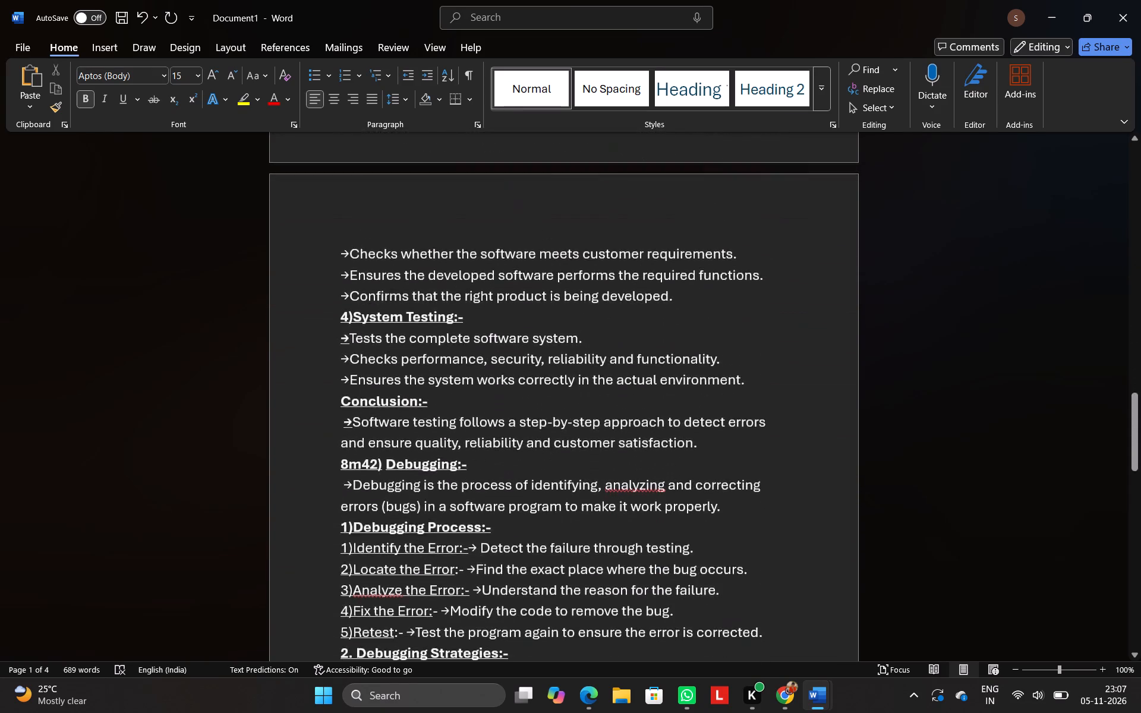
pyautogui.scroll(-3, 438, 320)
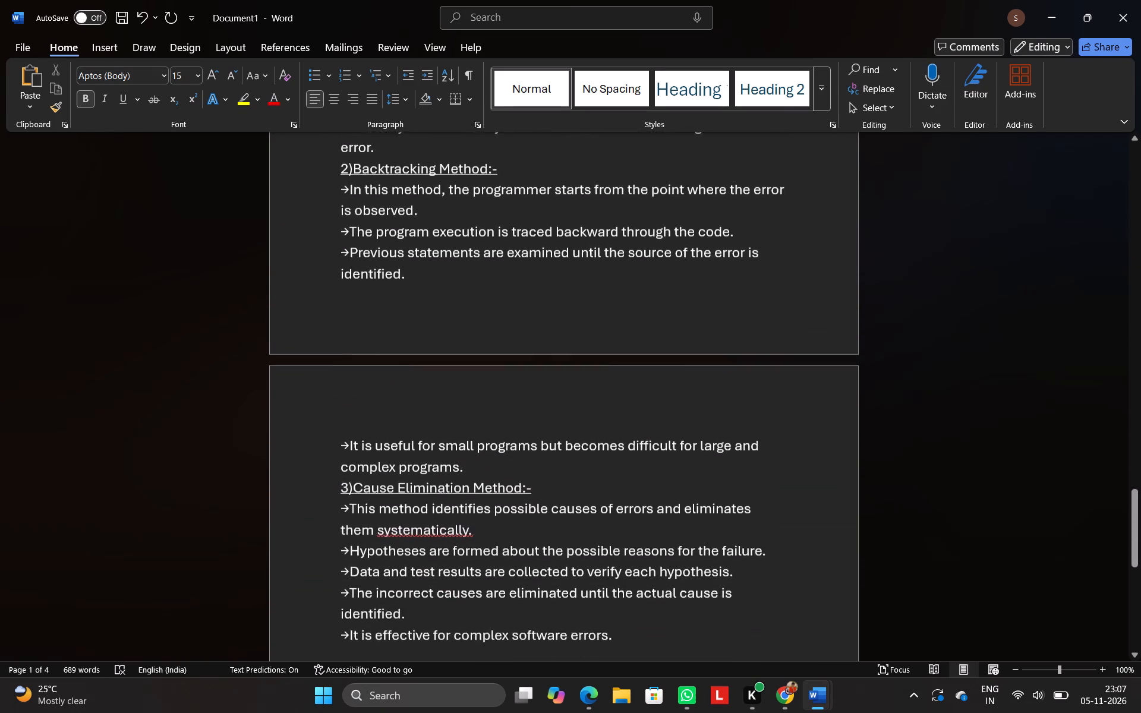
pyautogui.scroll(-1, 438, 320)
pyautogui.scroll(1, 438, 320)
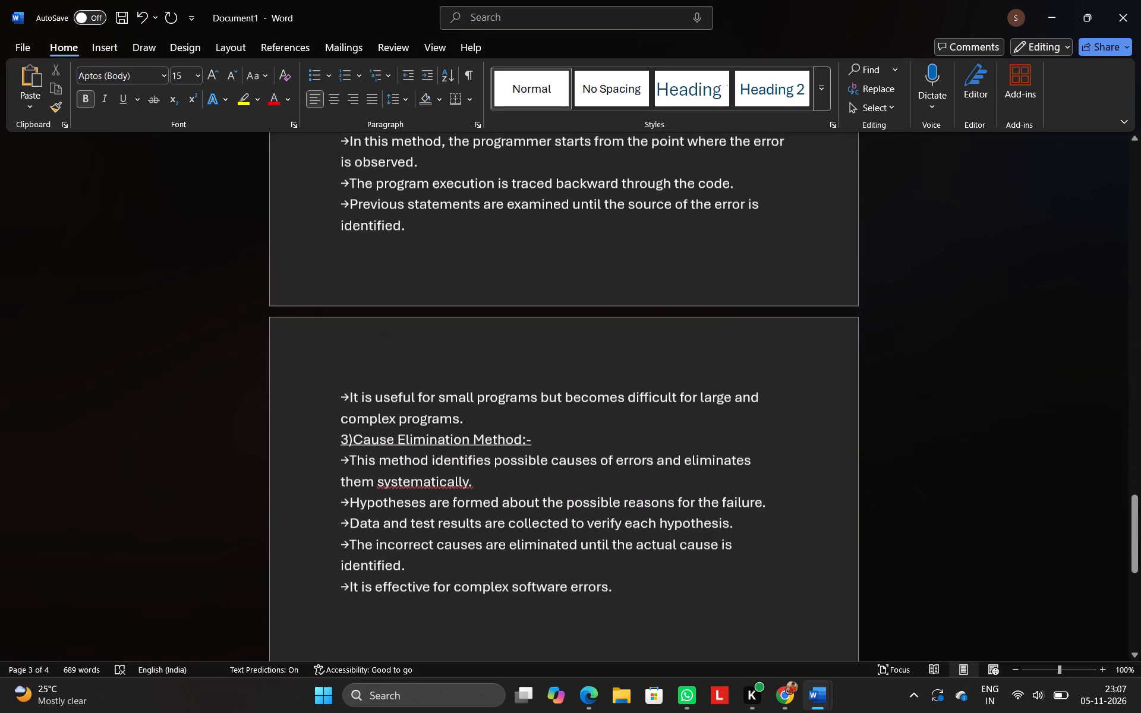
pyautogui.scroll(3, 438, 320)
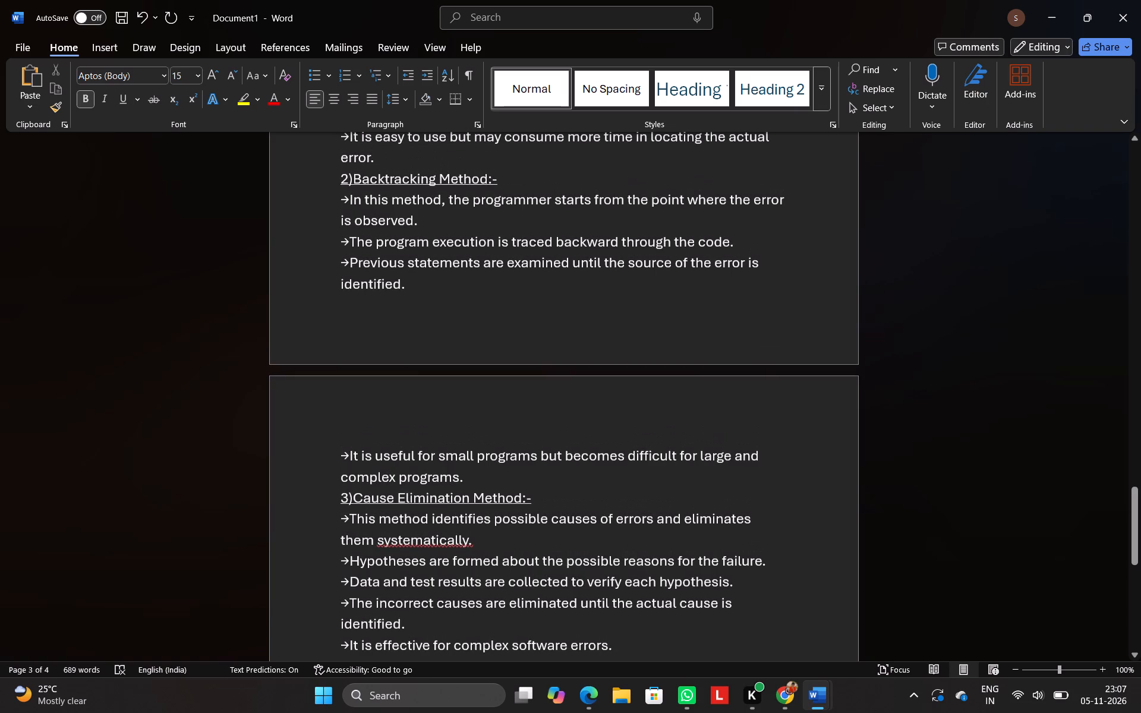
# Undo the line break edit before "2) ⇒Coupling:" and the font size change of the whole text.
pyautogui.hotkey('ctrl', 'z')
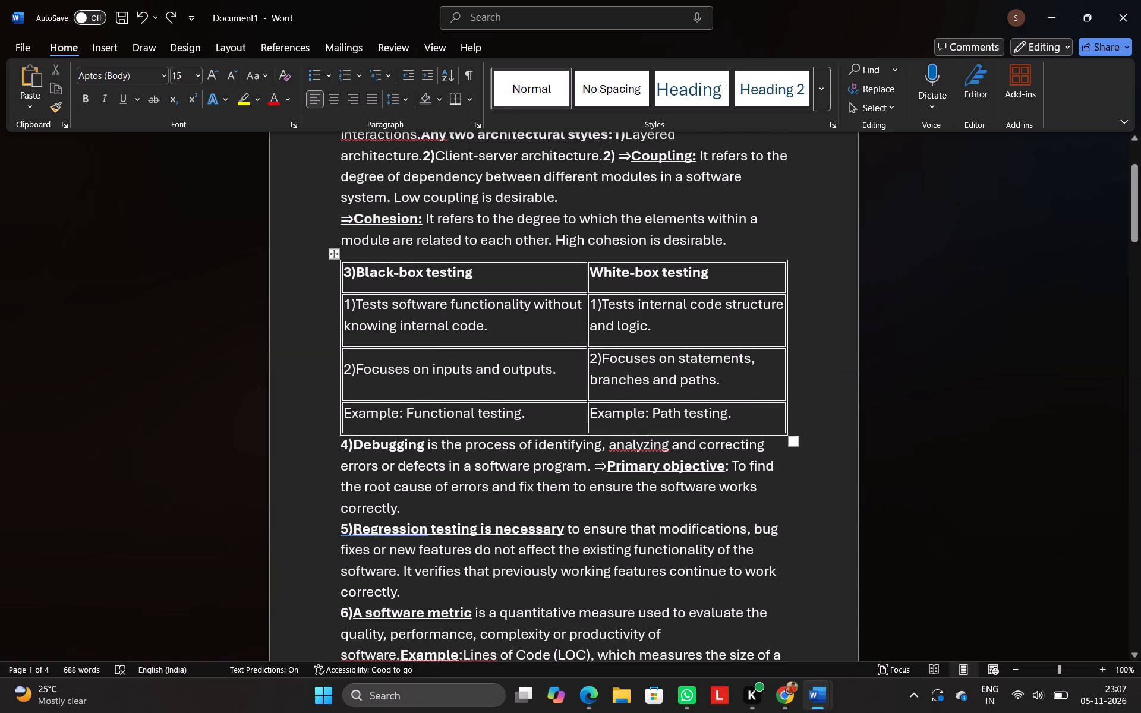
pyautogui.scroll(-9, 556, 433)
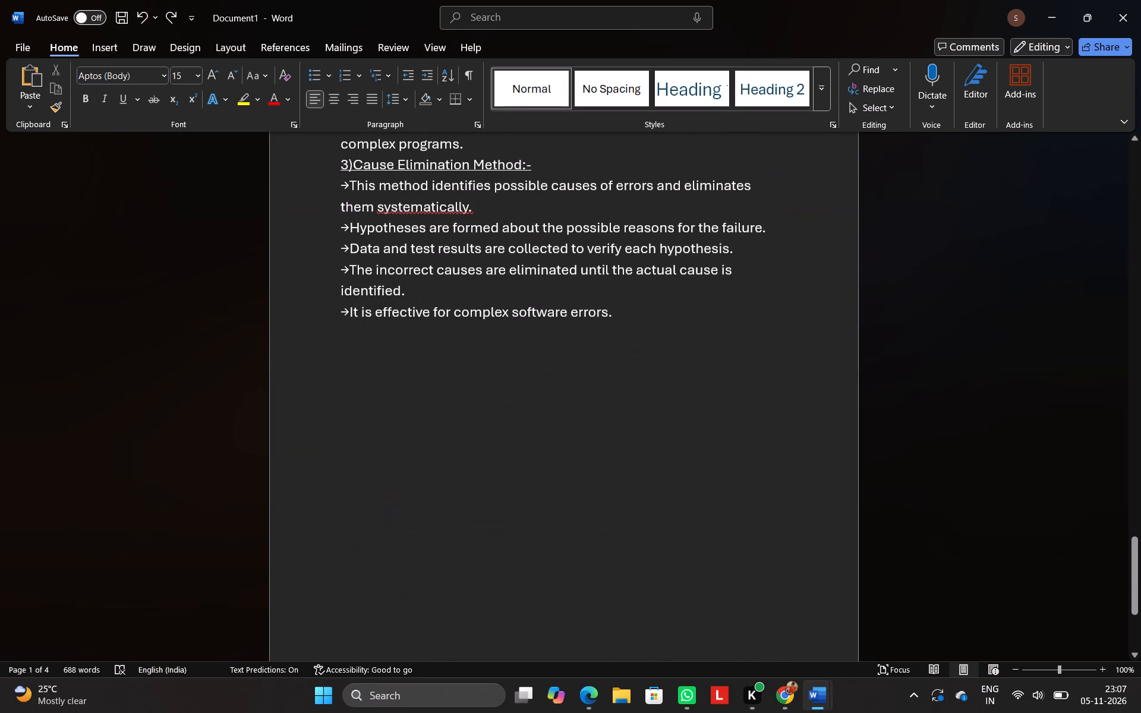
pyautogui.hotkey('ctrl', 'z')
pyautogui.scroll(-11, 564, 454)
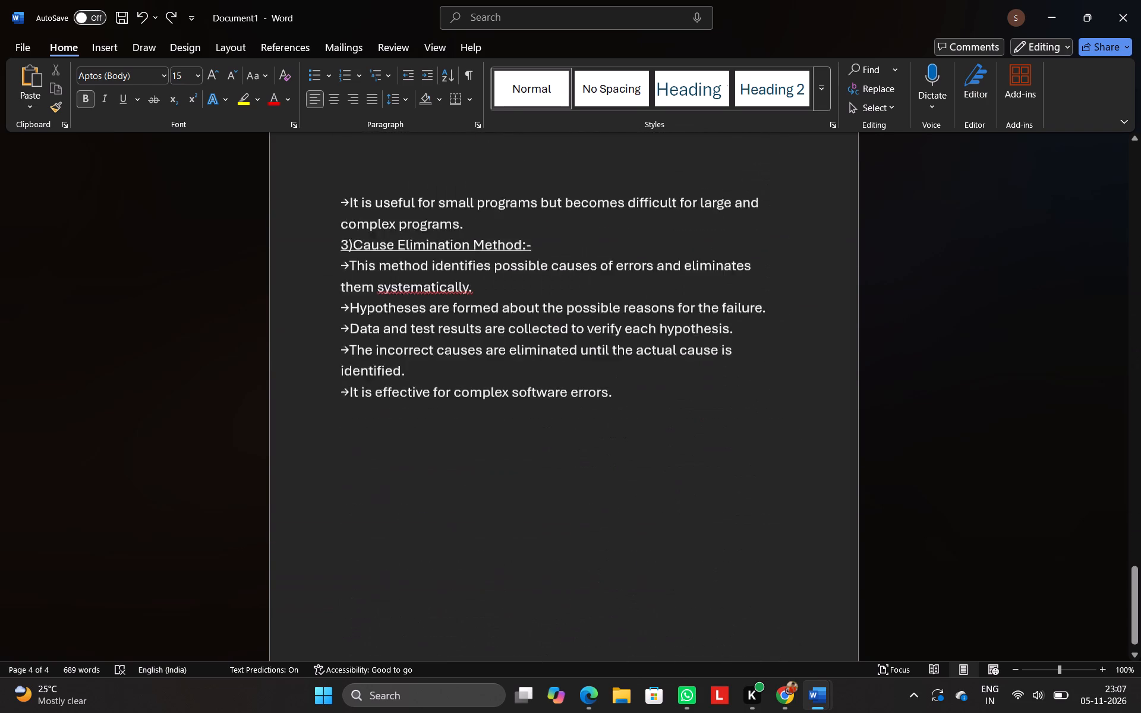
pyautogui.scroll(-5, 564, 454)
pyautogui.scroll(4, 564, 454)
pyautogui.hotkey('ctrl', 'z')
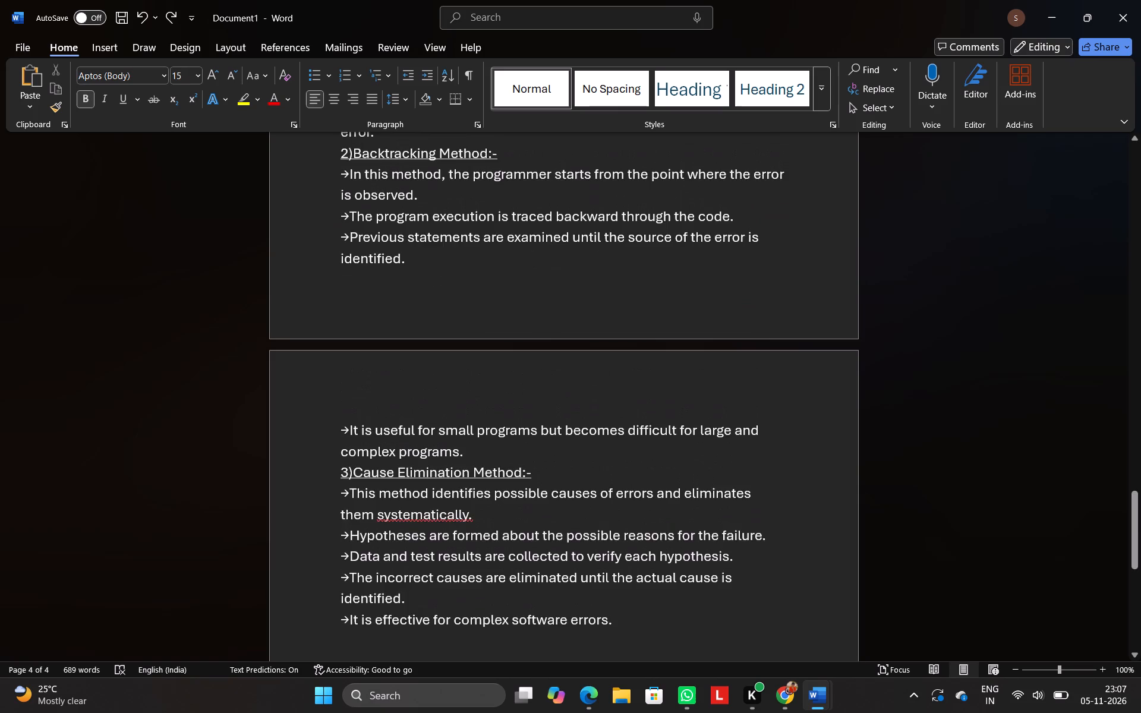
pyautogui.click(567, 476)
# Examine the overall layout of the document, showing all pages side by side at 40% zoom.
pyautogui.scroll(-2, 567, 476)
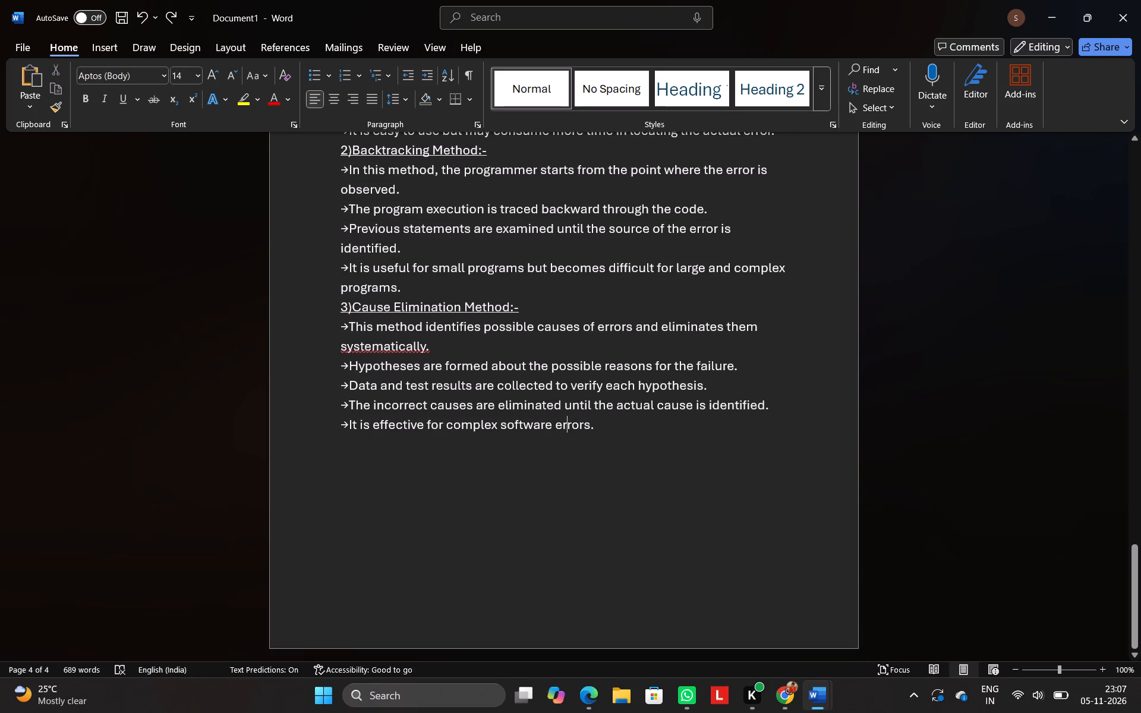
pyautogui.scroll(15, 567, 476)
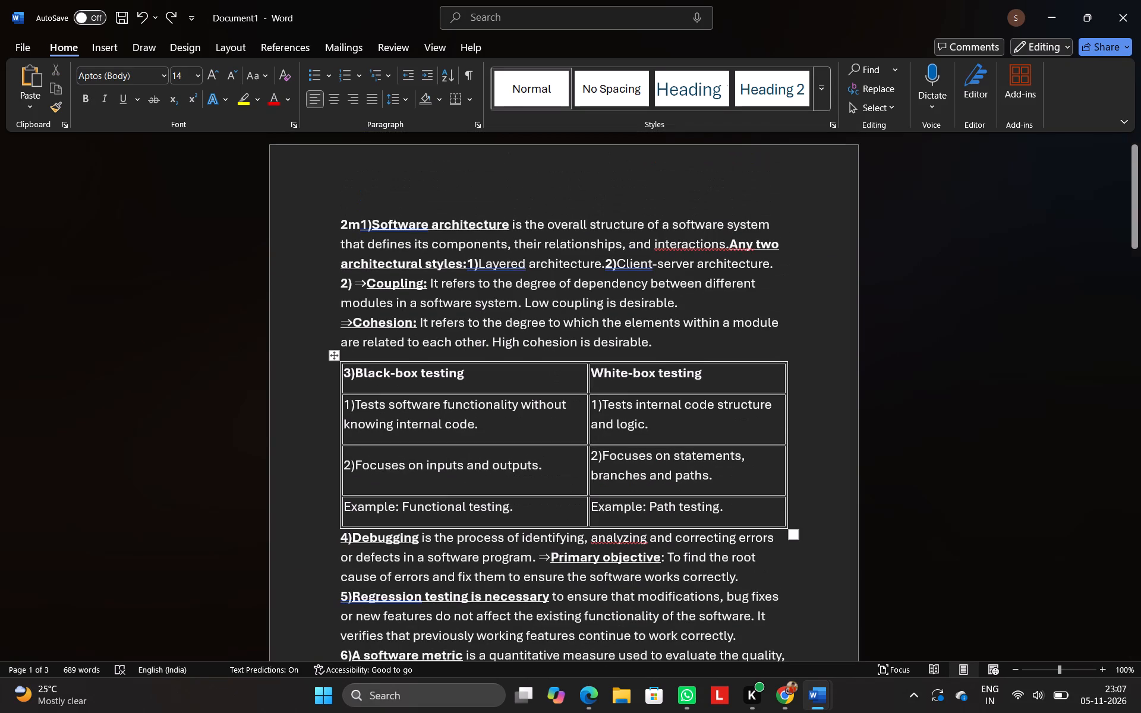
pyautogui.scroll(1, 567, 476)
pyautogui.scroll(-14, 684, 370)
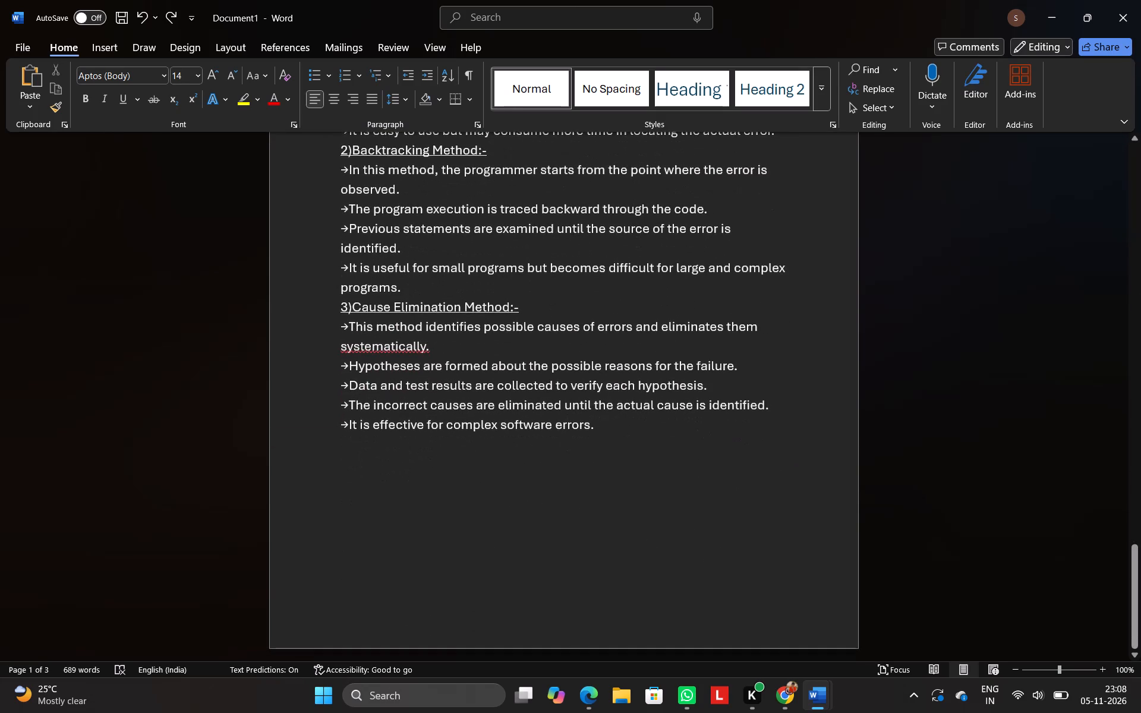
pyautogui.keyDown('ctrl'); pyautogui.scroll(-9, 684, 370); pyautogui.keyUp('ctrl')
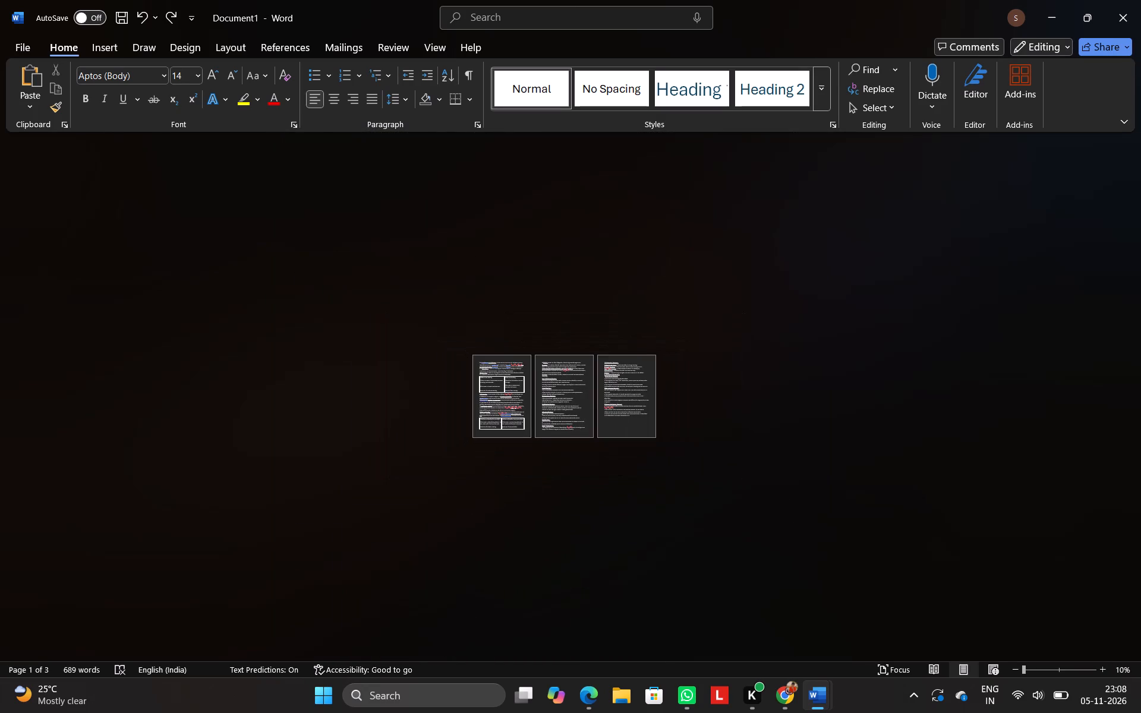
pyautogui.click(585, 415)
pyautogui.keyDown('ctrl'); pyautogui.scroll(3, 585, 415); pyautogui.keyUp('ctrl')
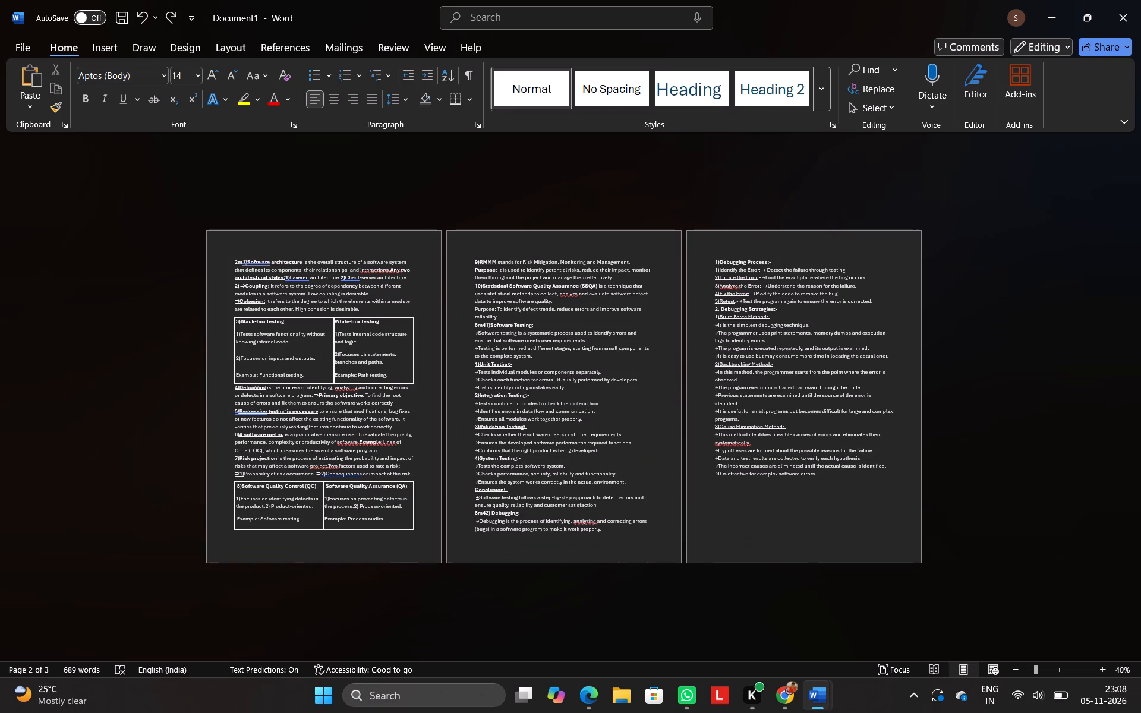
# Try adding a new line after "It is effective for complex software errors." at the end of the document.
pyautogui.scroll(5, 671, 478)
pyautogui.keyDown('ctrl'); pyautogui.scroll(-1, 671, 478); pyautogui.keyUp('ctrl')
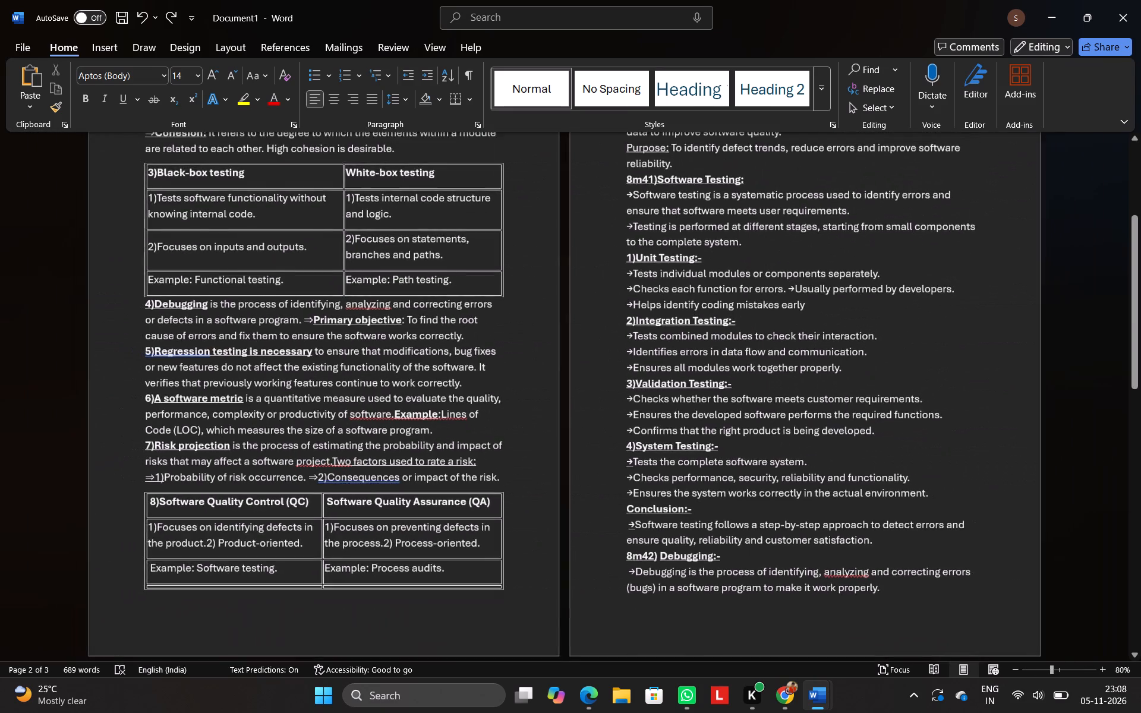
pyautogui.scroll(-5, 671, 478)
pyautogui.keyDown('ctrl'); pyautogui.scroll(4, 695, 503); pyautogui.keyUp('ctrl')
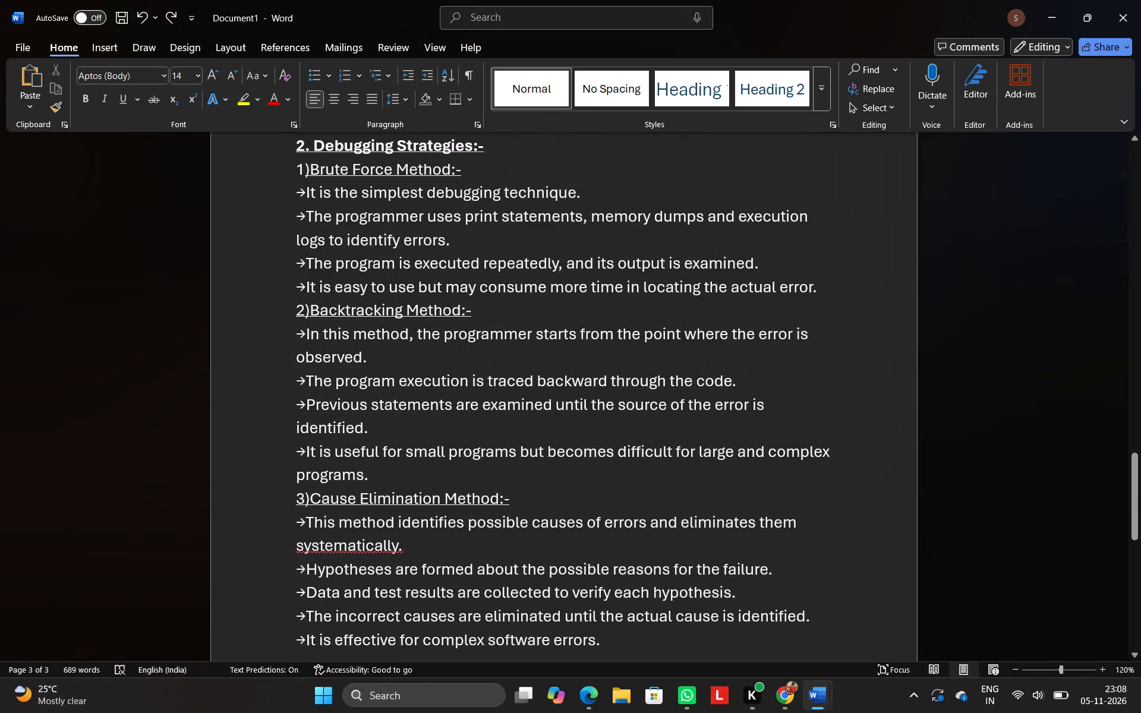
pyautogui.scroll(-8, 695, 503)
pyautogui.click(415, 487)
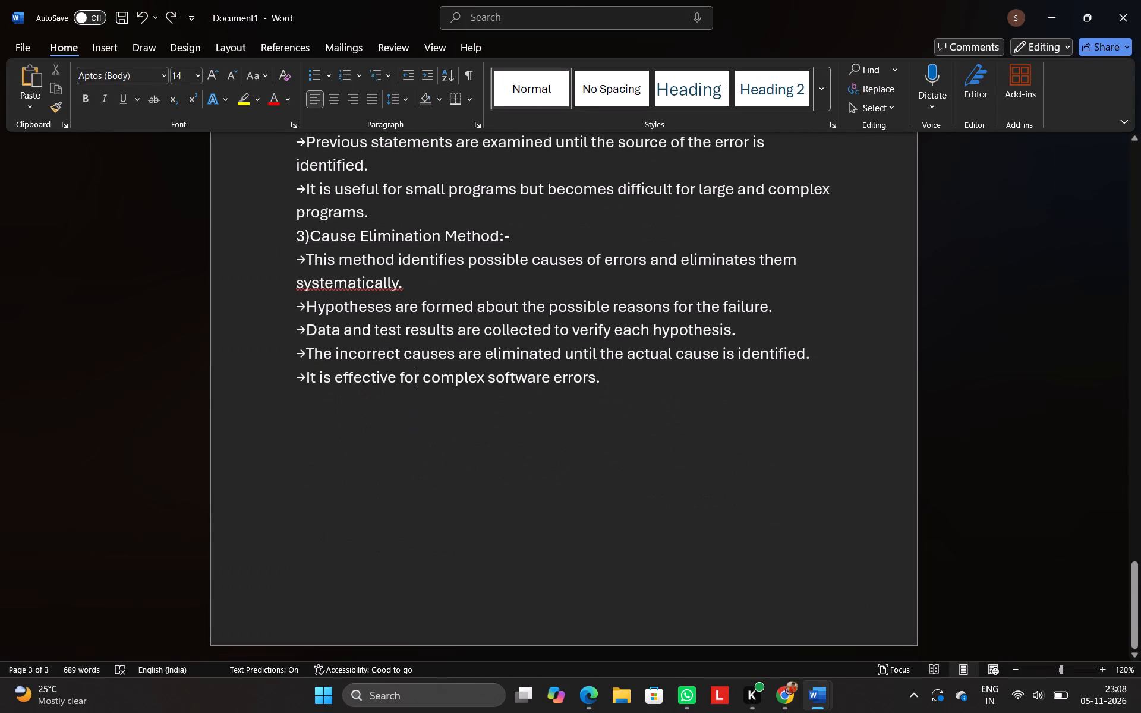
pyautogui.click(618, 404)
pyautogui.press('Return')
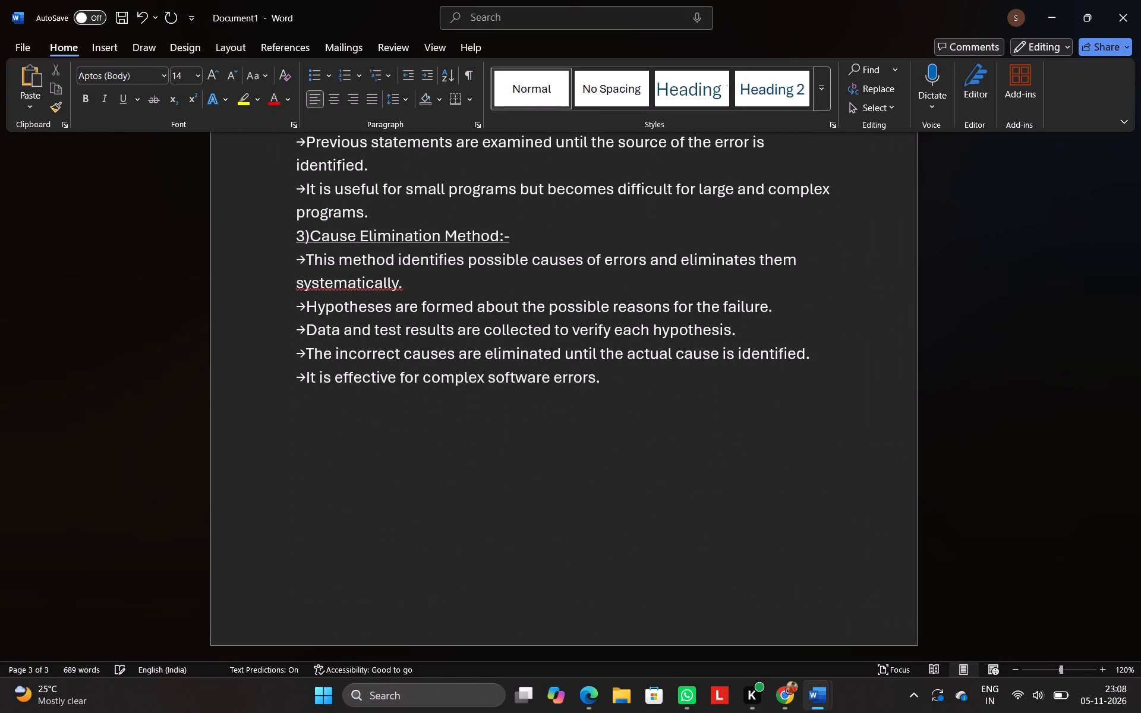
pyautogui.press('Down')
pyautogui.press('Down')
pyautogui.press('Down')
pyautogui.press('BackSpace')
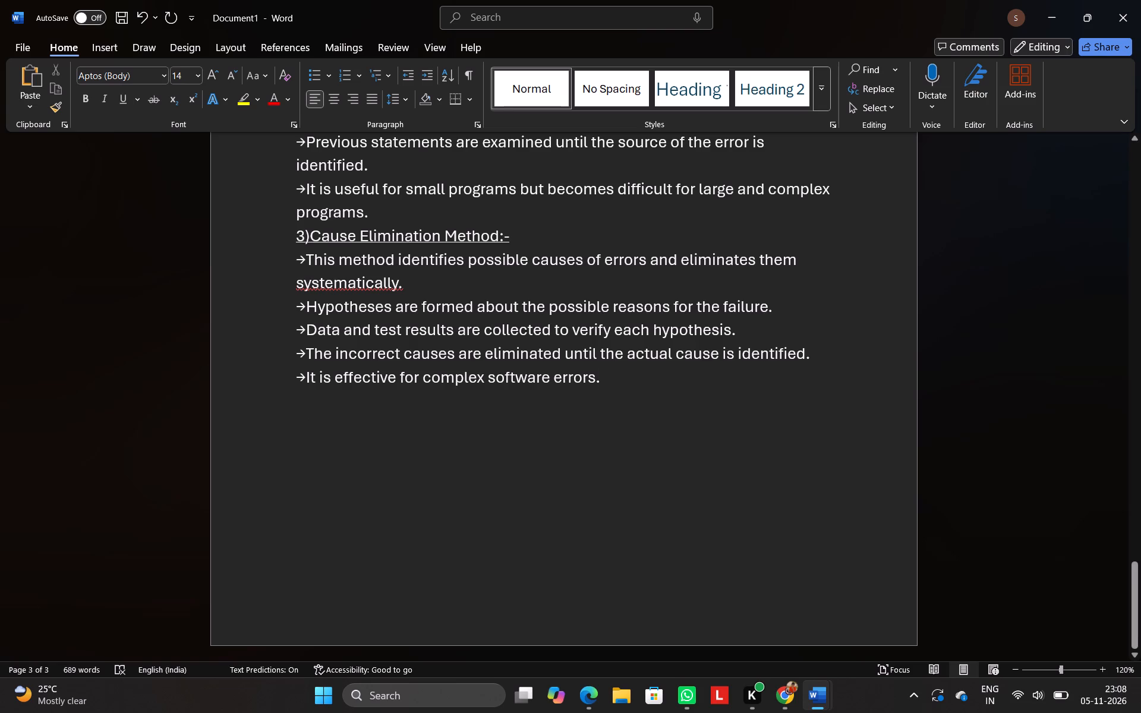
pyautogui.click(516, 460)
# Switch to SE.pdf in Edge and examine the handwritten Unit-5 answers on pages 6 to 10.
pyautogui.click(603, 699)
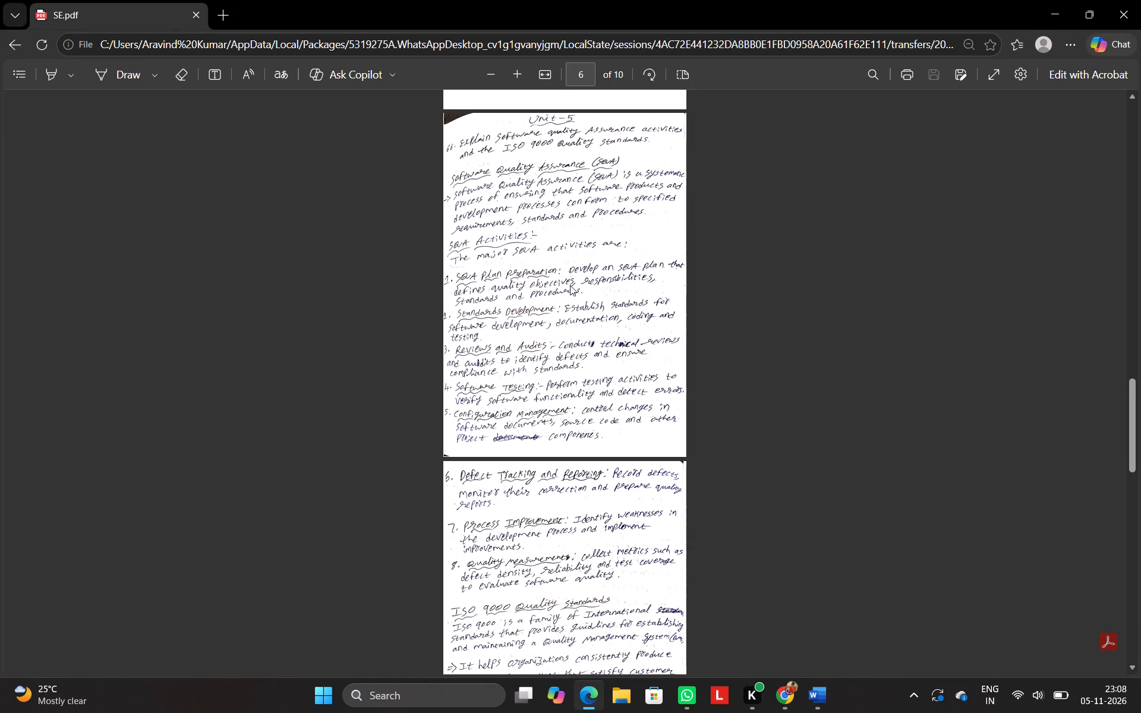
pyautogui.scroll(-4, 570, 285)
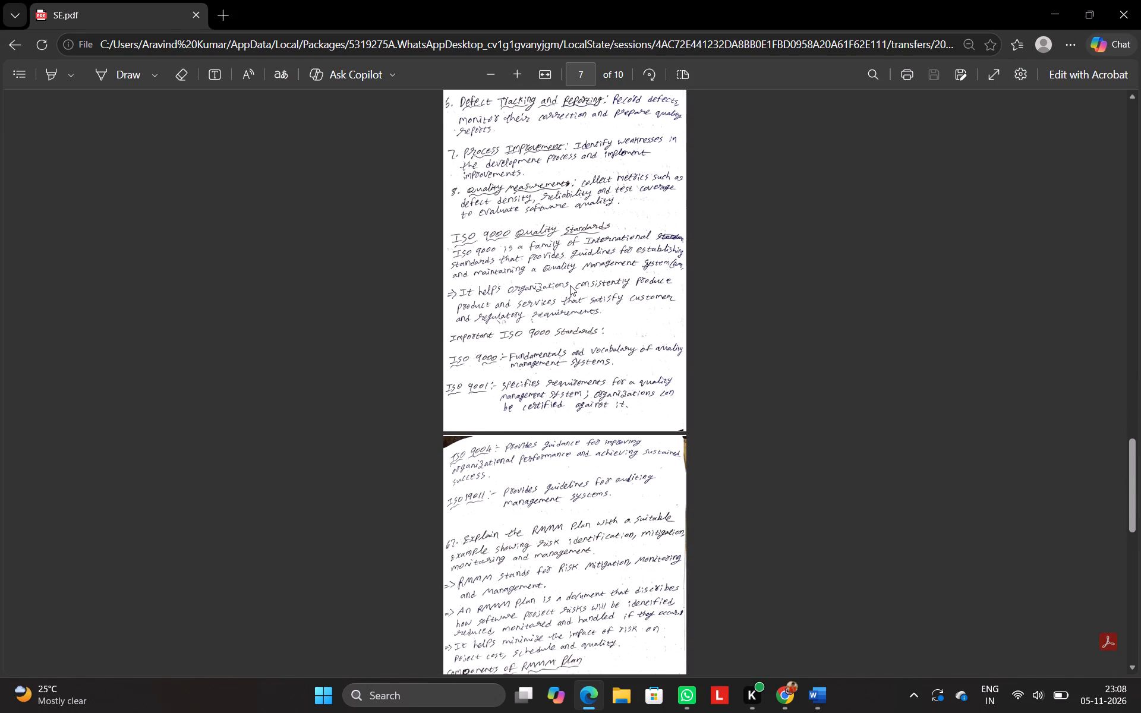
pyautogui.scroll(-9, 570, 285)
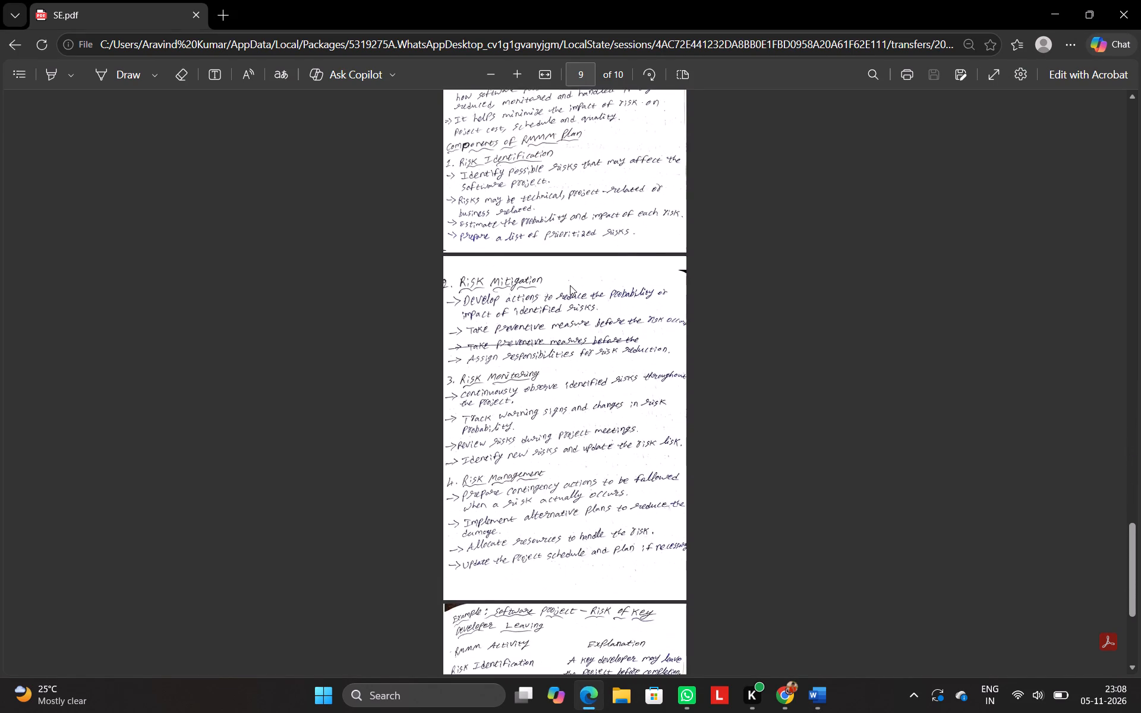
pyautogui.scroll(-4, 570, 285)
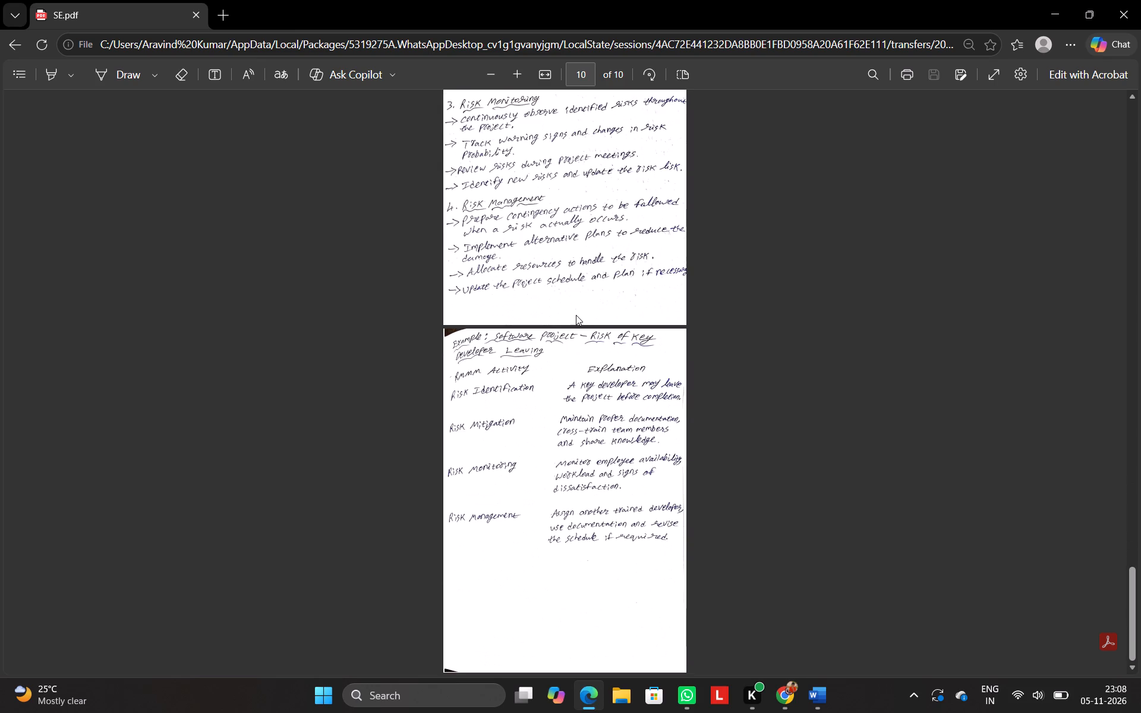
pyautogui.scroll(1, 576, 315)
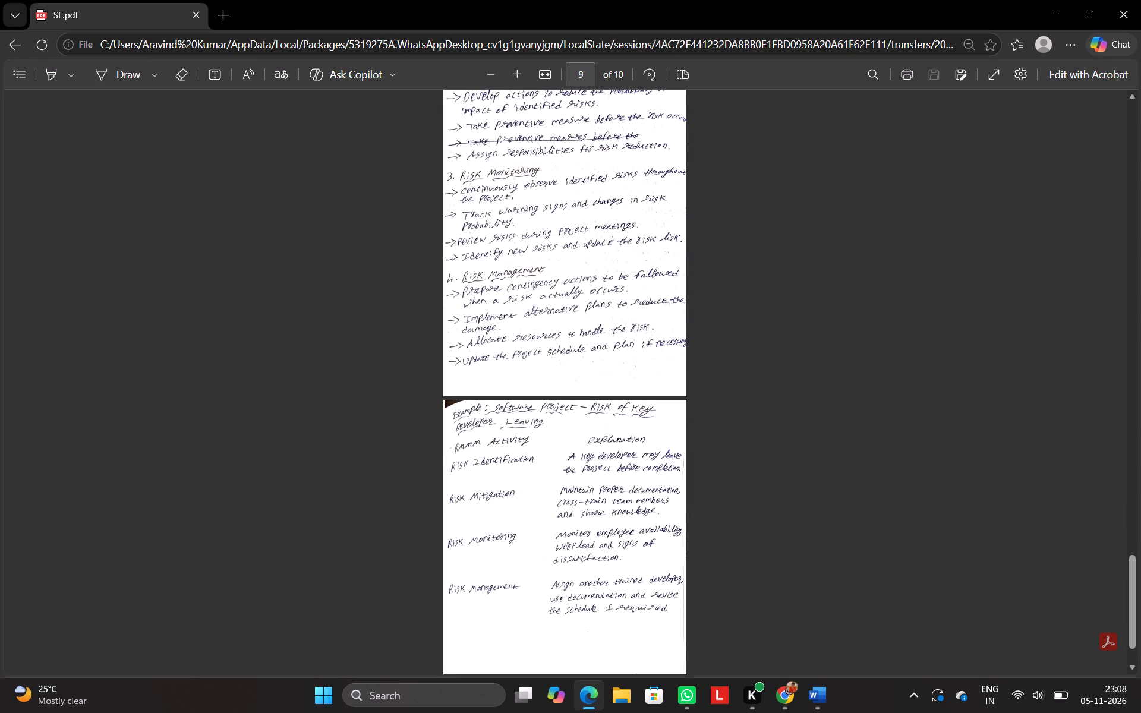
pyautogui.scroll(3, 576, 329)
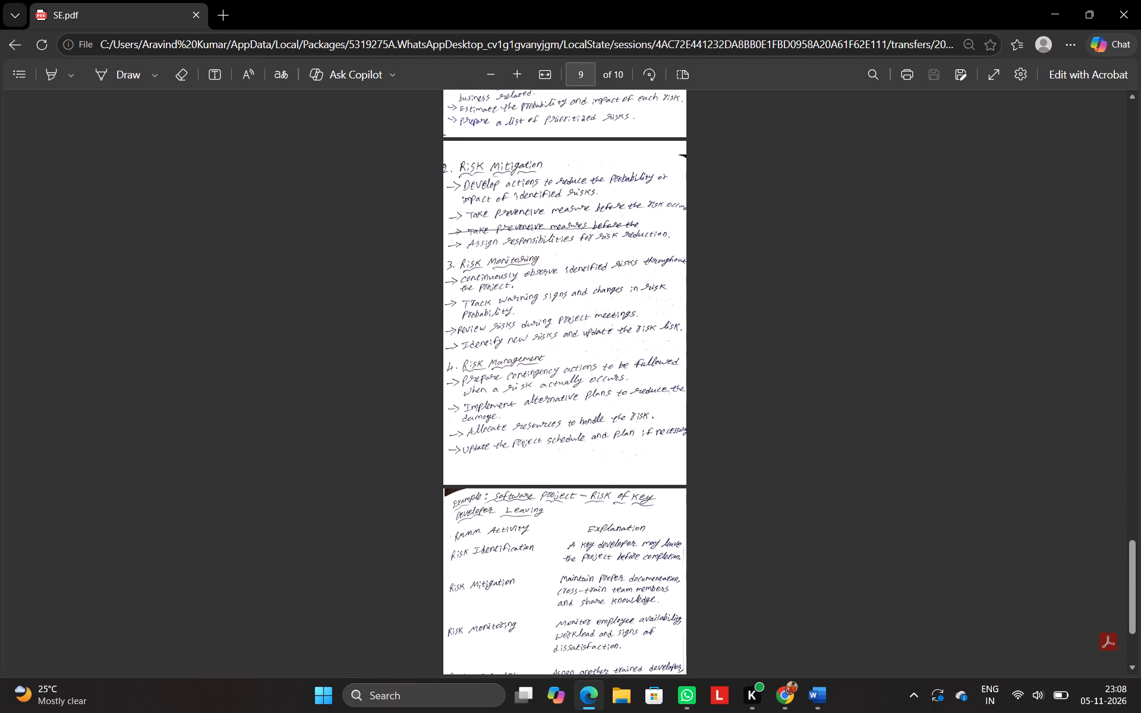
pyautogui.scroll(4, 576, 329)
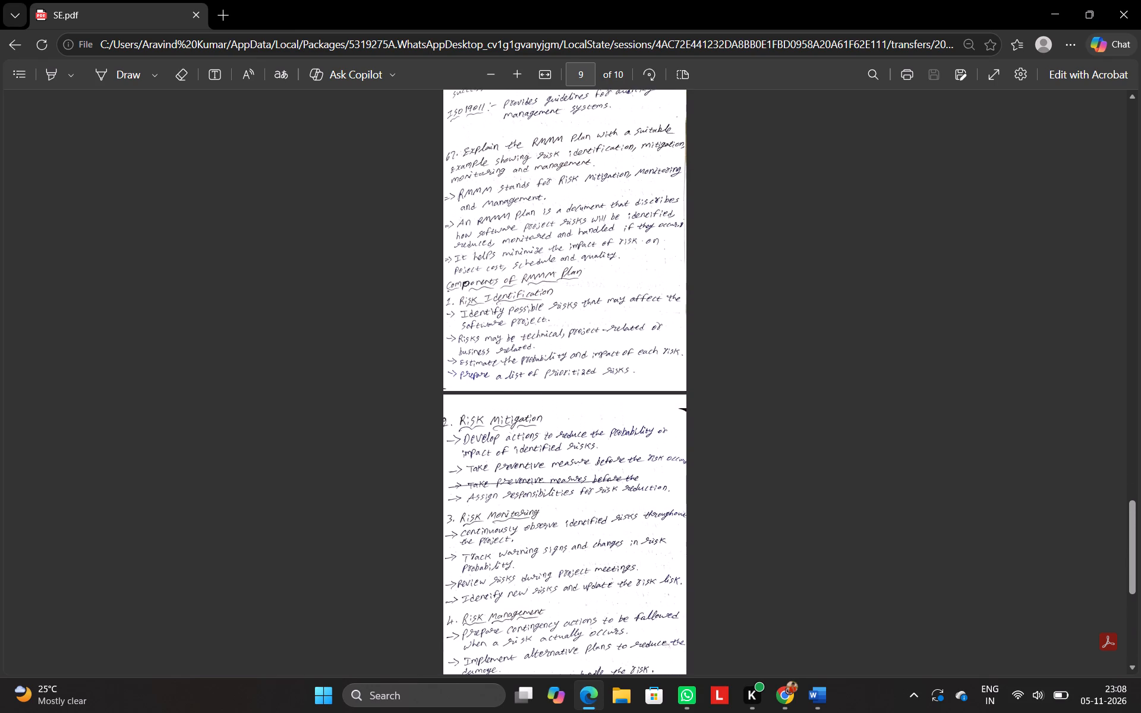
pyautogui.scroll(8, 576, 329)
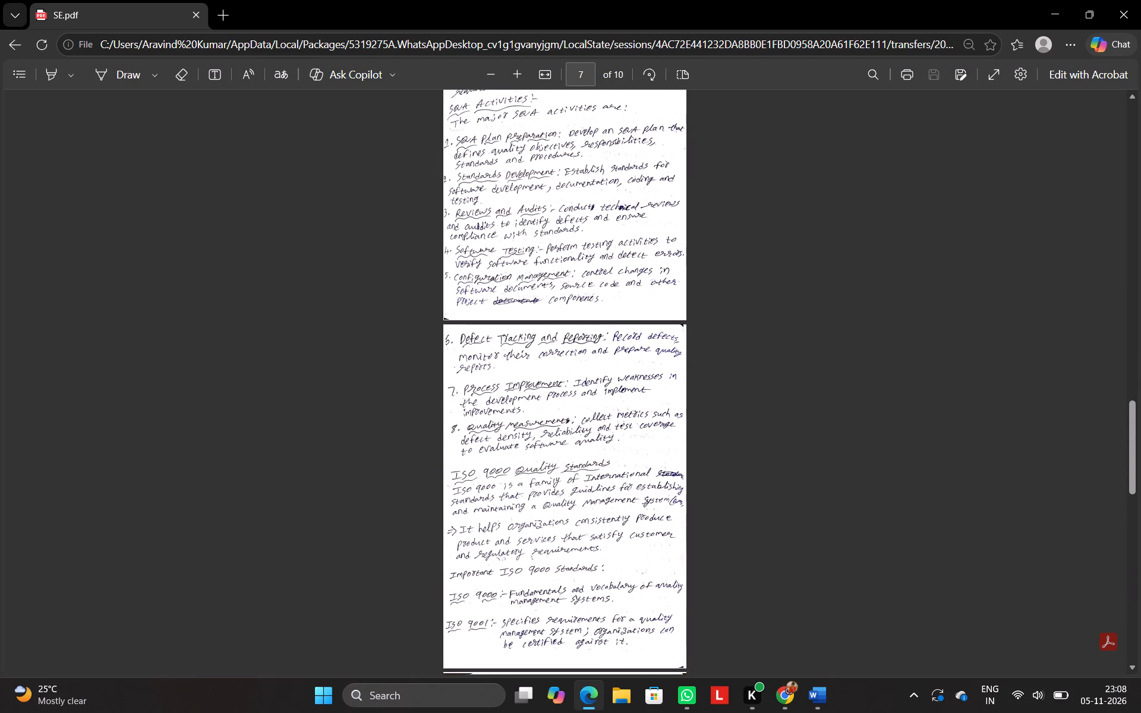
pyautogui.scroll(4, 576, 329)
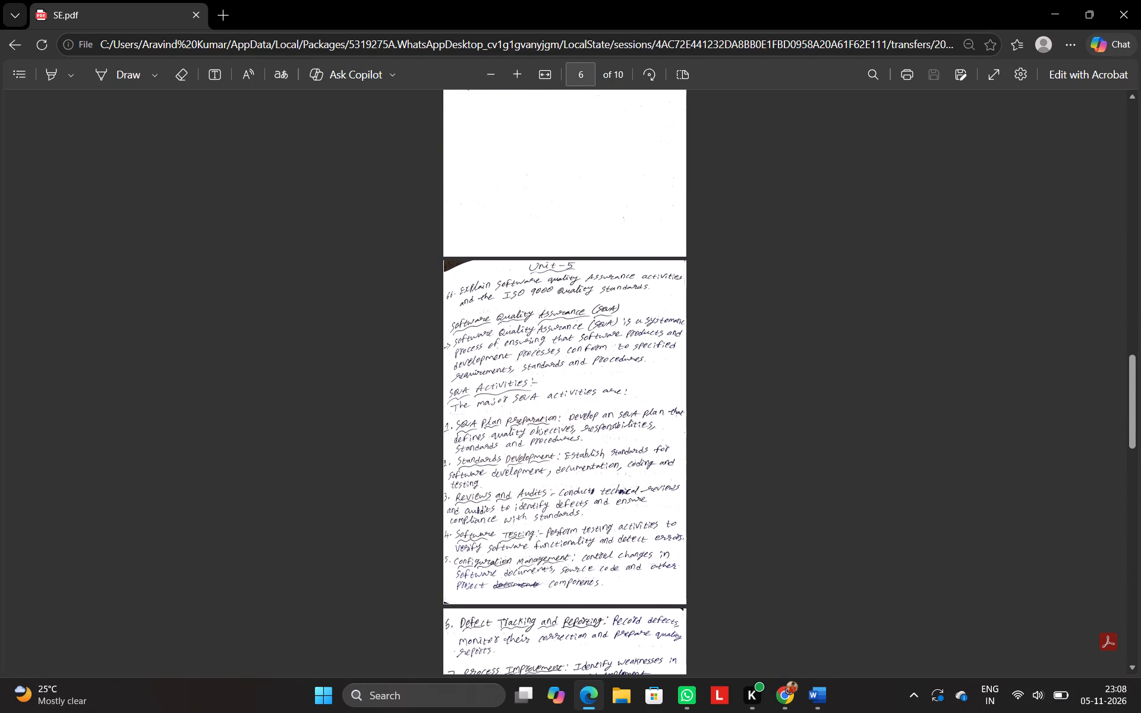
# Capture a screenshot of page 6, from the Unit-5 heading through SQA activity 5, Configuration Management.
pyautogui.scroll(-1, 576, 329)
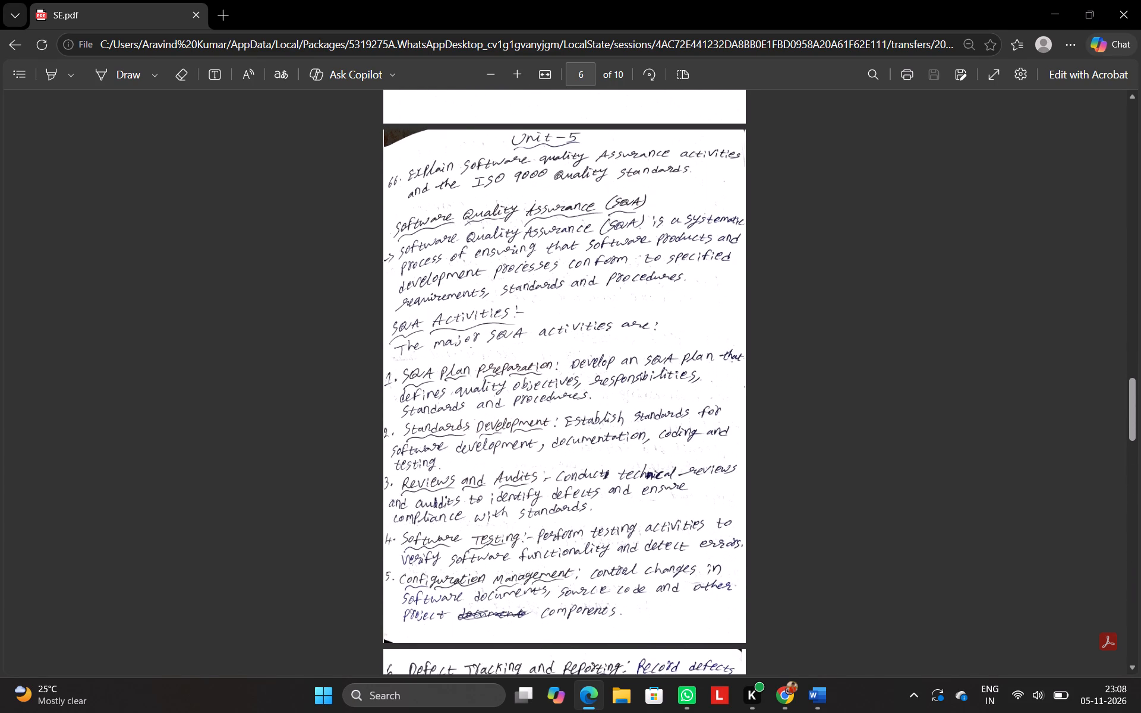
pyautogui.scroll(-1, 576, 329)
pyautogui.press('shift+super+s')
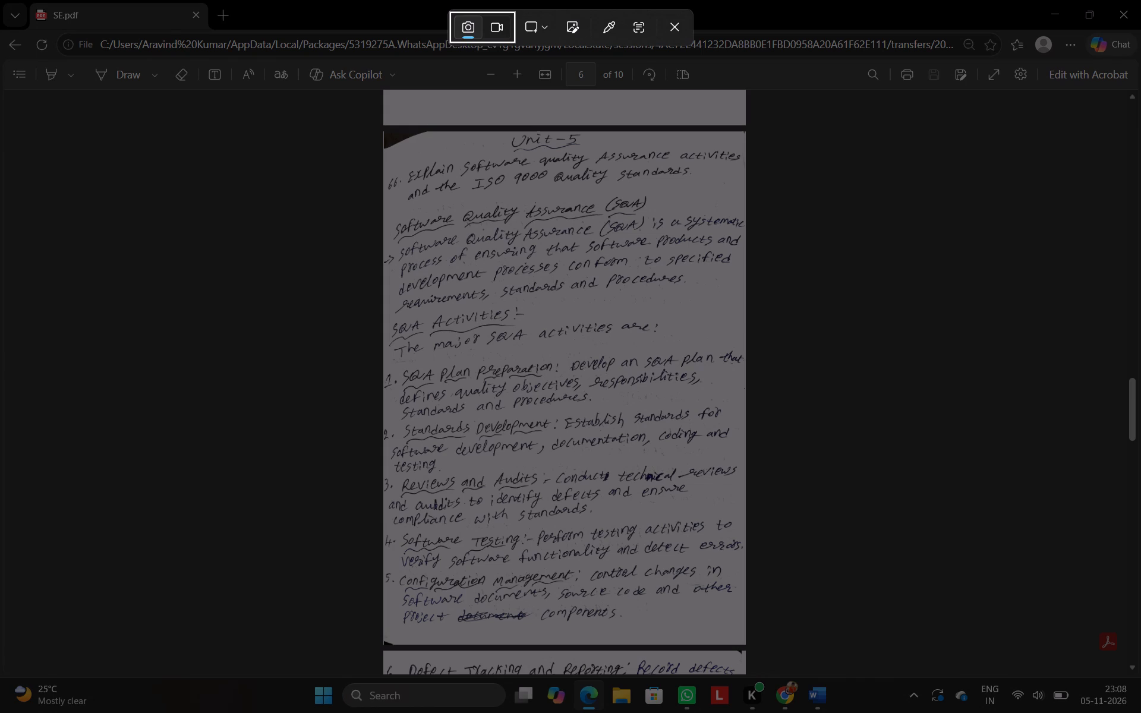
pyautogui.moveTo(381, 131); pyautogui.dragTo(690, 471)
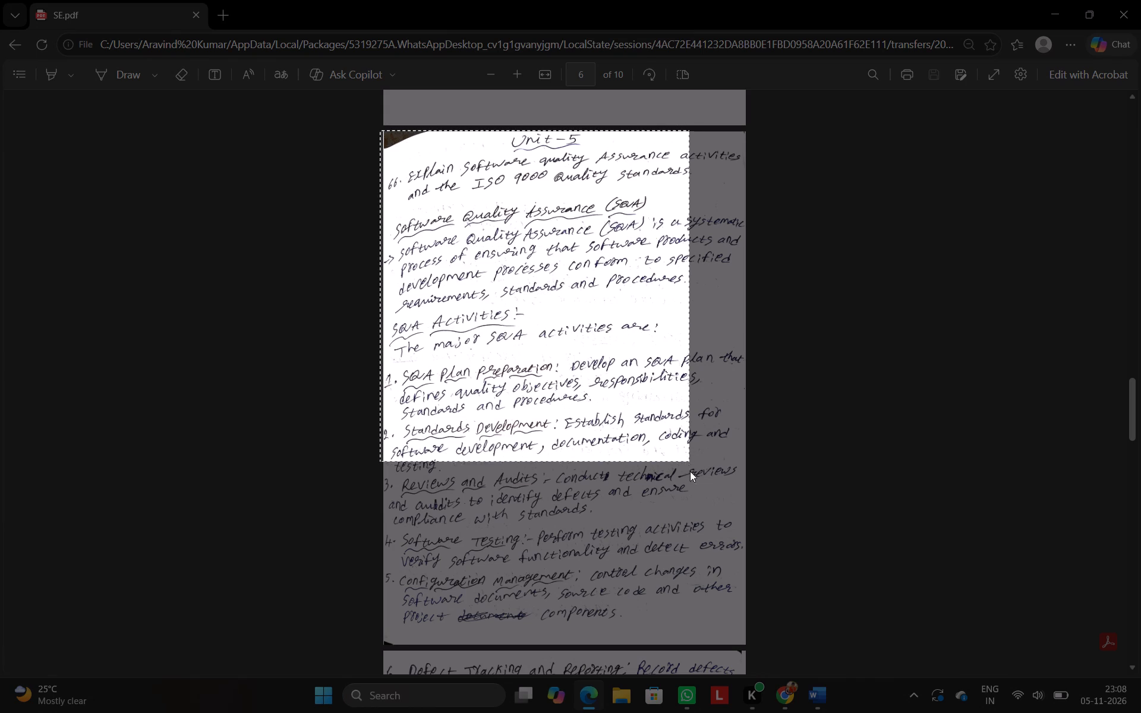
pyautogui.moveTo(690, 471); pyautogui.dragTo(742, 630)
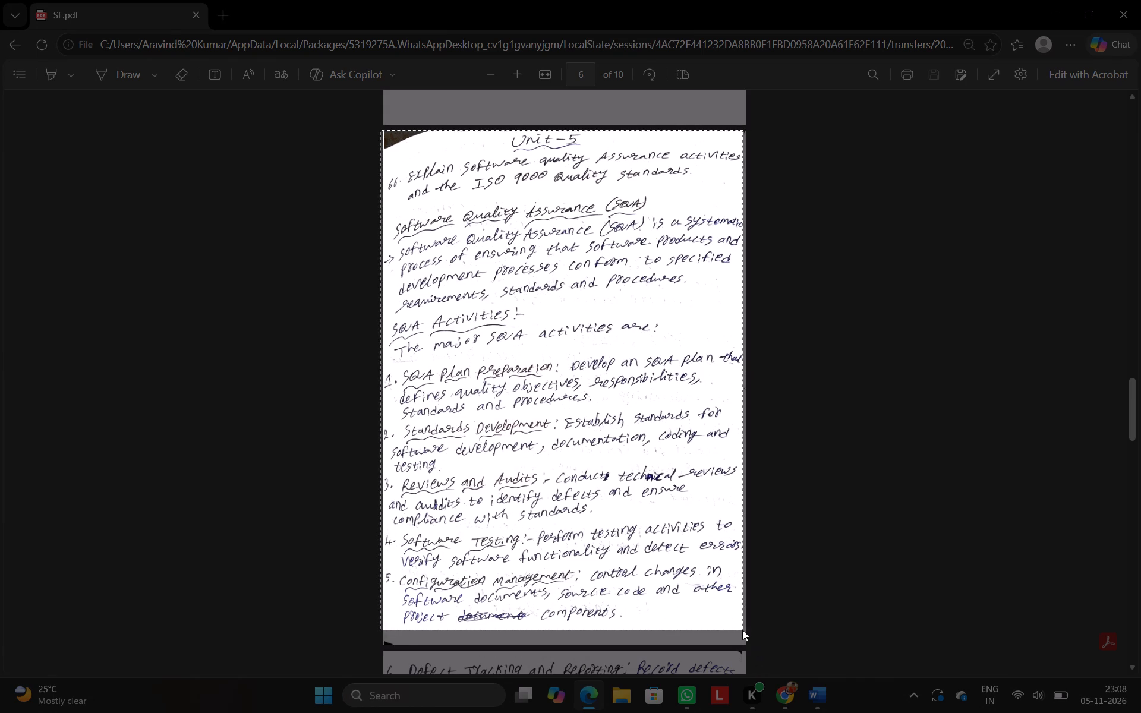
pyautogui.moveTo(742, 630); pyautogui.dragTo(750, 632)
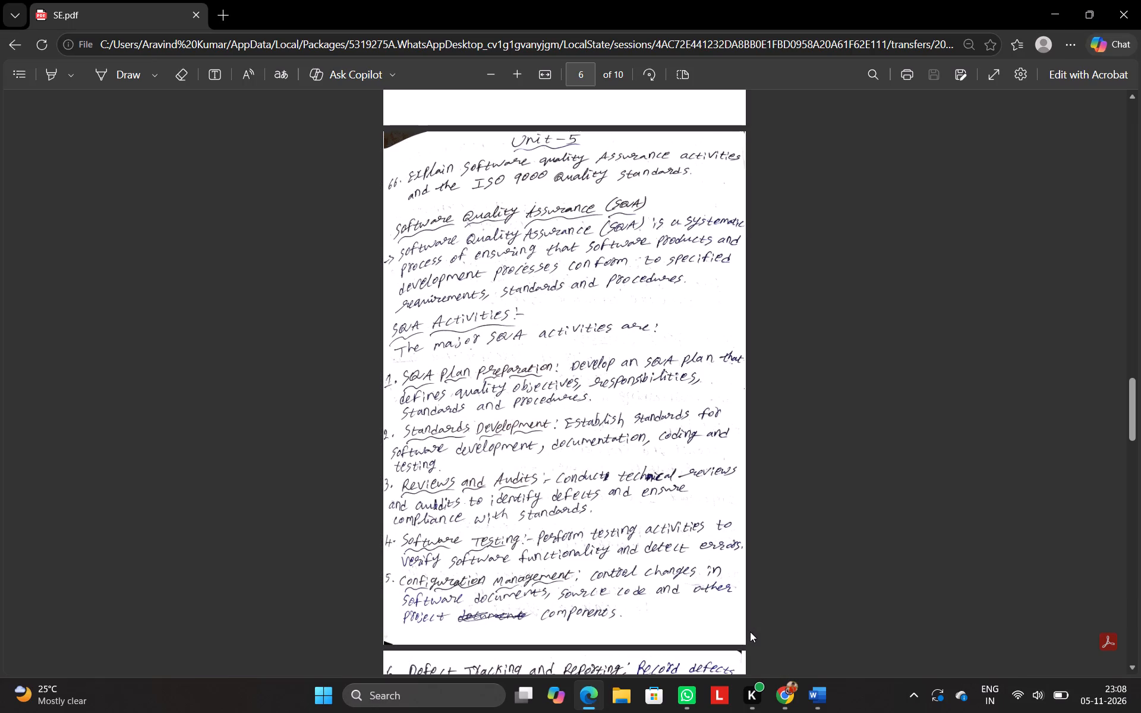
# Capture a screenshot of the PDF from item 6, Defect Tracking and Reporting, through the ISO 19011 entry.
pyautogui.scroll(-6, 610, 529)
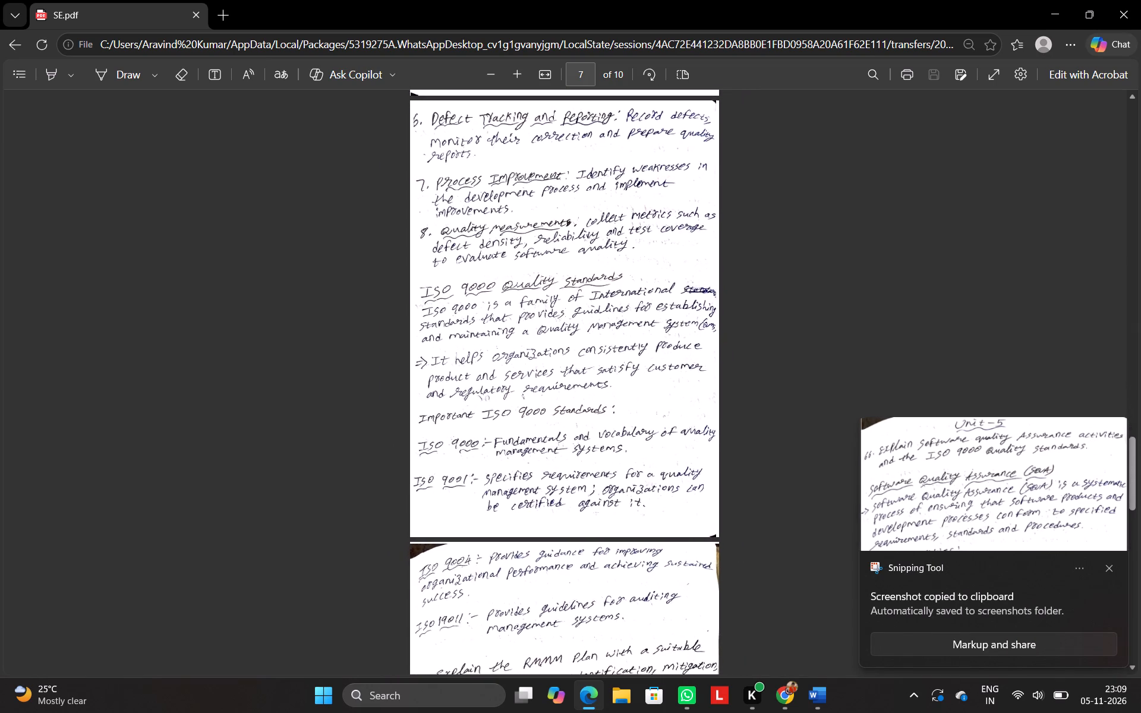
pyautogui.scroll(1, 609, 543)
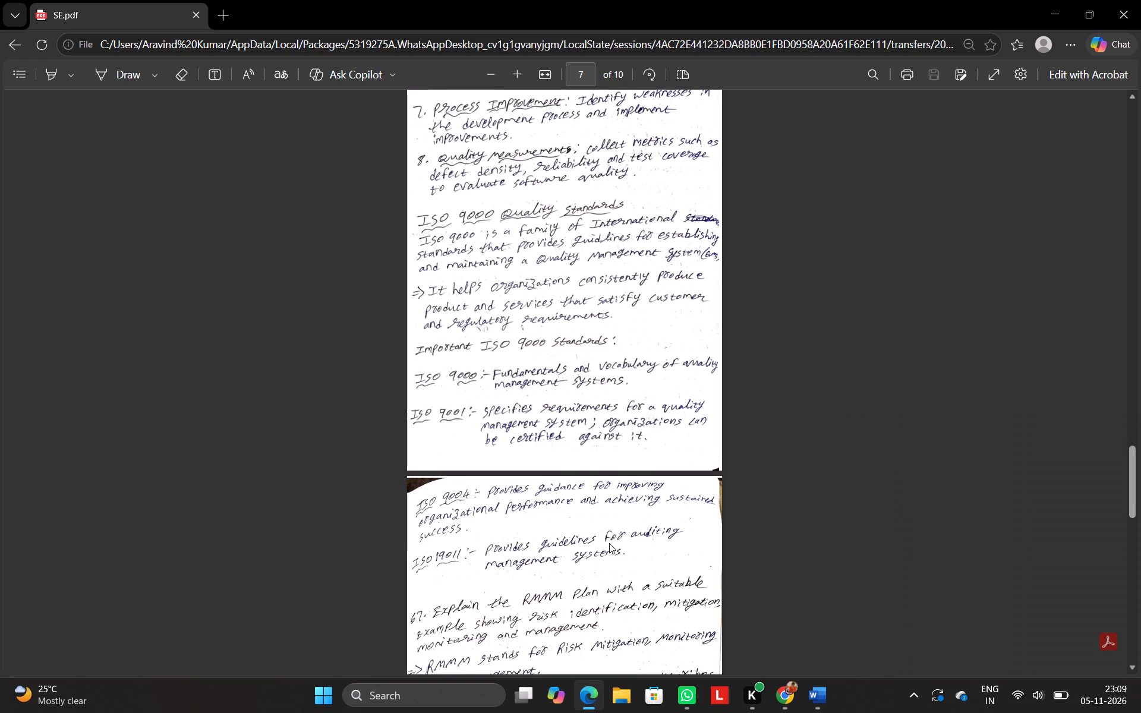
pyautogui.scroll(1, 609, 543)
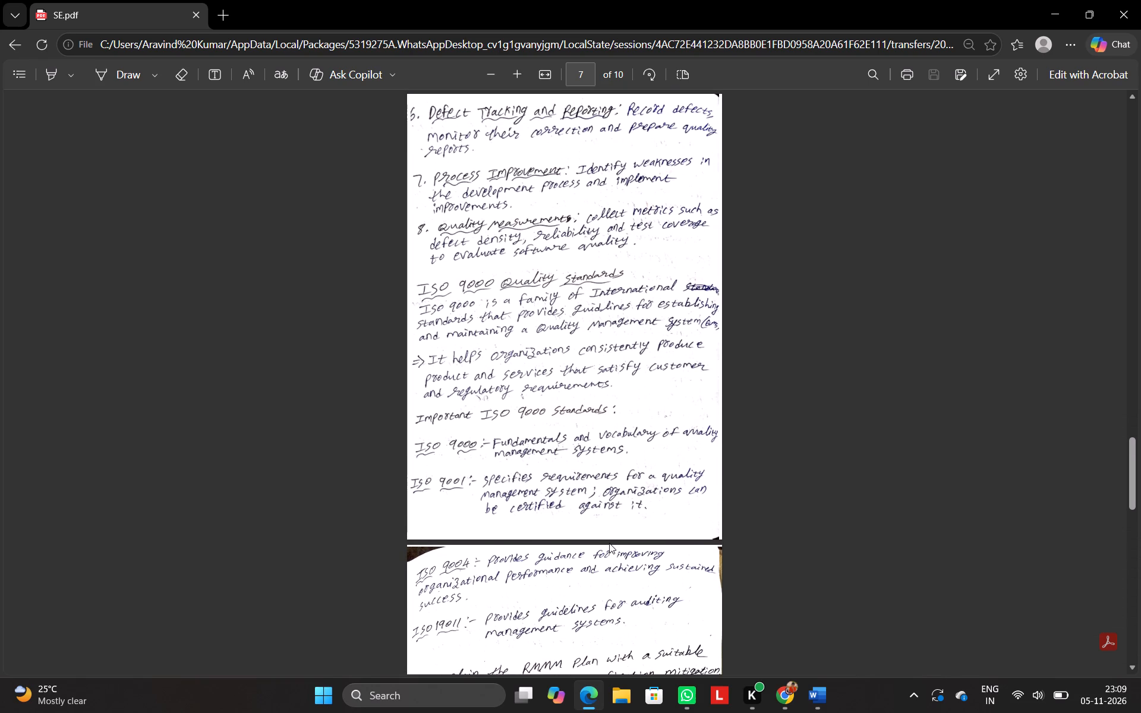
pyautogui.press('shift+super+s')
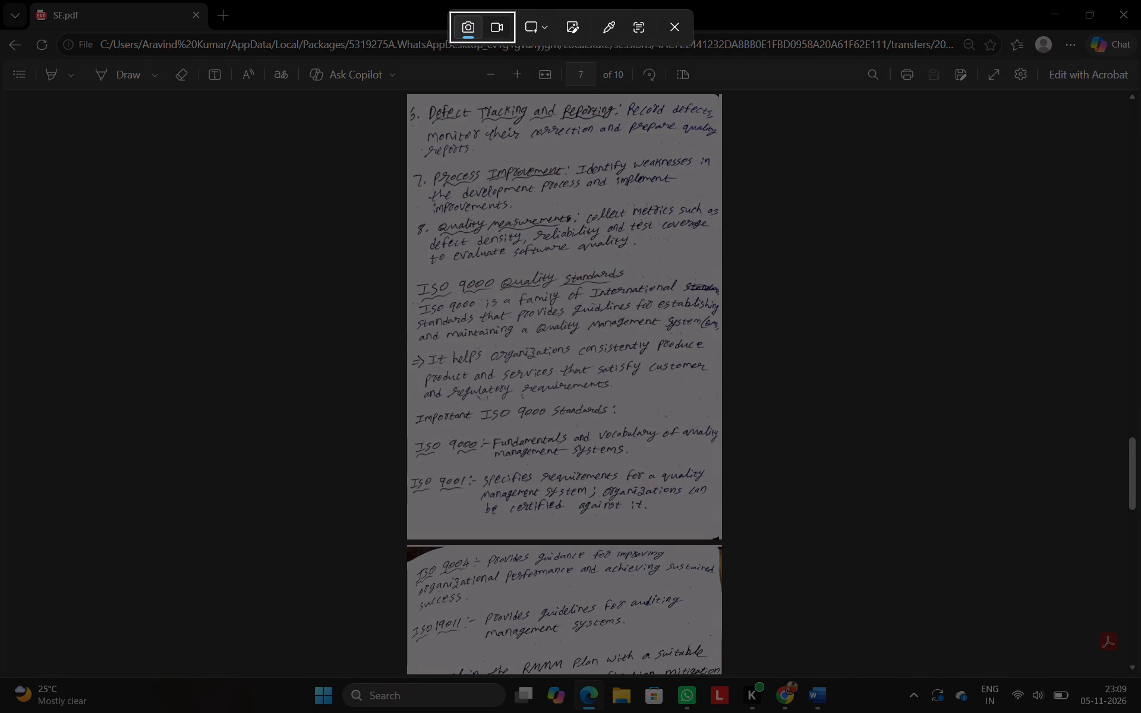
pyautogui.moveTo(406, 96); pyautogui.dragTo(609, 444)
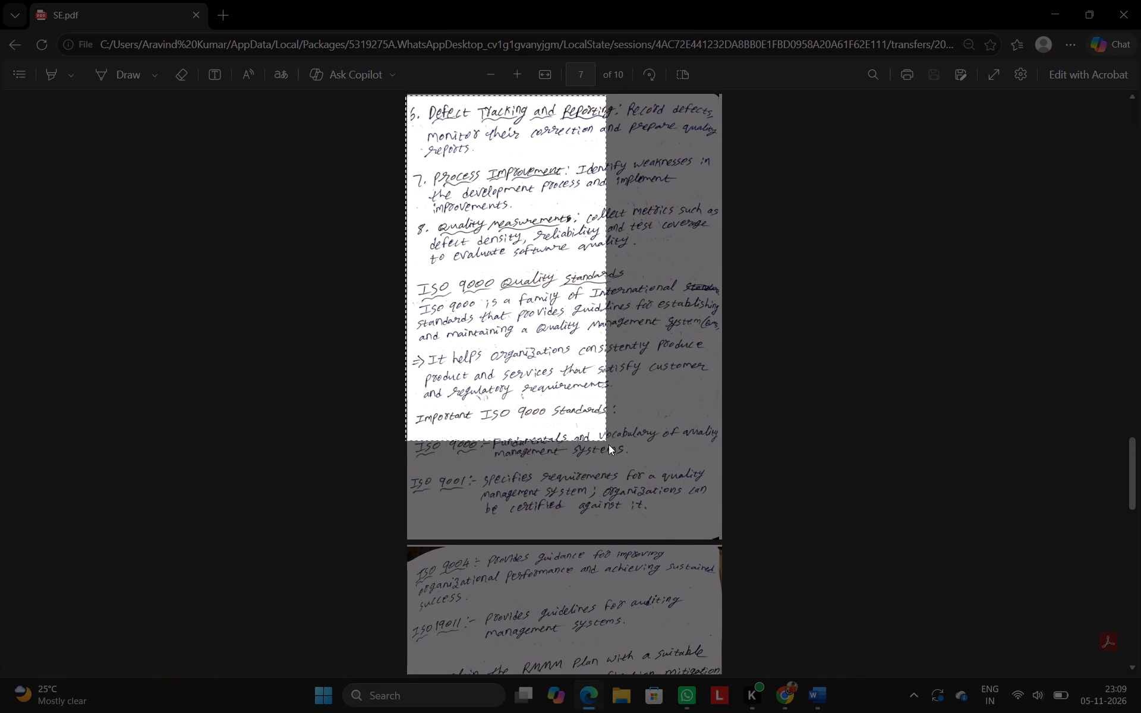
pyautogui.moveTo(609, 444); pyautogui.dragTo(766, 630)
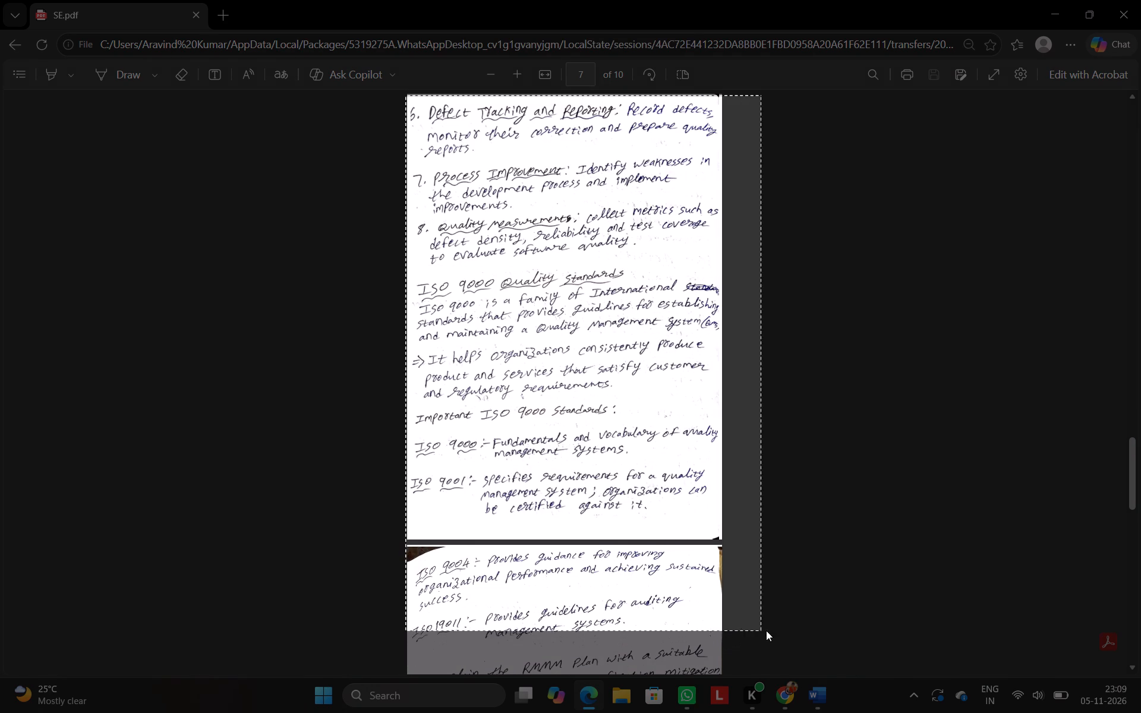
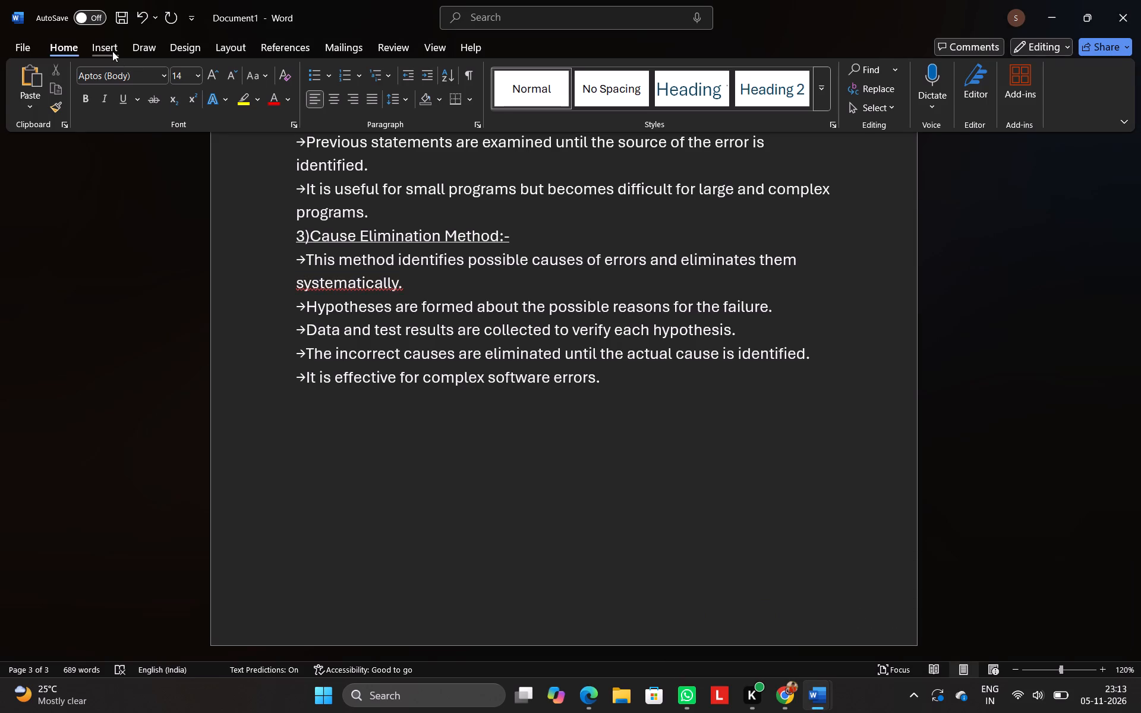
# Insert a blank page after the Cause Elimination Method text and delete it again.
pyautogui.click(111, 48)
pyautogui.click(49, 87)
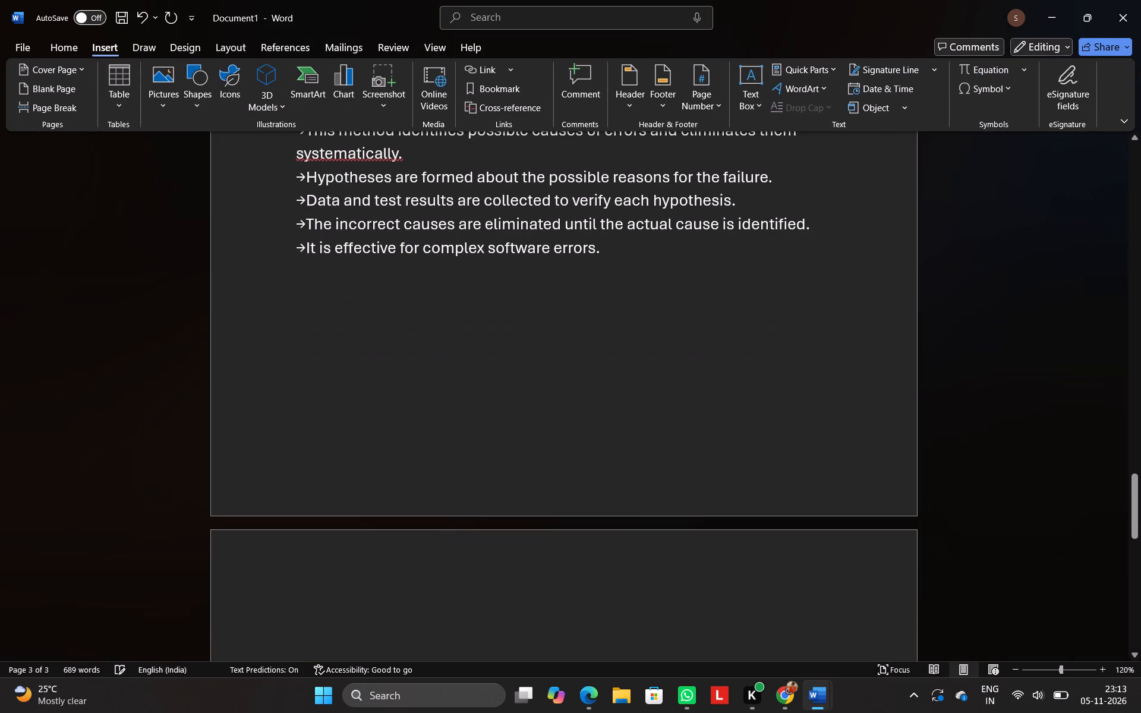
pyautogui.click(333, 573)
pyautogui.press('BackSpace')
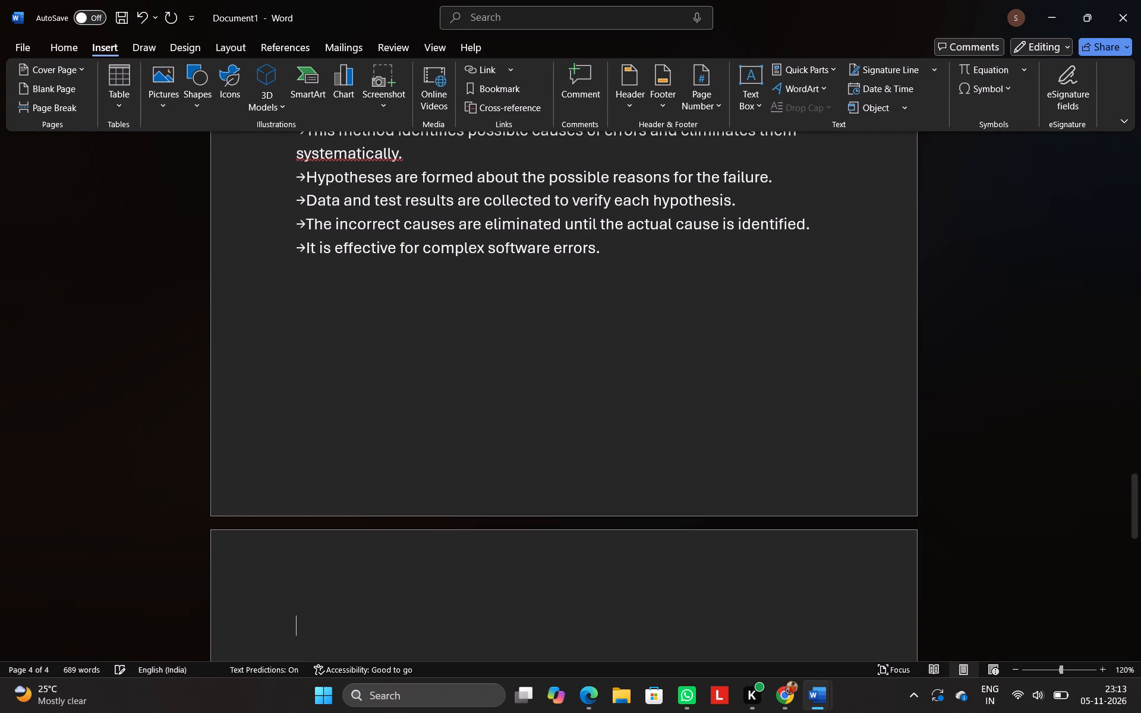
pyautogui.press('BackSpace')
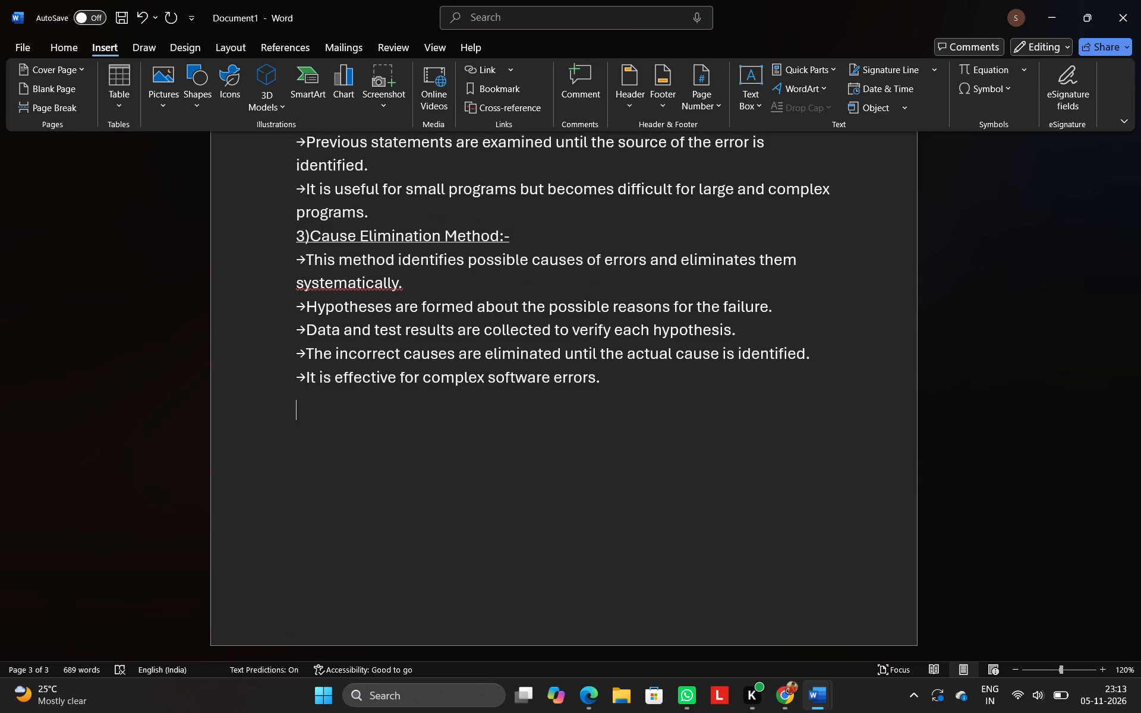
# Insert a blank page after the Cause Elimination Method text and paste the copied SQA and ISO 9000 answer.
pyautogui.scroll(-6, 333, 573)
pyautogui.click(70, 91)
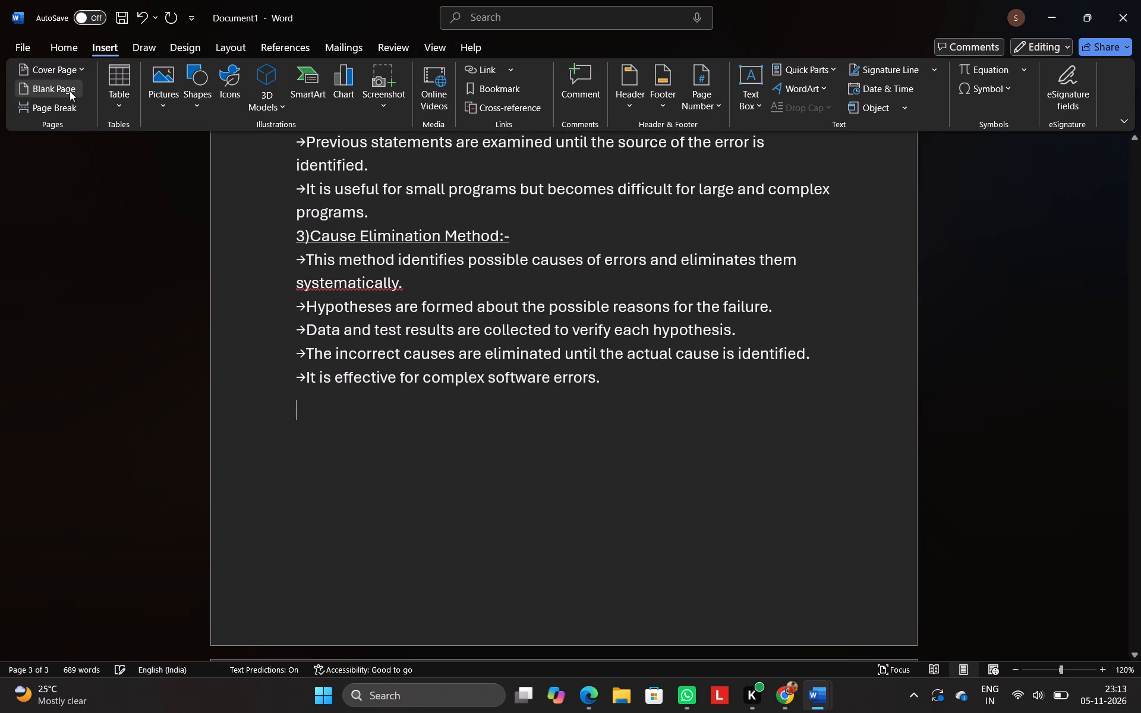
pyautogui.hotkey('ctrl', 'v')
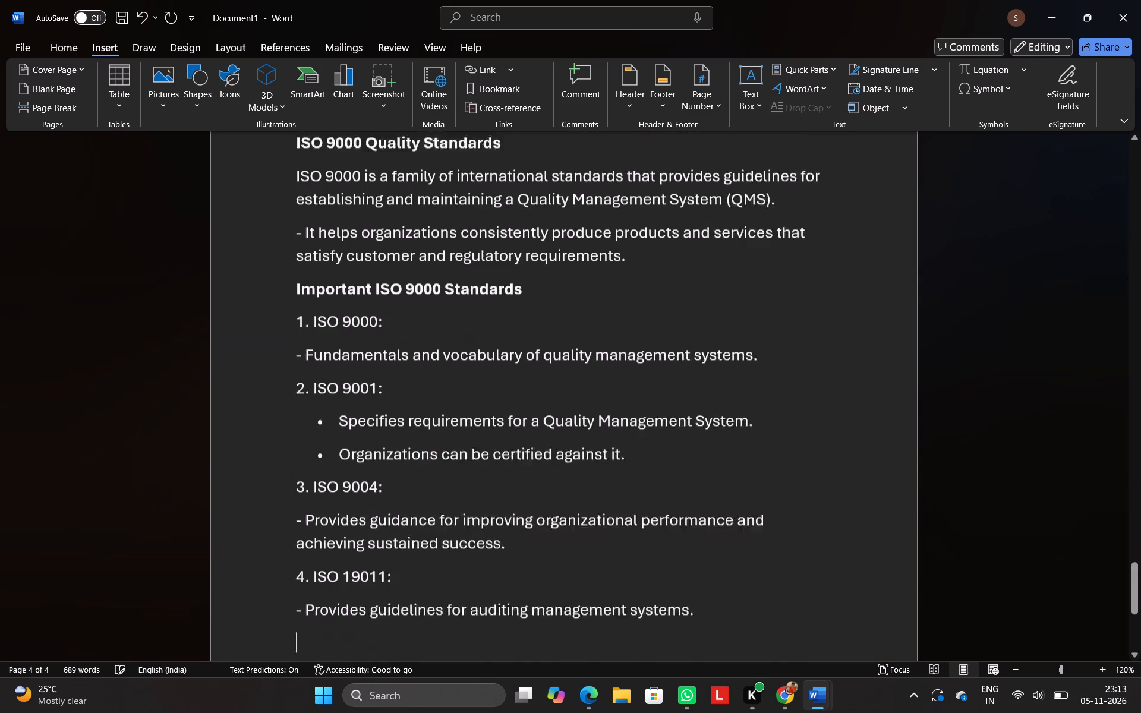
# Review the pasted SQA and ISO 9000 text and the document's earlier short answers, testing and debugging sections.
pyautogui.scroll(-3, 503, 363)
pyautogui.scroll(3, 503, 363)
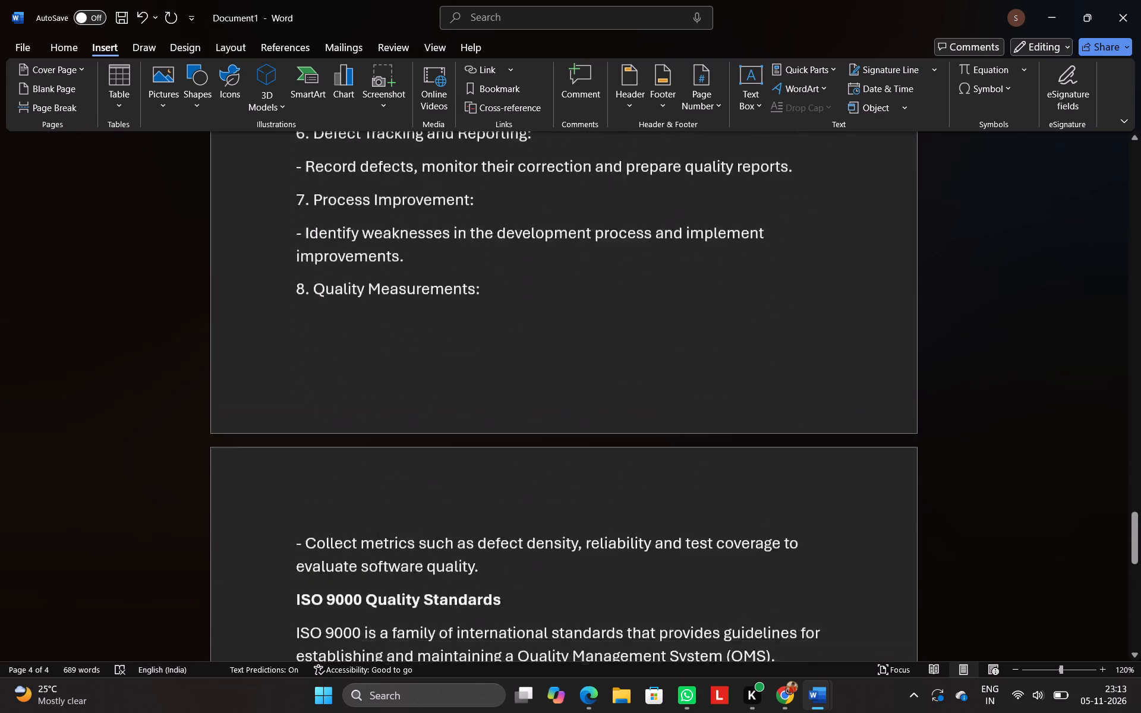
pyautogui.scroll(13, 503, 363)
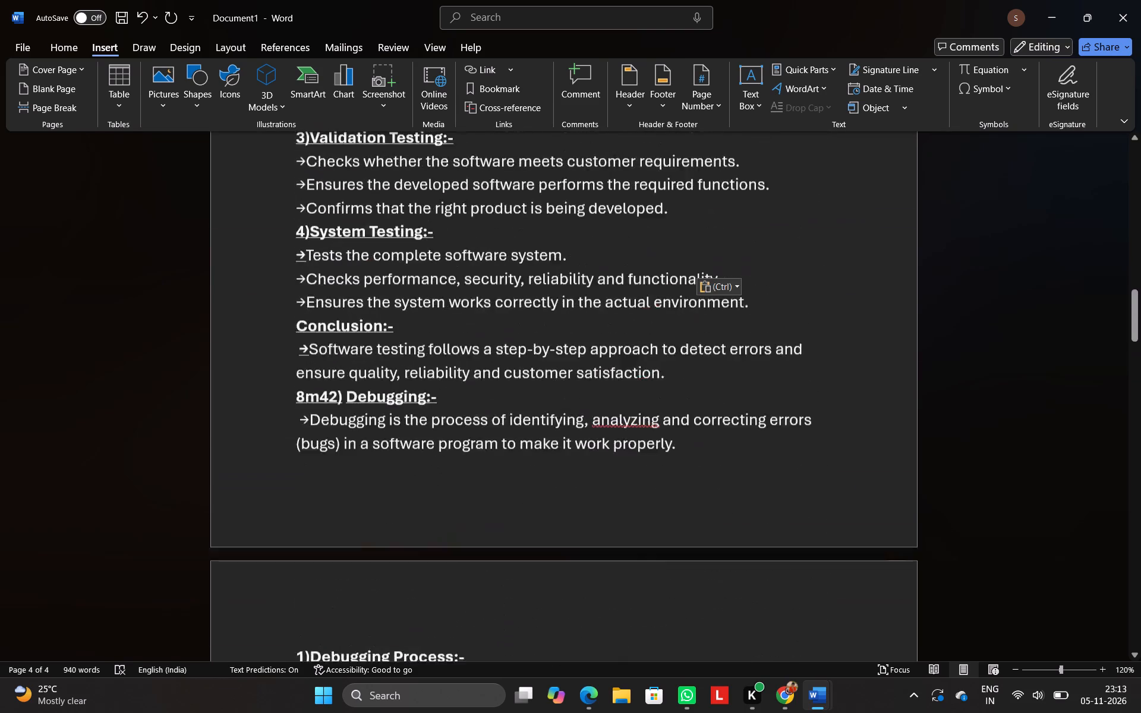
pyautogui.scroll(8, 503, 363)
pyautogui.scroll(-3, 503, 363)
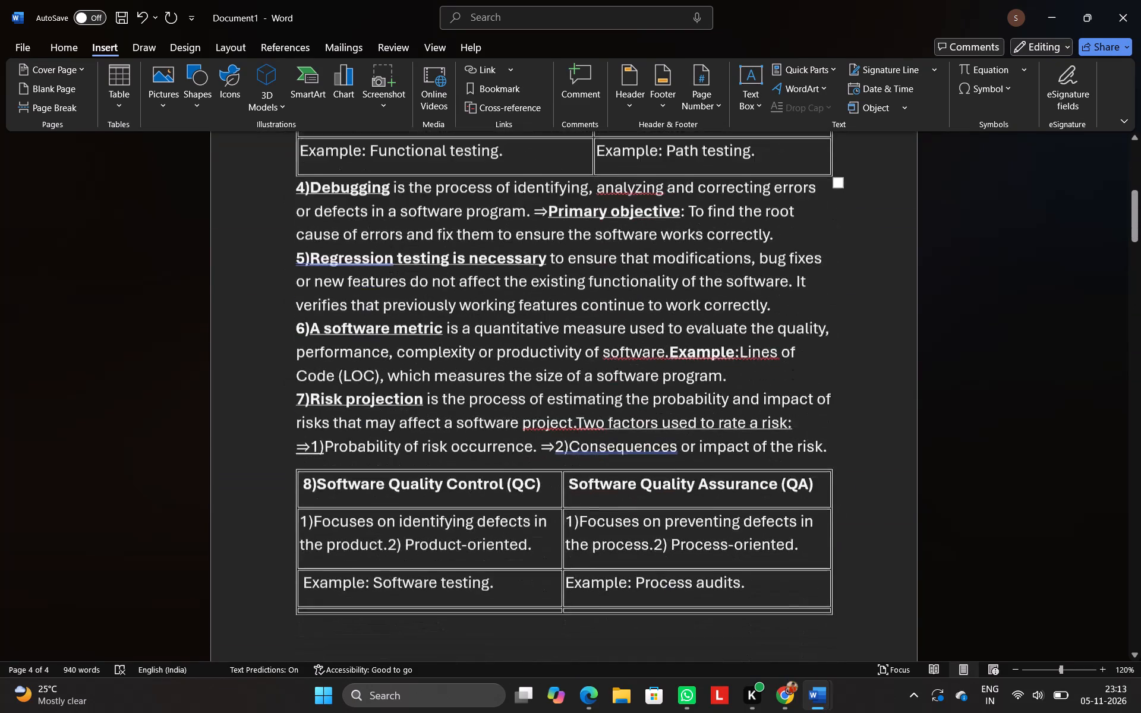
pyautogui.scroll(-8, 503, 363)
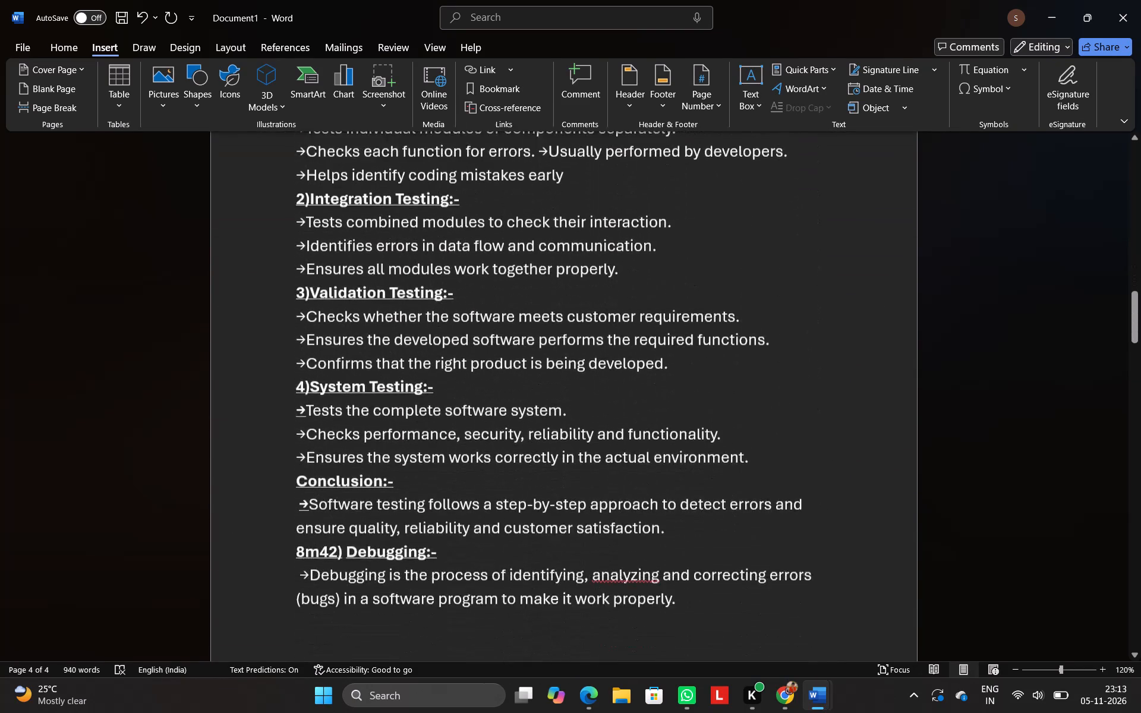
pyautogui.scroll(-6, 503, 363)
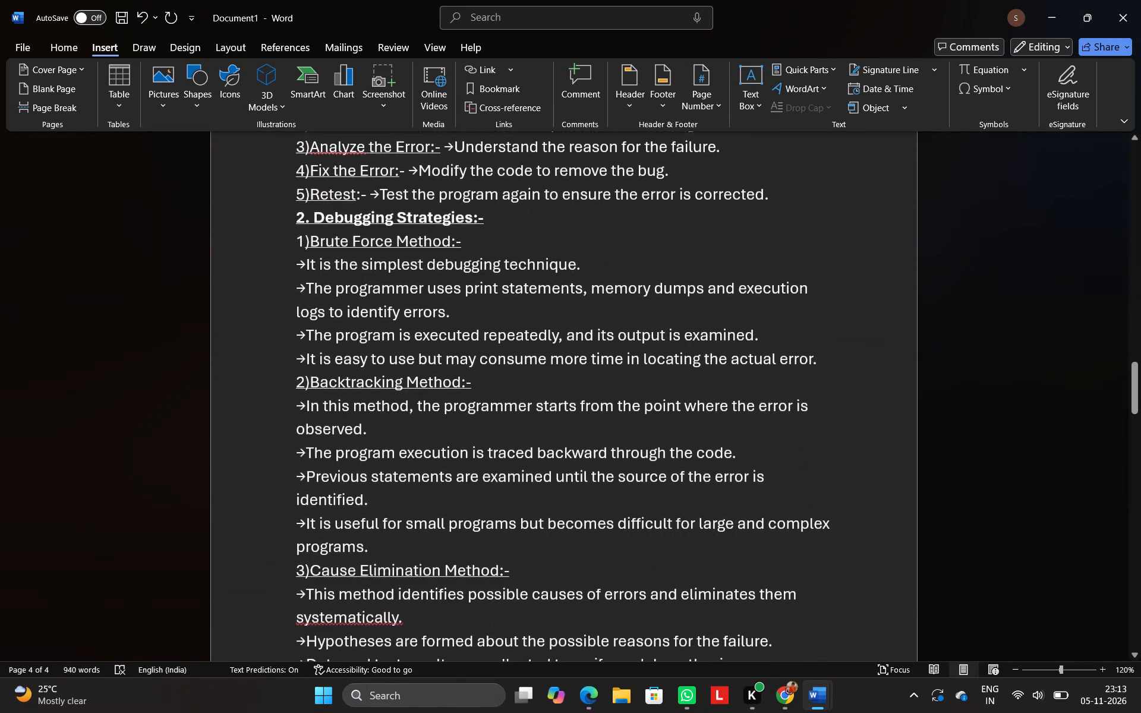
pyautogui.scroll(-2, 503, 363)
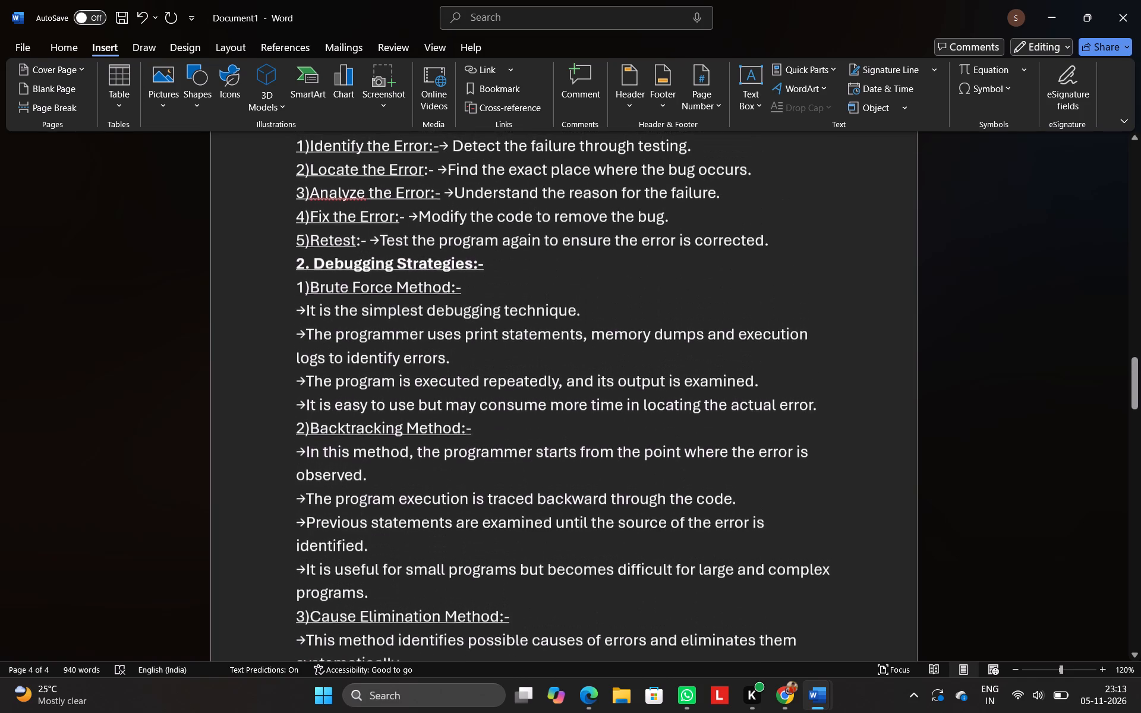
pyautogui.scroll(-2, 503, 363)
# Add line breaks so the arrow explanation of each of the five Debugging Process items starts on its own line.
pyautogui.scroll(2, 503, 363)
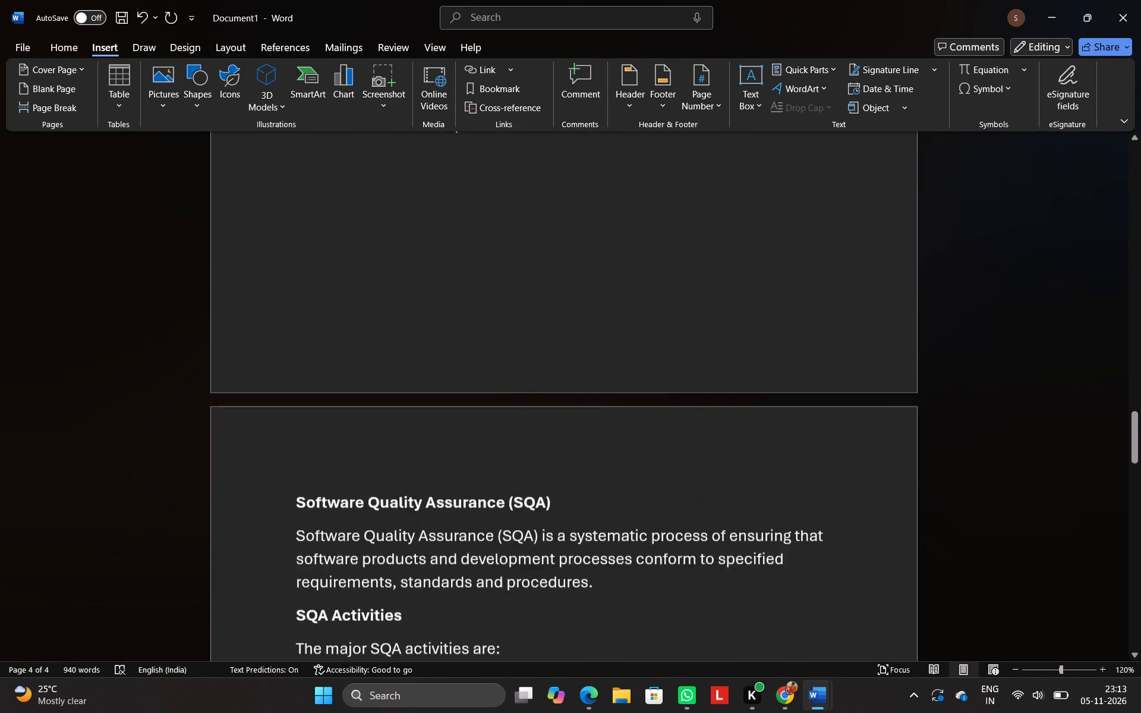
pyautogui.scroll(2, 503, 363)
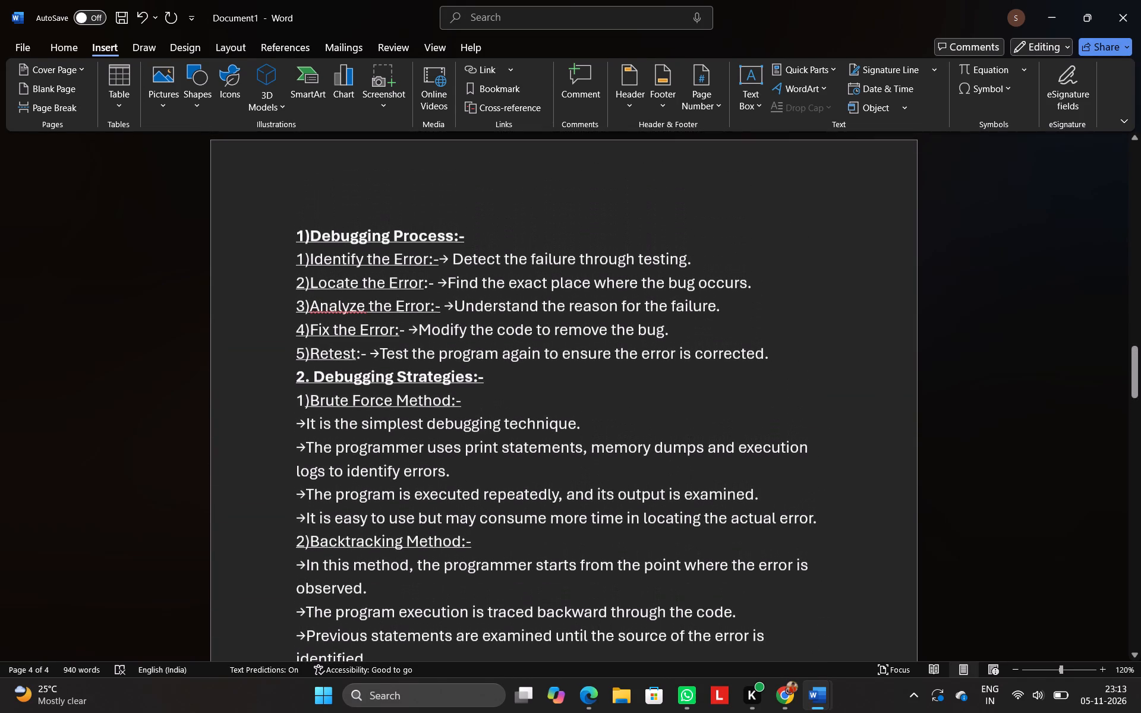
pyautogui.click(440, 260)
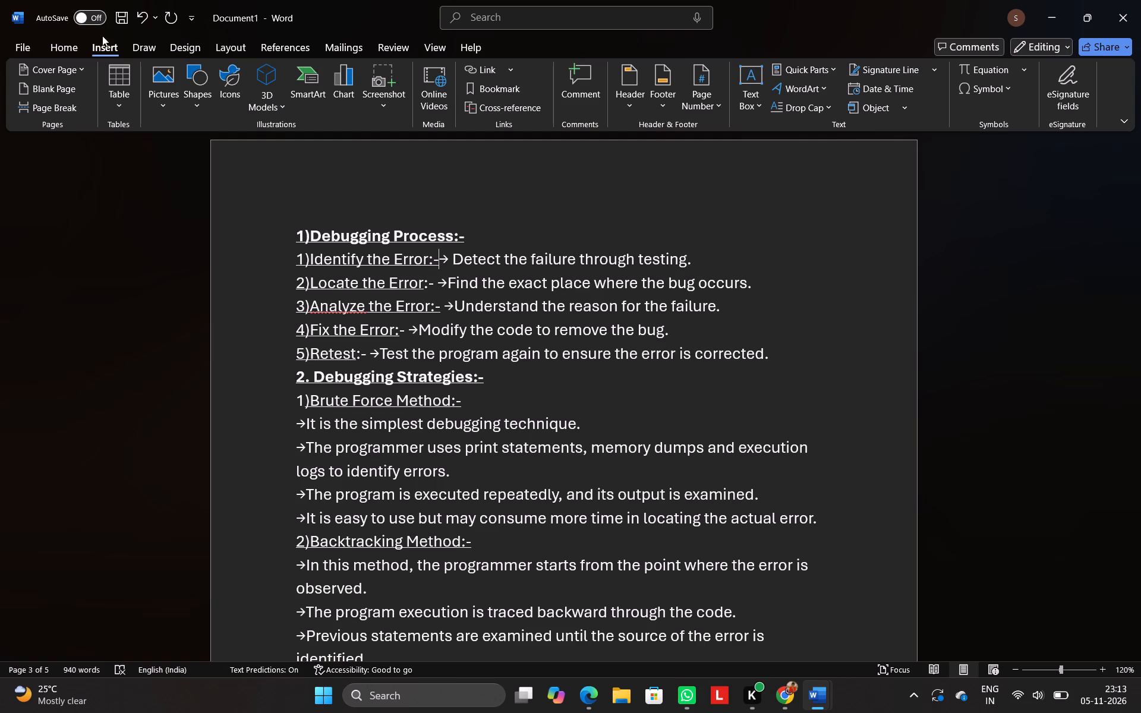
pyautogui.click(57, 40)
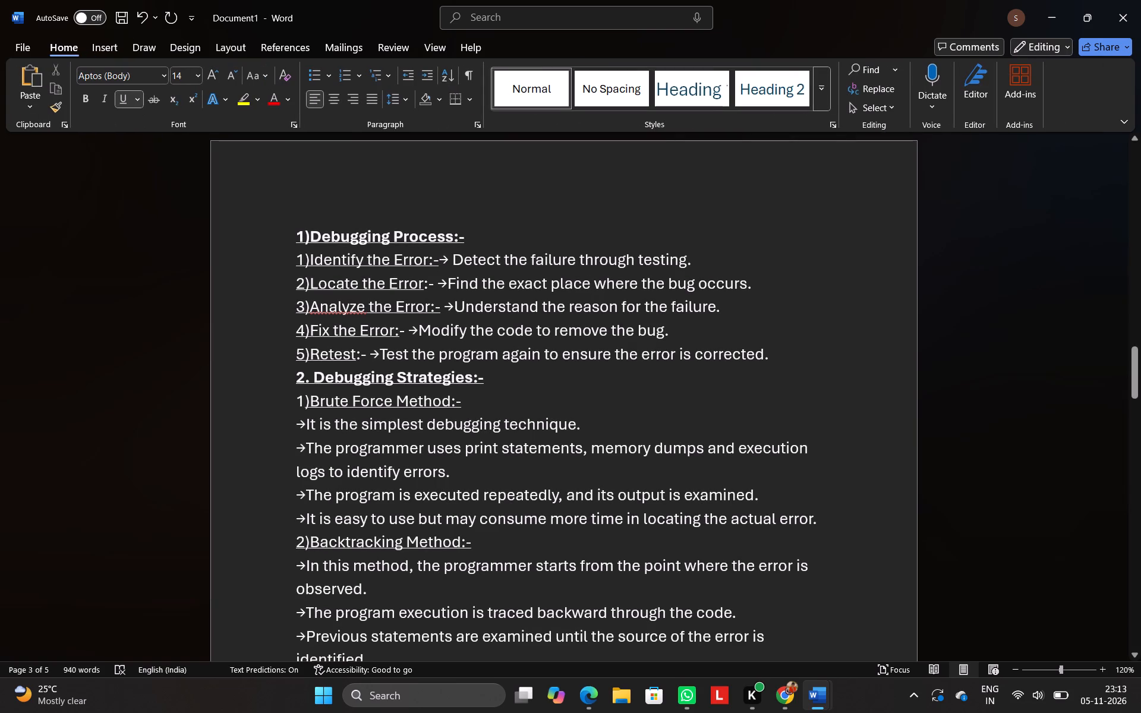
pyautogui.hotkey('shift', 'Return')
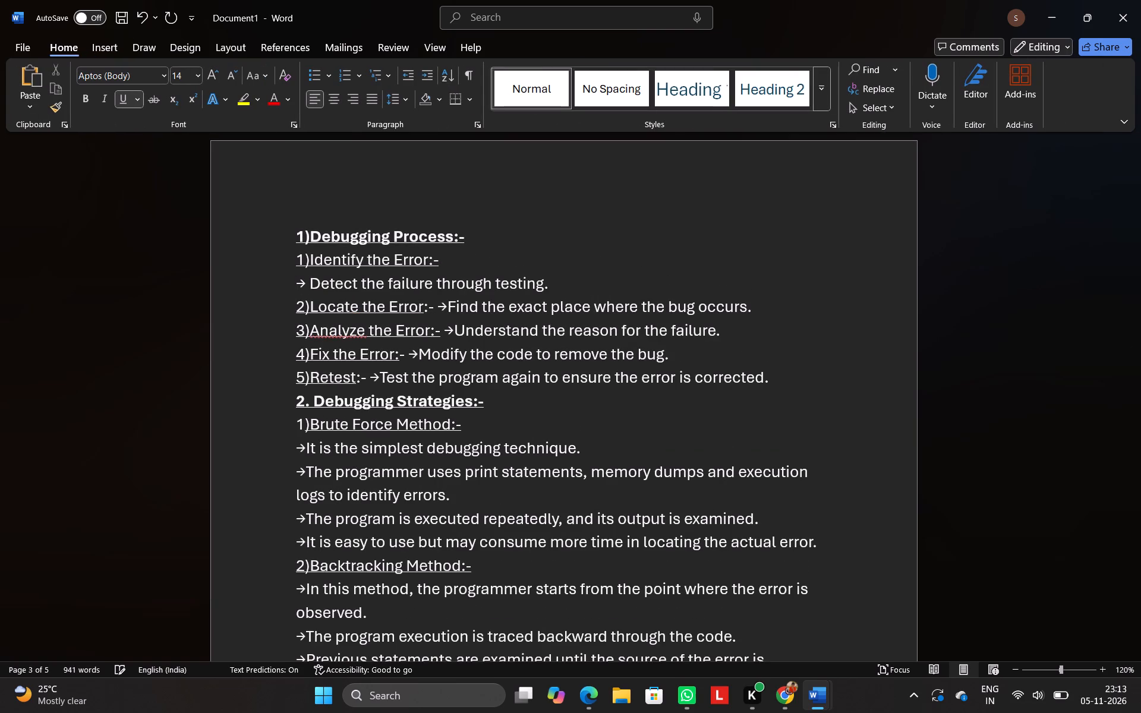
pyautogui.click(438, 311)
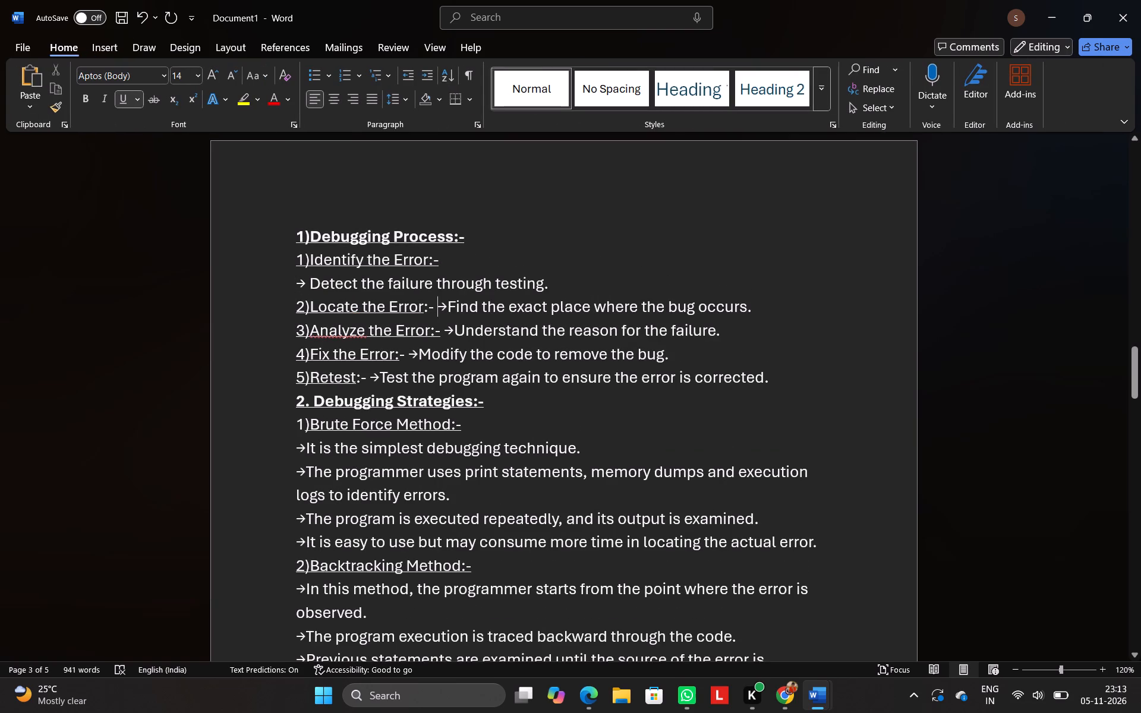
pyautogui.hotkey('shift', 'Return')
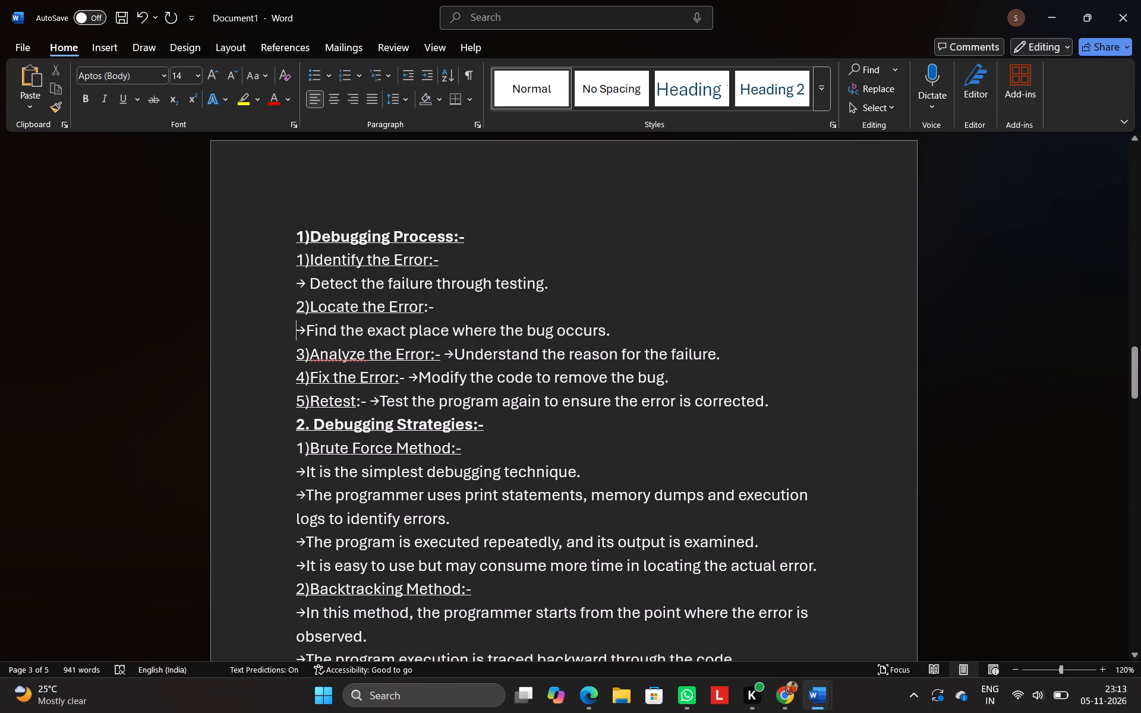
pyautogui.click(442, 358)
pyautogui.hotkey('shift', 'Return')
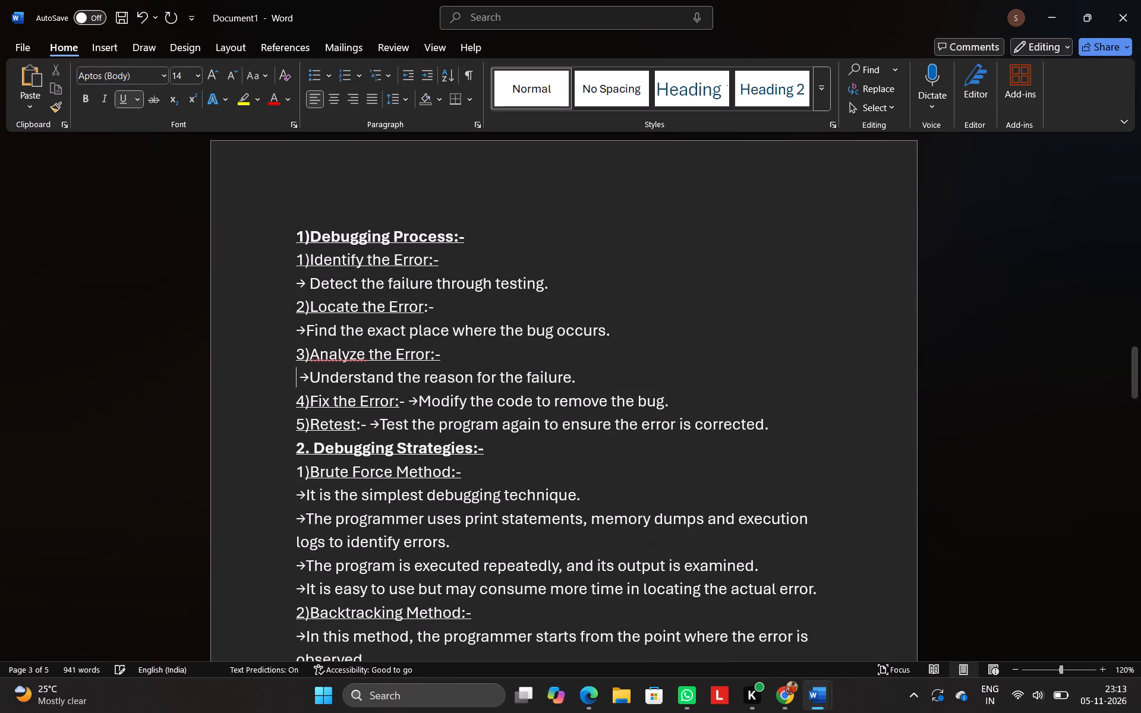
pyautogui.click(406, 388)
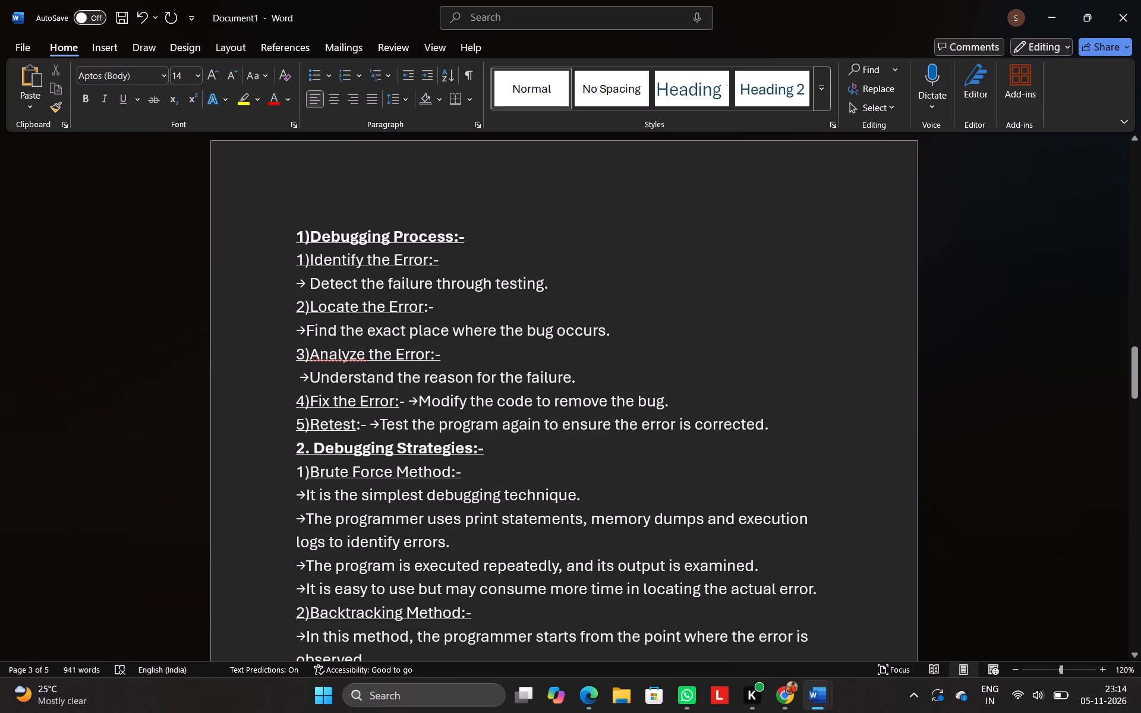
pyautogui.click(402, 407)
pyautogui.hotkey('shift', 'Return')
pyautogui.click(369, 445)
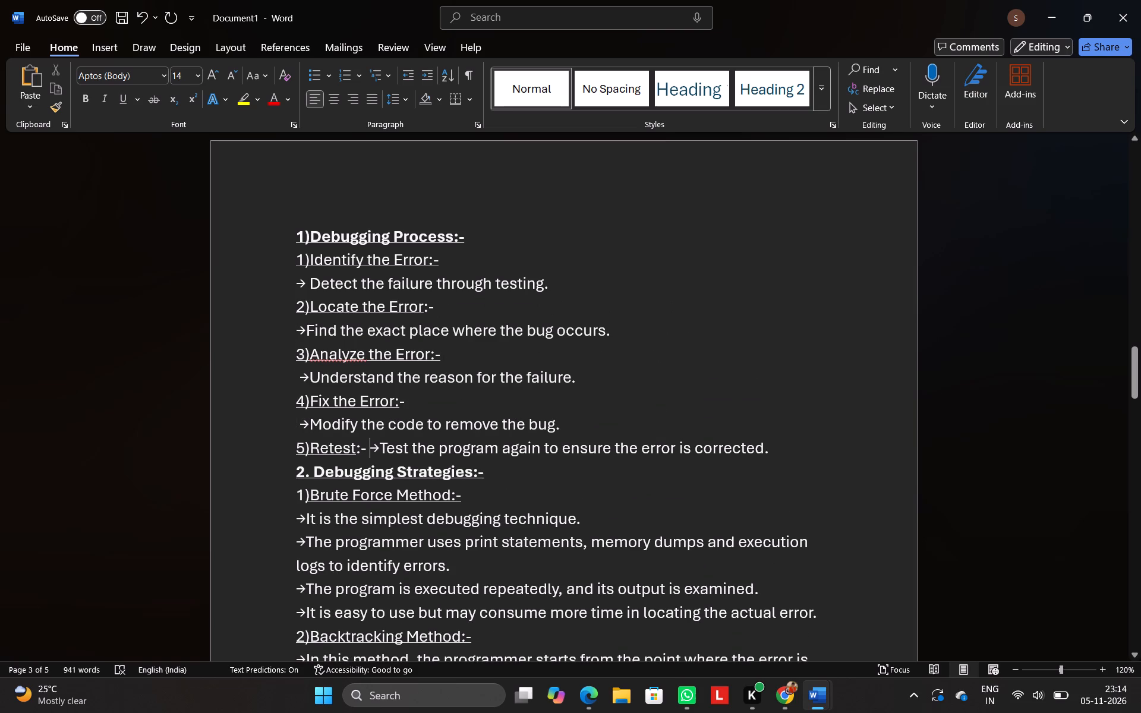
pyautogui.hotkey('shift', 'Return')
# Remove the blank page between the Cause Elimination Method text and the Software Quality Assurance (SQA) heading.
pyautogui.scroll(-2, 369, 445)
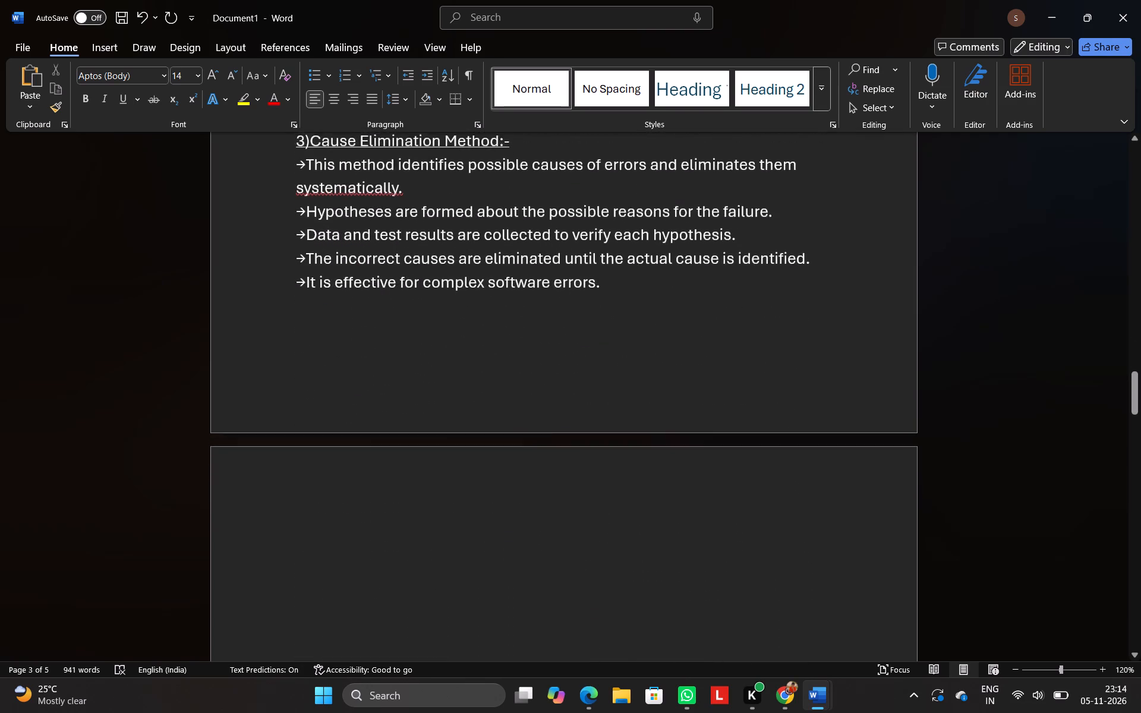
pyautogui.scroll(-6, 369, 445)
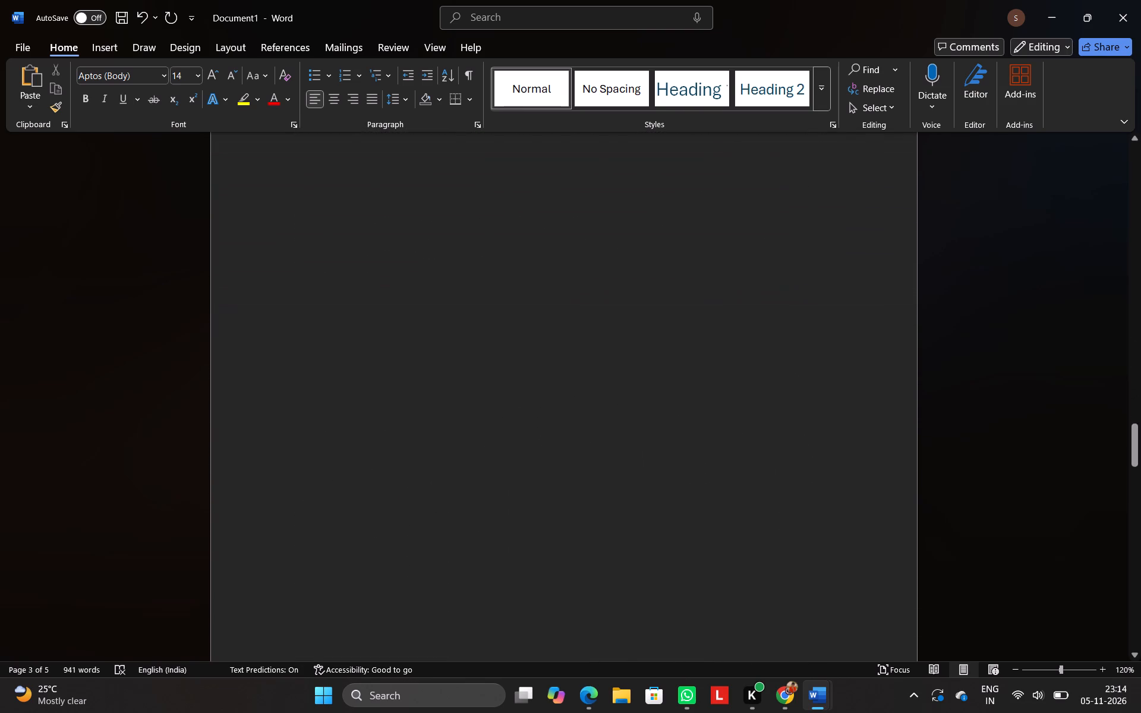
pyautogui.scroll(-2, 369, 445)
pyautogui.scroll(1, 369, 445)
pyautogui.scroll(-1, 369, 445)
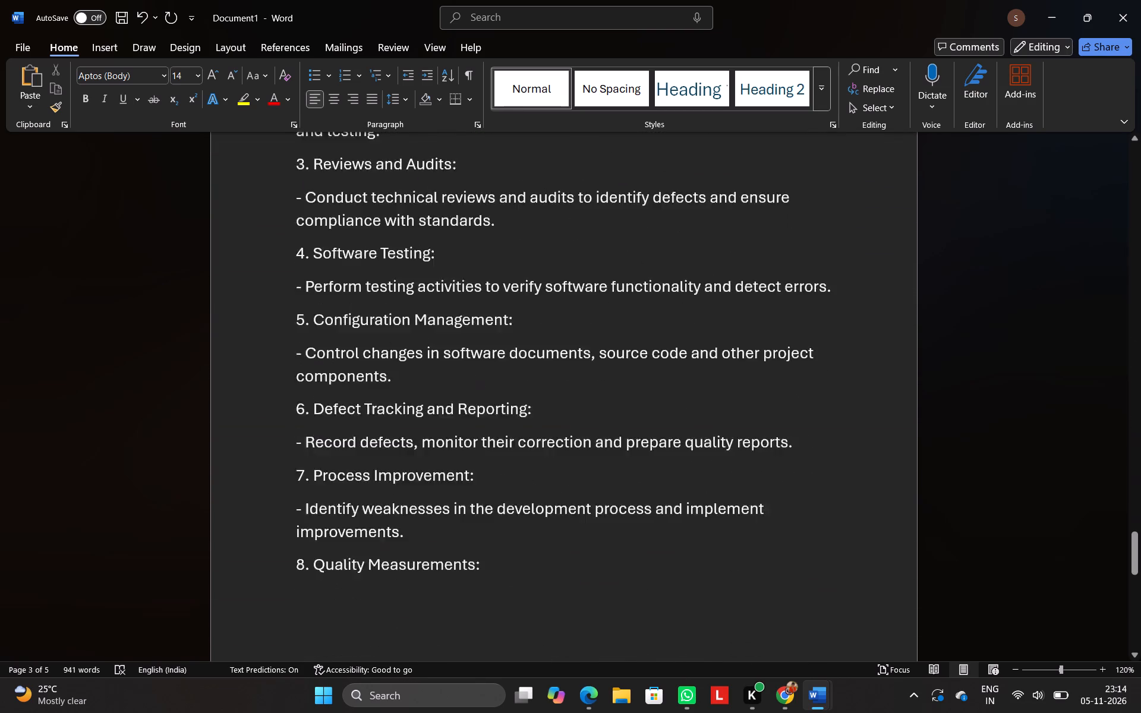
pyautogui.scroll(5, 368, 450)
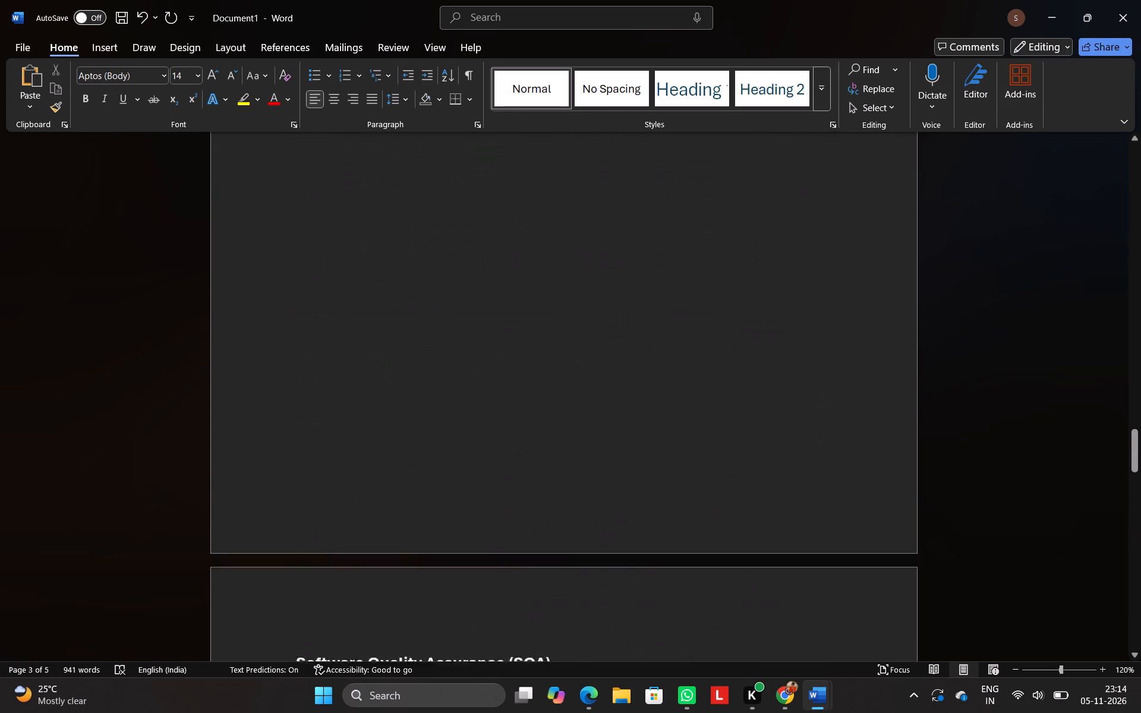
pyautogui.scroll(-1, 368, 450)
pyautogui.click(291, 512)
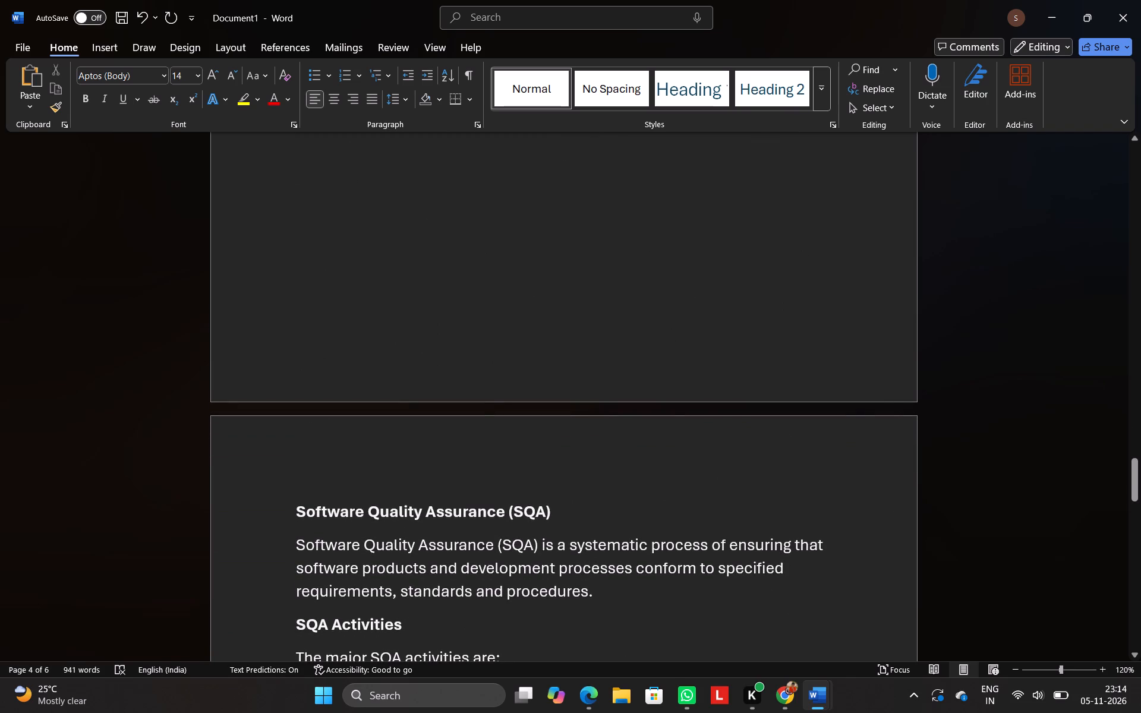
pyautogui.press('BackSpace')
# Review the whole document's layout, from the short answers through the testing and debugging sections to the SQA and ISO 9000 text.
pyautogui.scroll(-2, 291, 512)
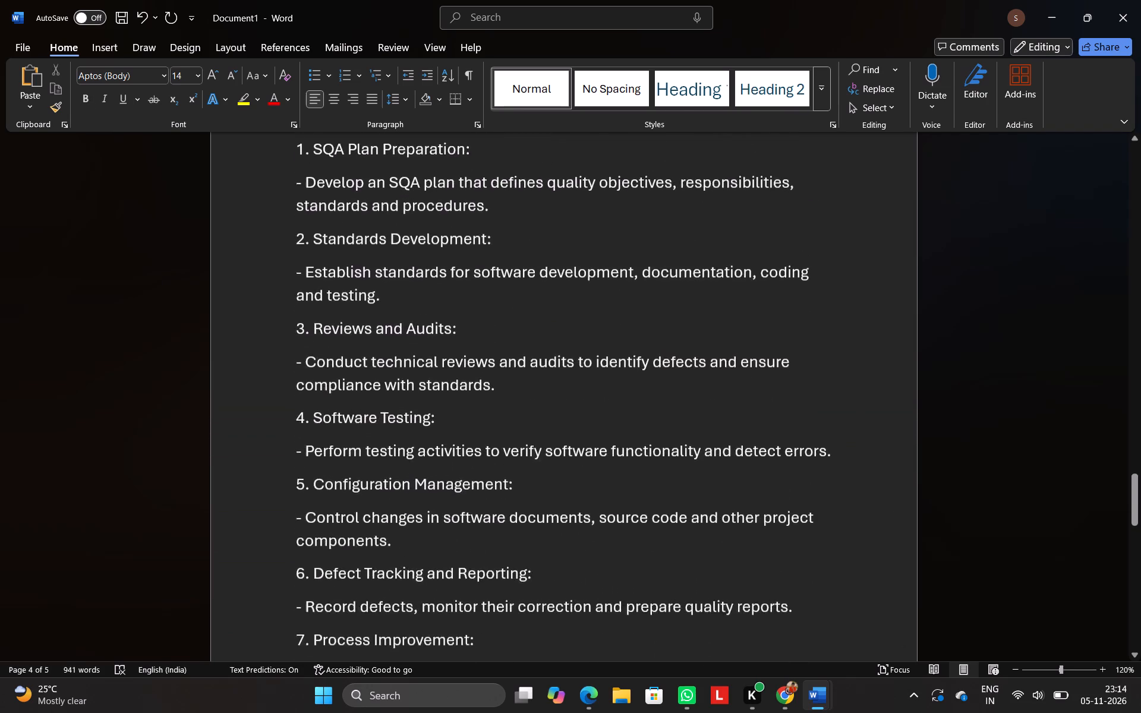
pyautogui.scroll(-2, 291, 512)
pyautogui.scroll(2, 291, 512)
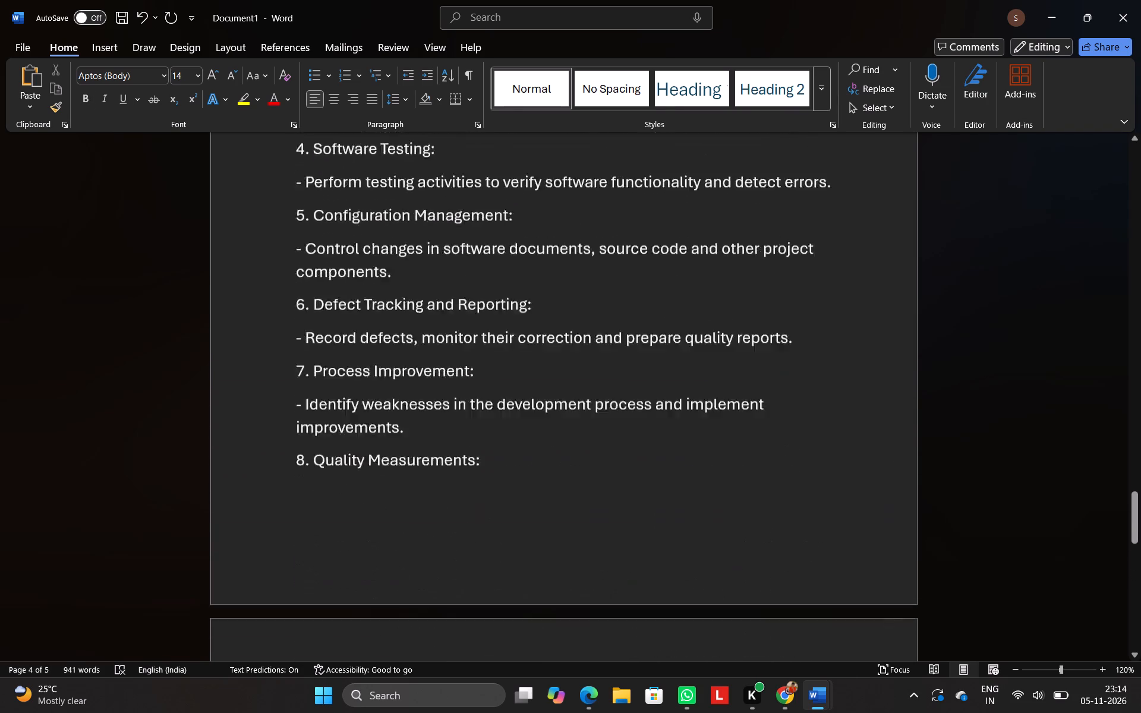
pyautogui.scroll(2, 291, 512)
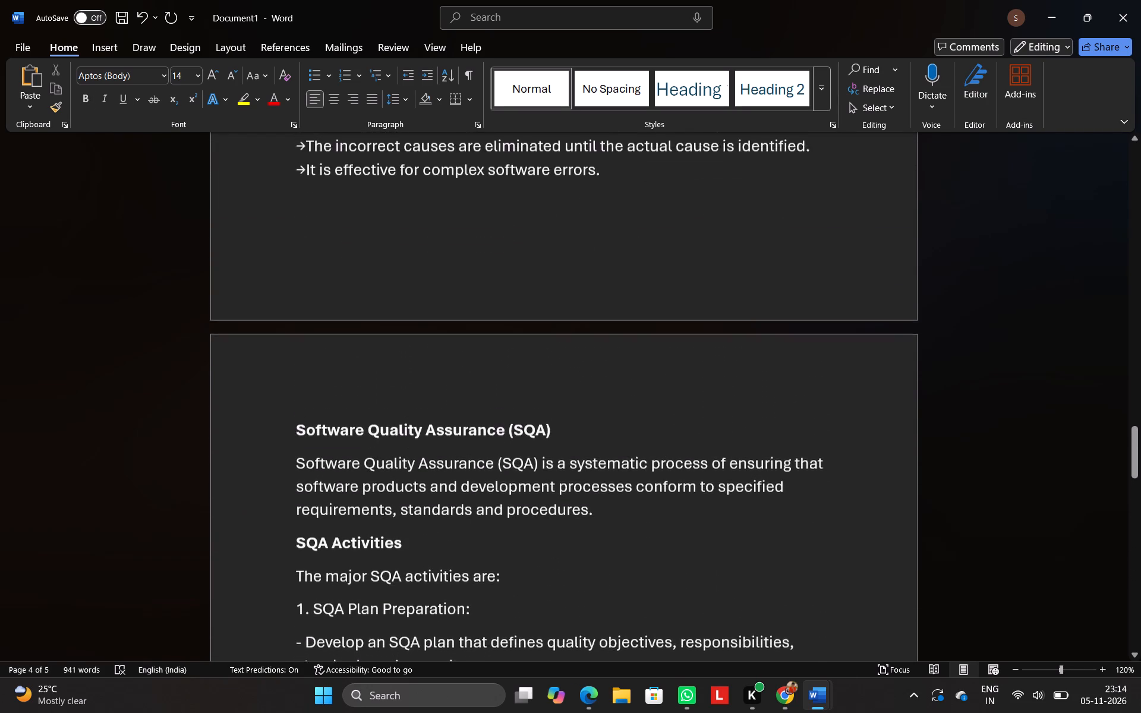
pyautogui.scroll(1, 291, 512)
pyautogui.scroll(2, 394, 375)
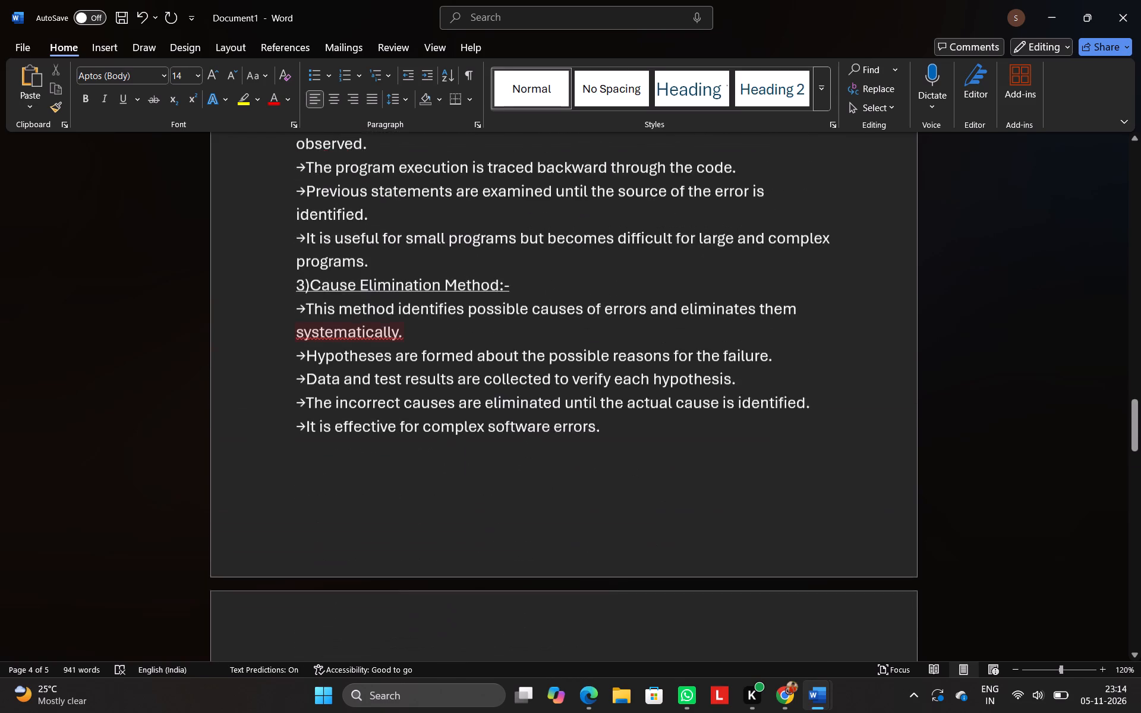
pyautogui.scroll(3, 394, 375)
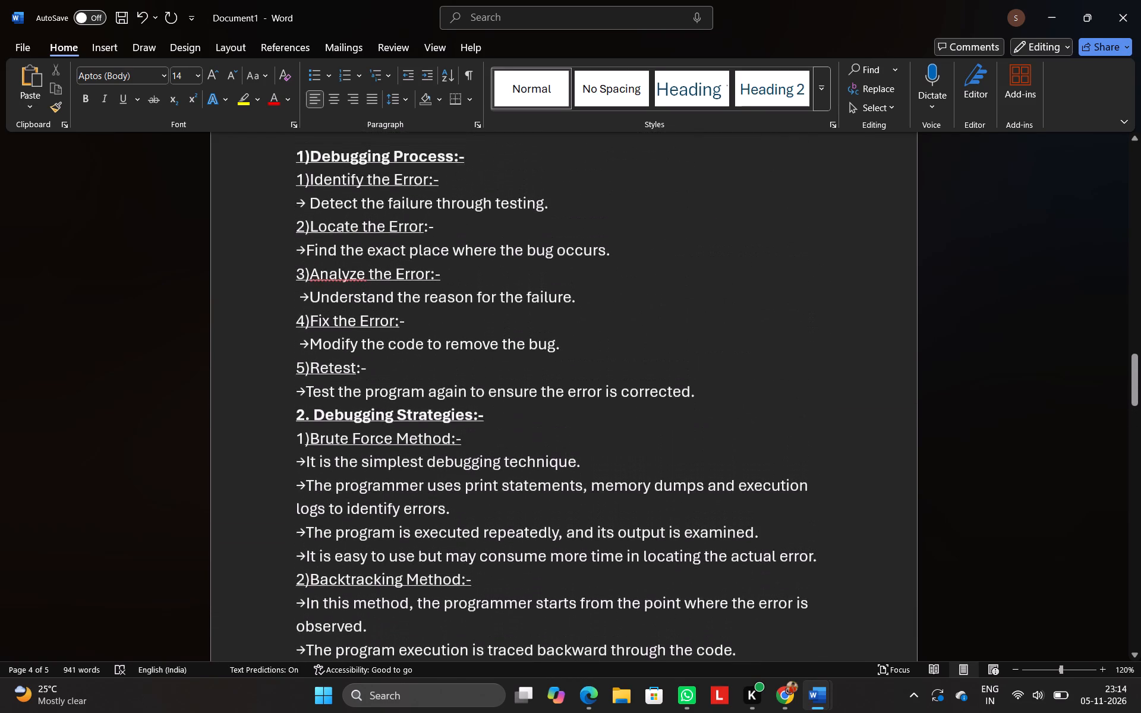
pyautogui.scroll(1, 394, 375)
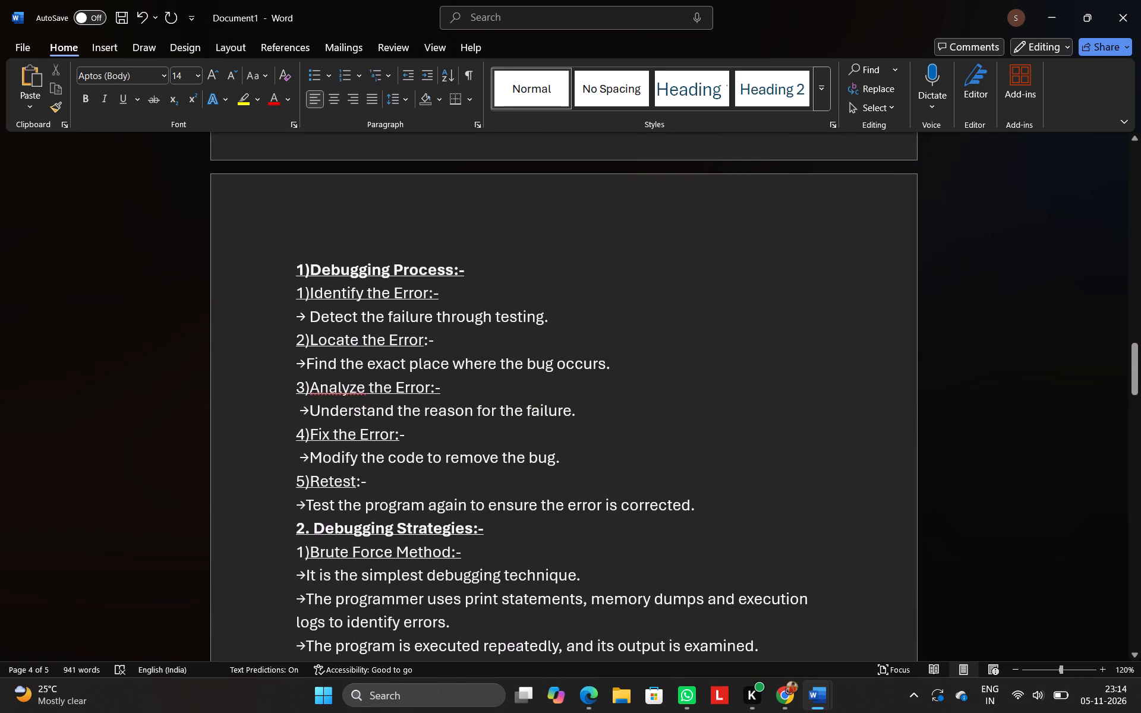
pyautogui.scroll(3, 394, 375)
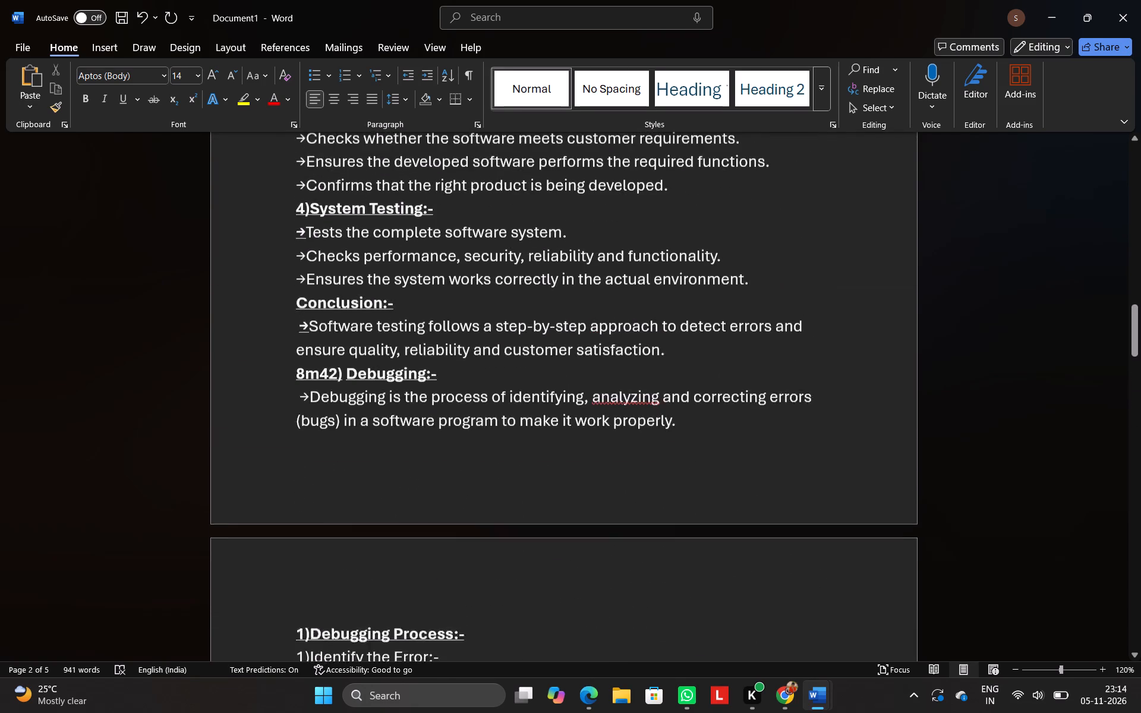
pyautogui.scroll(6, 394, 375)
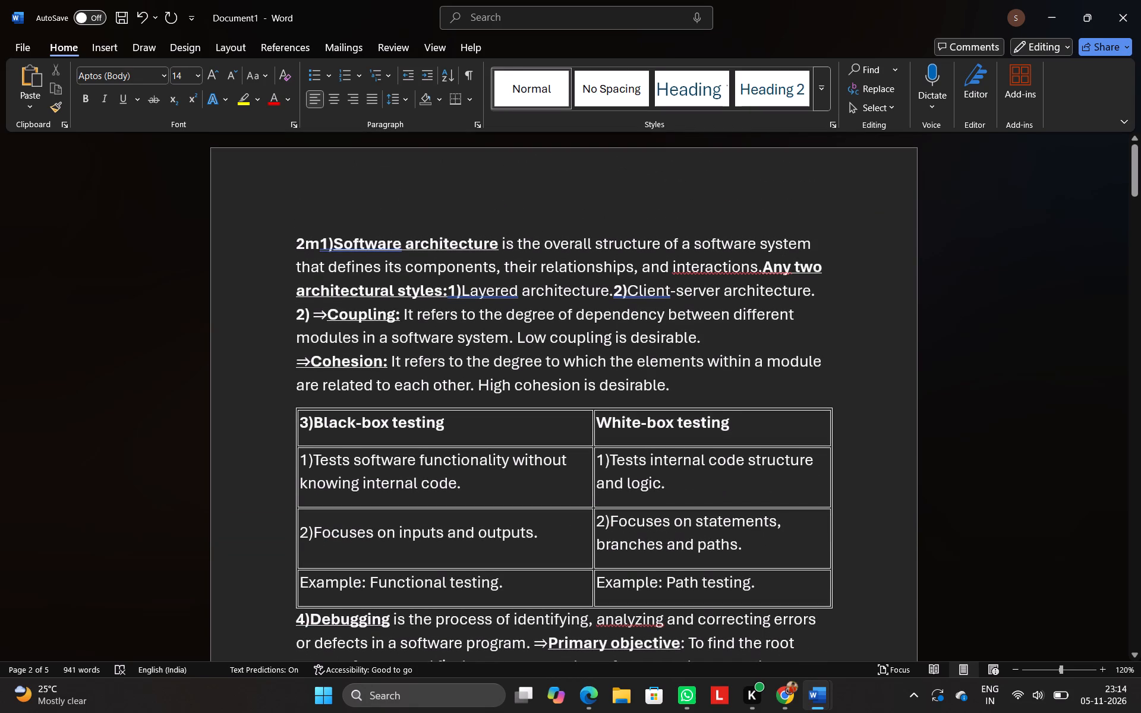
pyautogui.keyDown('ctrl'); pyautogui.scroll(-5, 394, 375); pyautogui.keyUp('ctrl')
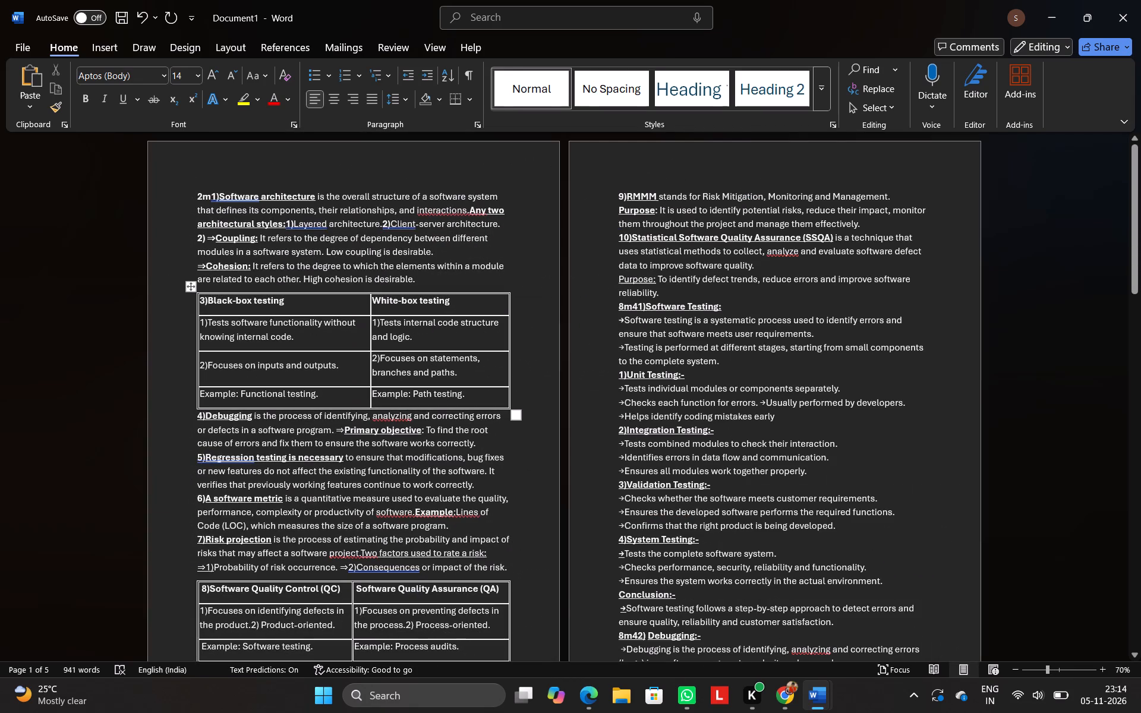
pyautogui.scroll(-3, 420, 397)
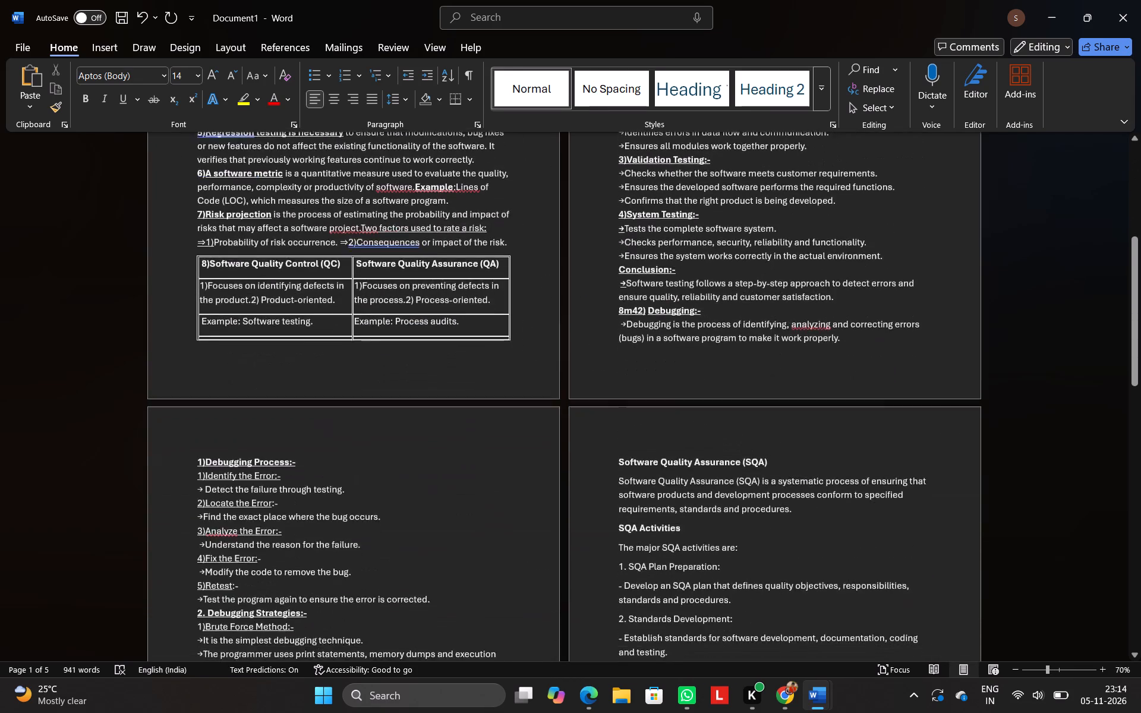
pyautogui.scroll(-4, 420, 397)
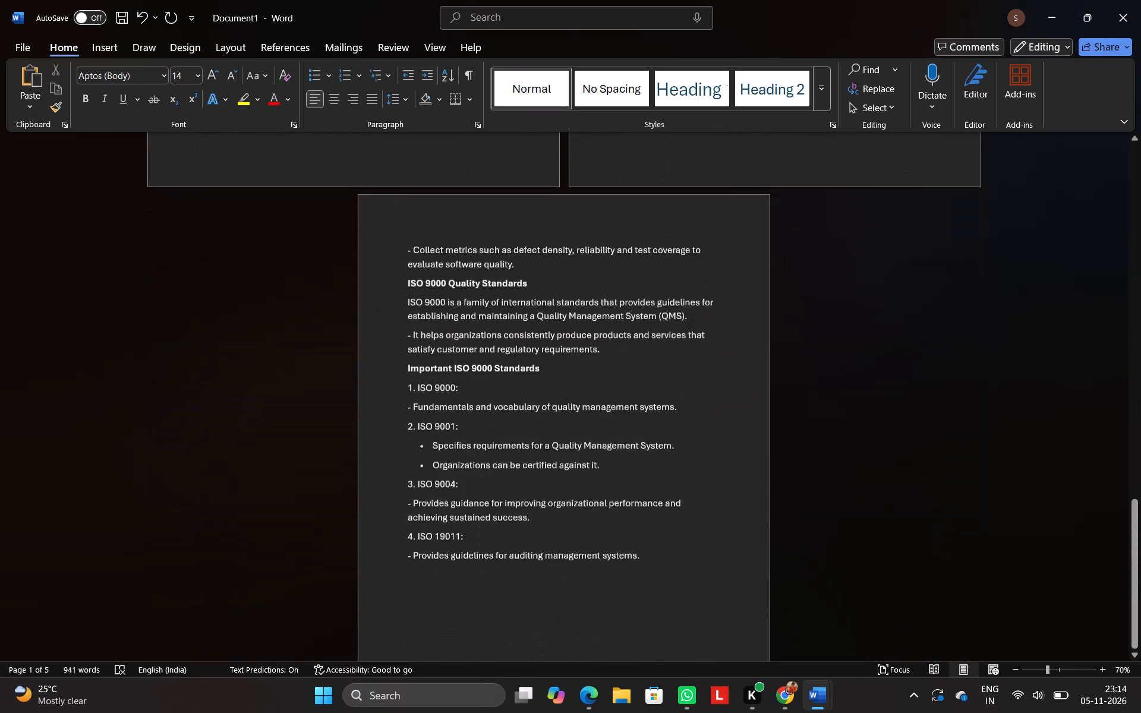
pyautogui.scroll(-5, 420, 397)
pyautogui.scroll(8, 420, 397)
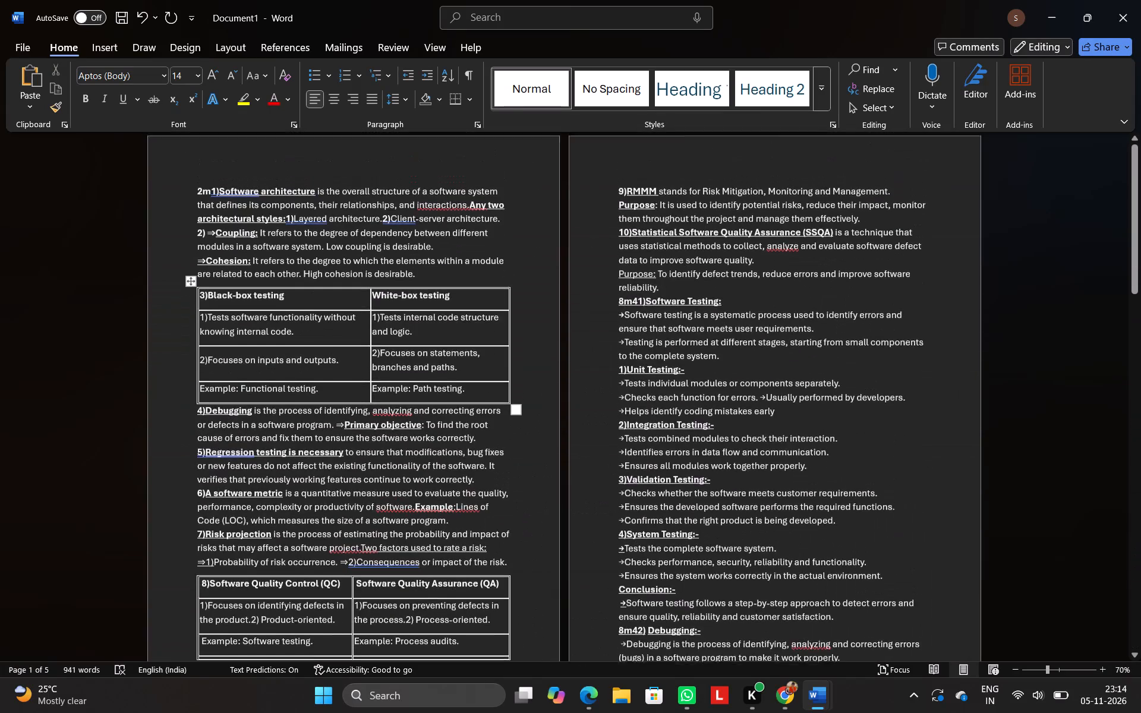
pyautogui.scroll(1, 420, 397)
pyautogui.scroll(-12, 420, 397)
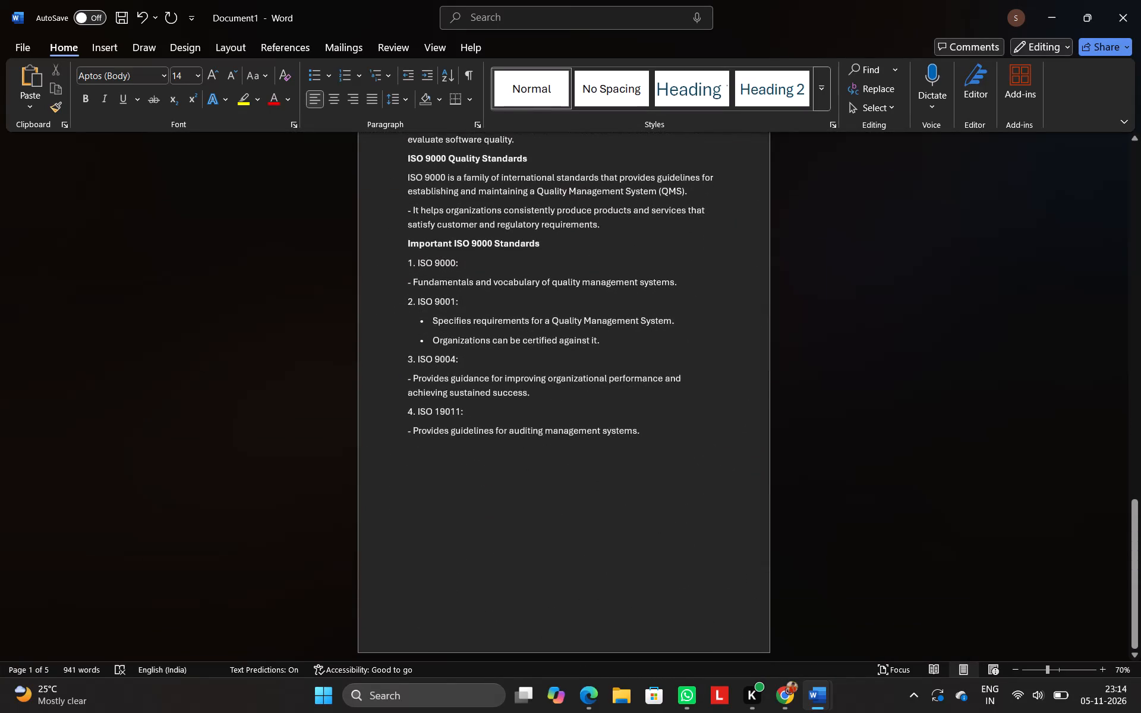
pyautogui.scroll(-4, 420, 397)
pyautogui.scroll(5, 420, 397)
pyautogui.scroll(20, 420, 397)
pyautogui.scroll(3, 420, 397)
pyautogui.scroll(-5, 420, 397)
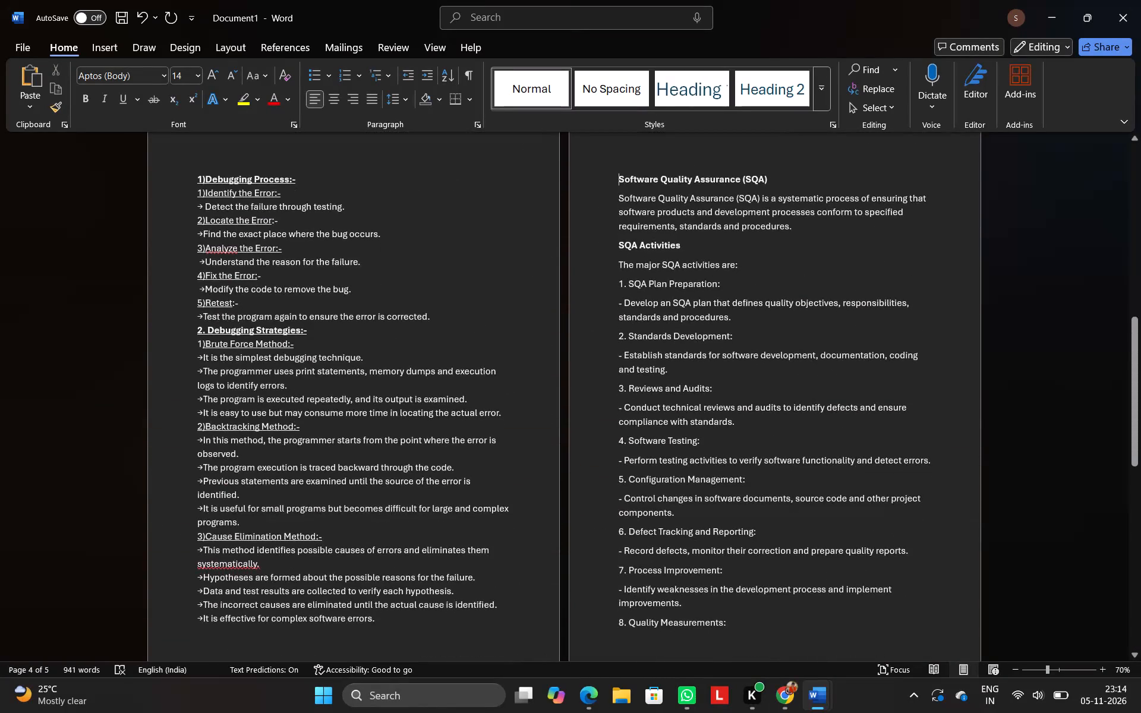
# Prefix the Software Quality Assurance (SQA) heading with "8m66)" and make the whole heading line bold and underlined.
pyautogui.keyDown('ctrl'); pyautogui.scroll(6, 617, 337); pyautogui.keyUp('ctrl')
pyautogui.scroll(2, 617, 337)
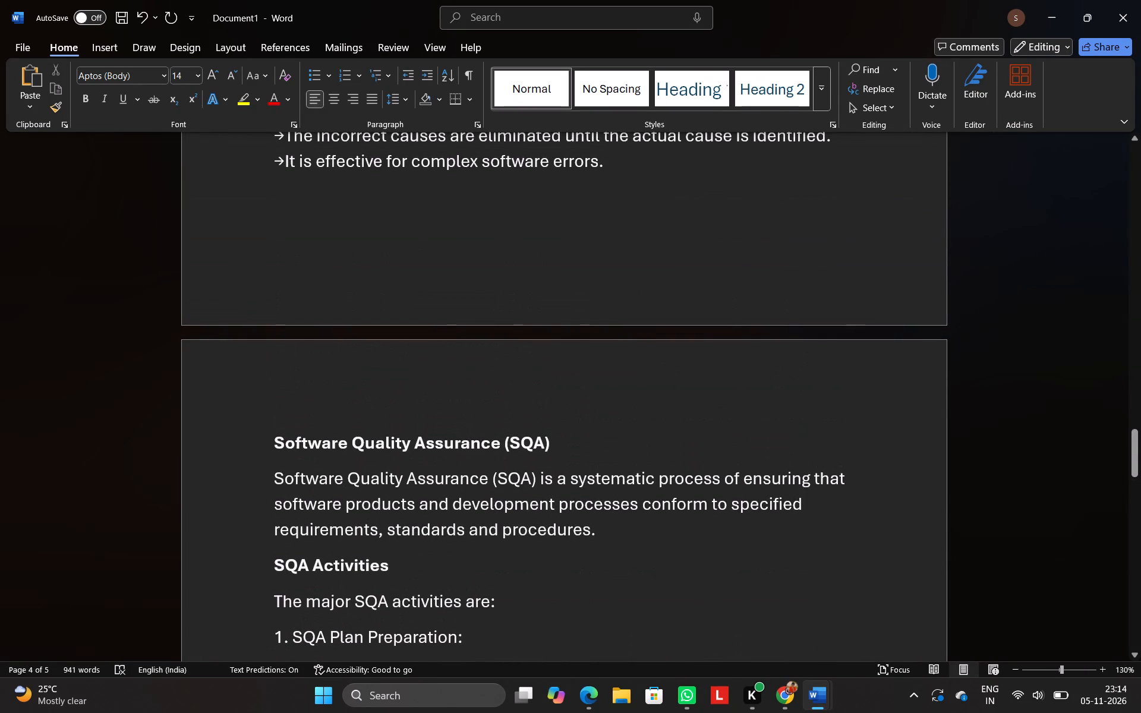
pyautogui.write('8m')
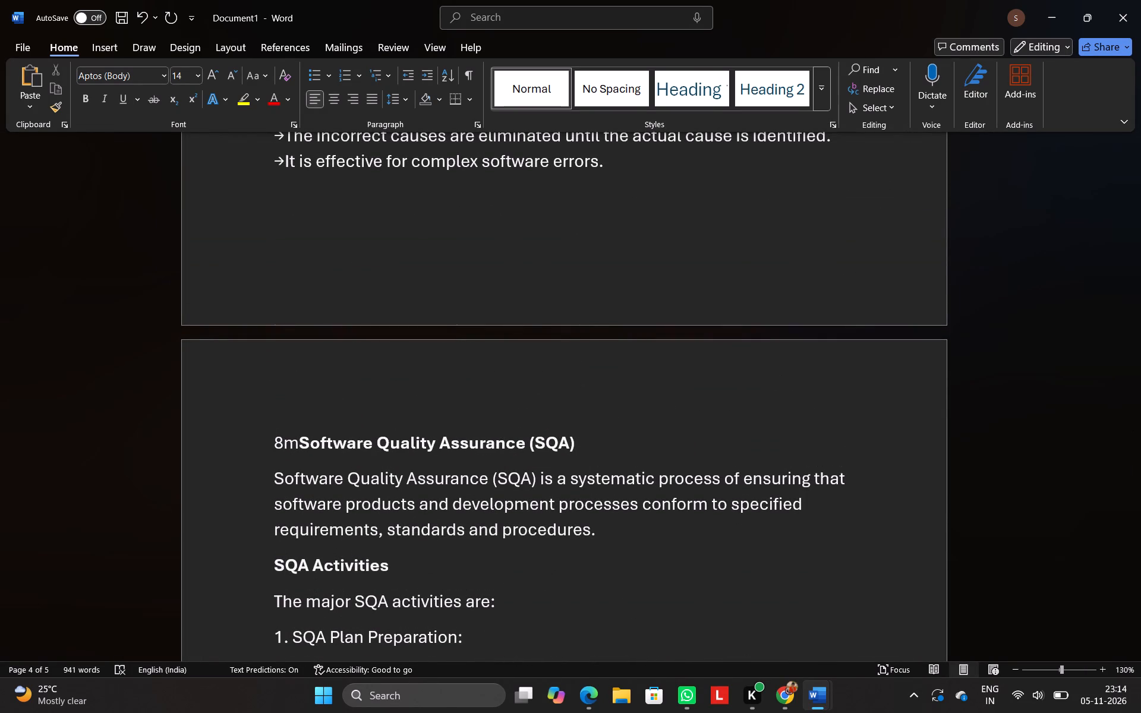
pyautogui.write('66')
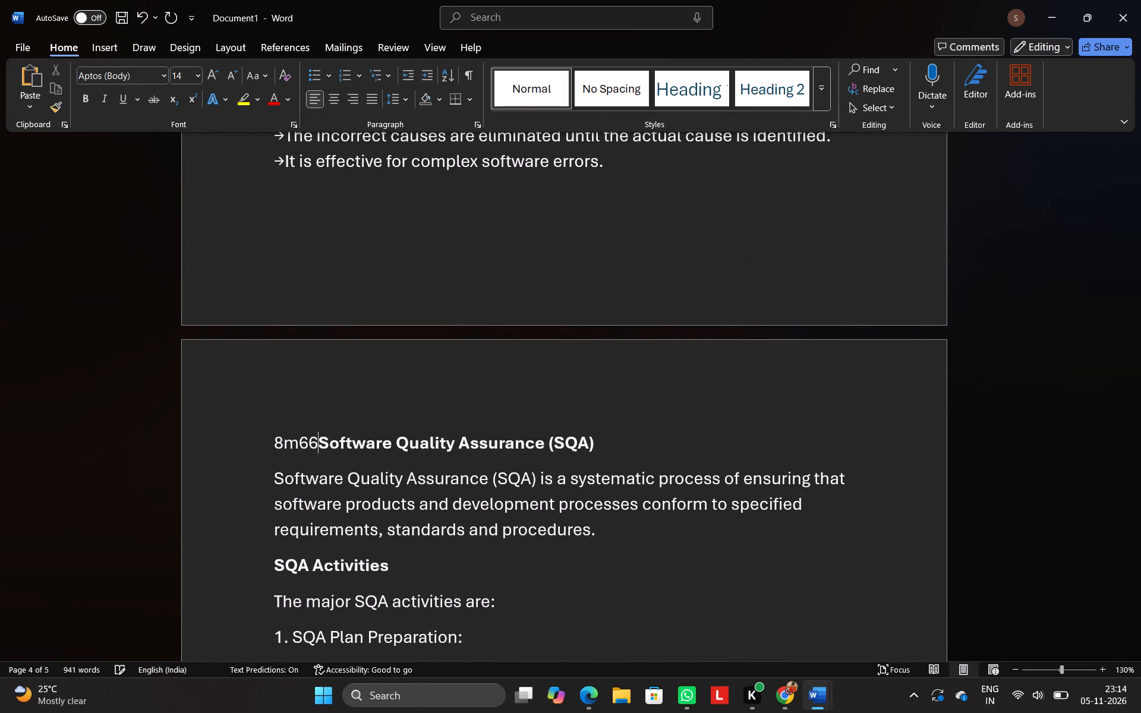
pyautogui.hotkey('shift', ')')
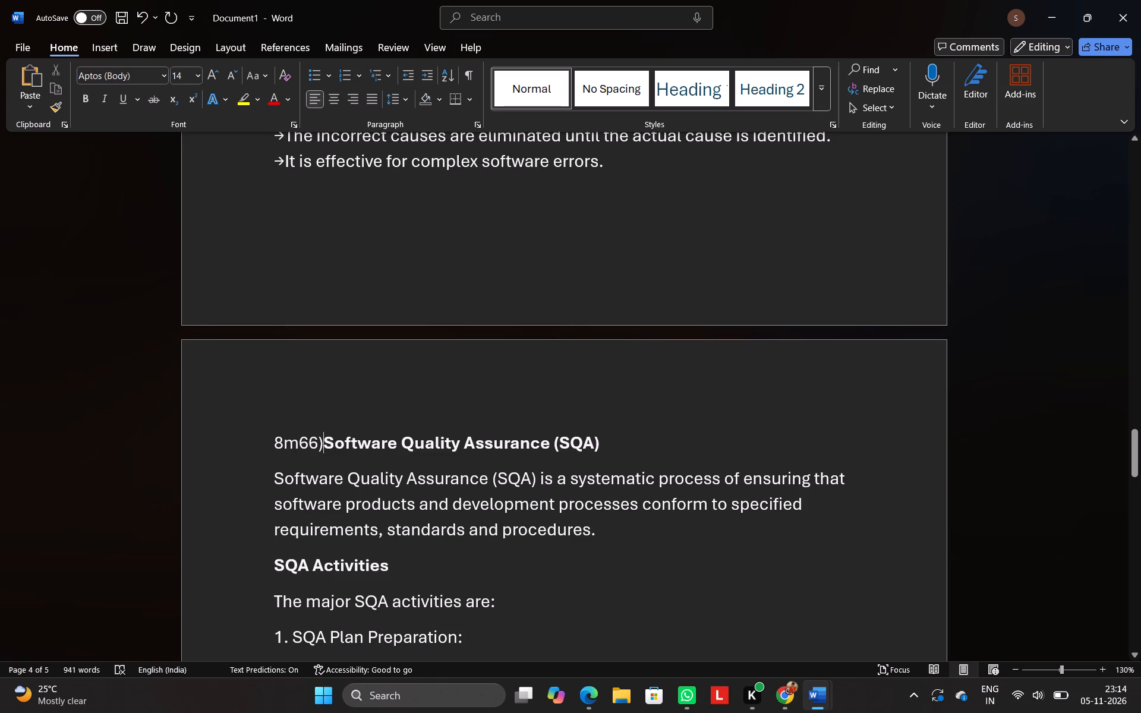
pyautogui.moveTo(275, 438); pyautogui.dragTo(594, 420)
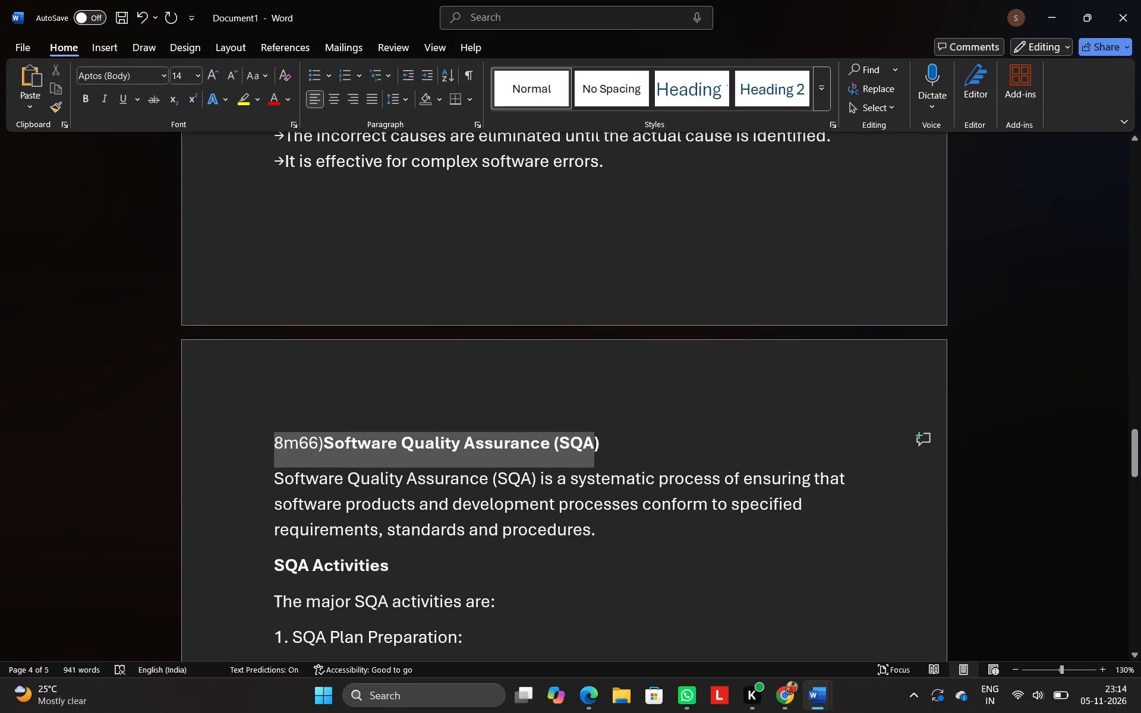
pyautogui.moveTo(594, 420); pyautogui.dragTo(601, 441)
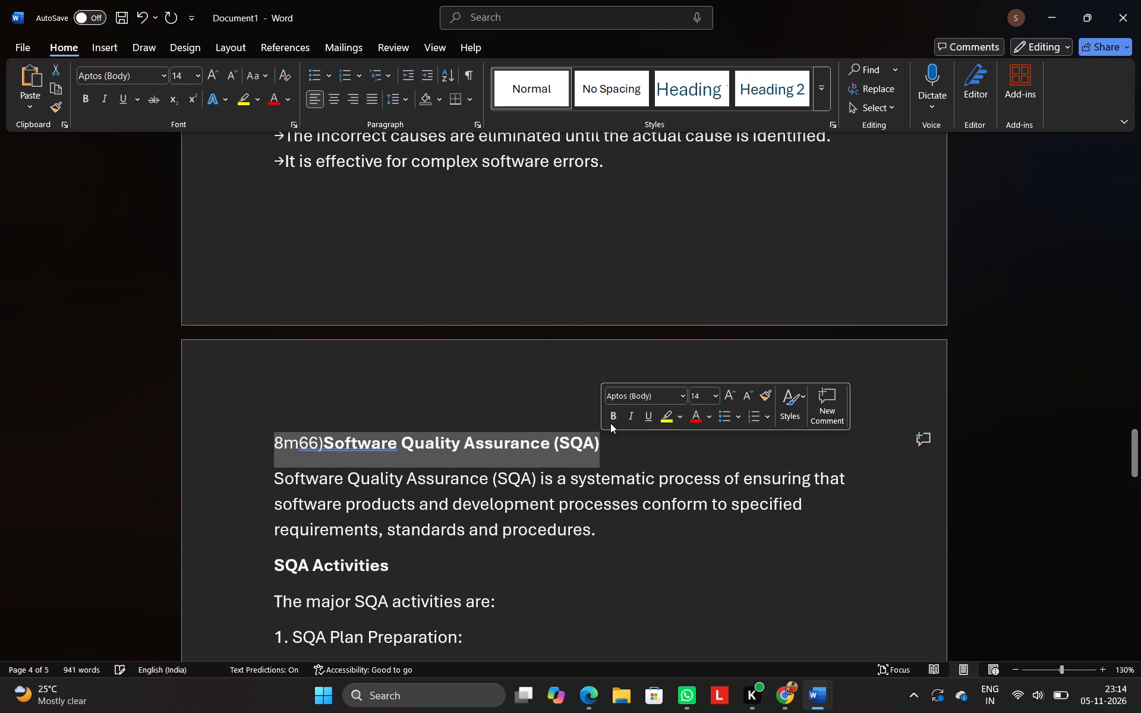
pyautogui.click(610, 422)
pyautogui.click(643, 419)
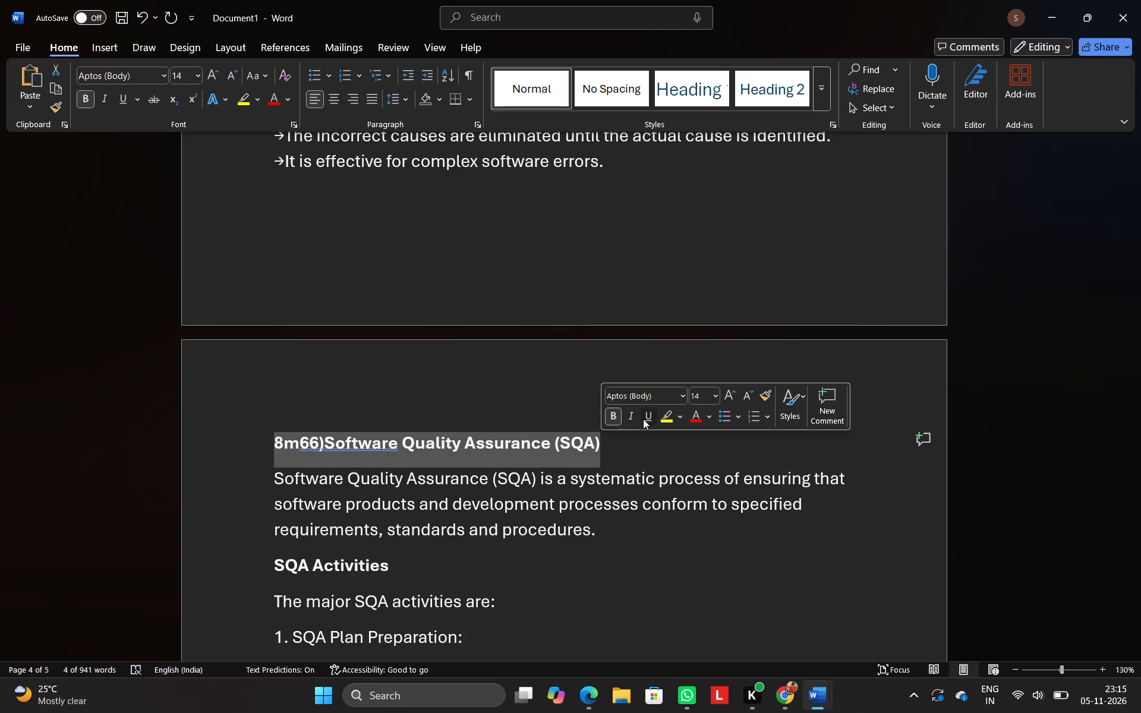
pyautogui.click(631, 444)
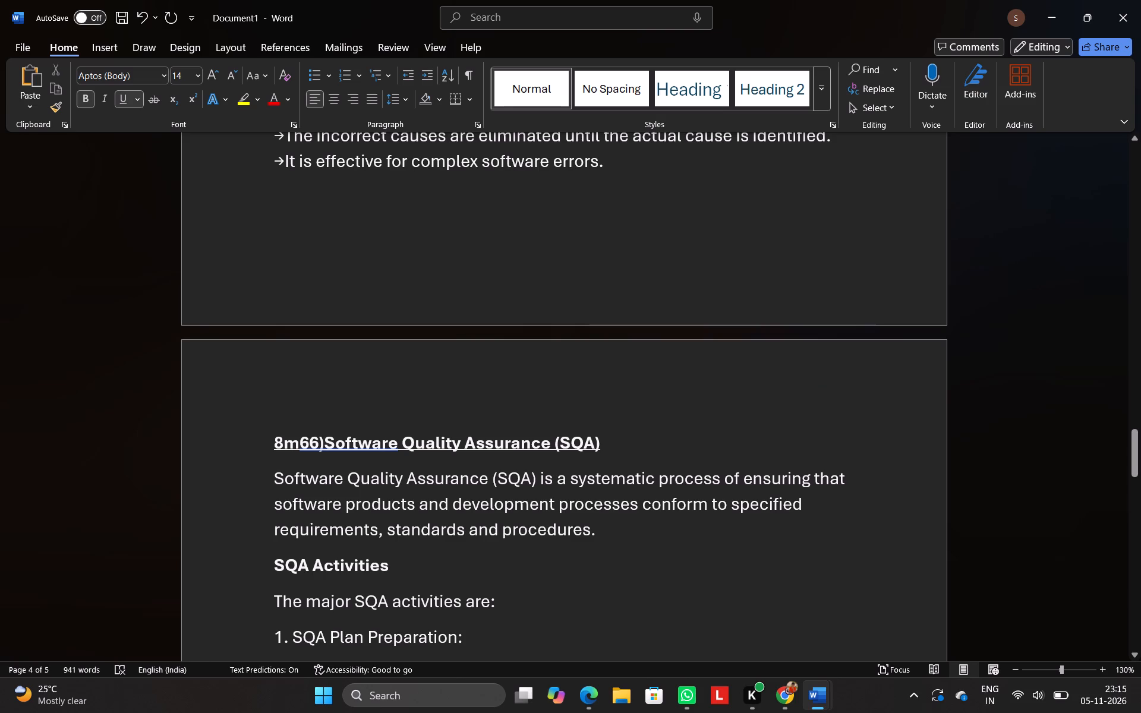
# Replace the paragraph break between the 8m66 heading and the SQA definition with a line break to close the gap.
pyautogui.click(277, 474)
pyautogui.press('BackSpace')
pyautogui.press('Return')
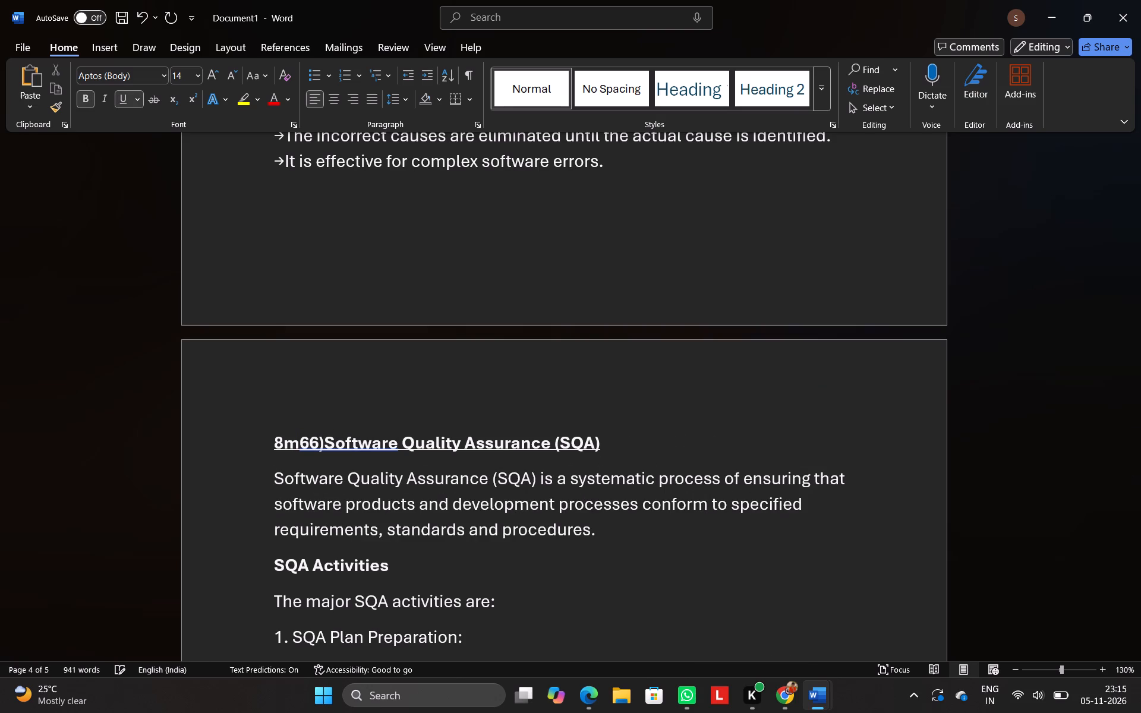
pyautogui.press('BackSpace')
pyautogui.hotkey('shift', 'Return')
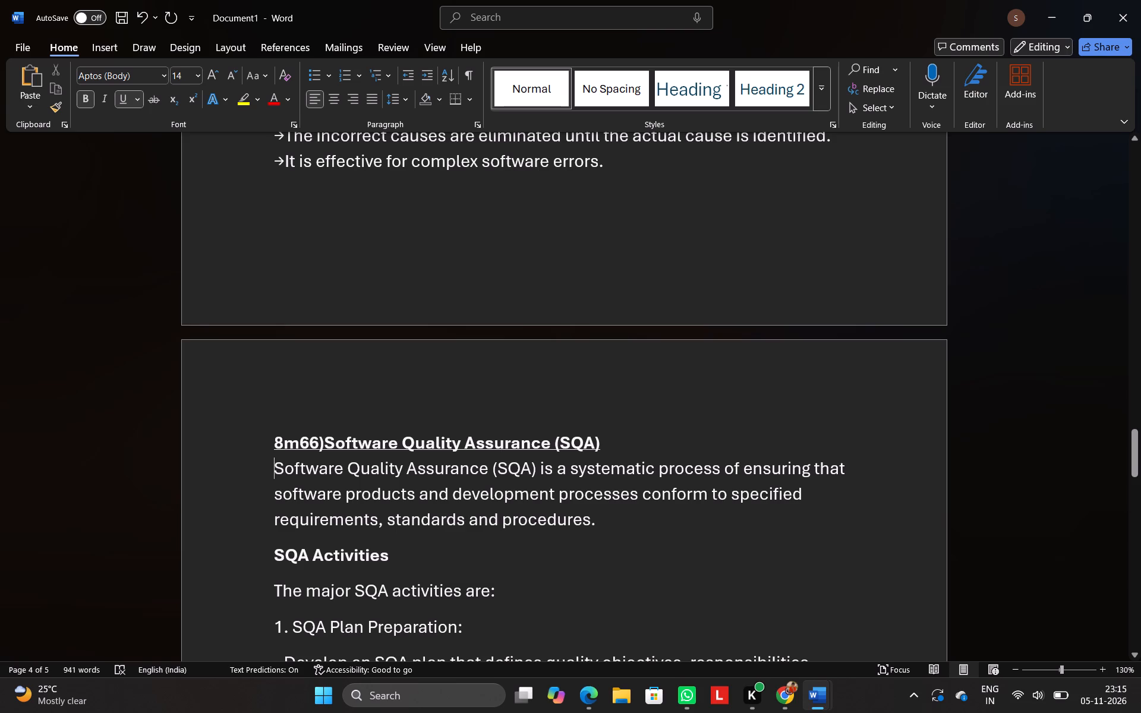
# Copy the arrow from the last Cause Elimination Method line and paste it before the SQA definition.
pyautogui.doubleClick(278, 164)
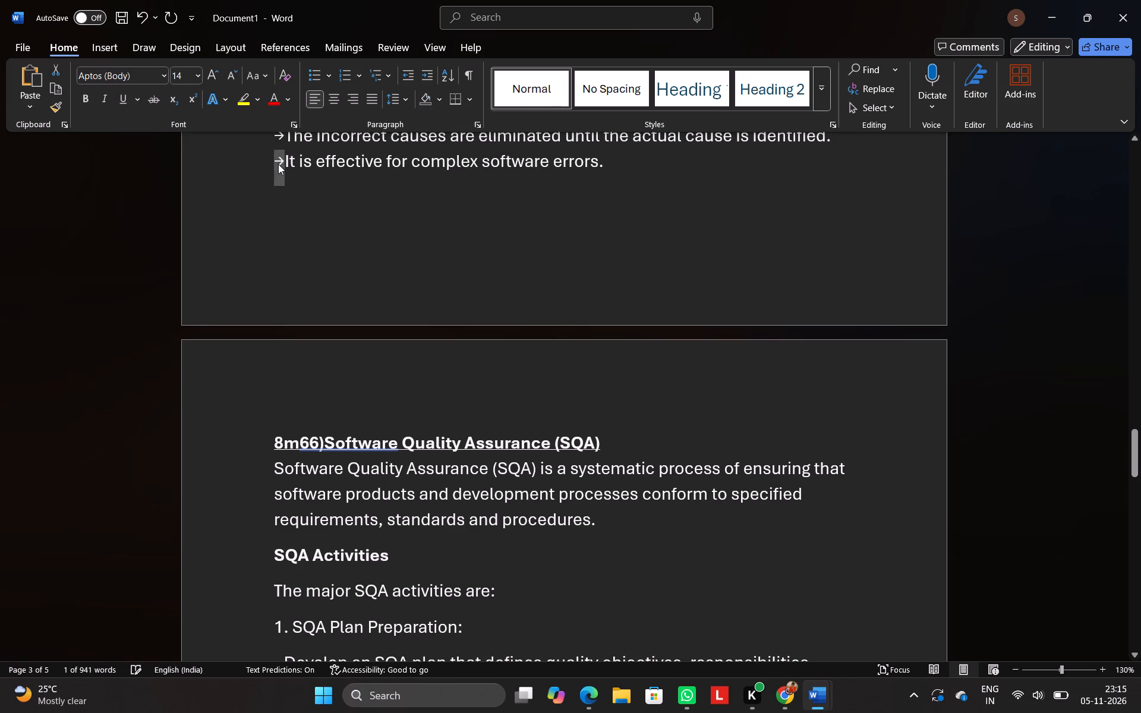
pyautogui.hotkey('ctrl', 'c')
pyautogui.click(280, 462)
pyautogui.press('Left')
pyautogui.hotkey('ctrl', 'v')
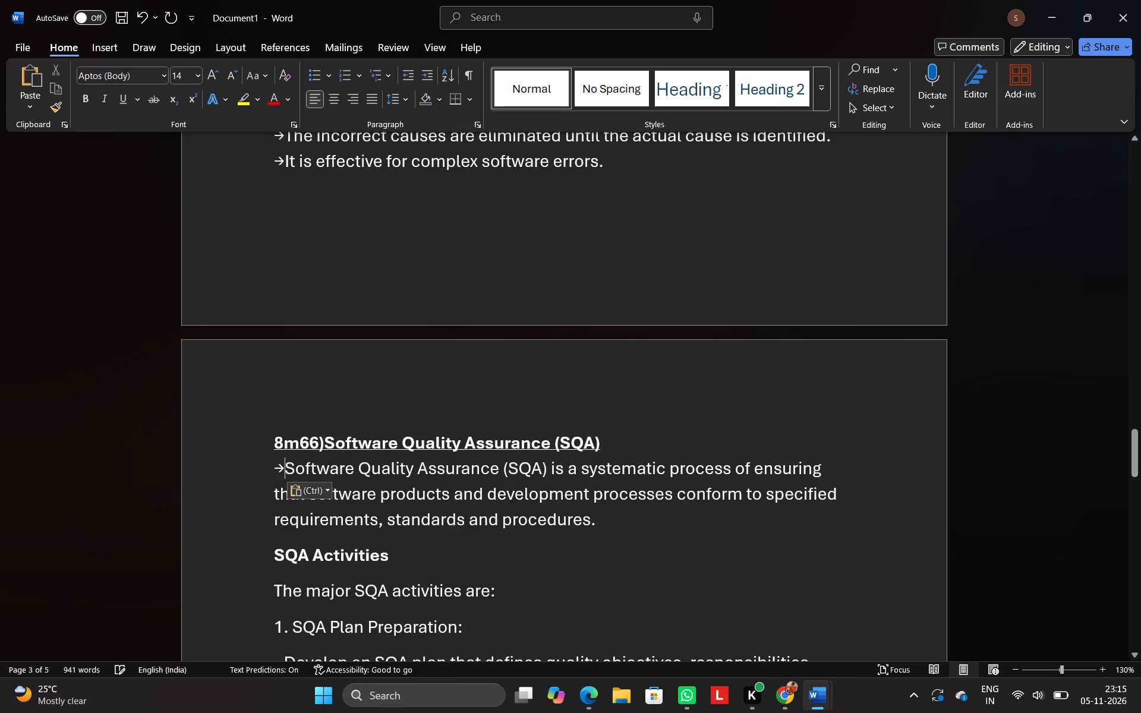
# Replace the paragraph break above the SQA Activities heading with a line break to close the gap.
pyautogui.click(425, 559)
pyautogui.click(274, 548)
pyautogui.press('BackSpace')
pyautogui.hotkey('shift', 'Return')
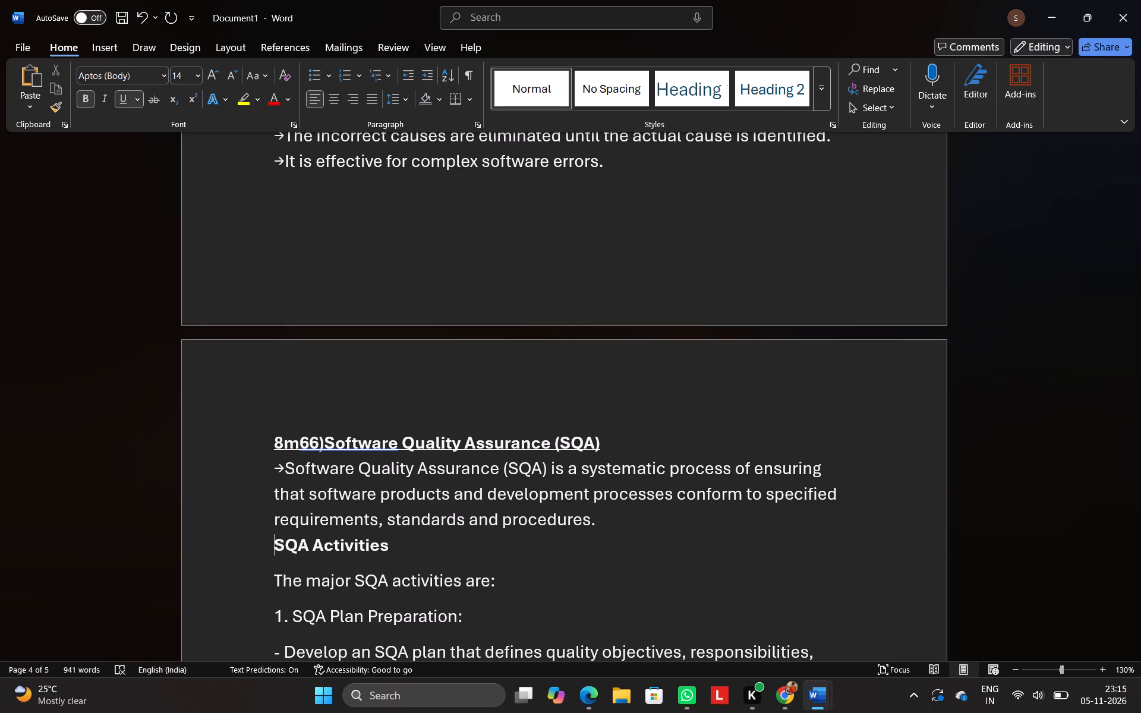
# Underline the SQA Activities heading and append ":-" to it.
pyautogui.moveTo(272, 544); pyautogui.dragTo(336, 551)
pyautogui.moveTo(336, 551); pyautogui.dragTo(387, 552)
pyautogui.click(432, 531)
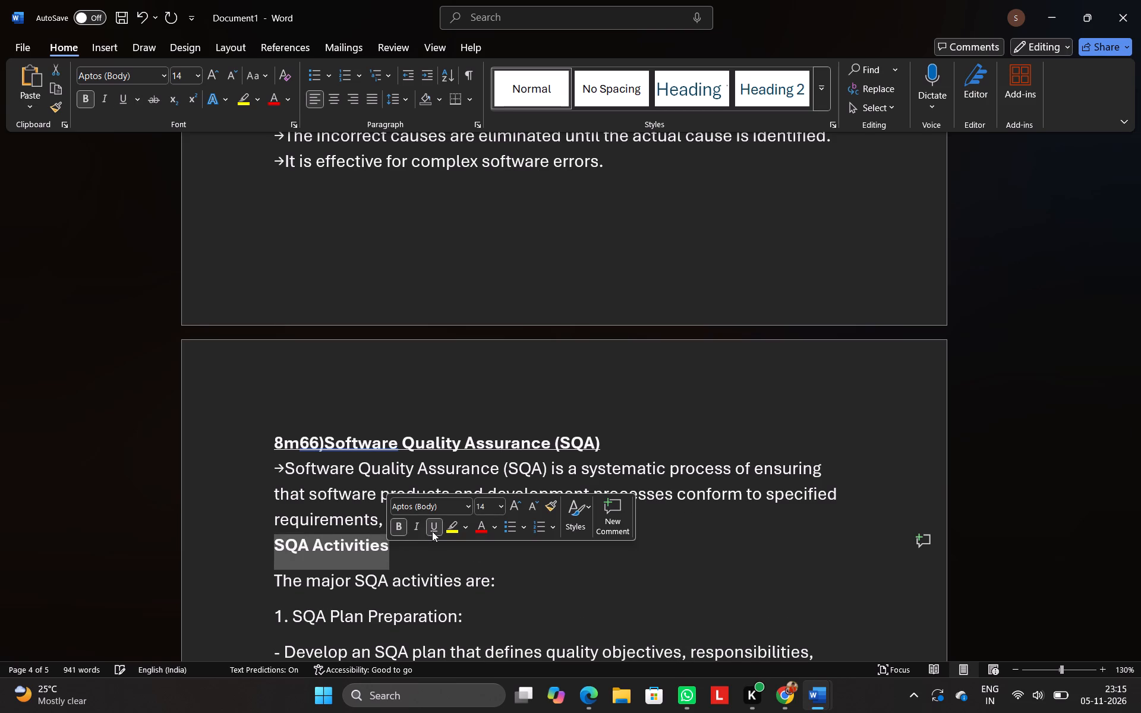
pyautogui.click(419, 565)
pyautogui.write(':-')
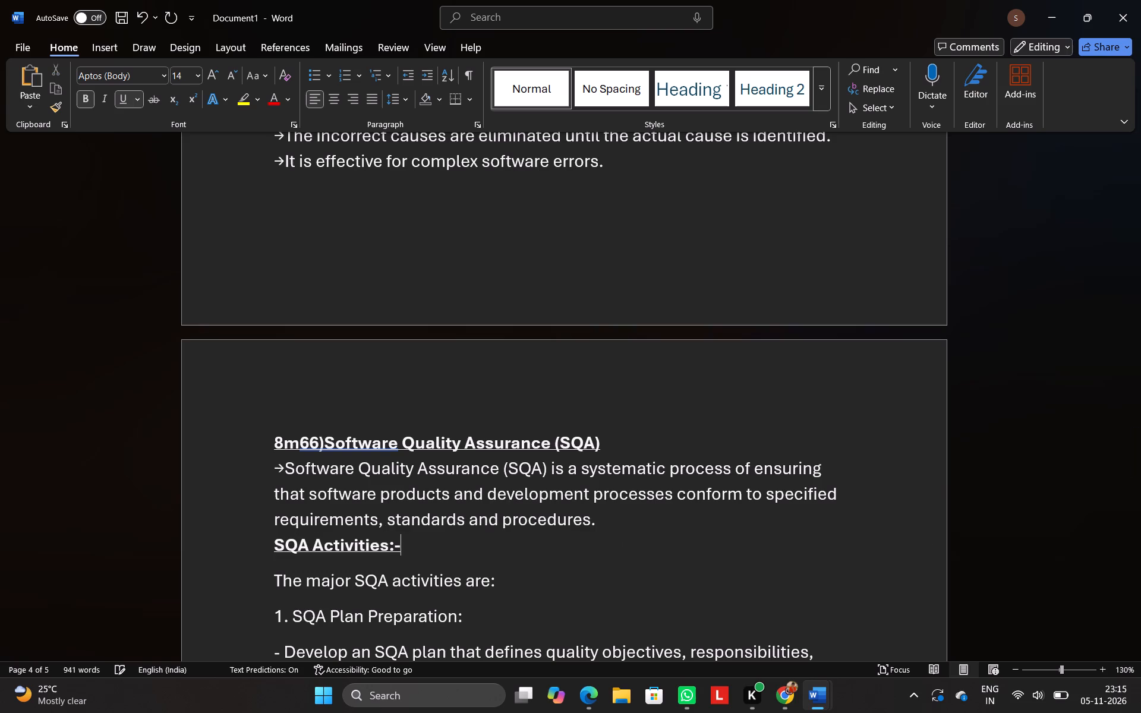
# Underline the line "The major SQA activities are:" and add a hyphen so that it ends in ":-".
pyautogui.moveTo(277, 581); pyautogui.dragTo(376, 586)
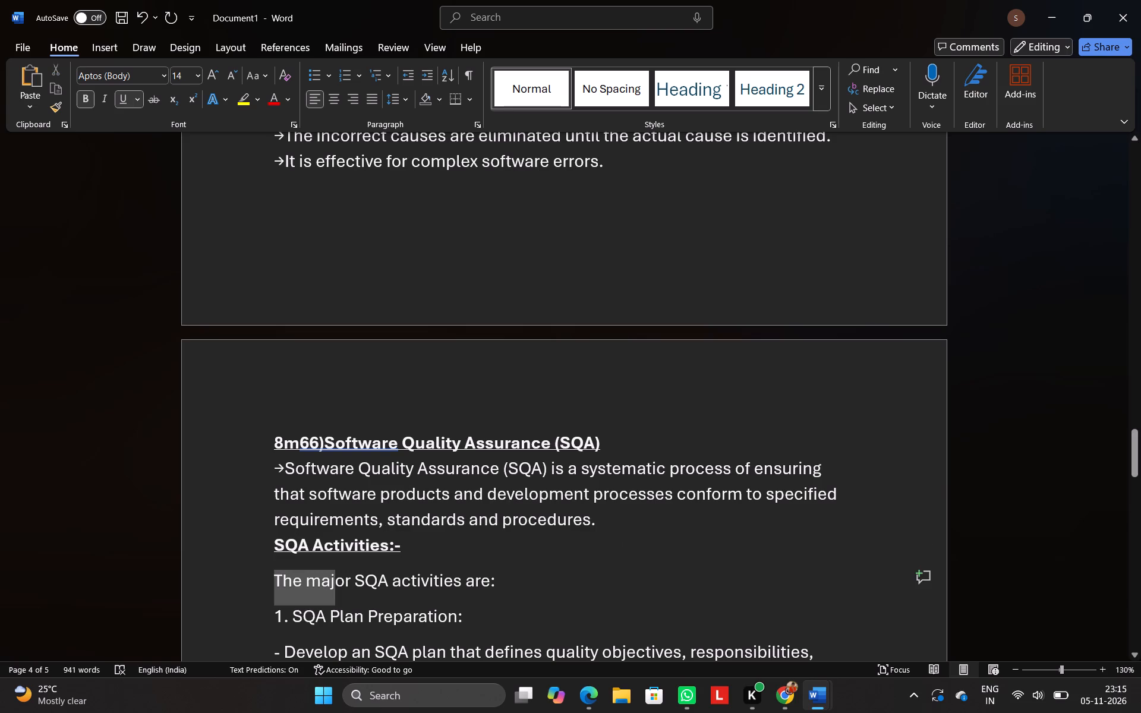
pyautogui.moveTo(376, 586); pyautogui.dragTo(495, 577)
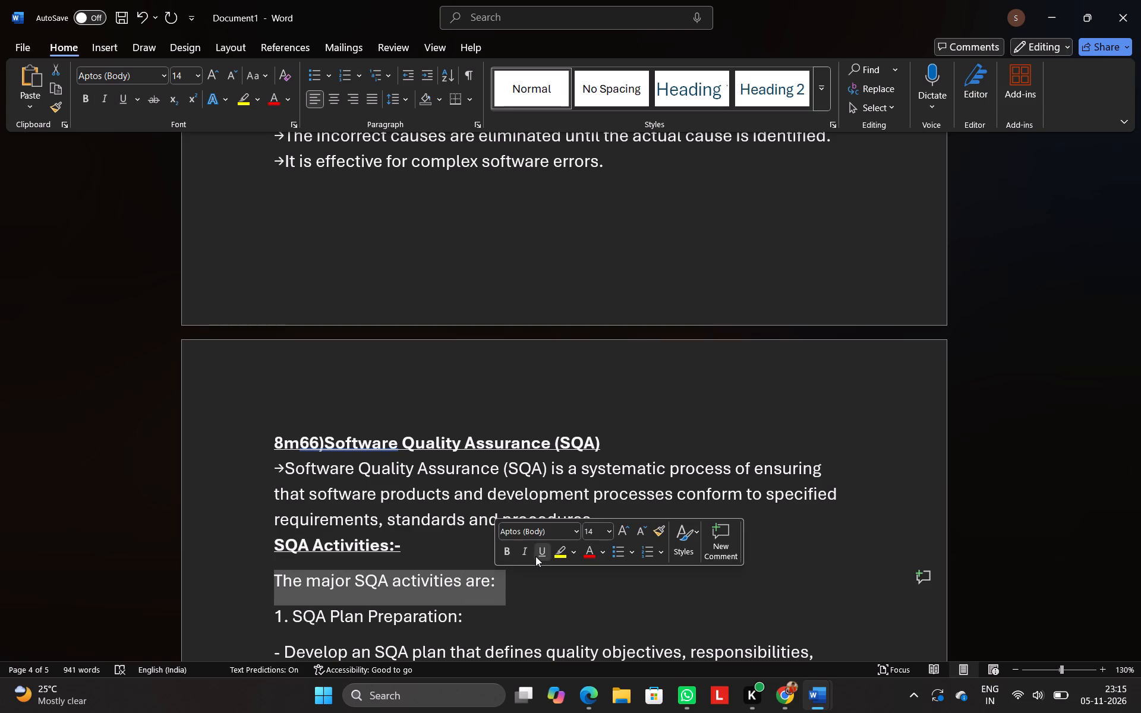
pyautogui.click(535, 556)
pyautogui.click(520, 588)
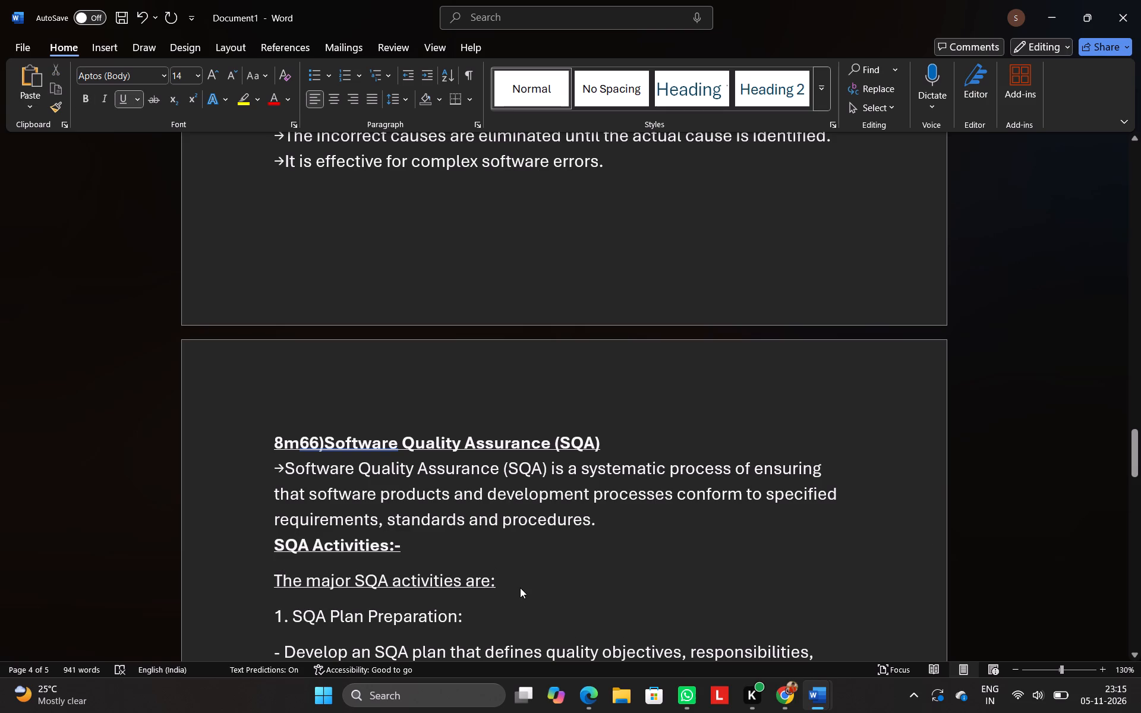
pyautogui.press('-')
# Join the line "The major SQA activities are:-" onto the SQA Activities heading line, separated by nine spaces.
pyautogui.press('Left')
pyautogui.press('Left')
pyautogui.press('Left')
pyautogui.press('Left')
pyautogui.press('Left')
pyautogui.press('Left')
pyautogui.press('Left')
pyautogui.press('Left')
pyautogui.press('Left')
pyautogui.press('Left')
pyautogui.press('Left')
pyautogui.press('Left')
pyautogui.press('Left')
pyautogui.press('Left')
pyautogui.press('Left')
pyautogui.press('Left')
pyautogui.press('Left')
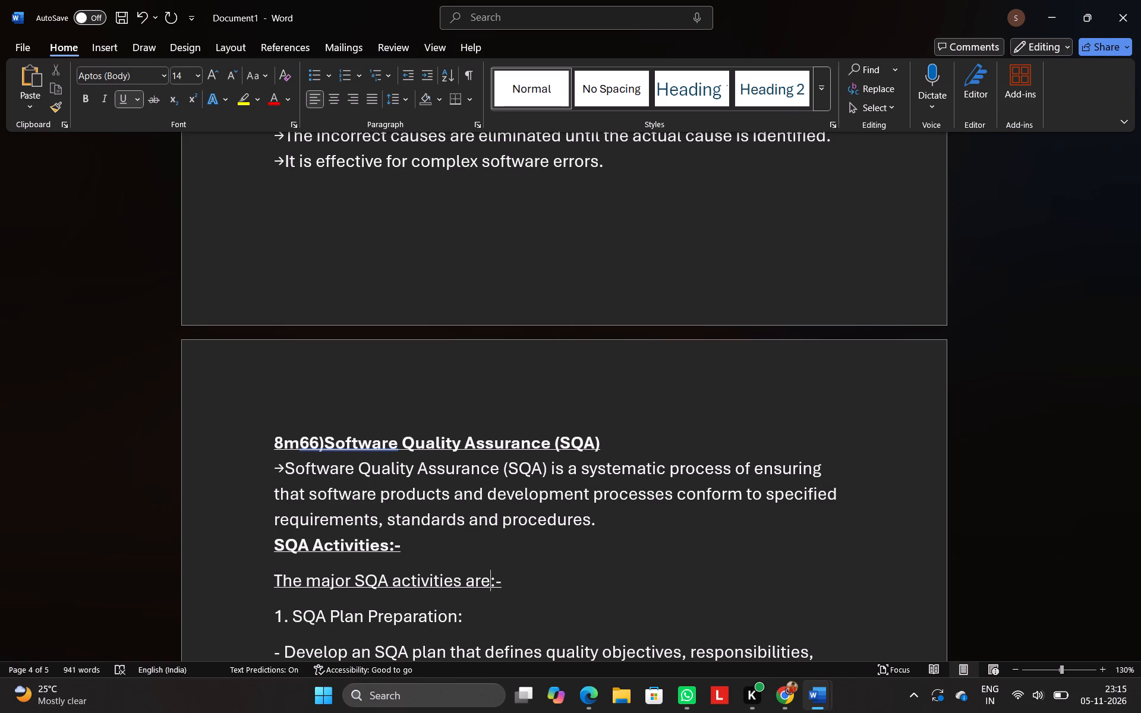
pyautogui.press('Left')
pyautogui.press('Left')
pyautogui.press('Left')
pyautogui.press('Left')
pyautogui.press('Left')
pyautogui.press('Left')
pyautogui.press('Left')
pyautogui.press('Left')
pyautogui.press('Left')
pyautogui.press('Left')
pyautogui.press('Left')
pyautogui.press('Left')
pyautogui.press('Left')
pyautogui.press('BackSpace')
pyautogui.press('space')
pyautogui.press('space')
pyautogui.press('space')
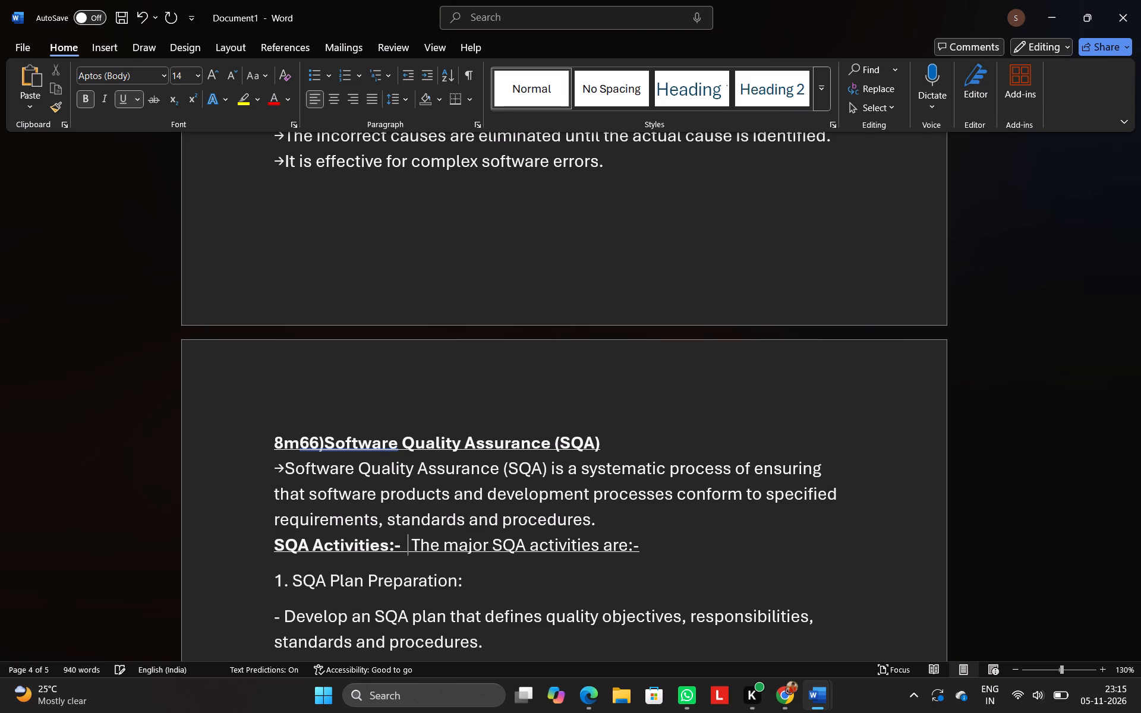
pyautogui.press('space')
pyautogui.press('space')
pyautogui.press('space')
pyautogui.press('space')
pyautogui.press('space')
pyautogui.press('space')
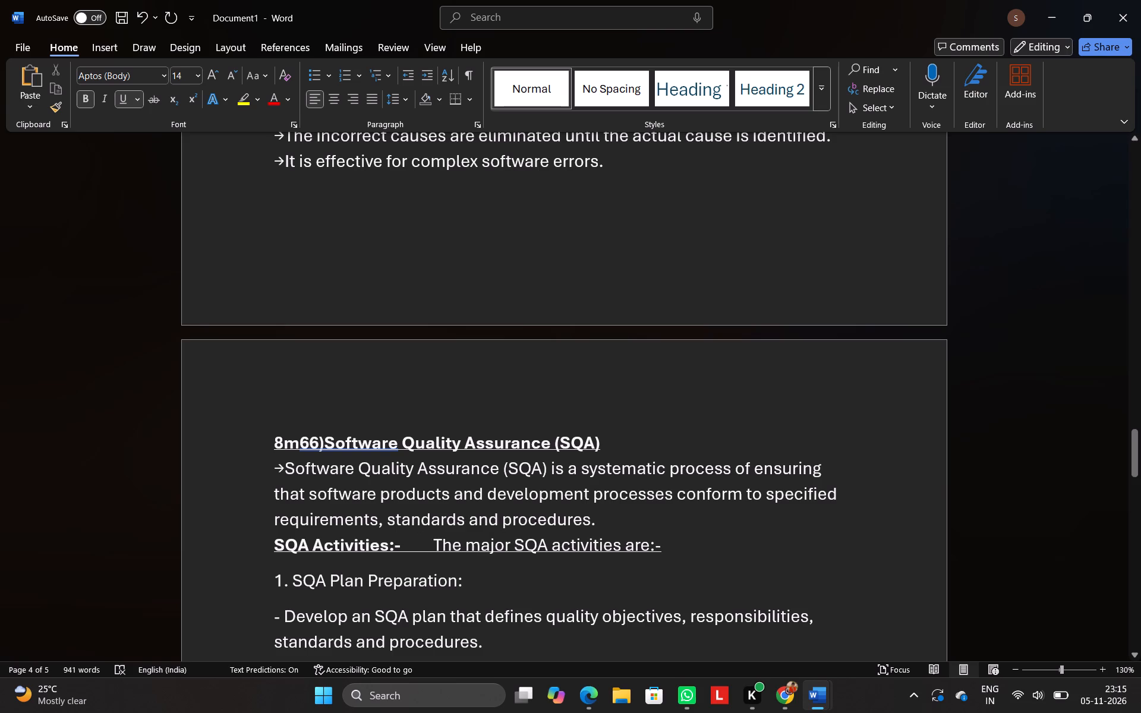
# Remove the underline from the blank gap between "SQA Activities:-" and "The major SQA activities are:-".
pyautogui.moveTo(404, 546); pyautogui.dragTo(428, 556)
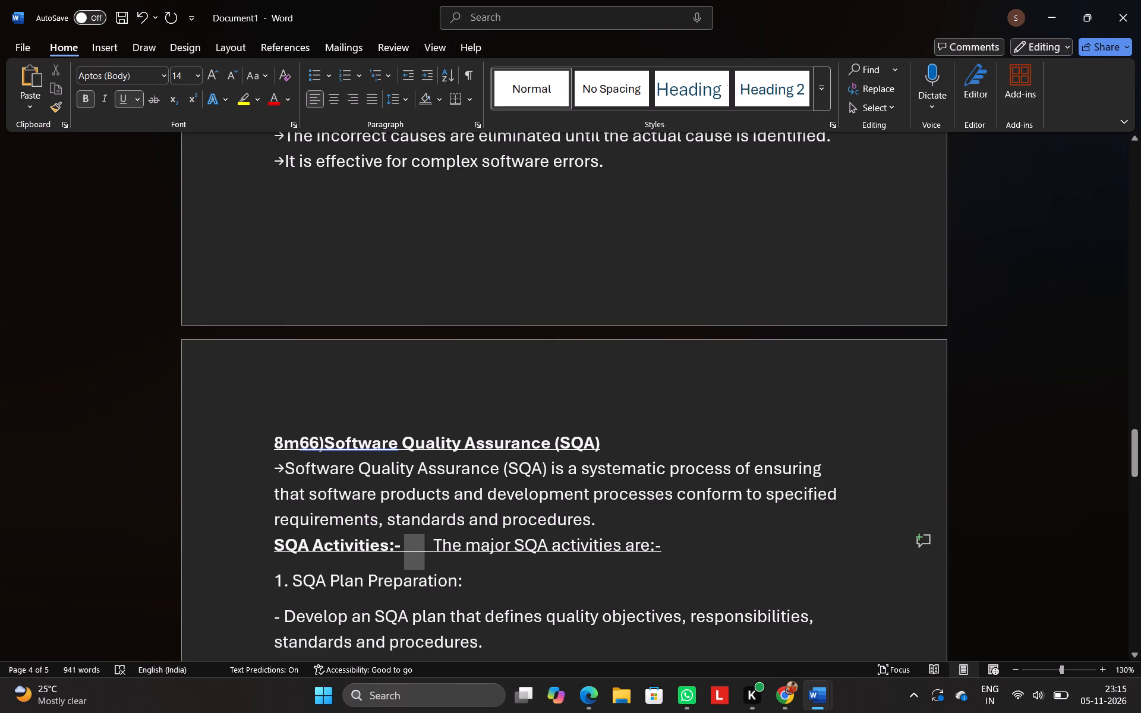
pyautogui.moveTo(428, 556); pyautogui.dragTo(434, 559)
pyautogui.click(477, 532)
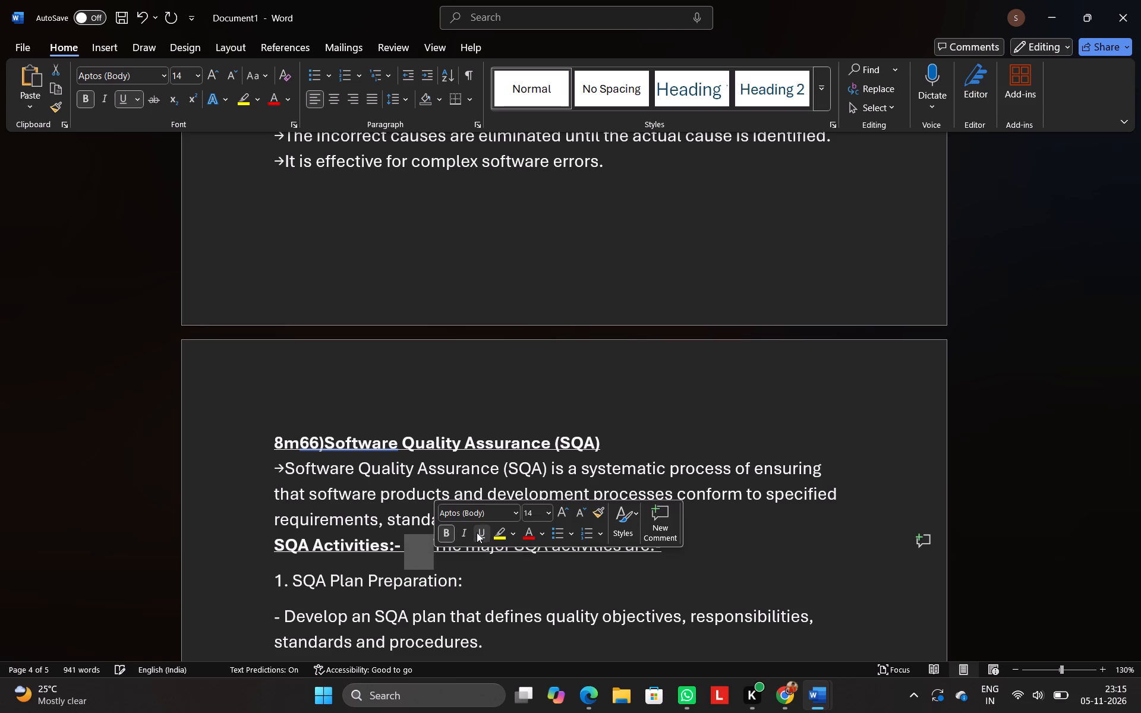
pyautogui.click(473, 580)
# Close the gap above the SQA Plan Preparation heading with a line break and change its number to "1)".
pyautogui.click(276, 586)
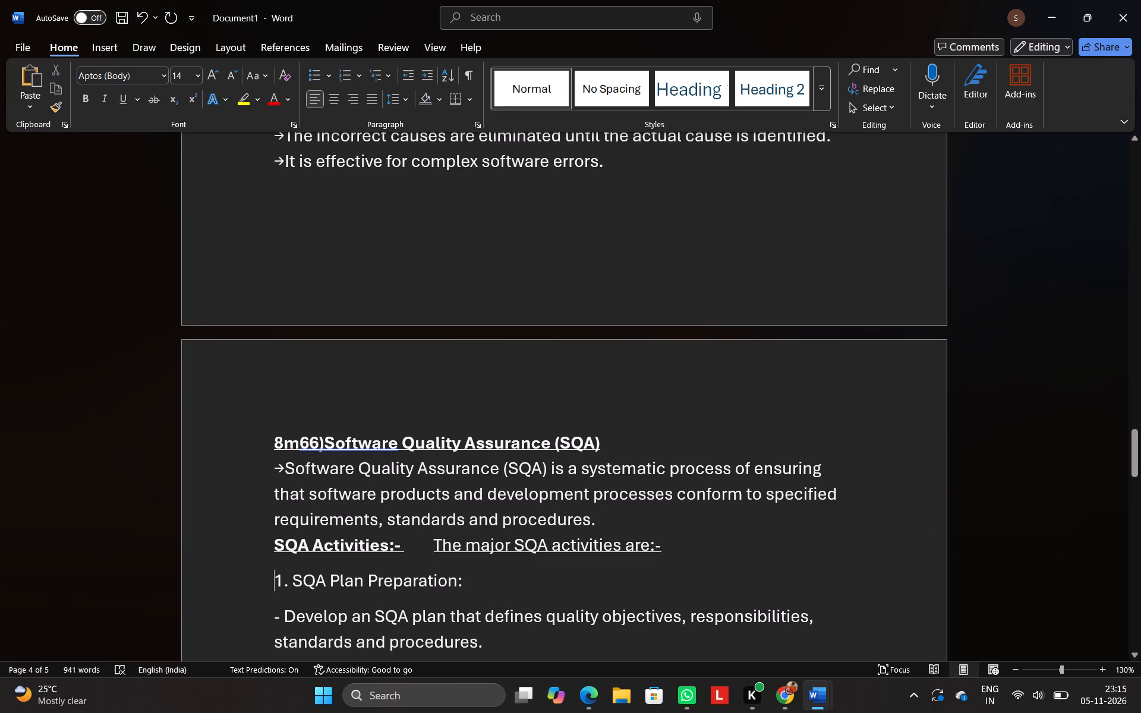
pyautogui.press(']')
pyautogui.press('BackSpace')
pyautogui.press('BackSpace')
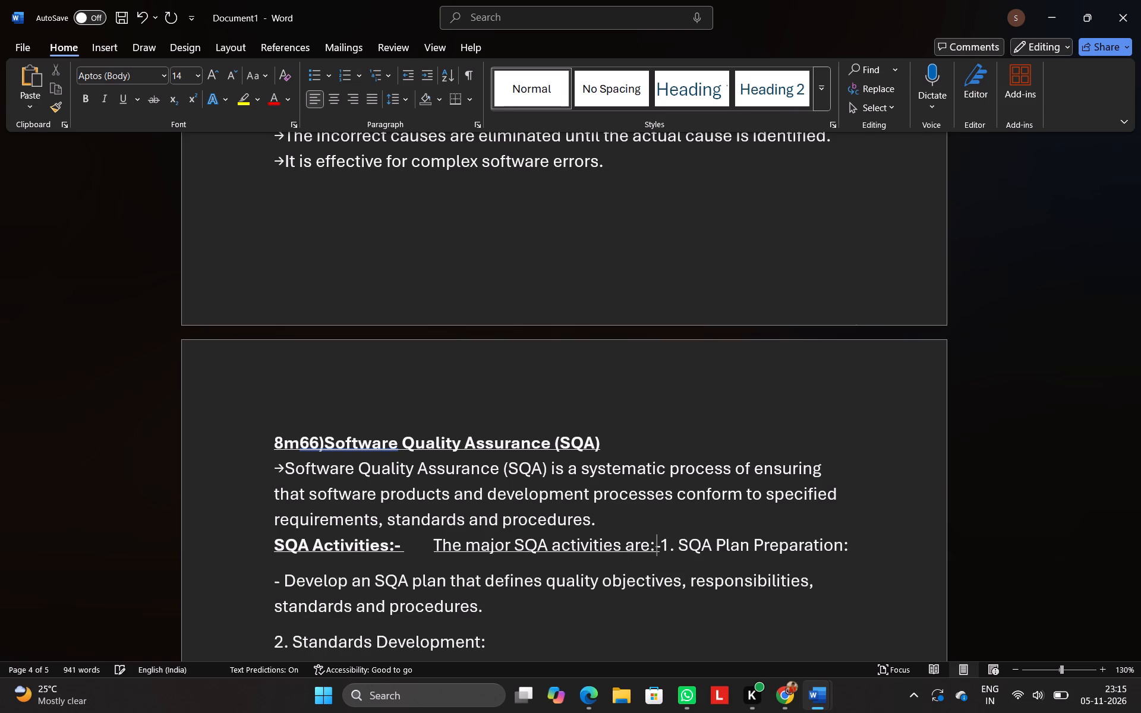
pyautogui.hotkey('shift', 'Return')
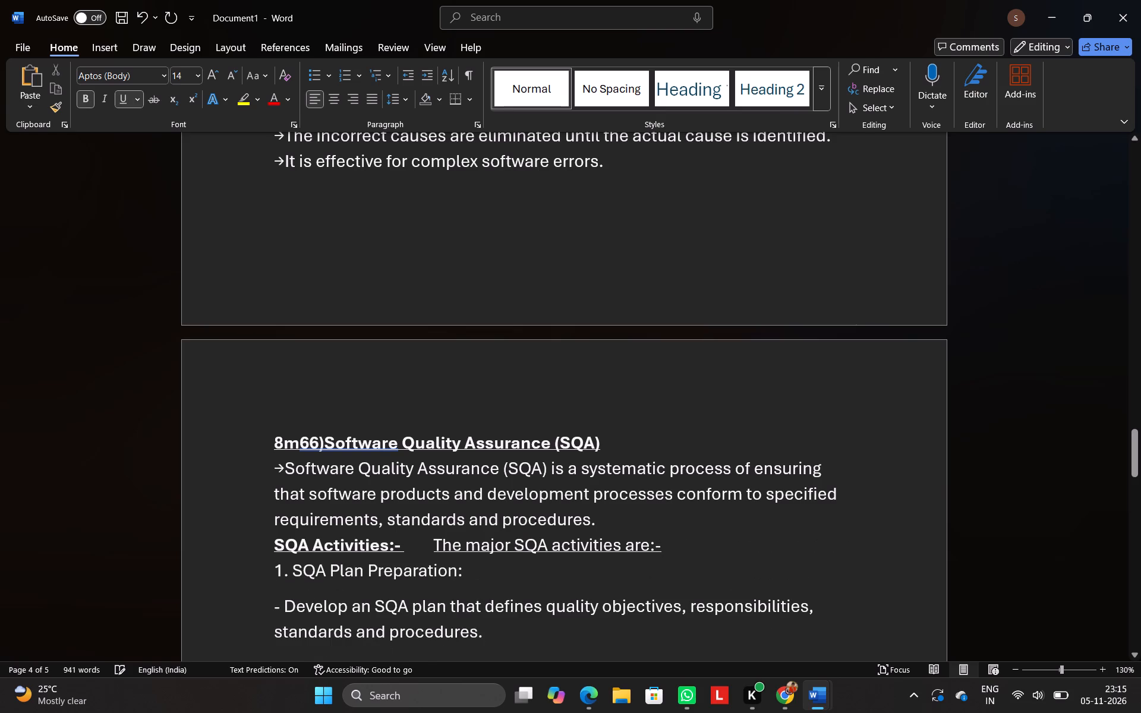
pyautogui.click(293, 576)
pyautogui.press('BackSpace')
pyautogui.press('BackSpace')
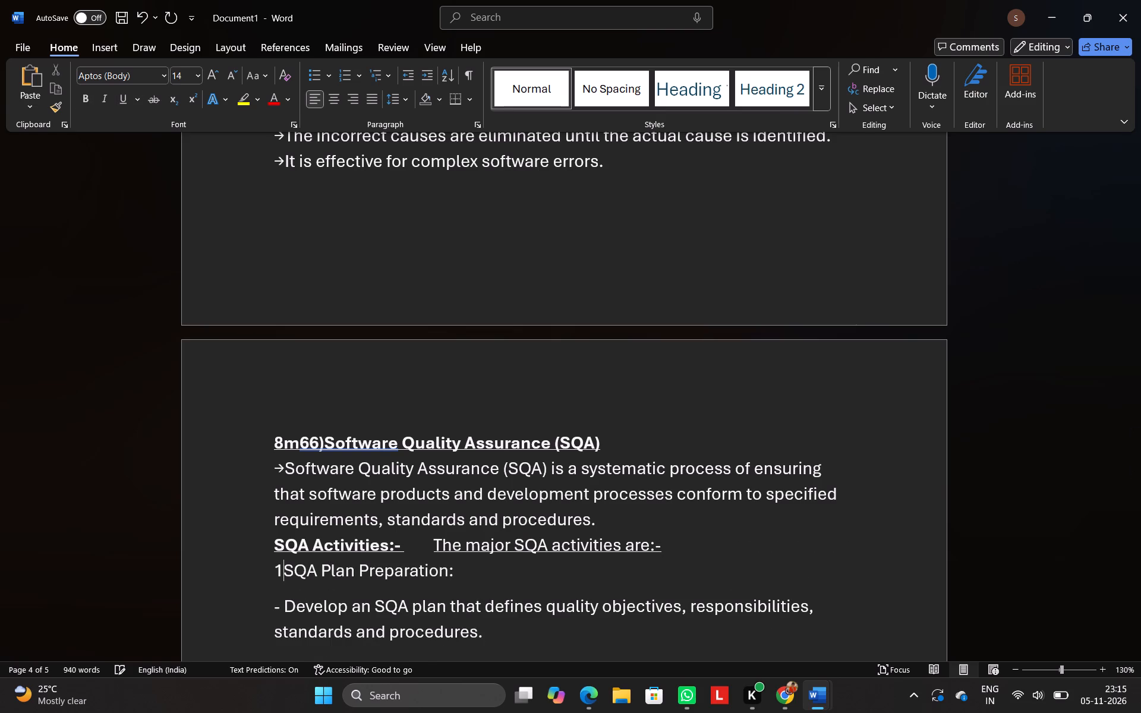
pyautogui.hotkey('shift', ')')
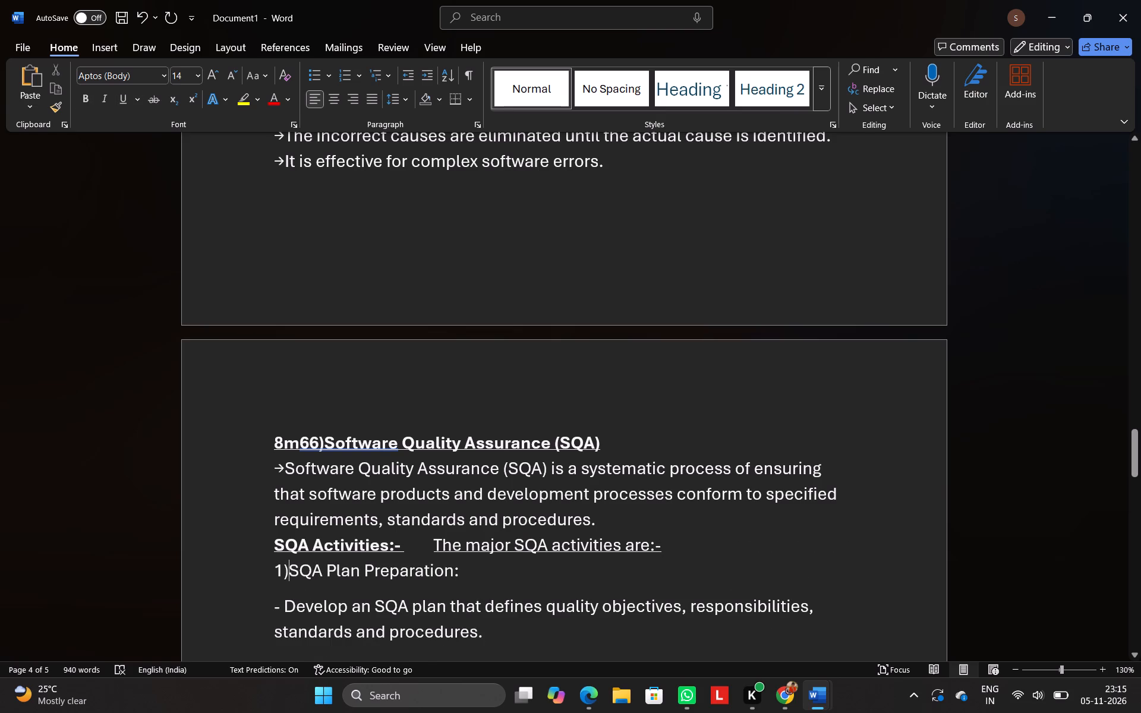
# Underline the "1)SQA Plan Preparation:" heading and add a hyphen so that it ends in ":-".
pyautogui.moveTo(273, 572); pyautogui.dragTo(459, 585)
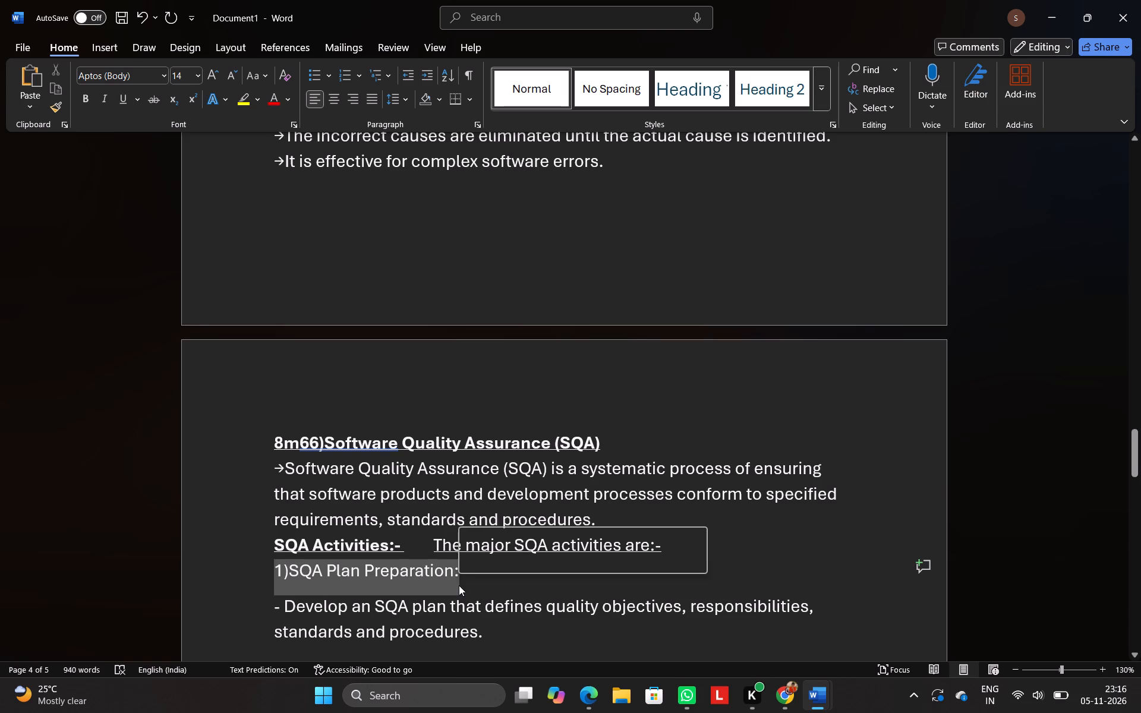
pyautogui.click(502, 566)
pyautogui.click(489, 575)
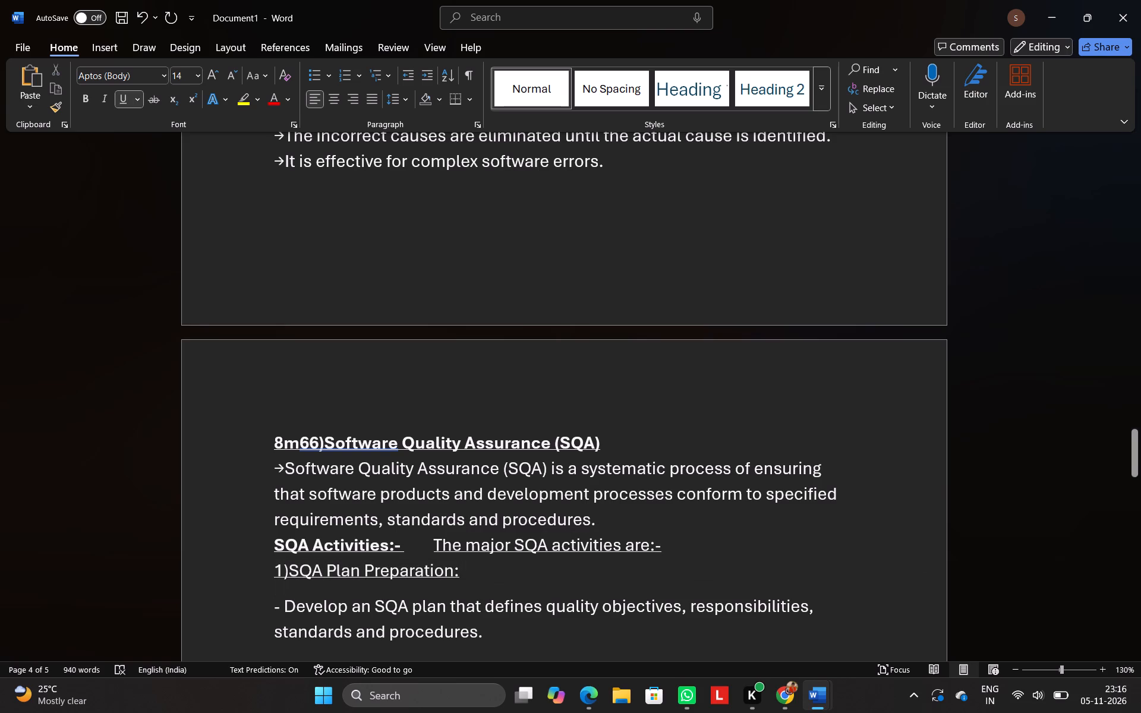
pyautogui.hotkey('shift', '_')
pyautogui.press('BackSpace')
pyautogui.press('-')
# Replace the dash before "Develop an SQA plan" with the copied arrow and close the gap above it with a line break.
pyautogui.click(286, 615)
pyautogui.press('BackSpace')
pyautogui.press('BackSpace')
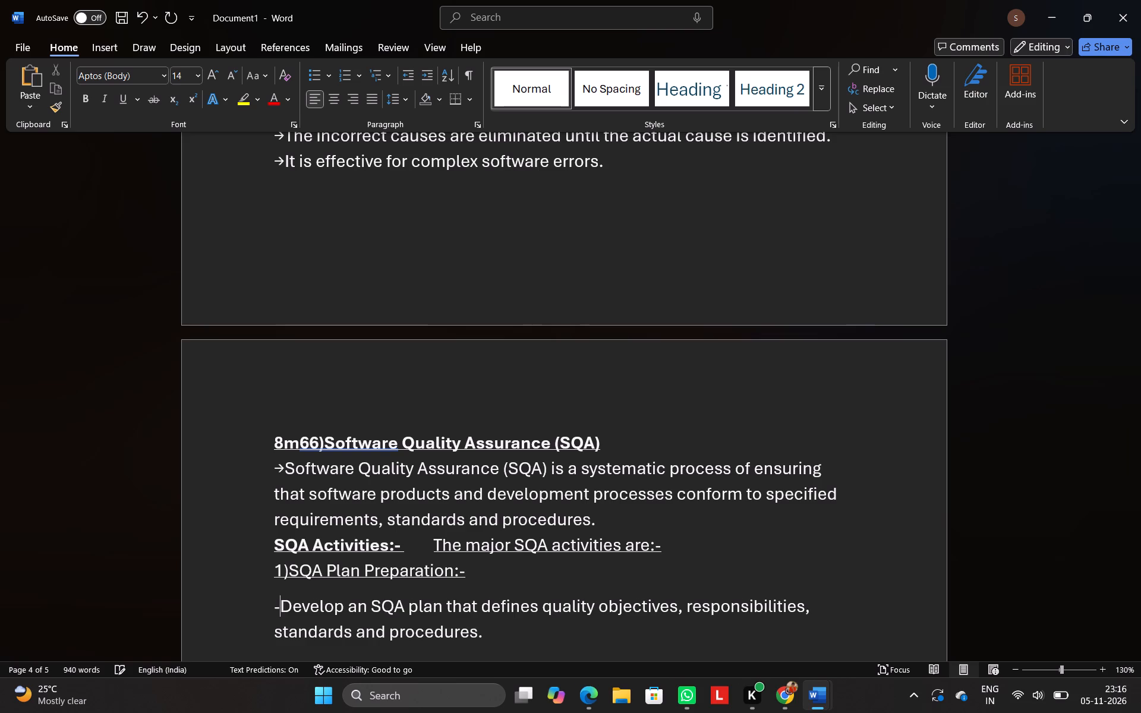
pyautogui.press('BackSpace')
pyautogui.hotkey('shift', 'Return')
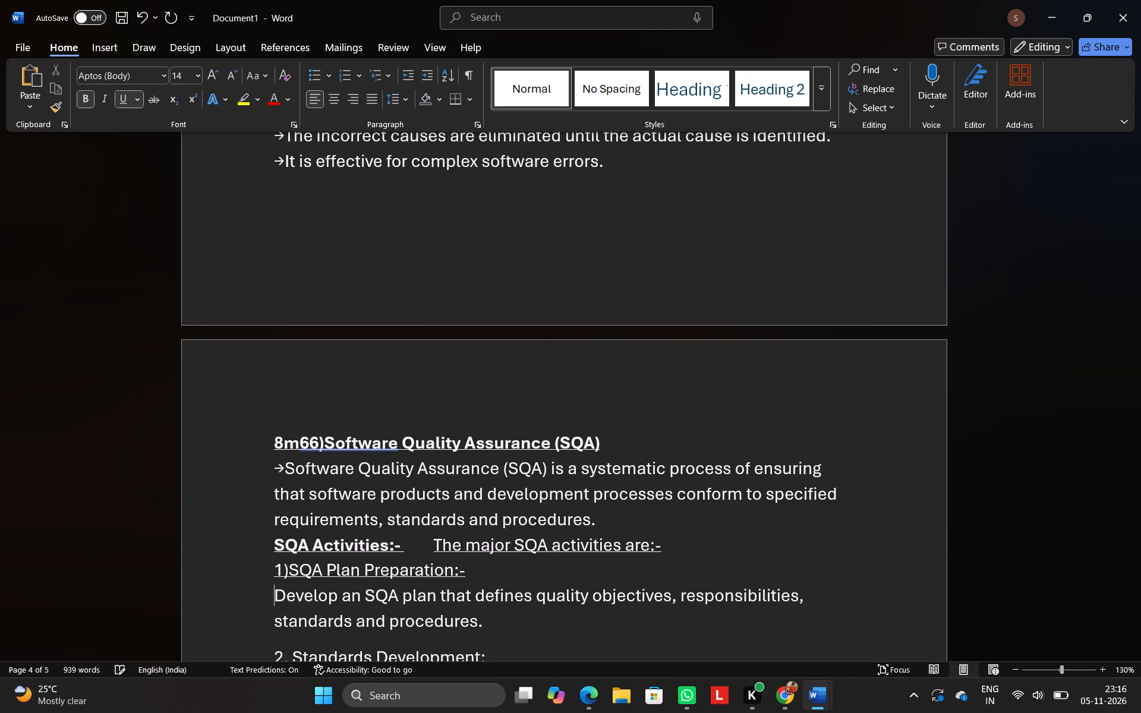
pyautogui.hotkey('ctrl', 'v')
# Change the Standards Development heading's number to "2)" and replace the paragraph break above it with a line break.
pyautogui.scroll(-1, 322, 633)
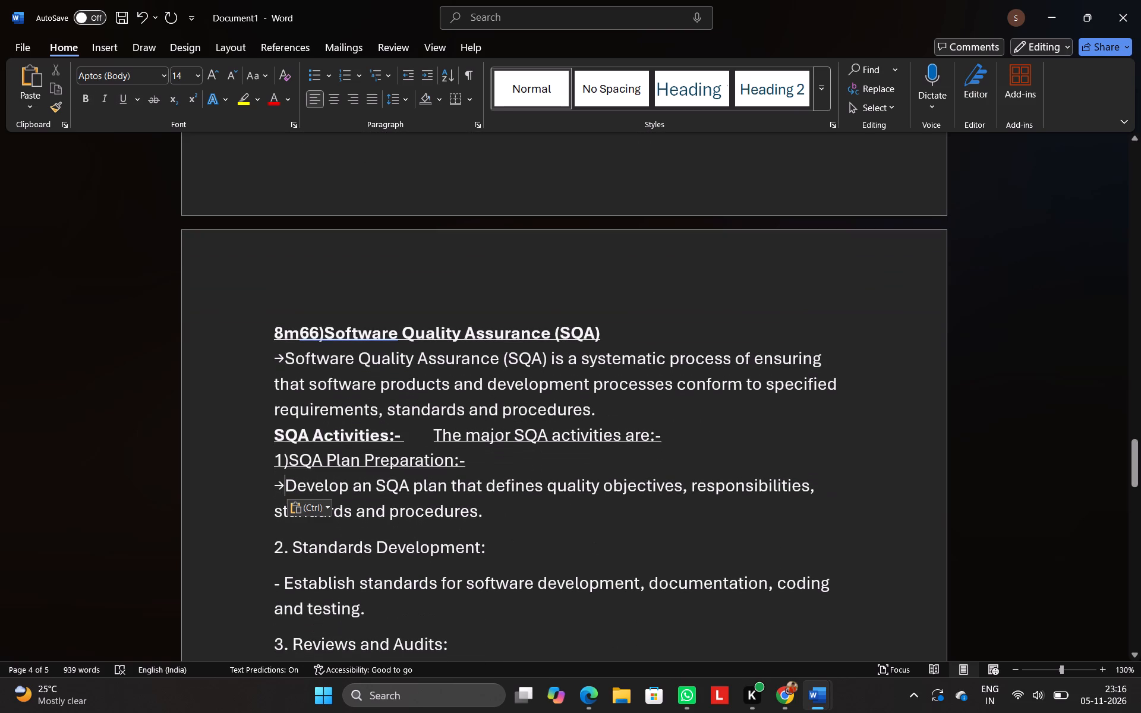
pyautogui.click(295, 558)
pyautogui.press('\\')
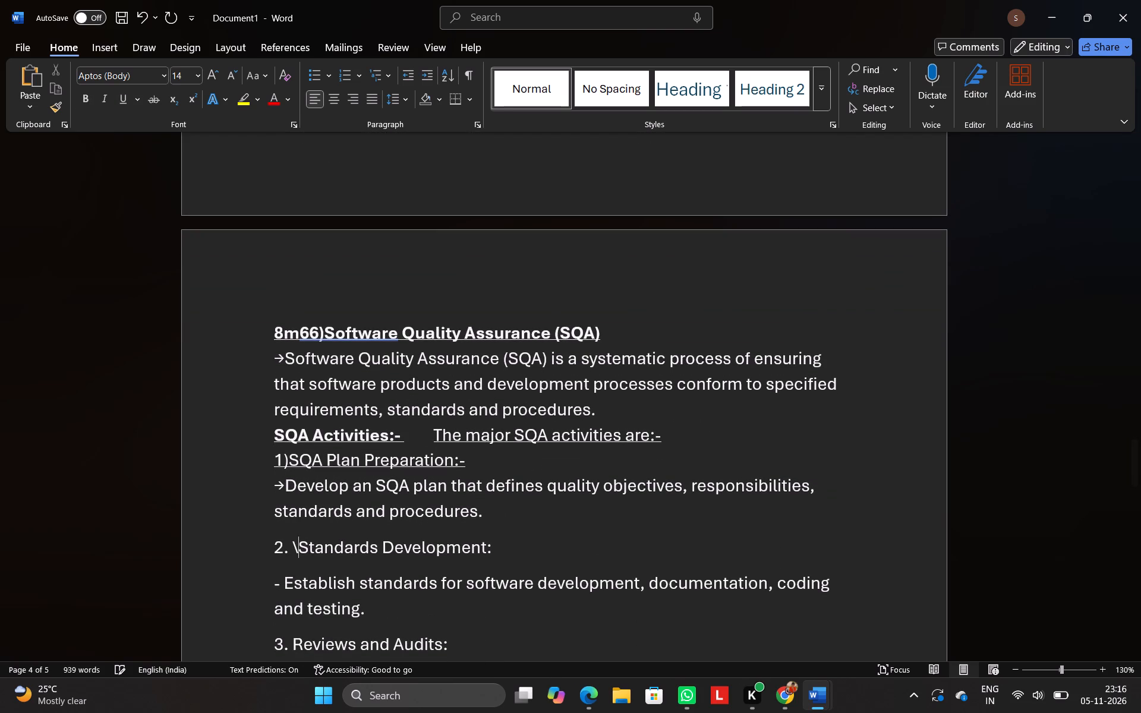
pyautogui.press('BackSpace')
pyautogui.press('BackSpace')
pyautogui.press('BackSpace')
pyautogui.hotkey('shift', ')')
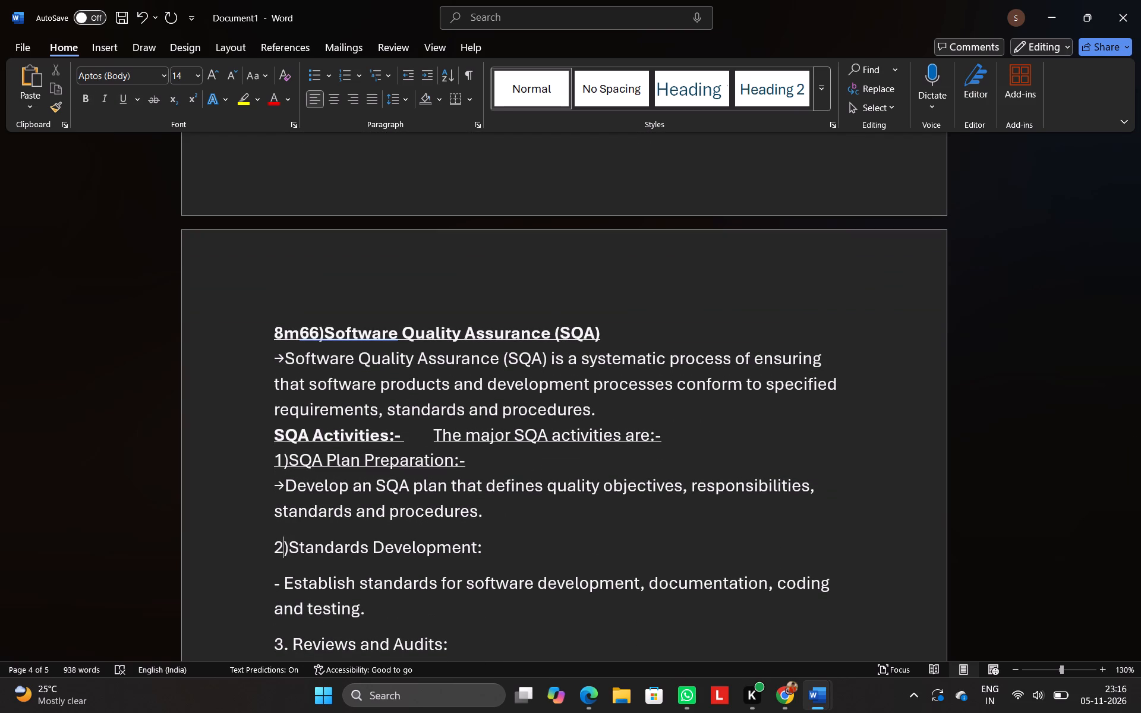
pyautogui.press('Left')
pyautogui.press('Left')
pyautogui.press('BackSpace')
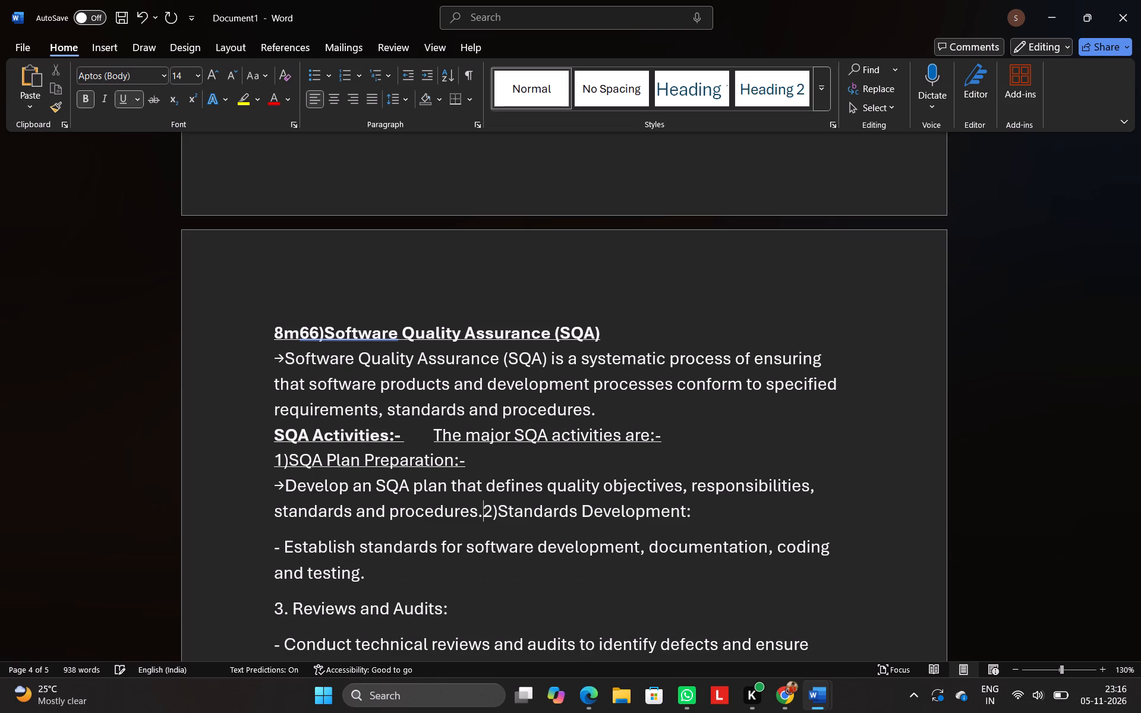
pyautogui.hotkey('shift', 'Return')
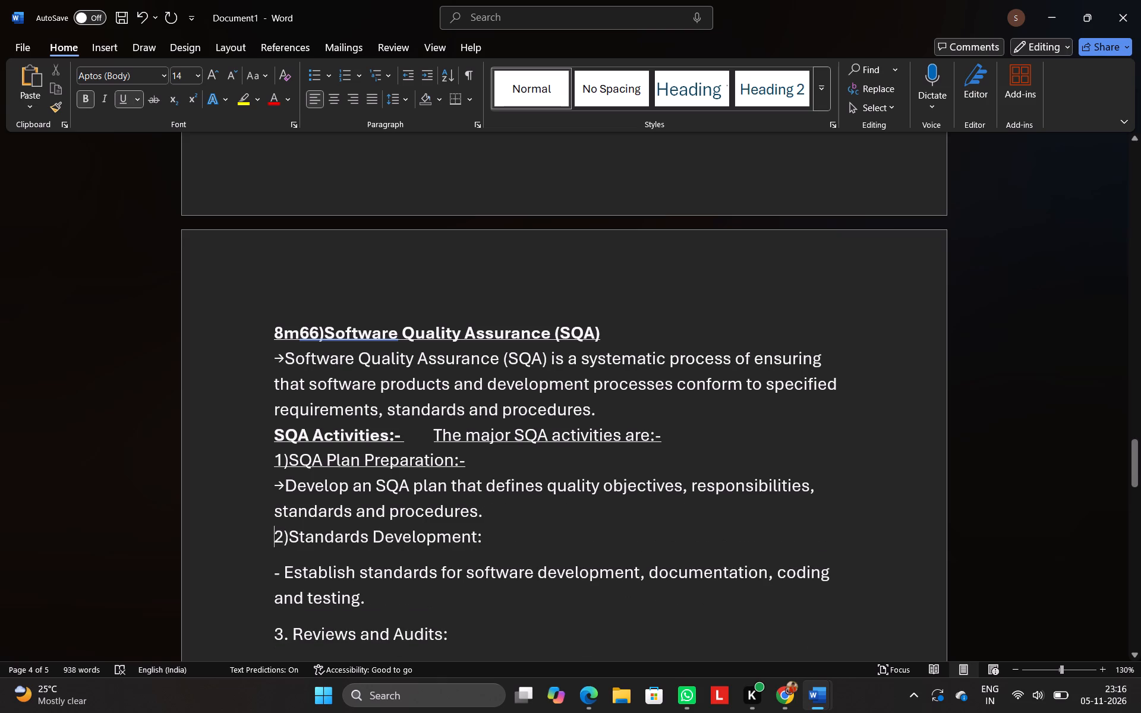
# Replace the dash before "Establish standards" with the copied arrow and close the gap above it with a line break.
pyautogui.click(274, 564)
pyautogui.click(286, 570)
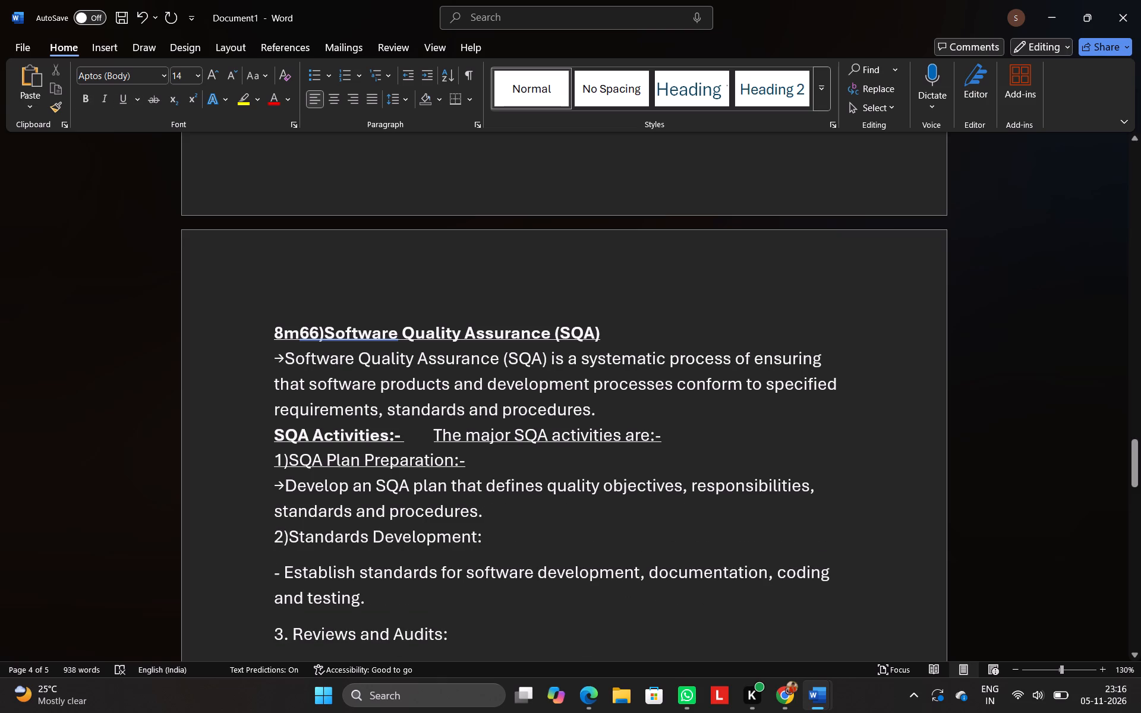
pyautogui.press('BackSpace')
pyautogui.press('BackSpace')
pyautogui.press('BackSpace')
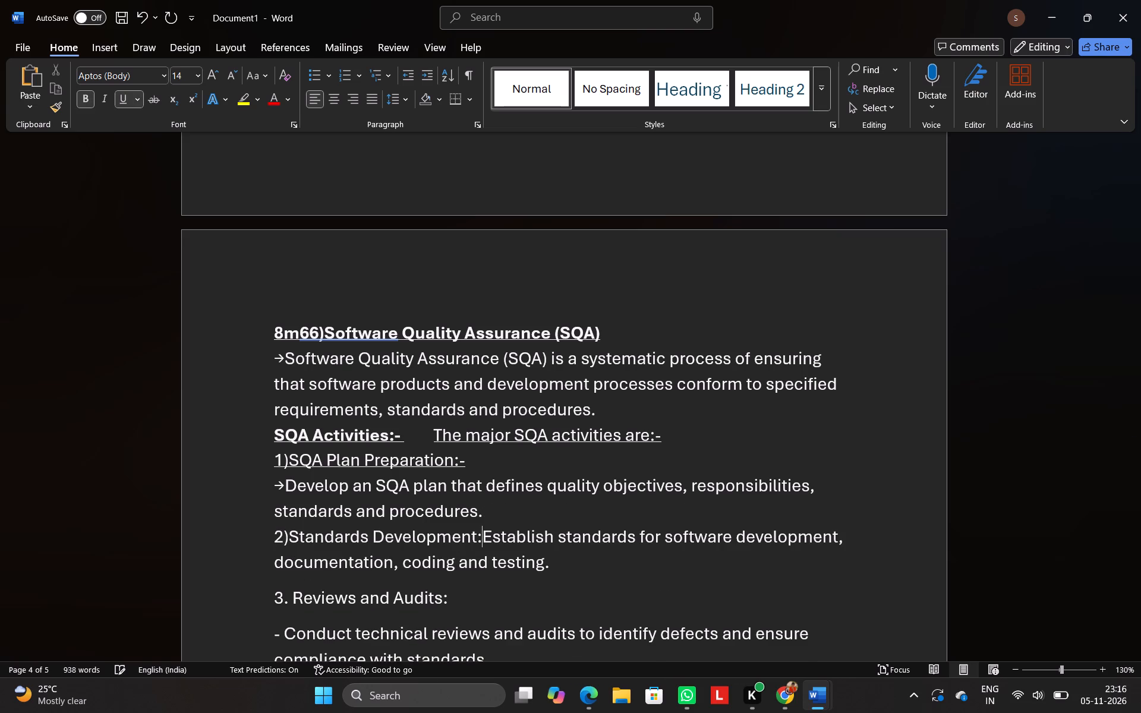
pyautogui.hotkey('shift', 'Return')
pyautogui.hotkey('ctrl', 'v')
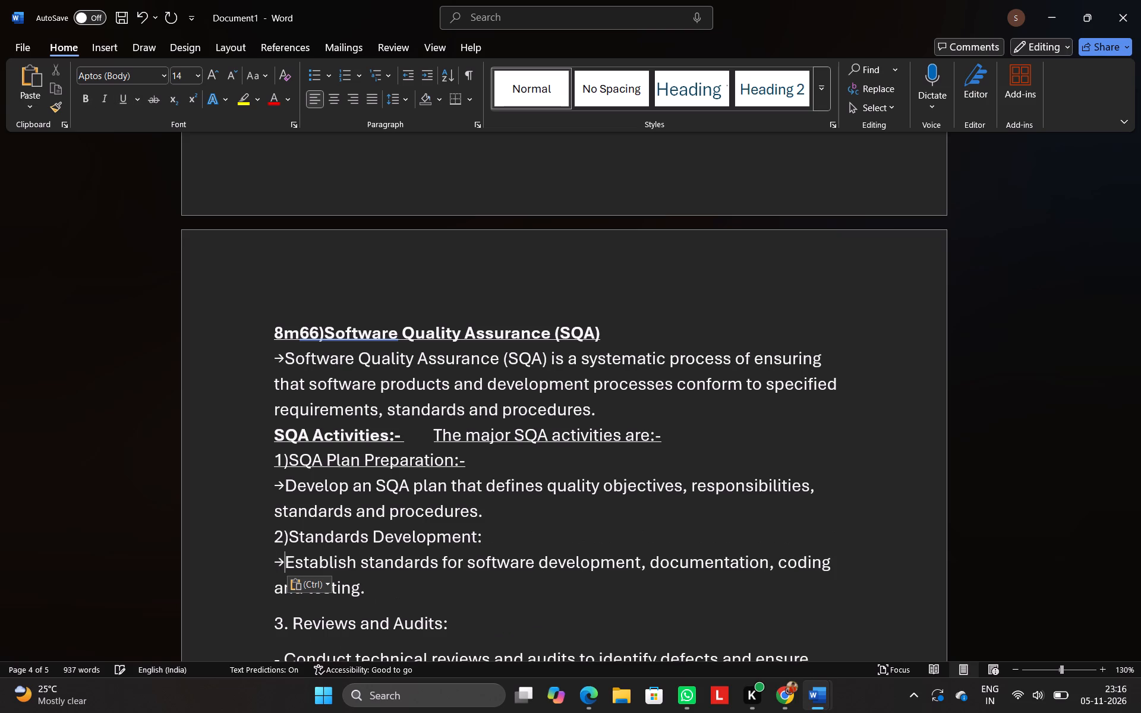
# Underline the "2)Standards Development:" heading and add a hyphen so that it ends in ":-".
pyautogui.moveTo(275, 531); pyautogui.dragTo(481, 540)
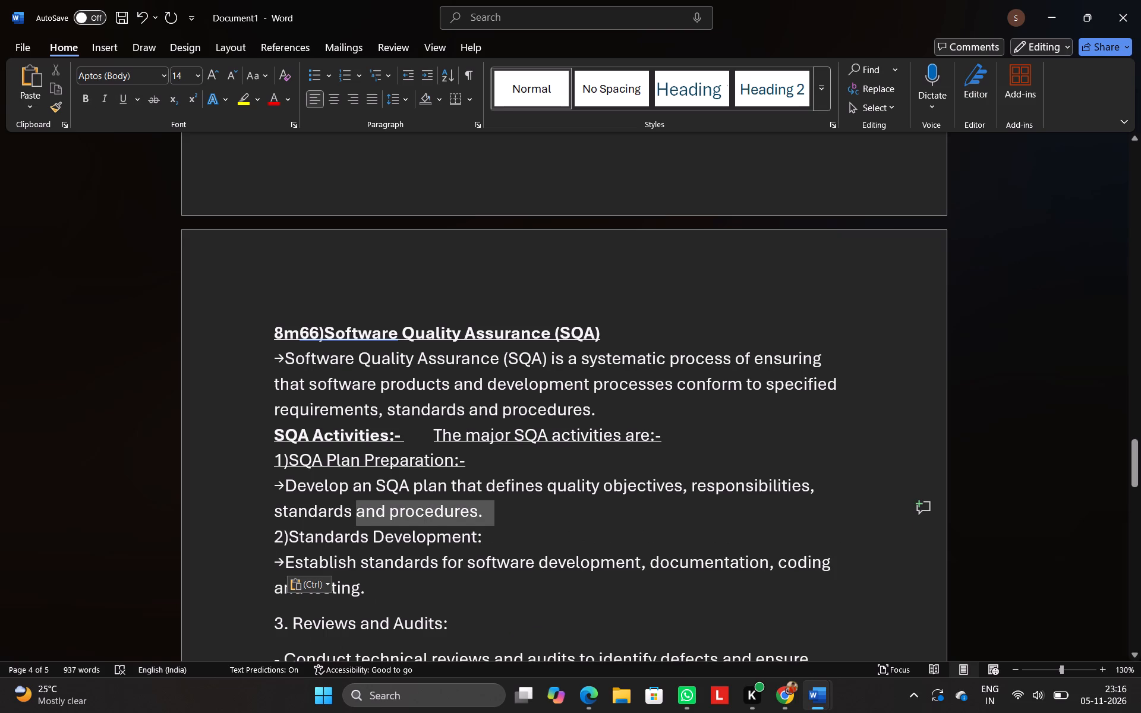
pyautogui.moveTo(481, 540); pyautogui.dragTo(484, 541)
pyautogui.click(530, 516)
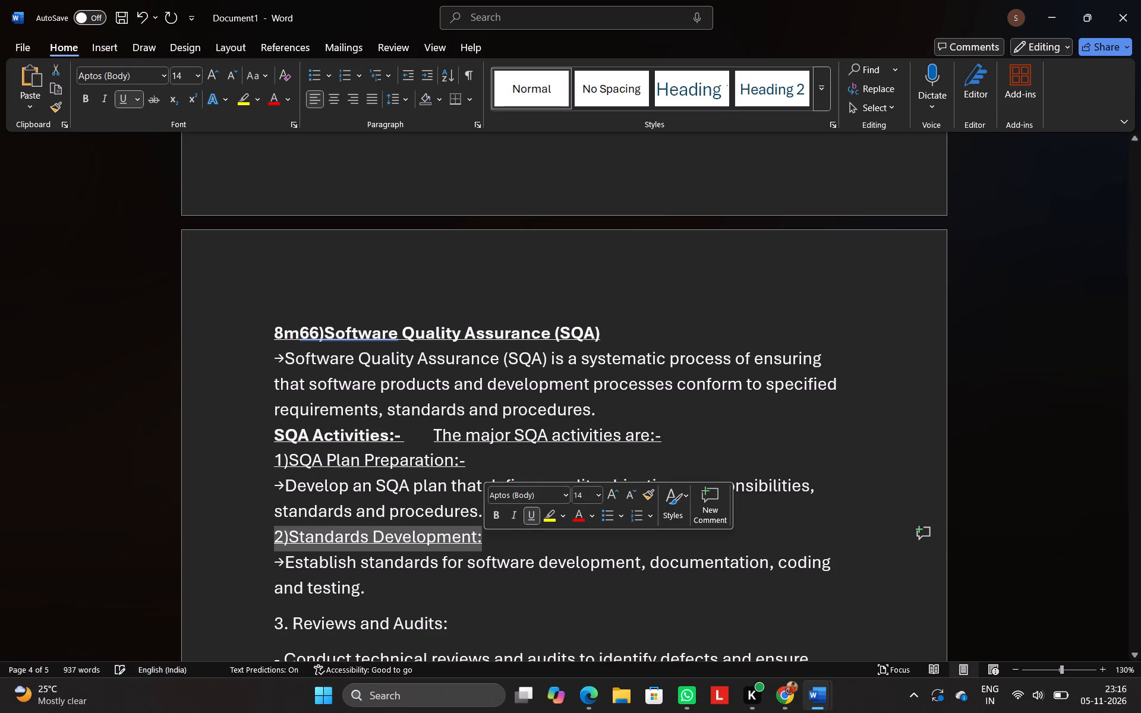
pyautogui.click(513, 548)
pyautogui.press('=')
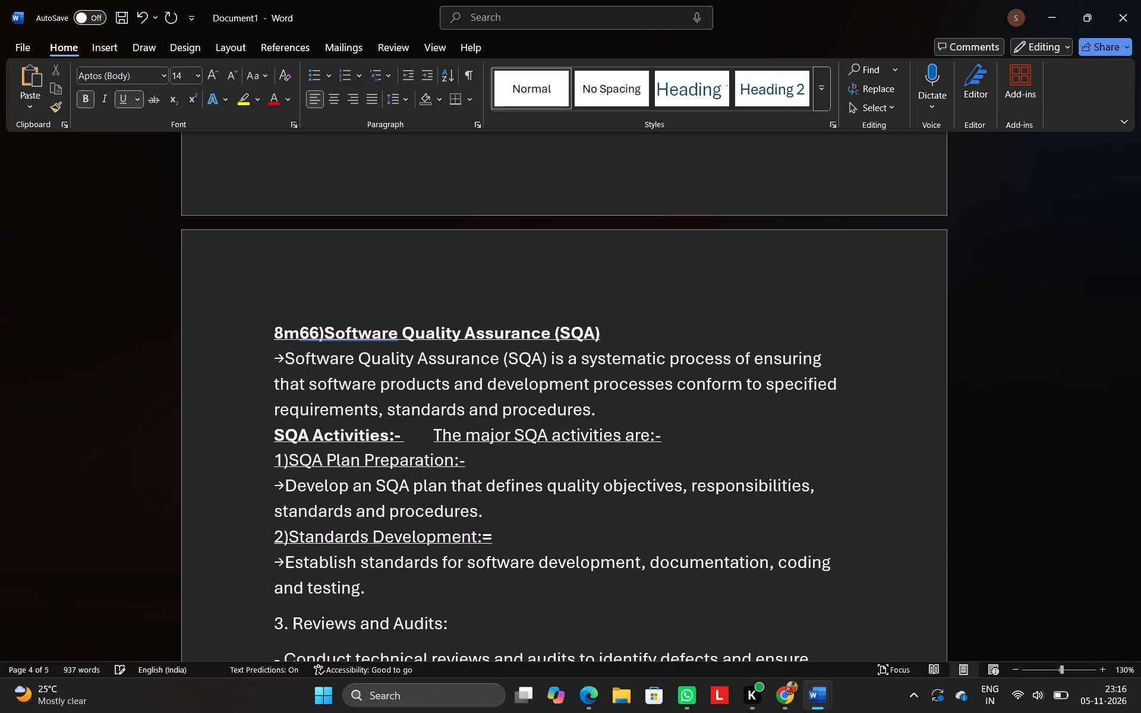
pyautogui.press('BackSpace')
pyautogui.press('-')
# Change the Reviews and Audits heading's number to "3)" and replace the paragraph break above it with a line break.
pyautogui.scroll(-1, 503, 506)
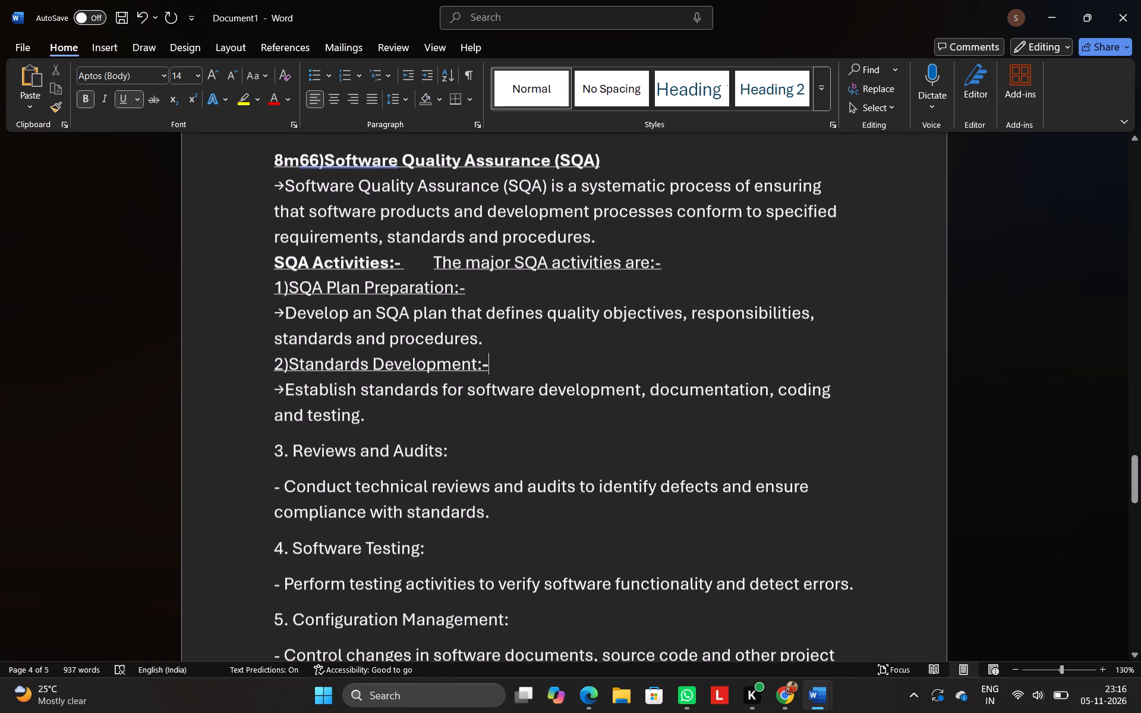
pyautogui.scroll(-1, 503, 506)
pyautogui.click(288, 450)
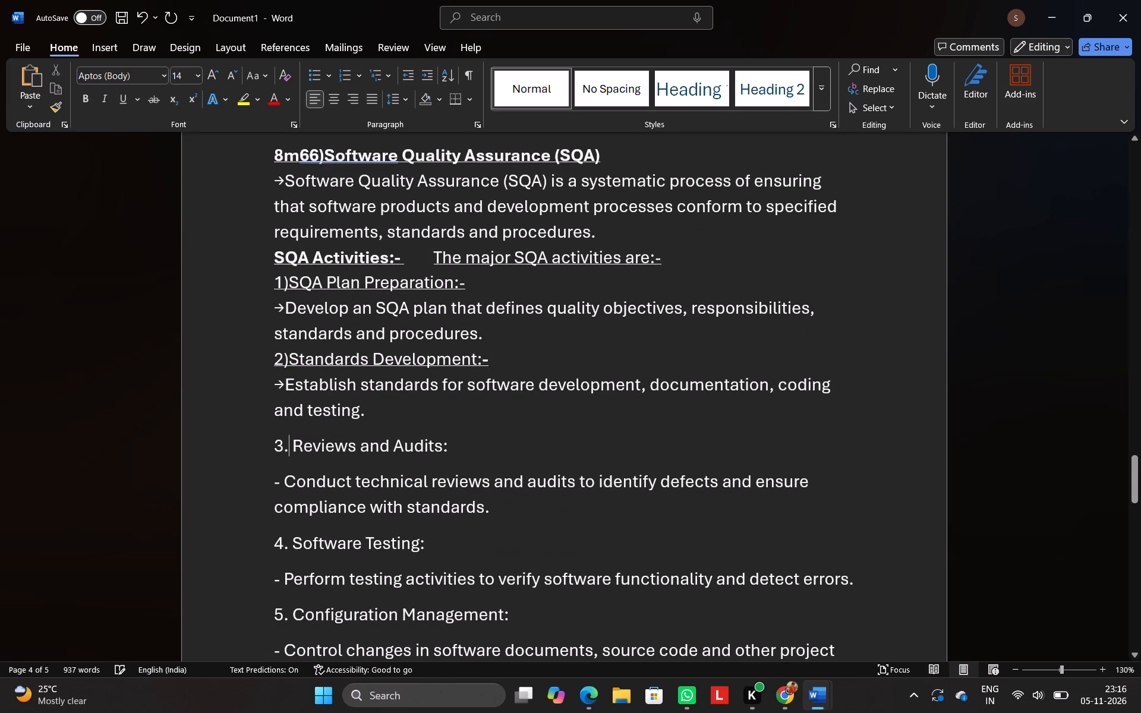
pyautogui.press('Right')
pyautogui.press('BackSpace')
pyautogui.press('BackSpace')
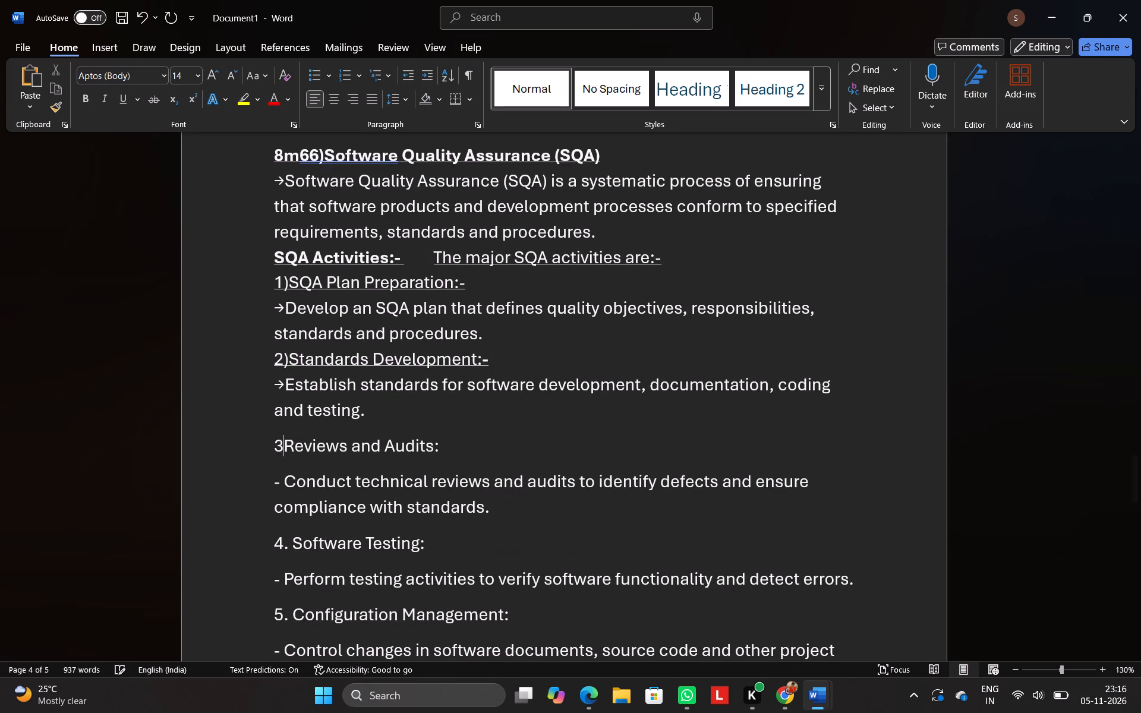
pyautogui.hotkey('shift', ')')
pyautogui.press('Left')
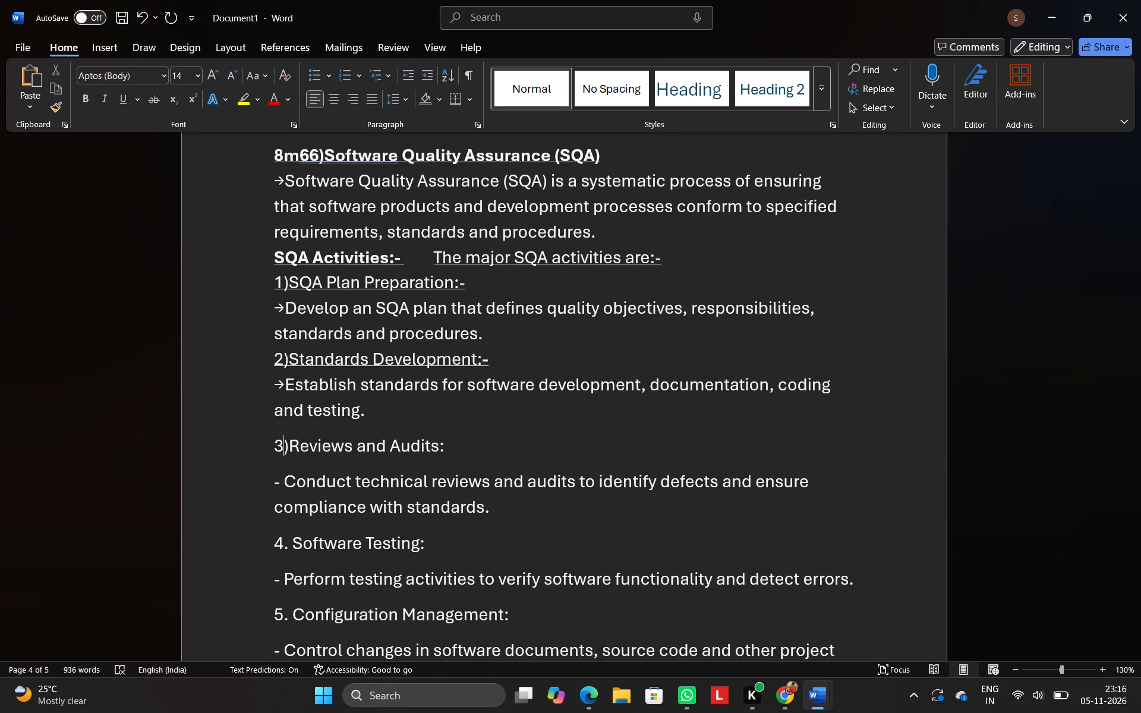
pyautogui.press('Left')
pyautogui.press('BackSpace')
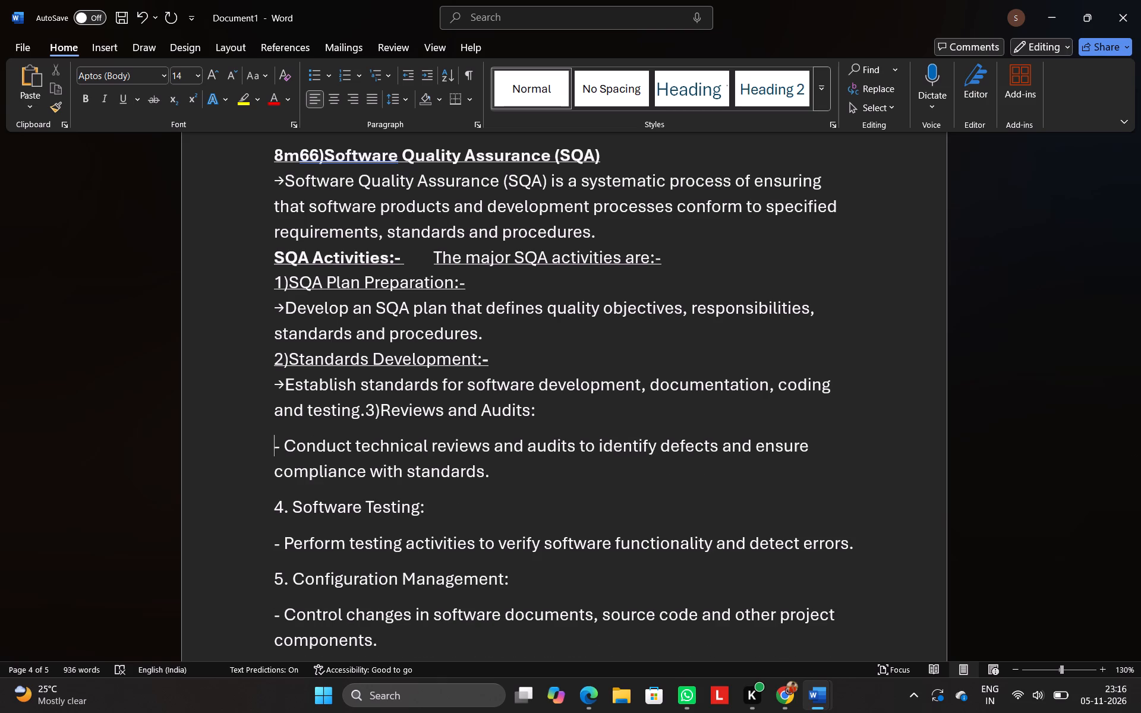
pyautogui.hotkey('shift', 'Return')
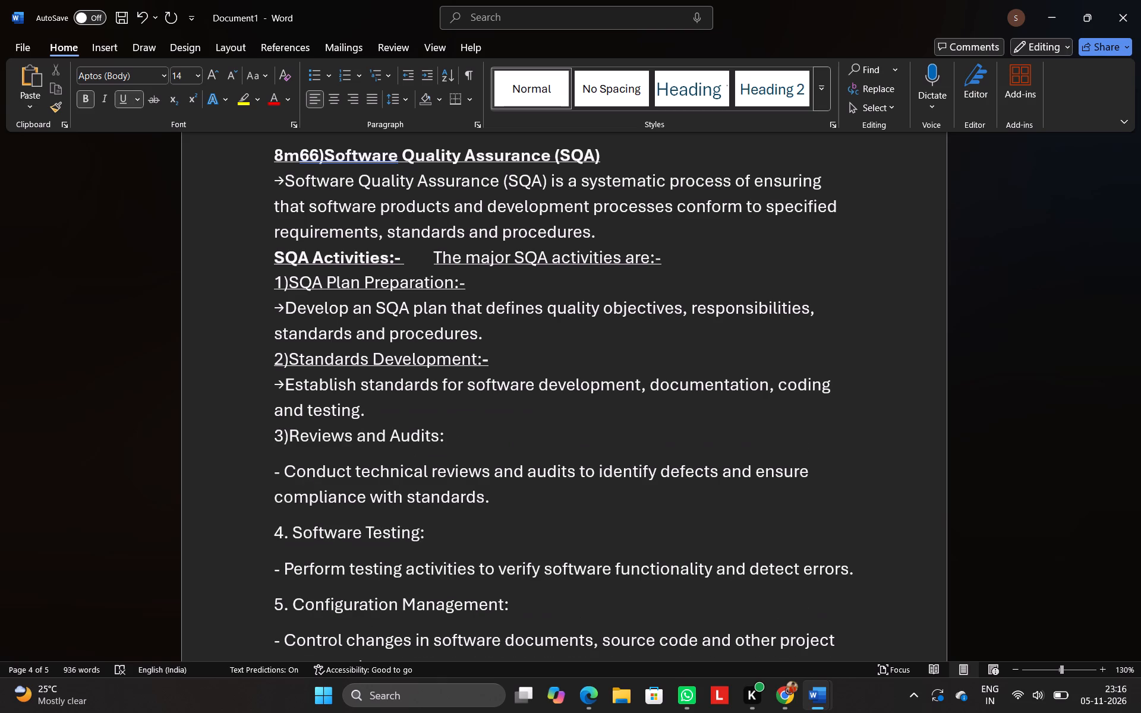
# Underline the "3)Reviews and Audits:" heading and add a hyphen so that it ends in ":-".
pyautogui.moveTo(275, 438); pyautogui.dragTo(443, 431)
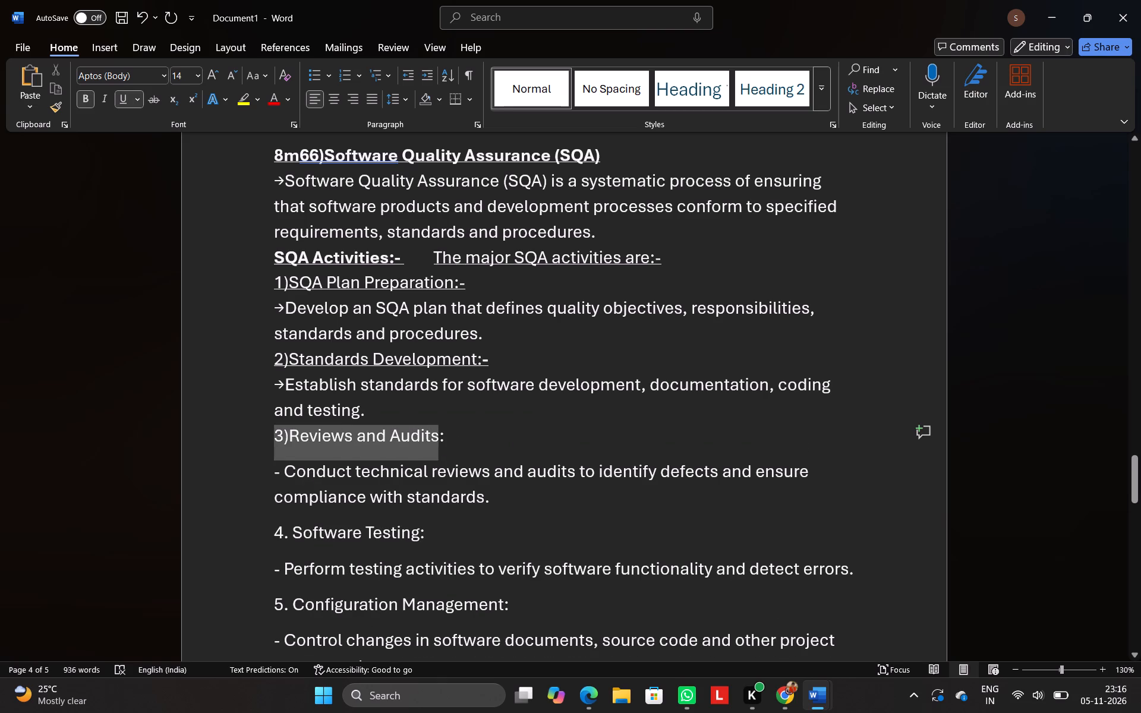
pyautogui.moveTo(443, 431); pyautogui.dragTo(446, 435)
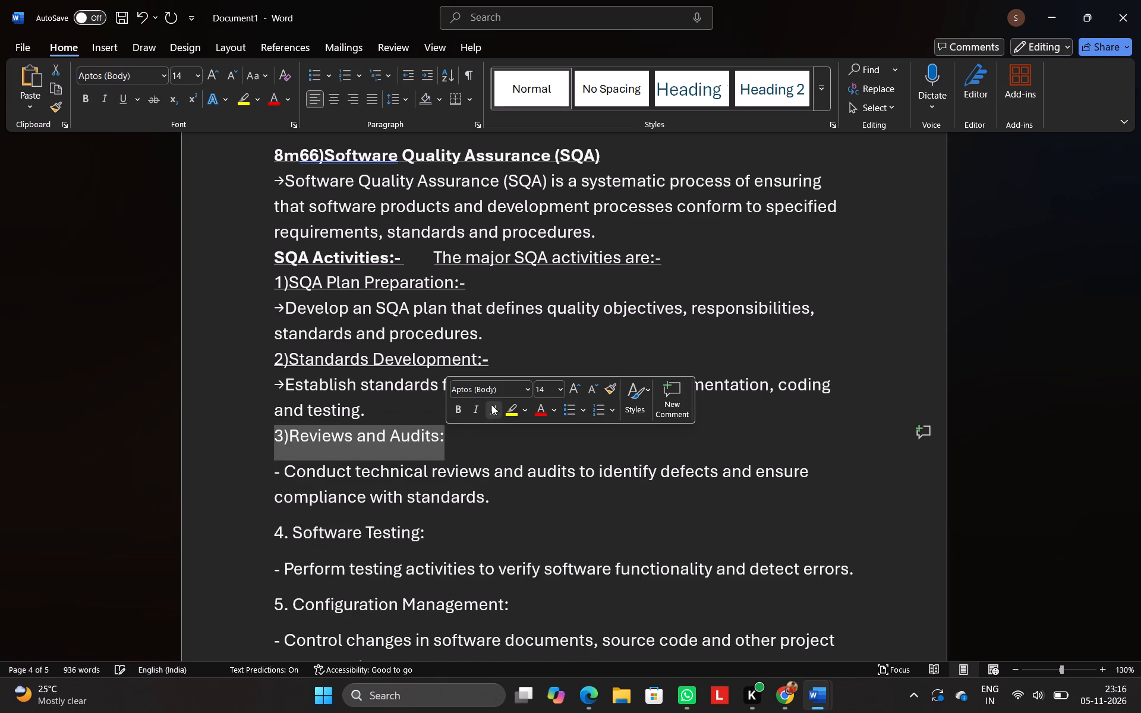
pyautogui.click(493, 404)
pyautogui.click(485, 419)
pyautogui.click(482, 425)
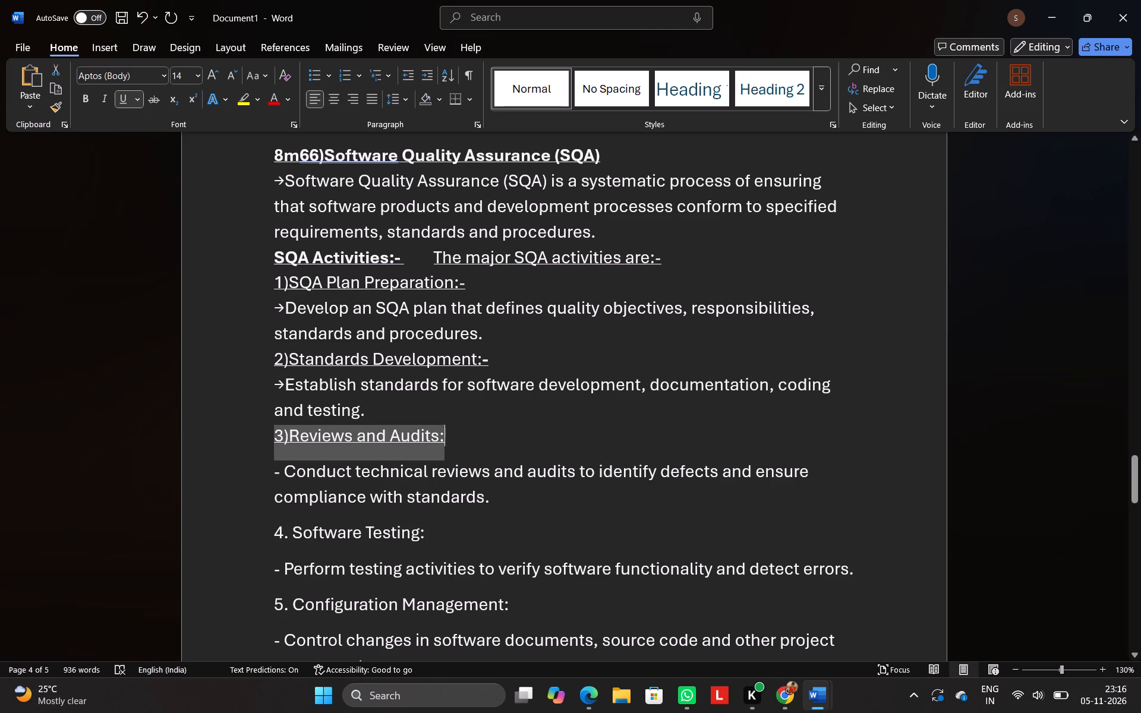
pyautogui.press('-')
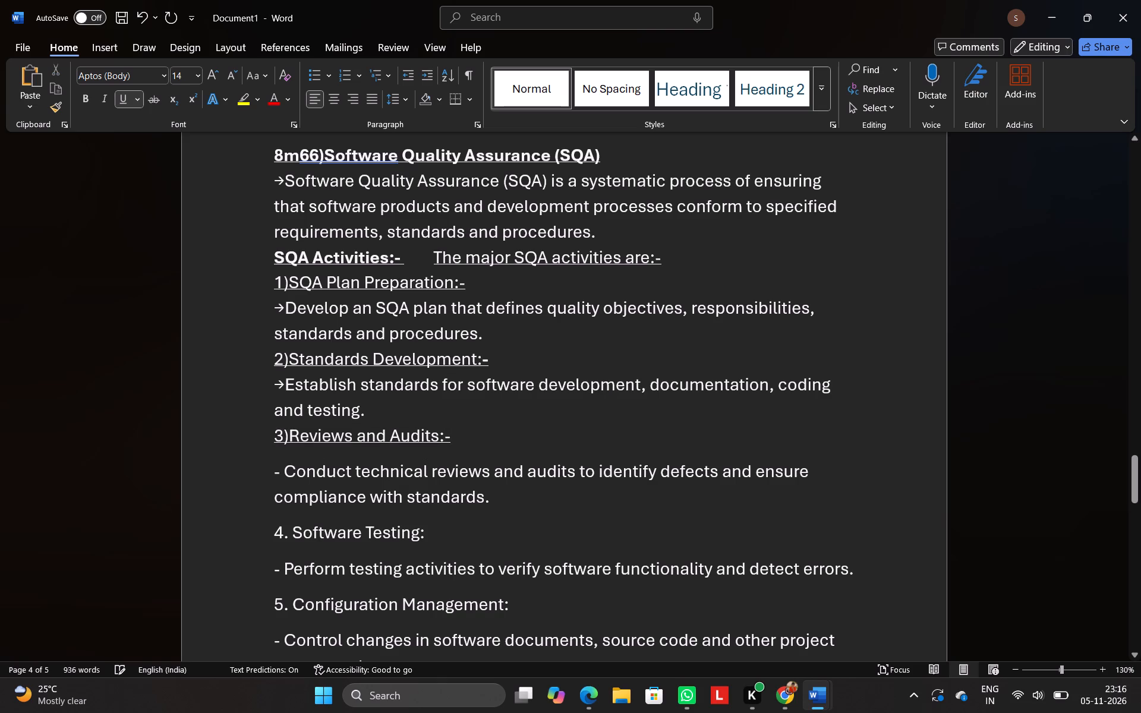
# Replace the dash before "Conduct technical reviews" with the copied arrow and close the gap above it with a line break.
pyautogui.click(288, 472)
pyautogui.press('BackSpace')
pyautogui.press('BackSpace')
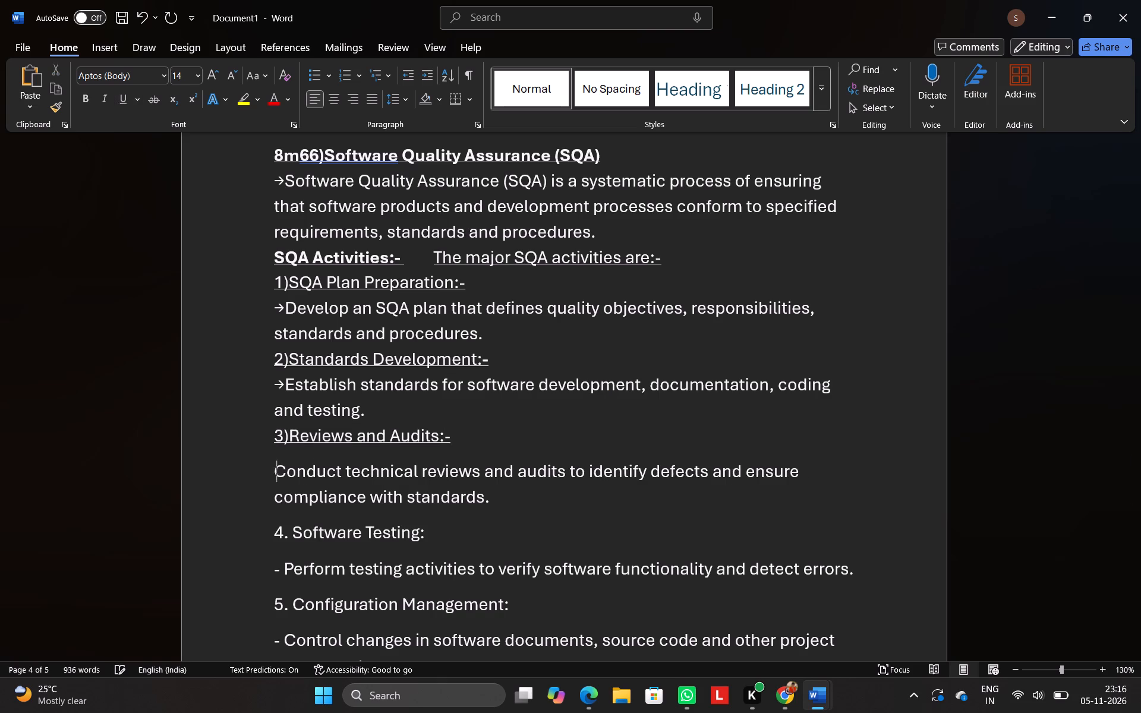
pyautogui.press('BackSpace')
pyautogui.hotkey('shift', 'Return')
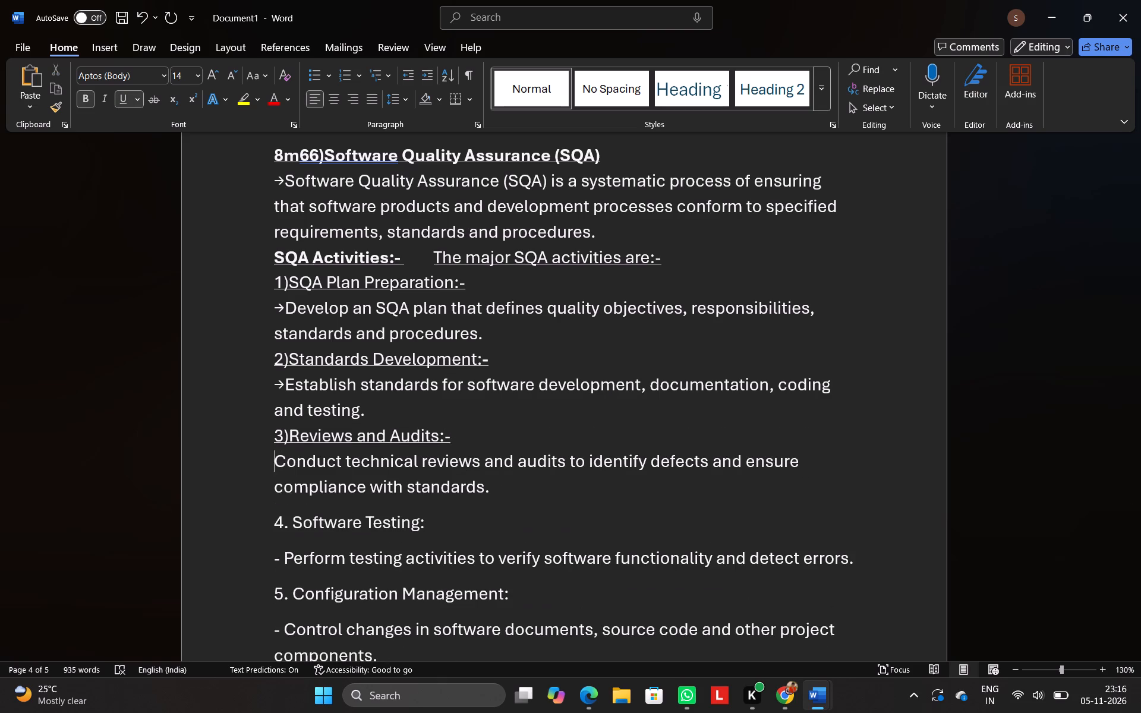
pyautogui.hotkey('ctrl', 'v')
# Change the Software Testing heading's number to "4)" and replace the paragraph break above it with a line break.
pyautogui.click(291, 523)
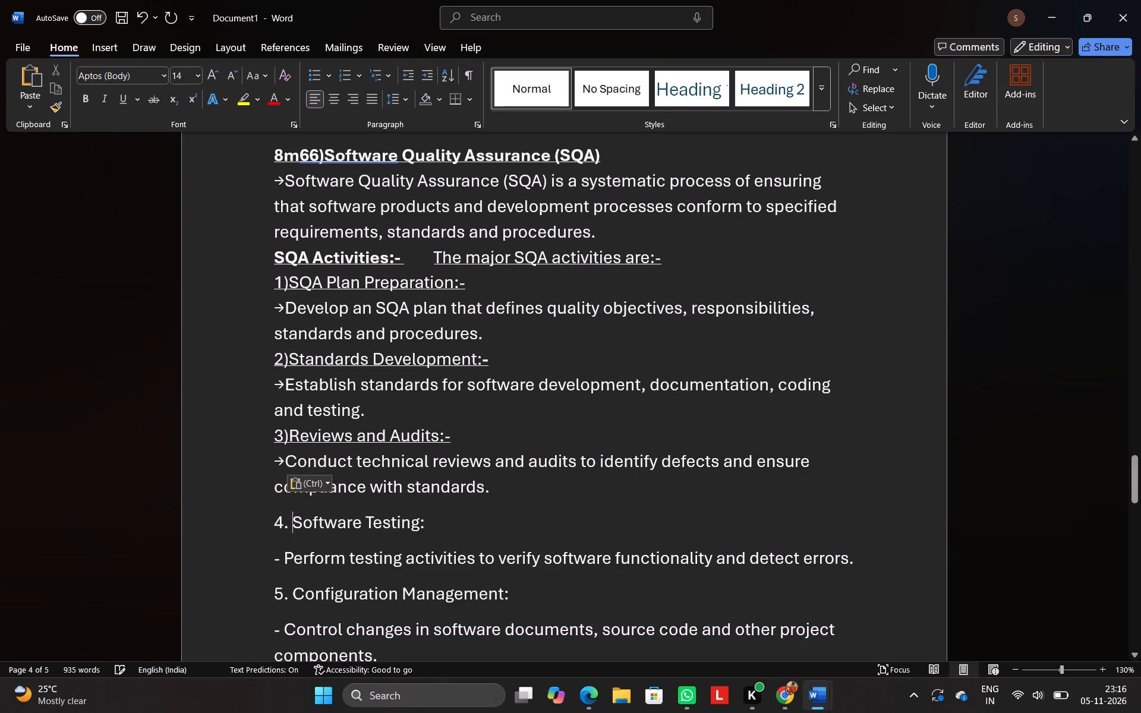
pyautogui.press('BackSpace')
pyautogui.press('BackSpace')
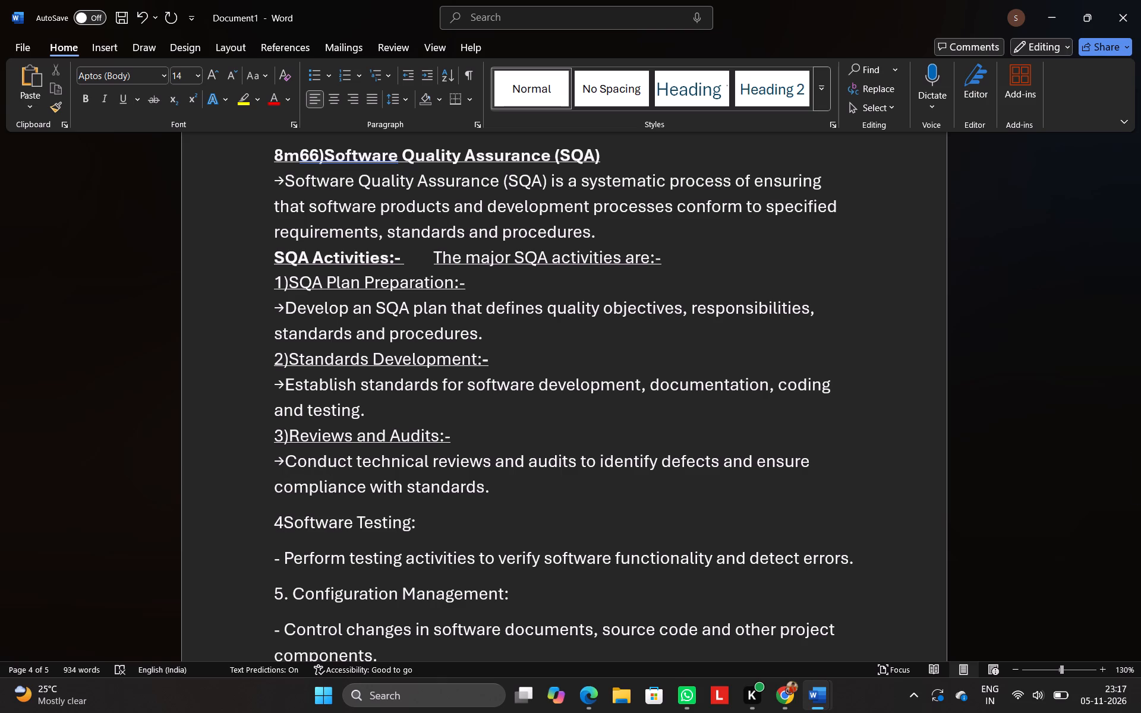
pyautogui.hotkey('shift', ')')
pyautogui.press('Left')
pyautogui.press('Left')
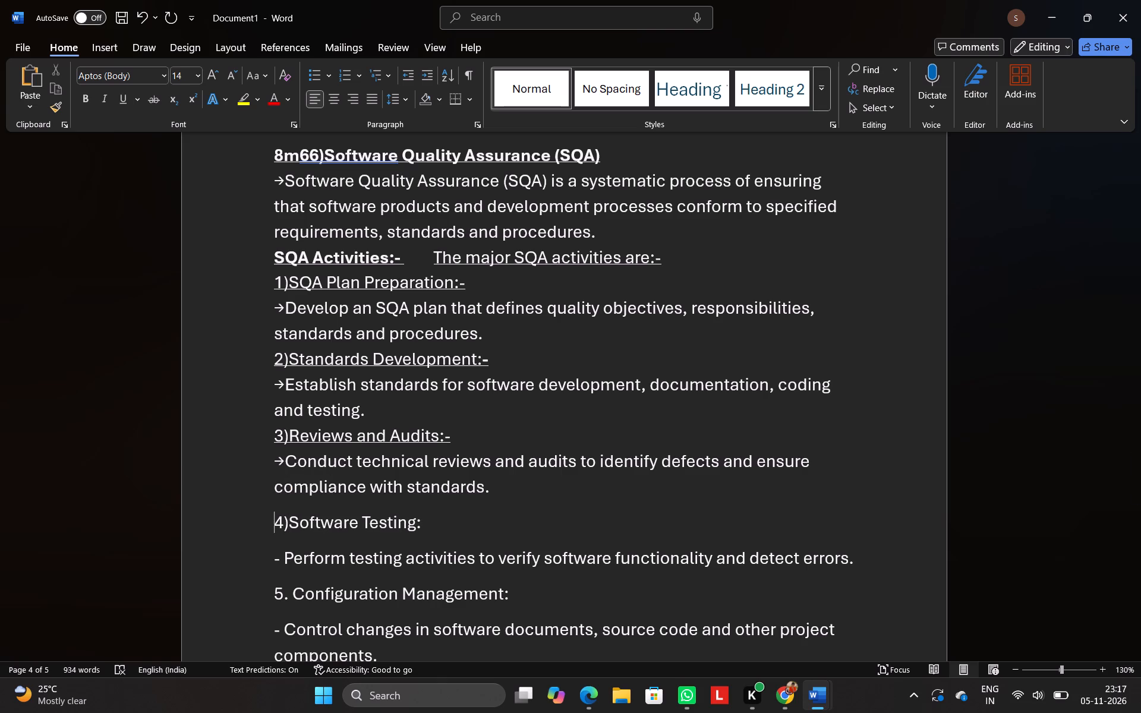
pyautogui.press('BackSpace')
pyautogui.hotkey('shift', 'Return')
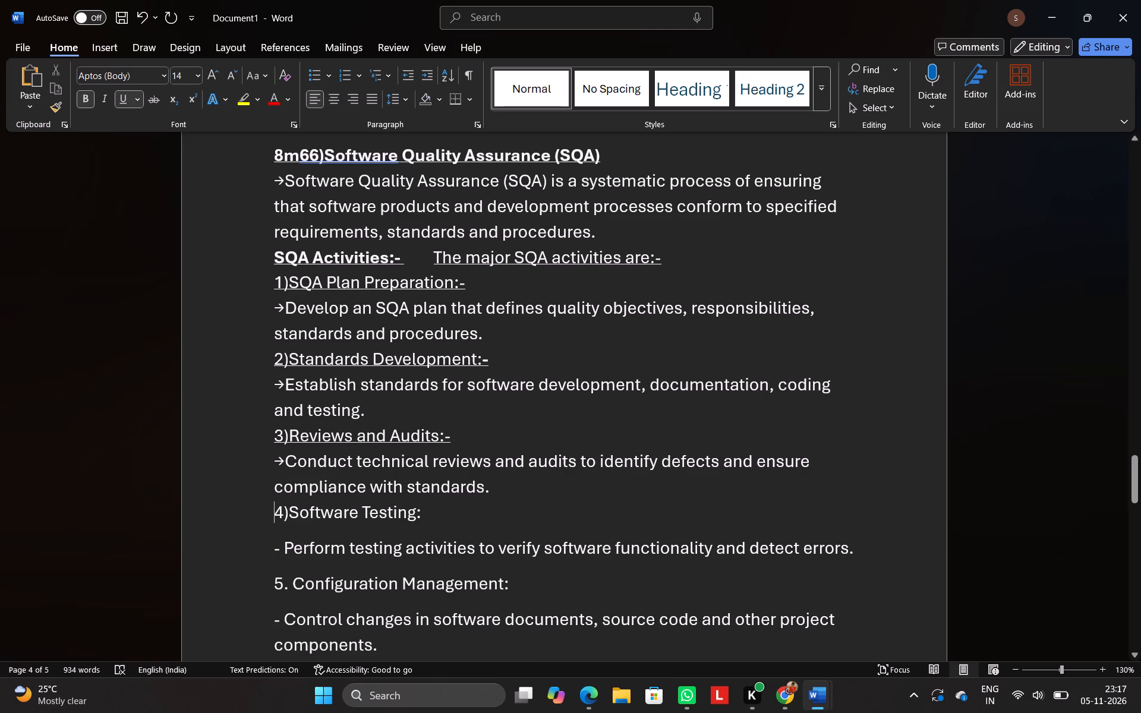
# Underline the "4)Software Testing:" heading and add a hyphen so that it ends in ":-".
pyautogui.moveTo(420, 516); pyautogui.dragTo(275, 515)
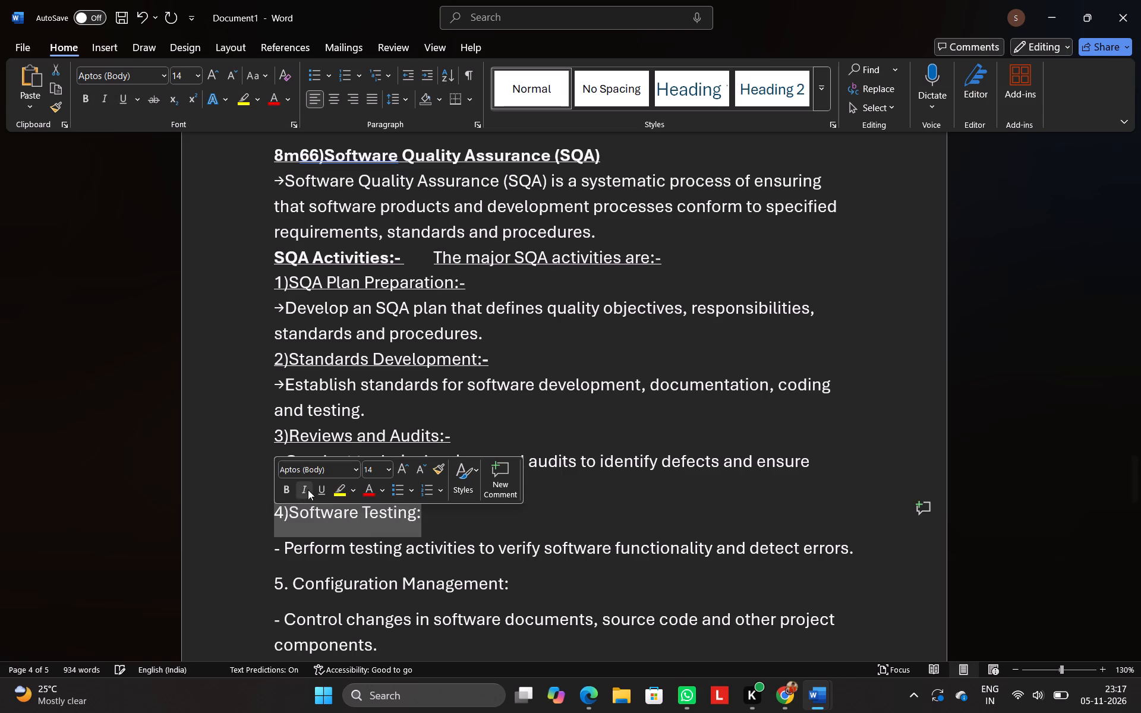
pyautogui.click(321, 487)
pyautogui.click(433, 508)
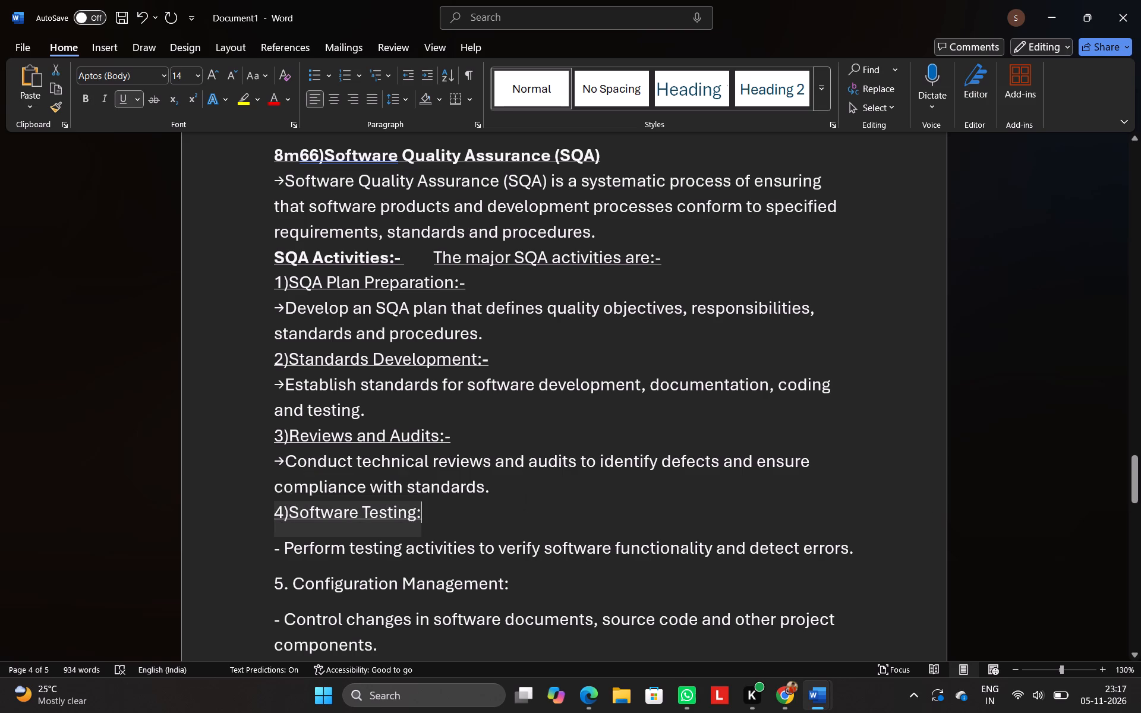
pyautogui.press('-')
# Replace the dash before "Perform testing activities" with the copied arrow and close the gap above it with a line break.
pyautogui.click(287, 549)
pyautogui.press('BackSpace')
pyautogui.press('BackSpace')
pyautogui.press('BackSpace')
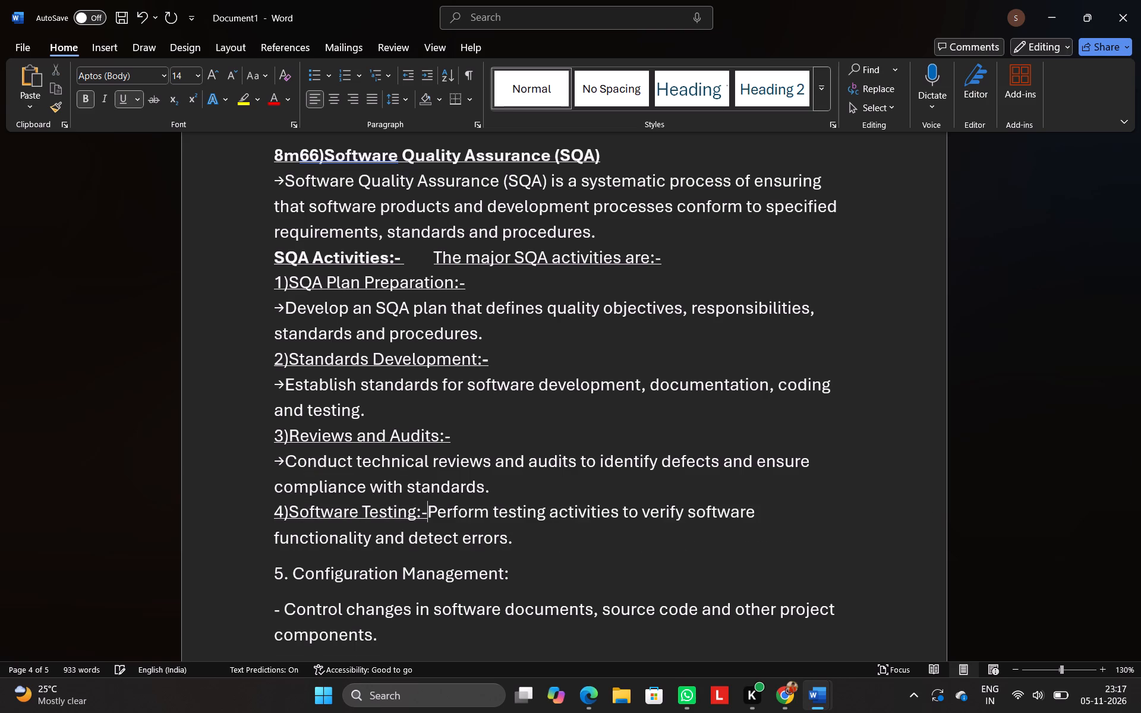
pyautogui.hotkey('shift', 'Return')
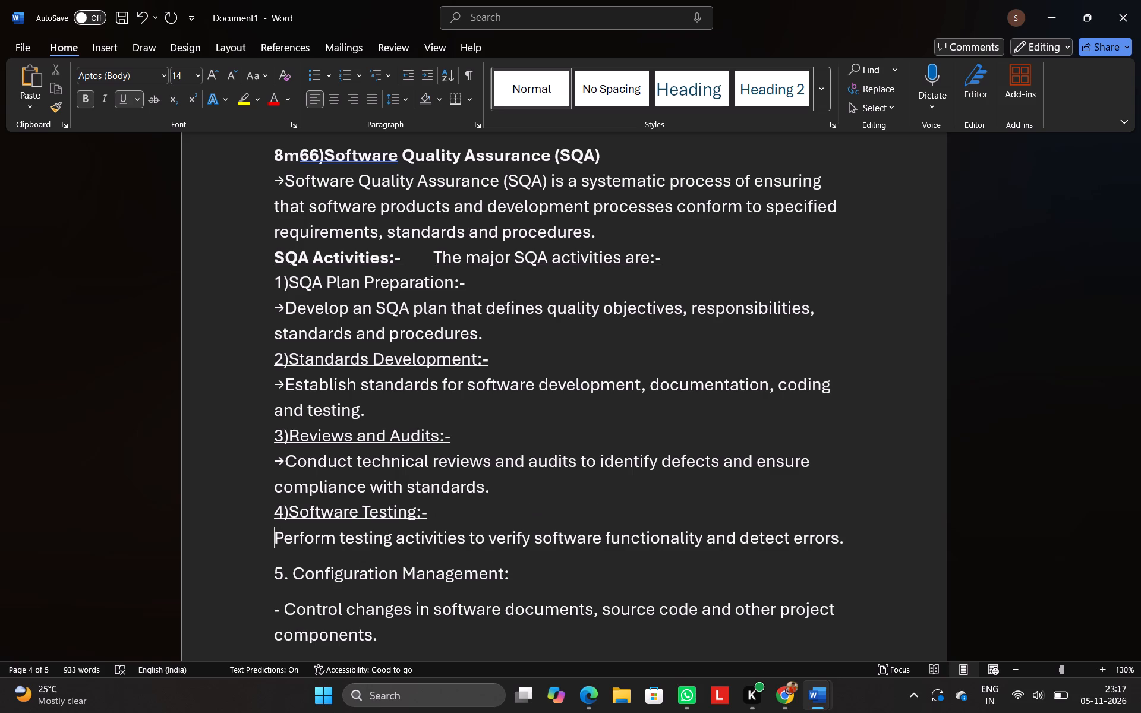
pyautogui.hotkey('ctrl', 'v')
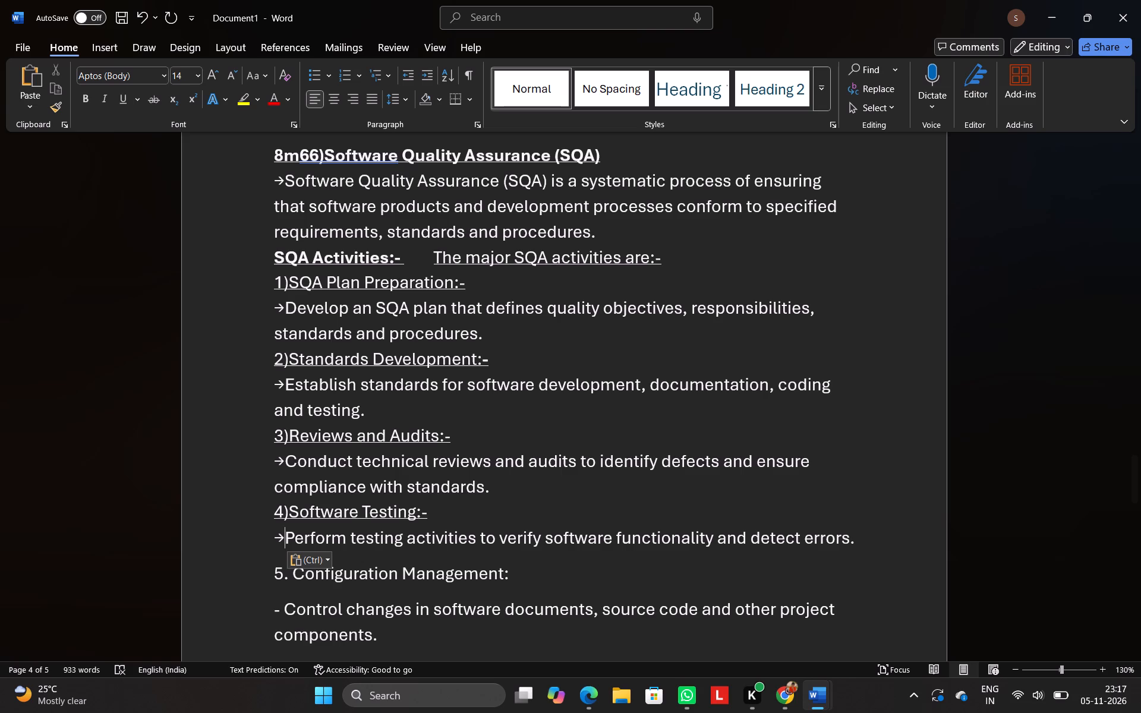
# Change the Configuration Management heading's number to "5)" and replace the paragraph break above it with a line break.
pyautogui.scroll(-1, 435, 552)
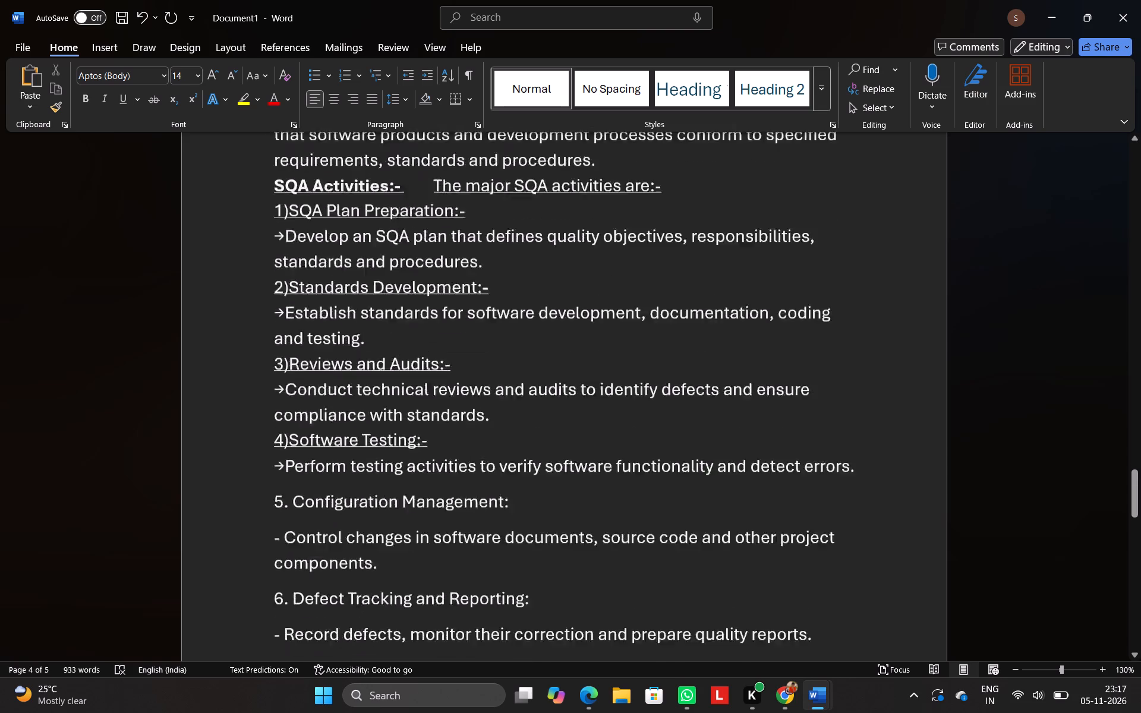
pyautogui.scroll(-1, 435, 552)
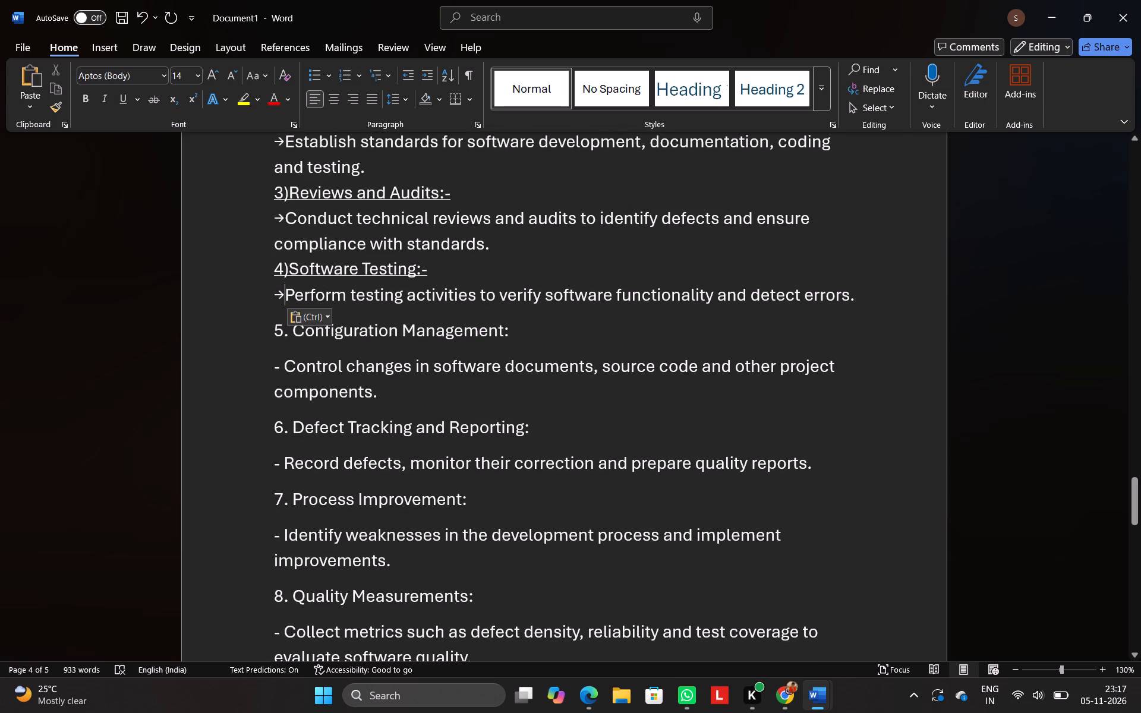
pyautogui.click(289, 339)
pyautogui.press('Right')
pyautogui.click(1073, 695)
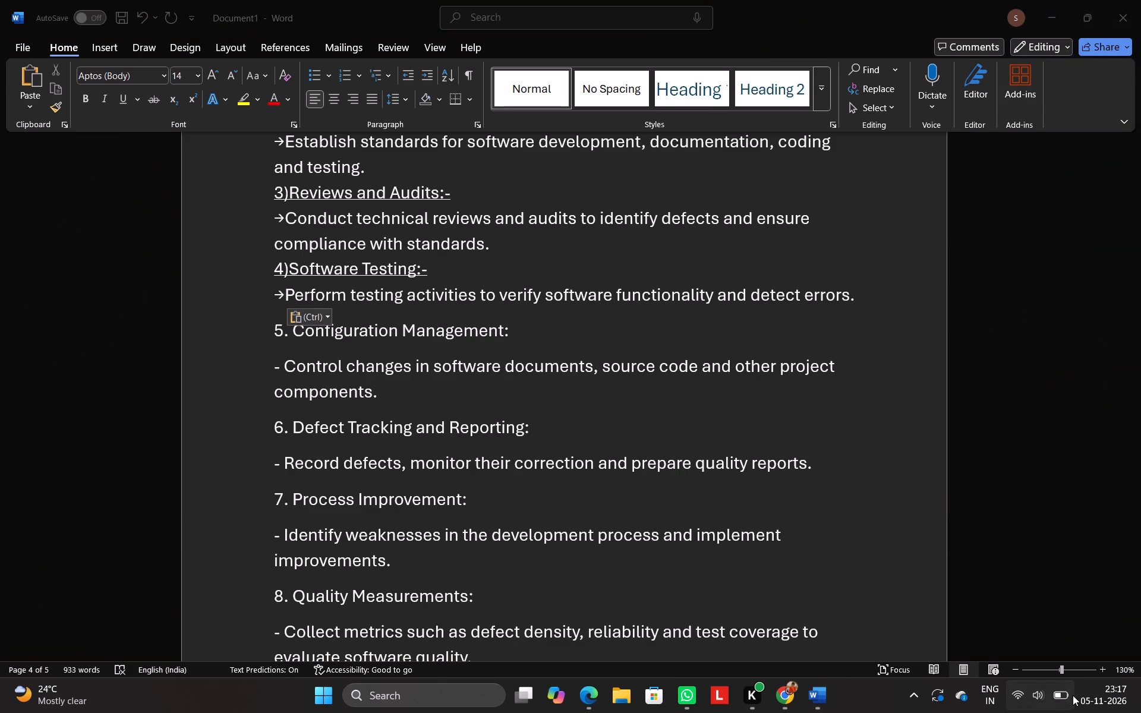
pyautogui.click(1060, 694)
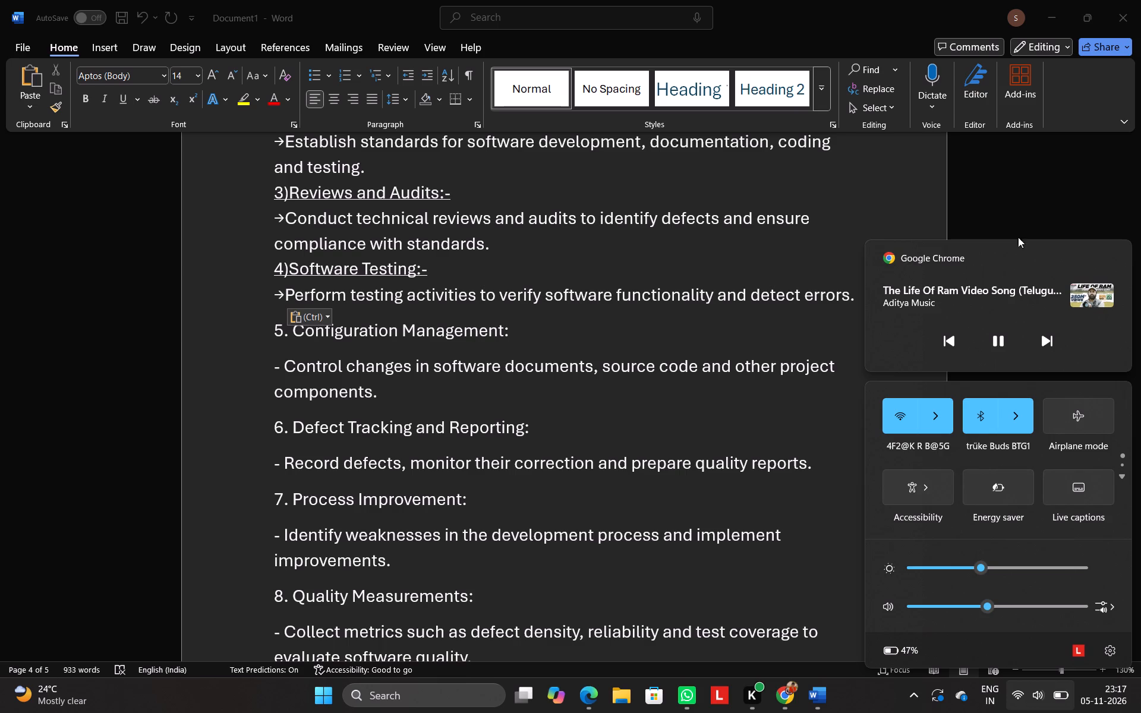
pyautogui.click(1024, 219)
pyautogui.press('BackSpace')
pyautogui.press('BackSpace')
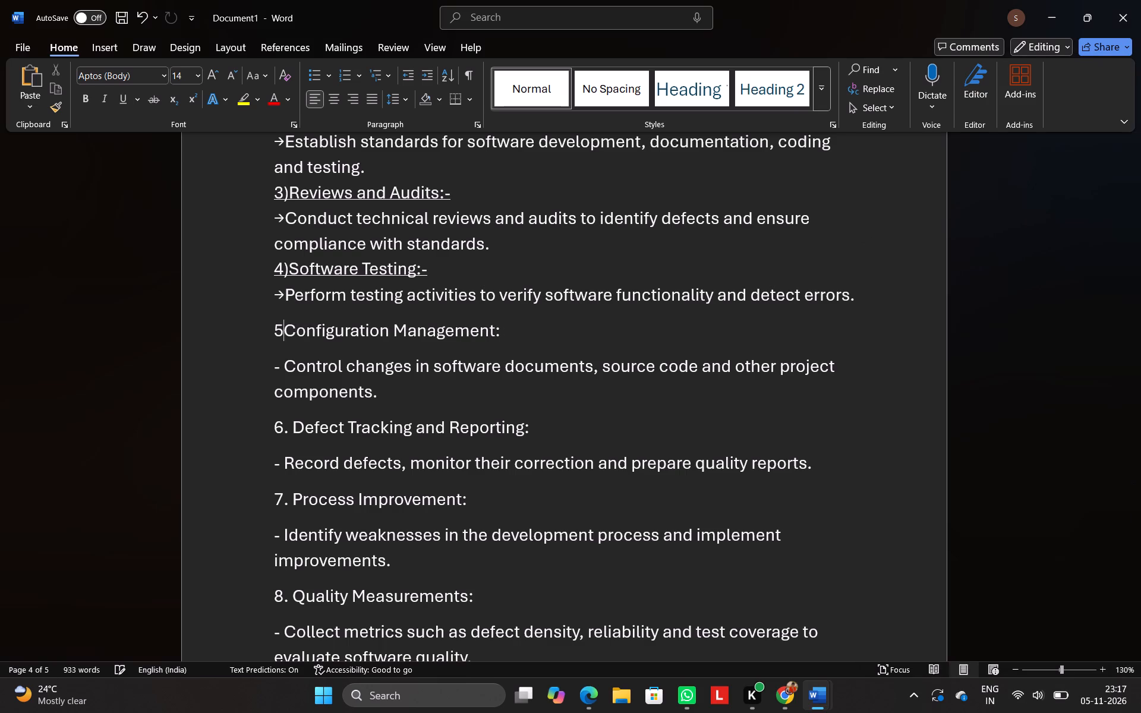
pyautogui.hotkey('shift', ')')
pyautogui.press('Left')
pyautogui.press('Left')
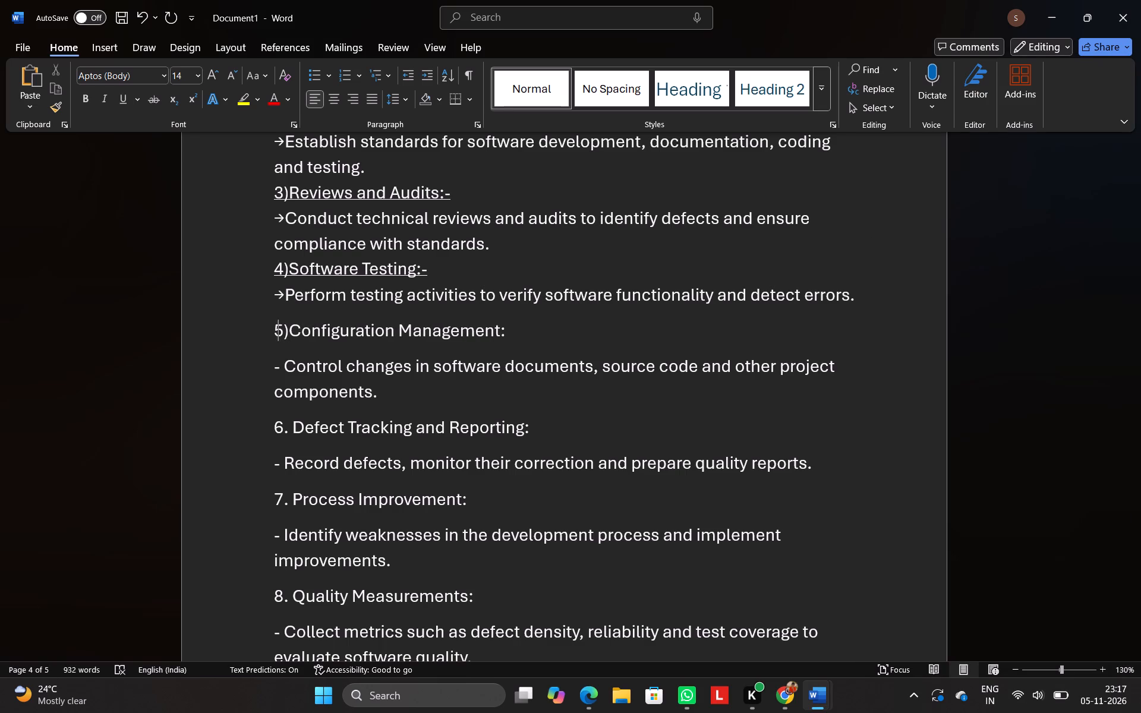
pyautogui.press('BackSpace')
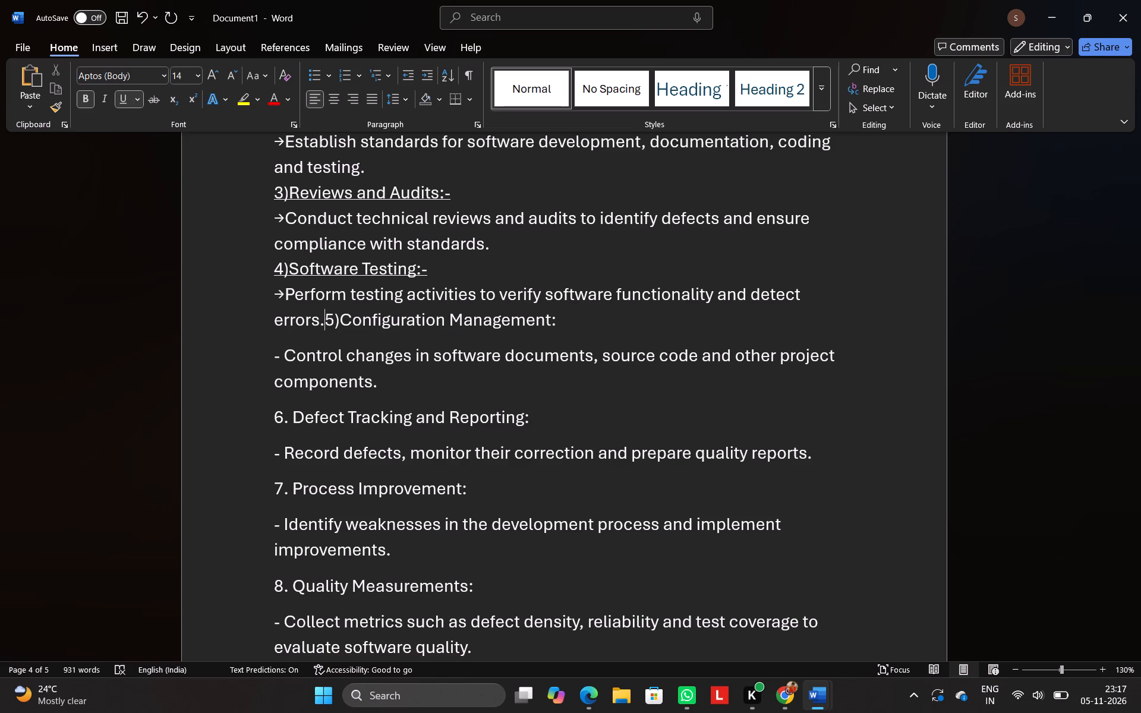
pyautogui.hotkey('shift', 'Return')
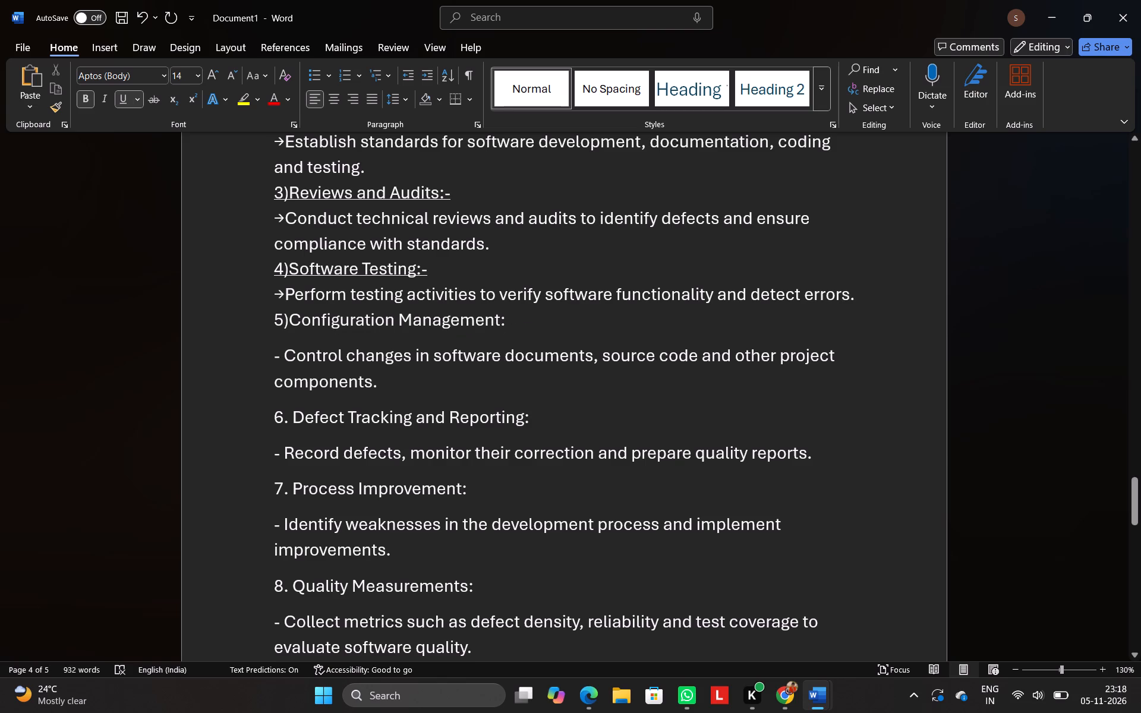
# Underline the "5)Configuration Management:" heading and add a hyphen so that it ends in ":-".
pyautogui.moveTo(274, 322); pyautogui.dragTo(486, 335)
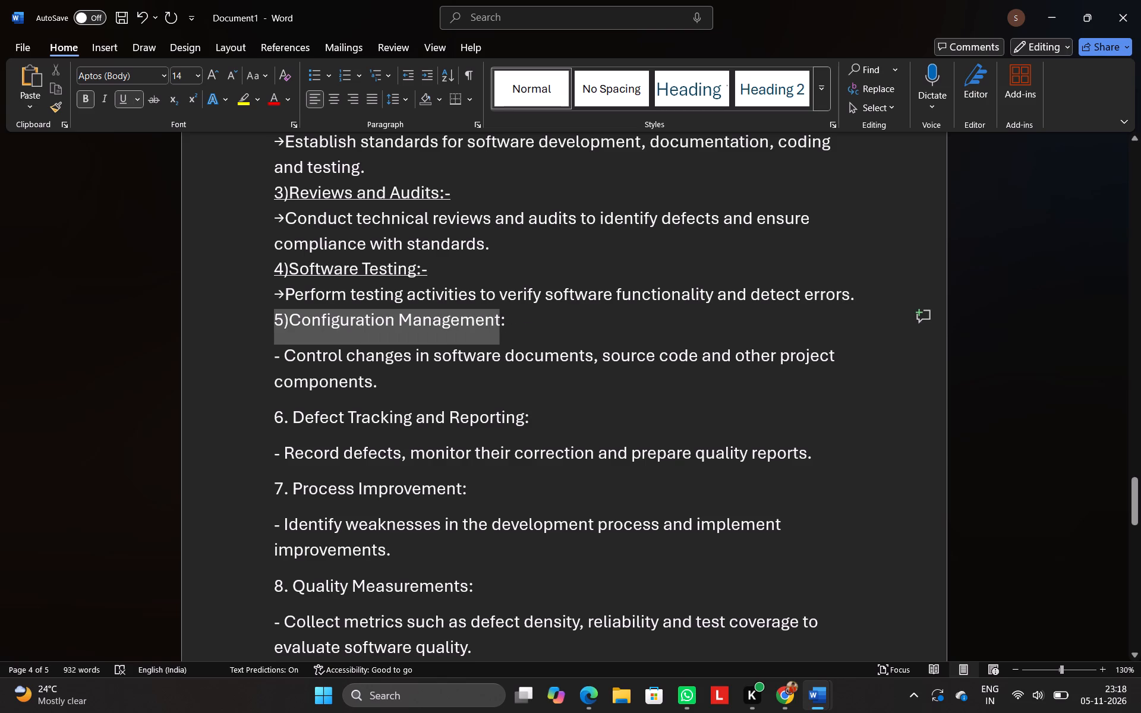
pyautogui.moveTo(486, 335); pyautogui.dragTo(502, 330)
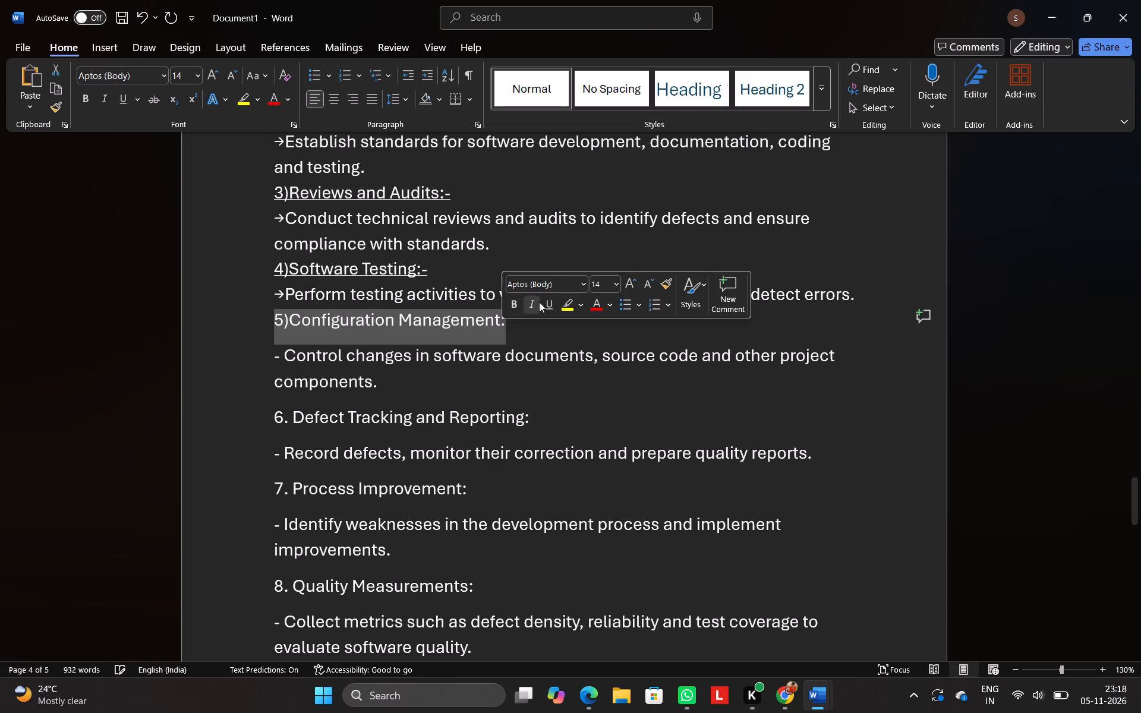
pyautogui.click(545, 302)
pyautogui.click(532, 327)
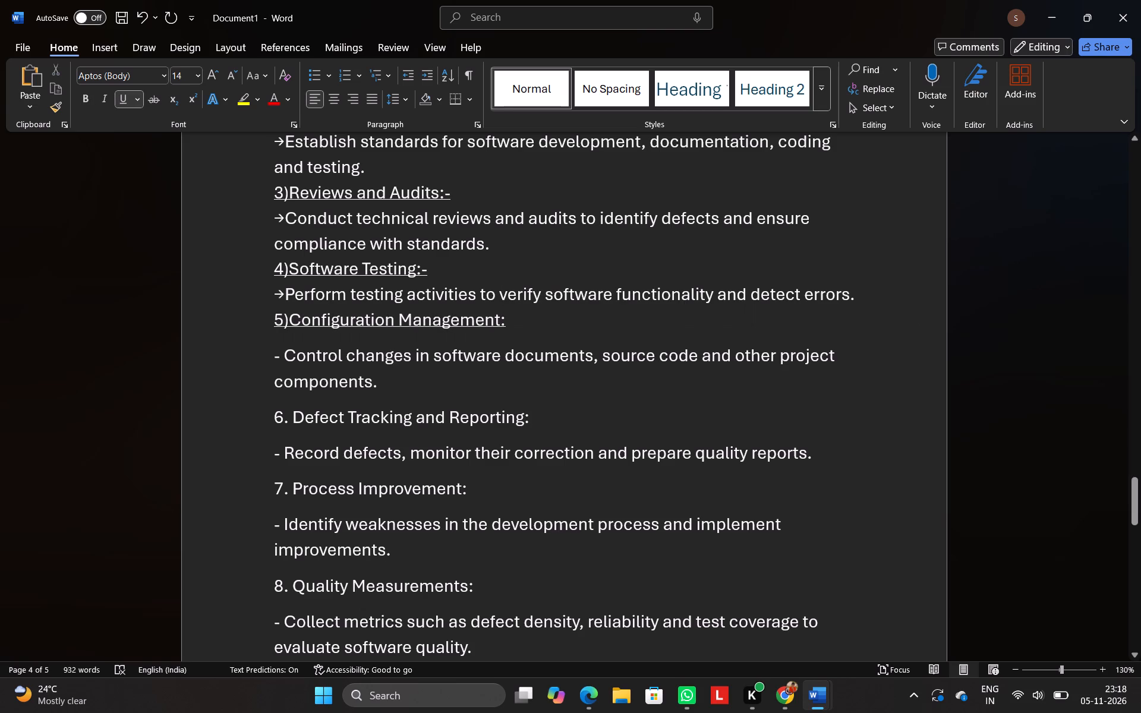
pyautogui.press('-')
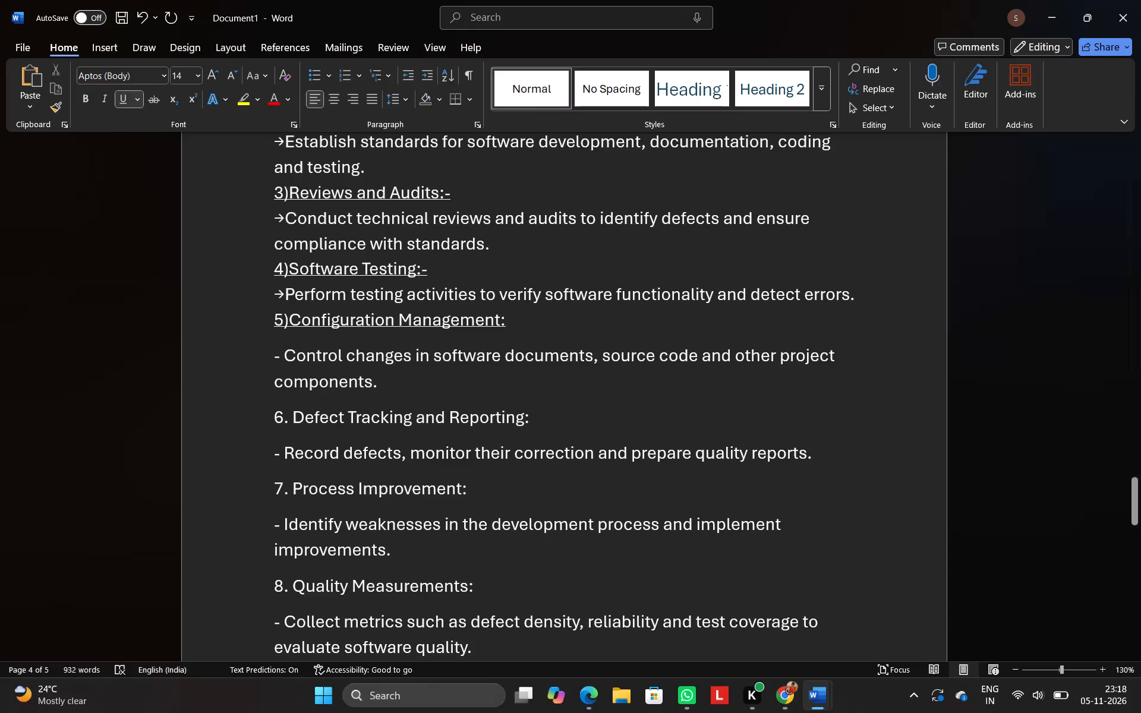
# Replace the dash before "Control changes in software documents" with the copied arrow and close the gap above it with a line break.
pyautogui.click(287, 359)
pyautogui.press('BackSpace')
pyautogui.press('BackSpace')
pyautogui.press('BackSpace')
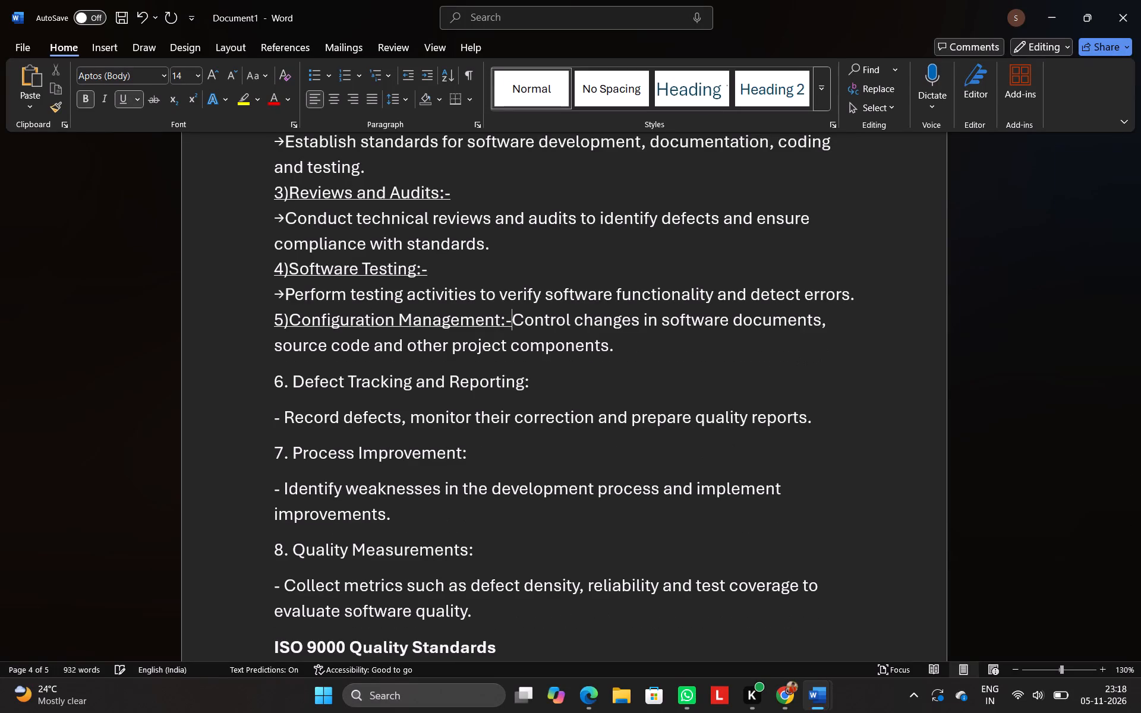
pyautogui.hotkey('shift', 'Return')
pyautogui.hotkey('ctrl', 'v')
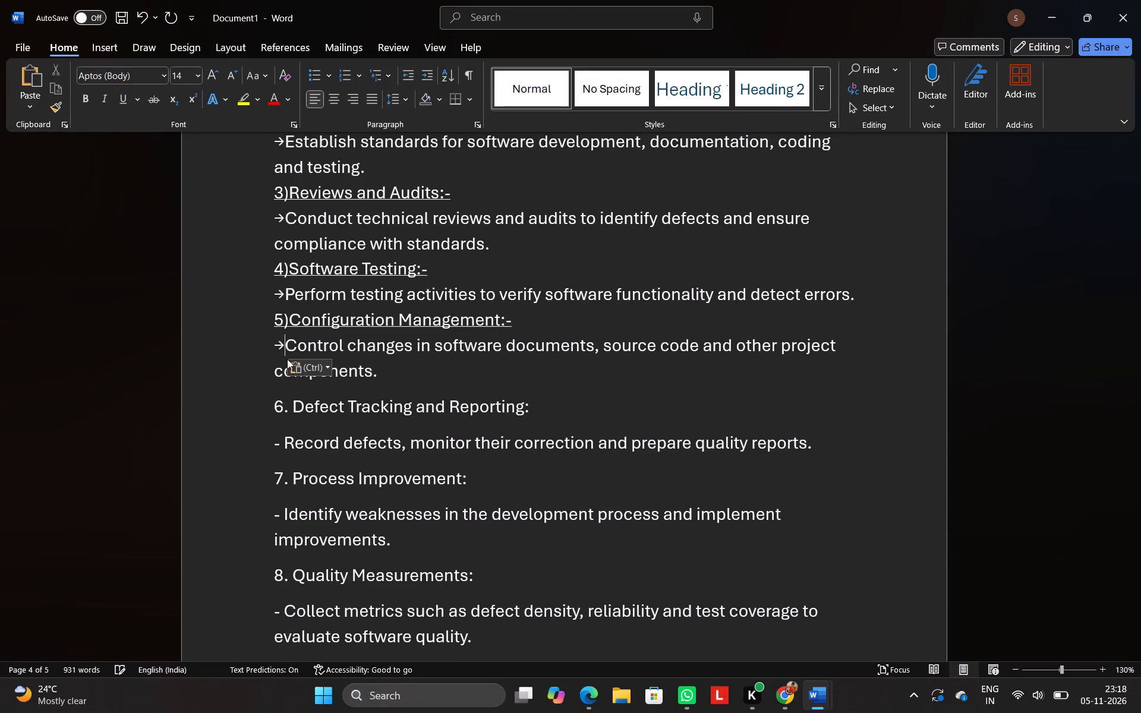
# Change the Defect Tracking and Reporting heading's number to "6)" and replace the paragraph break above it with a line break.
pyautogui.click(290, 401)
pyautogui.press('Right')
pyautogui.press('BackSpace')
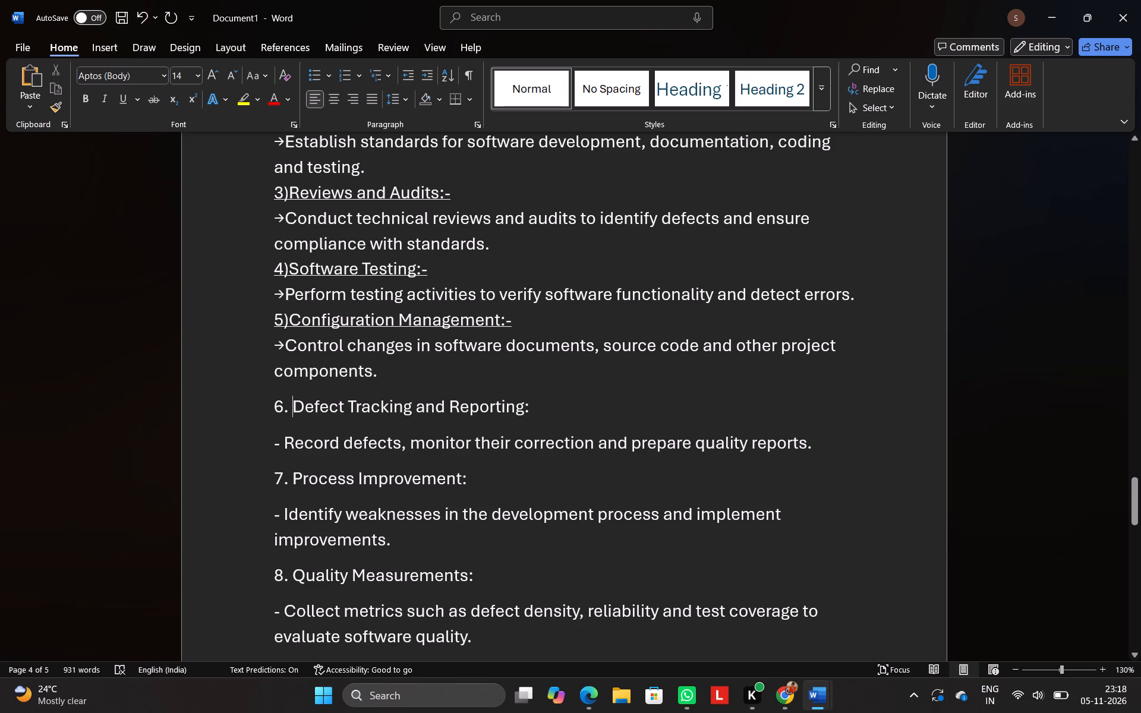
pyautogui.press('BackSpace')
pyautogui.hotkey('shift', ')')
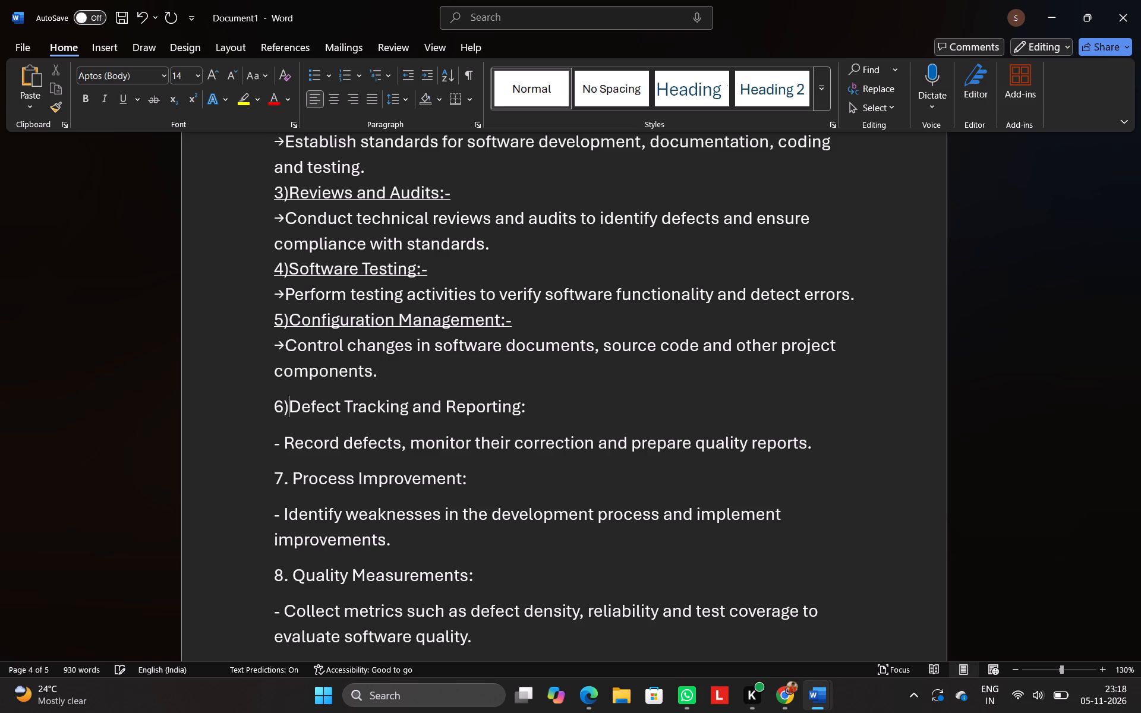
pyautogui.press('Left')
pyautogui.press('Left')
pyautogui.press('BackSpace')
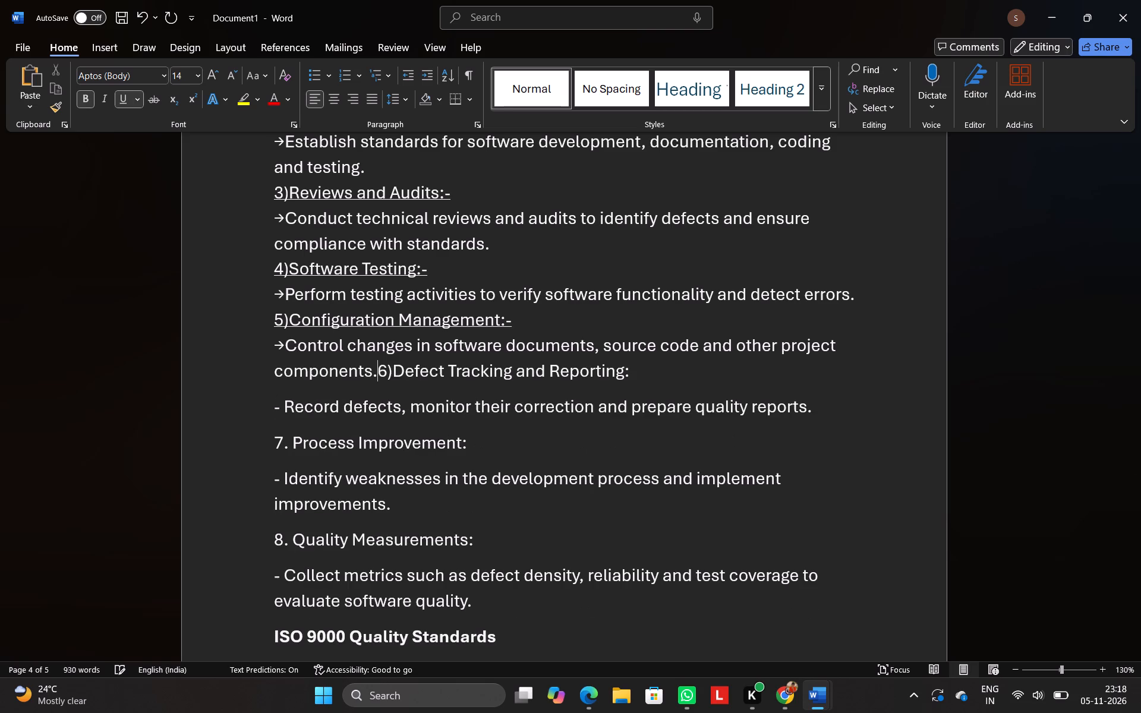
pyautogui.hotkey('shift', 'Return')
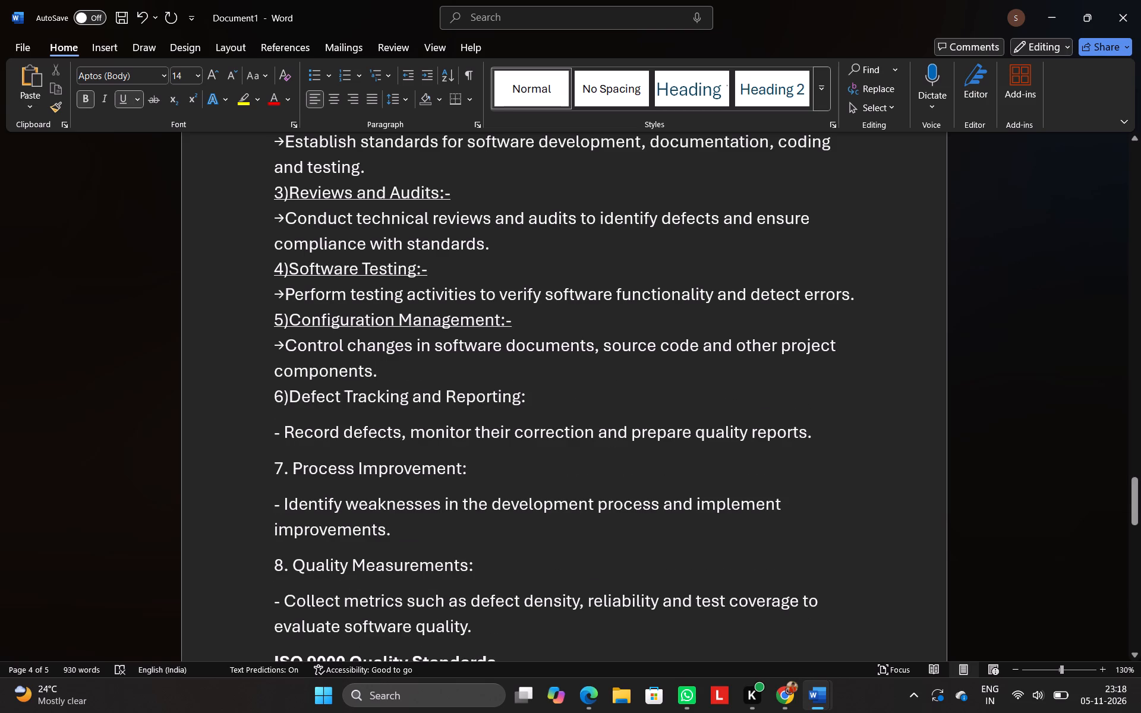
# Underline the "6)Defect Tracking and Reporting:" heading and add a hyphen so that it ends in ":-".
pyautogui.moveTo(276, 397); pyautogui.dragTo(511, 412)
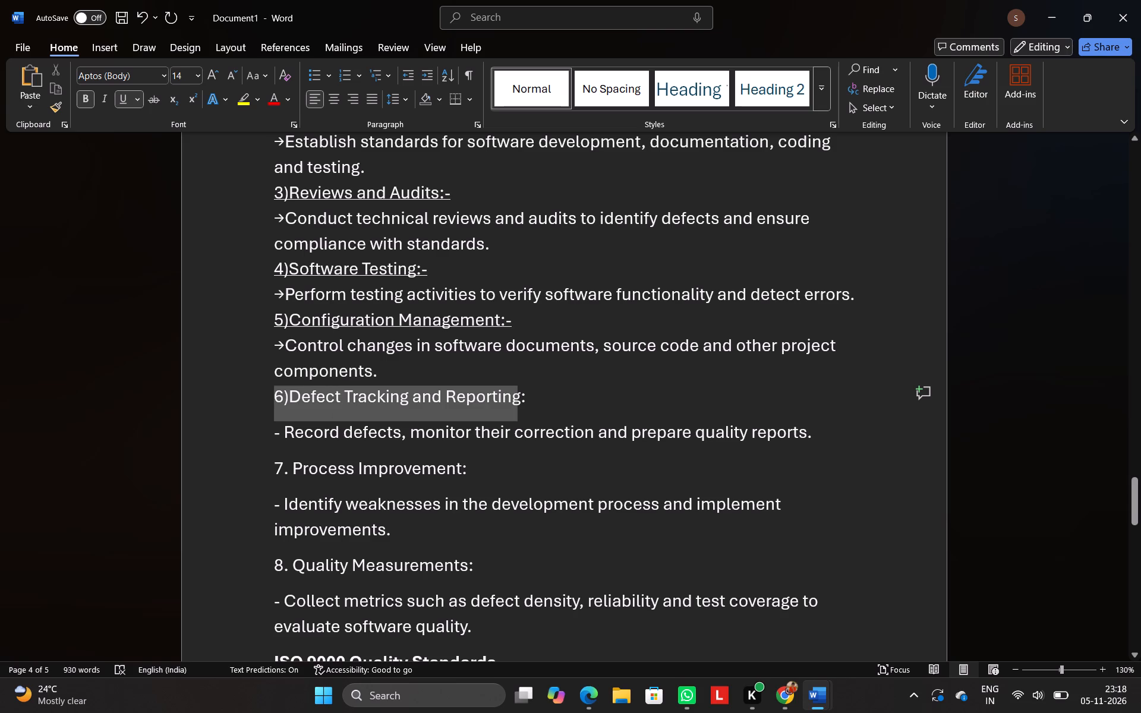
pyautogui.moveTo(511, 412); pyautogui.dragTo(527, 399)
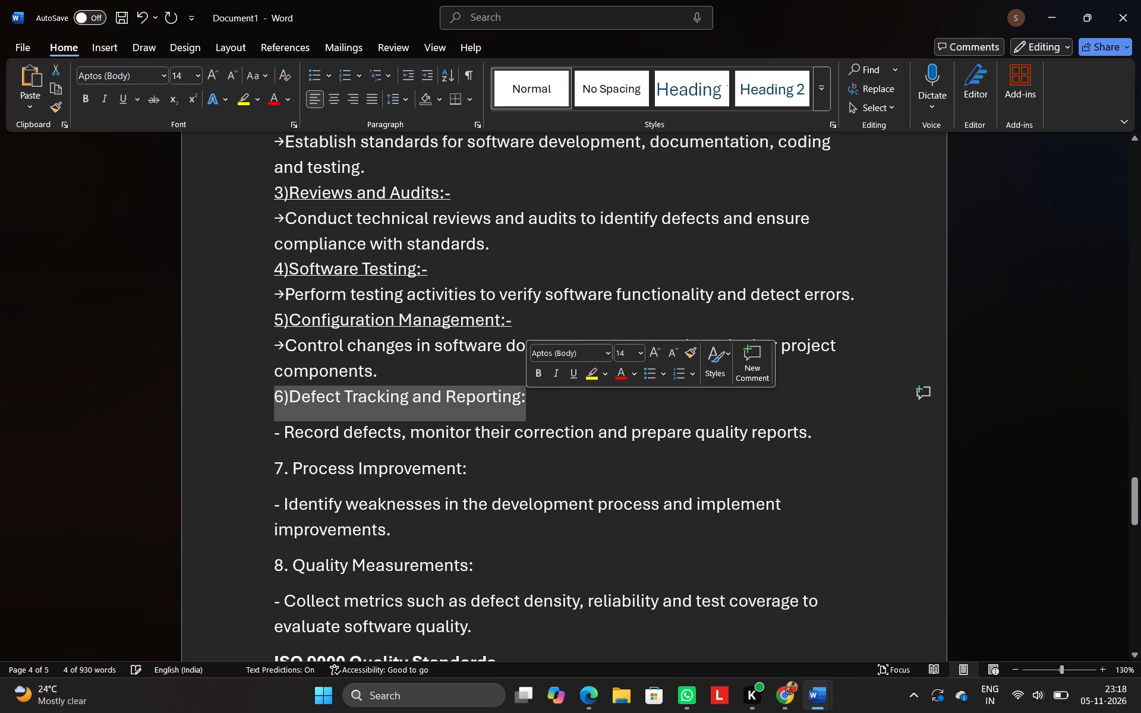
pyautogui.click(569, 373)
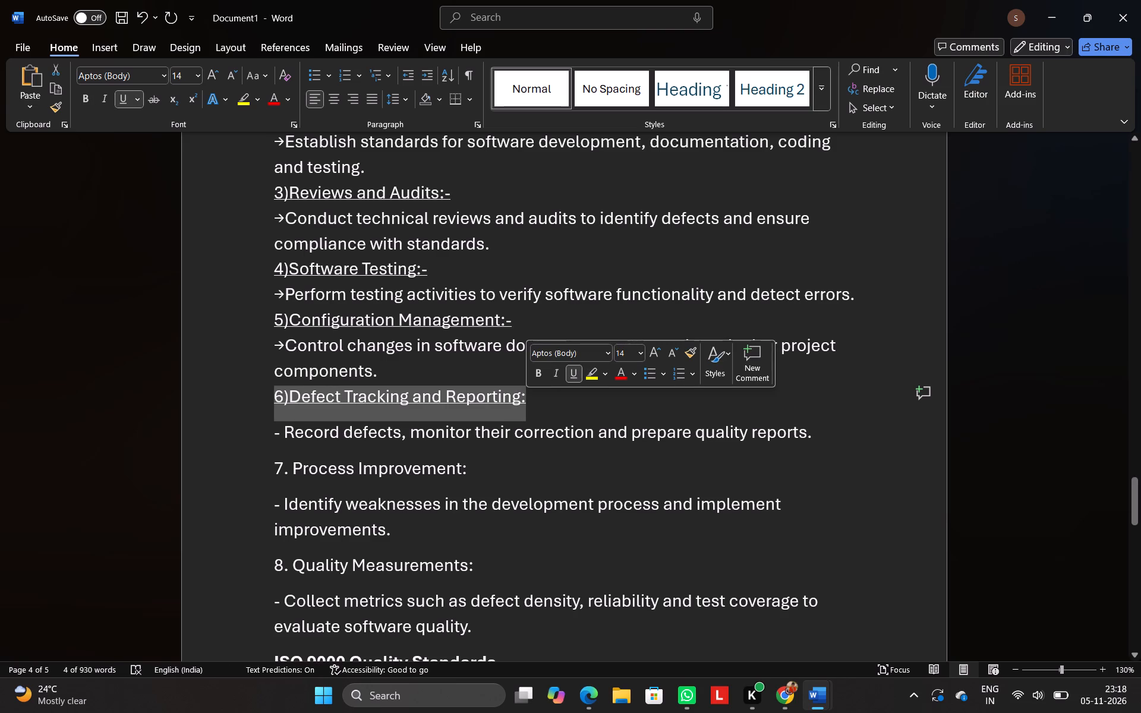
pyautogui.click(551, 414)
pyautogui.press('-')
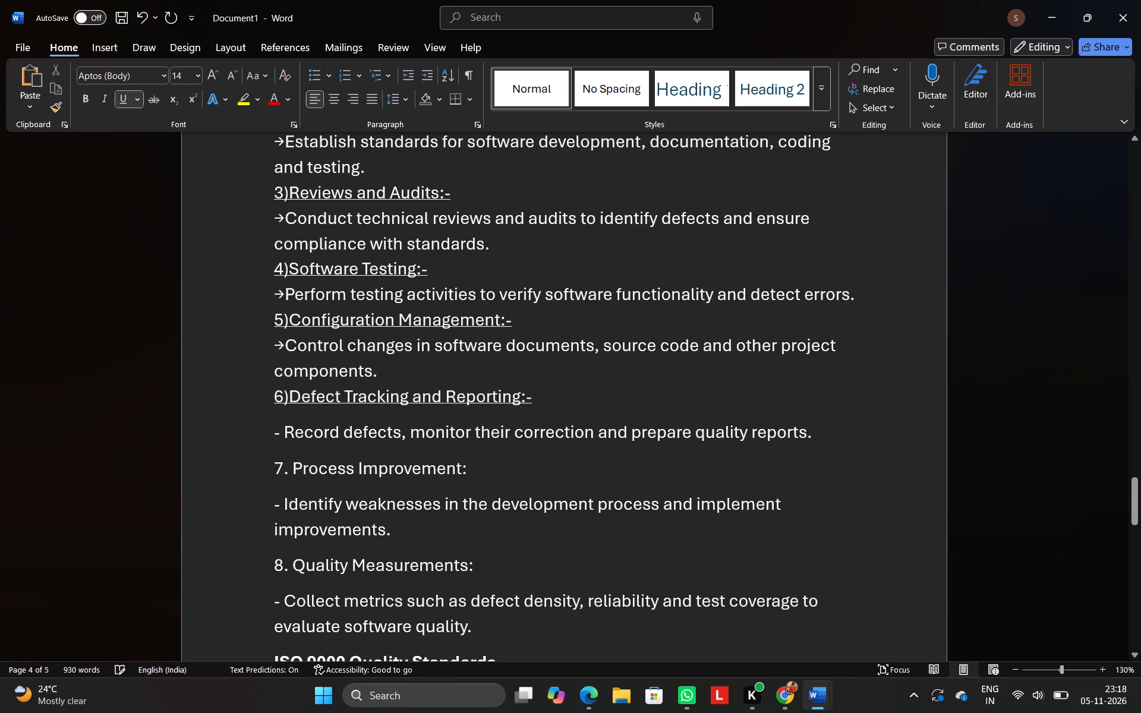
# Replace the dash before "Record defects" with the copied arrow and close the gap above it with a line break.
pyautogui.click(283, 433)
pyautogui.press('BackSpace')
pyautogui.press('BackSpace')
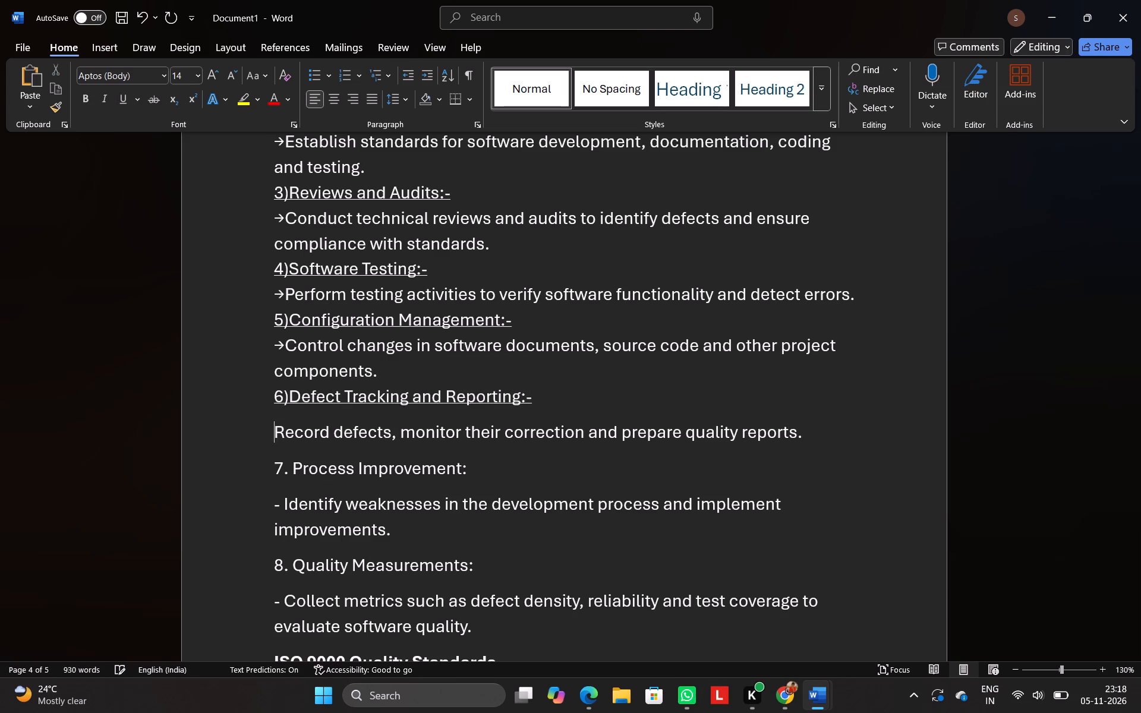
pyautogui.press('BackSpace')
pyautogui.hotkey('shift', 'Return')
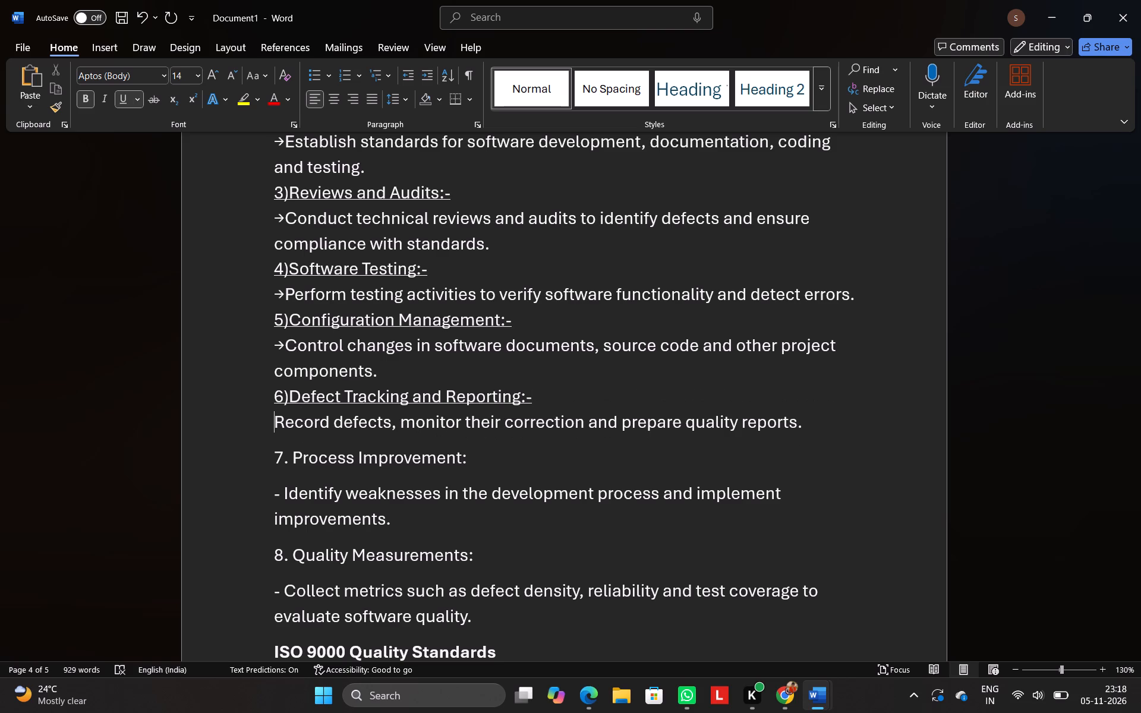
pyautogui.hotkey('ctrl', 'v')
# Change the Process Improvement heading's number to "7)" and replace the paragraph break above it with a line break.
pyautogui.click(294, 459)
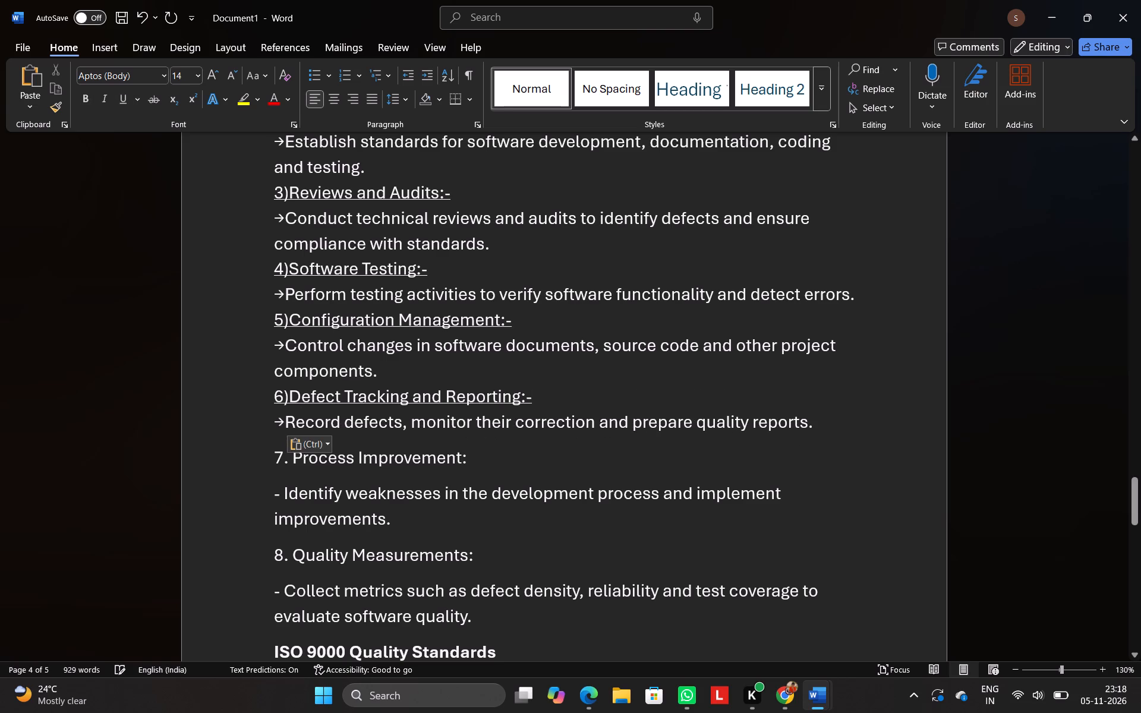
pyautogui.press('BackSpace')
pyautogui.press('BackSpace')
pyautogui.hotkey('shift', ')')
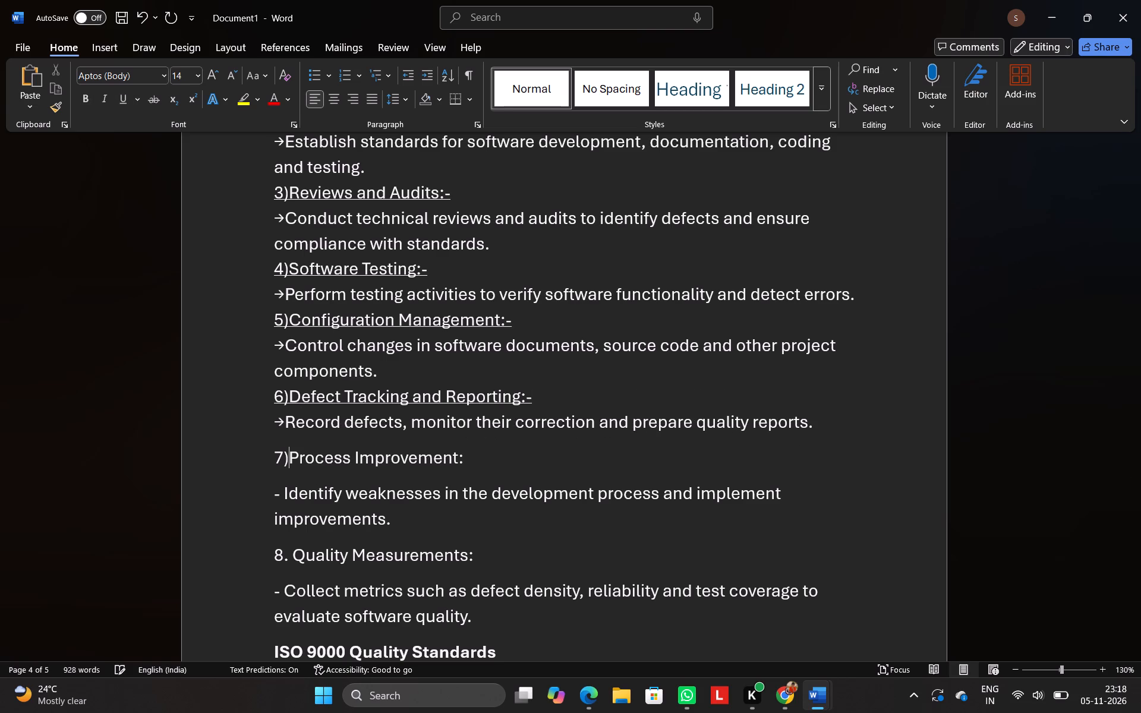
pyautogui.press('Left')
pyautogui.press('Left')
pyautogui.press('BackSpace')
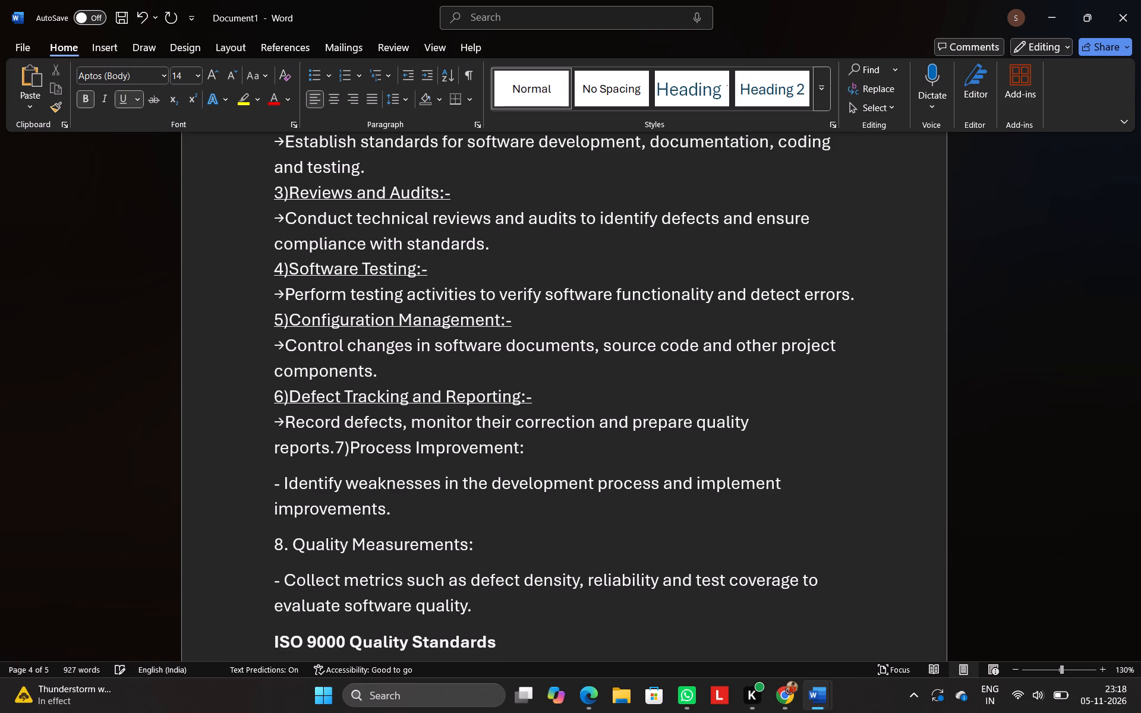
pyautogui.hotkey('shift', 'Return')
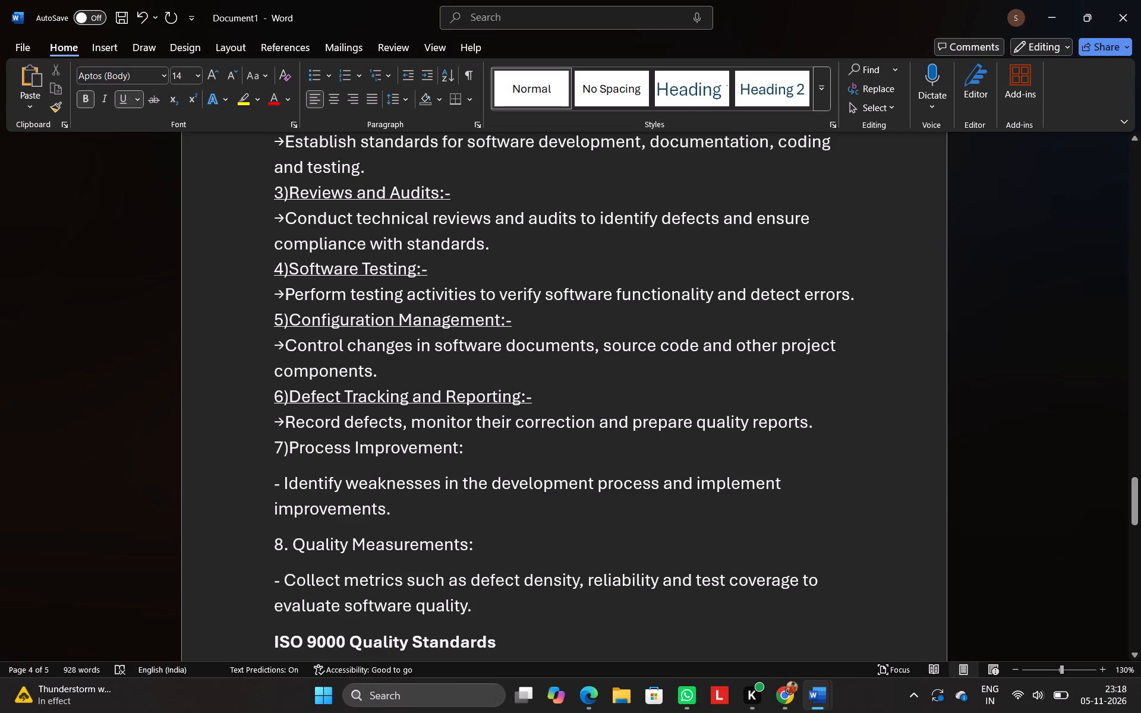
# Add a hyphen after "7)Process Improvement:" so that it ends in ":-", and underline the whole heading.
pyautogui.click(483, 452)
pyautogui.press('-')
pyautogui.moveTo(469, 454); pyautogui.dragTo(273, 446)
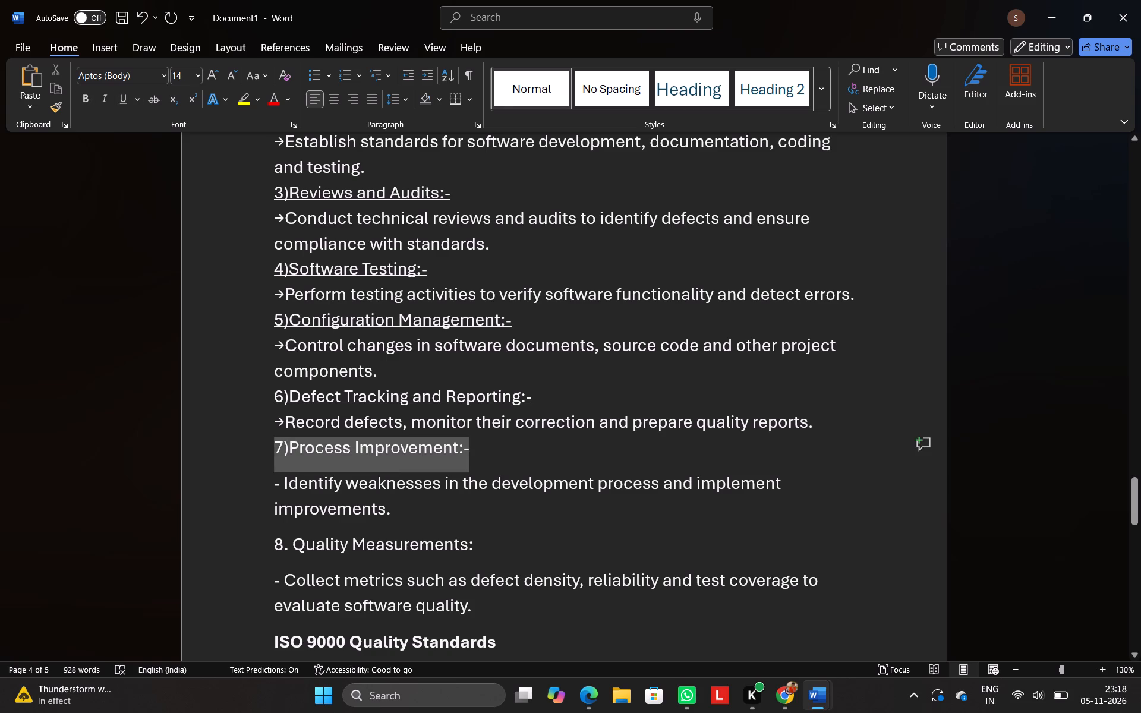
pyautogui.moveTo(273, 446); pyautogui.dragTo(274, 445)
pyautogui.click(323, 419)
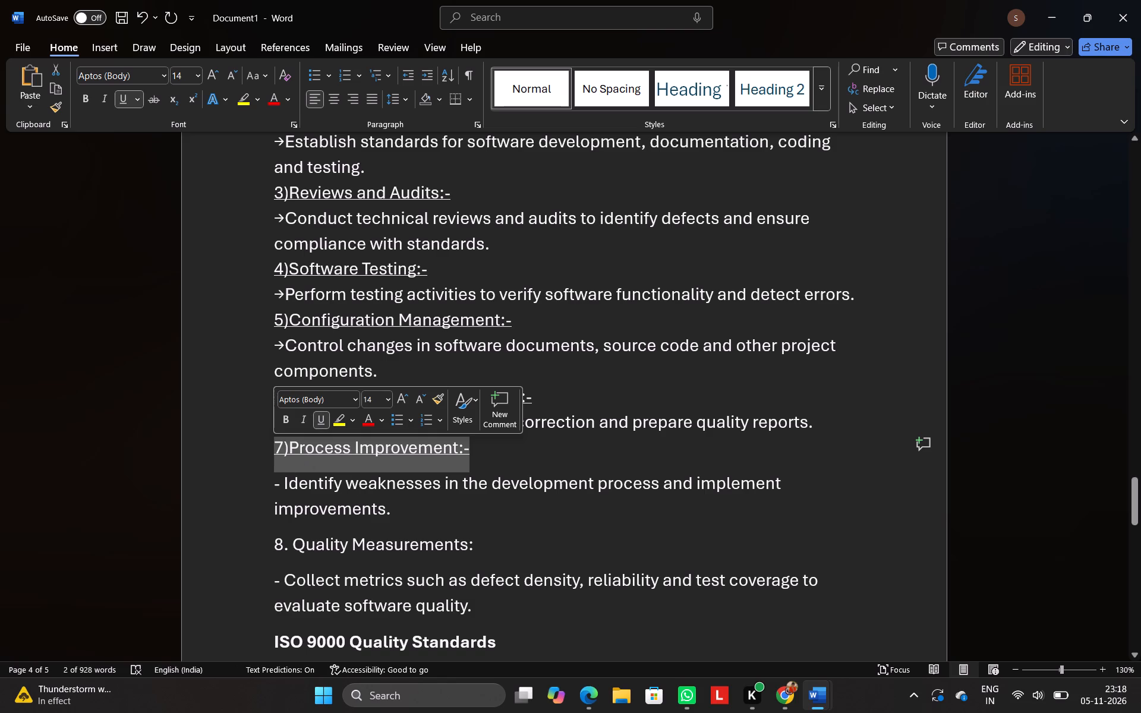
# Replace the dash before "Identify weaknesses" with the copied arrow and close the gap above it with a line break.
pyautogui.click(283, 479)
pyautogui.press('BackSpace')
pyautogui.press('BackSpace')
pyautogui.press('BackSpace')
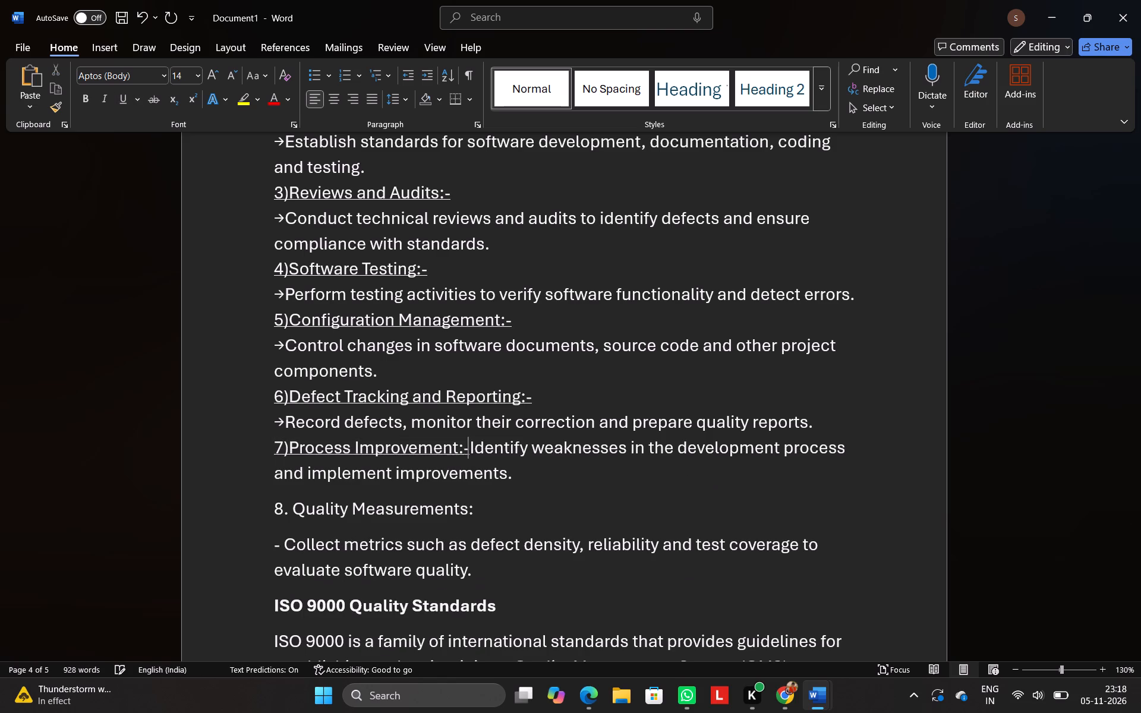
pyautogui.hotkey('shift', 'Return')
pyautogui.hotkey('ctrl', 'v')
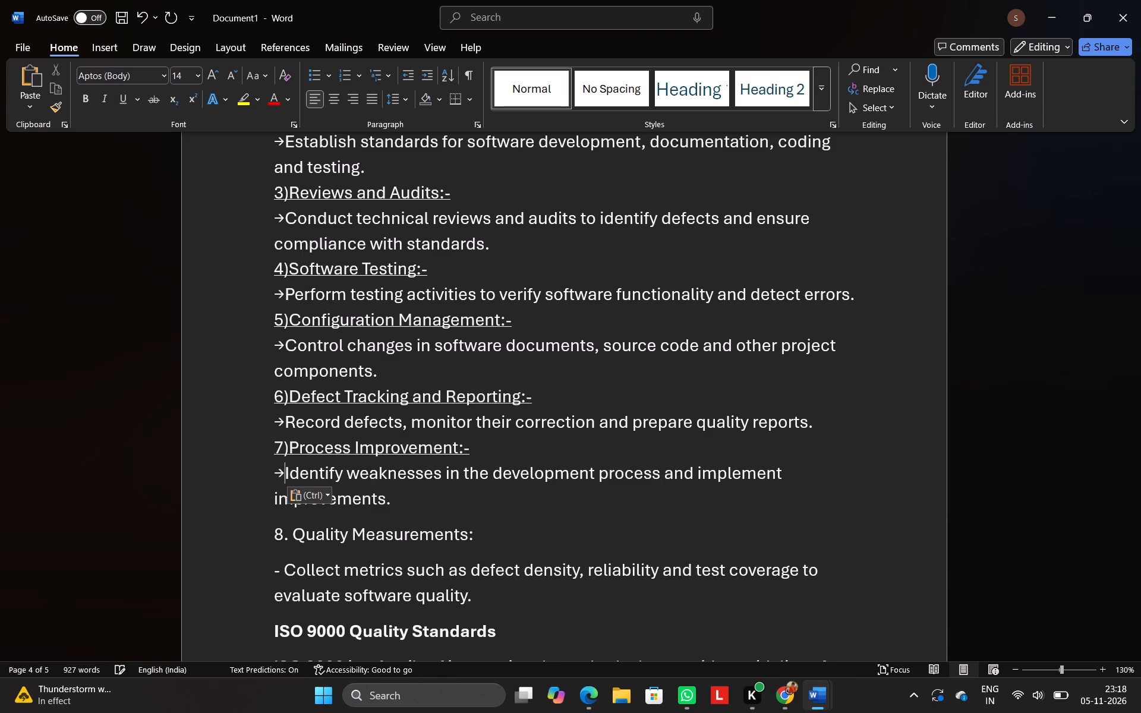
# Change the Quality Measurements heading's number to "8)" and replace the paragraph break above it with a line break.
pyautogui.click(289, 538)
pyautogui.press('Right')
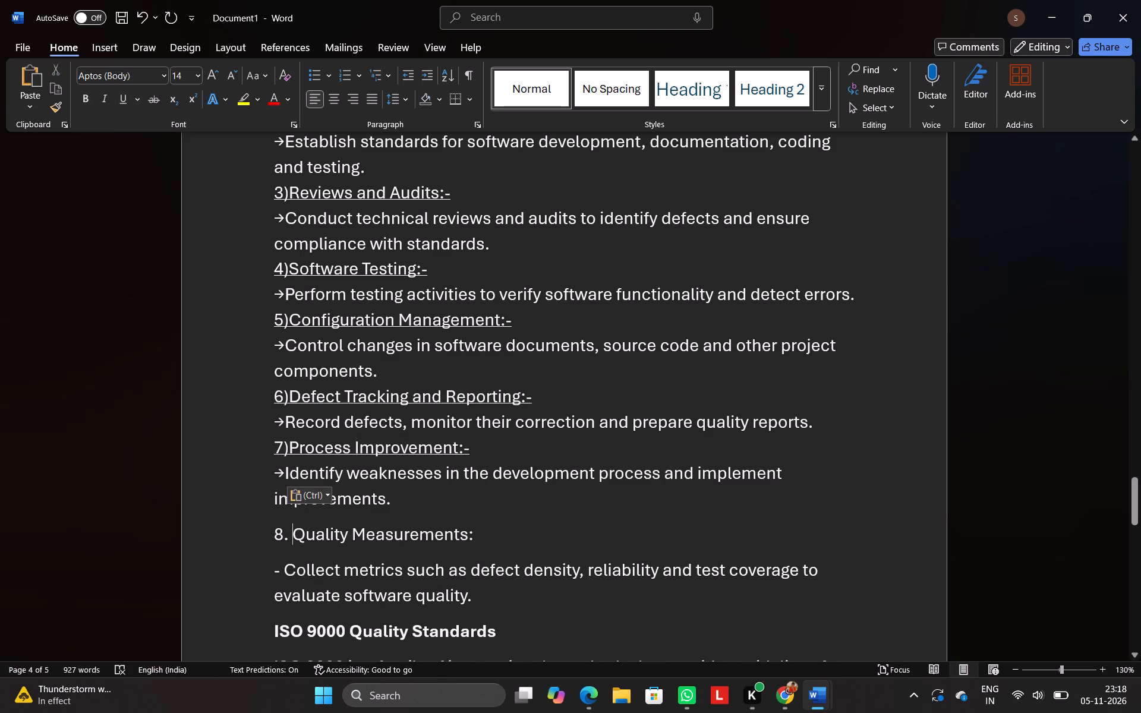
pyautogui.press('BackSpace')
pyautogui.press('BackSpace')
pyautogui.hotkey('shift', ')')
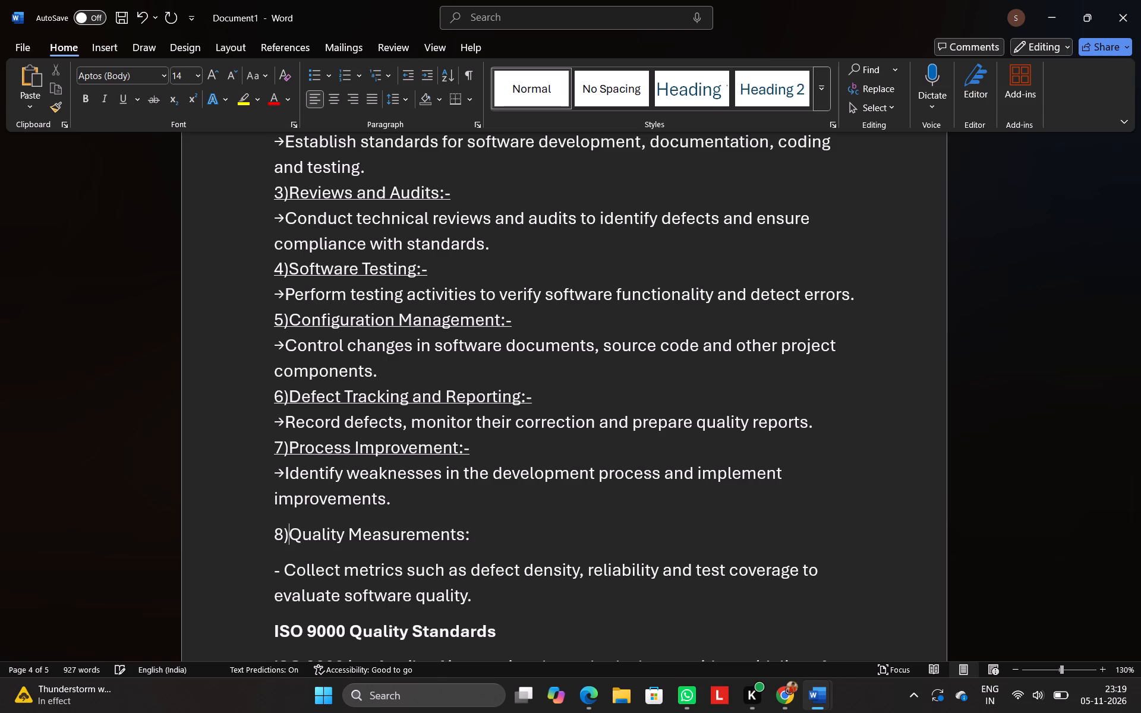
pyautogui.press('Left')
pyautogui.press('Left')
pyautogui.press('BackSpace')
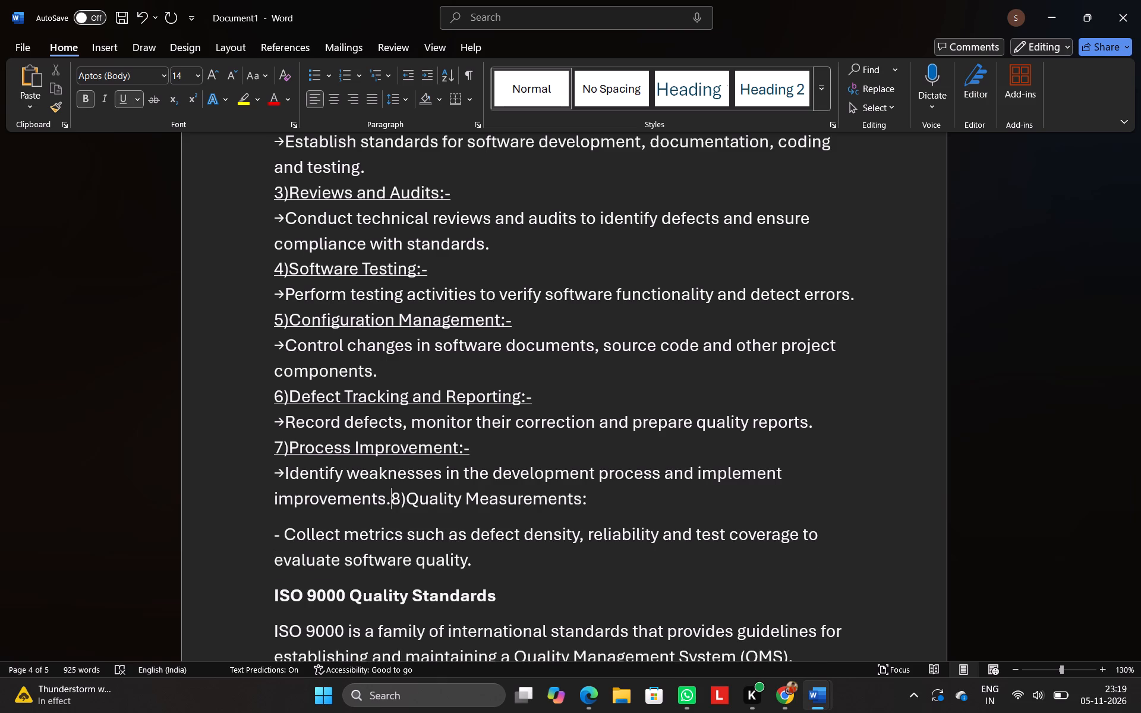
pyautogui.hotkey('shift', 'Return')
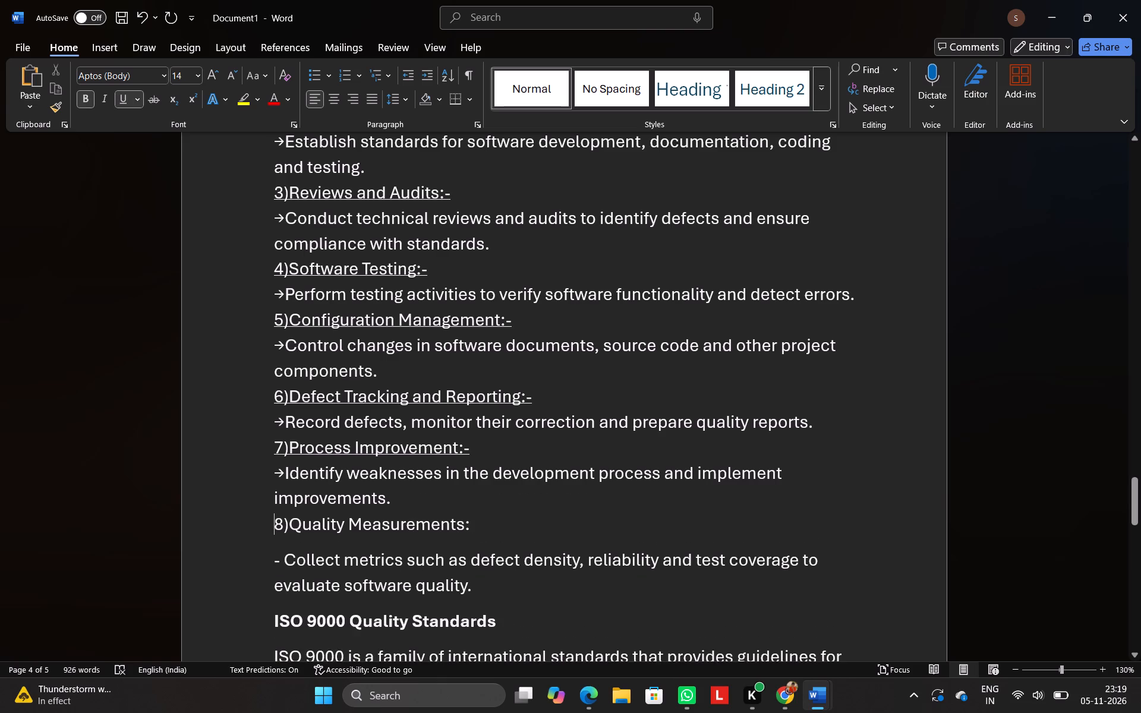
# Add a hyphen after "8)Quality Measurements:" so that it ends in ":-", and underline the whole heading.
pyautogui.click(481, 539)
pyautogui.press('-')
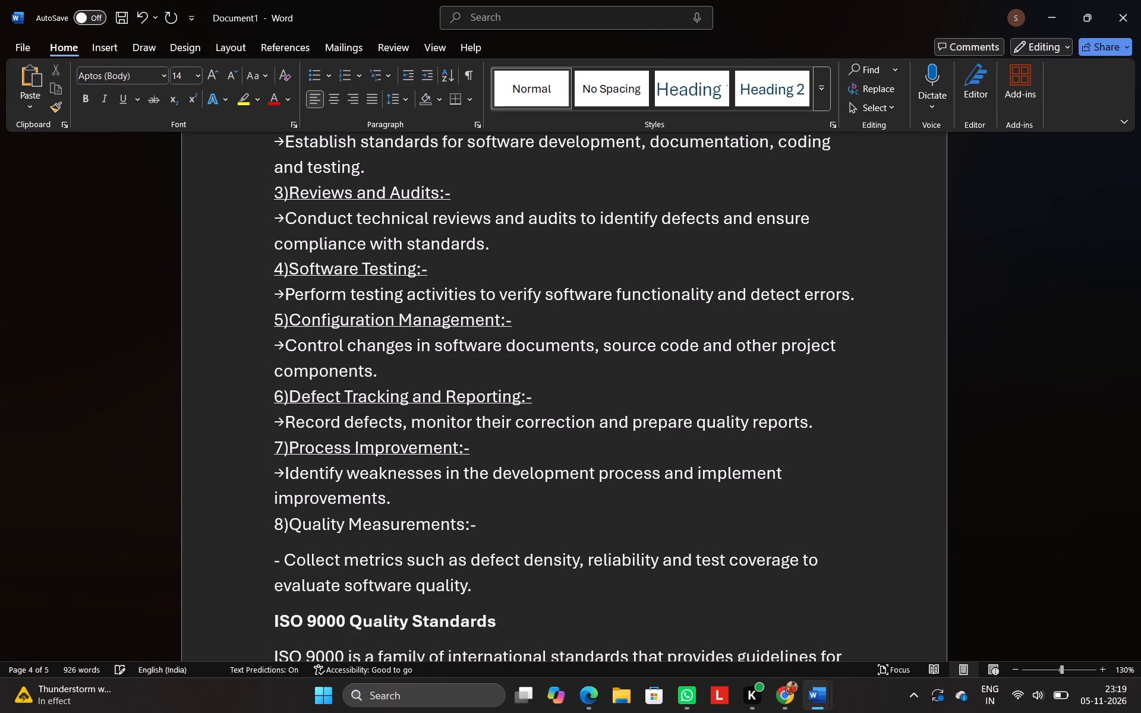
pyautogui.moveTo(276, 520); pyautogui.dragTo(484, 515)
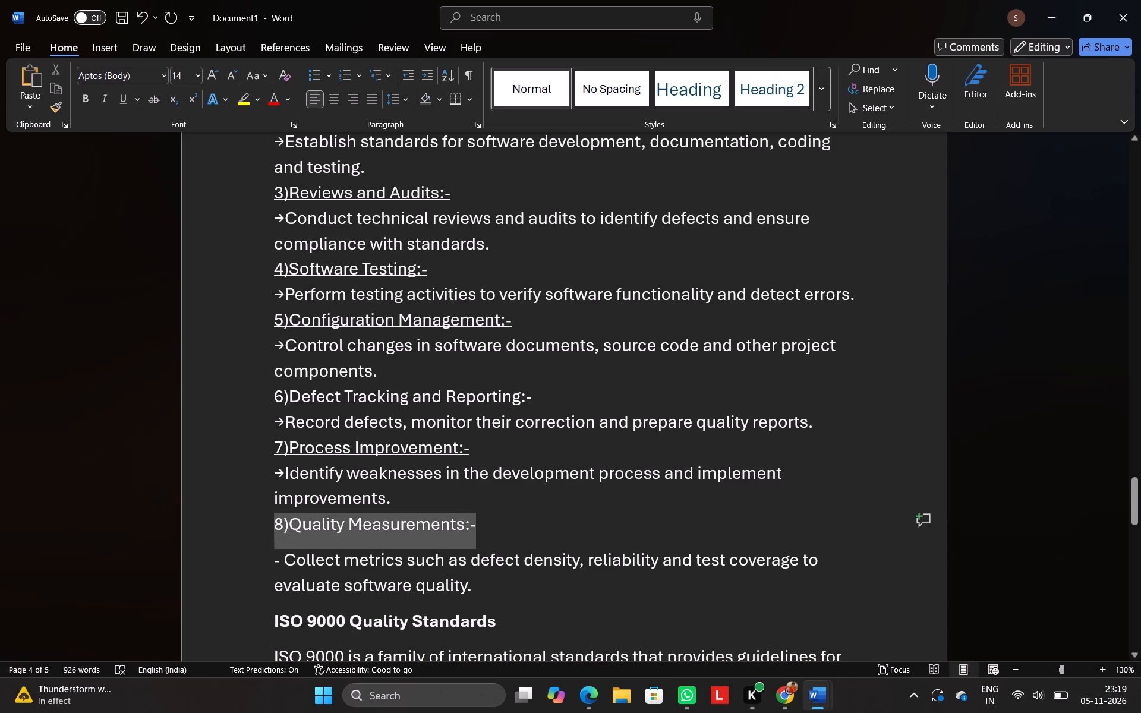
pyautogui.moveTo(484, 515); pyautogui.dragTo(474, 529)
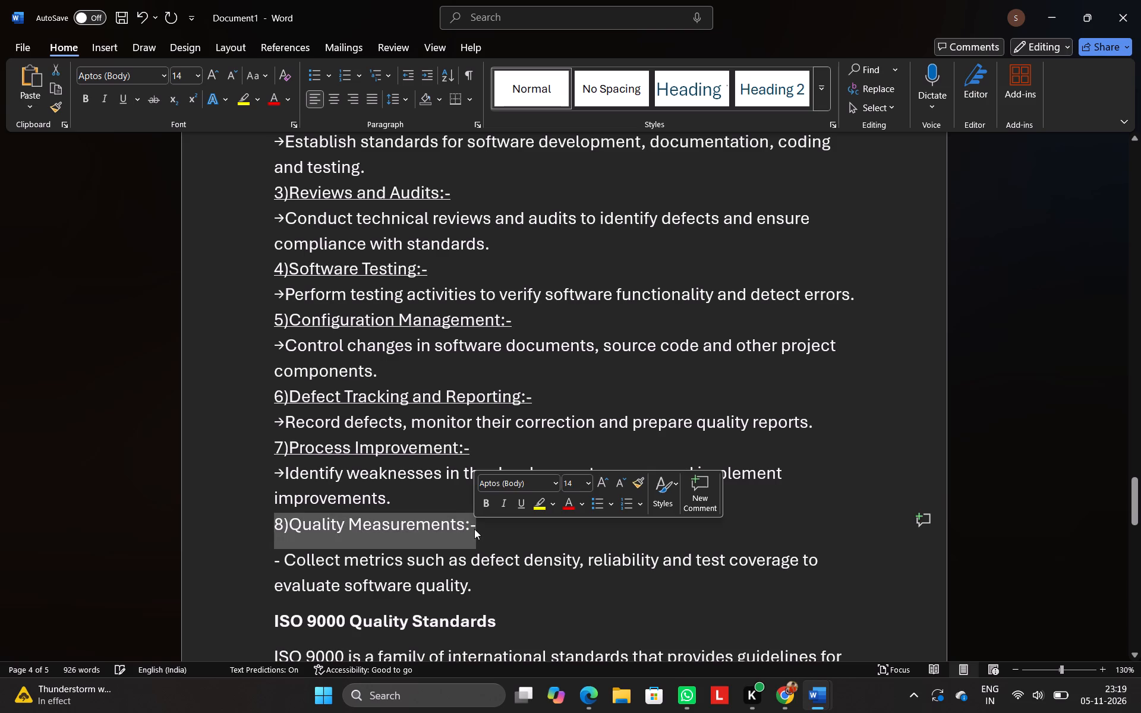
pyautogui.click(513, 506)
pyautogui.click(503, 522)
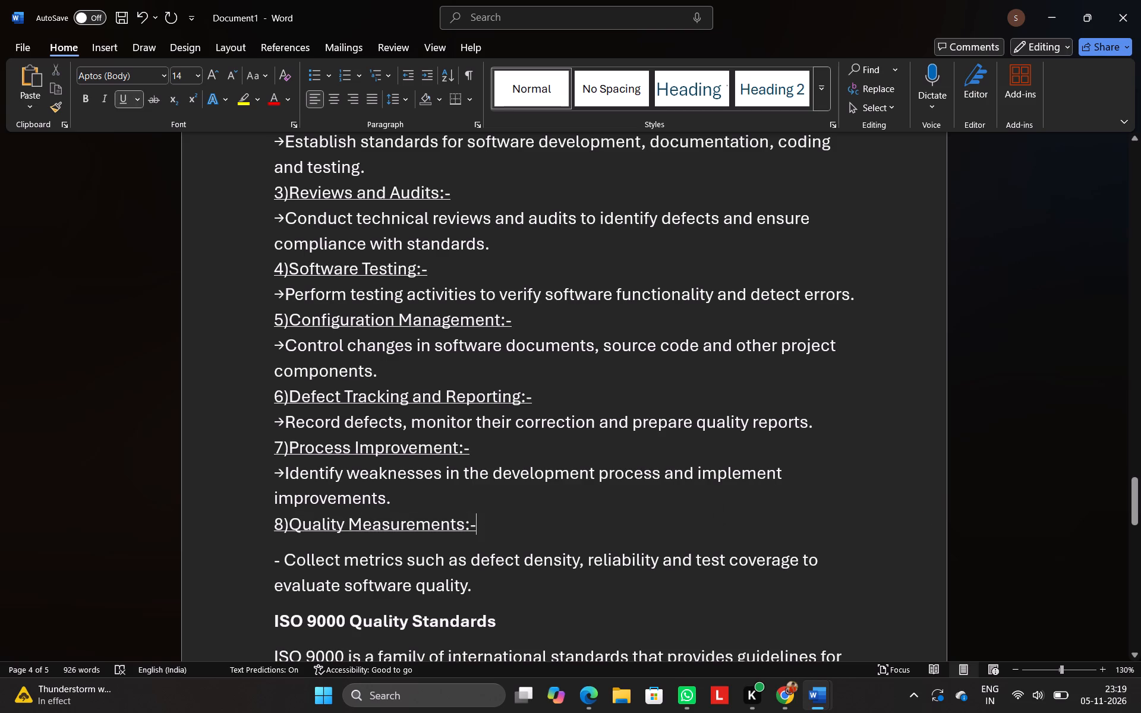
# Replace the dash before "Collect metrics" with the copied arrow and close the gap above it with a line break.
pyautogui.click(287, 571)
pyautogui.press('BackSpace')
pyautogui.press('BackSpace')
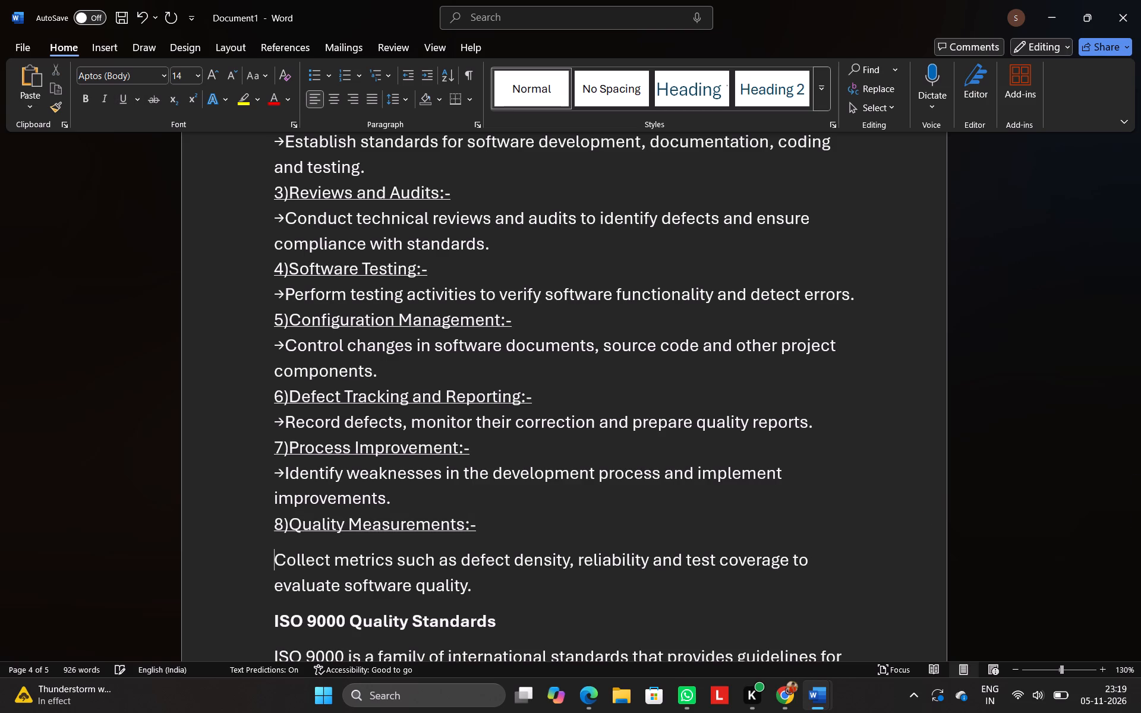
pyautogui.press('BackSpace')
pyautogui.hotkey('shift', 'Return')
pyautogui.hotkey('ctrl', 'v')
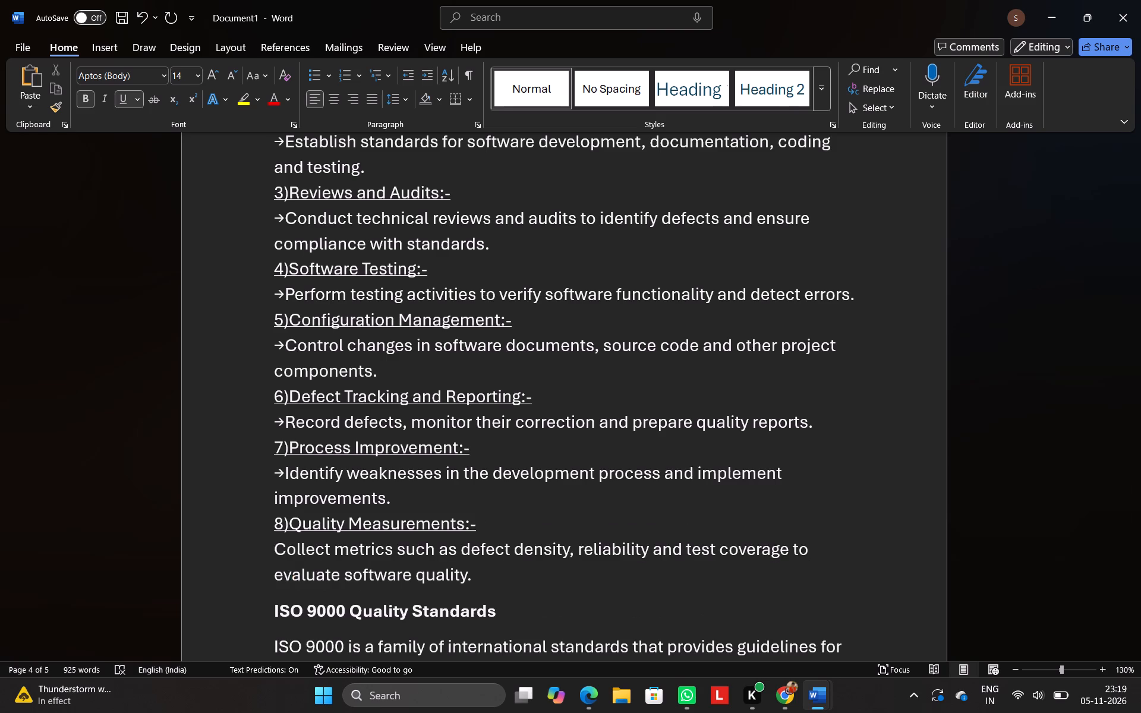
# Replace the paragraph break above the "ISO 9000 Quality Standards" heading with a line break.
pyautogui.scroll(-2, 387, 586)
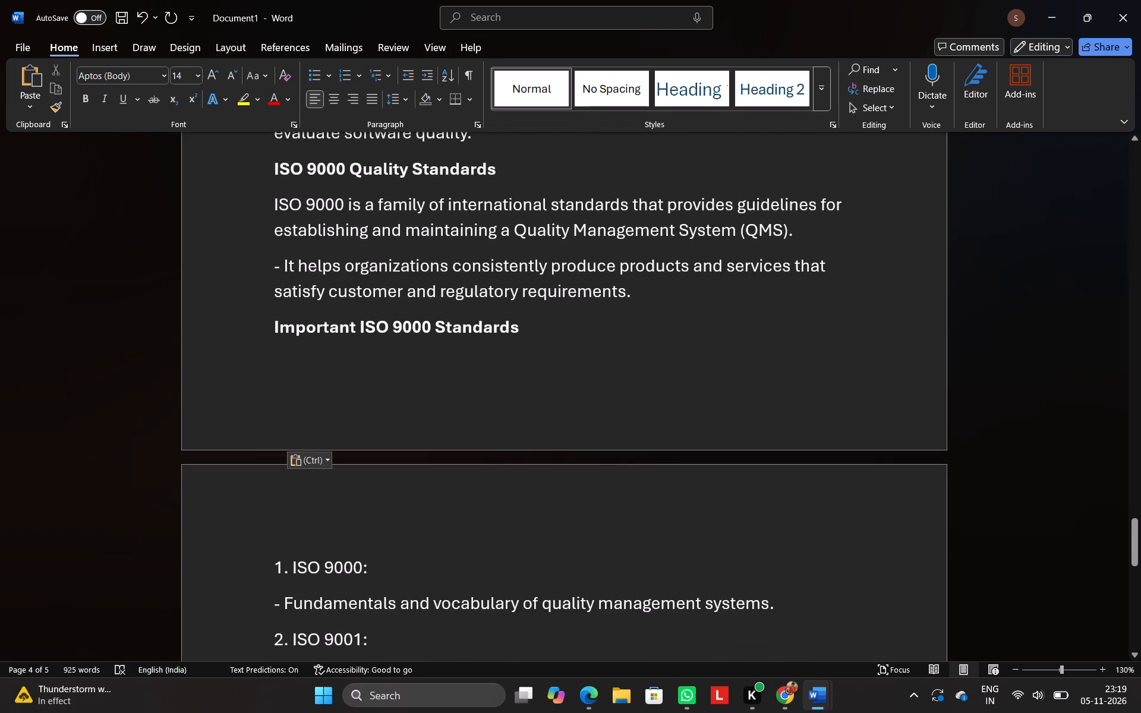
pyautogui.scroll(2, 387, 586)
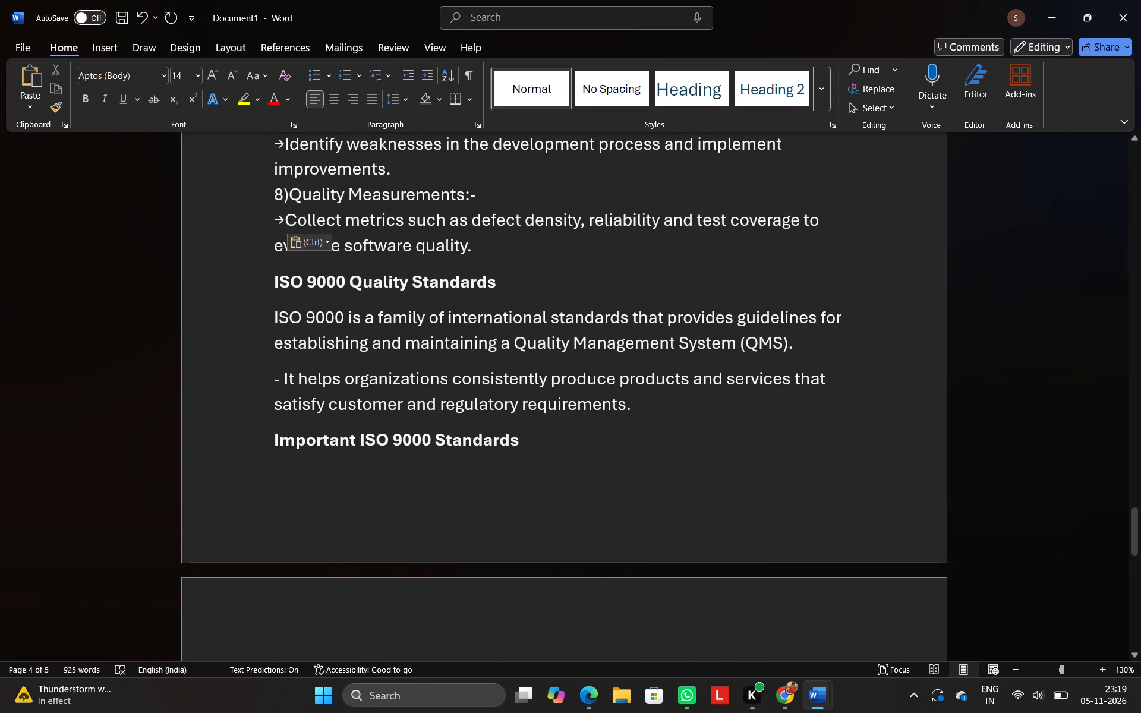
pyautogui.click(273, 290)
pyautogui.press('BackSpace')
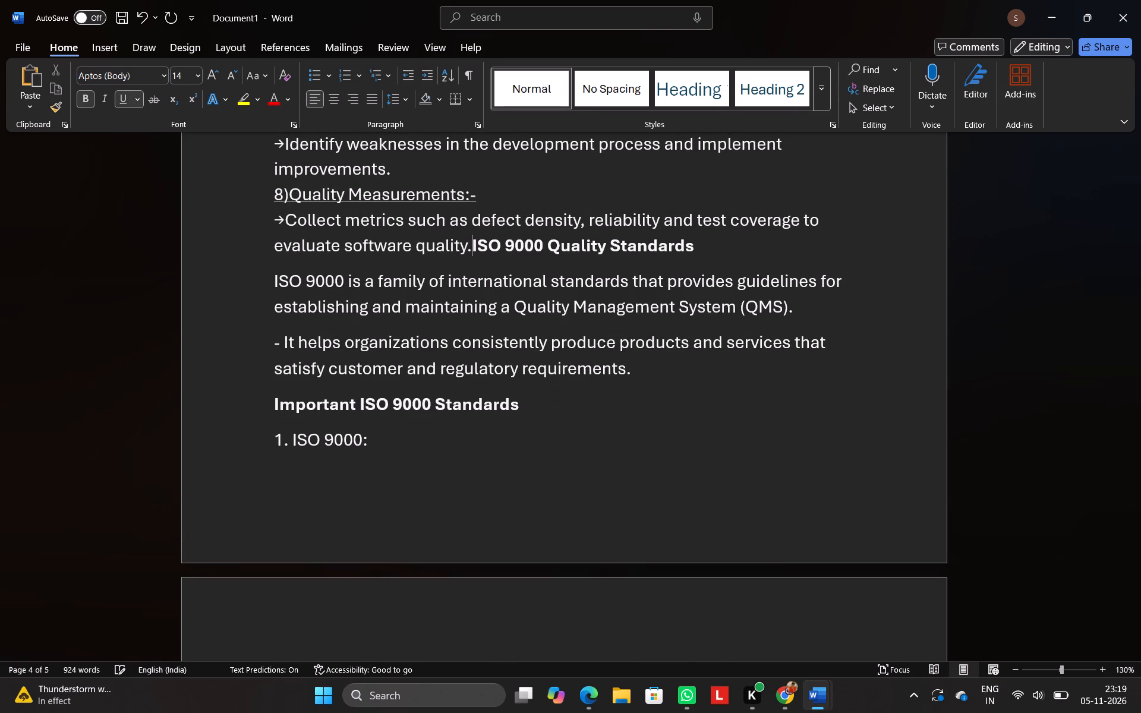
pyautogui.press('Return')
pyautogui.press('BackSpace')
pyautogui.hotkey('shift', 'Return')
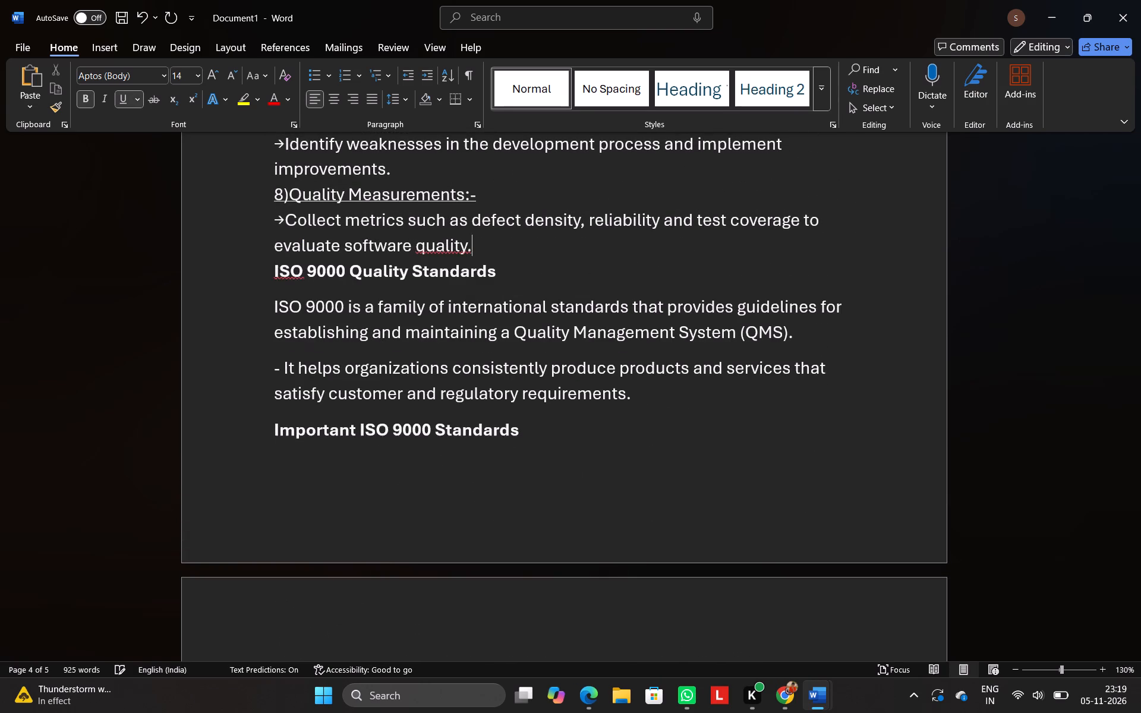
# Underline the "ISO 9000 Quality Standards" heading and add ":-" at its end.
pyautogui.moveTo(275, 272); pyautogui.dragTo(462, 271)
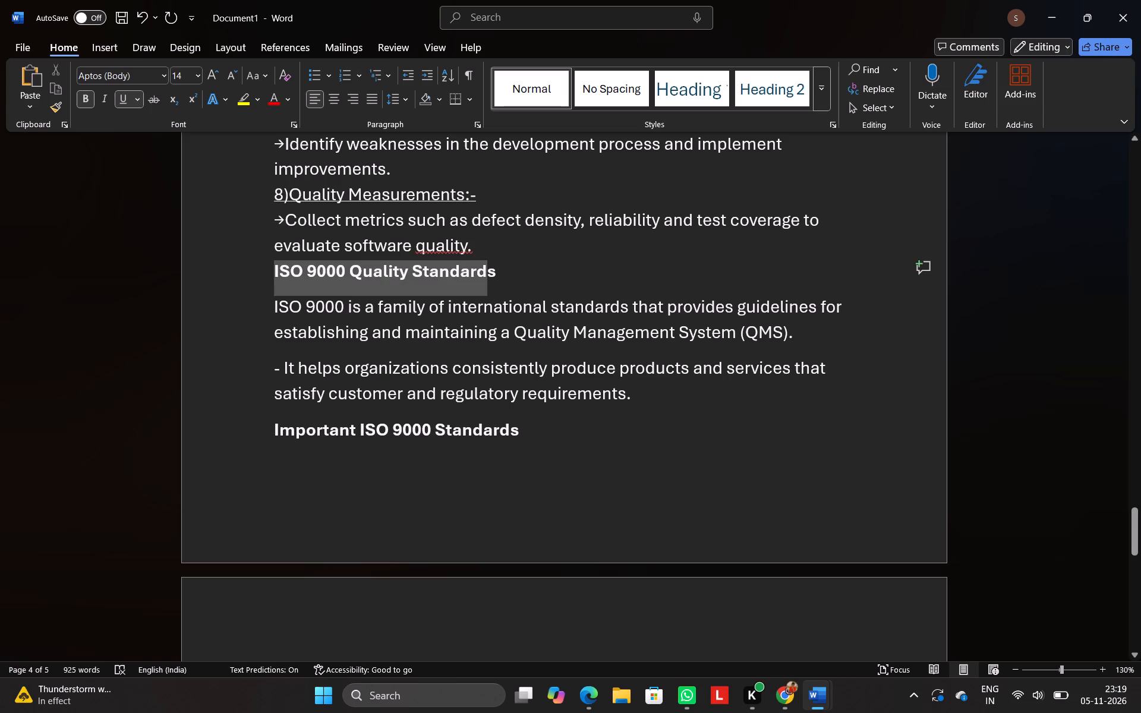
pyautogui.moveTo(462, 271); pyautogui.dragTo(499, 267)
pyautogui.click(542, 245)
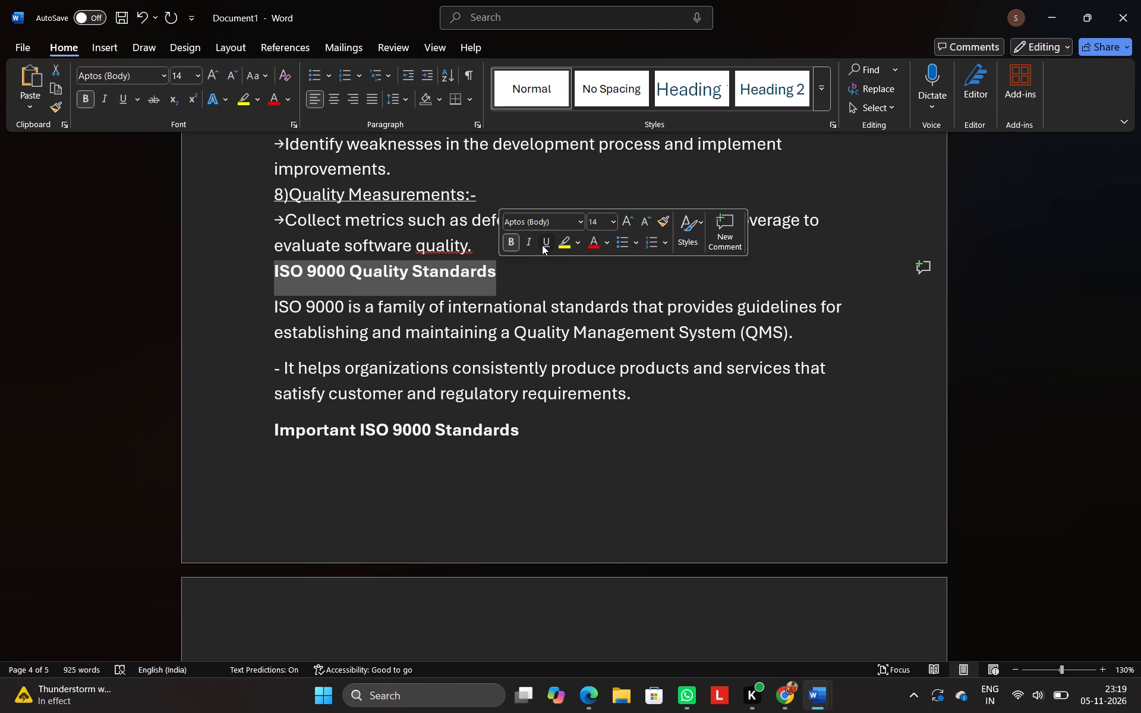
pyautogui.click(522, 285)
pyautogui.write(':-')
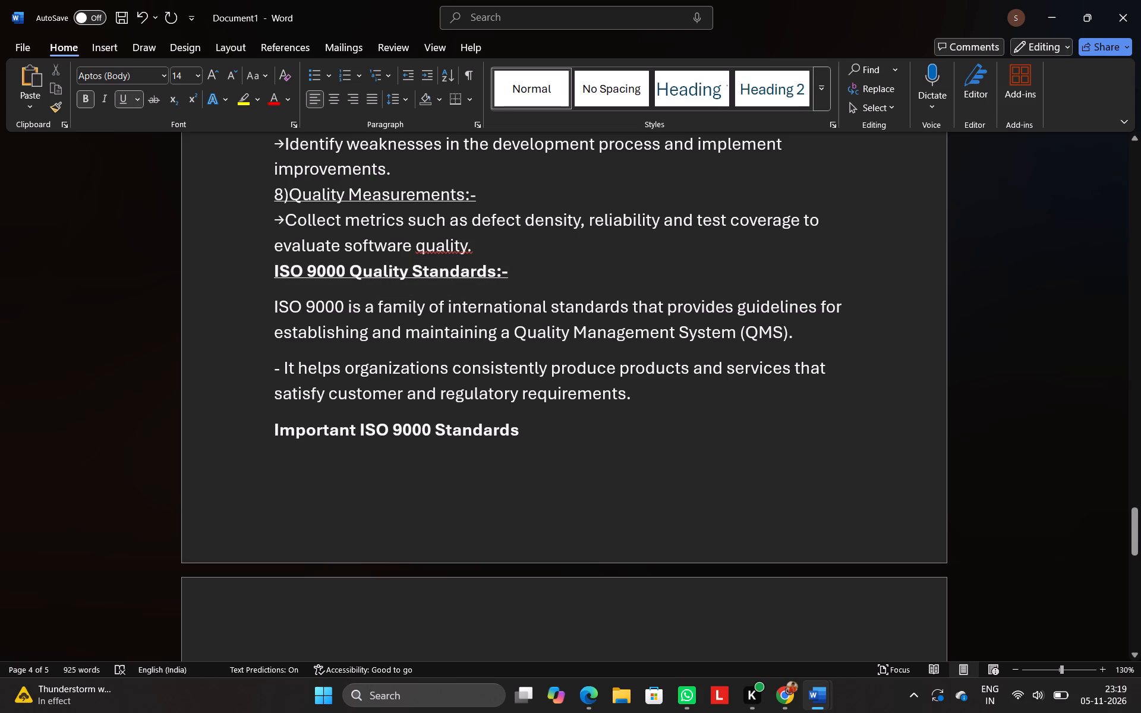
# Put the copied arrow before "ISO 9000 is a family" and replace the paragraph break above it with a line break.
pyautogui.click(279, 314)
pyautogui.press('Left')
pyautogui.press('BackSpace')
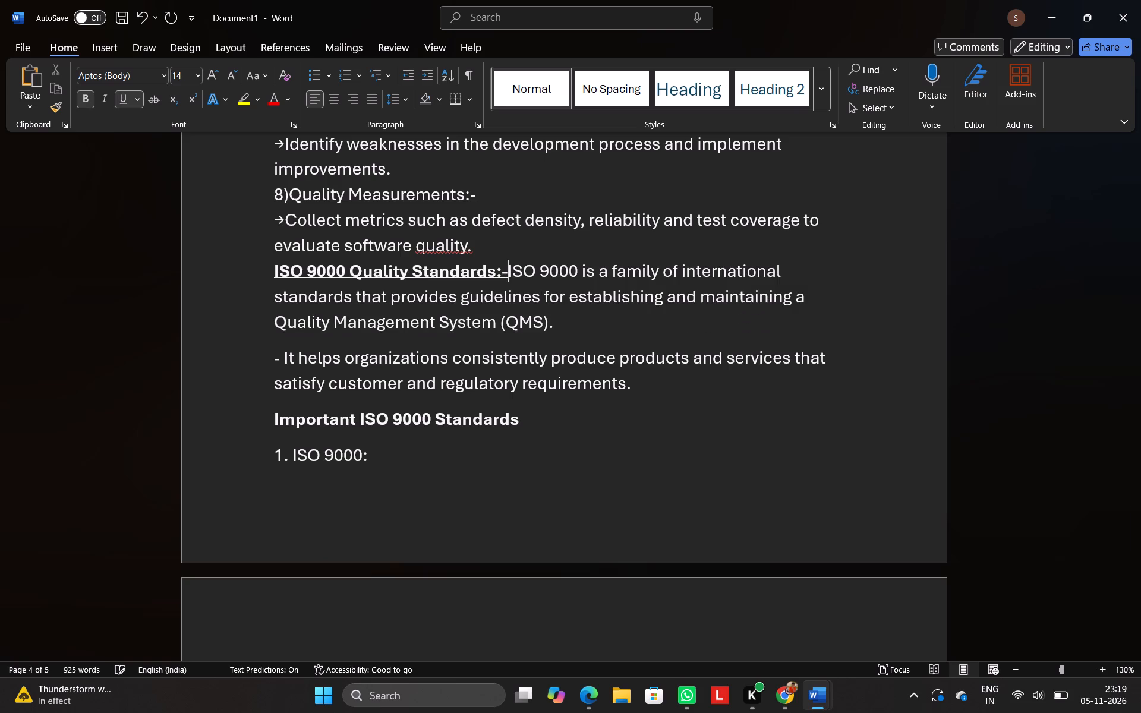
pyautogui.hotkey('shift', 'Return')
pyautogui.hotkey('ctrl', 'v')
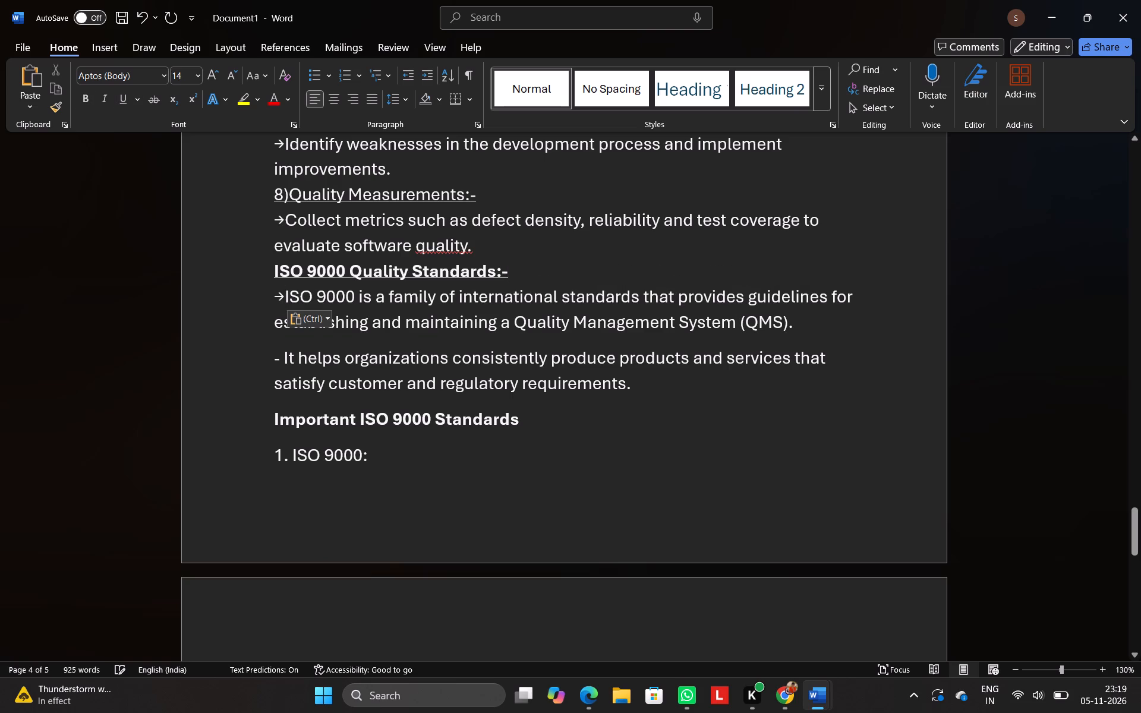
# Replace the dash before "It helps organizations" with the copied arrow and close the gap above it with a line break.
pyautogui.click(285, 355)
pyautogui.press('BackSpace')
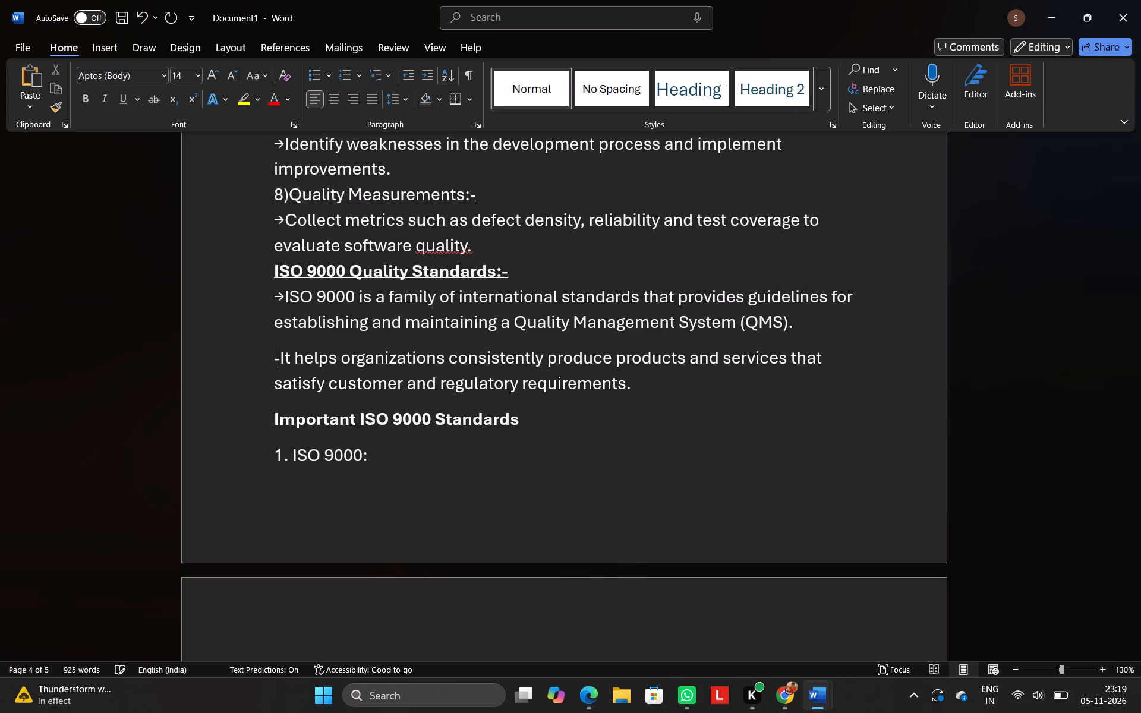
pyautogui.press('BackSpace')
pyautogui.press('BackSpace')
pyautogui.hotkey('shift', 'Return')
pyautogui.hotkey('ctrl', 'v')
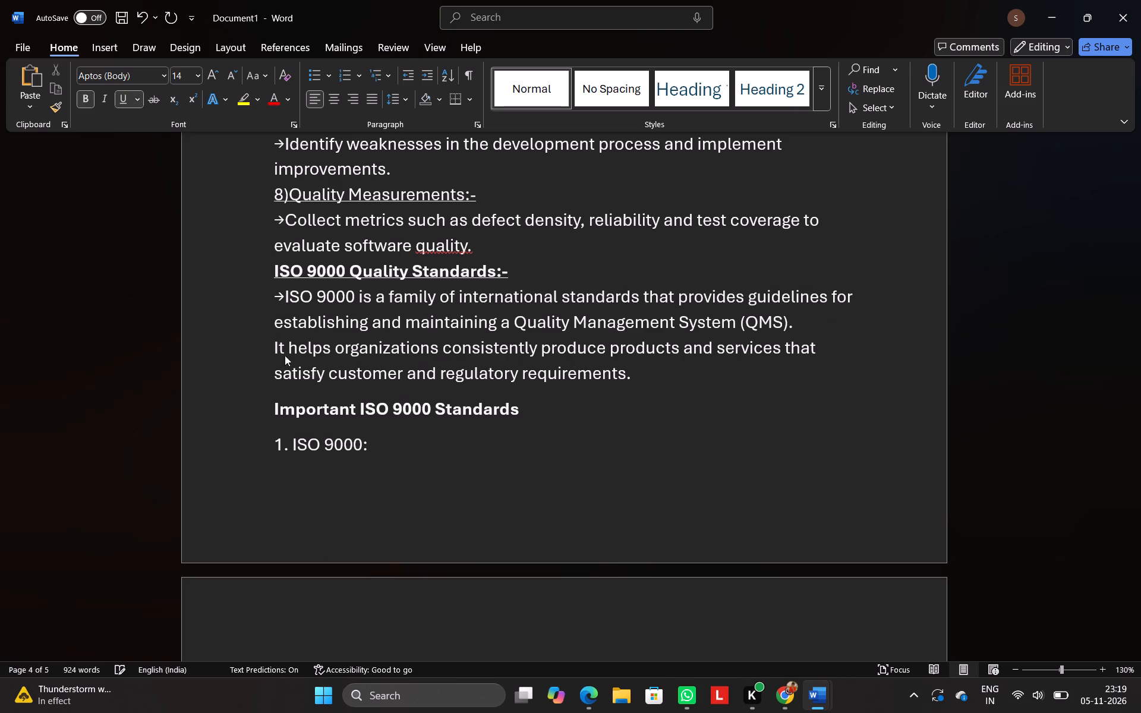
# Replace the paragraph break above the "Important ISO 9000 Standards" heading with a line break.
pyautogui.click(277, 415)
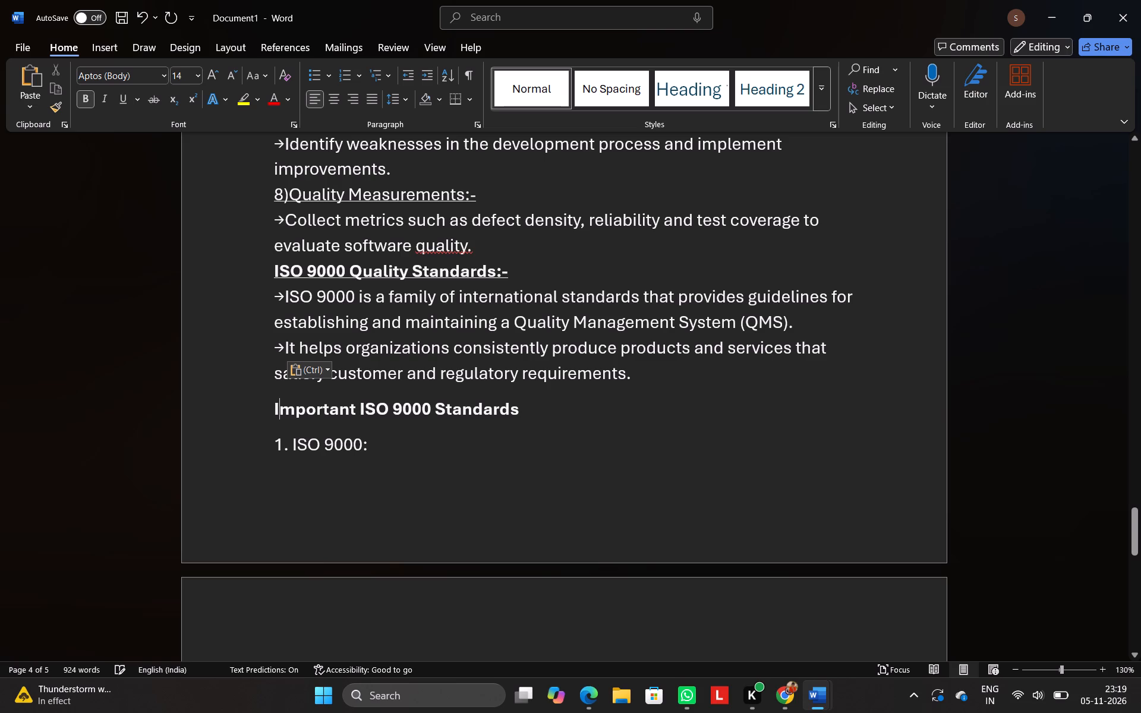
pyautogui.scroll(-1, 333, 444)
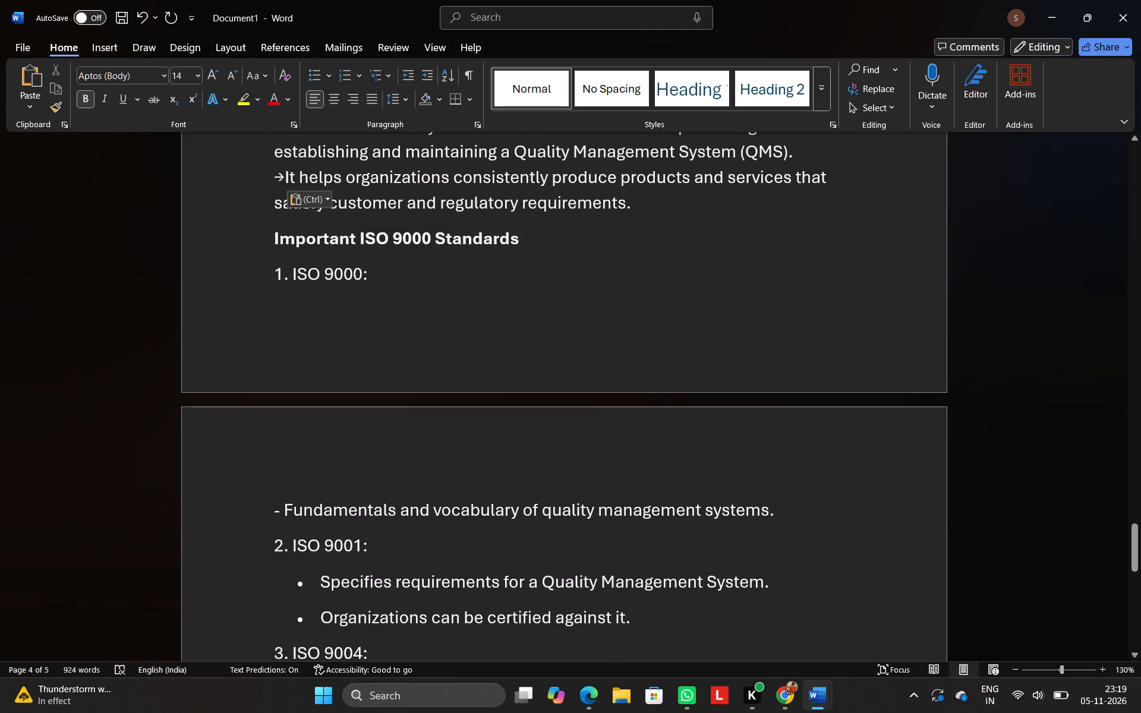
pyautogui.press('Left')
pyautogui.press('BackSpace')
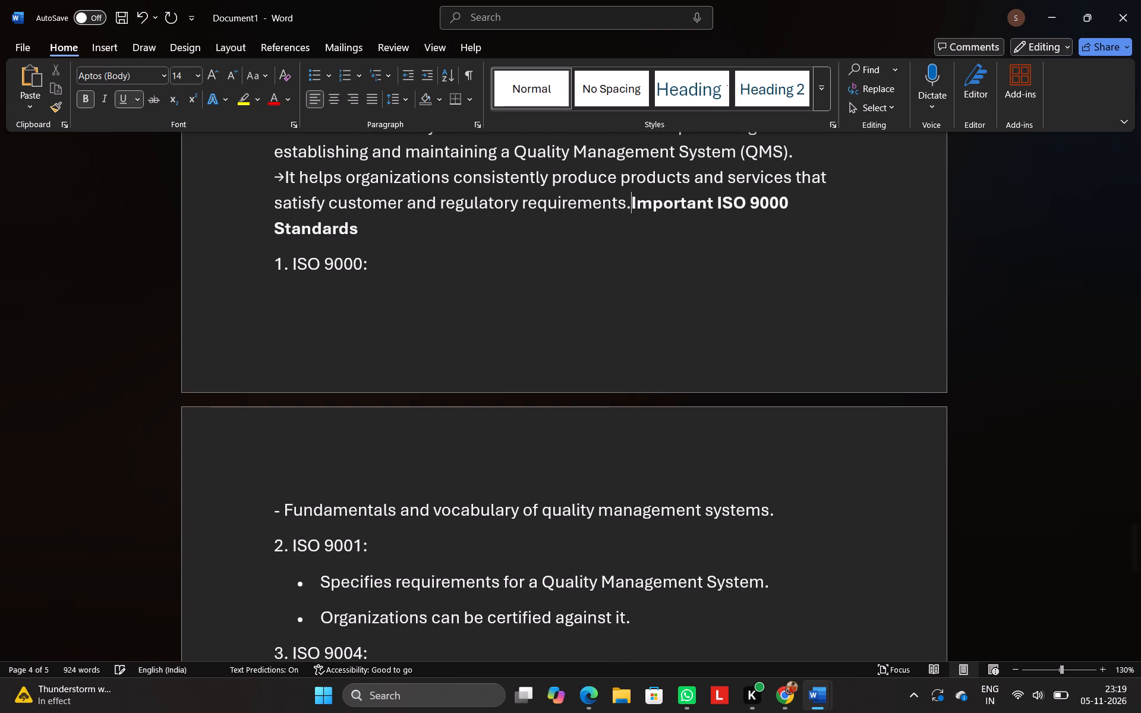
pyautogui.hotkey('shift', 'Return')
# Underline the "Important ISO 9000 Standards" heading and add ":-" at its end.
pyautogui.moveTo(275, 229); pyautogui.dragTo(502, 232)
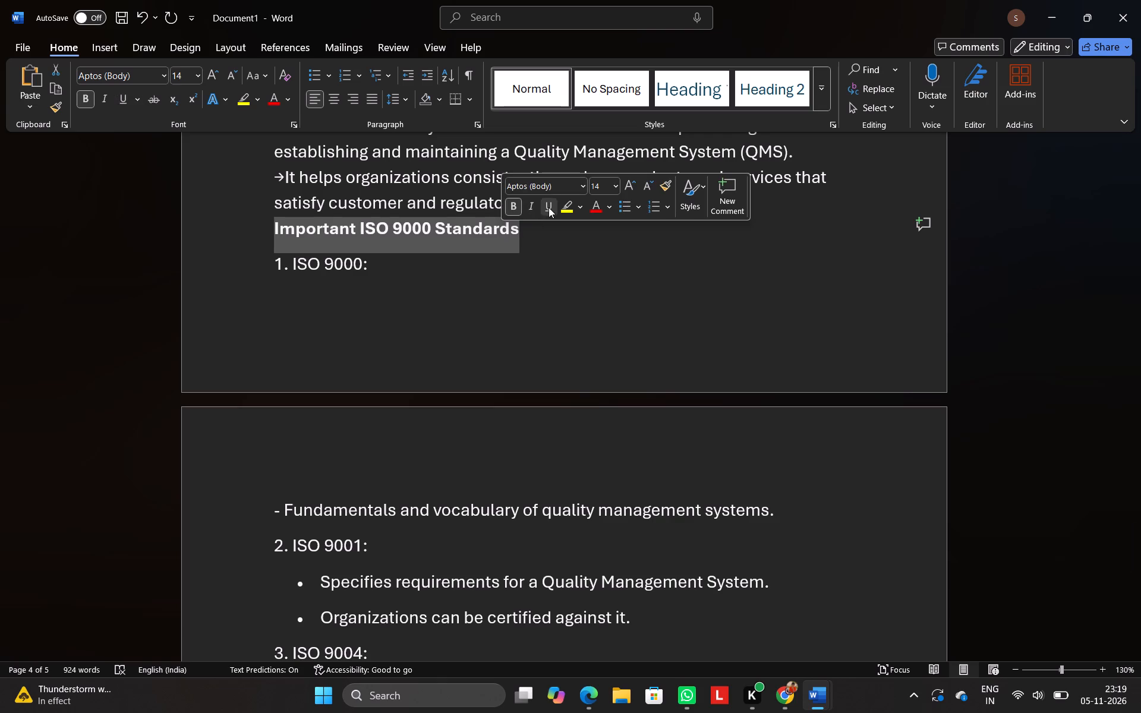
pyautogui.click(549, 207)
pyautogui.click(544, 220)
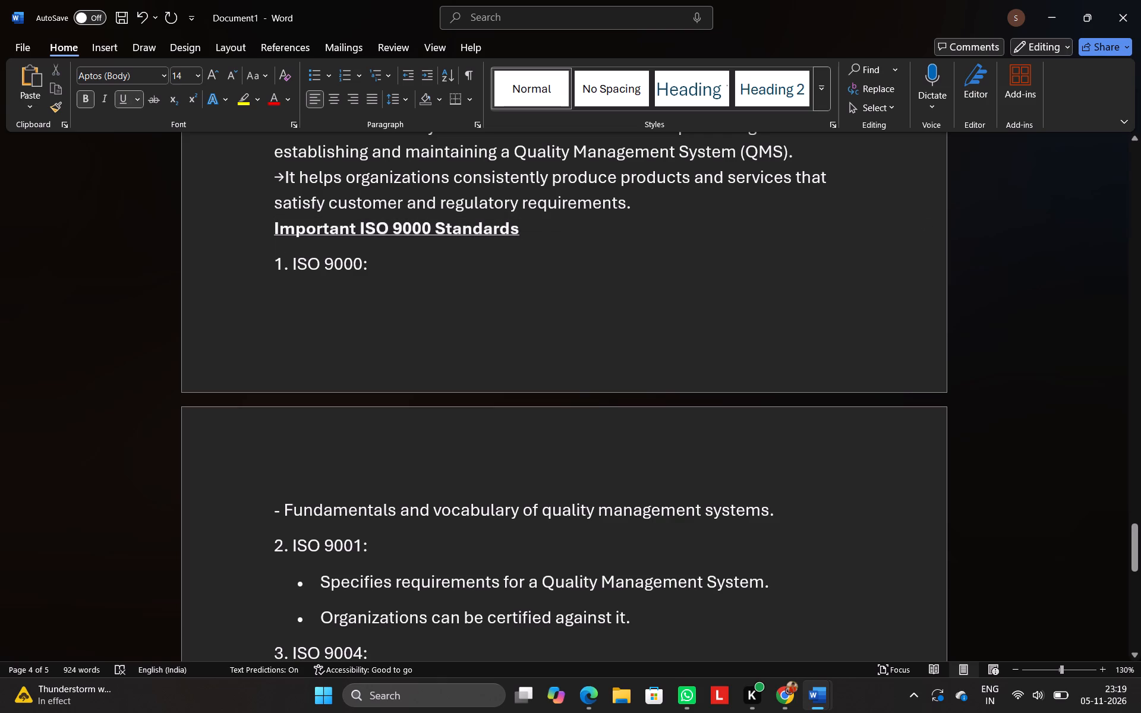
pyautogui.write(':-')
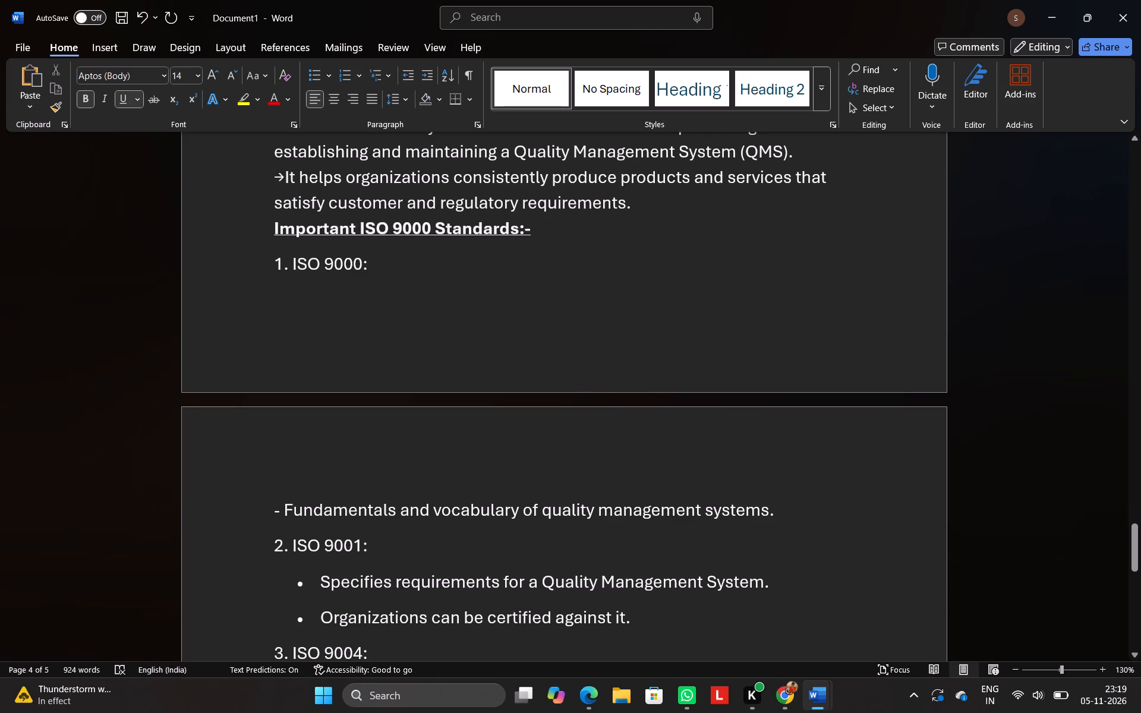
# Change the number of the "ISO 9000:" item to "1)" and replace the paragraph break above it with a line break.
pyautogui.click(295, 265)
pyautogui.press('Left')
pyautogui.press('BackSpace')
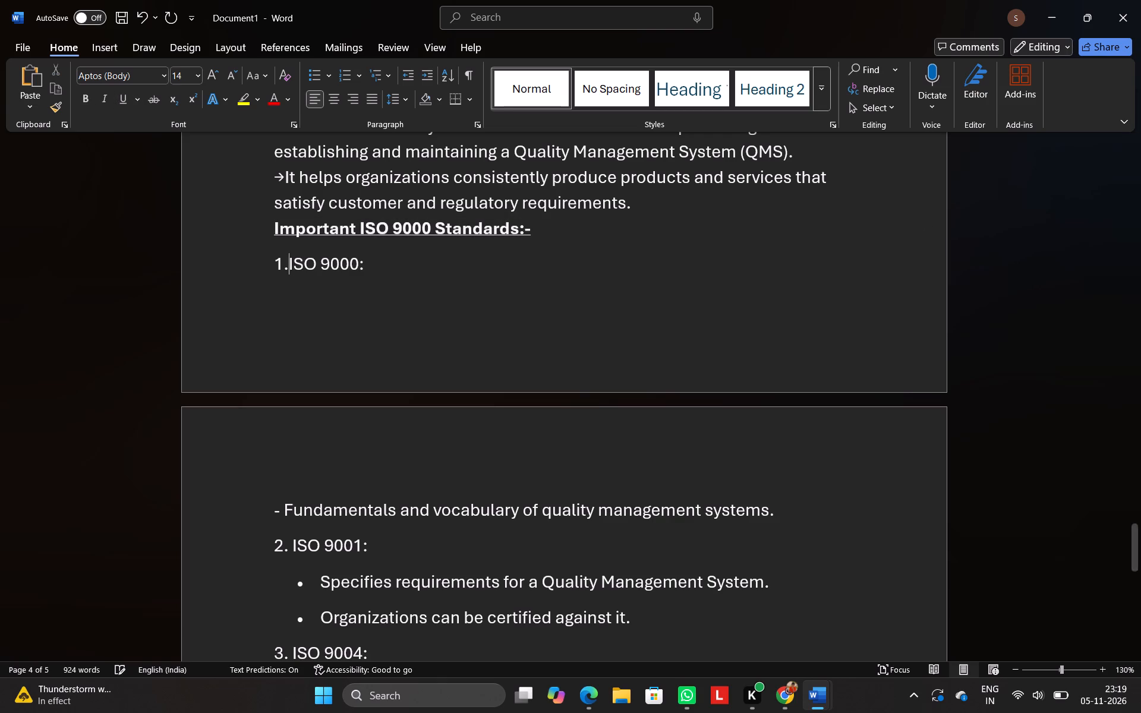
pyautogui.press('BackSpace')
pyautogui.write(')')
pyautogui.press('space')
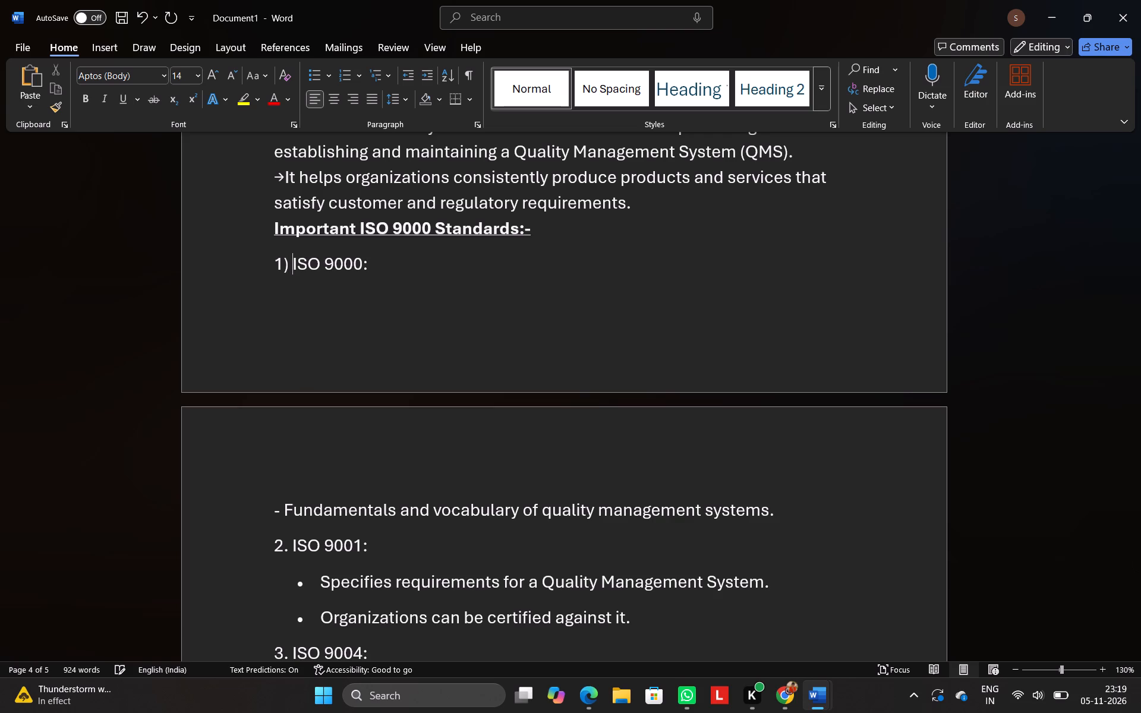
pyautogui.press('Left')
pyautogui.press('Left')
pyautogui.press('Left')
pyautogui.press('BackSpace')
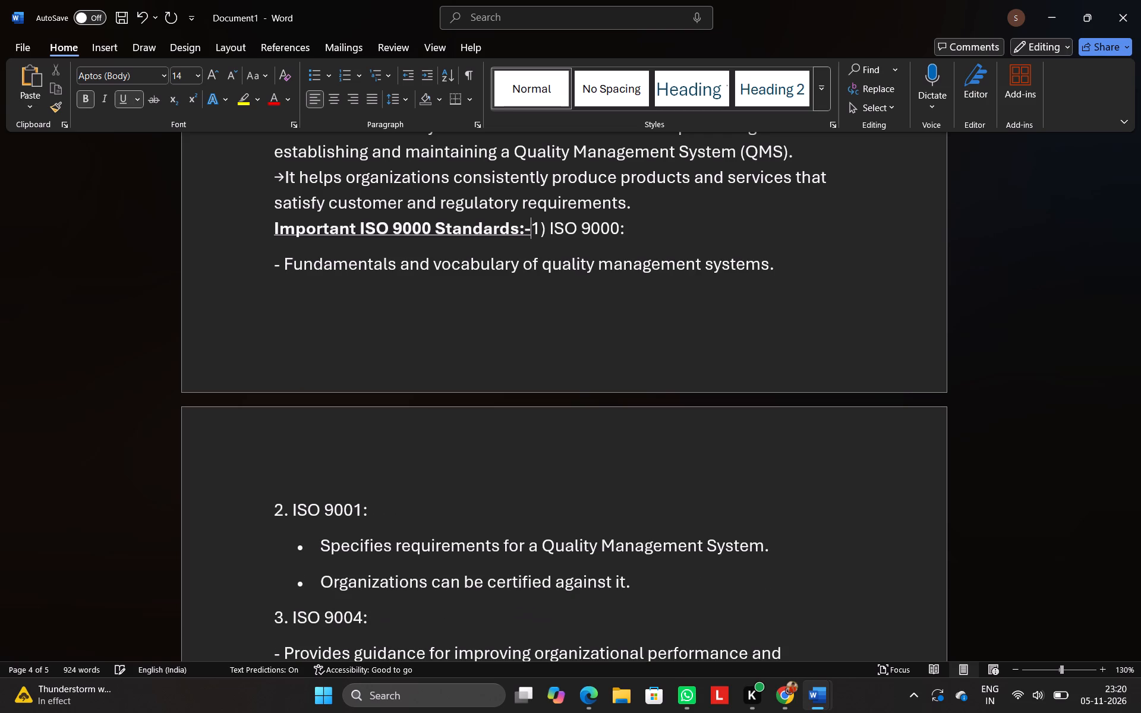
pyautogui.hotkey('shift', 'Return')
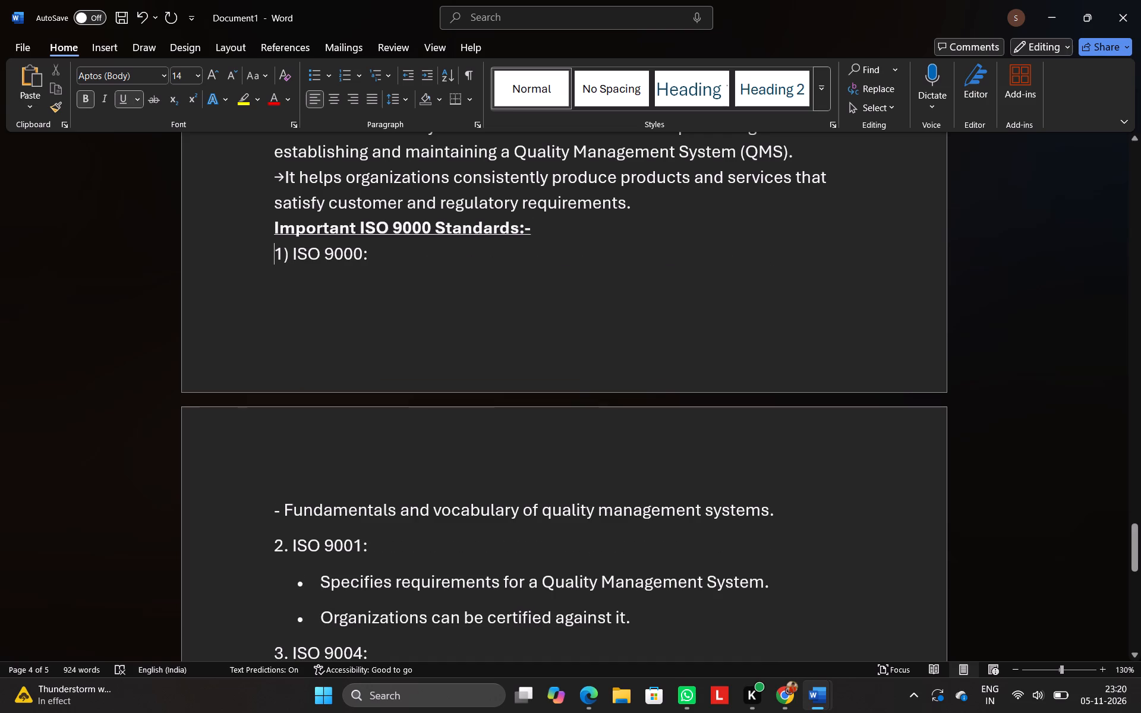
# Underline the "1) ISO 9000:" heading and add a hyphen so that it ends in ":-".
pyautogui.moveTo(368, 250); pyautogui.dragTo(252, 260)
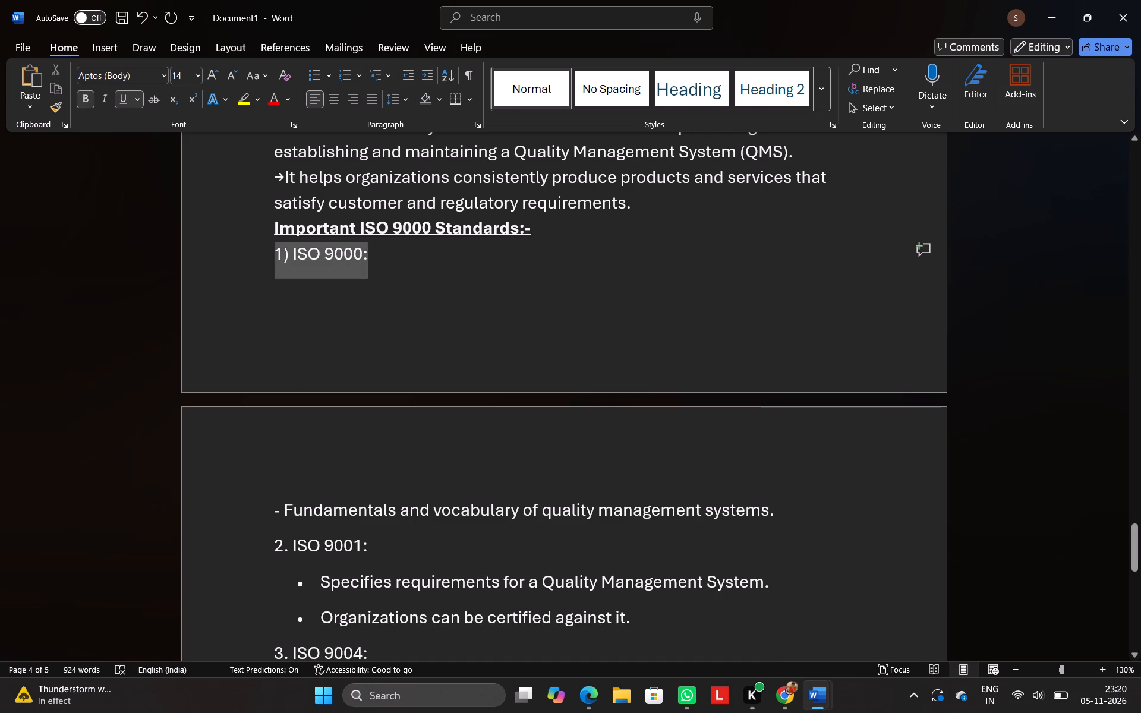
pyautogui.moveTo(252, 260); pyautogui.dragTo(247, 258)
pyautogui.click(298, 234)
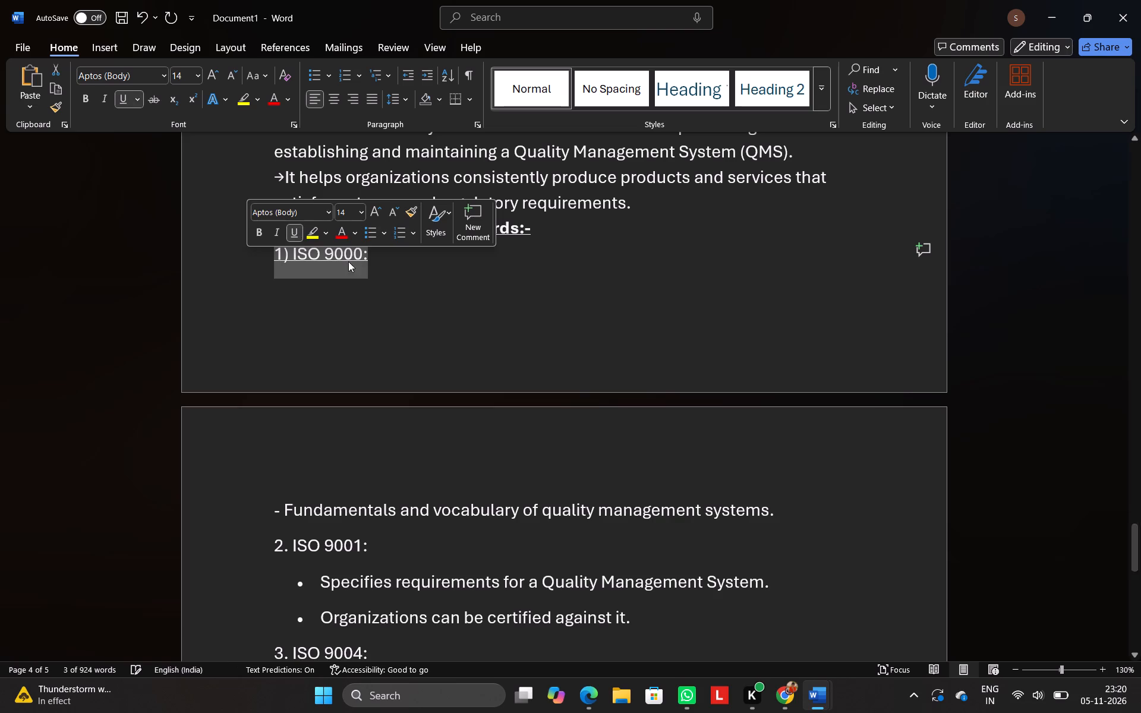
pyautogui.click(392, 258)
pyautogui.press('-')
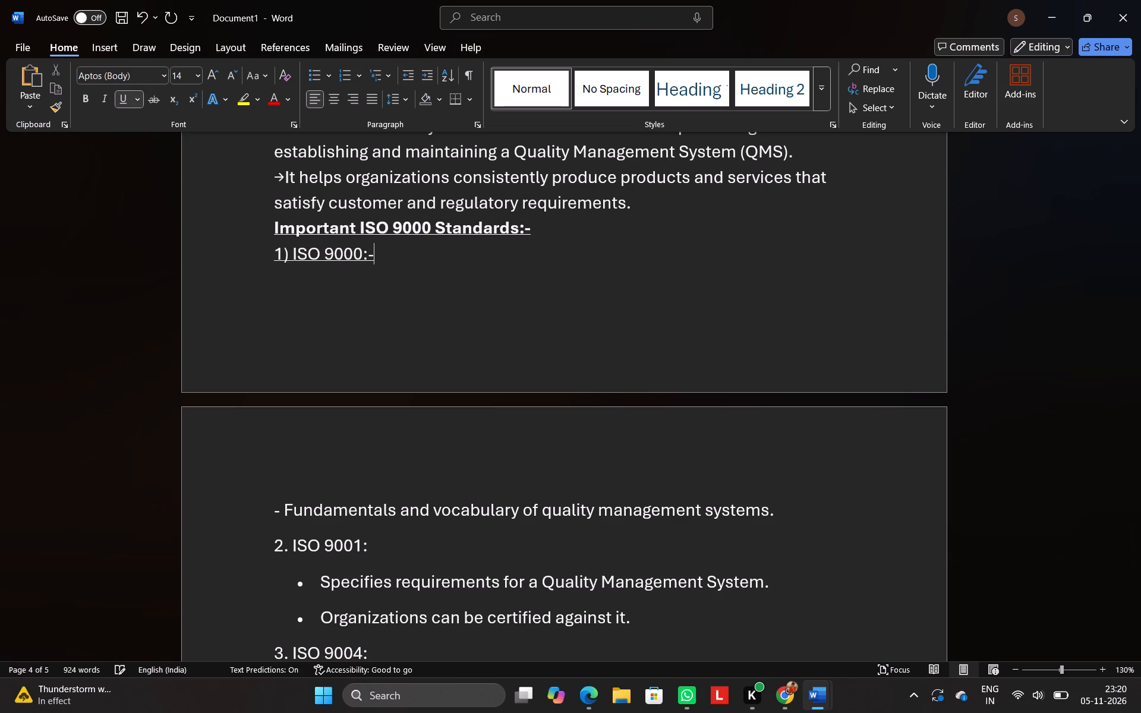
# Replace the dash before "Fundamentals and vocabulary" with the copied arrow and close the gap above it with a line break.
pyautogui.click(285, 514)
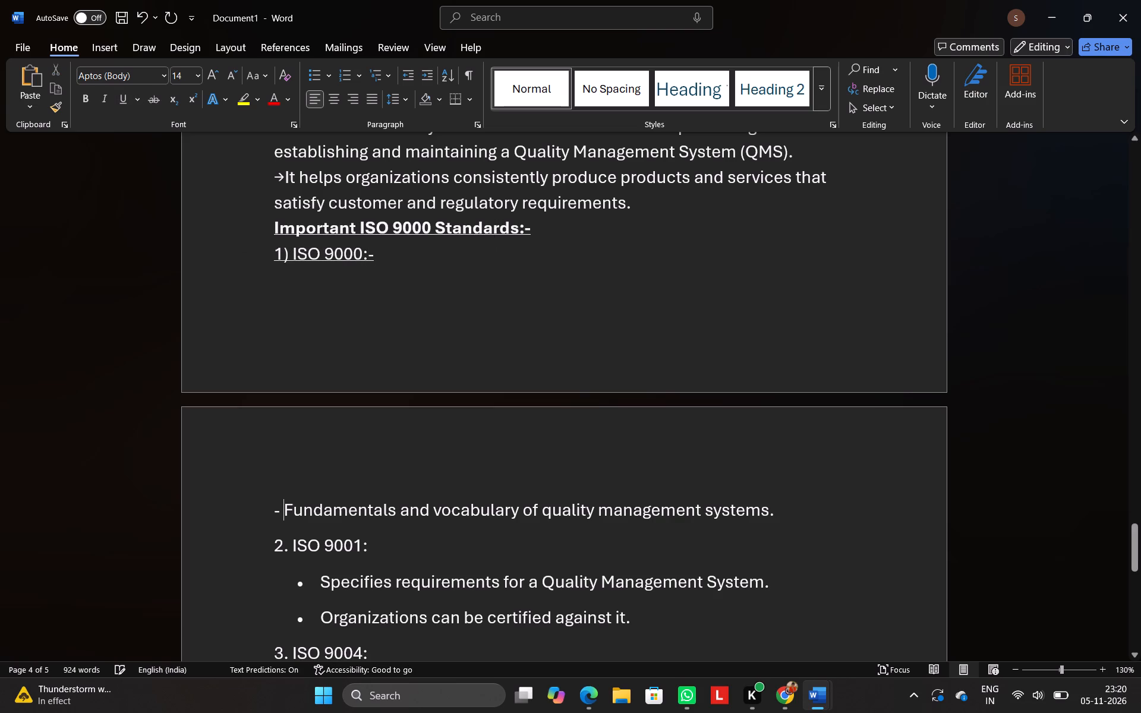
pyautogui.press('BackSpace')
pyautogui.press('BackSpace')
pyautogui.press('BackSpace')
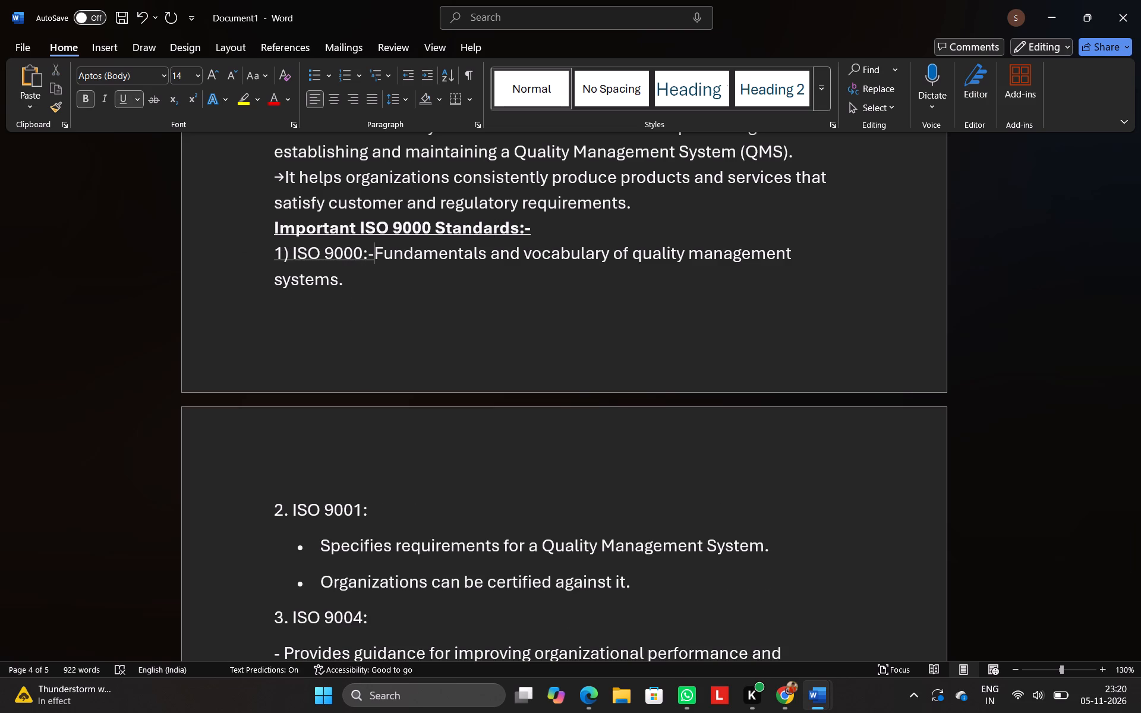
pyautogui.hotkey('shift', 'Return')
pyautogui.hotkey('ctrl', 'v')
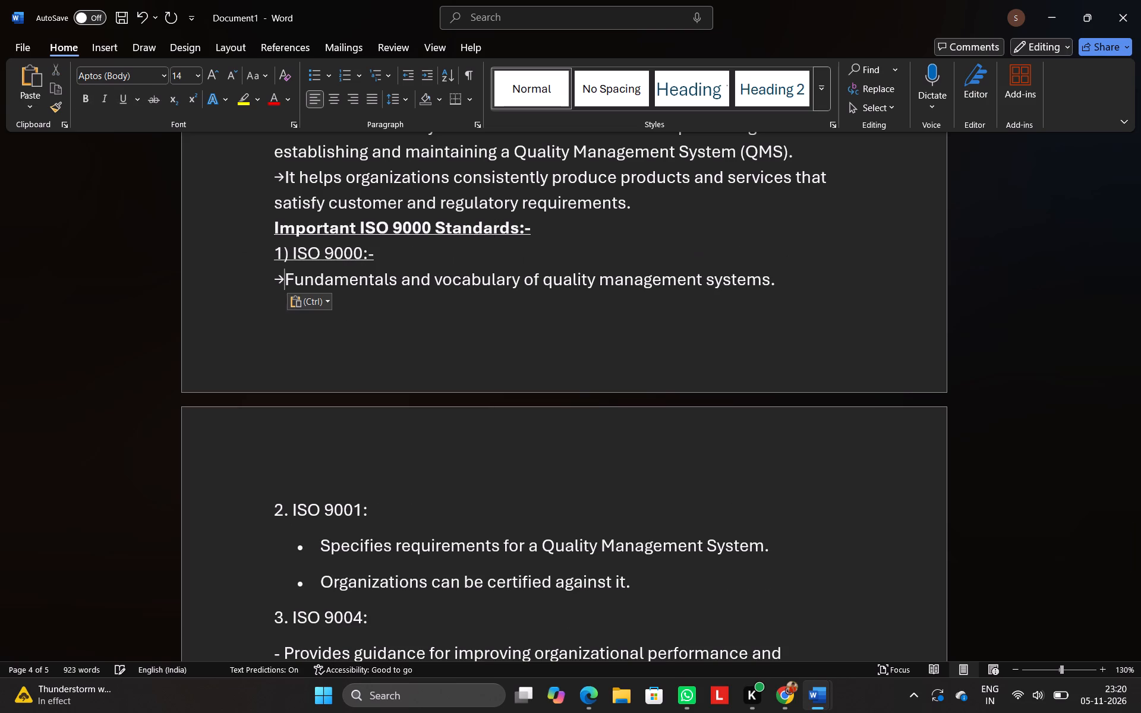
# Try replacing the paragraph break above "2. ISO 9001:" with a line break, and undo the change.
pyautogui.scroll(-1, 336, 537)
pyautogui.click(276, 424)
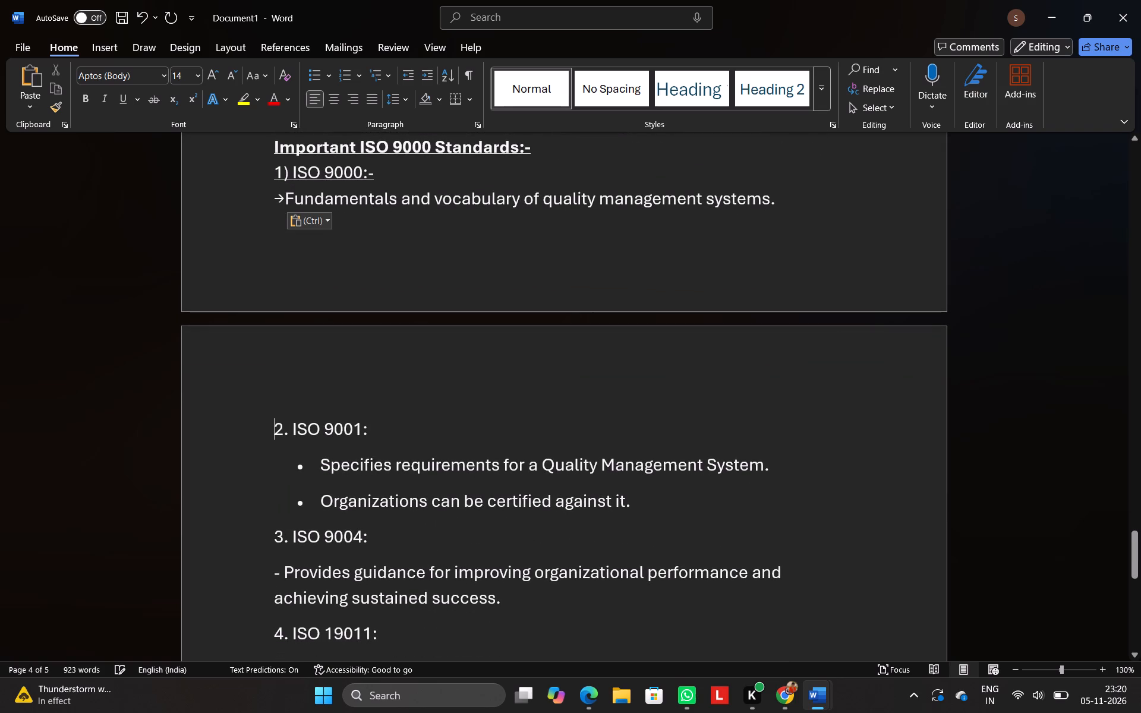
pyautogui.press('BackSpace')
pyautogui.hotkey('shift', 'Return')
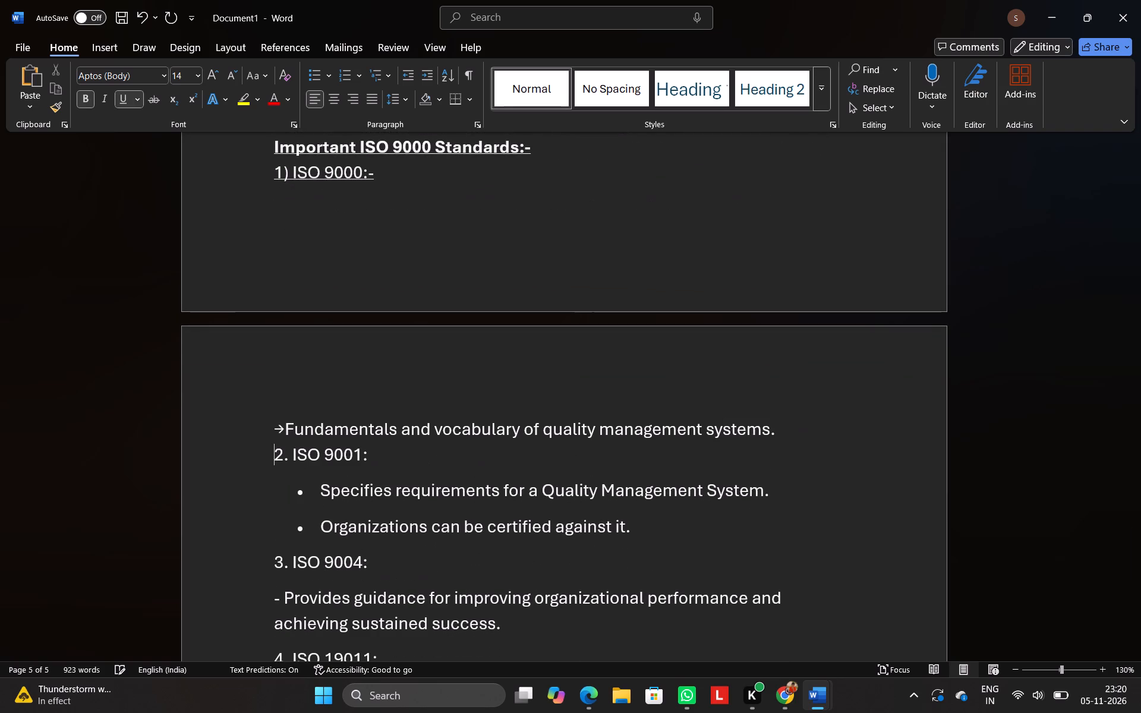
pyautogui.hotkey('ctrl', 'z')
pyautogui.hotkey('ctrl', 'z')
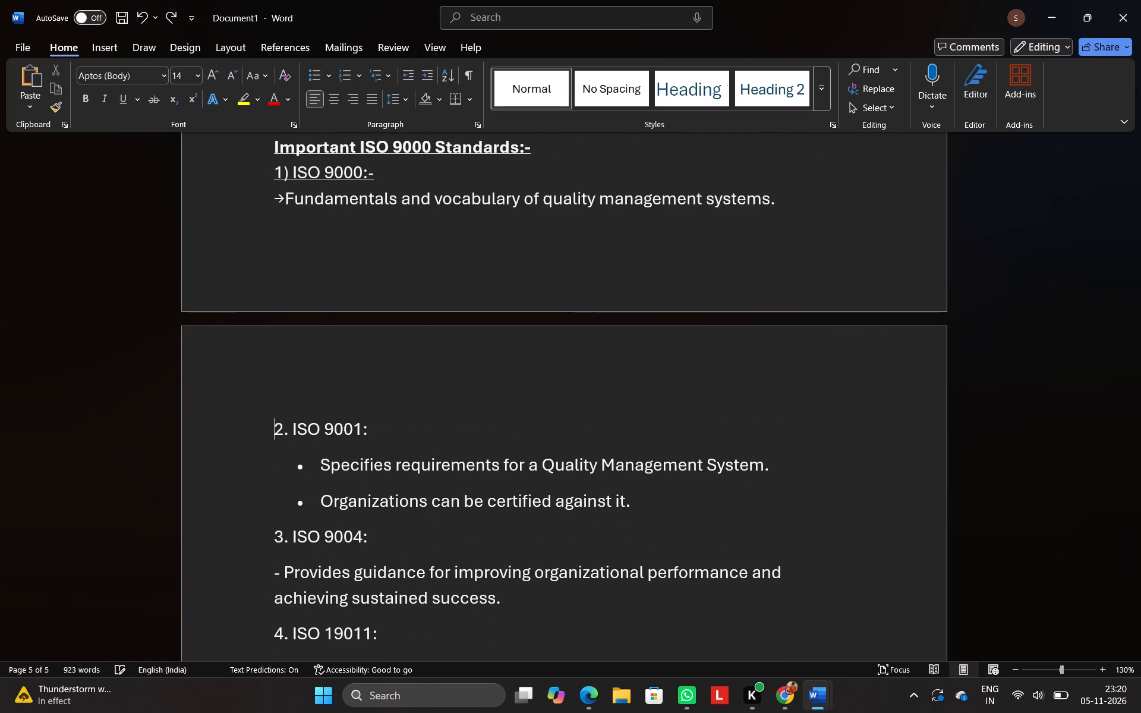
# Change the number of the "ISO 9001:" heading to "2)".
pyautogui.click(294, 440)
pyautogui.press('Left')
pyautogui.press('BackSpace')
pyautogui.hotkey('shift', ')')
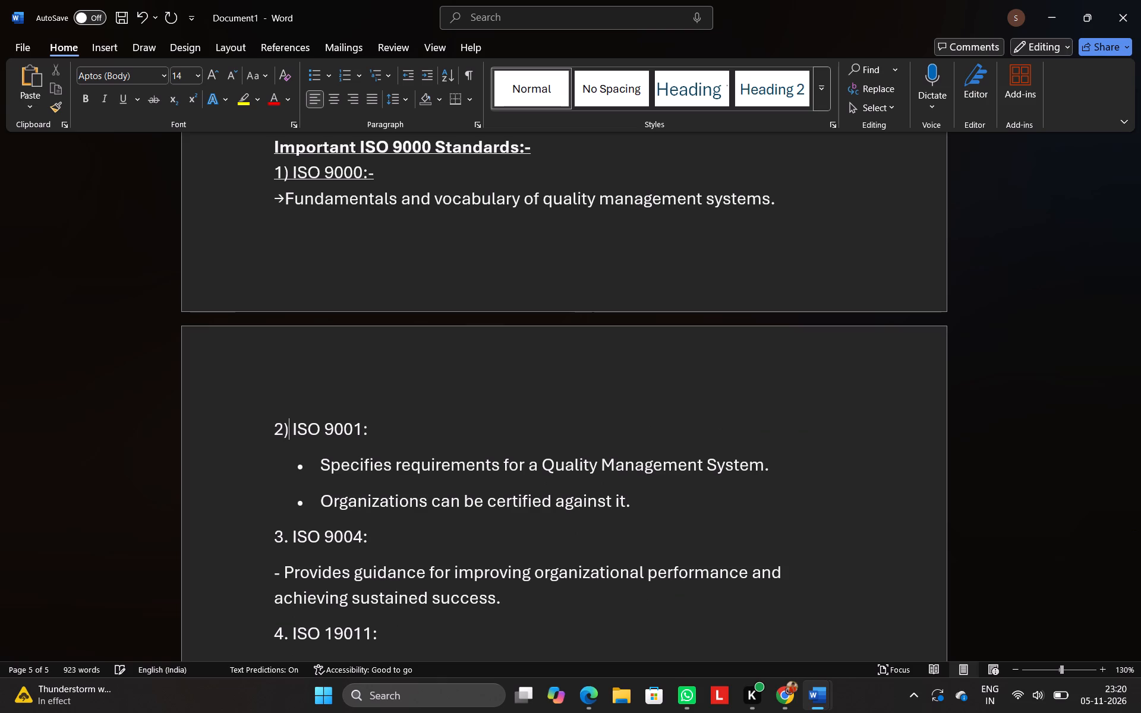
# Underline the "2) ISO 9001:" heading and add a hyphen so that it ends in ":-".
pyautogui.moveTo(275, 430); pyautogui.dragTo(363, 424)
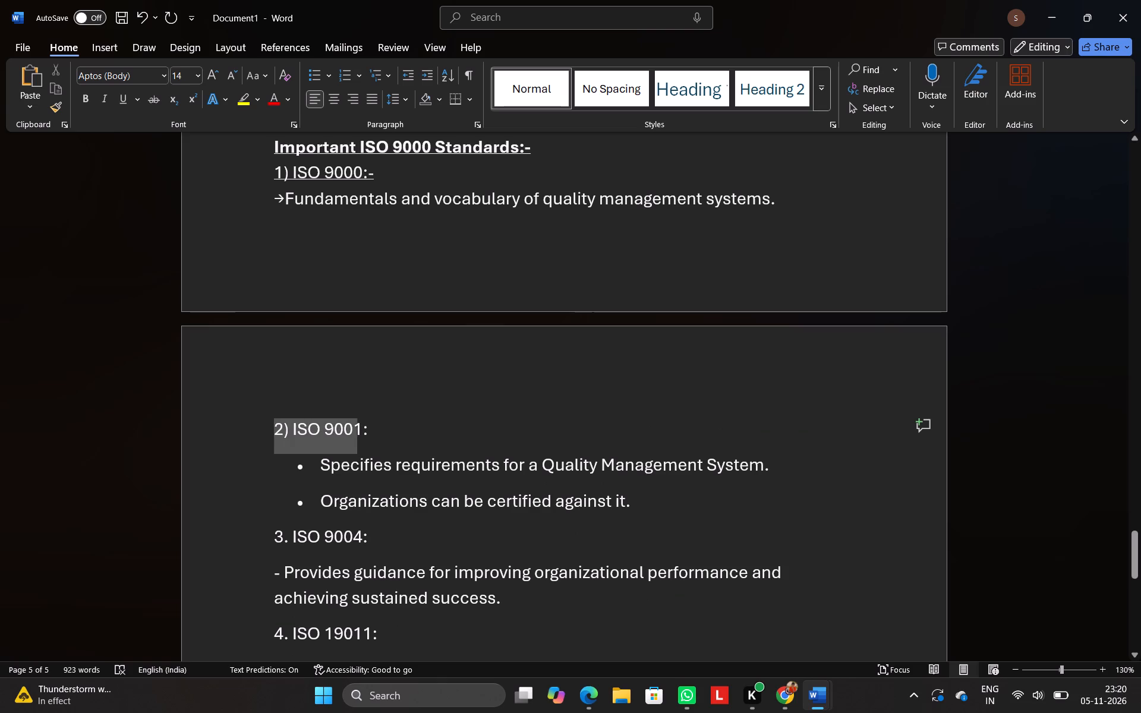
pyautogui.moveTo(363, 424); pyautogui.dragTo(368, 440)
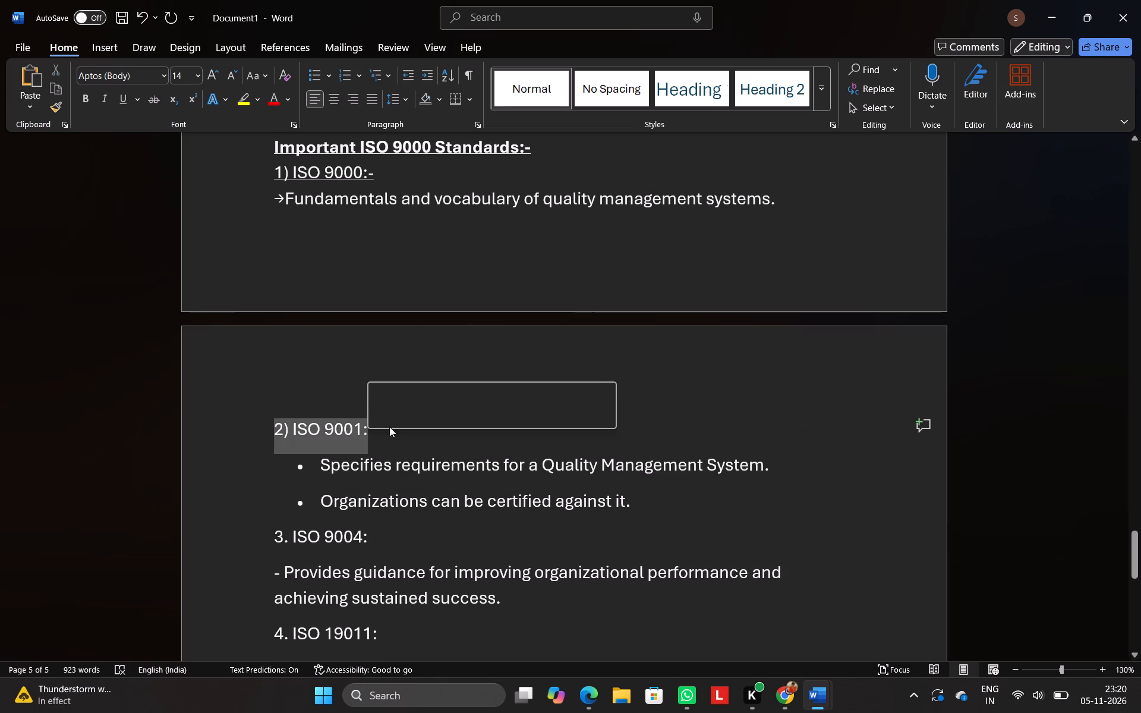
pyautogui.click(408, 421)
pyautogui.click(386, 438)
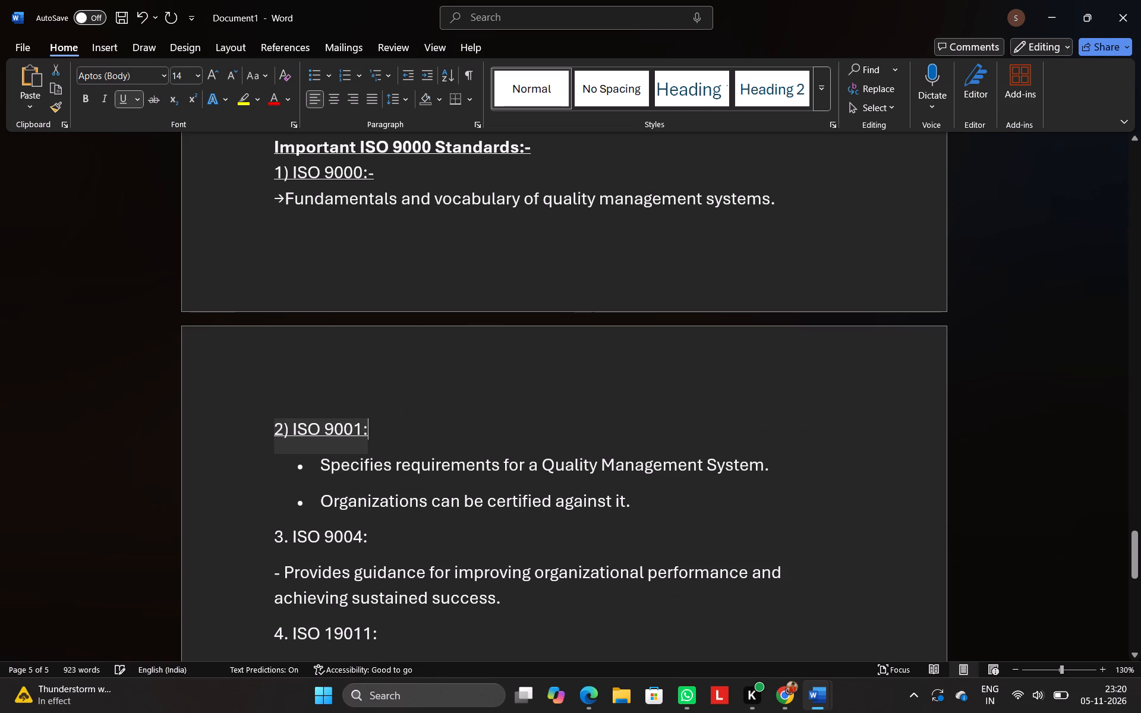
pyautogui.hotkey('shift', '_')
pyautogui.press('BackSpace')
pyautogui.press('-')
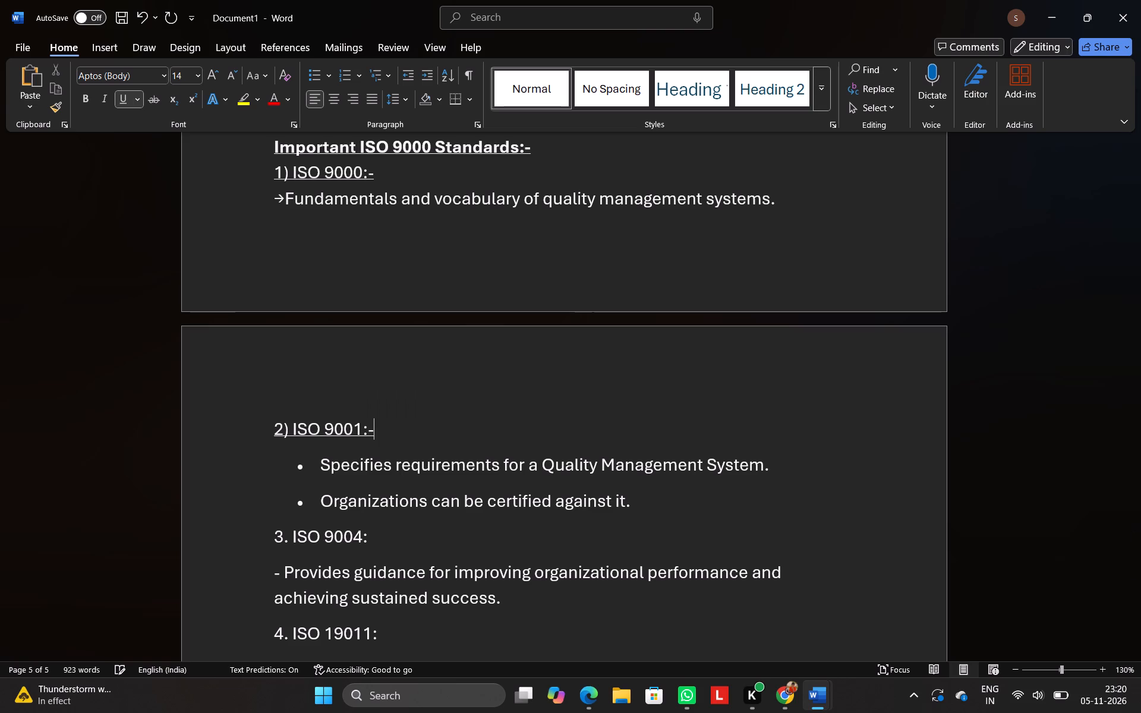
# Remove the bullets from the two lines under ISO 9001 and set each on its own line with a line break.
pyautogui.click(319, 471)
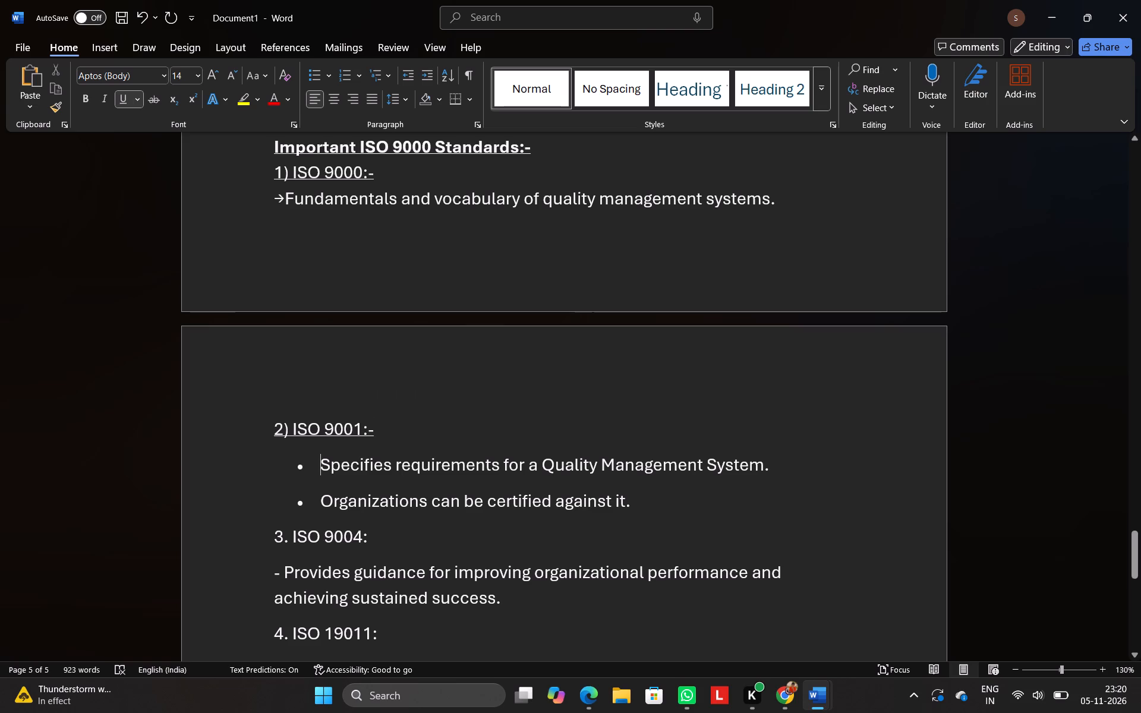
pyautogui.press('BackSpace')
pyautogui.press('BackSpace')
pyautogui.press('BackSpace')
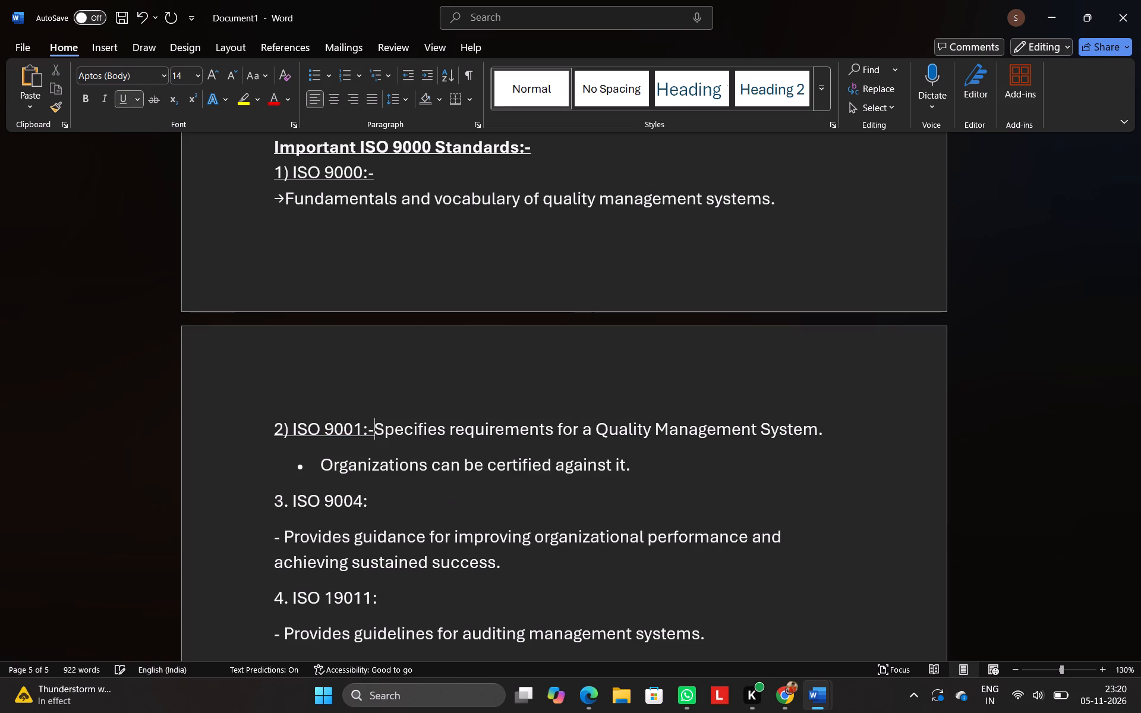
pyautogui.hotkey('shift', 'Return')
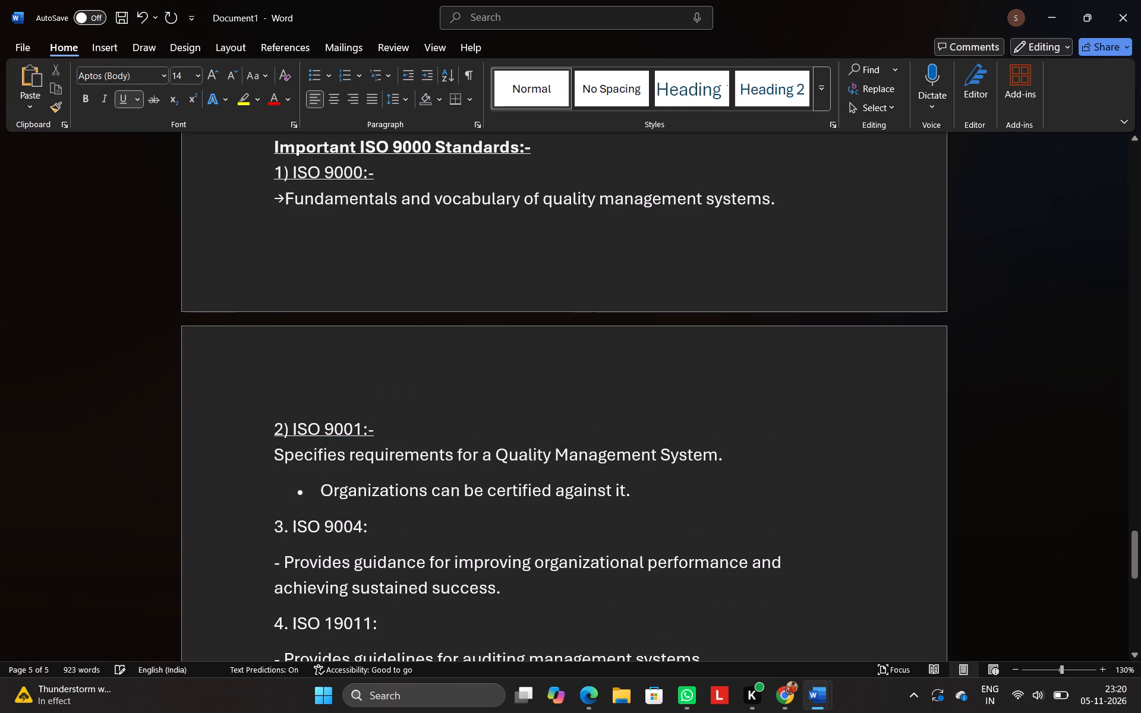
pyautogui.click(317, 490)
pyautogui.press('BackSpace')
pyautogui.press('BackSpace')
pyautogui.press('BackSpace')
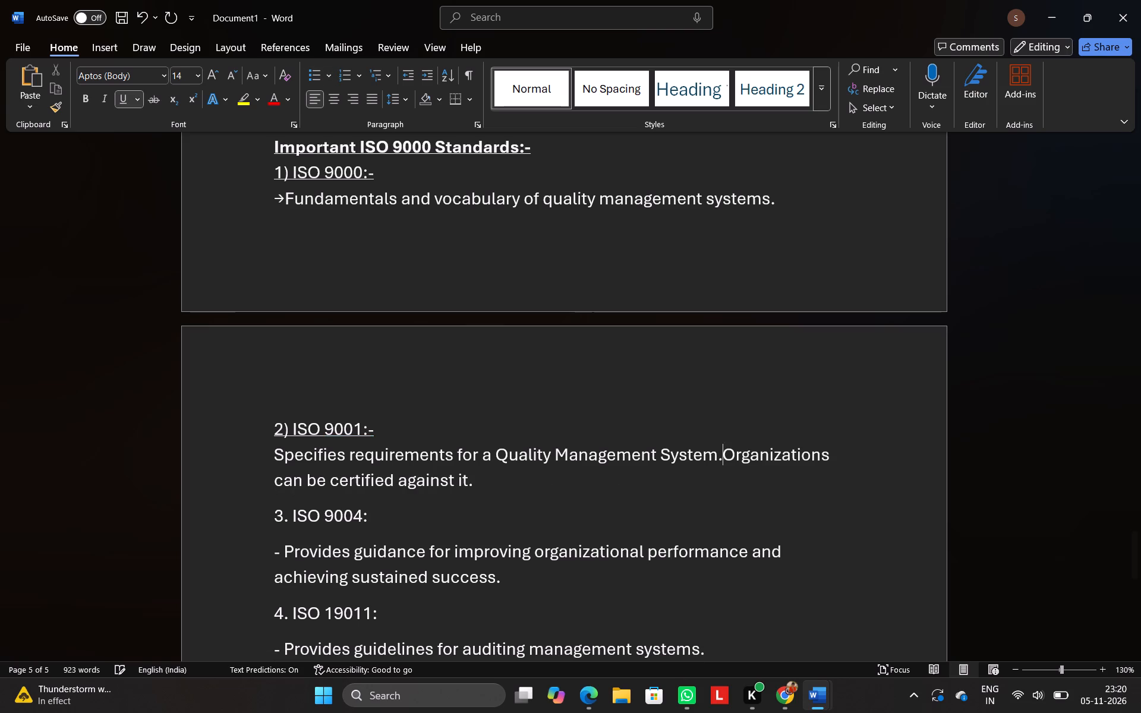
pyautogui.hotkey('shift', 'Return')
# Insert the copied arrow before "Specifies requirements" and before "Organizations can be certified against it.".
pyautogui.click(277, 458)
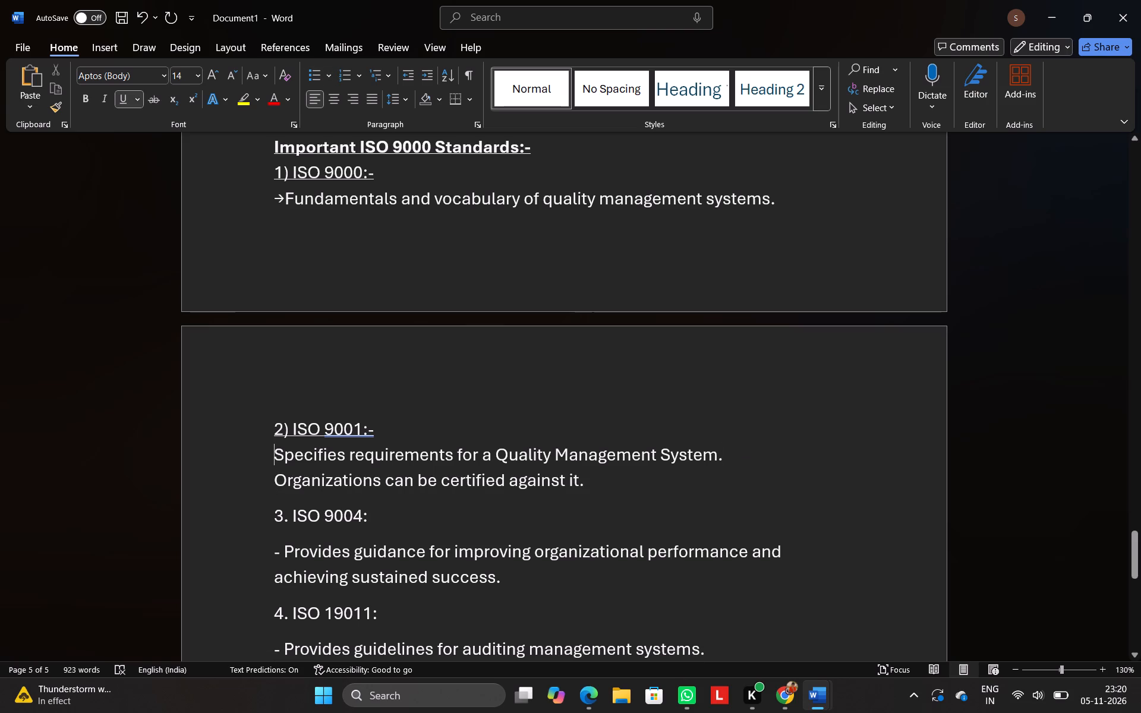
pyautogui.hotkey('ctrl', 'v')
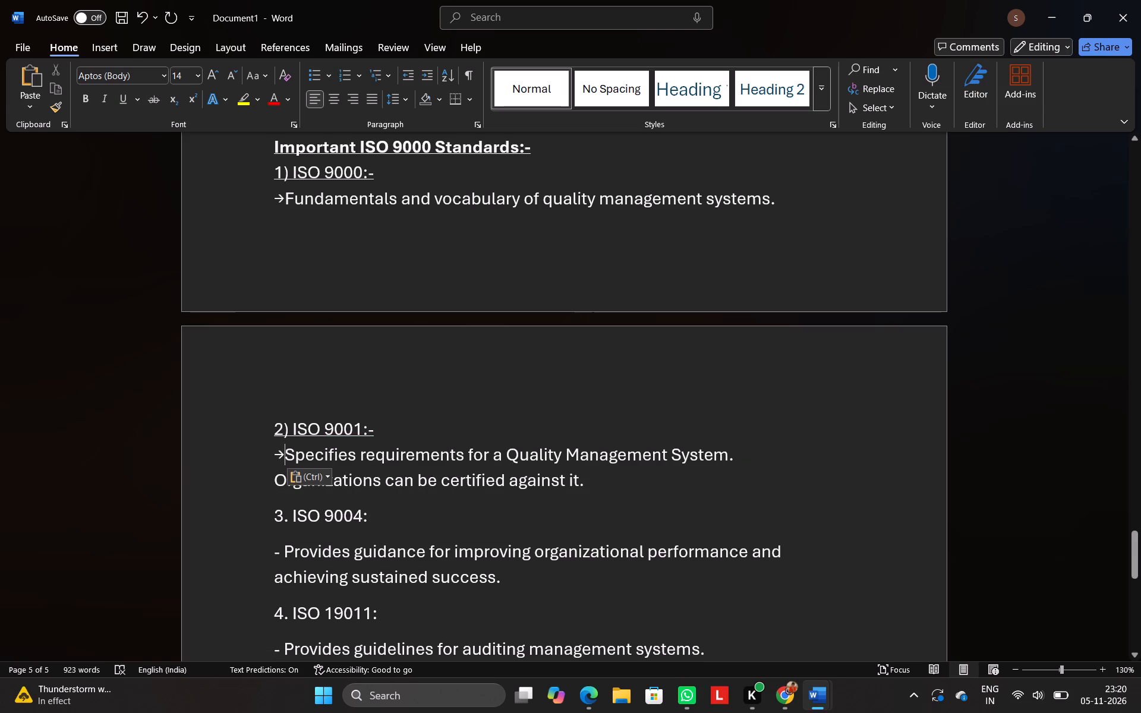
pyautogui.click(277, 484)
pyautogui.hotkey('ctrl', 'v')
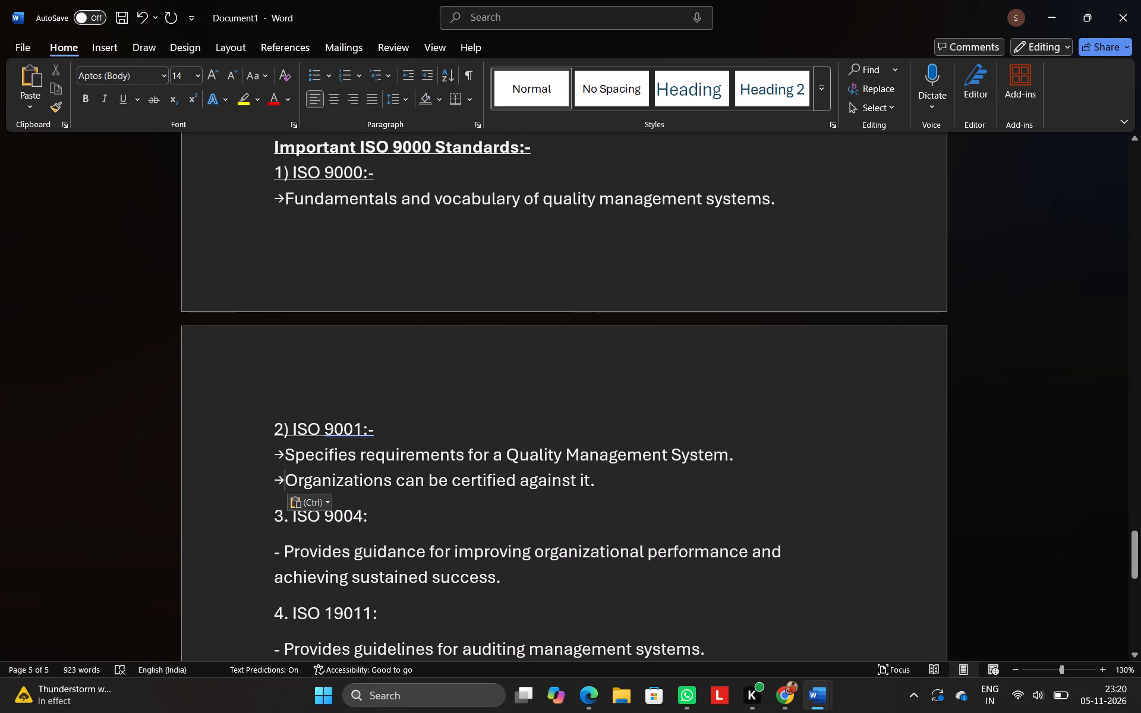
# Review the formatting of the answers from the start of the document through to the ISO standards list.
pyautogui.scroll(-1, 565, 550)
pyautogui.scroll(-1, 499, 493)
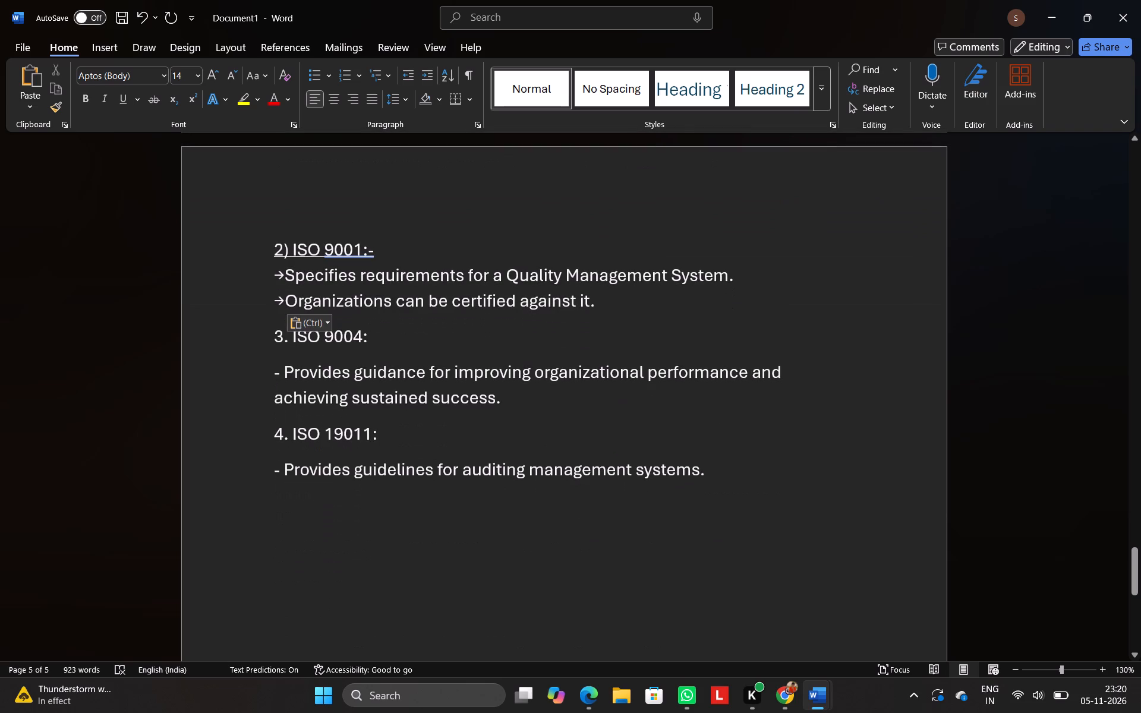
pyautogui.scroll(-15, 458, 424)
pyautogui.scroll(14, 458, 424)
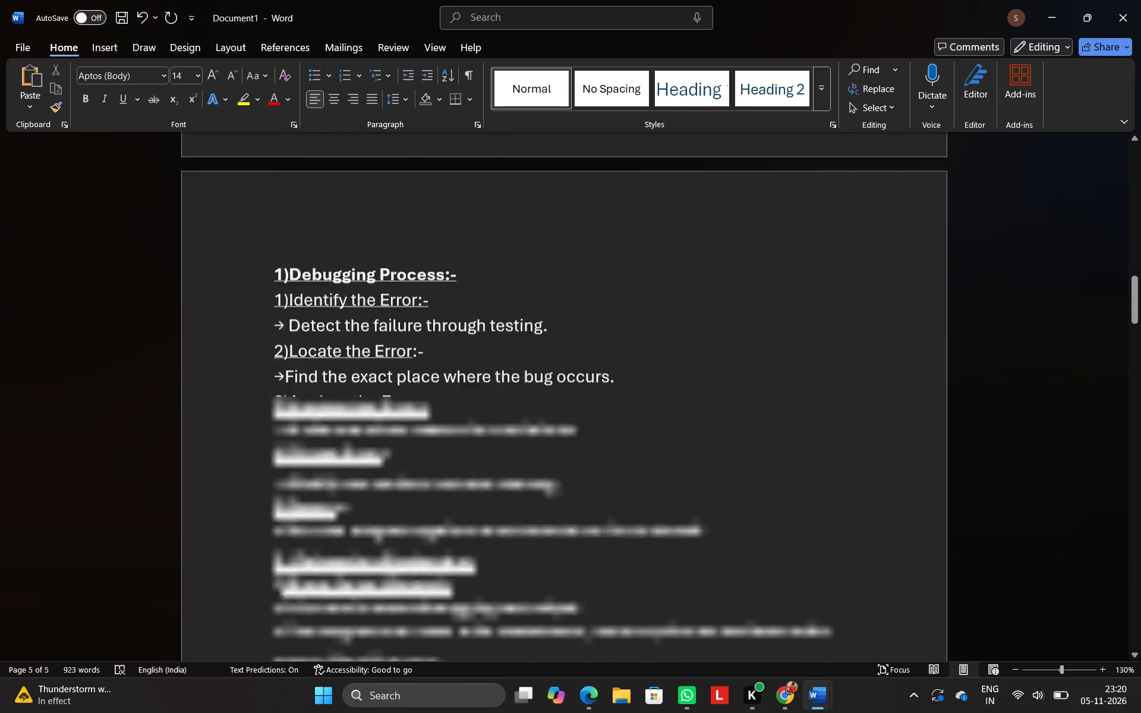
pyautogui.scroll(20, 458, 424)
pyautogui.scroll(3, 458, 424)
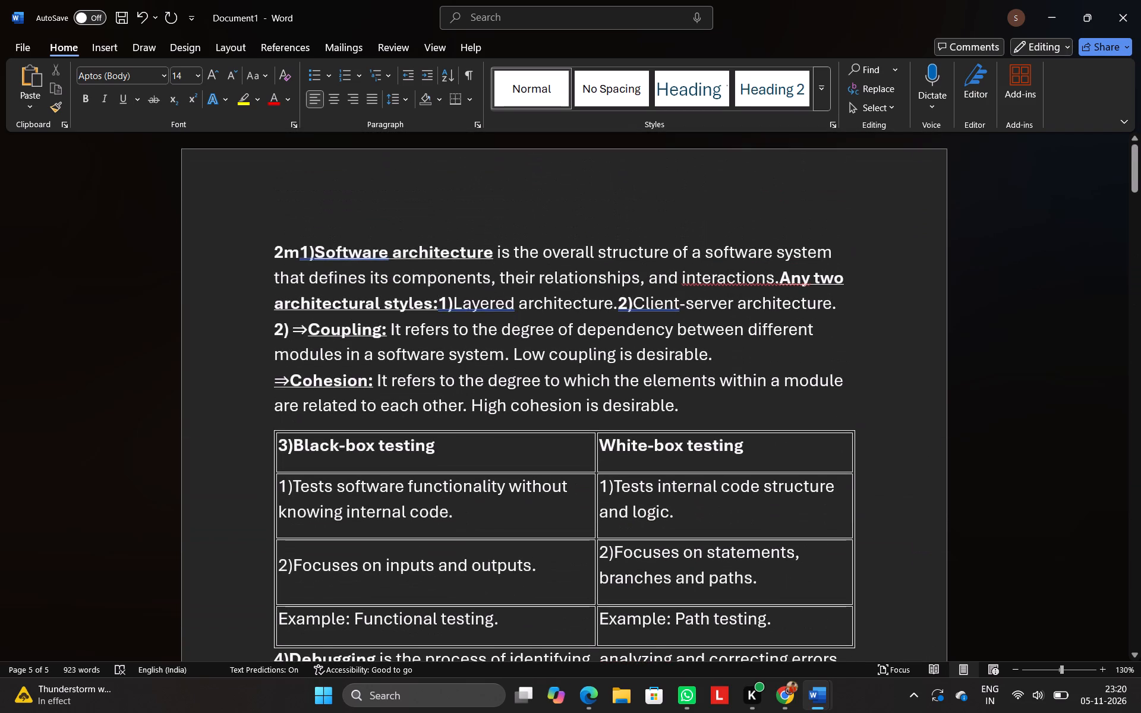
pyautogui.scroll(1, 458, 424)
pyautogui.scroll(-4, 458, 424)
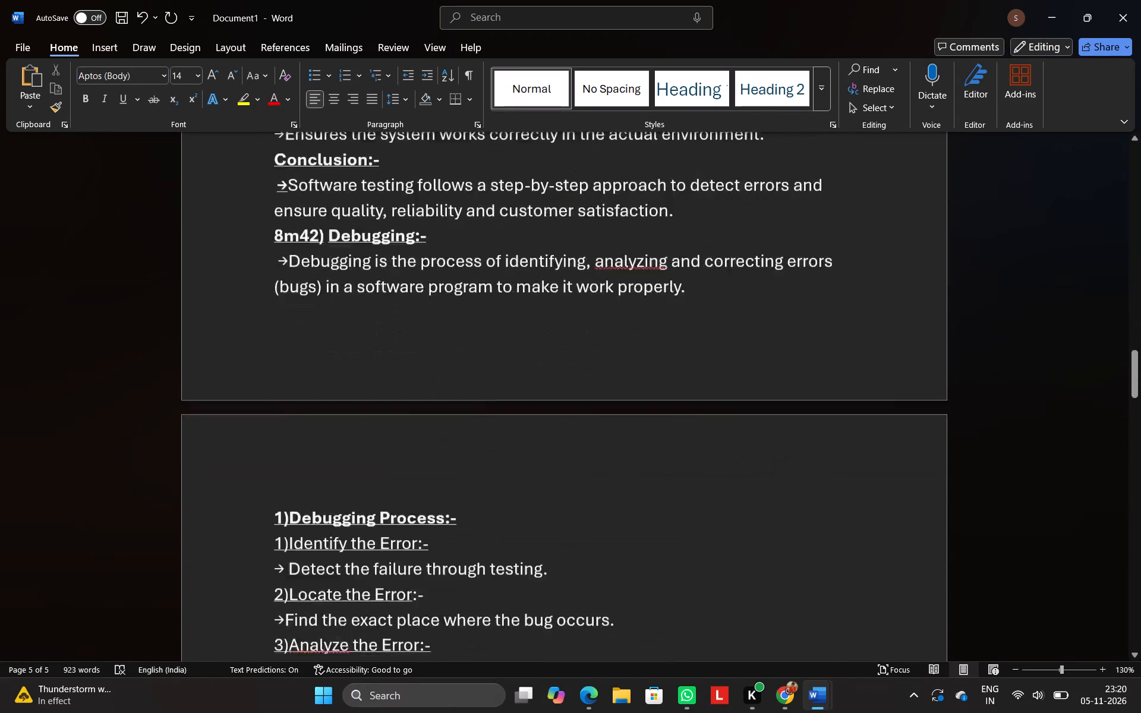
pyautogui.scroll(-5, 458, 424)
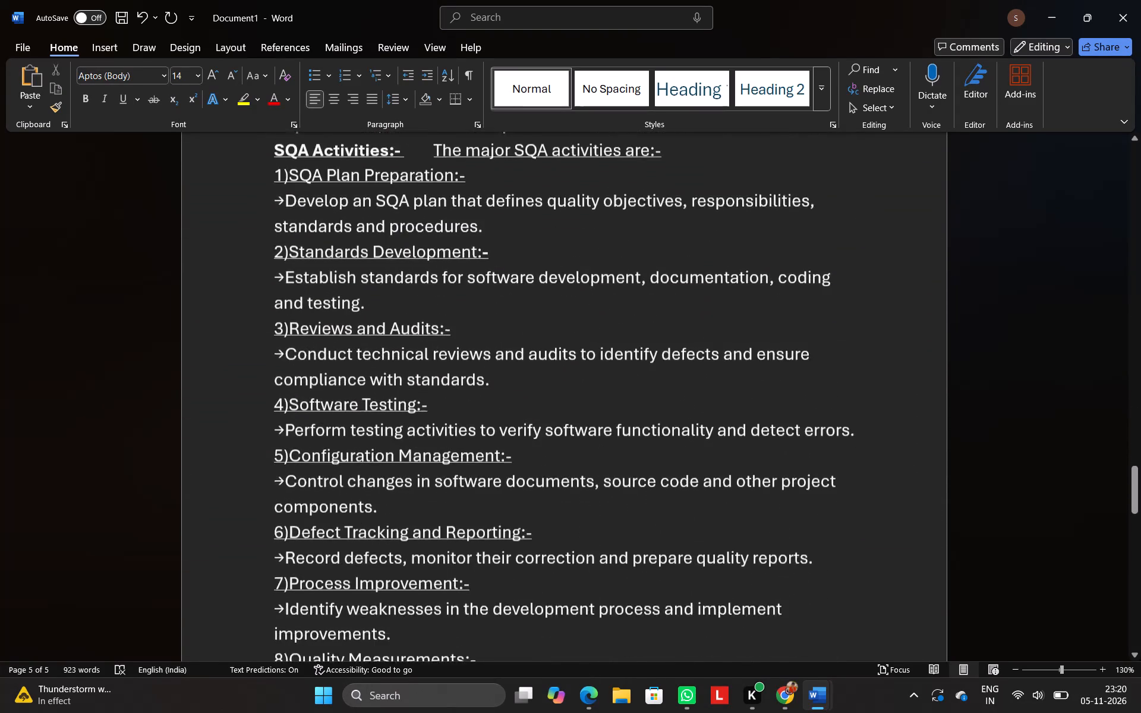
pyautogui.scroll(-5, 458, 424)
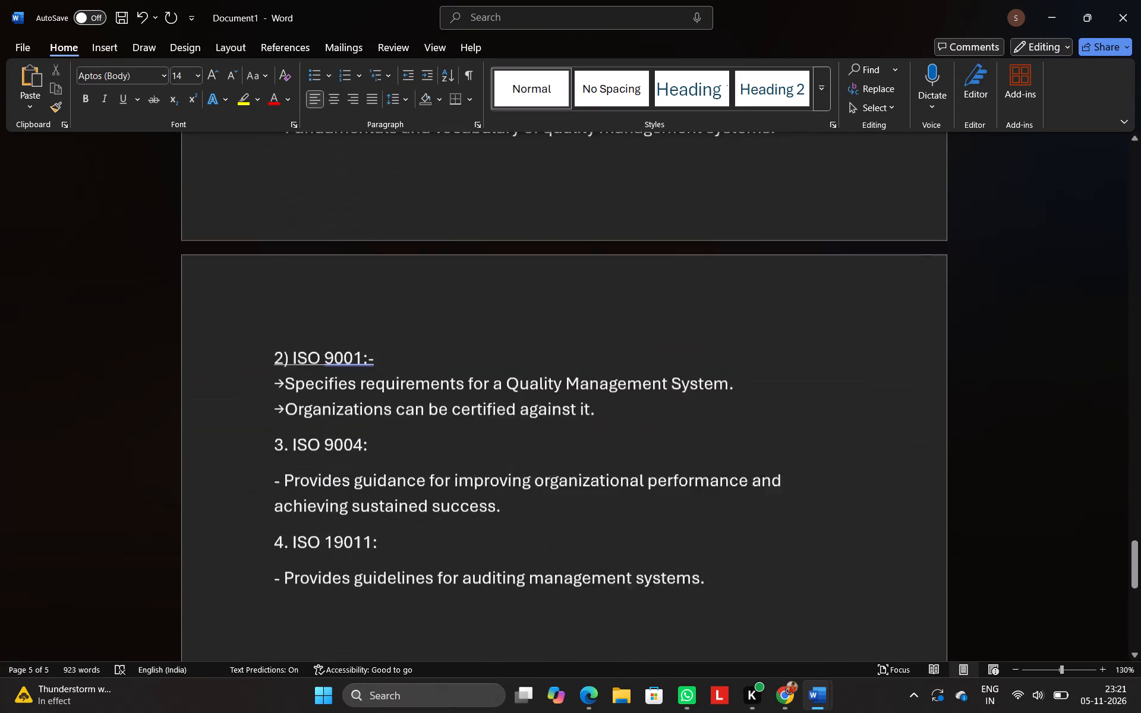
pyautogui.scroll(-2, 458, 424)
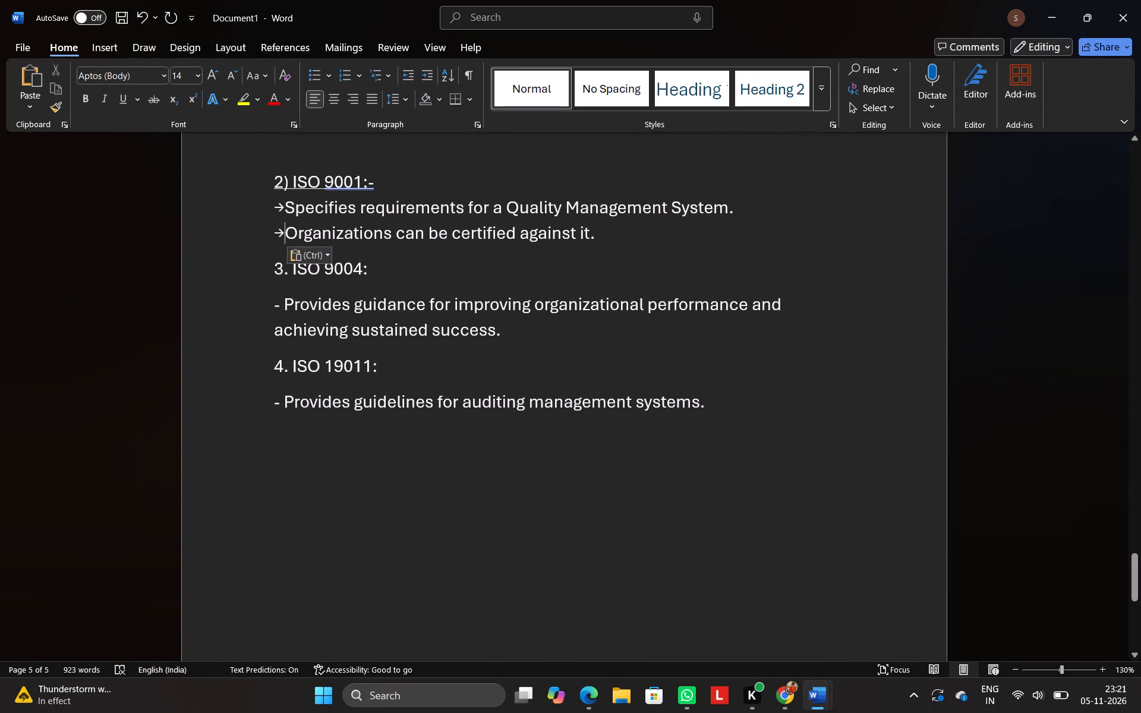
# Change the number of the "ISO 9004:" heading to "3)" and close the gap above it with a line break.
pyautogui.click(289, 271)
pyautogui.press('BackSpace')
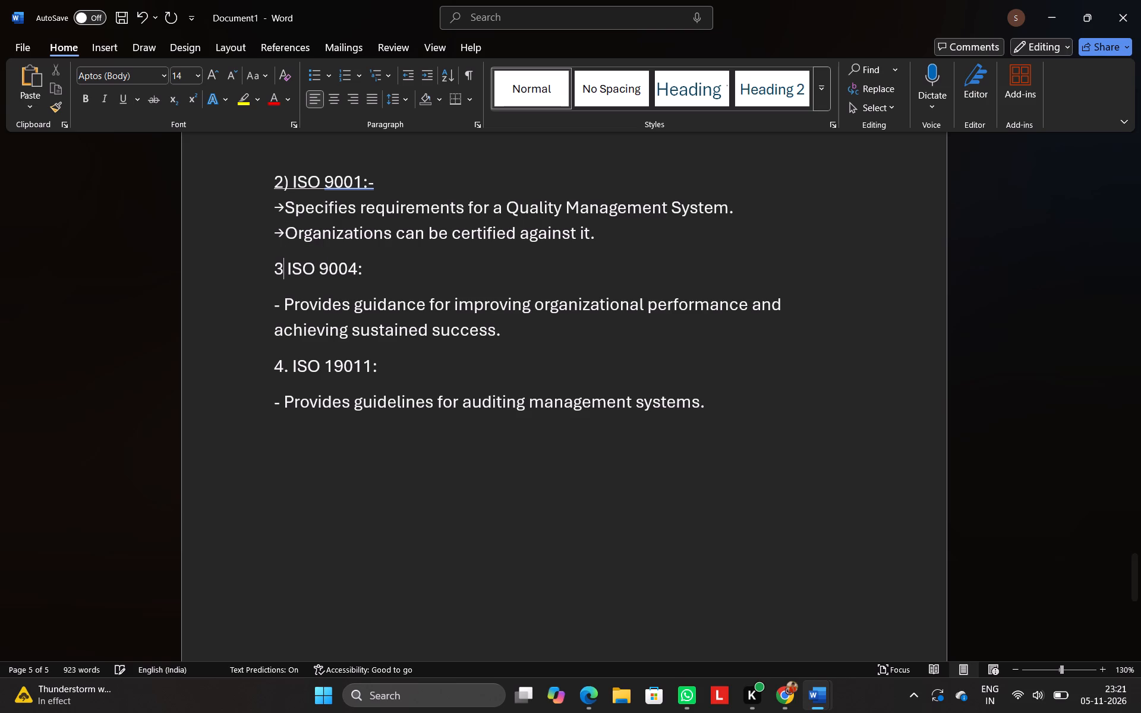
pyautogui.hotkey('shift', ')')
pyautogui.press('Left')
pyautogui.press('Left')
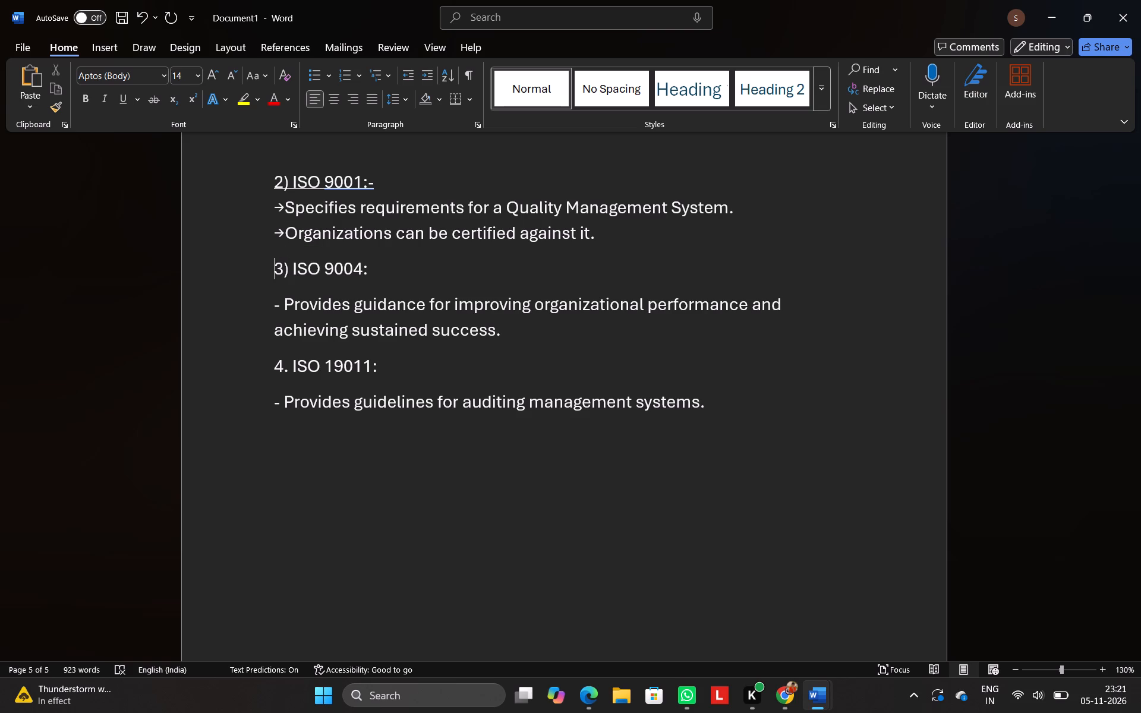
pyautogui.press('BackSpace')
pyautogui.hotkey('shift', 'Return')
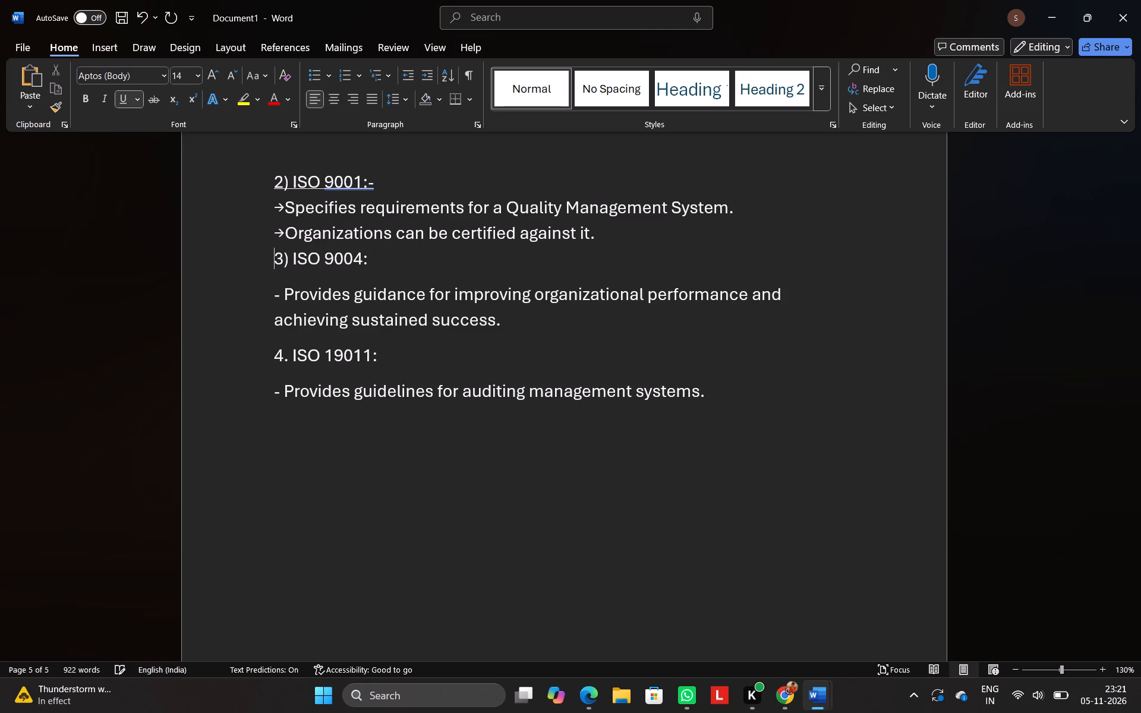
# Underline the "3) ISO 9004:" heading and add a hyphen so that it ends in ":-".
pyautogui.moveTo(276, 264); pyautogui.dragTo(361, 266)
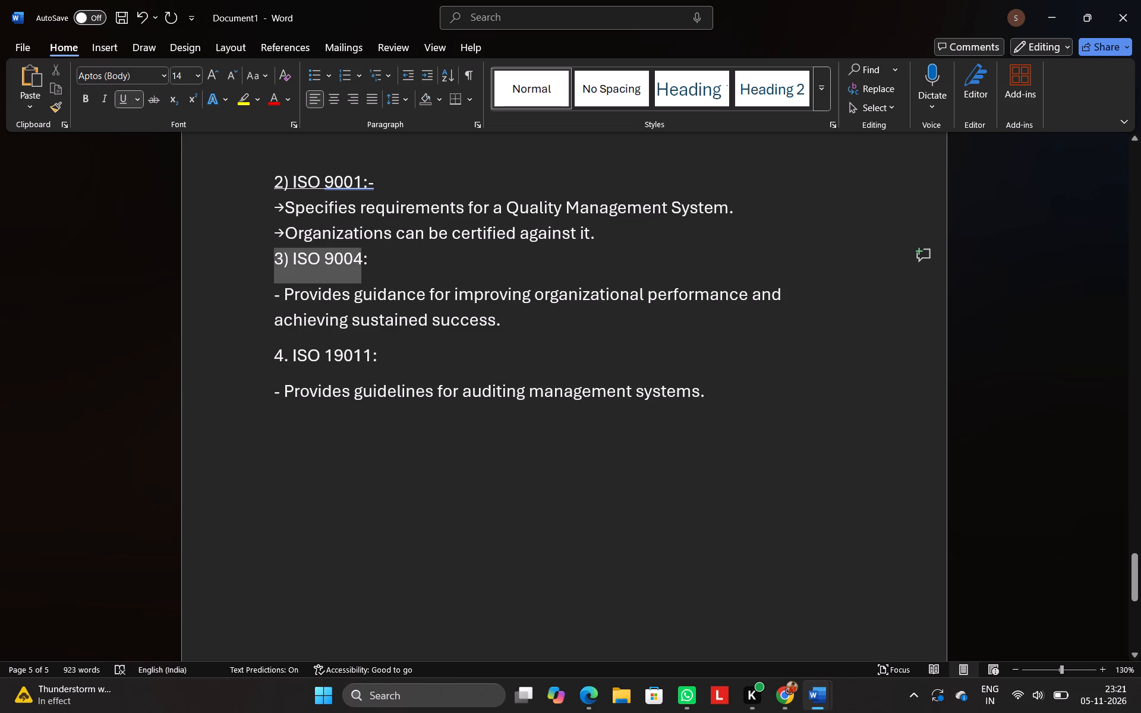
pyautogui.moveTo(361, 266); pyautogui.dragTo(367, 266)
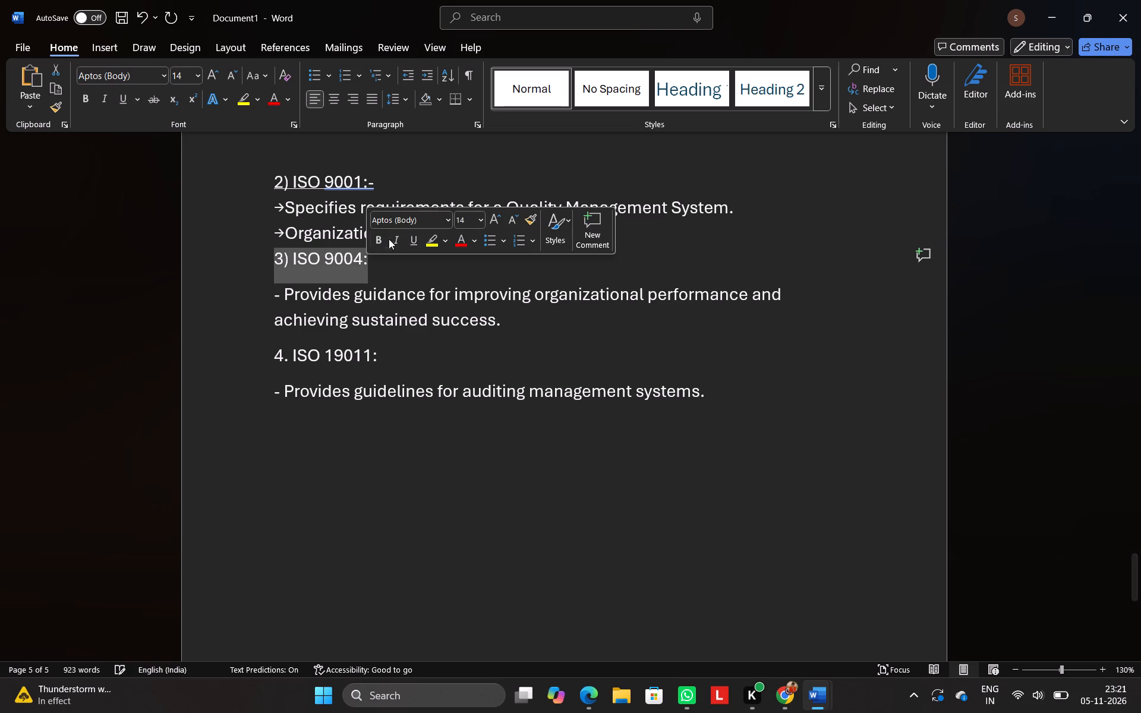
pyautogui.click(408, 241)
pyautogui.click(398, 260)
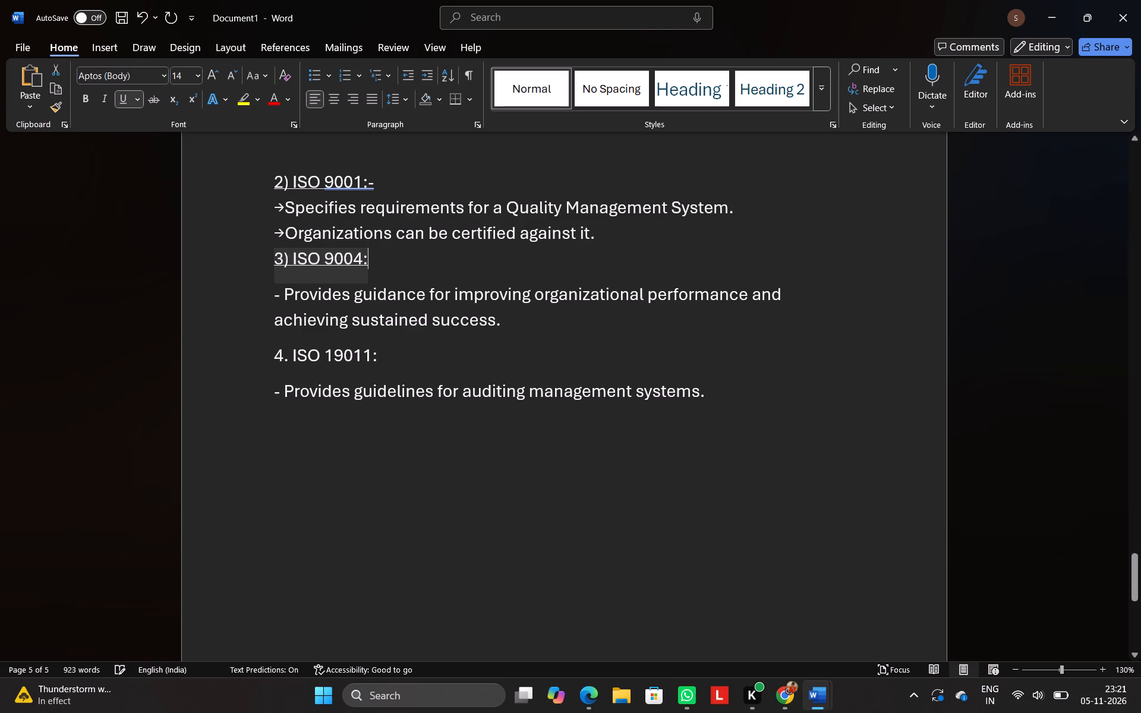
pyautogui.press('-')
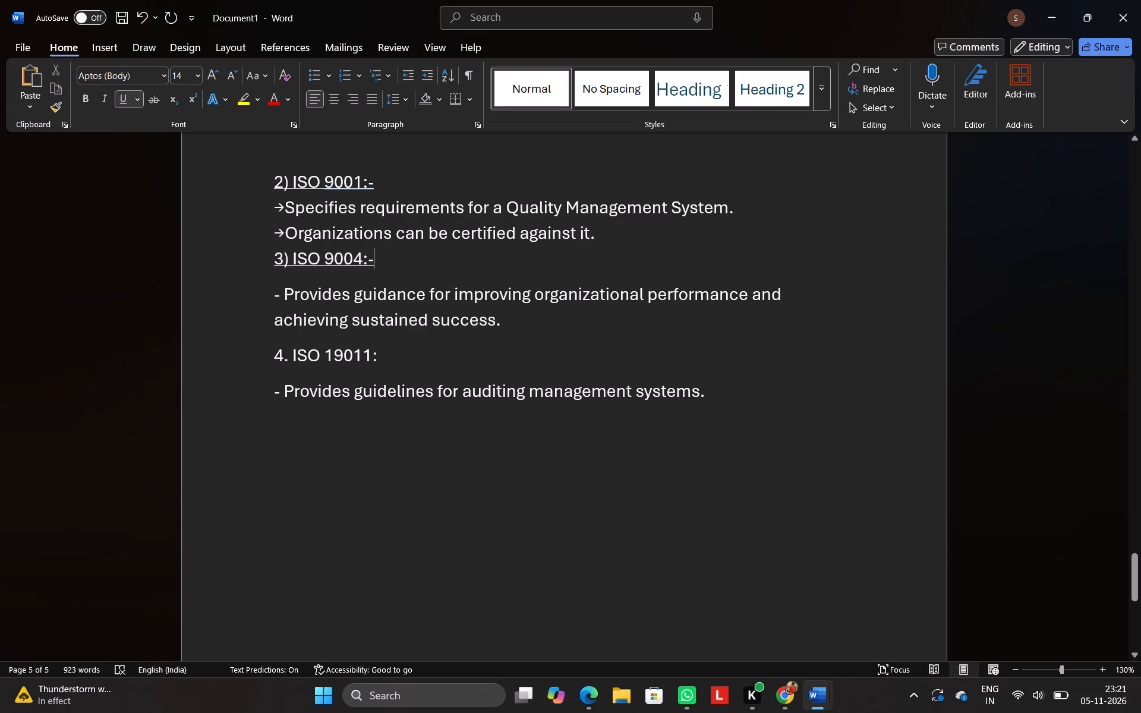
# Replace the dash before "Provides guidance" with the copied arrow and close the gap above it with a line break.
pyautogui.click(286, 296)
pyautogui.press('BackSpace')
pyautogui.press('BackSpace')
pyautogui.press('BackSpace')
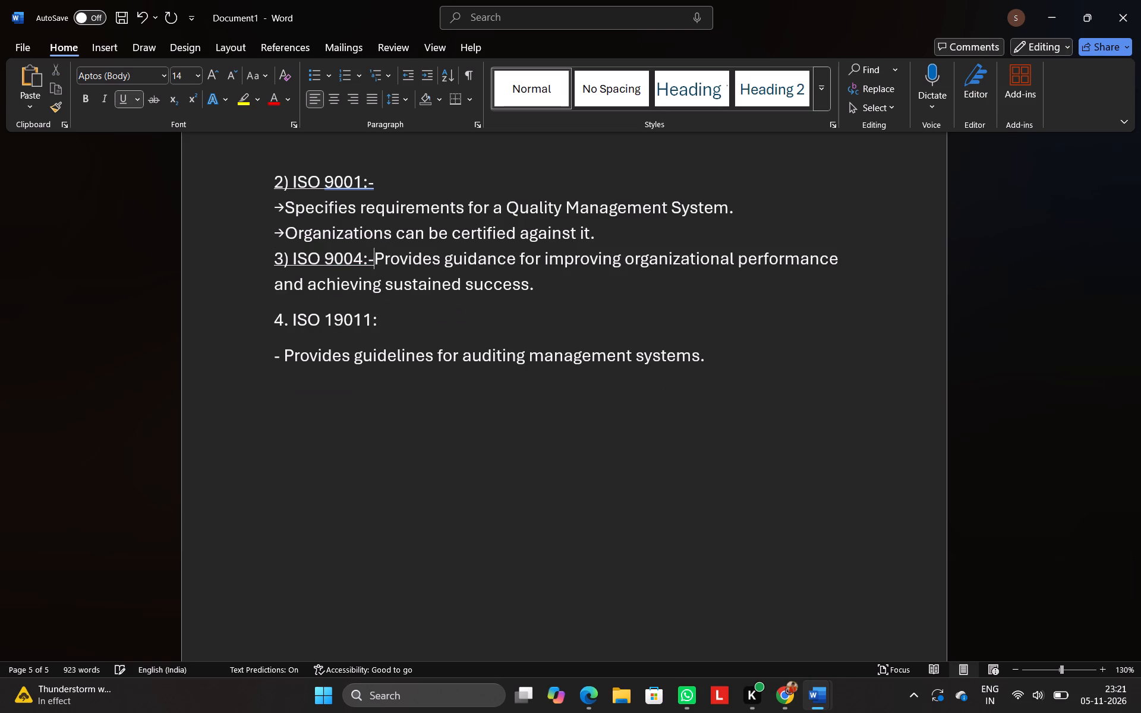
pyautogui.hotkey('shift', 'Return')
pyautogui.hotkey('ctrl', 'v')
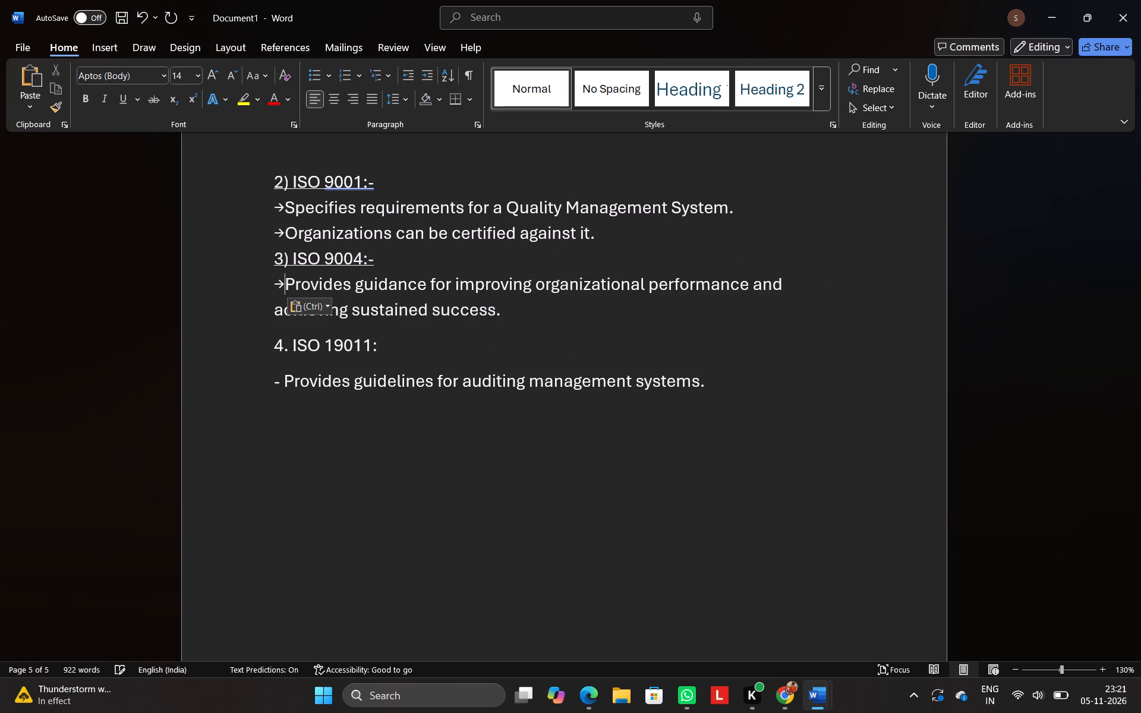
# Change the number of the "ISO 19011:" heading to "4)" and close the gap above it with a line break.
pyautogui.click(294, 346)
pyautogui.press('Left')
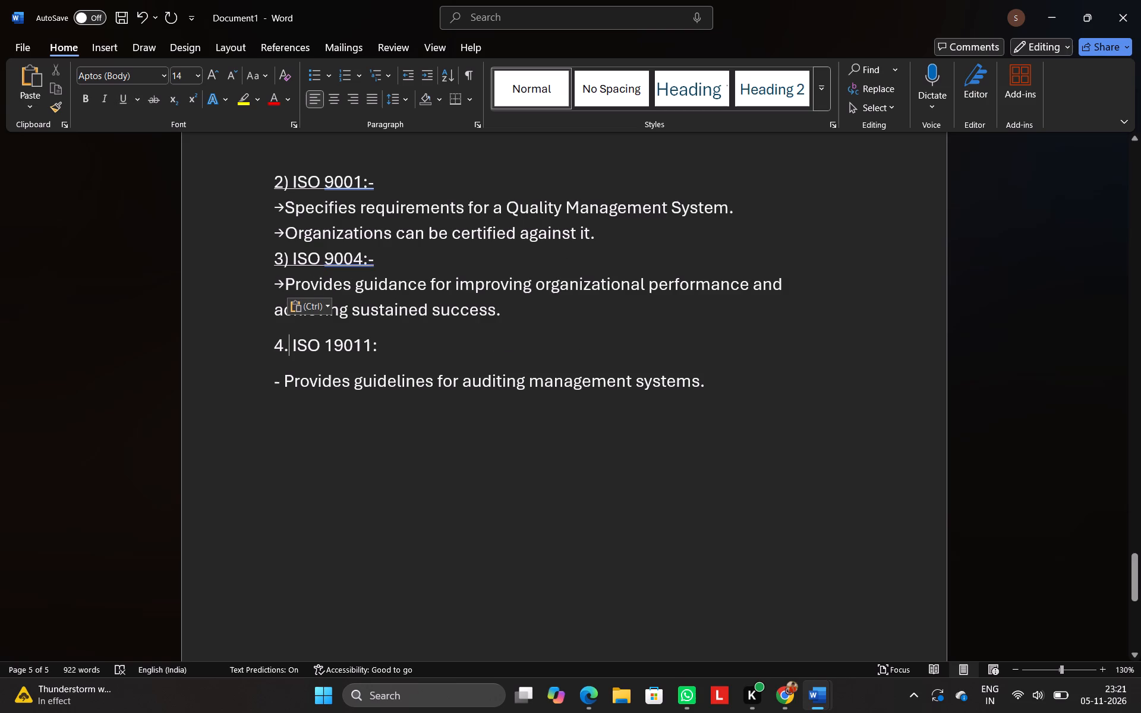
pyautogui.press('BackSpace')
pyautogui.hotkey('shift', ')')
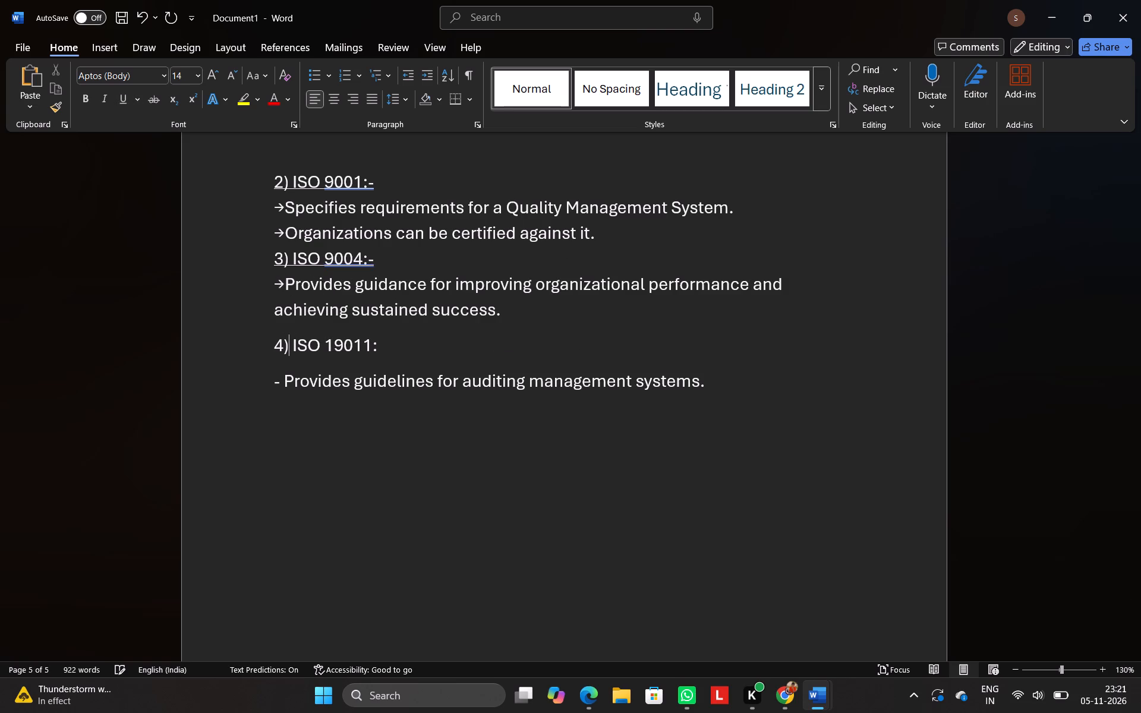
pyautogui.click(275, 347)
pyautogui.press('BackSpace')
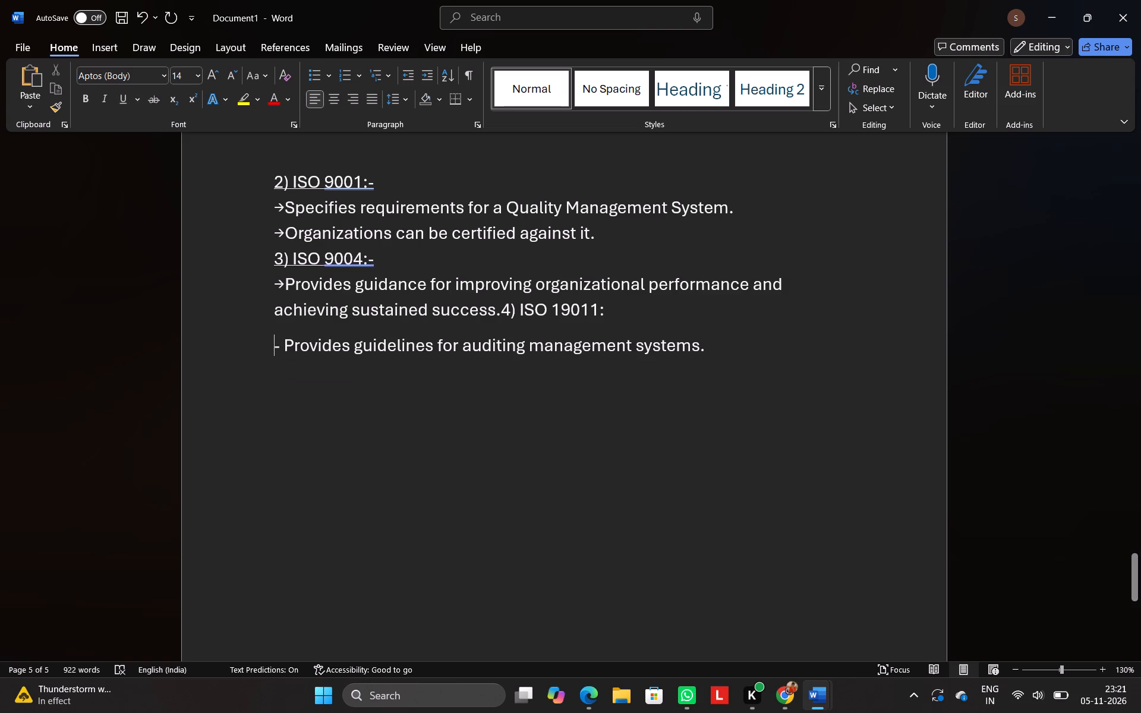
pyautogui.hotkey('shift', 'Return')
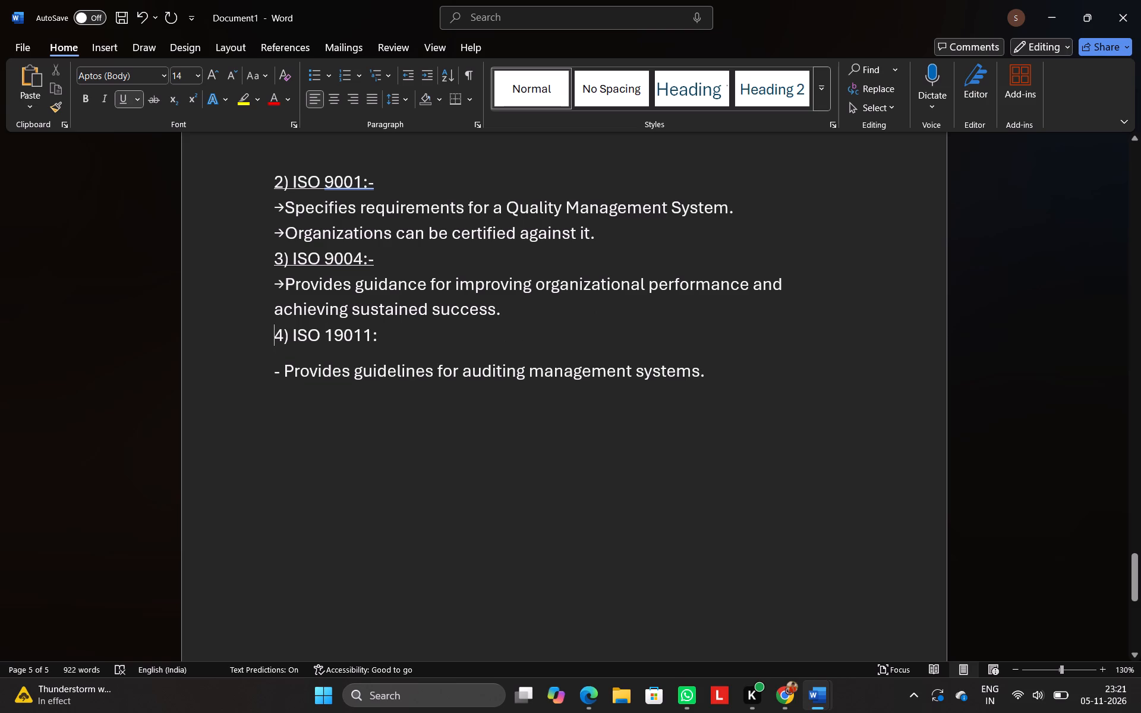
# Join the "Provides guidelines" line onto the "4) ISO 19011:" heading, replacing its dash with a hyphen after the colon and the copied arrow.
pyautogui.click(283, 375)
pyautogui.press('BackSpace')
pyautogui.press('BackSpace')
pyautogui.press('BackSpace')
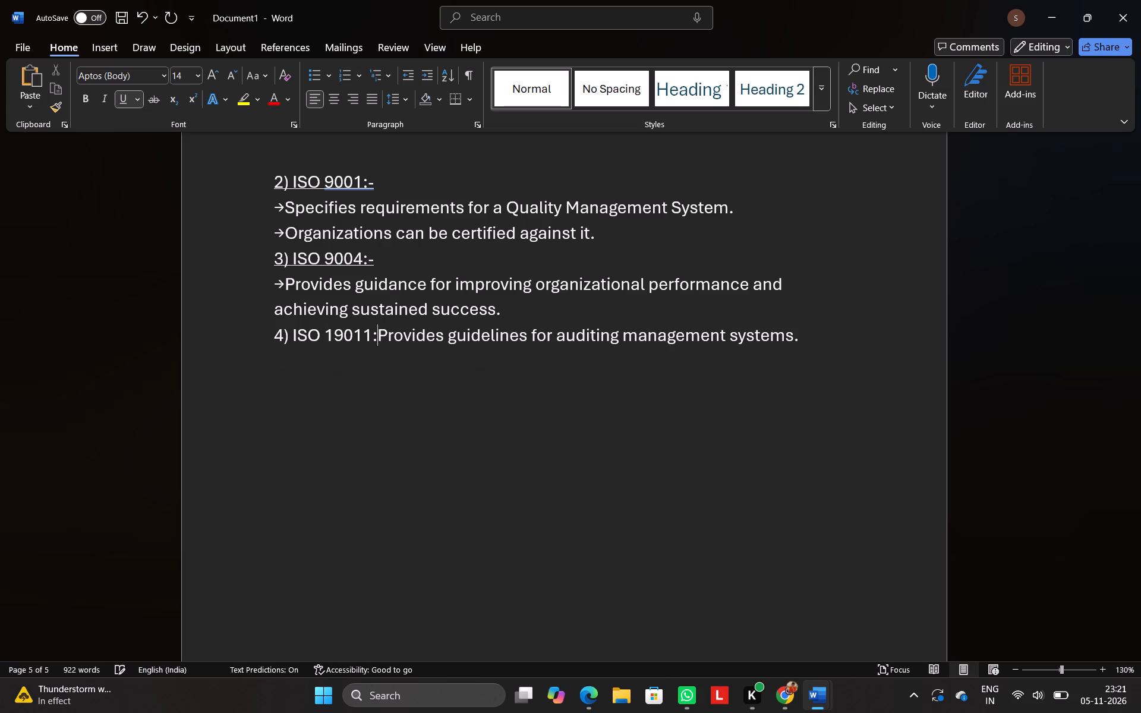
pyautogui.press('Right')
pyautogui.press('Left')
pyautogui.press('-')
pyautogui.hotkey('ctrl', 'v')
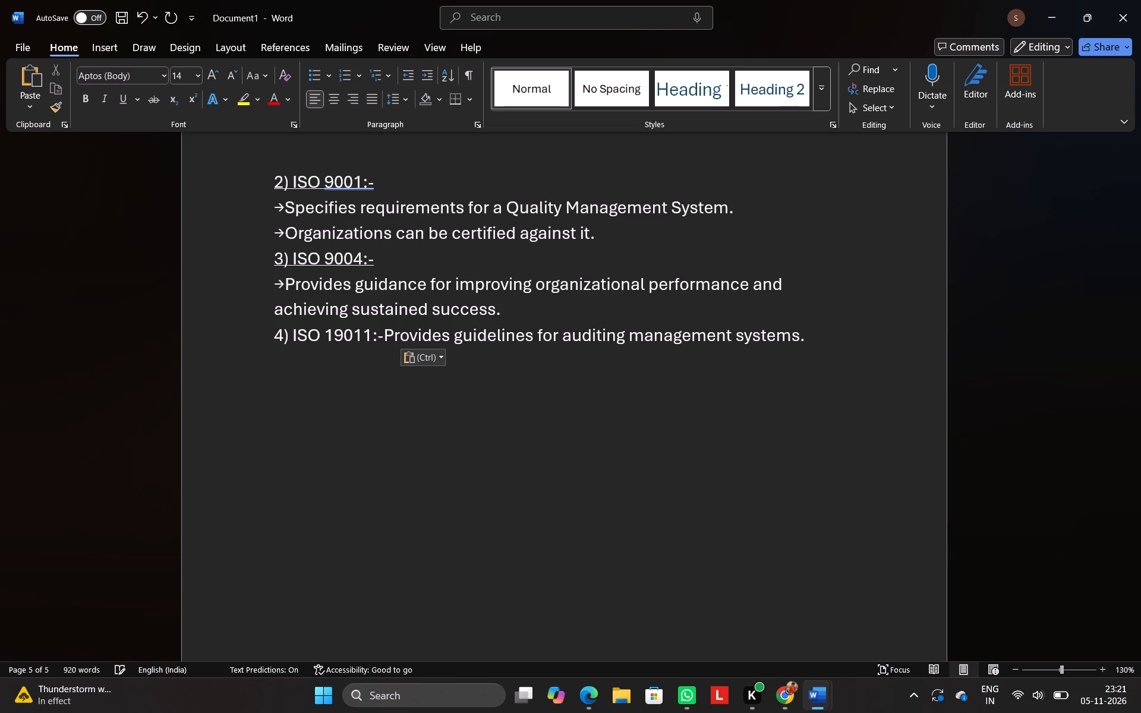
# Underline the "4) ISO 19011:-" heading text only, up to the arrow.
pyautogui.moveTo(271, 333); pyautogui.dragTo(276, 335)
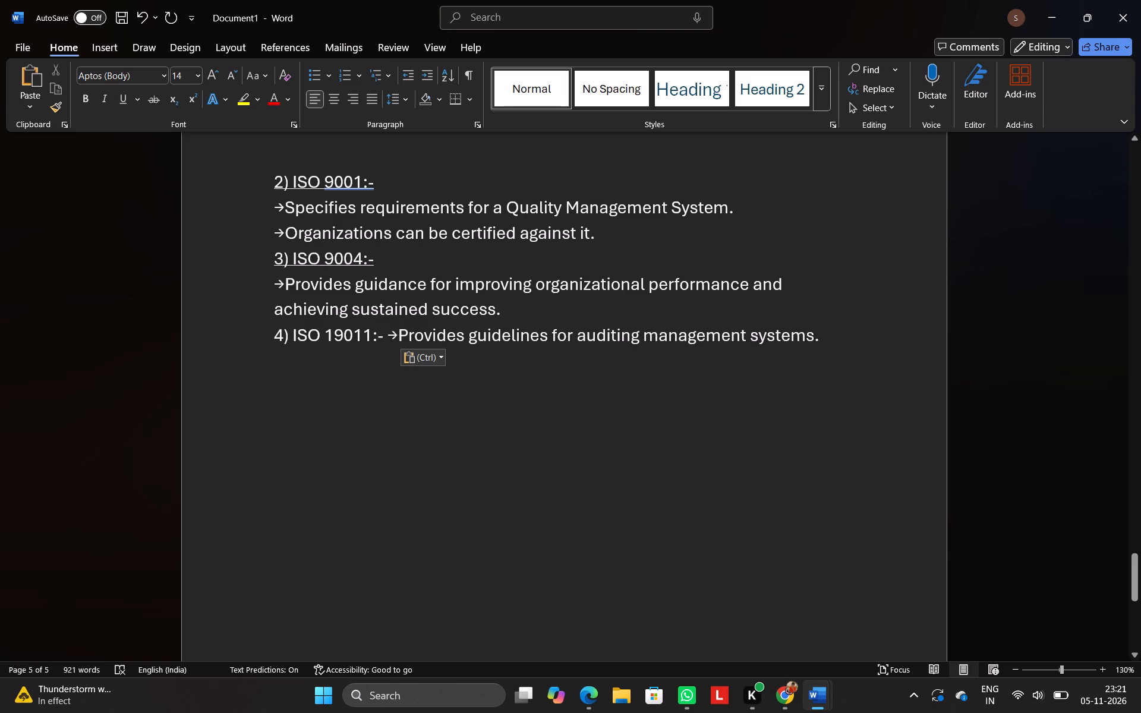
pyautogui.moveTo(276, 335); pyautogui.dragTo(381, 343)
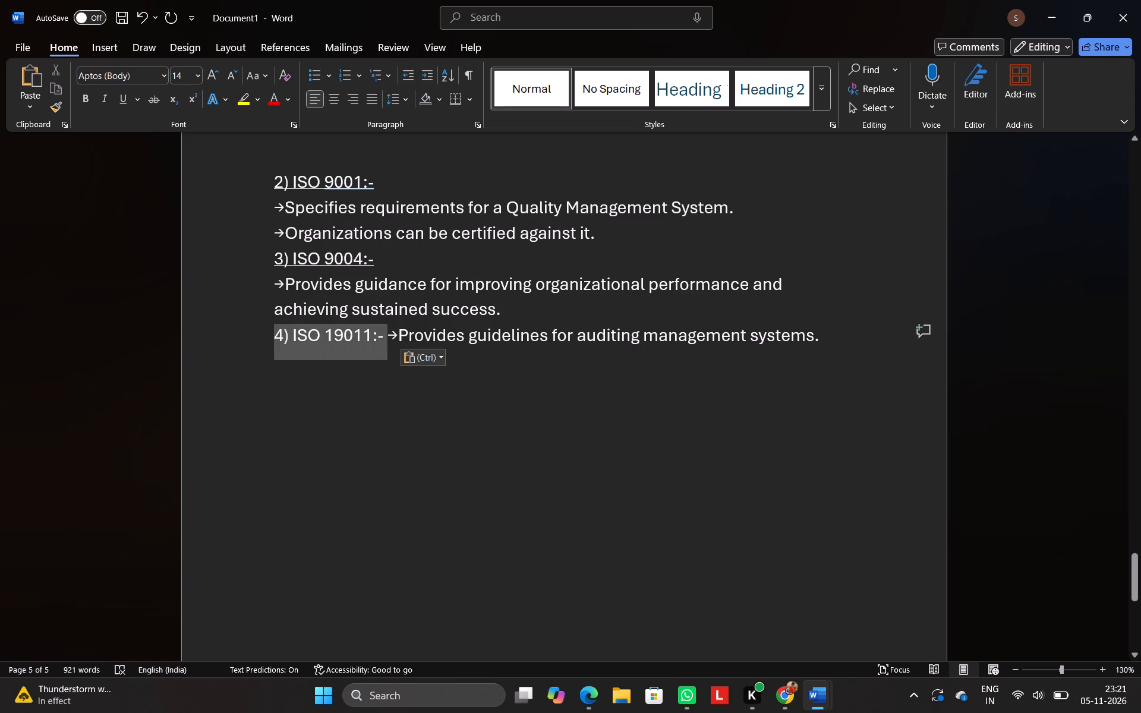
pyautogui.moveTo(381, 343); pyautogui.dragTo(379, 351)
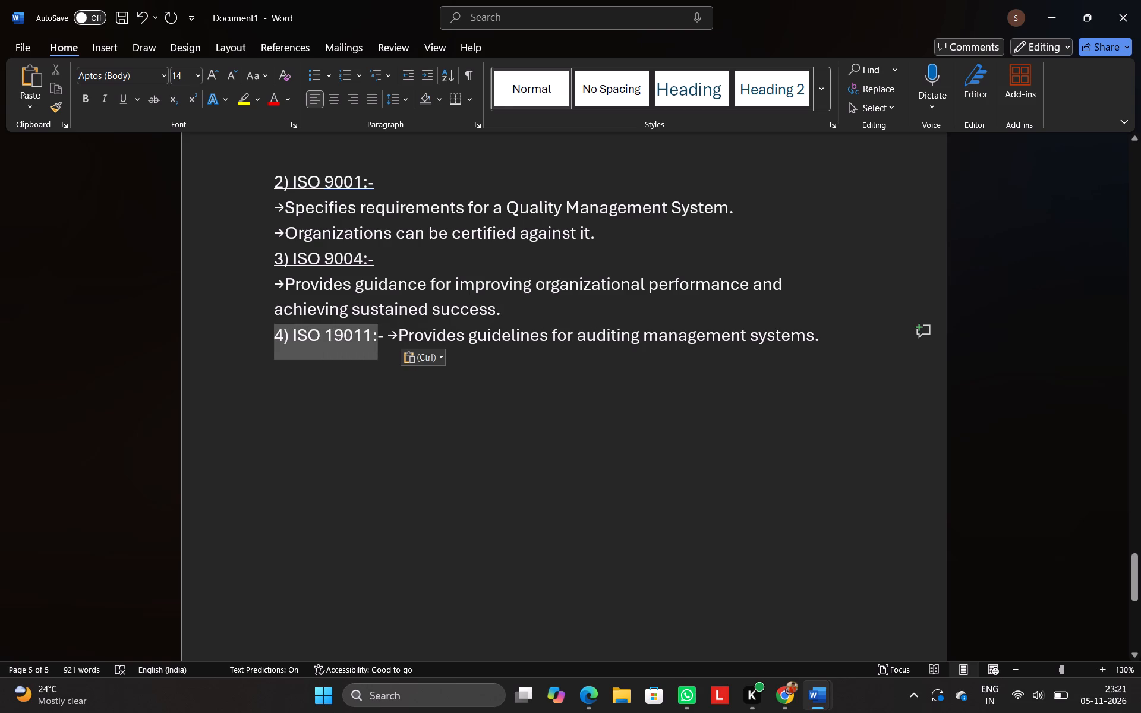
pyautogui.moveTo(379, 351); pyautogui.dragTo(379, 349)
pyautogui.click(423, 324)
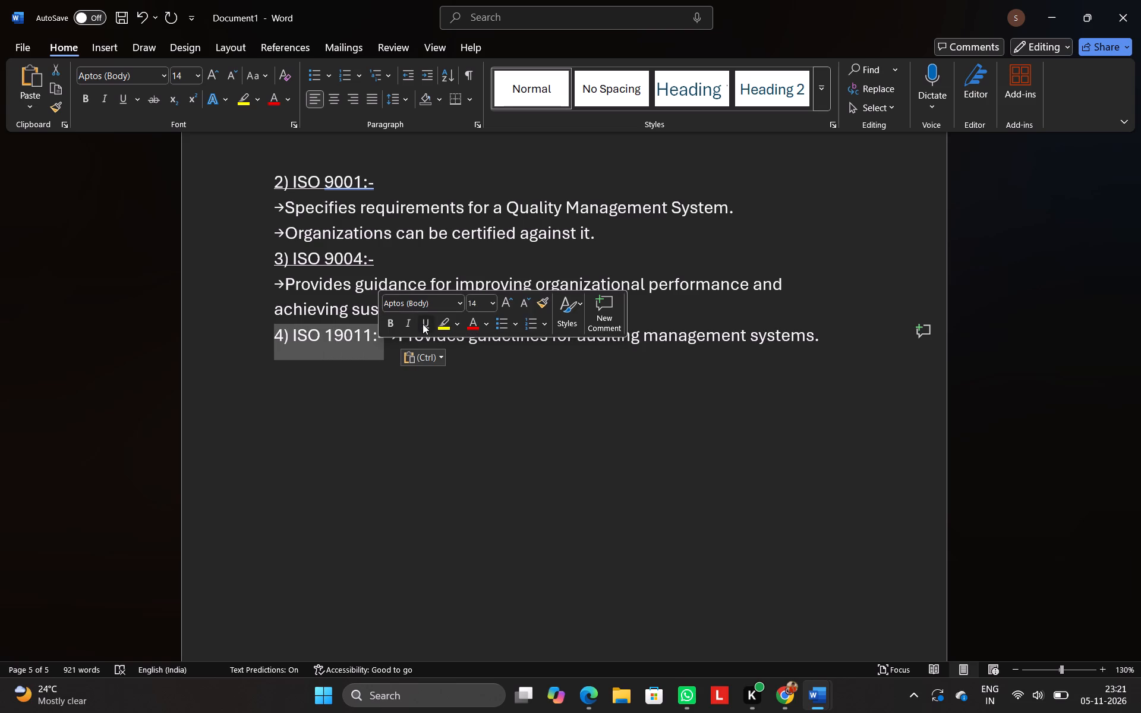
pyautogui.click(405, 409)
# Review the formatted answers across all pages of the document in a zoomed-out view at 50%.
pyautogui.scroll(1, 437, 425)
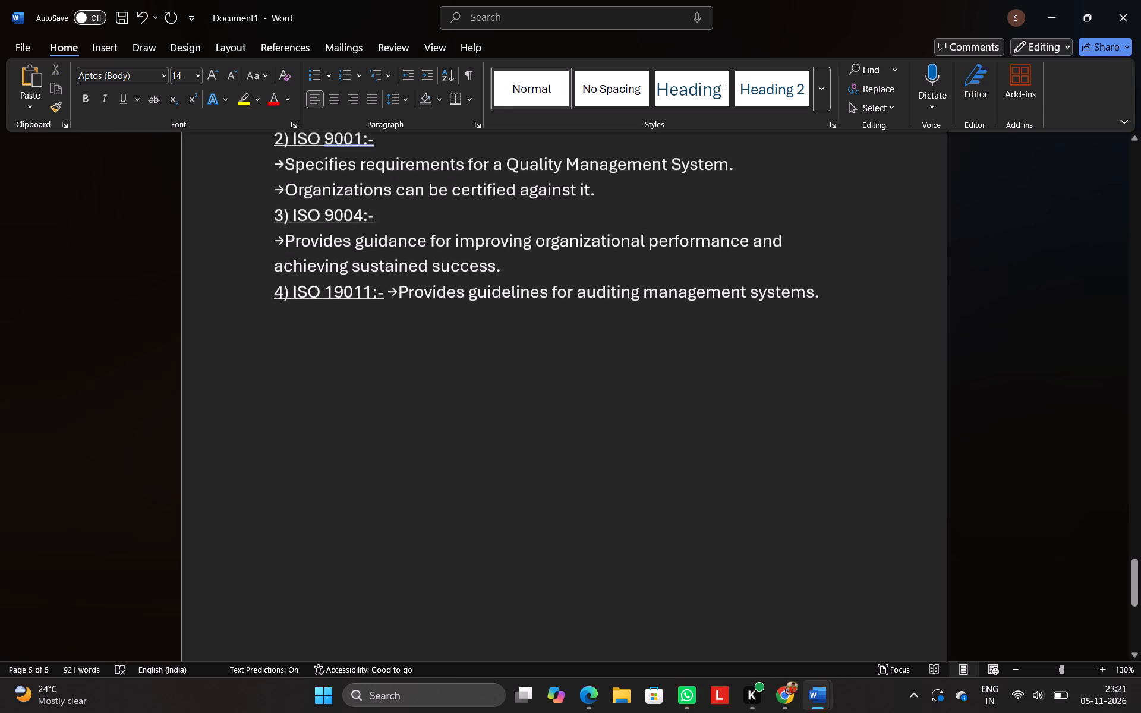
pyautogui.scroll(3, 437, 425)
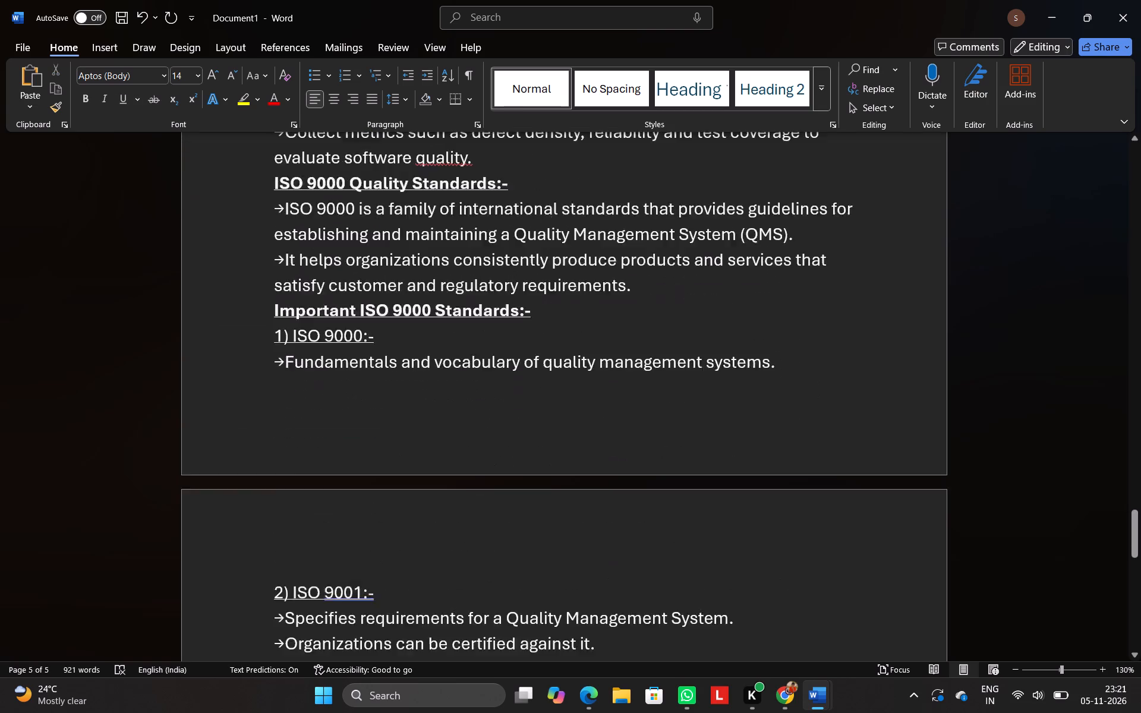
pyautogui.scroll(4, 437, 425)
pyautogui.keyDown('ctrl'); pyautogui.scroll(-2, 437, 425); pyautogui.keyUp('ctrl')
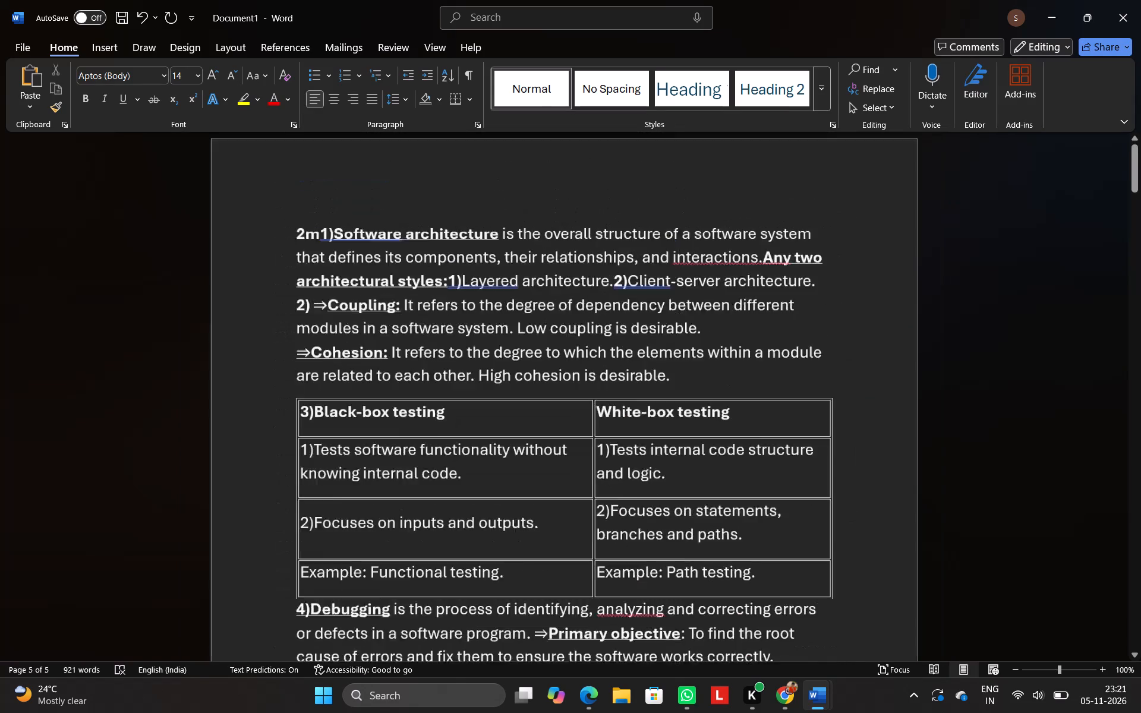
pyautogui.keyDown('ctrl'); pyautogui.scroll(-6, 437, 425); pyautogui.keyUp('ctrl')
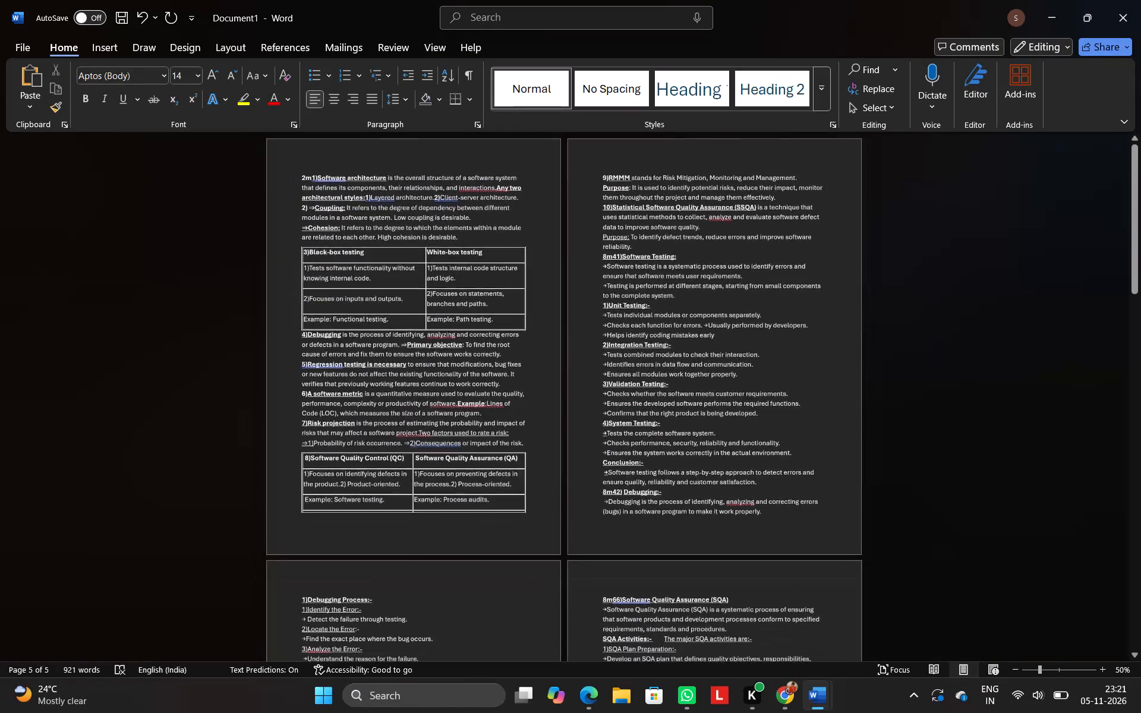
pyautogui.scroll(2, 437, 425)
pyautogui.scroll(-5, 437, 425)
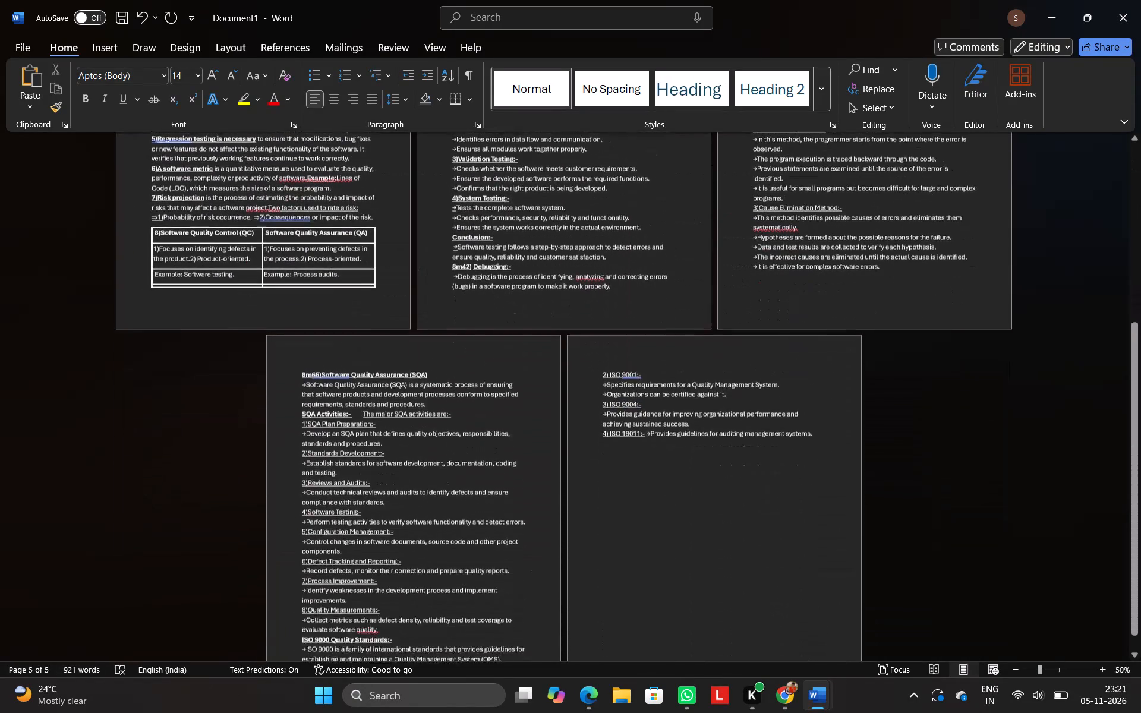
pyautogui.scroll(-6, 437, 425)
pyautogui.scroll(2, 437, 425)
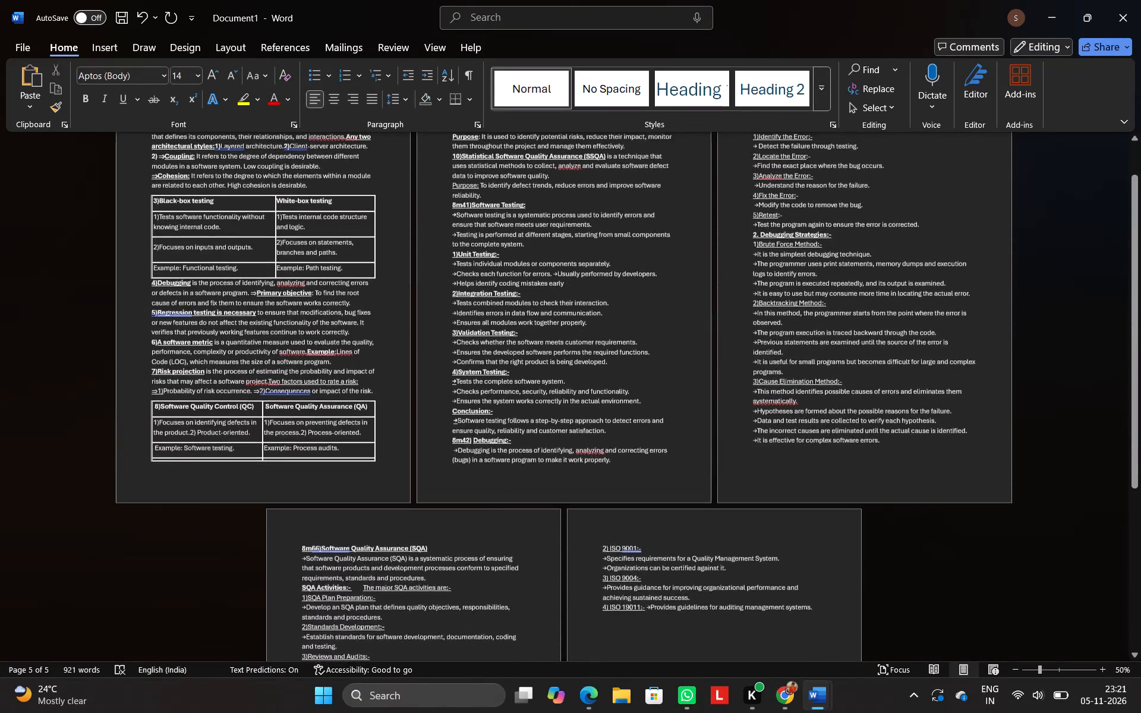
pyautogui.scroll(2, 437, 425)
pyautogui.scroll(-9, 518, 502)
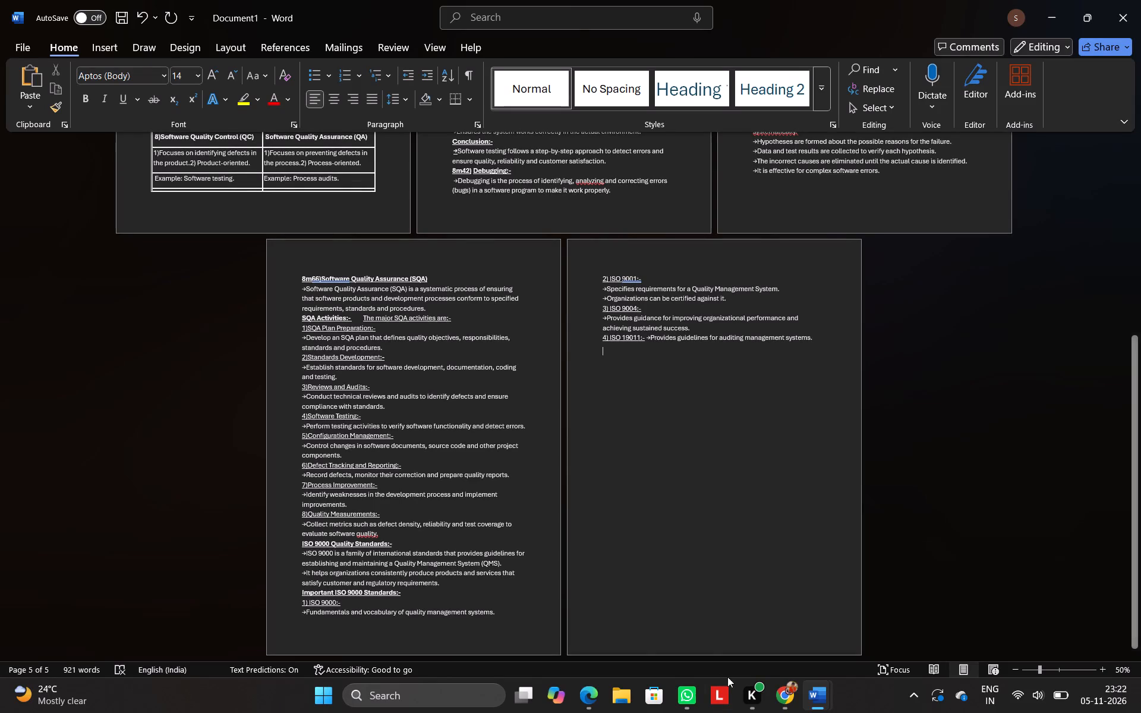
pyautogui.click(816, 693)
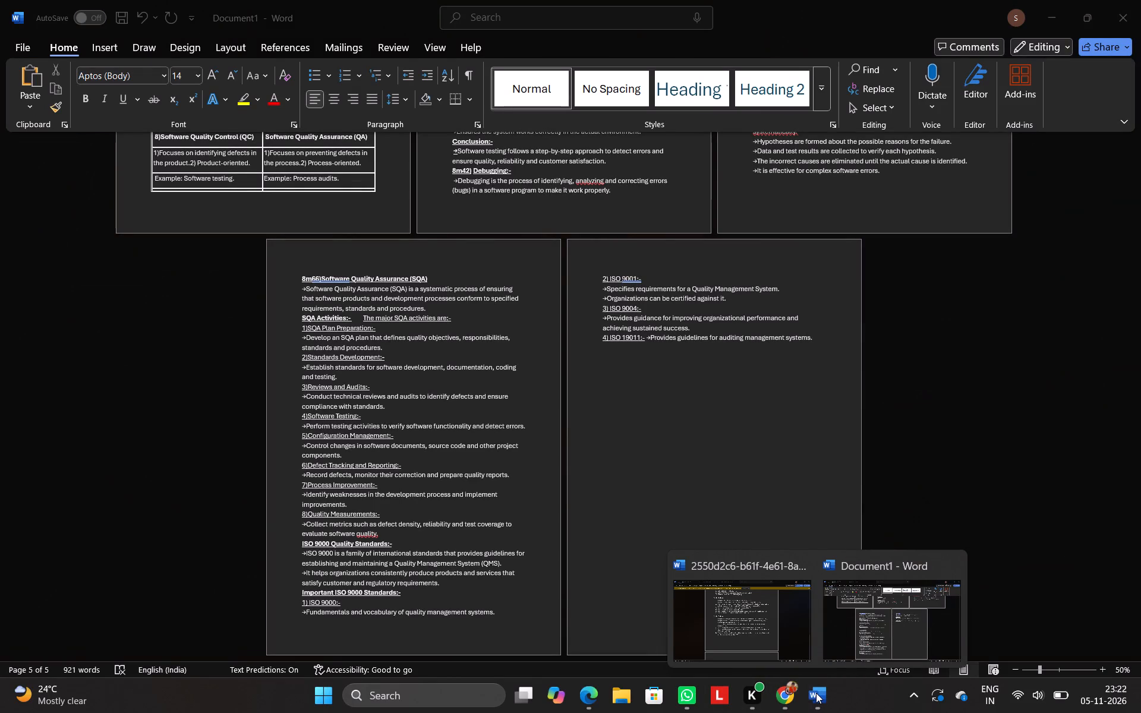
pyautogui.click(783, 701)
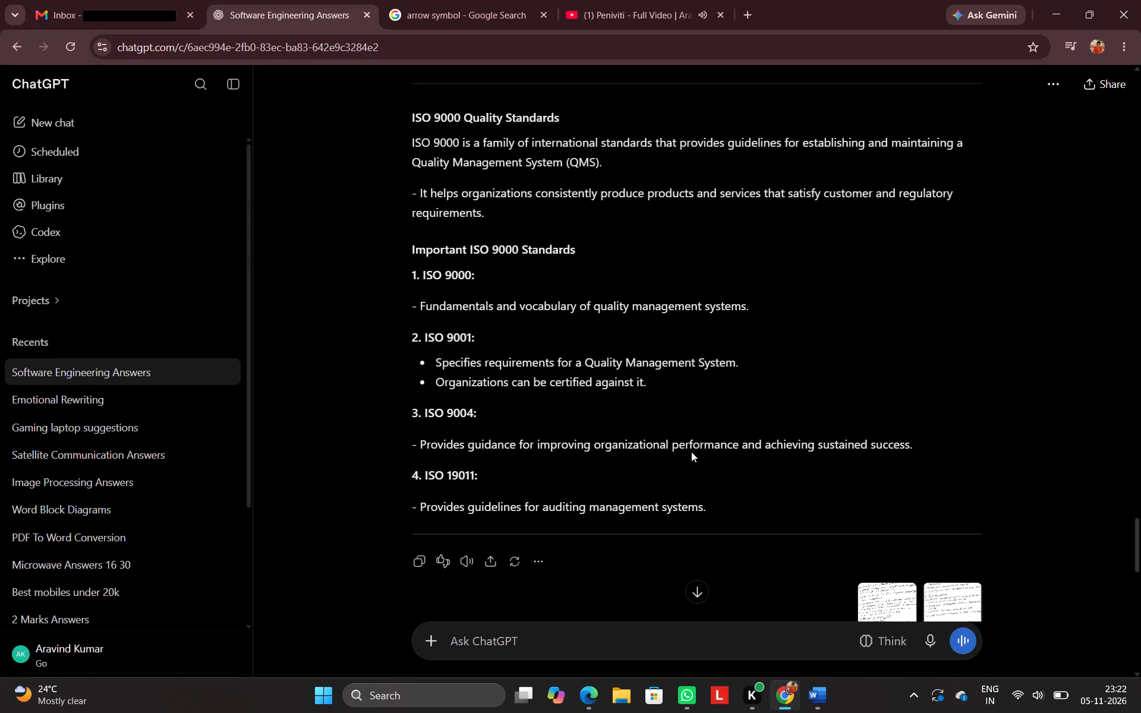
pyautogui.scroll(-6, 691, 452)
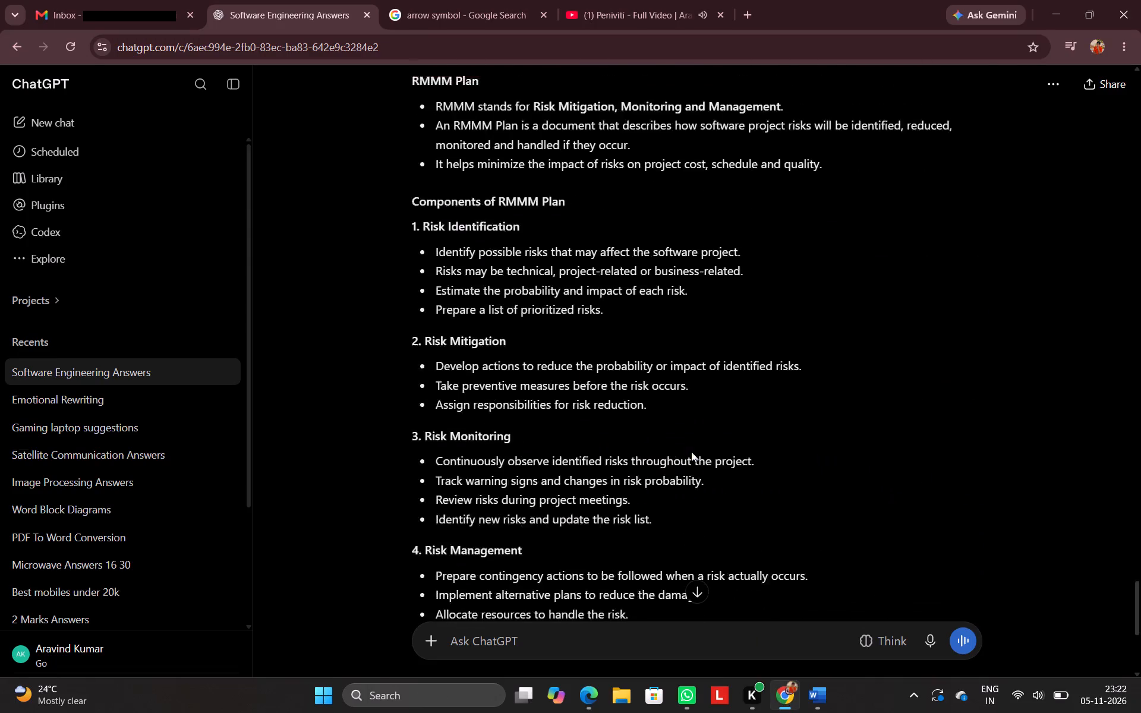
pyautogui.scroll(-7, 691, 452)
pyautogui.scroll(3, 691, 452)
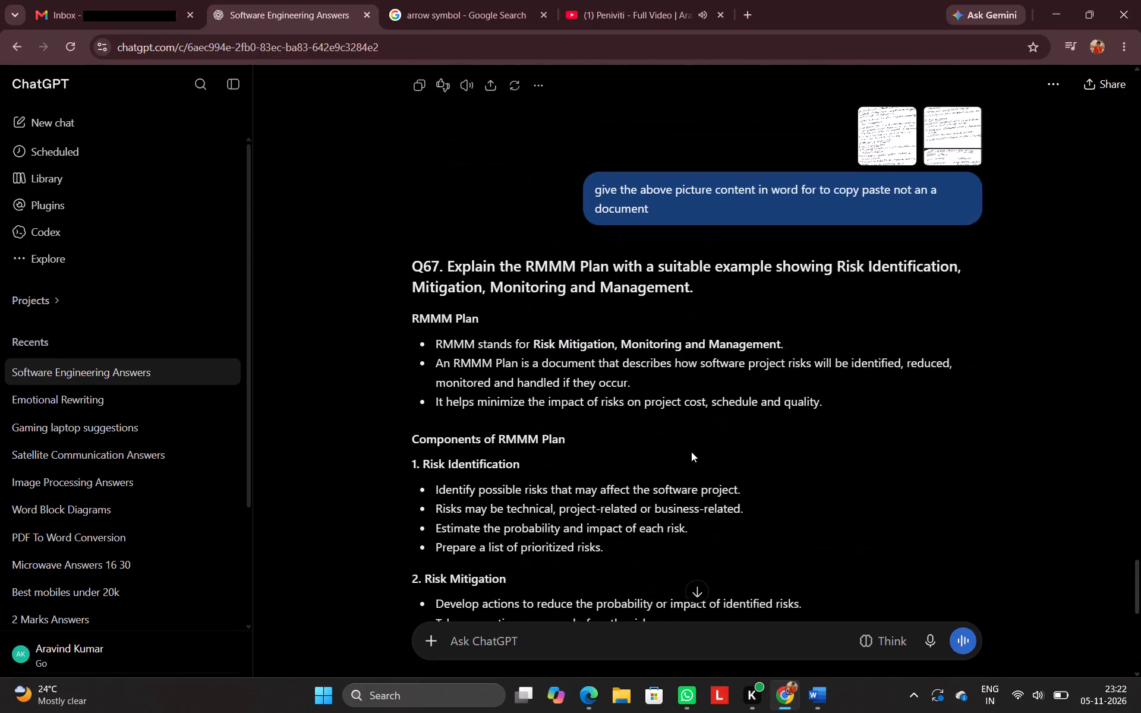
pyautogui.scroll(2, 691, 452)
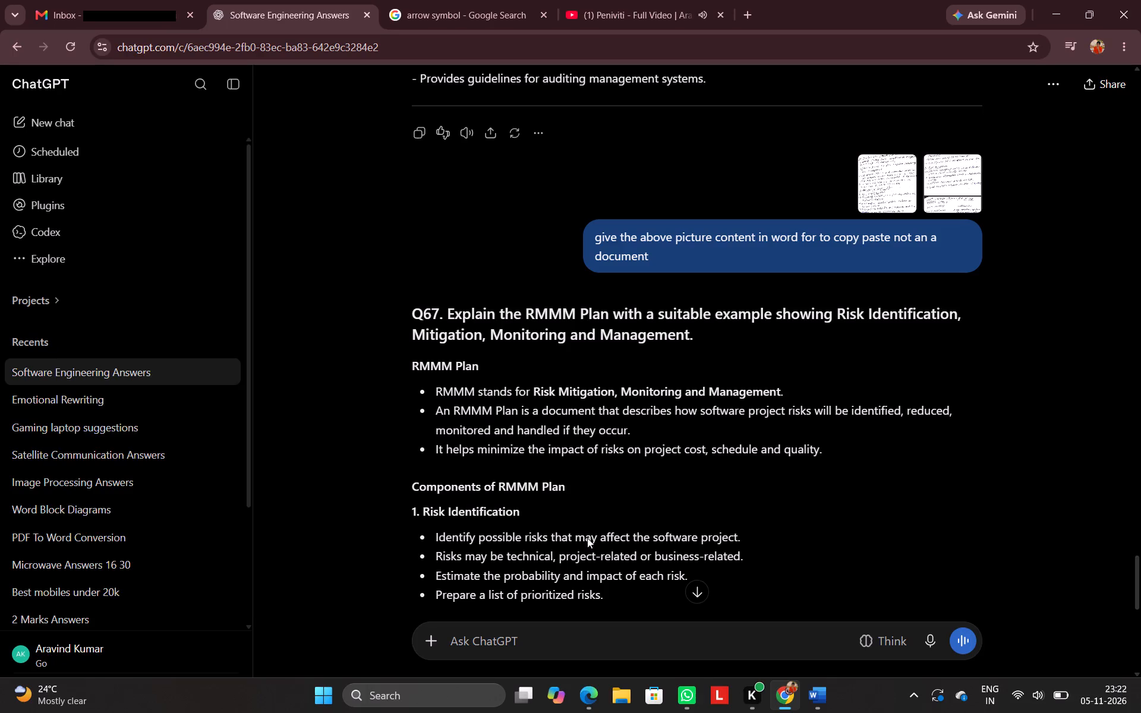
pyautogui.click(594, 704)
pyautogui.scroll(1, 536, 301)
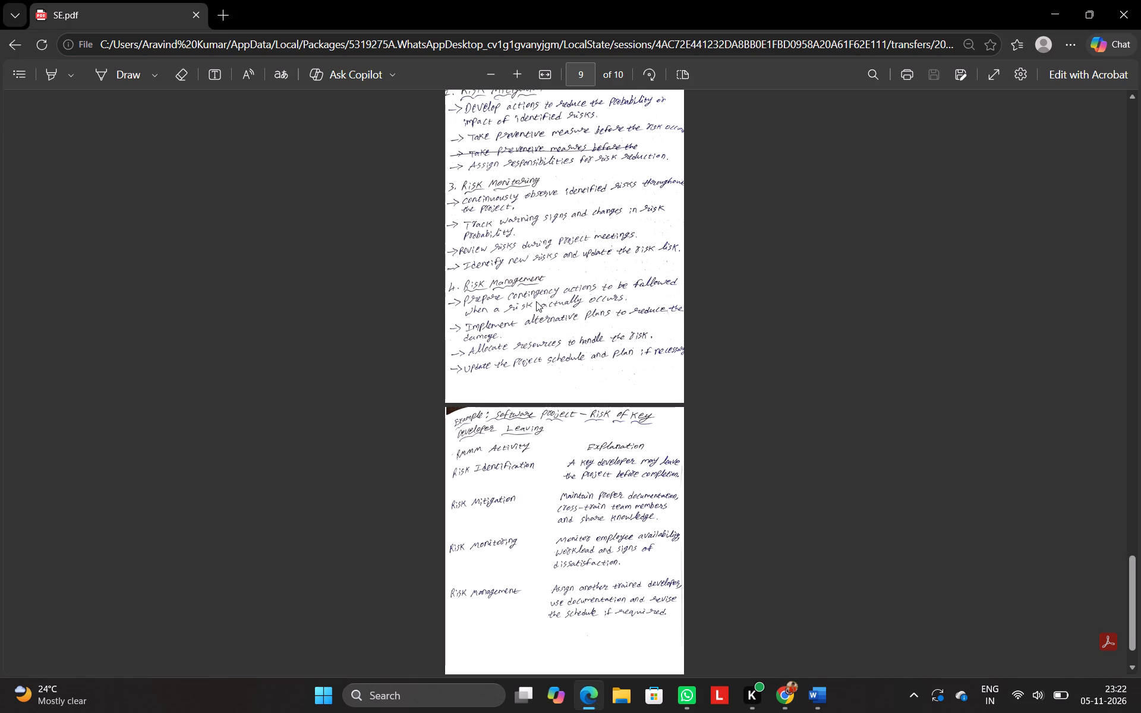
pyautogui.scroll(3, 536, 301)
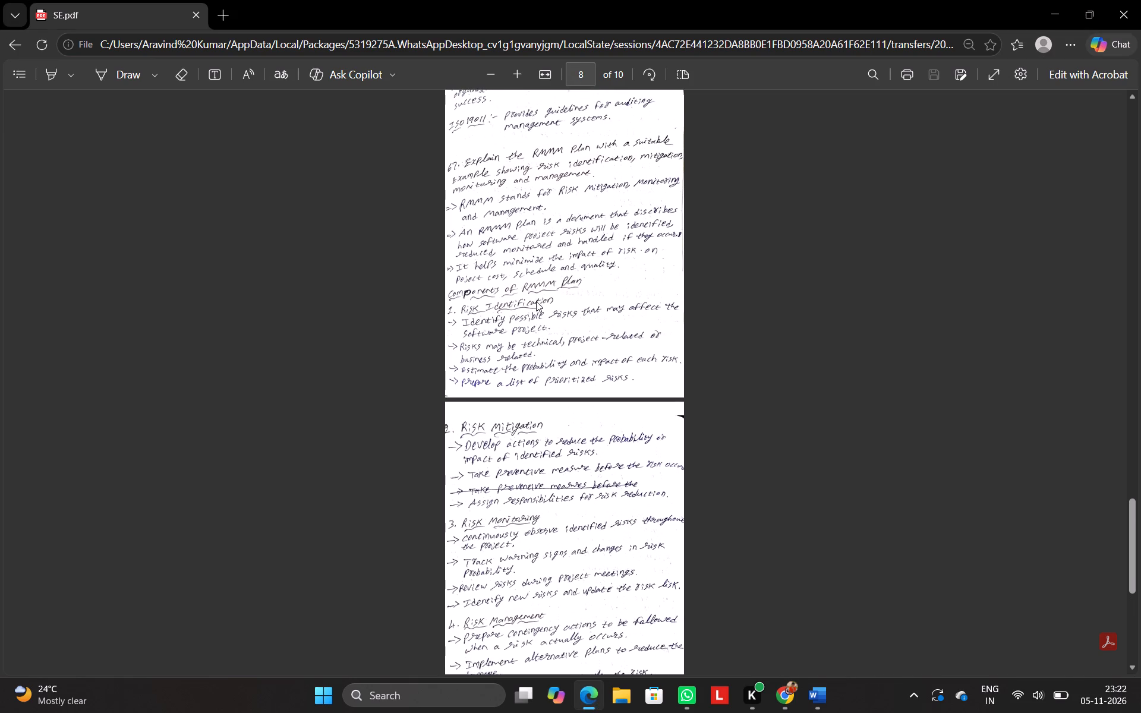
pyautogui.scroll(2, 536, 301)
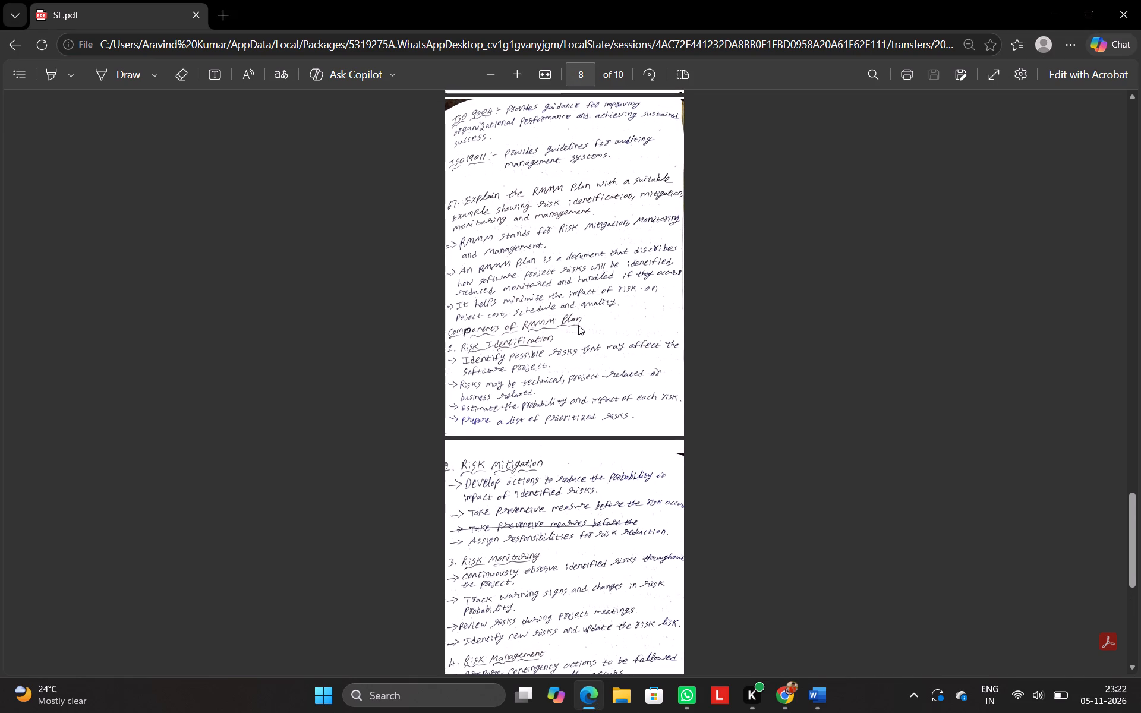
pyautogui.scroll(-1, 590, 336)
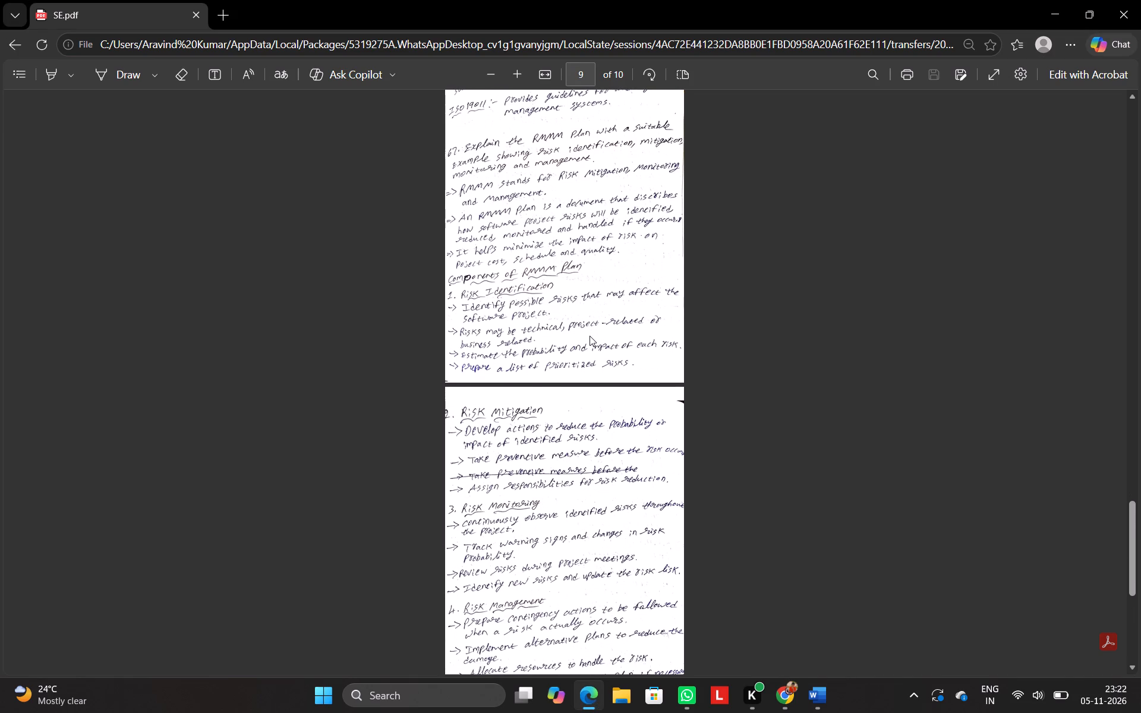
pyautogui.click(809, 696)
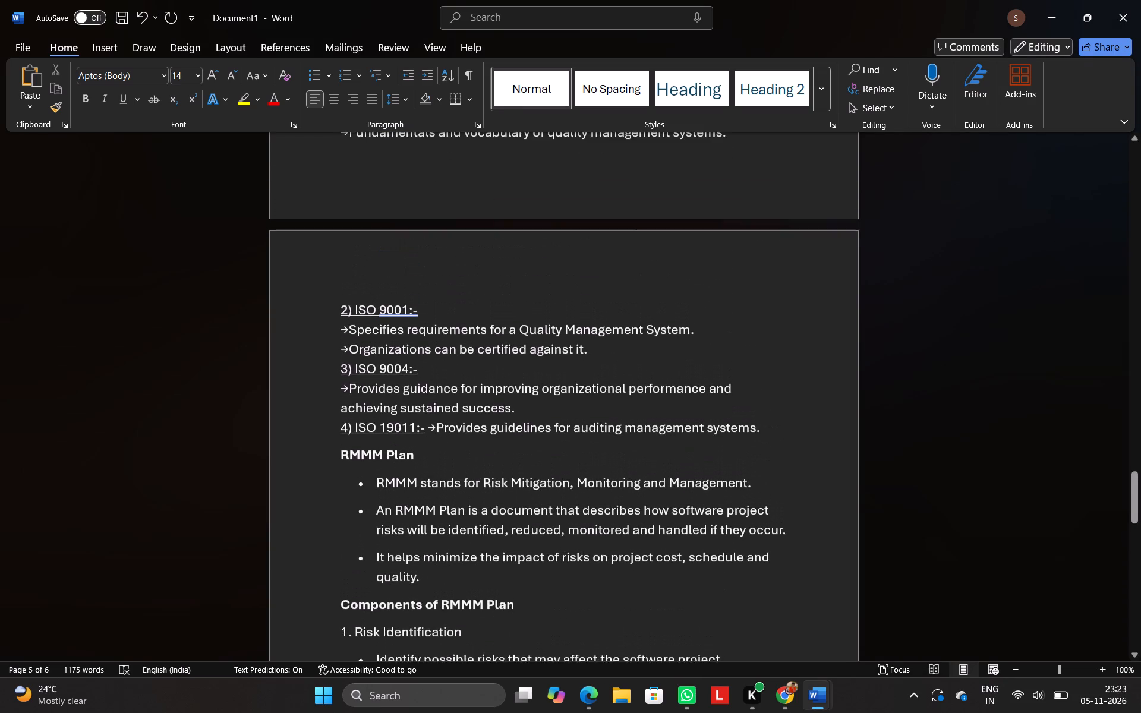
pyautogui.scroll(1, 553, 395)
pyautogui.click(342, 458)
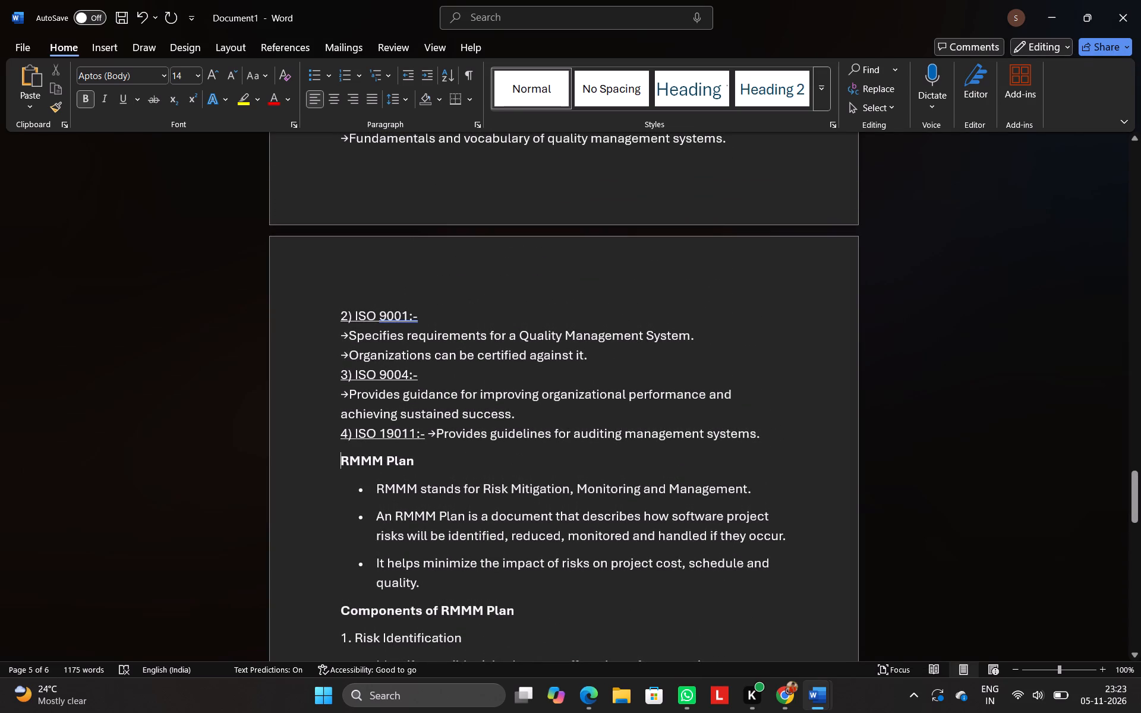
pyautogui.write('67')
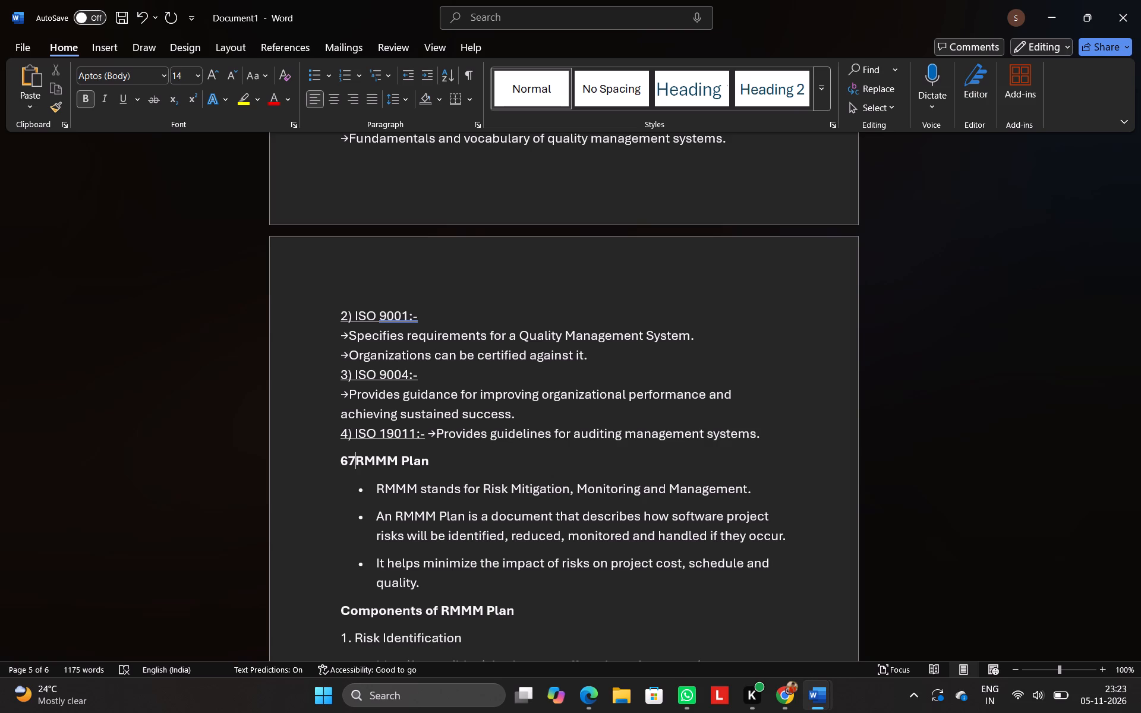
pyautogui.hotkey('shift', ')')
pyautogui.press('Left')
pyautogui.press('Left')
pyautogui.press('Left')
pyautogui.press('Left')
pyautogui.press('Right')
pyautogui.write('8m')
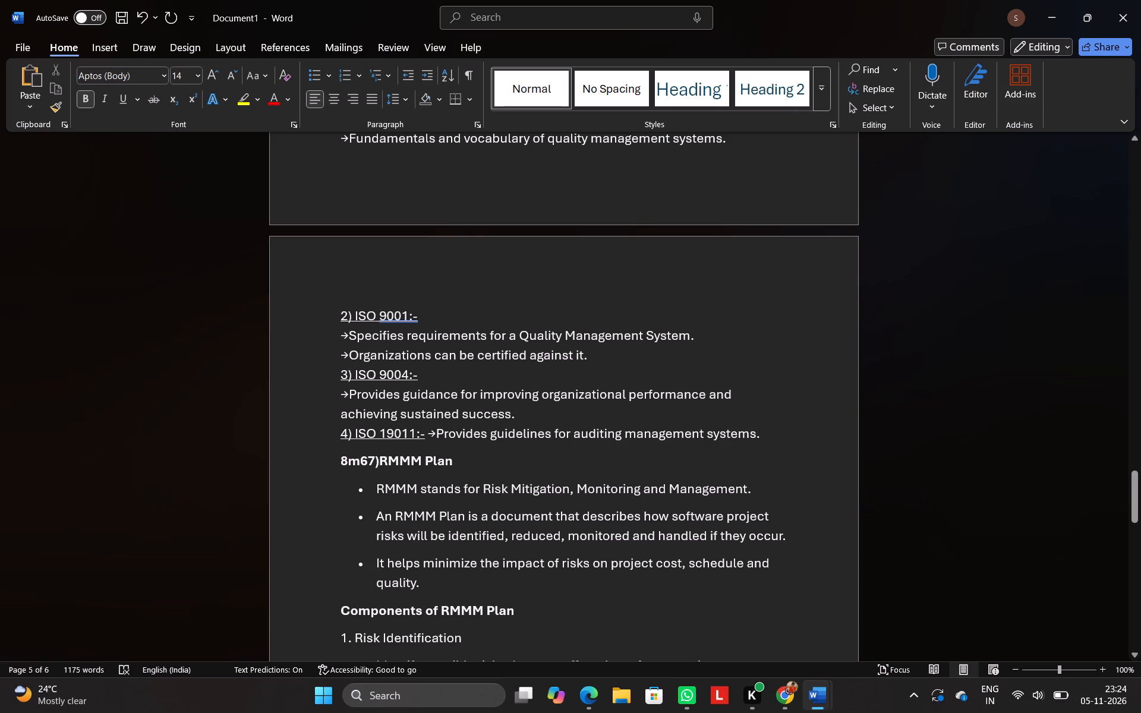
# Underline the "8m67)RMMM Plan" heading and add ":-" at its end.
pyautogui.moveTo(453, 463); pyautogui.dragTo(349, 460)
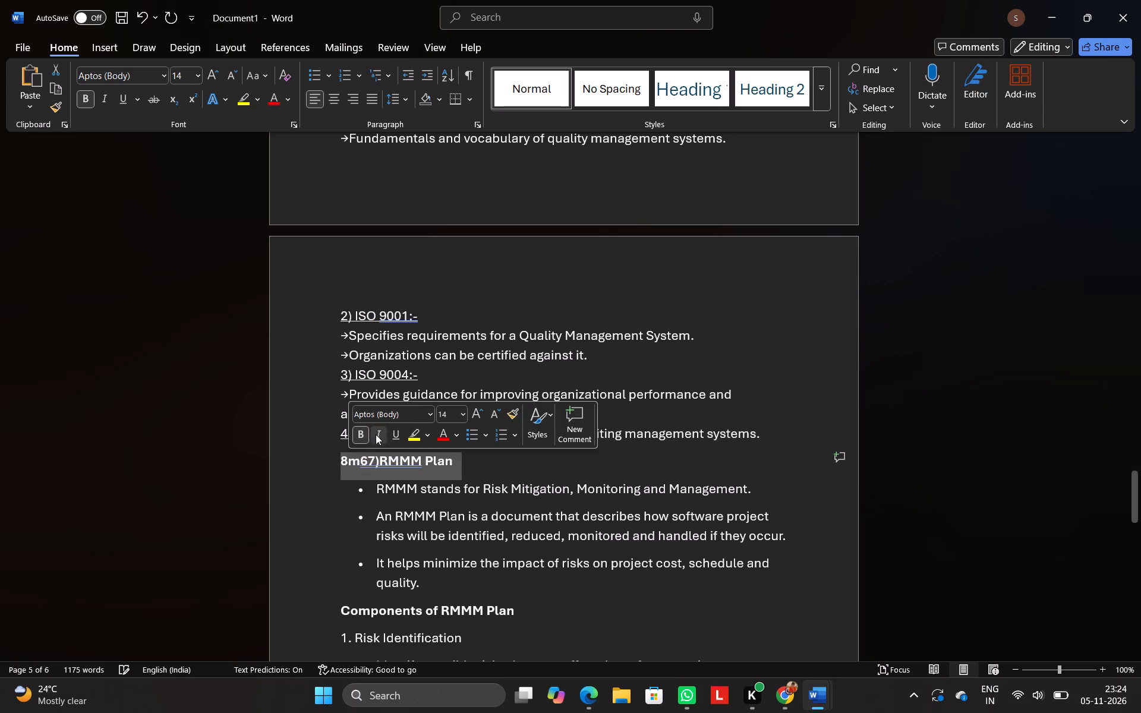
pyautogui.click(395, 433)
pyautogui.click(456, 462)
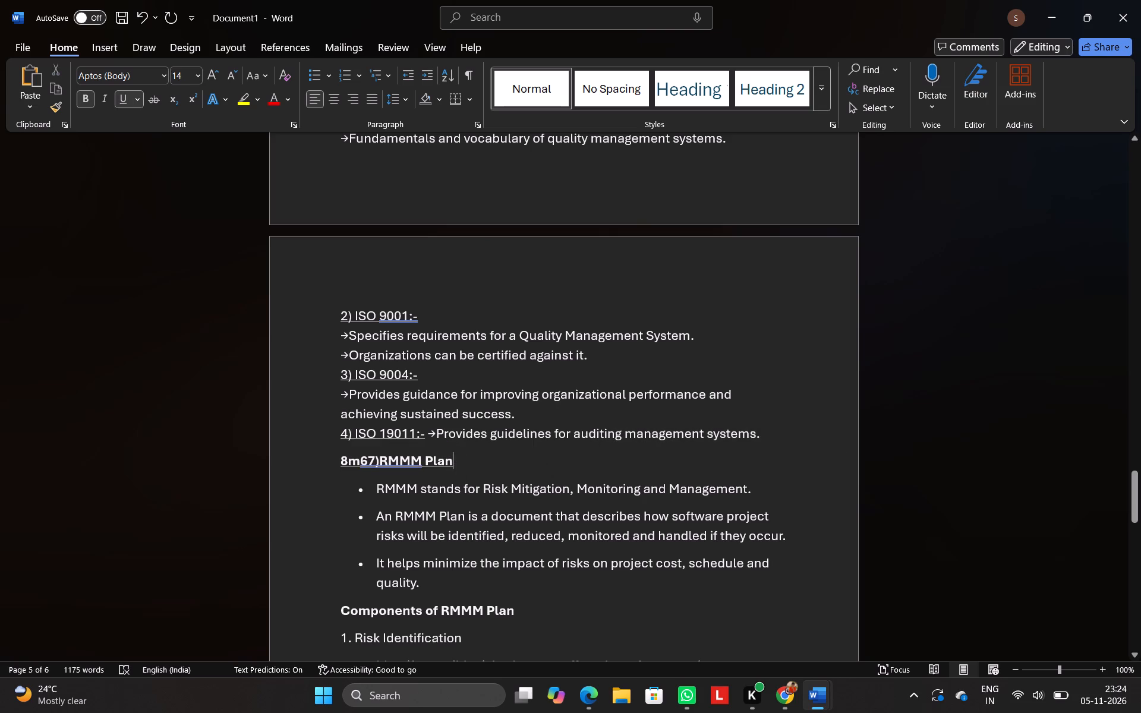
pyautogui.write(':-')
# Remove the bullet from the "RMMM stands for Risk Mitigation" line and join the line to the heading.
pyautogui.click(376, 490)
pyautogui.press('BackSpace')
pyautogui.press('BackSpace')
pyautogui.press('BackSpace')
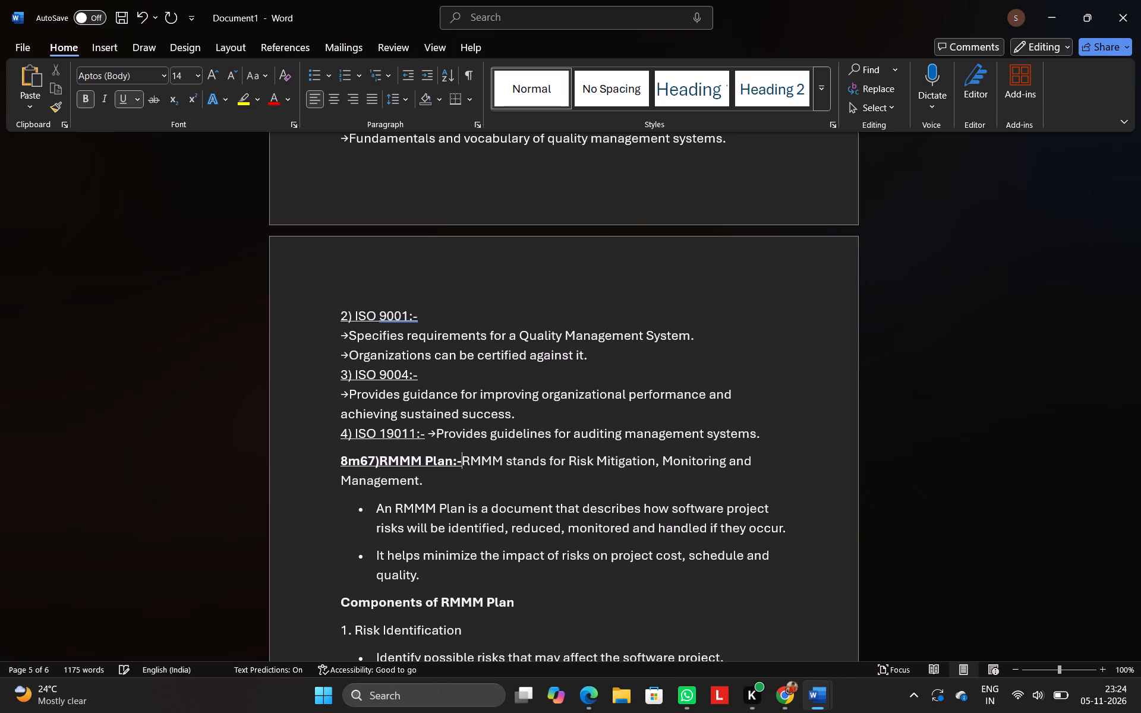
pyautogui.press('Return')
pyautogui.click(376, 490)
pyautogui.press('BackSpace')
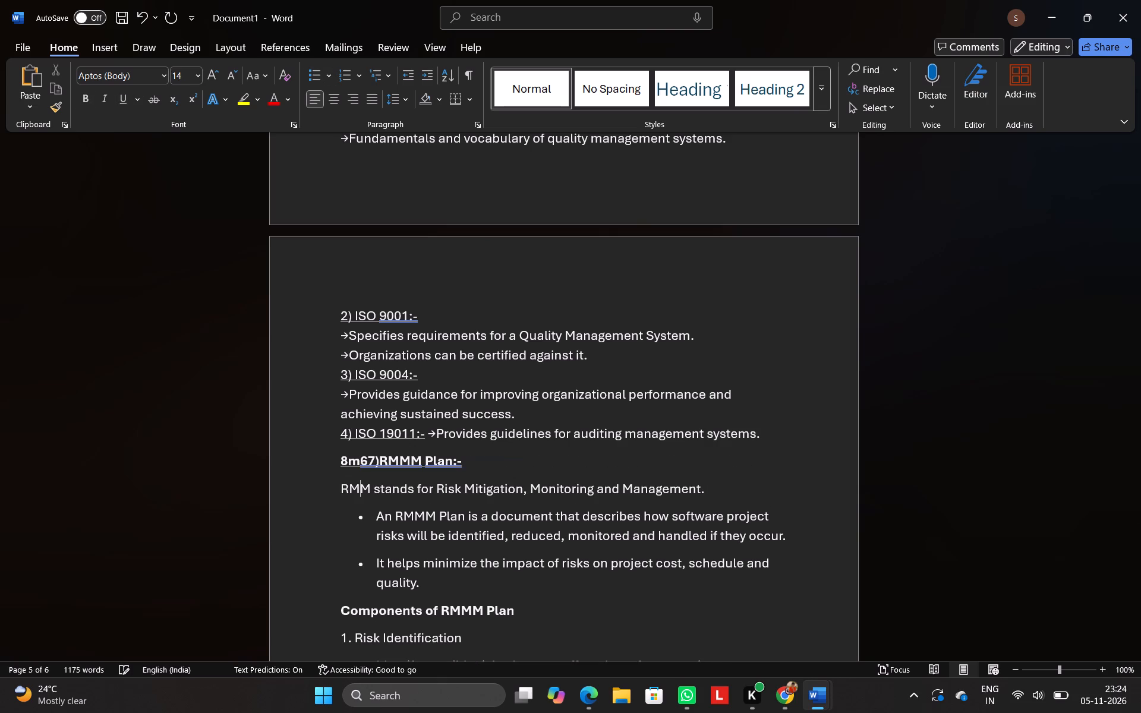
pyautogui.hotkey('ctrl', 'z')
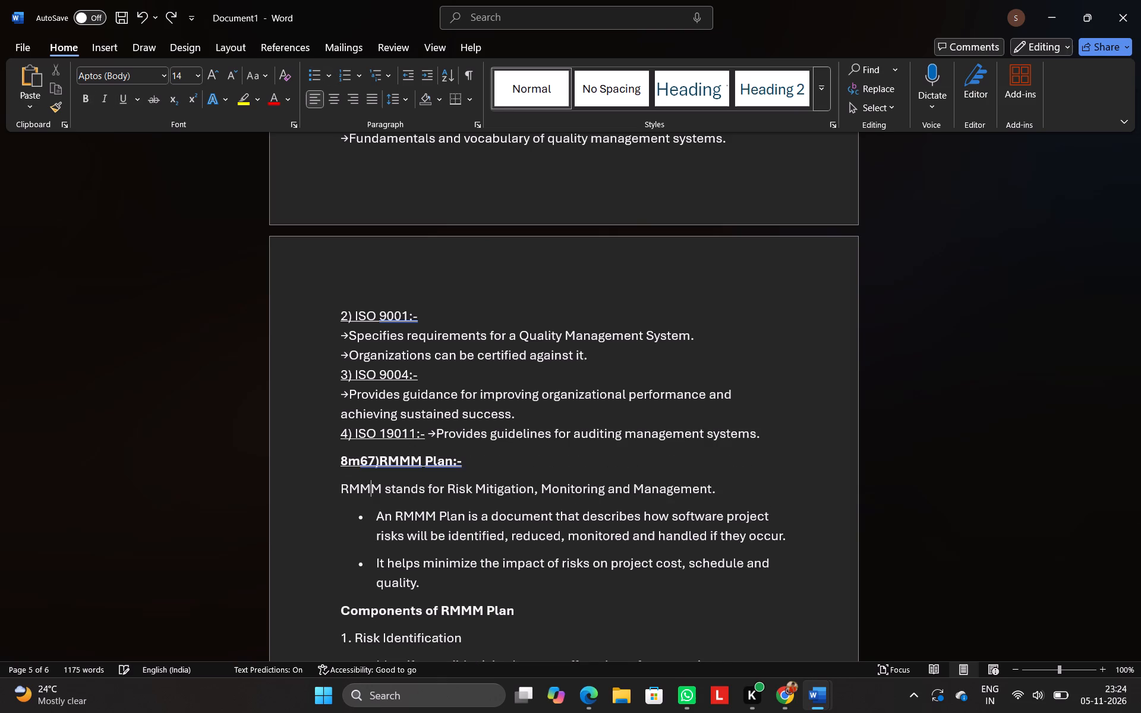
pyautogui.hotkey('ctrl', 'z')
# Break the "RMMM stands for" sentence onto the line below the heading and prefix it with ⇒ copied from the arrow symbol search.
pyautogui.hotkey('shift', 'Return')
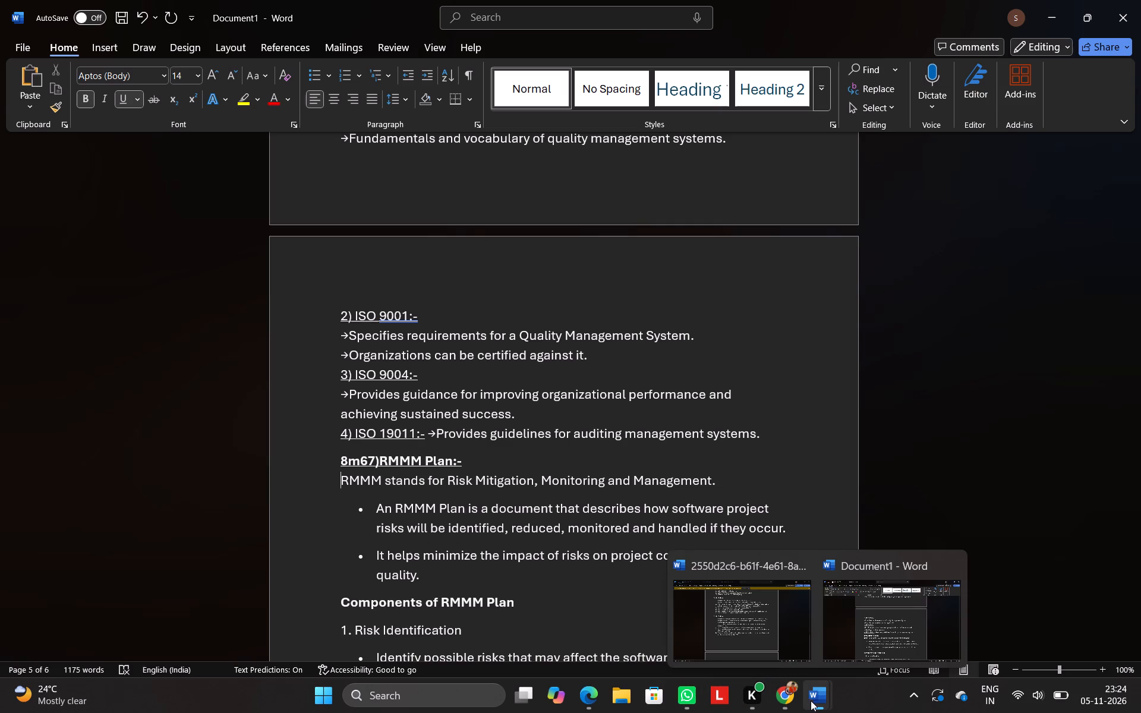
pyautogui.click(786, 699)
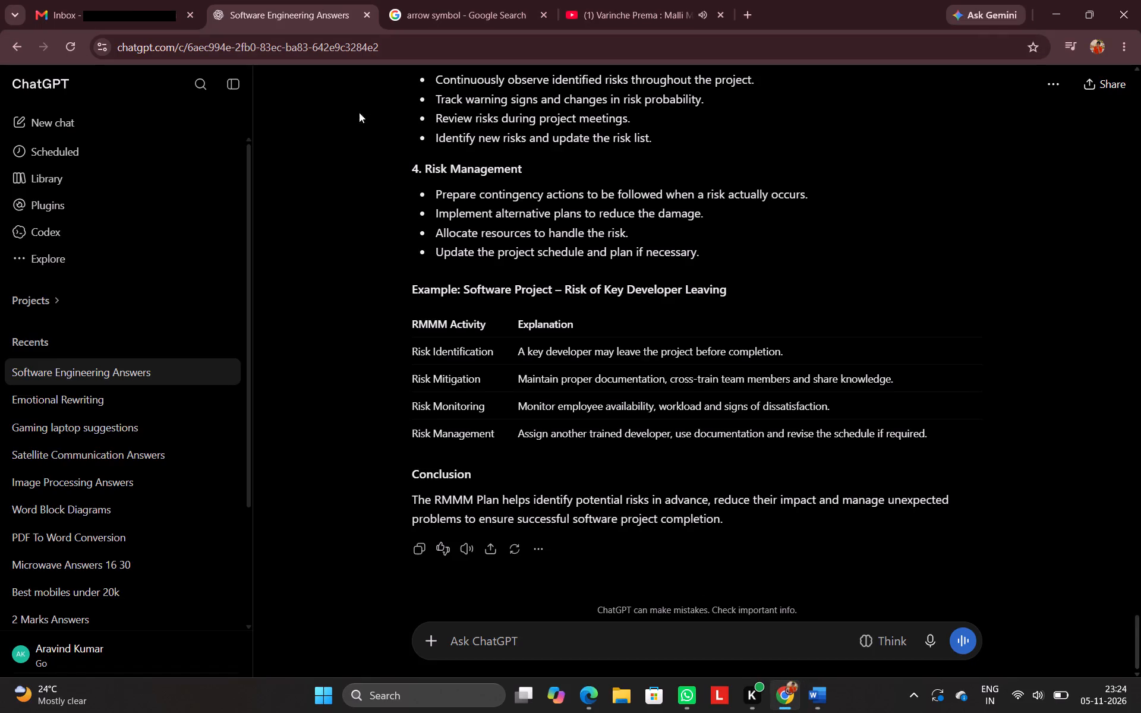
pyautogui.click(415, 0)
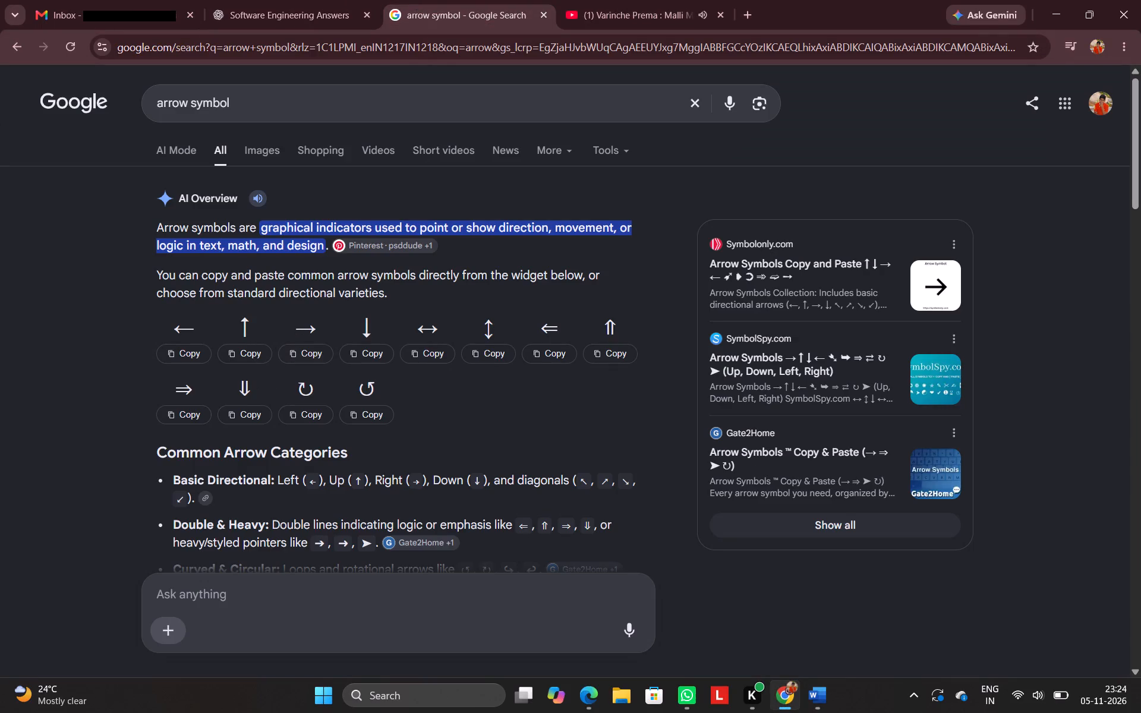
pyautogui.click(175, 405)
pyautogui.click(817, 693)
pyautogui.click(872, 628)
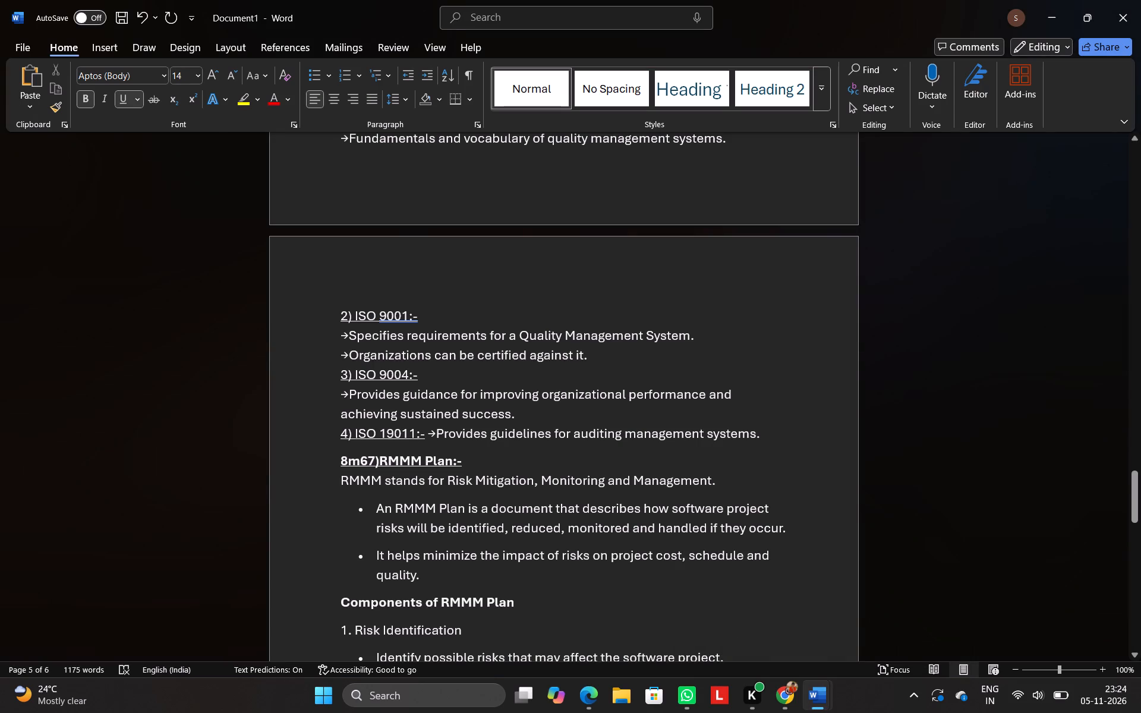
pyautogui.hotkey('ctrl', 'v')
# Remove the bullet from the "An RMMM Plan is a document" sentence, place it directly below the RMMM definition, and prefix it with ⇒.
pyautogui.click(374, 510)
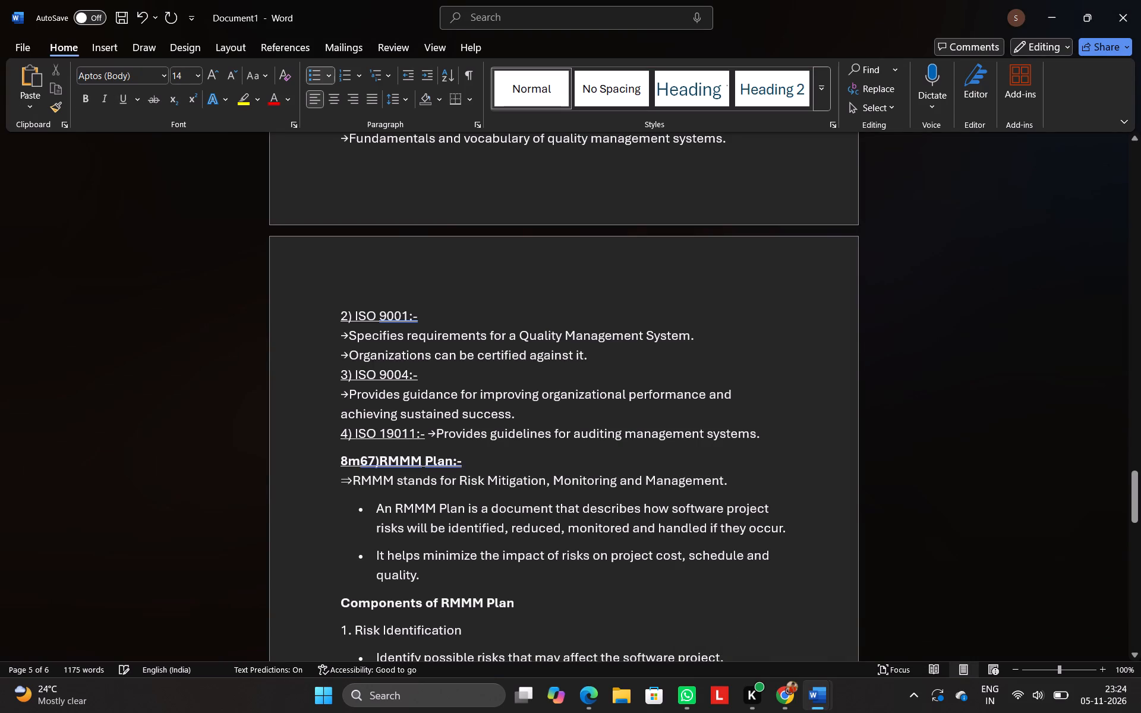
pyautogui.press('BackSpace')
pyautogui.press('BackSpace')
pyautogui.press('BackSpace')
pyautogui.hotkey('shift', 'Return')
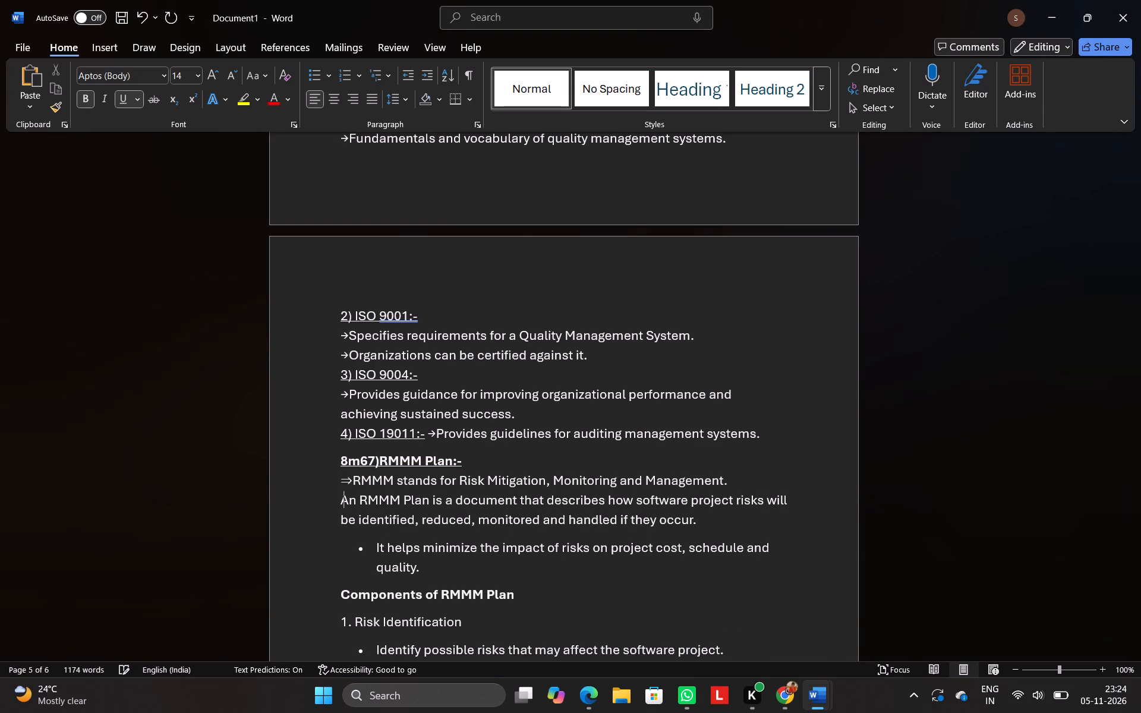
pyautogui.hotkey('ctrl', 'v')
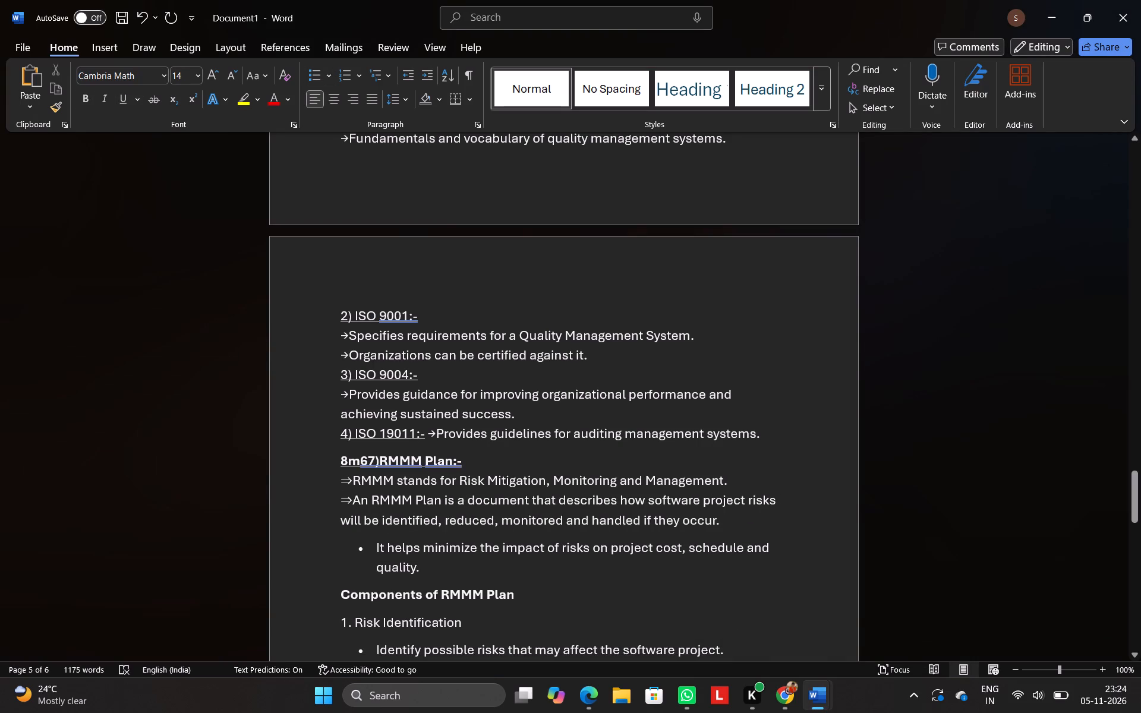
# Remove the bullet from the "It helps minimize the impact" sentence and place it on its own line directly below, without an arrow.
pyautogui.click(375, 544)
pyautogui.press('BackSpace')
pyautogui.press('BackSpace')
pyautogui.press('BackSpace')
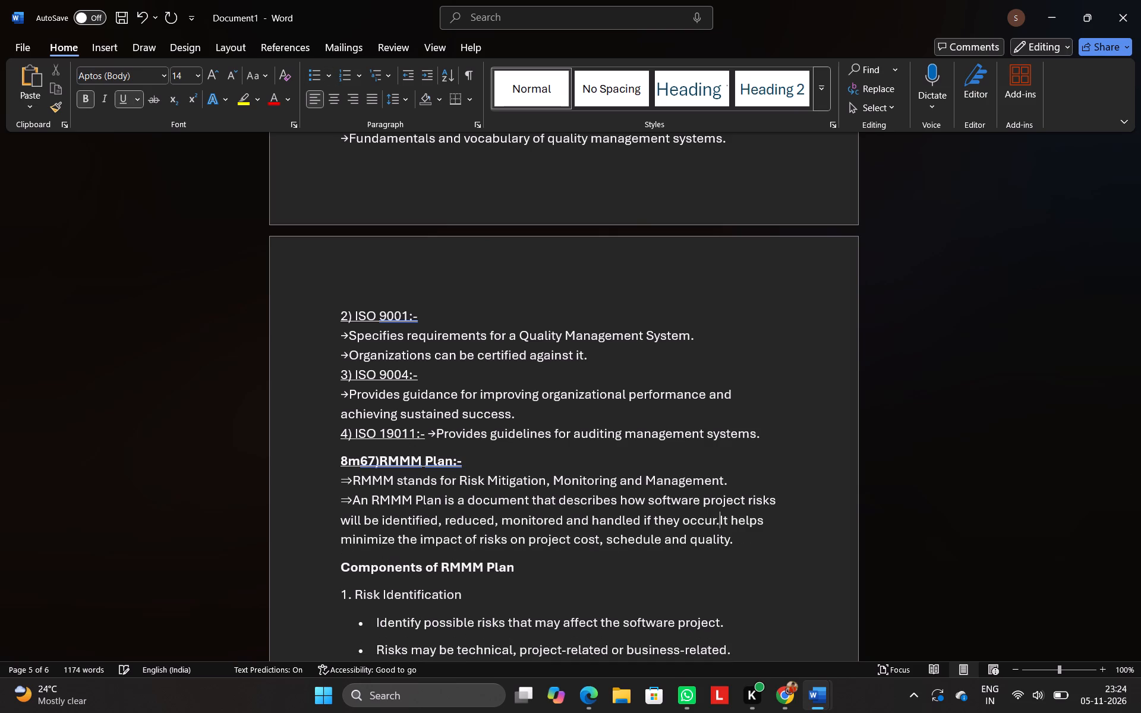
pyautogui.hotkey('shift', 'Return')
pyautogui.hotkey('ctrl', 'v')
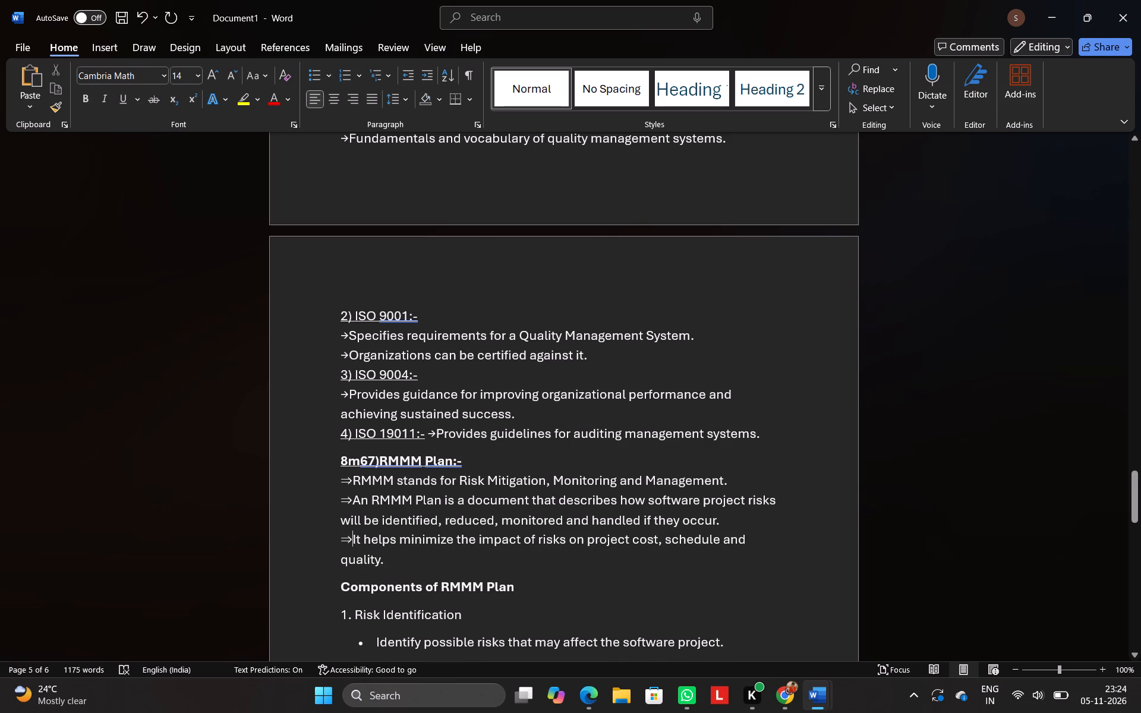
pyautogui.press('BackSpace')
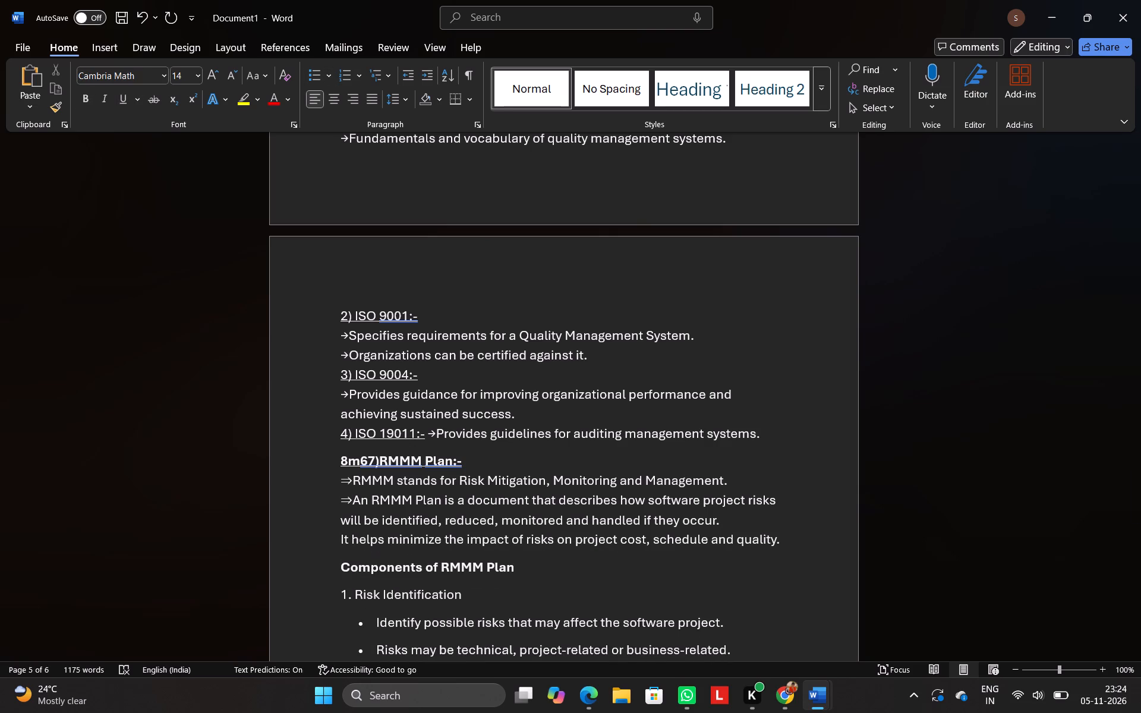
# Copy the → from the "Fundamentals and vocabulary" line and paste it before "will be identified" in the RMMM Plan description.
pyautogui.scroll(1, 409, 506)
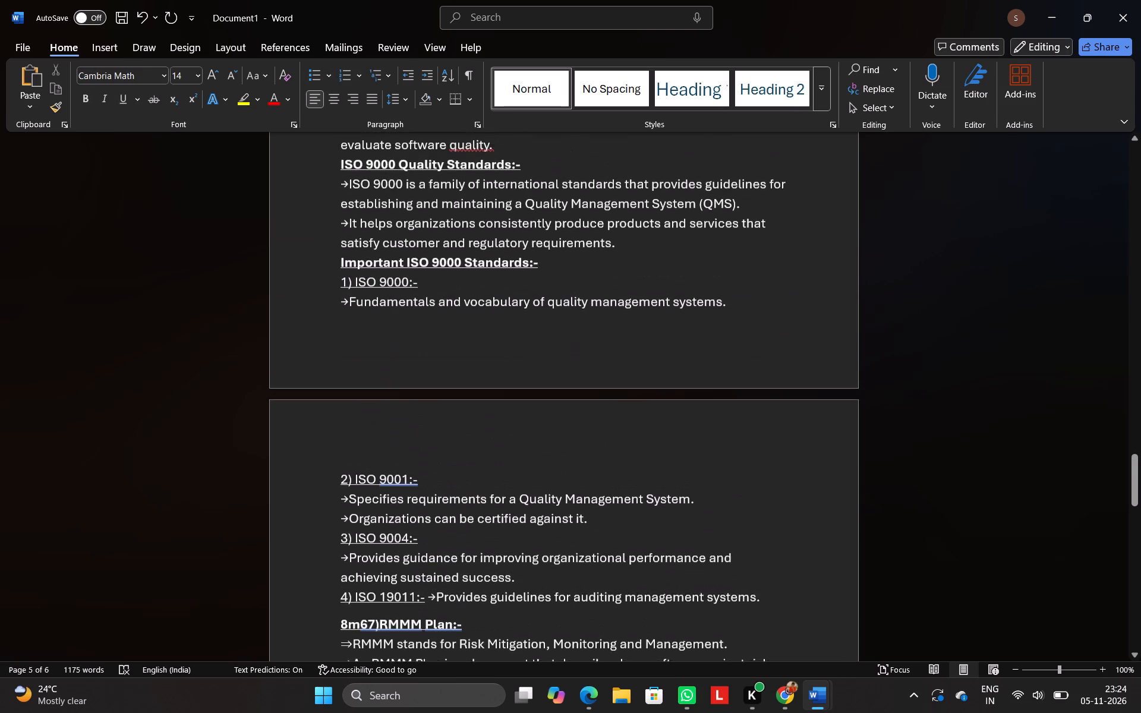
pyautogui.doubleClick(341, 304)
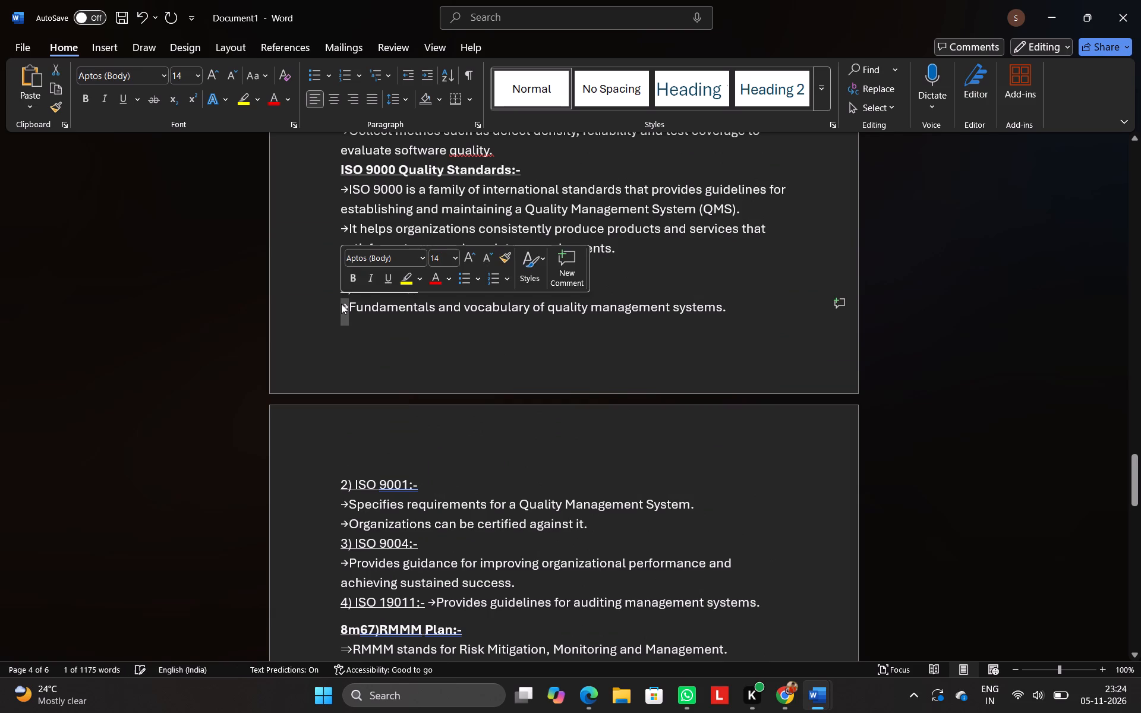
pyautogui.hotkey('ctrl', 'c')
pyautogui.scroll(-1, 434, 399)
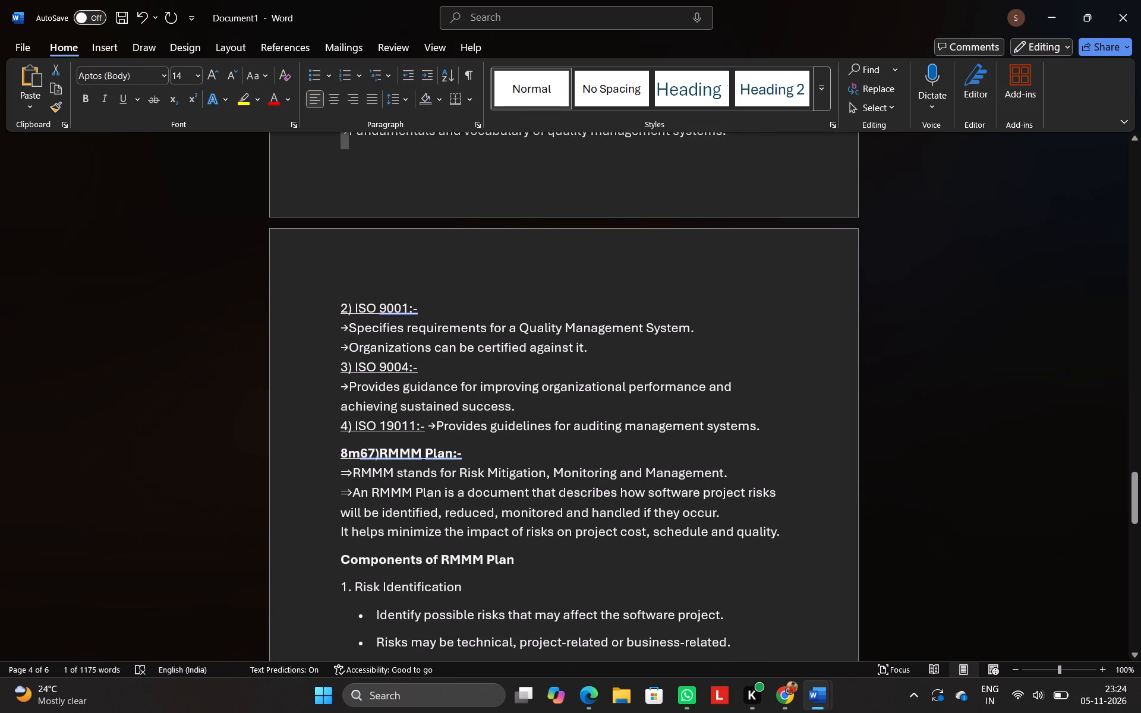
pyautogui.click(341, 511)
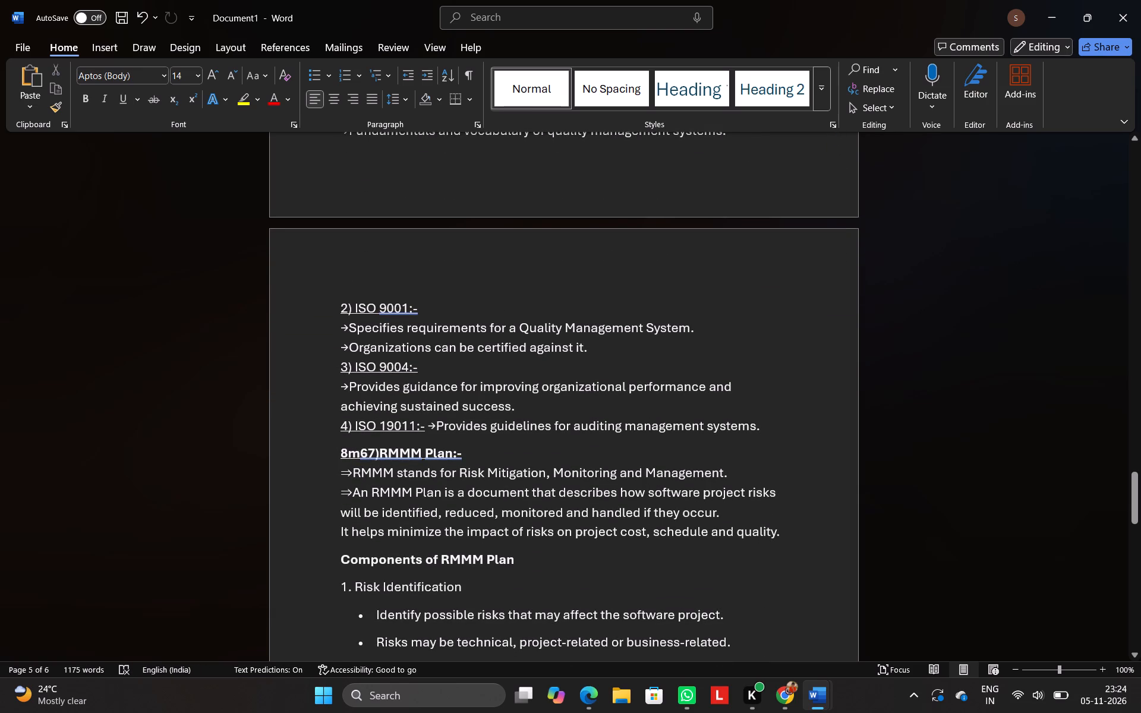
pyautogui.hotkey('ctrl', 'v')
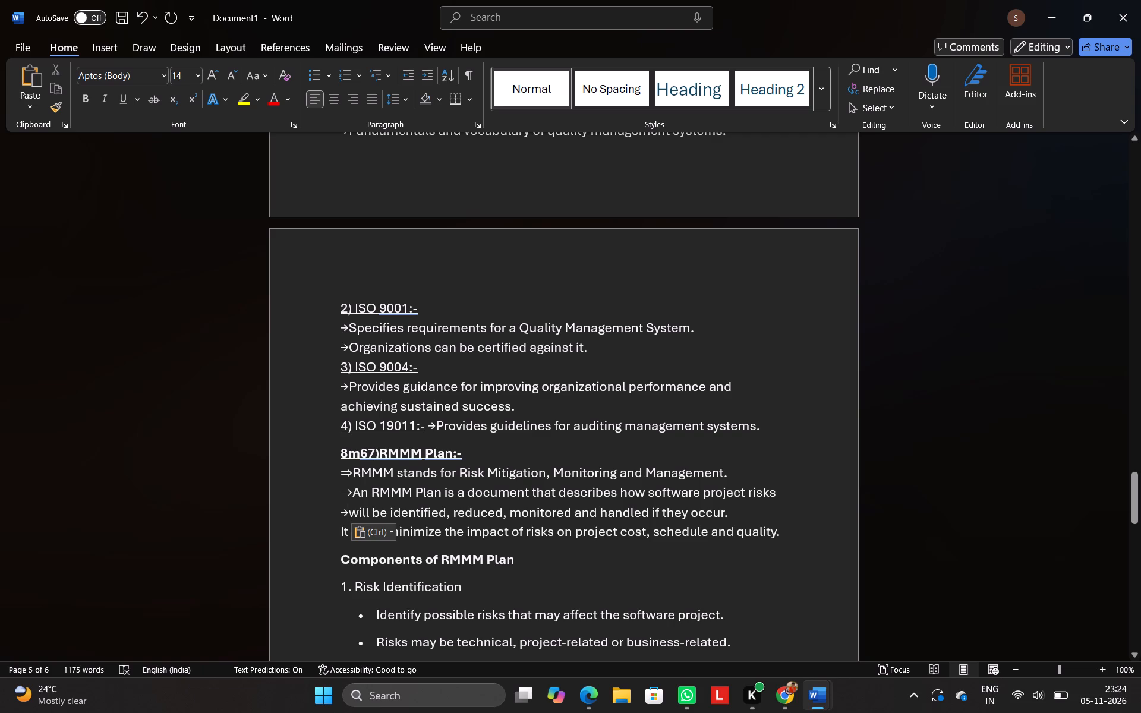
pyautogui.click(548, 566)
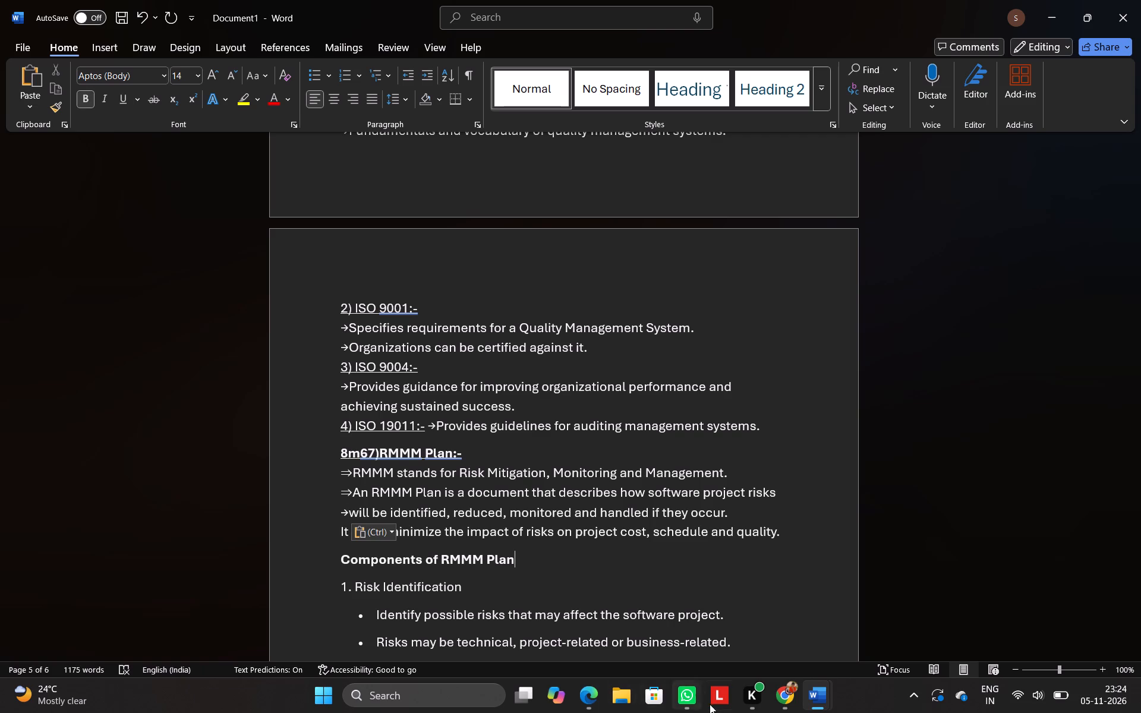
# Compare the arrows and headings of the RMMM Plan answer with question 67 in the SE.pdf notes.
pyautogui.click(589, 697)
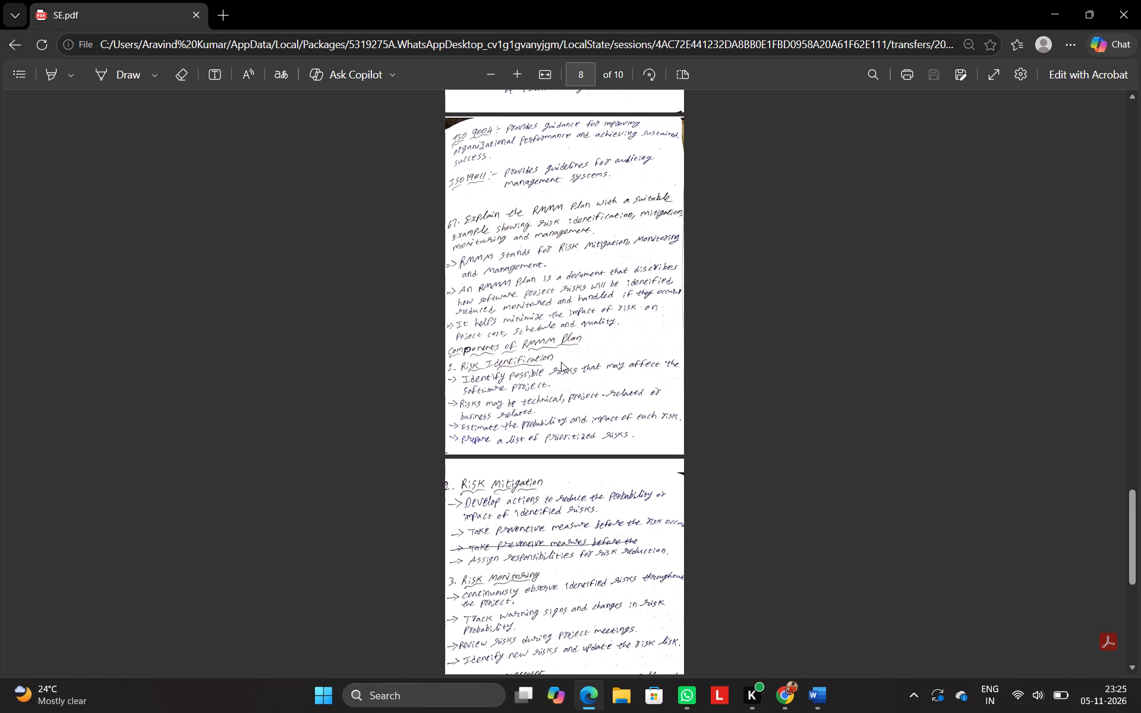
pyautogui.scroll(1, 561, 362)
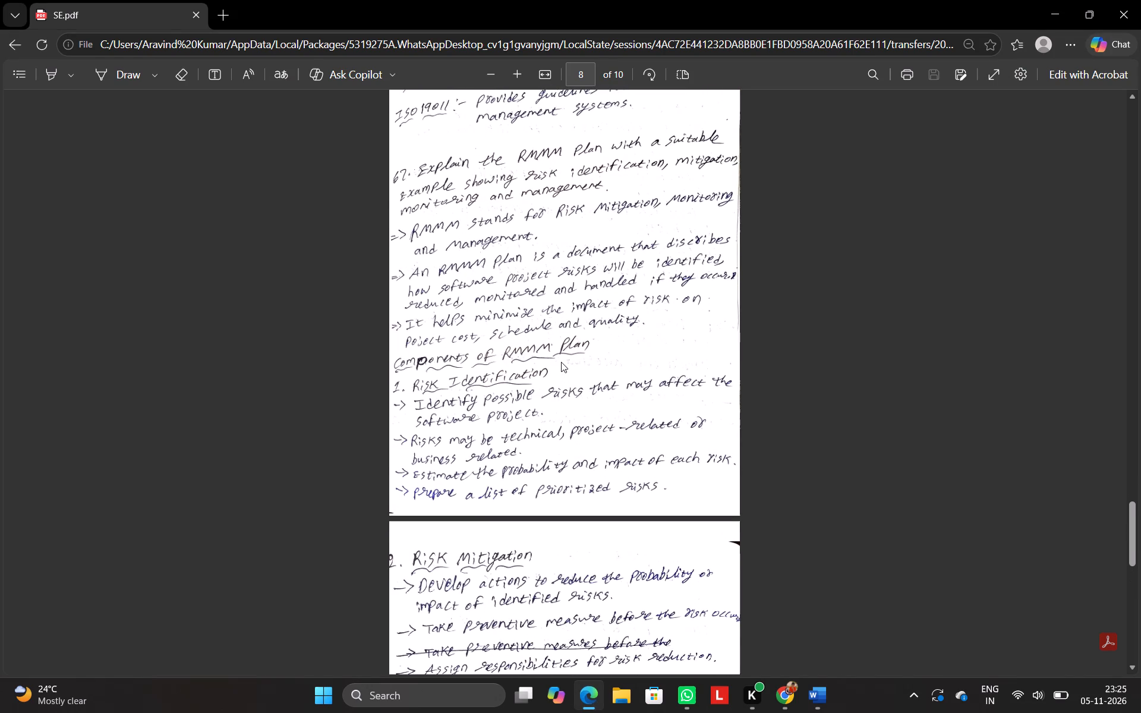
pyautogui.click(811, 703)
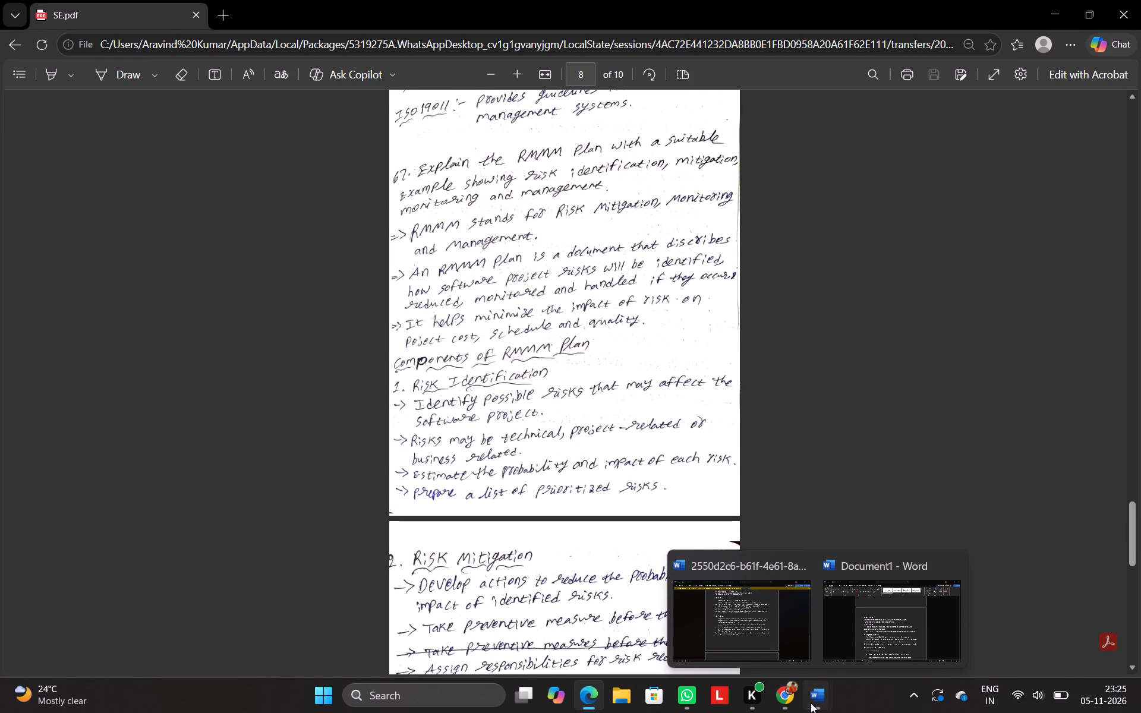
pyautogui.click(882, 613)
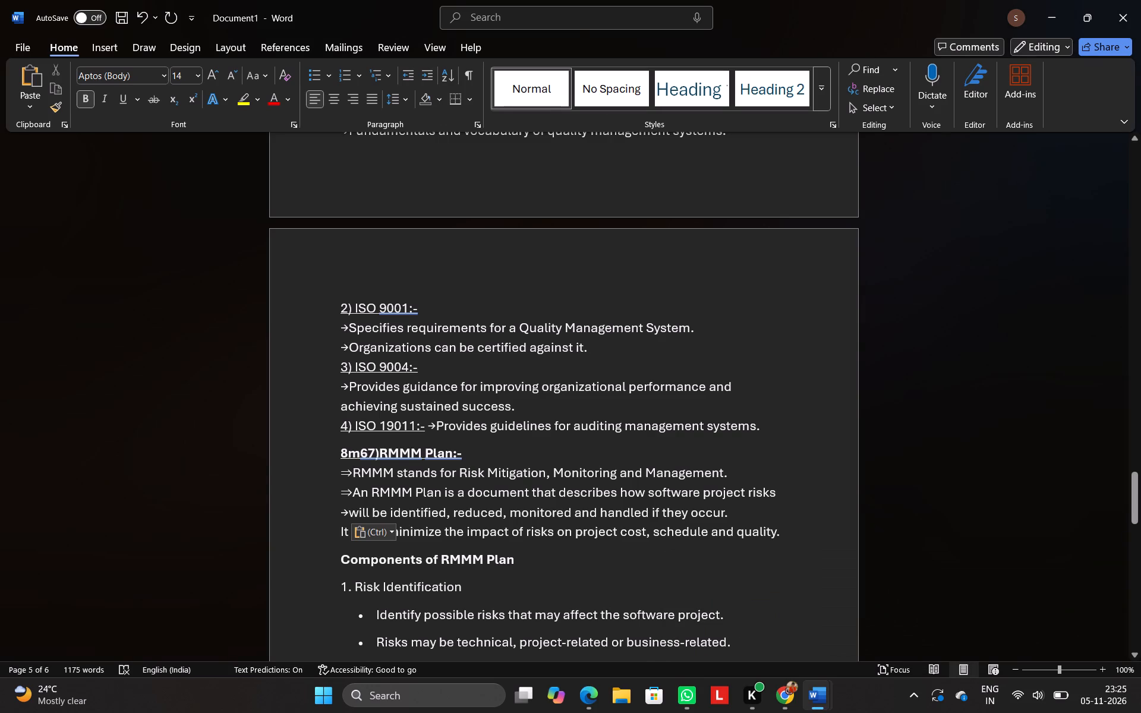
pyautogui.click(863, 489)
pyautogui.scroll(-1, 765, 447)
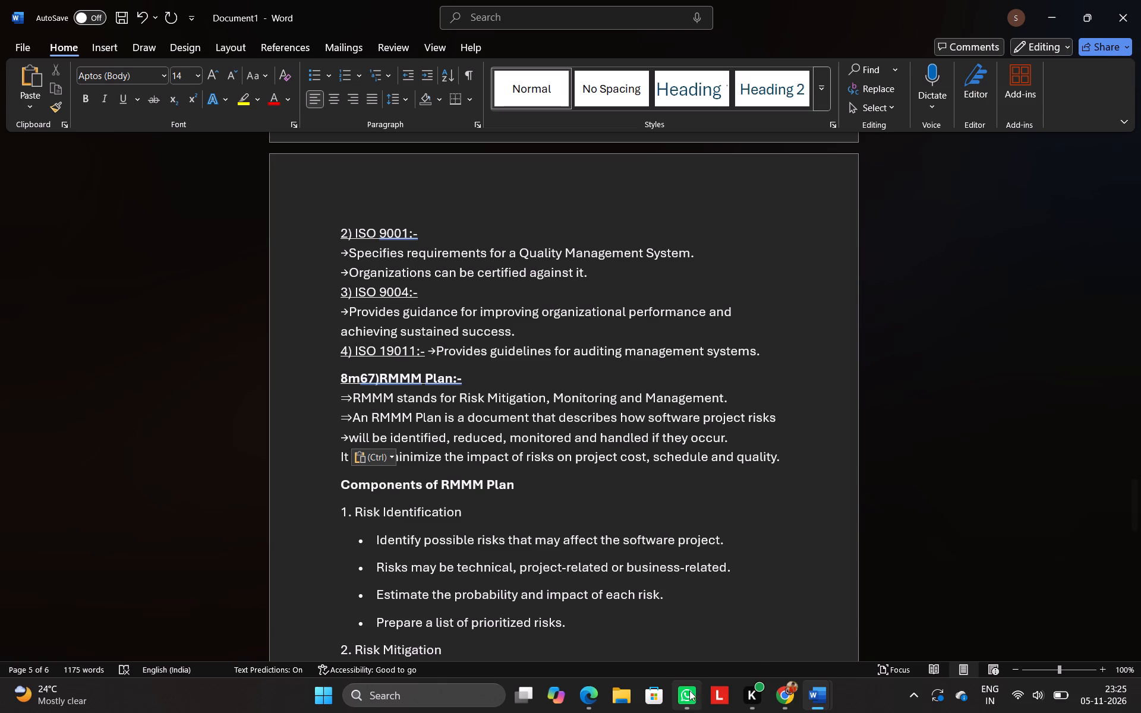
pyautogui.click(588, 689)
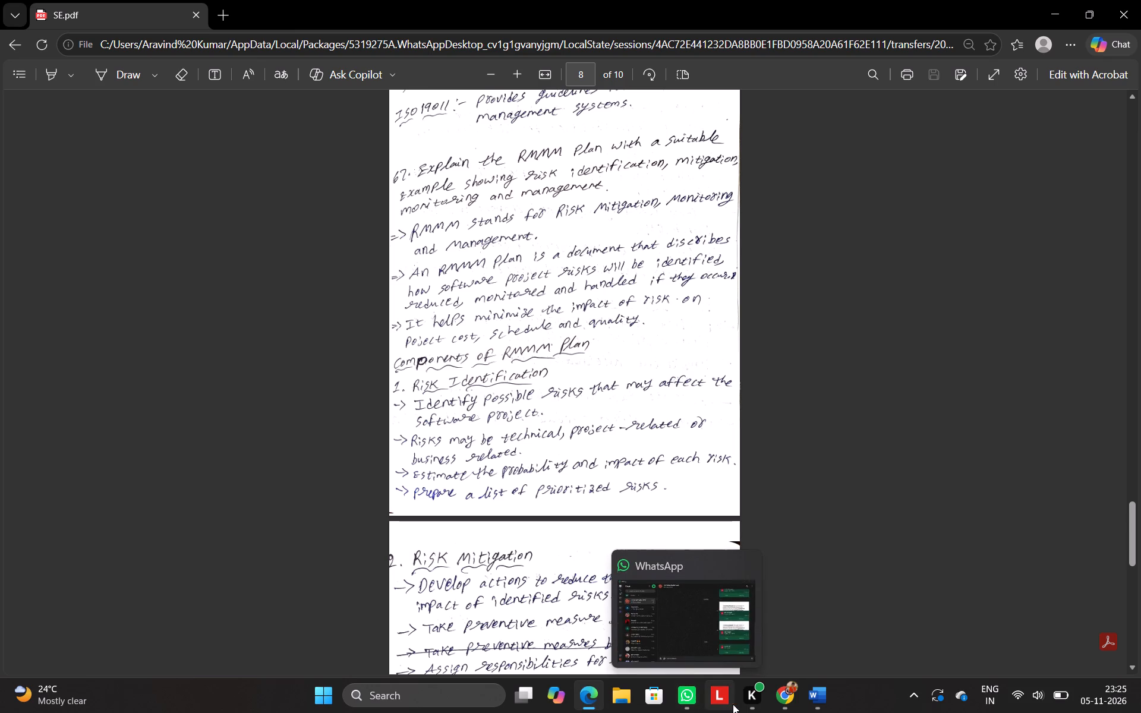
pyautogui.click(811, 689)
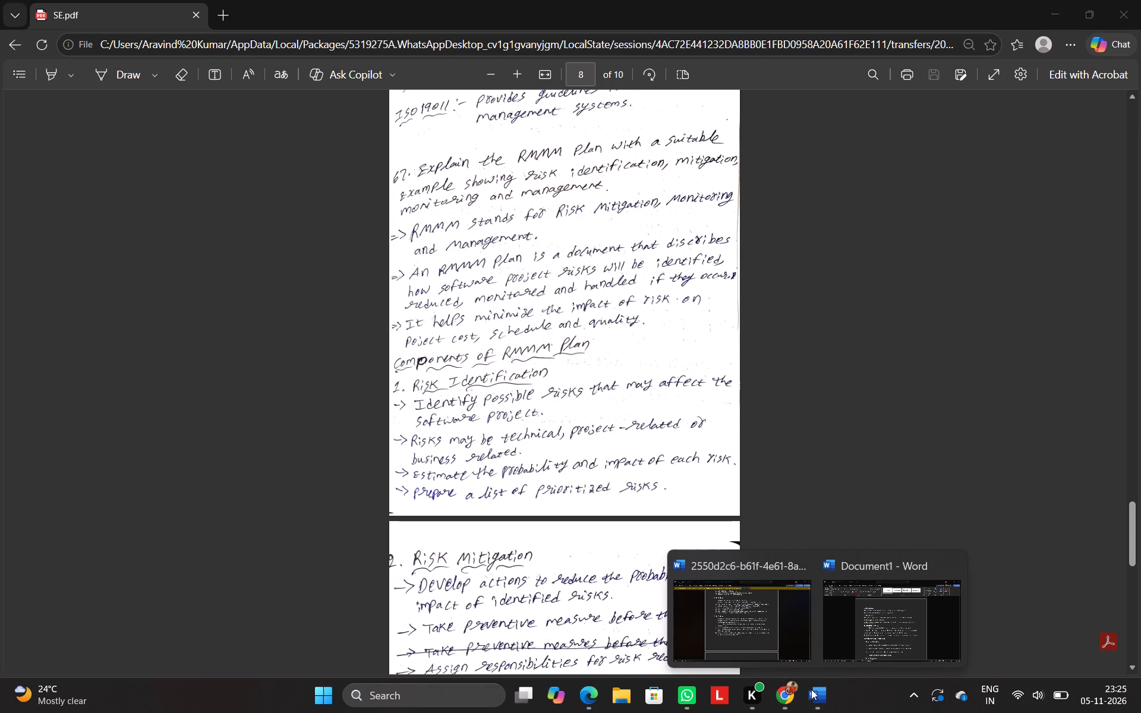
pyautogui.click(864, 635)
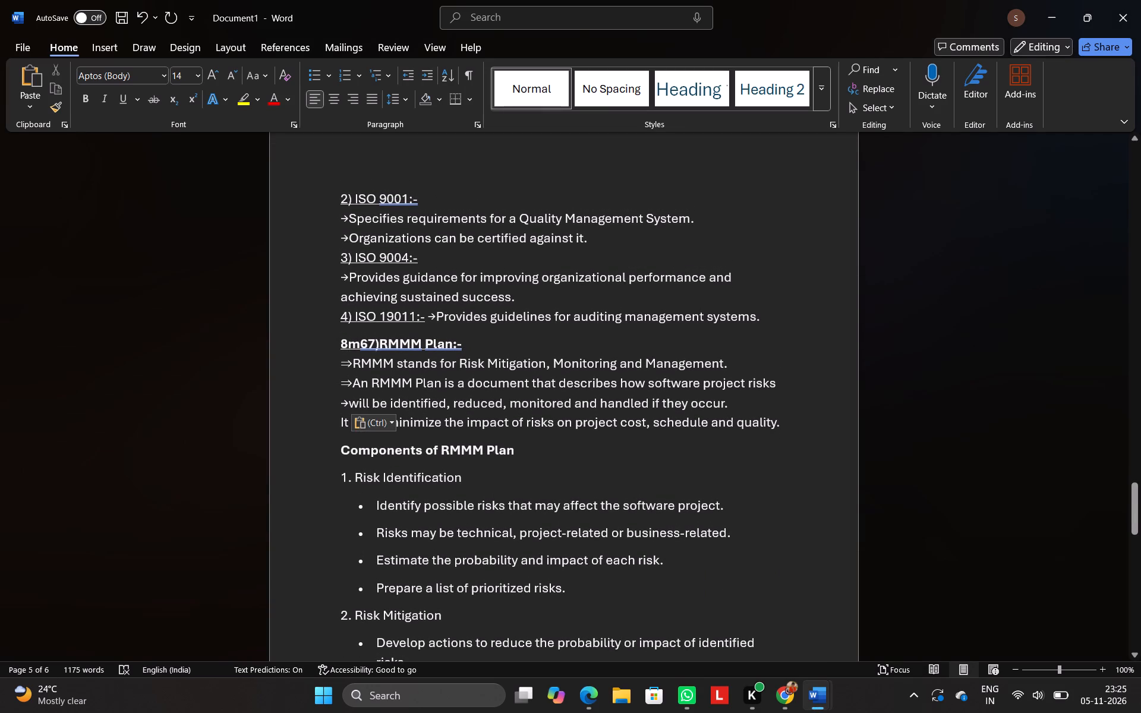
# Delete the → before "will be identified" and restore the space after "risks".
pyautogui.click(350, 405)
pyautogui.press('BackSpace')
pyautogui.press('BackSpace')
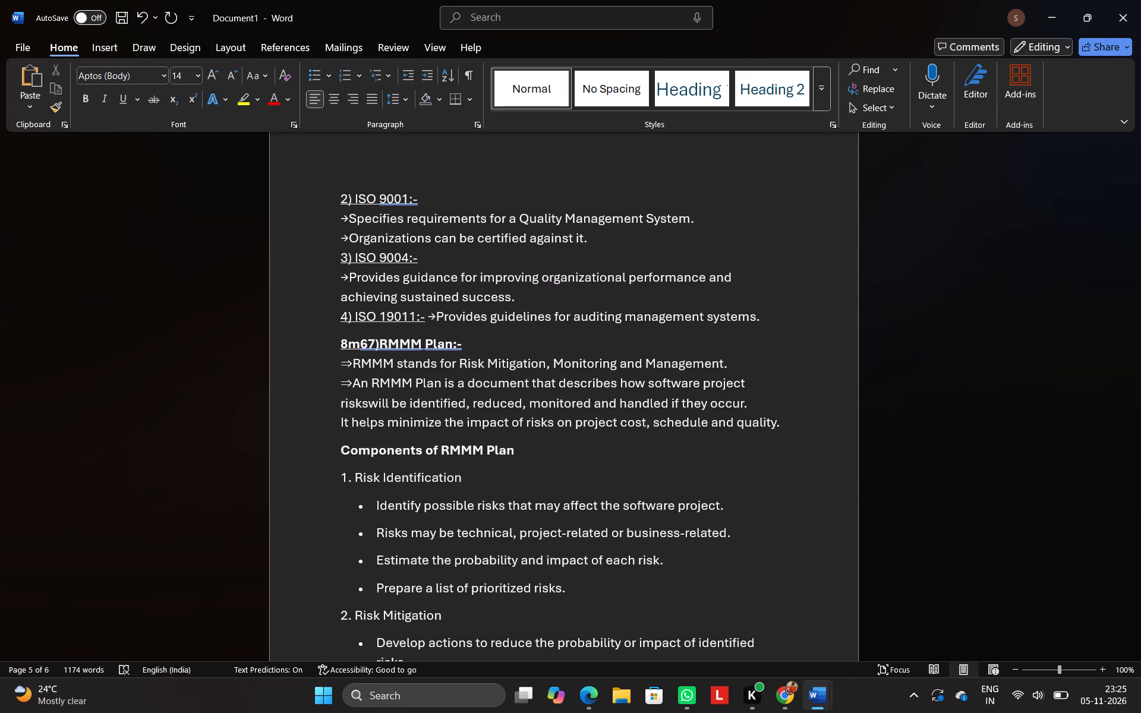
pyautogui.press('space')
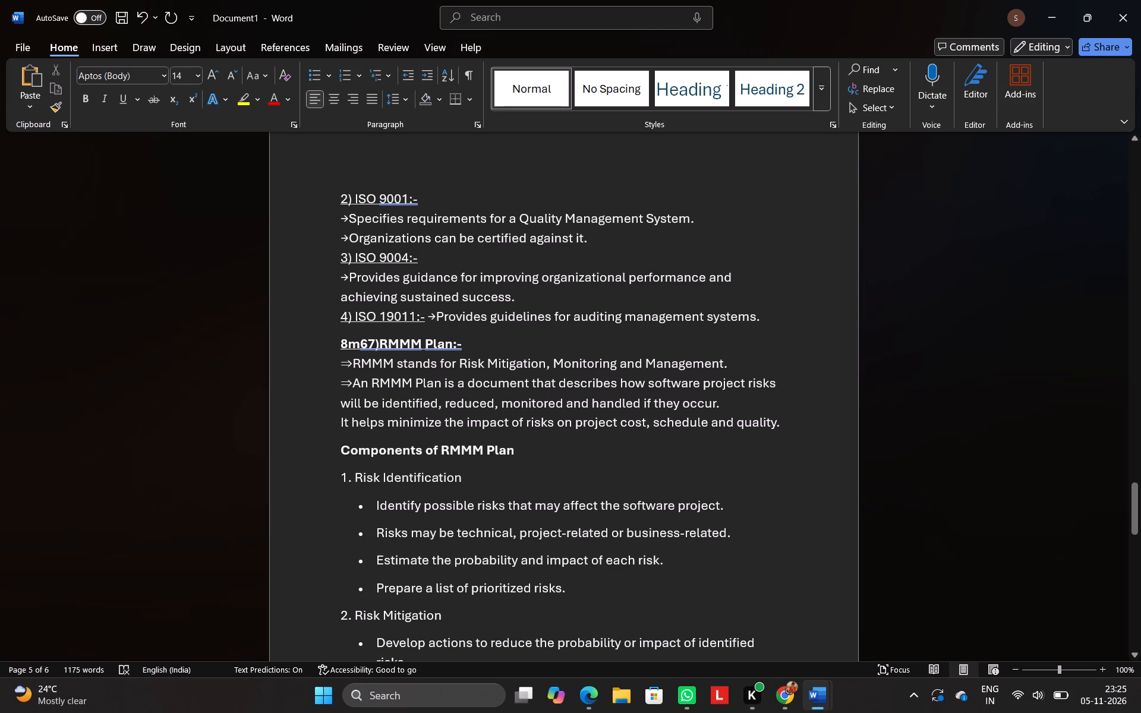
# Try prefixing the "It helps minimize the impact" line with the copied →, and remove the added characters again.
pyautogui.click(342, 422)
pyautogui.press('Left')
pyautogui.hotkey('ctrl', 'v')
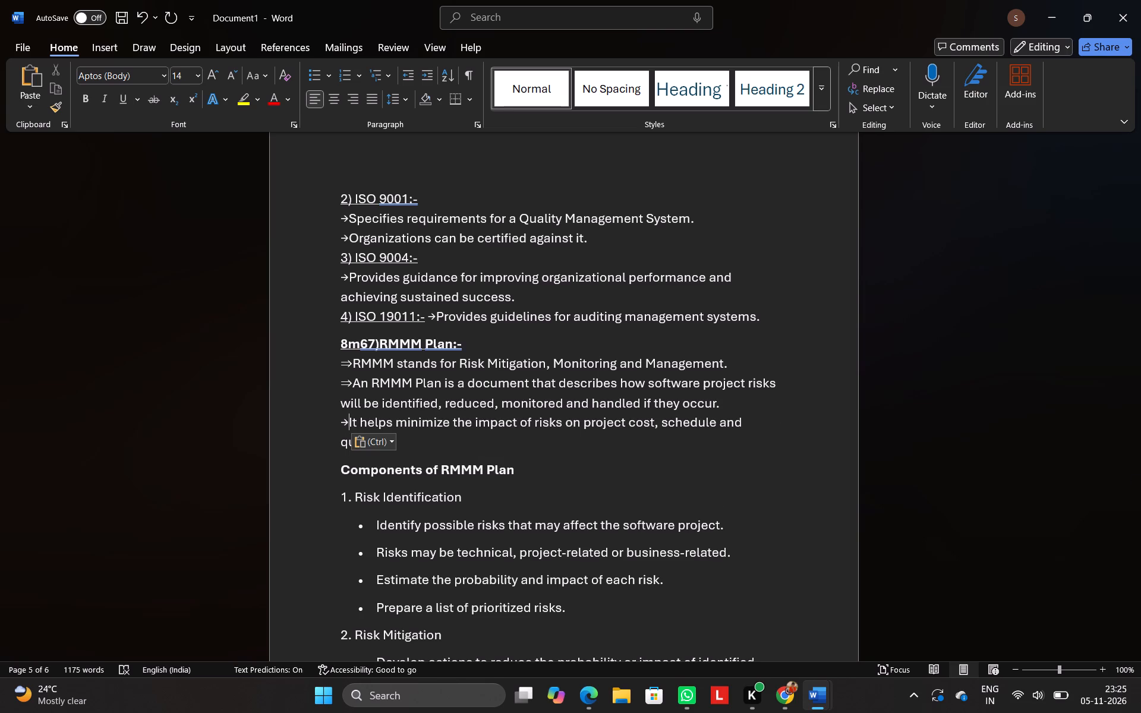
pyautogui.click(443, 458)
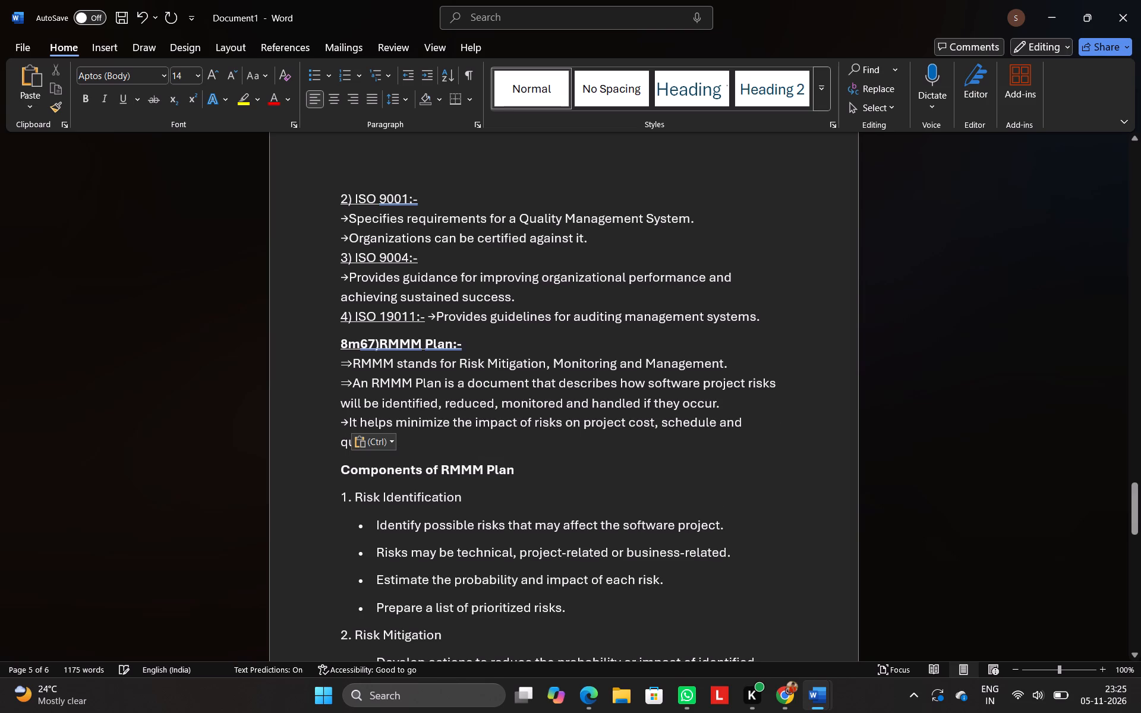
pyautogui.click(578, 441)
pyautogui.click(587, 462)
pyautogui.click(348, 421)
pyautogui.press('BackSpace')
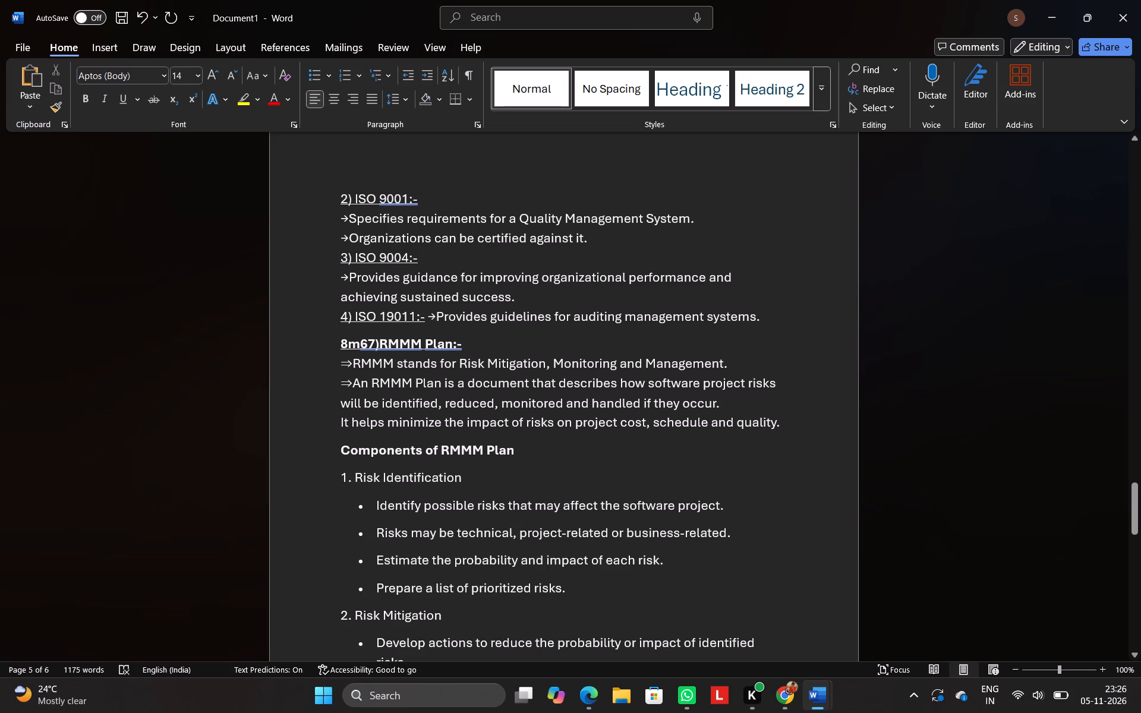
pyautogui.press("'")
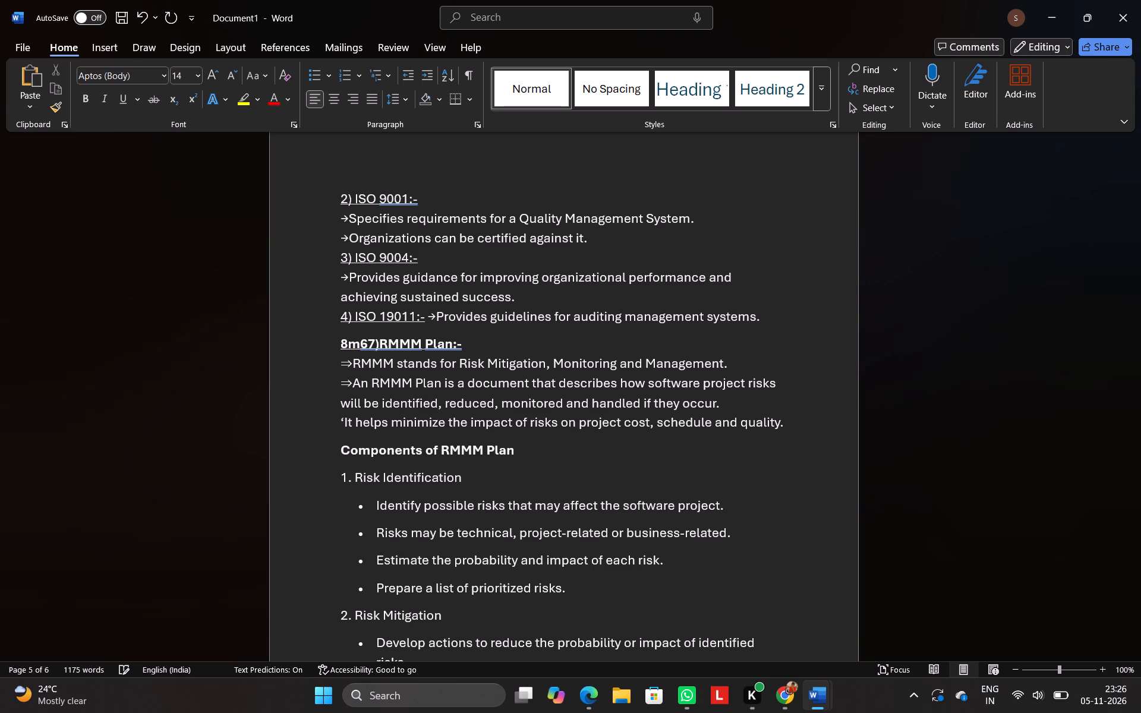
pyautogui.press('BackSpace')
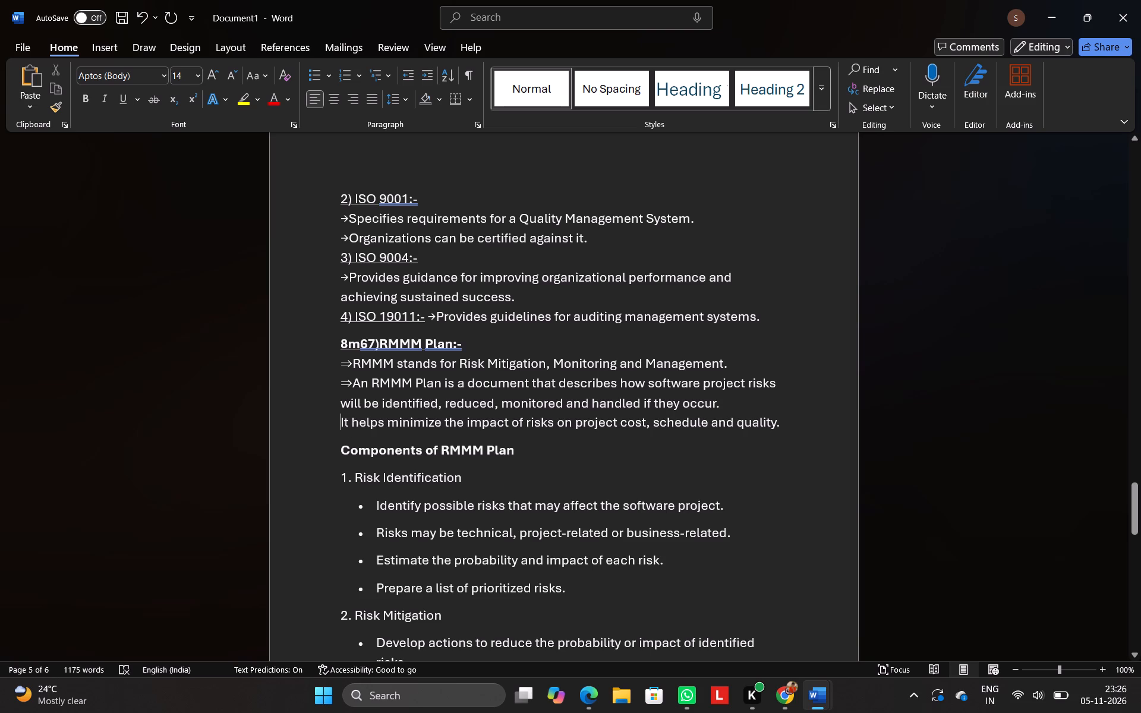
# Check question 67 in the SE.pdf notes, and underline the "Components of RMMM Plan" heading in Word, ending it with ":-".
pyautogui.click(586, 694)
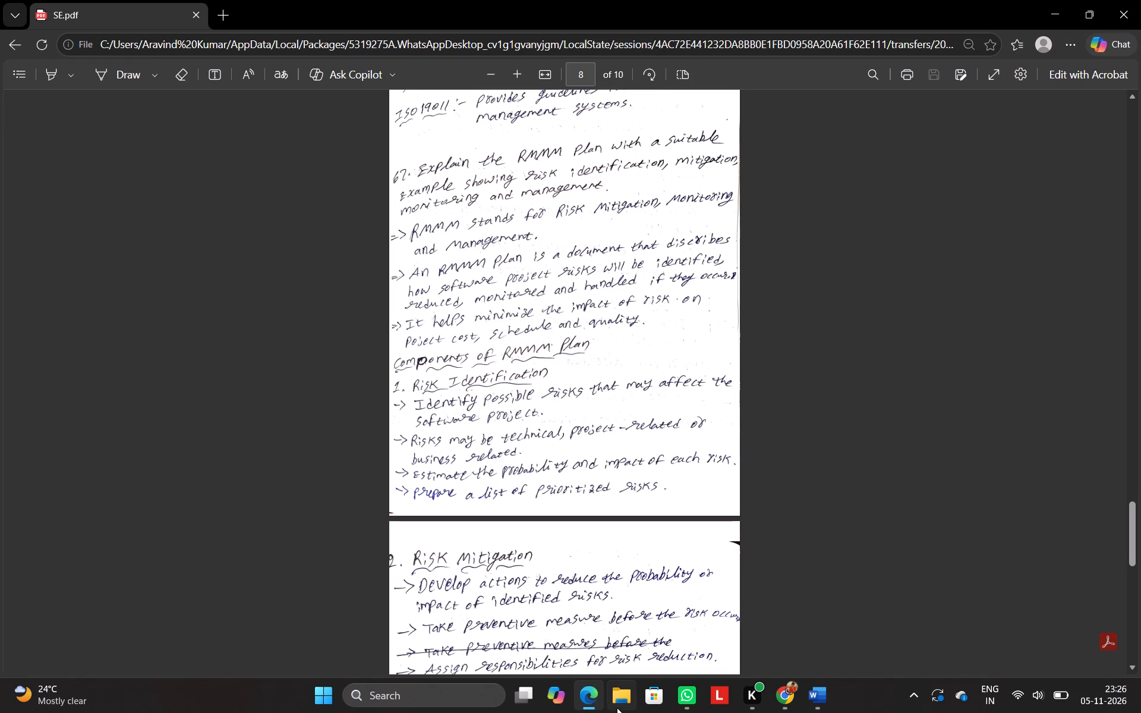
pyautogui.click(590, 699)
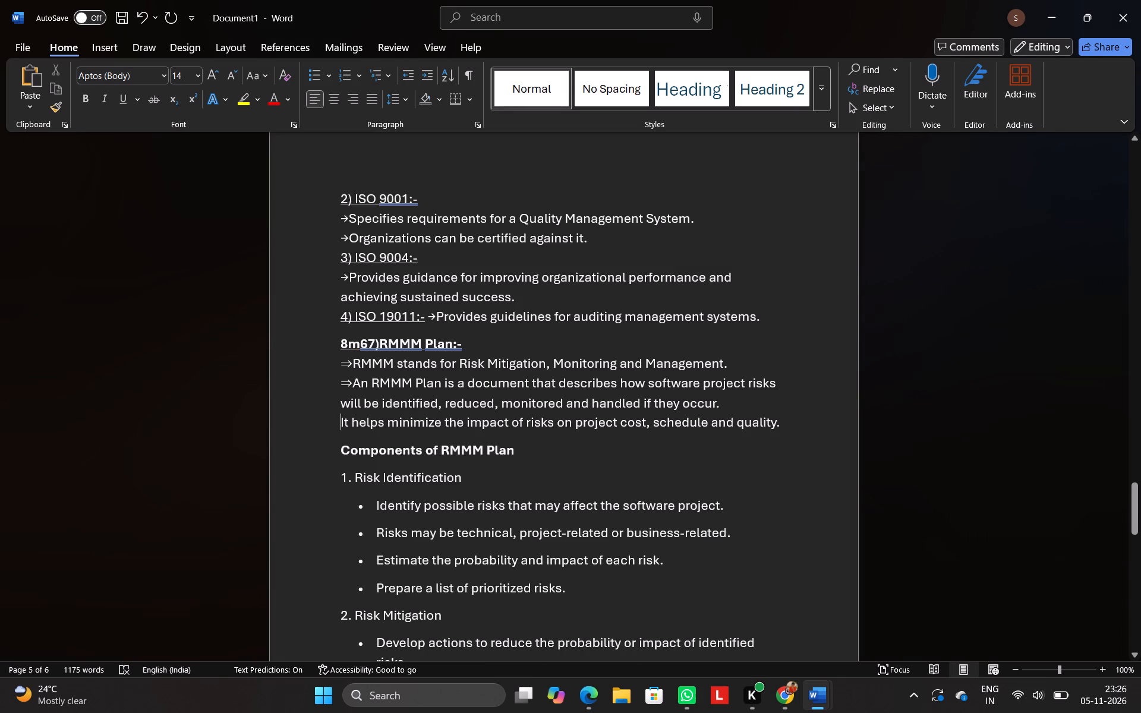
pyautogui.scroll(-1, 623, 503)
pyautogui.scroll(1, 623, 503)
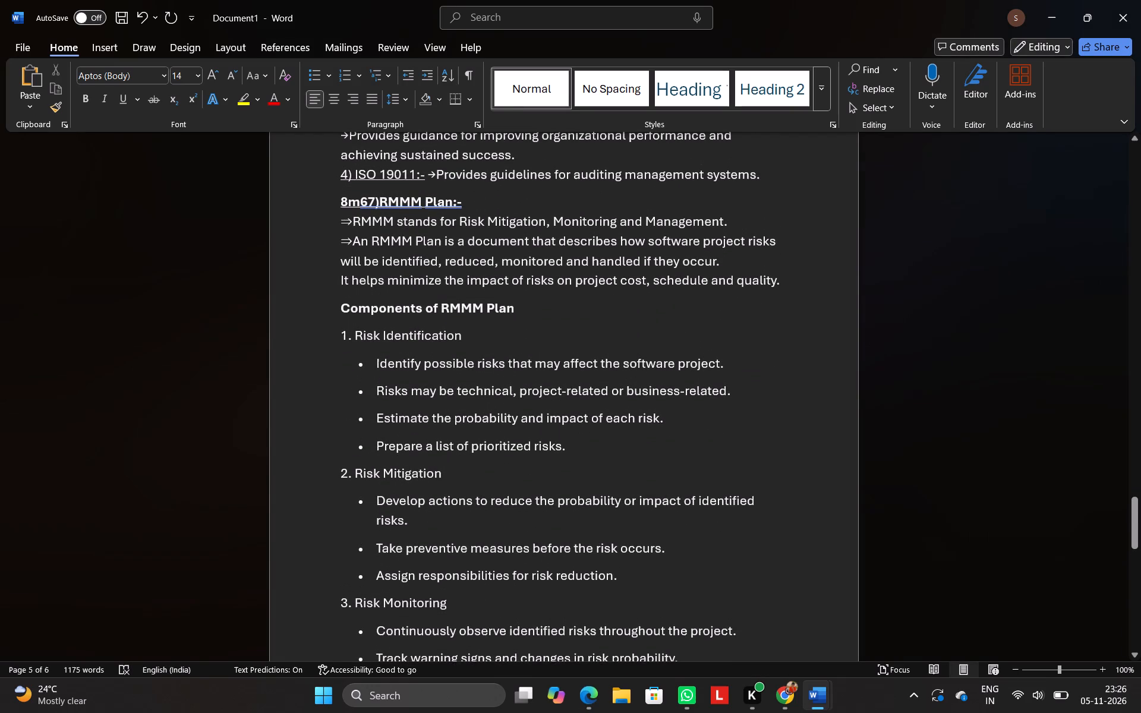
pyautogui.moveTo(341, 308); pyautogui.dragTo(524, 323)
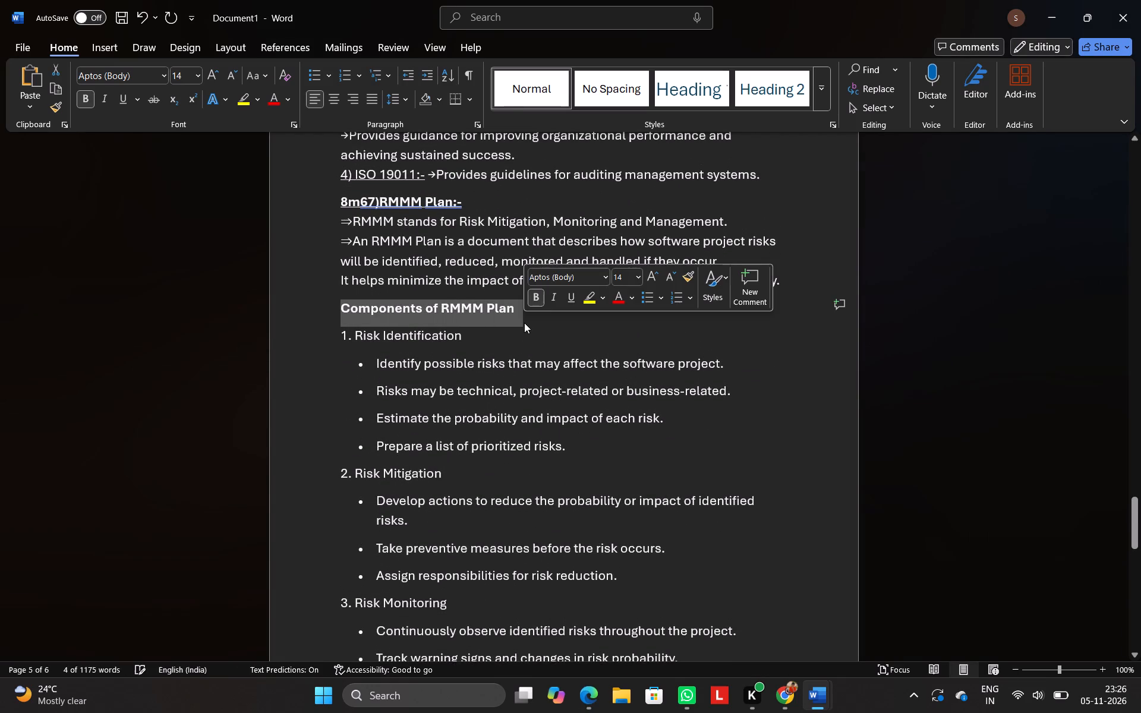
pyautogui.click(570, 299)
pyautogui.click(541, 333)
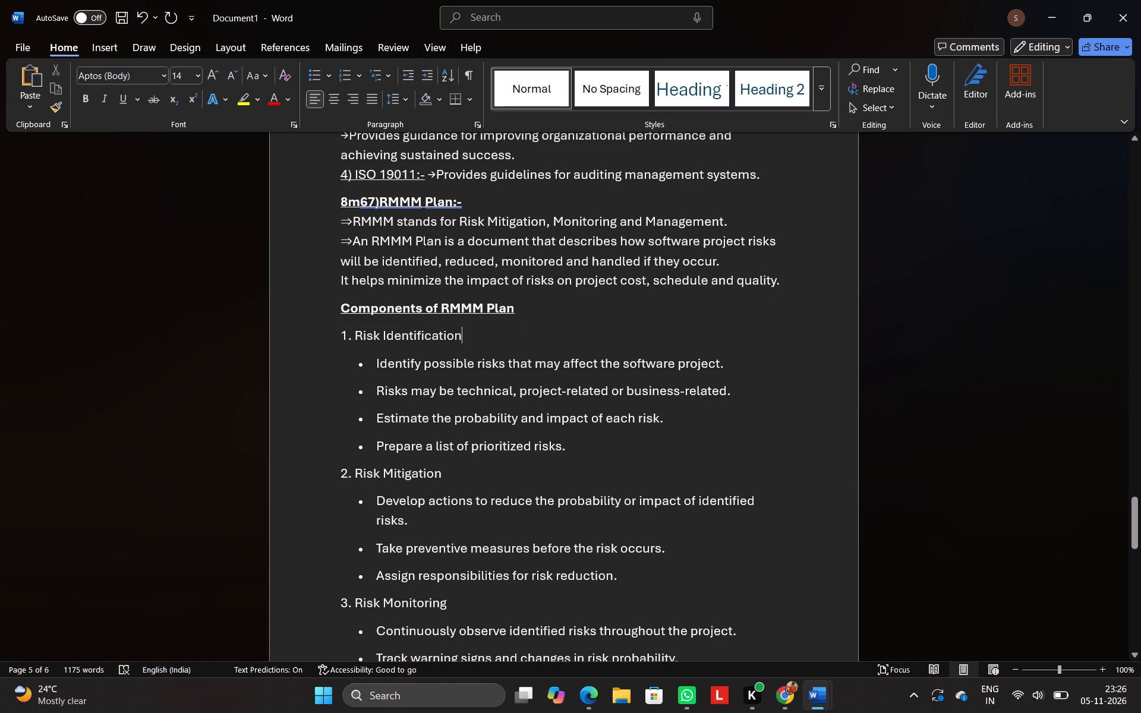
pyautogui.click(532, 311)
pyautogui.write(':-')
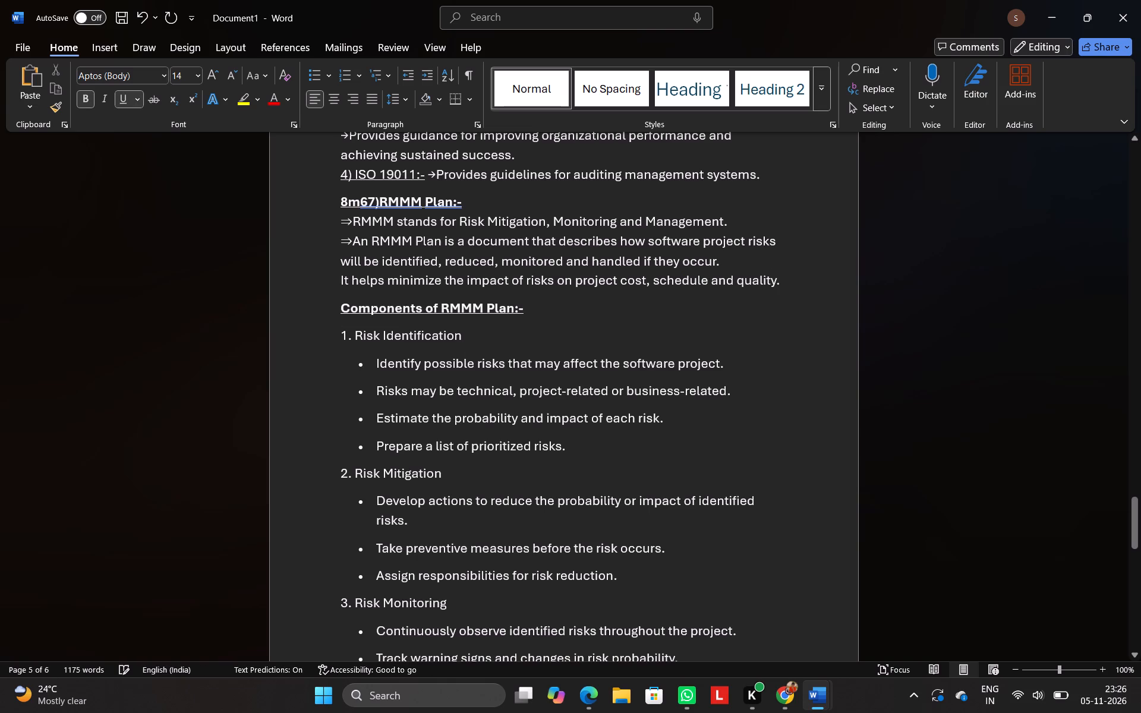
# Reformat "1. Risk Identification" as the underlined heading "1)Risk Identification:-" on a line break directly below the Components heading.
pyautogui.click(356, 337)
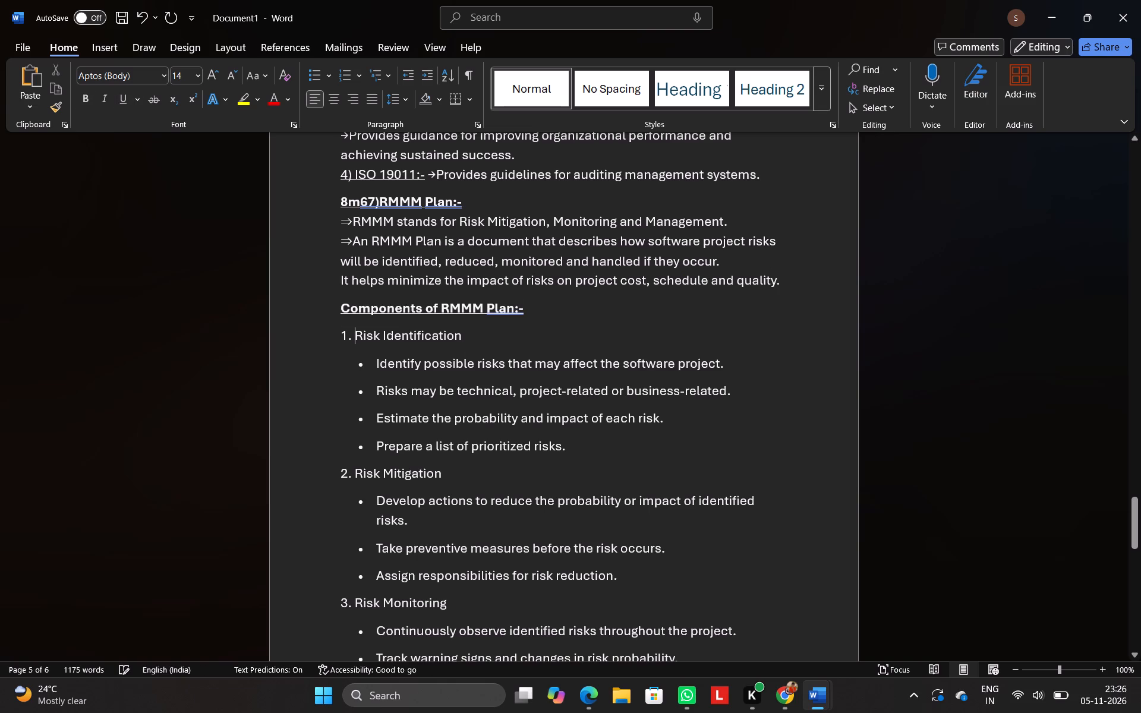
pyautogui.press('BackSpace')
pyautogui.press('BackSpace')
pyautogui.hotkey('shift', ')')
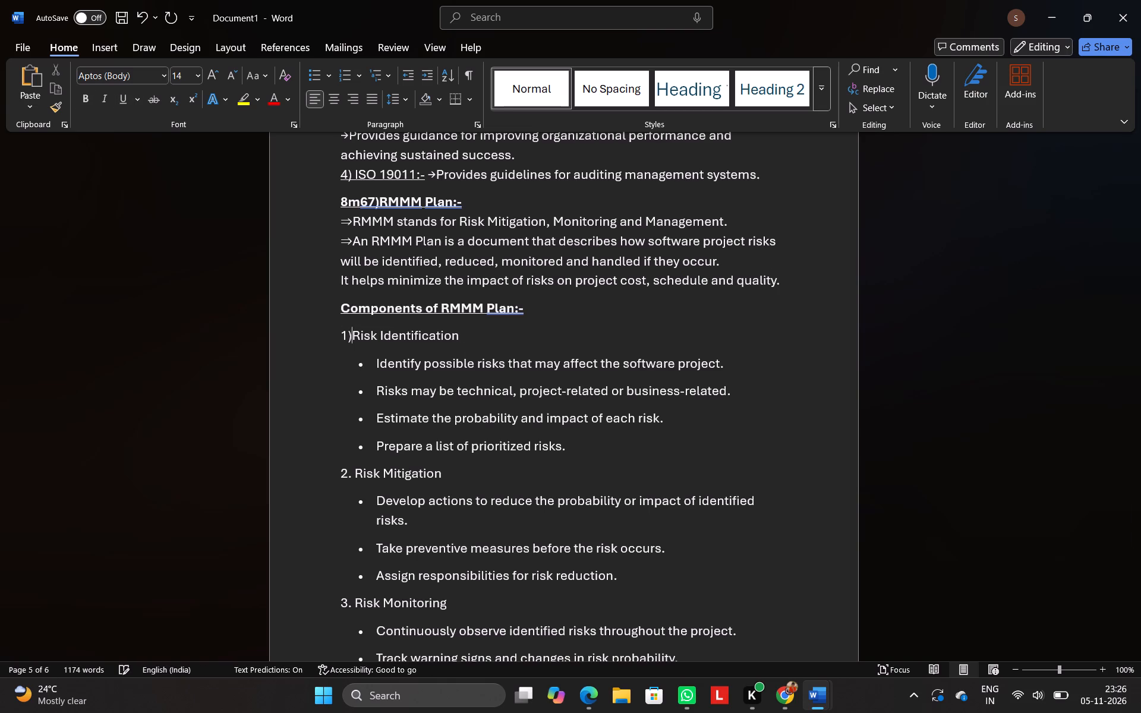
pyautogui.press('Left')
pyautogui.press('Left')
pyautogui.press('BackSpace')
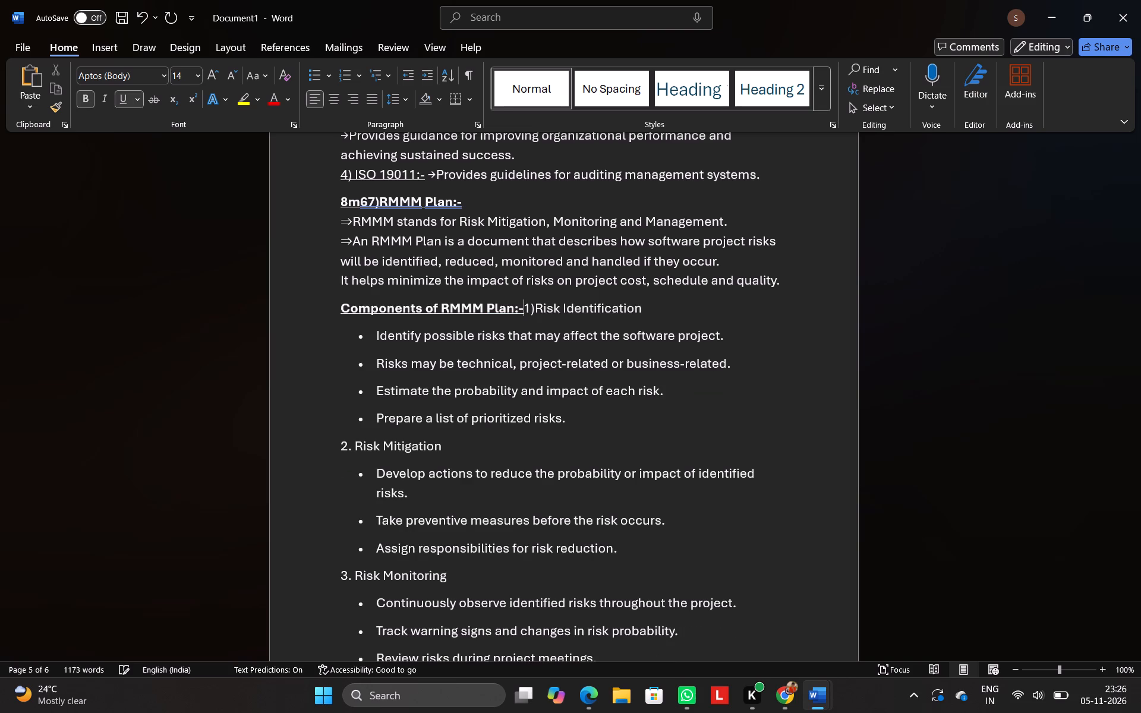
pyautogui.hotkey('shift', 'Return')
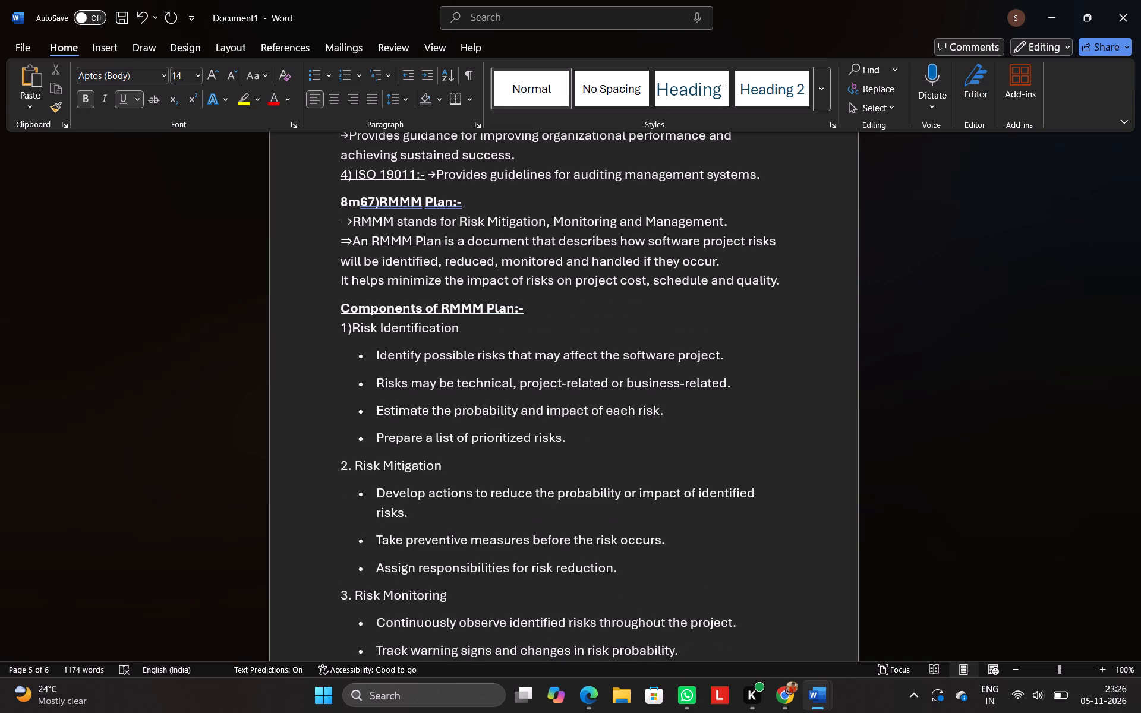
pyautogui.moveTo(341, 325); pyautogui.dragTo(464, 321)
pyautogui.click(506, 296)
pyautogui.click(493, 327)
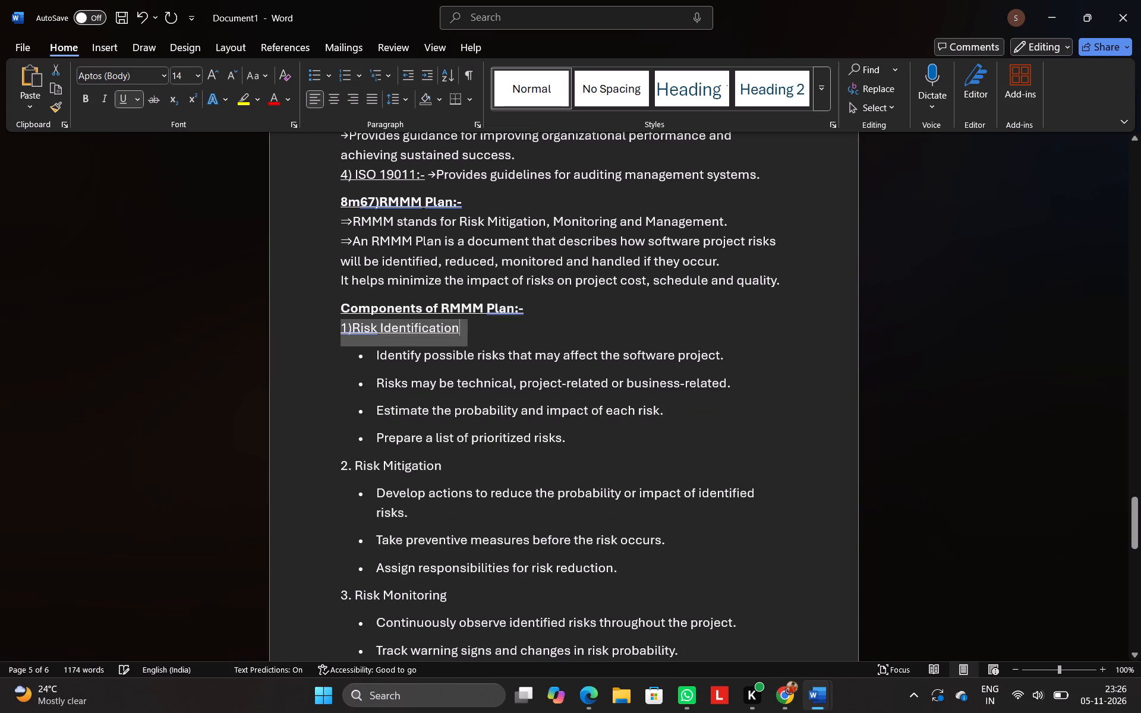
pyautogui.write(':-')
# Convert the "Identify possible risks" and "Risks may be technical" bullets into plain line-broken text under Risk Identification.
pyautogui.click(374, 354)
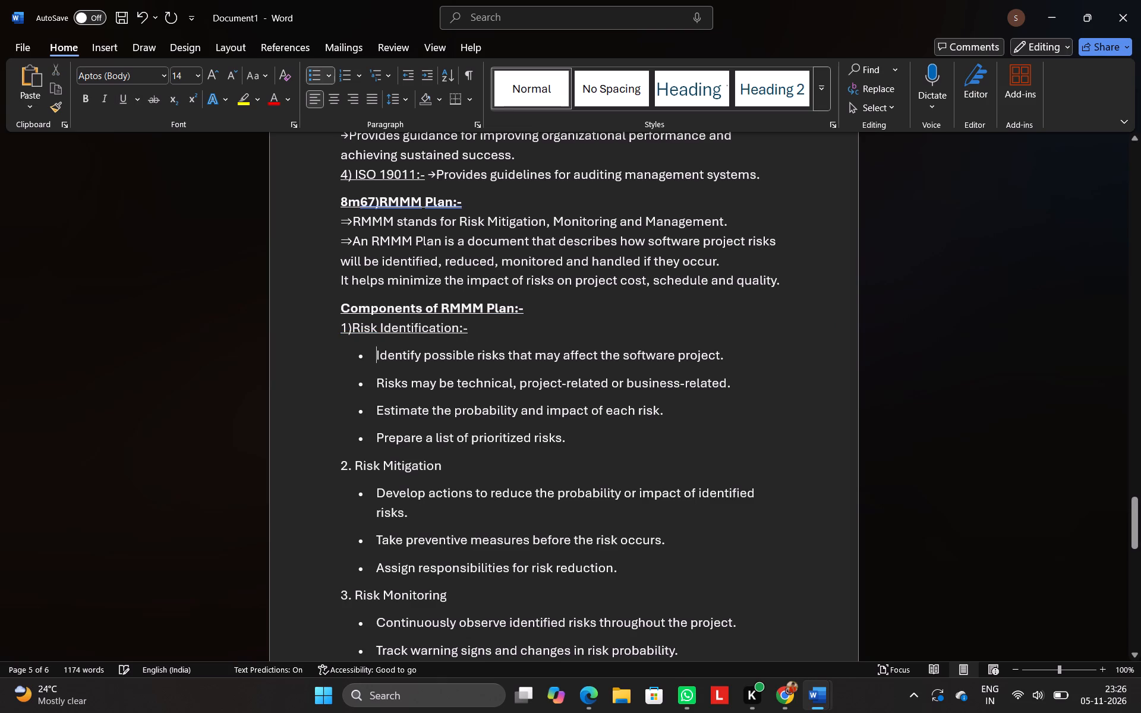
pyautogui.press('BackSpace')
pyautogui.press('BackSpace')
pyautogui.press('BackSpace')
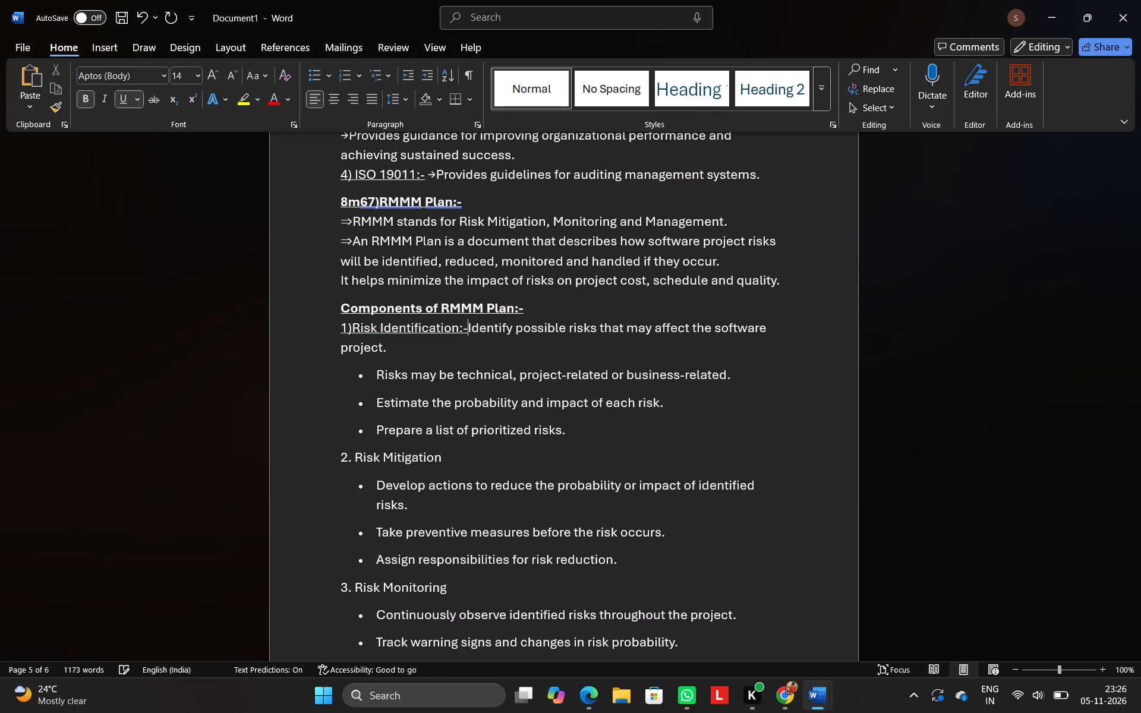
pyautogui.hotkey('shift', 'Return')
pyautogui.click(374, 370)
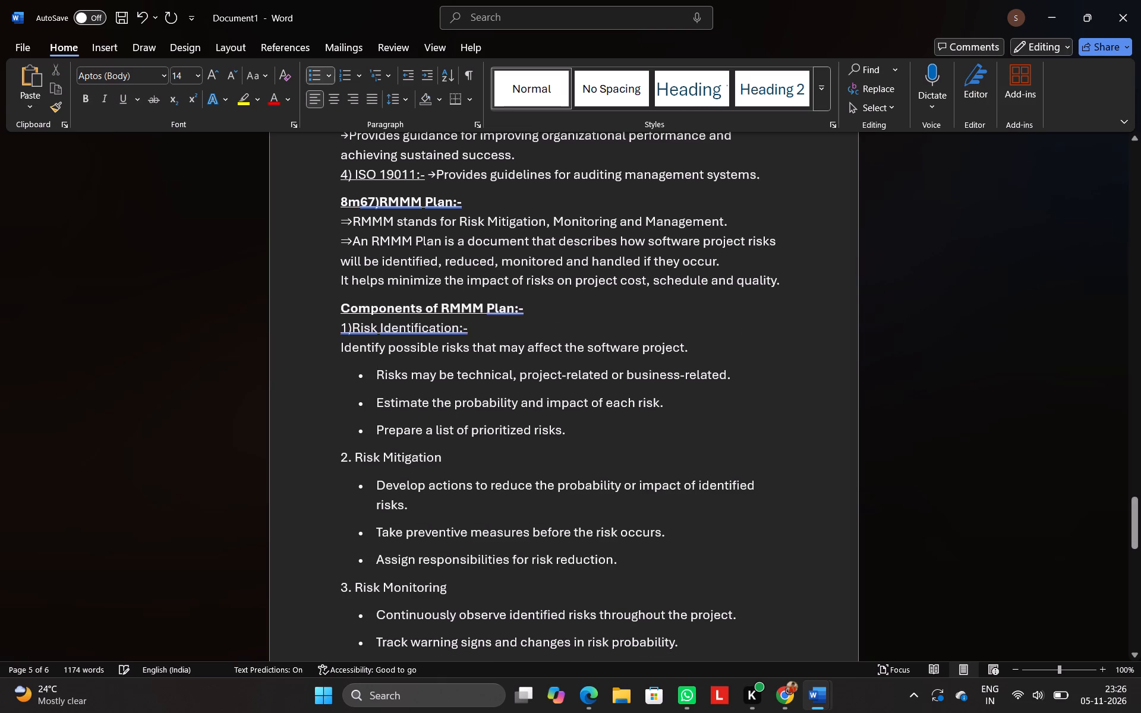
pyautogui.press('BackSpace')
pyautogui.press('BackSpace')
pyautogui.press('BackSpace')
pyautogui.hotkey('shift', 'Return')
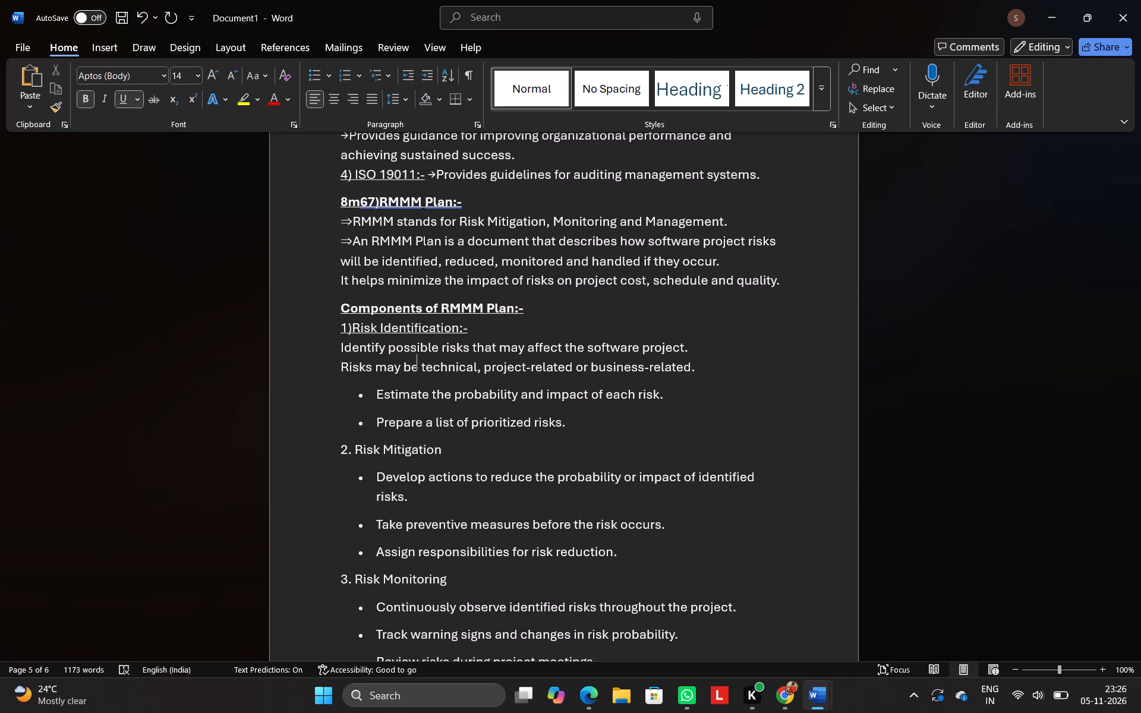
# Convert the "Estimate the probability" and "Prepare a list" bullets into plain line-broken text under Risk Identification.
pyautogui.click(377, 387)
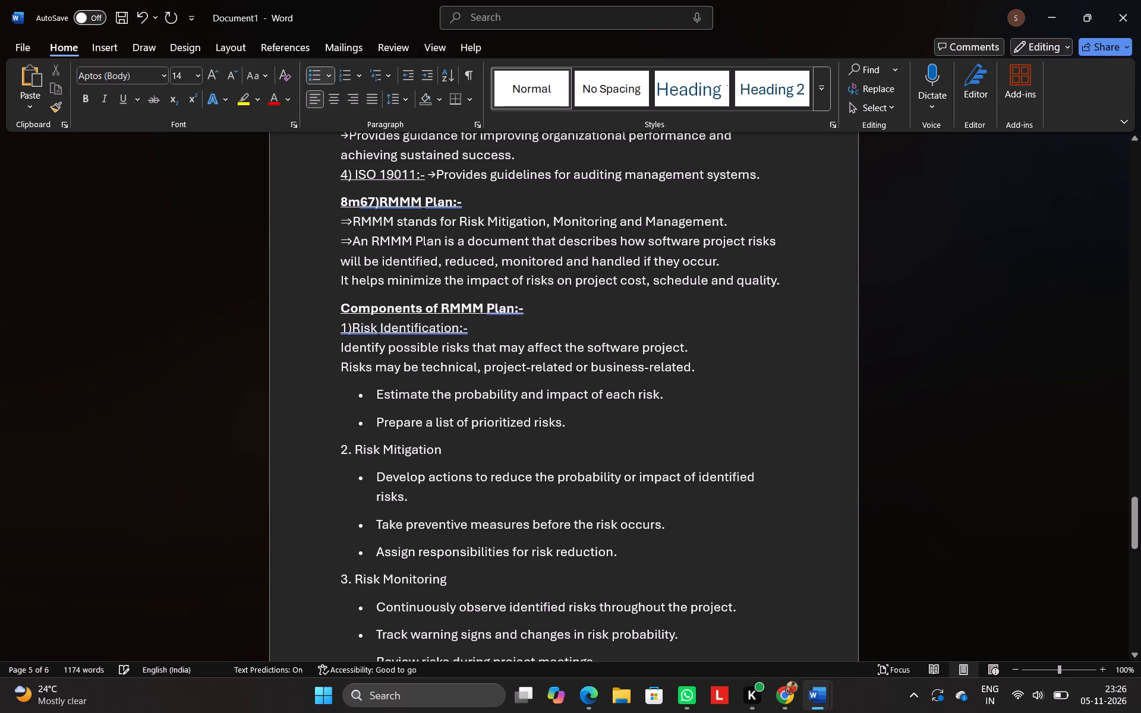
pyautogui.press('BackSpace')
pyautogui.press('BackSpace')
pyautogui.press('BackSpace')
pyautogui.hotkey('shift', 'Return')
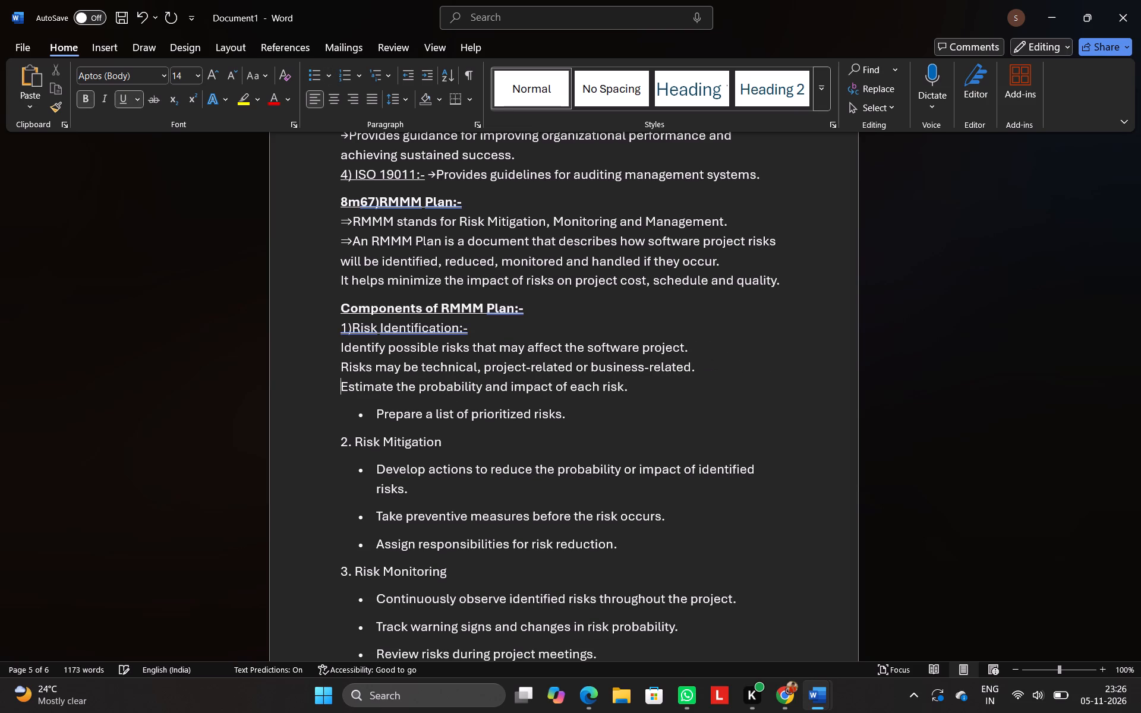
pyautogui.click(375, 415)
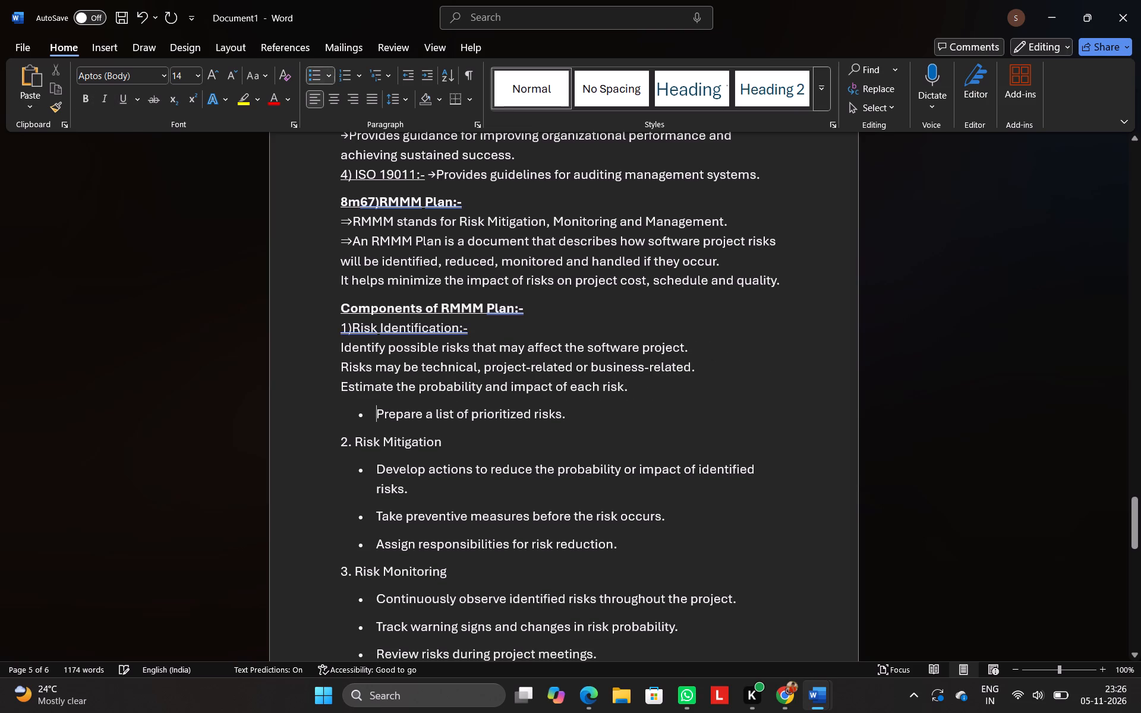
pyautogui.press('BackSpace')
pyautogui.press('BackSpace')
pyautogui.press('BackSpace')
pyautogui.hotkey('shift', 'Return')
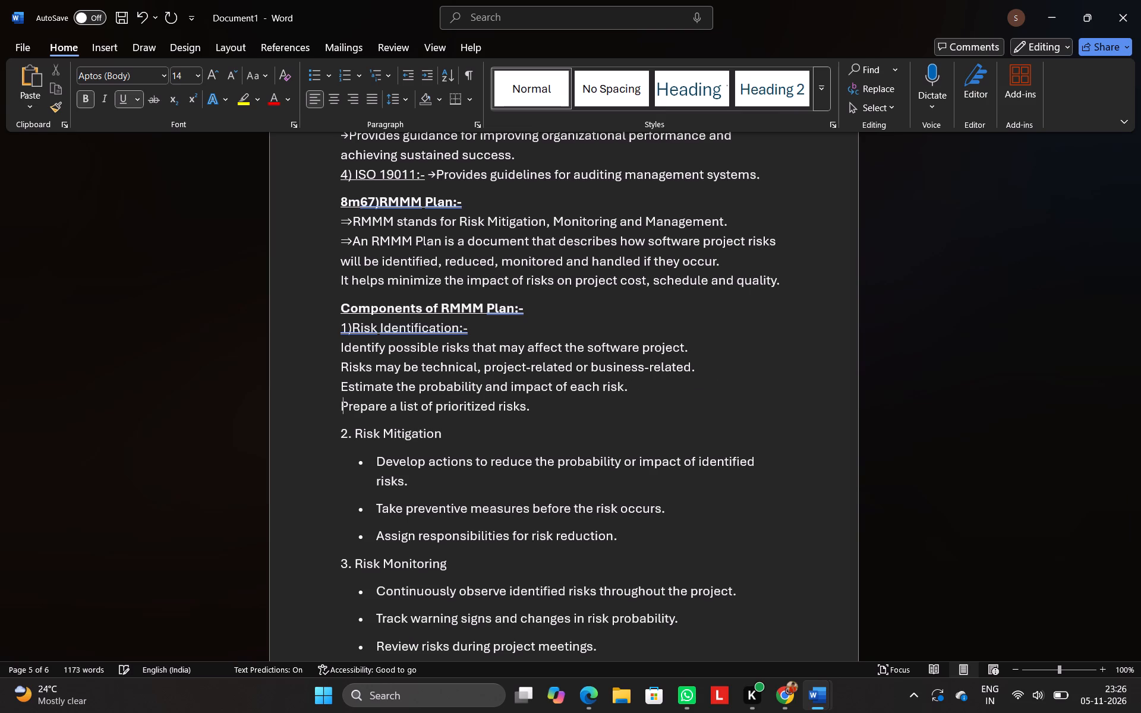
# Copy the → from the "Organizations can be certified" line and paste it before the "Identify possible risks" and "Risks may be technical" lines.
pyautogui.scroll(1, 368, 254)
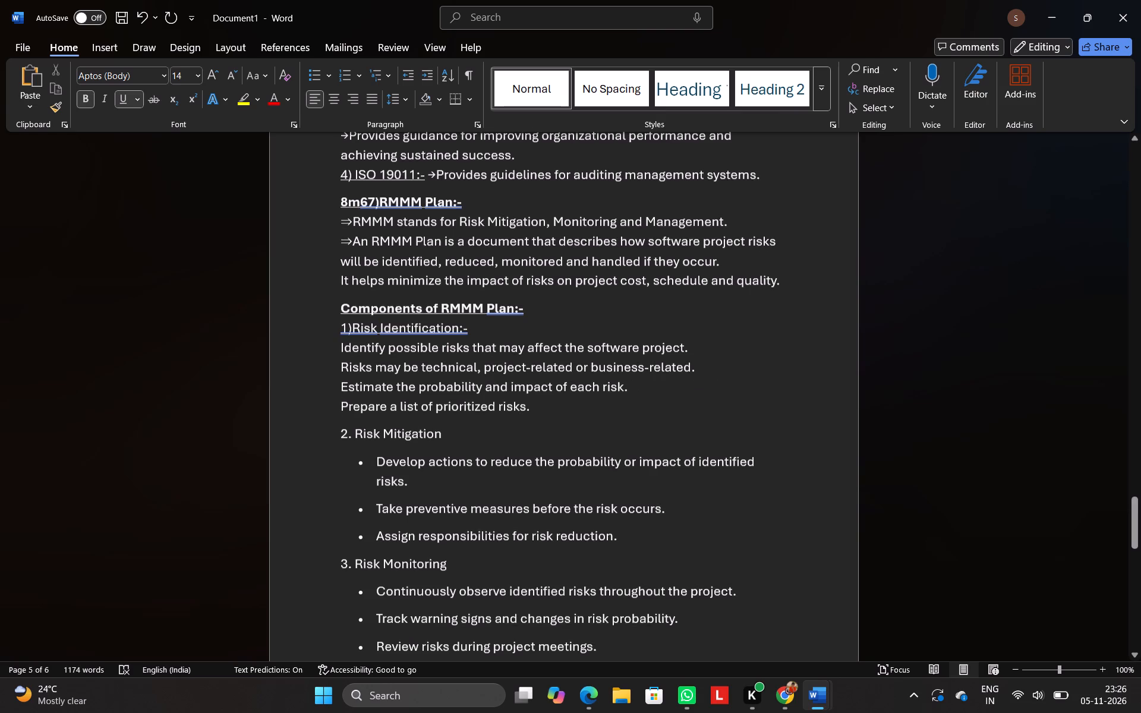
pyautogui.scroll(1, 368, 254)
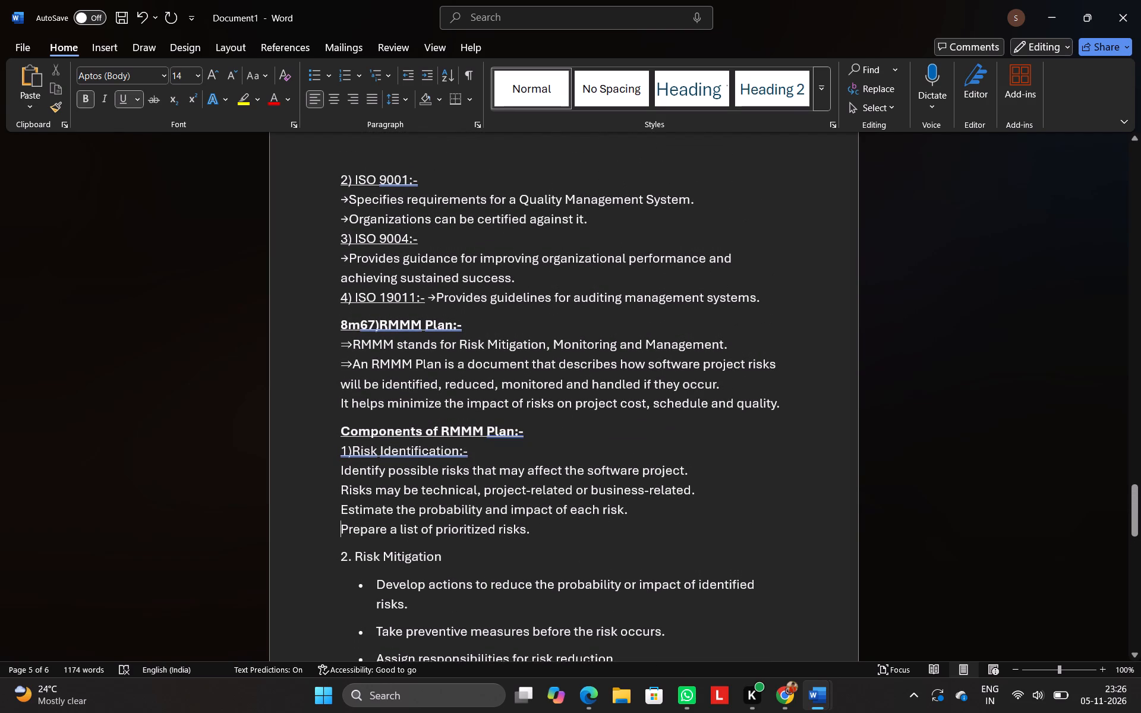
pyautogui.doubleClick(341, 219)
pyautogui.hotkey('ctrl', 'c')
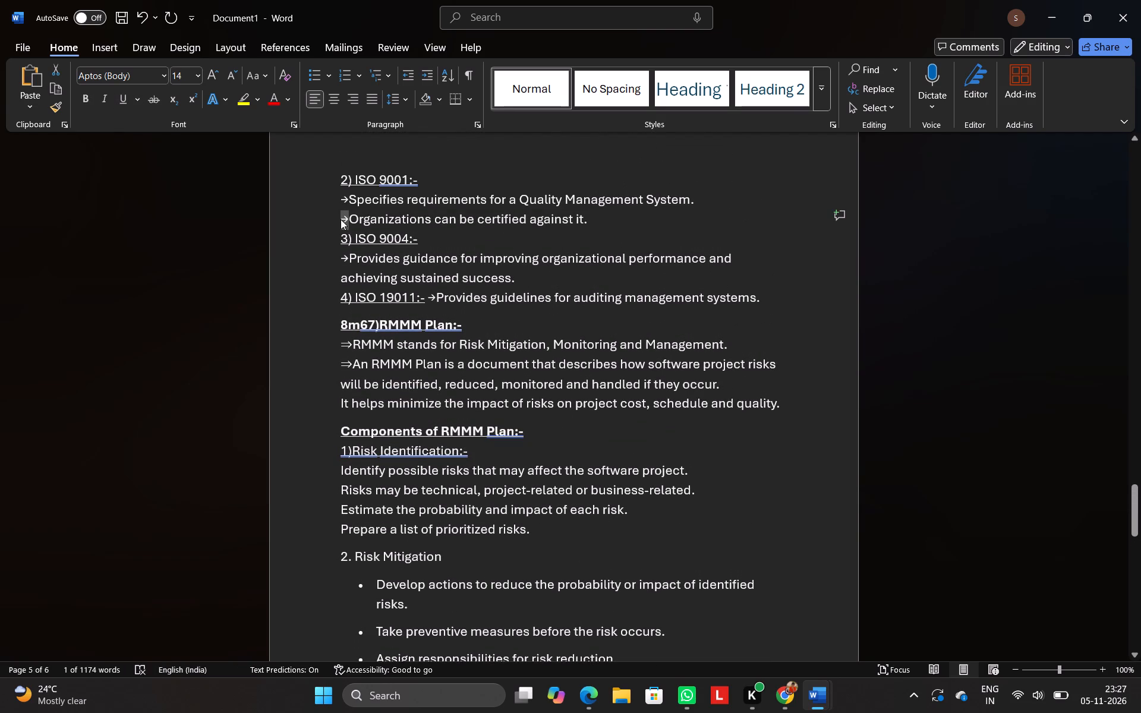
pyautogui.click(341, 478)
pyautogui.hotkey('ctrl', 'v')
pyautogui.keyDown('ctrl'); pyautogui.click(341, 478); pyautogui.keyUp('ctrl')
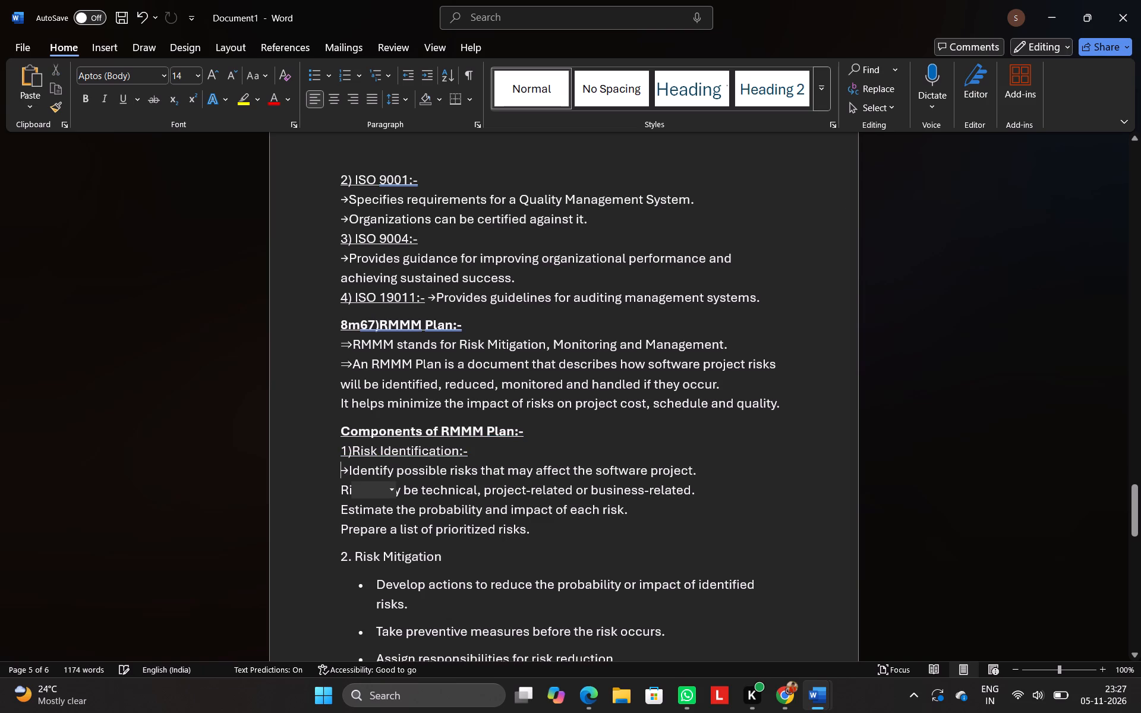
pyautogui.press('Down')
pyautogui.hotkey('ctrl', 'v')
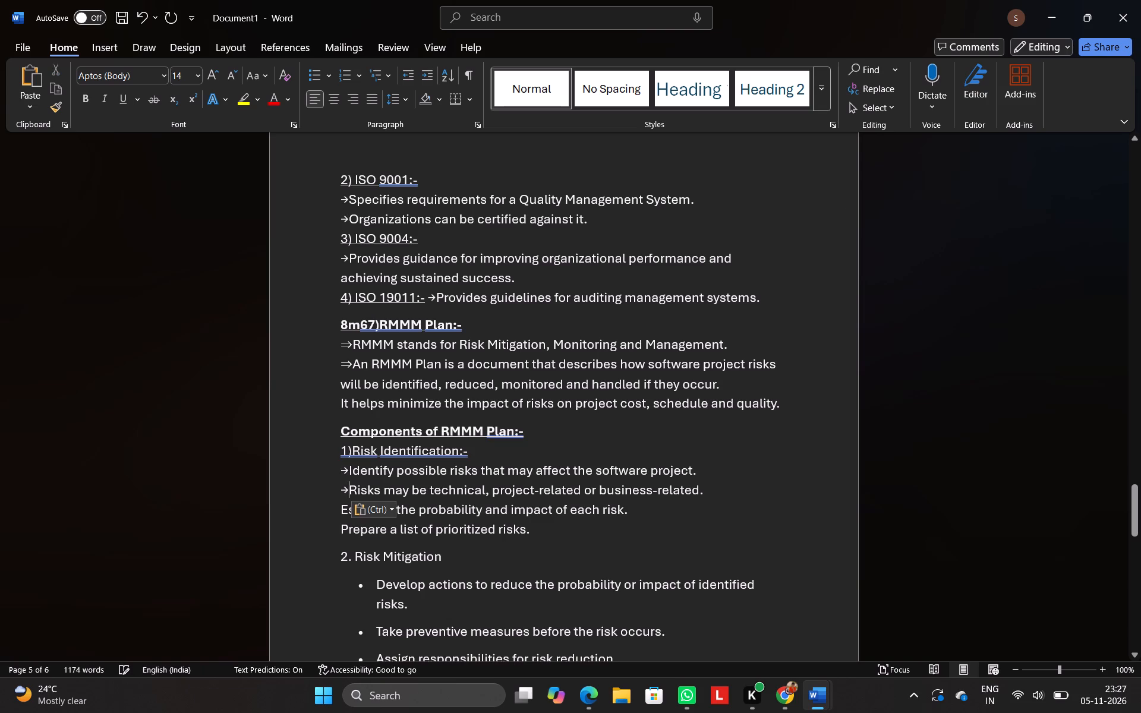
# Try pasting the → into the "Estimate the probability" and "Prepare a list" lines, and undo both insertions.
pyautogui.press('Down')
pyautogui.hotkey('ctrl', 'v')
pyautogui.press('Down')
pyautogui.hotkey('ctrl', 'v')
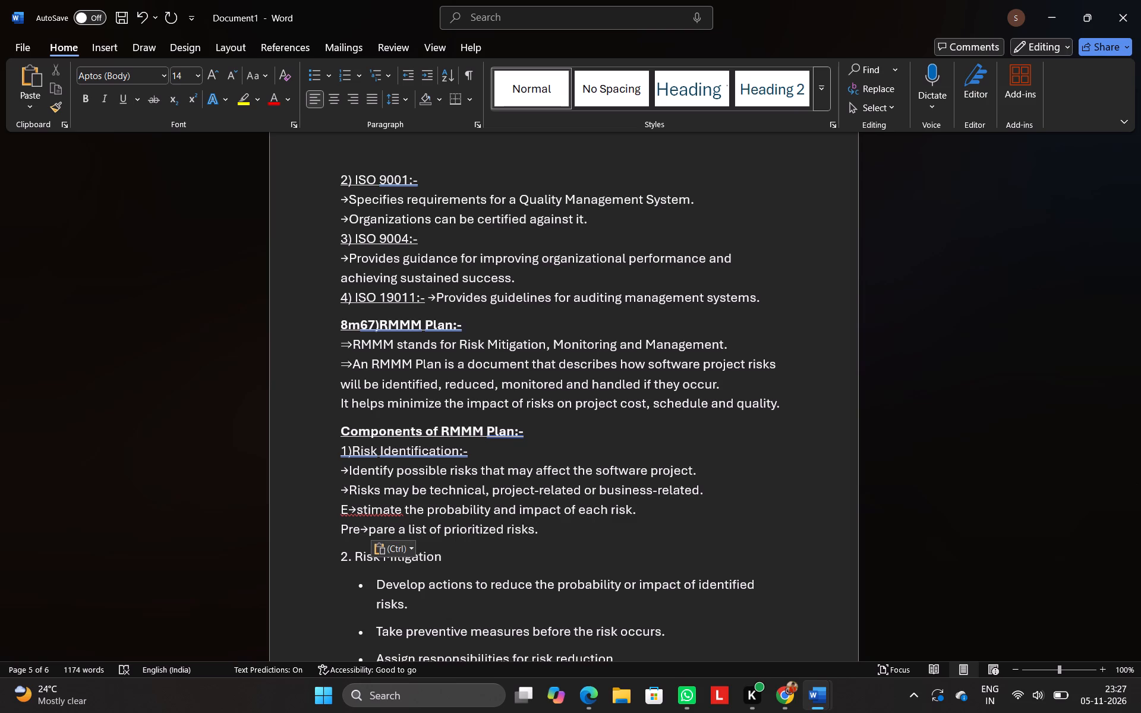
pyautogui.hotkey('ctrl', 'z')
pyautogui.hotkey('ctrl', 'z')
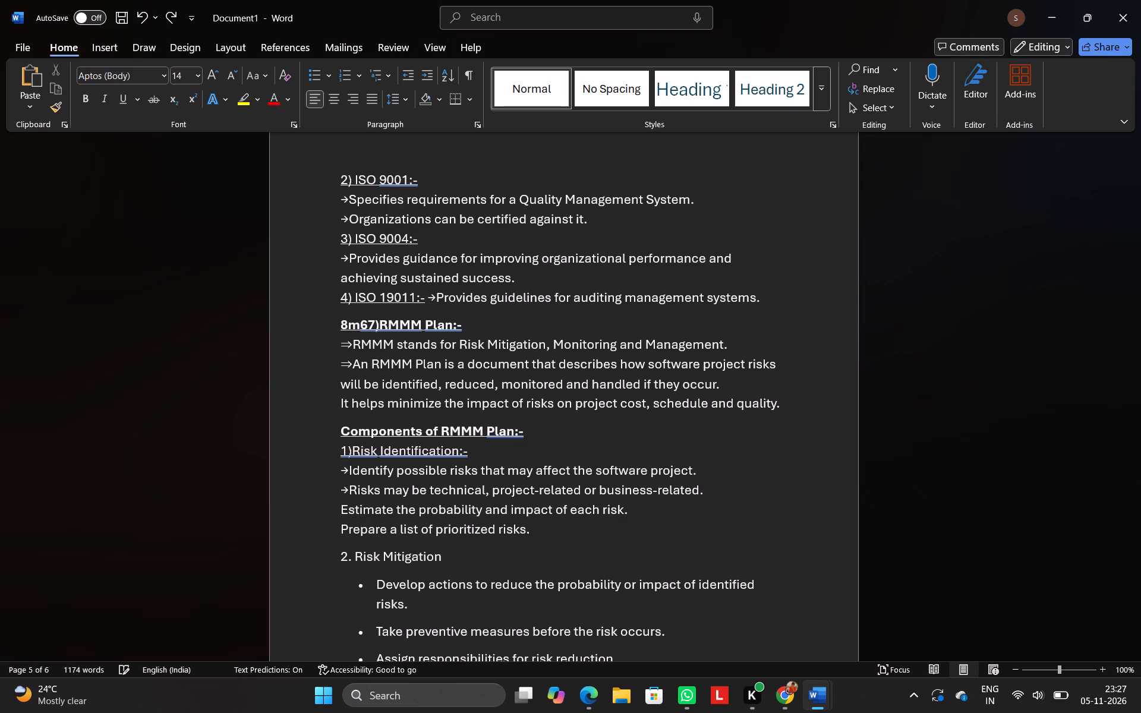
# Paste the → at the very start of the "Estimate the probability" and "Prepare a list" lines.
pyautogui.press('Left')
pyautogui.hotkey('ctrl', 'v')
pyautogui.press('Down')
pyautogui.press('Left')
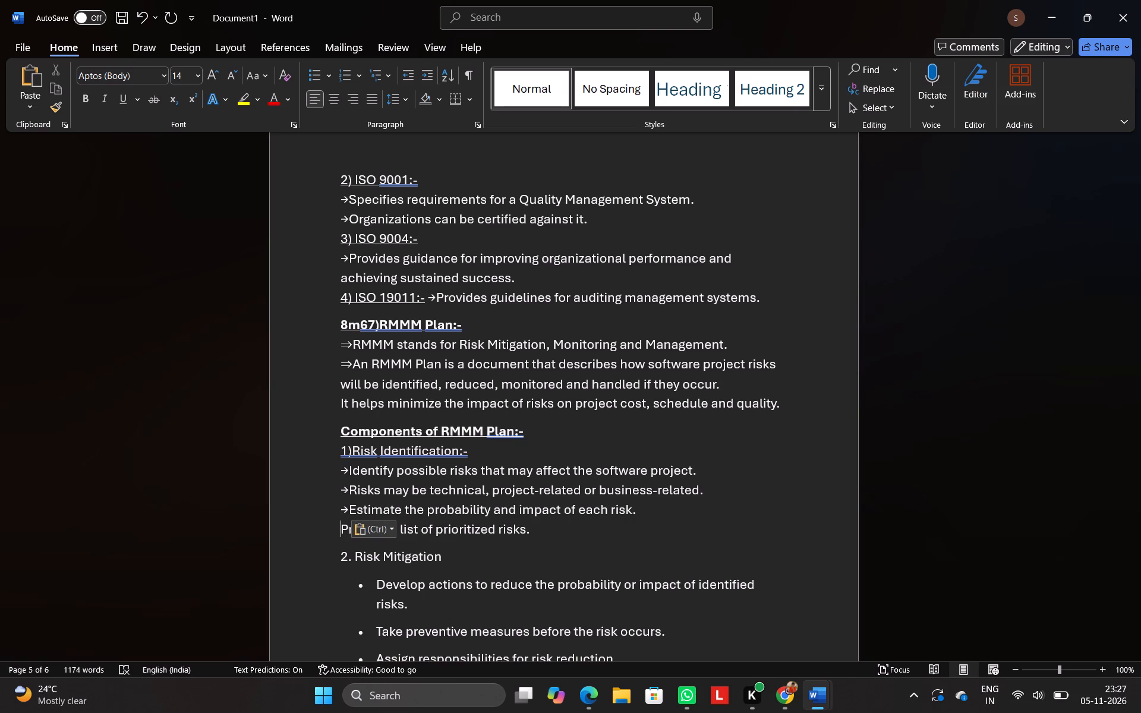
pyautogui.hotkey('ctrl', 'v')
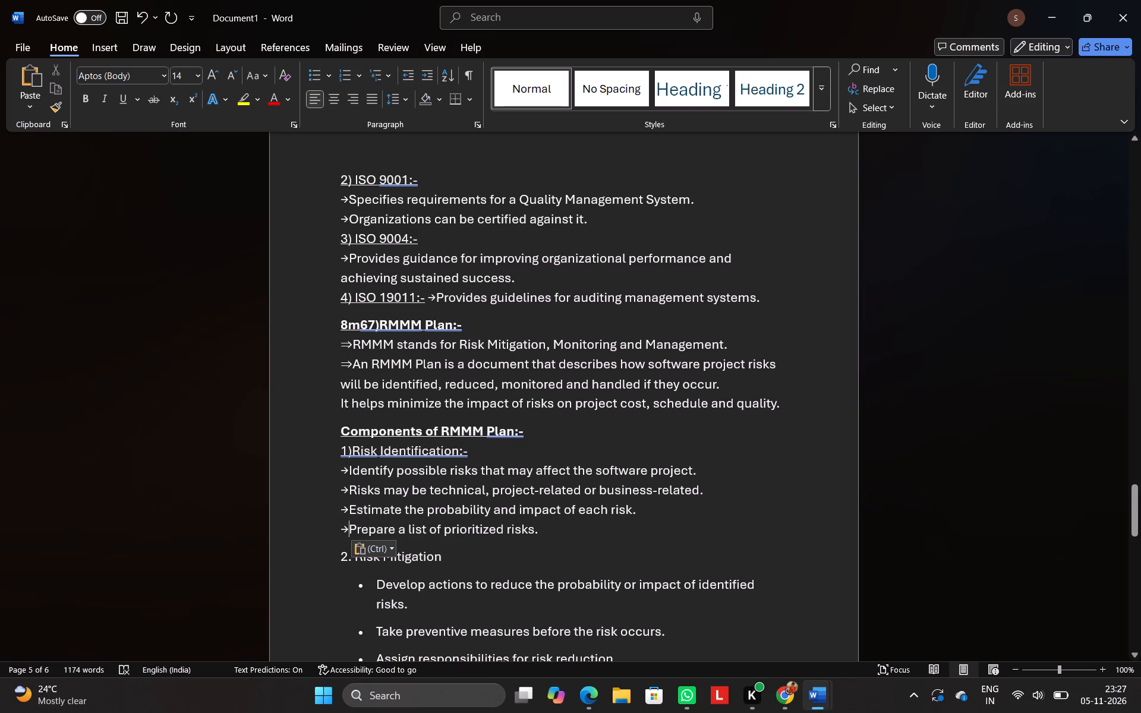
# Join "2. Risk Mitigation" to the text above with a line break and underline it.
pyautogui.scroll(-1, 614, 471)
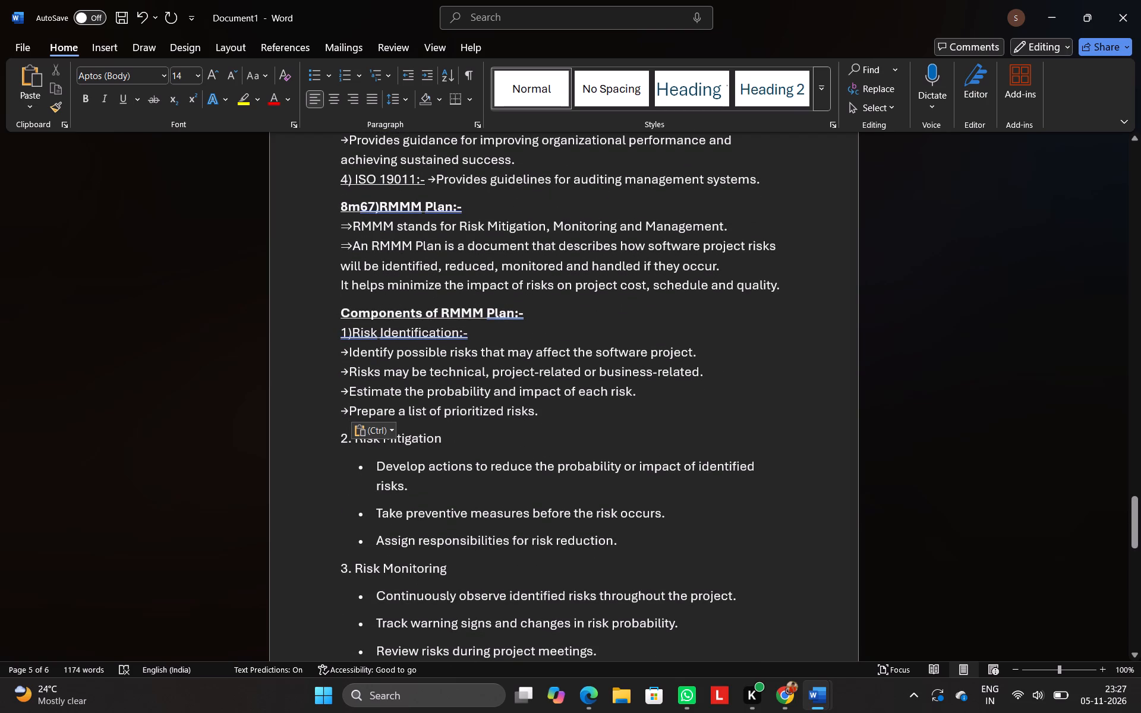
pyautogui.click(341, 441)
pyautogui.press('BackSpace')
pyautogui.hotkey('shift', 'Return')
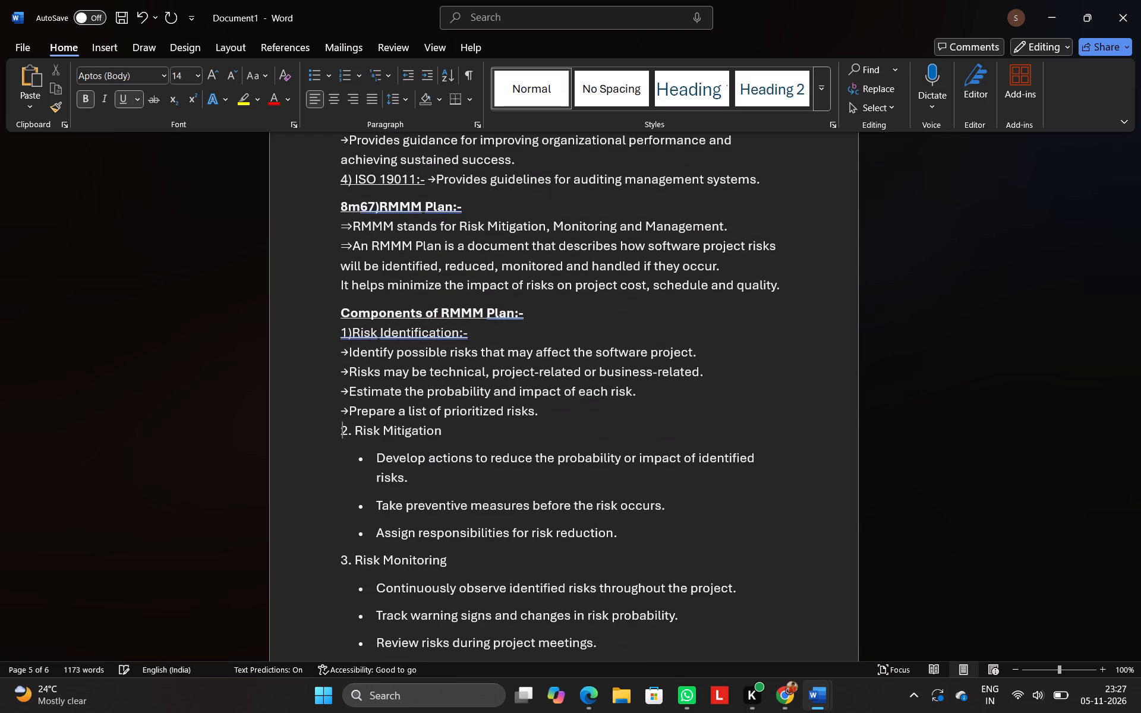
pyautogui.click(442, 431)
pyautogui.moveTo(442, 431); pyautogui.dragTo(338, 422)
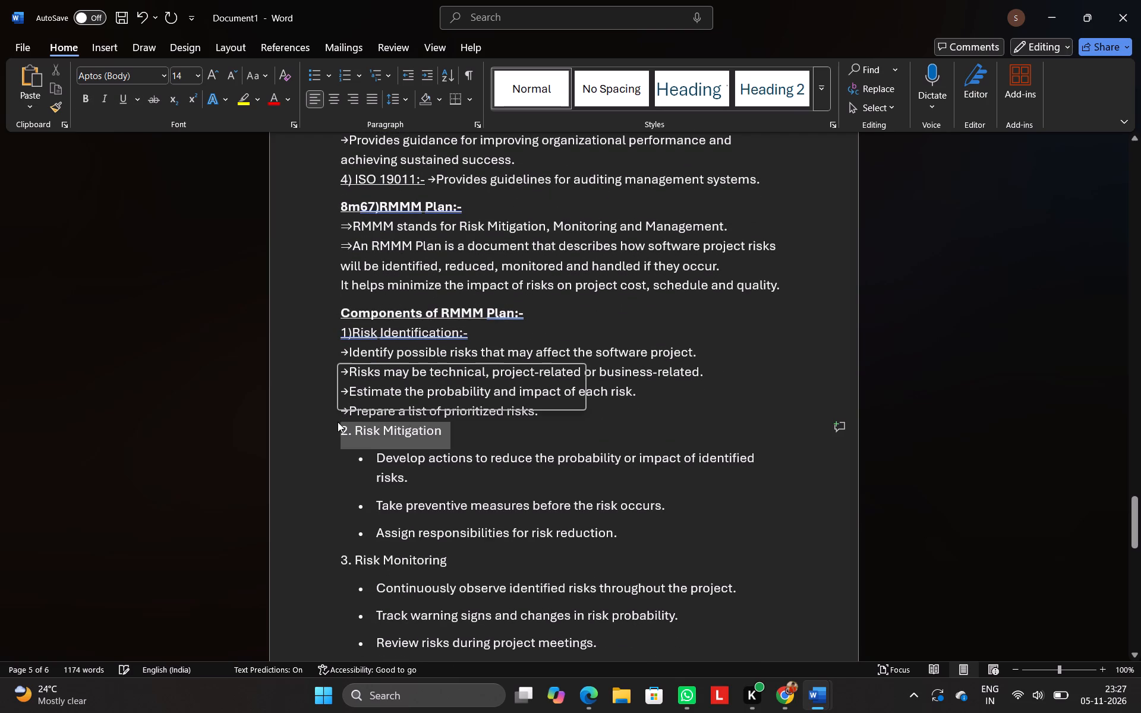
pyautogui.click(384, 395)
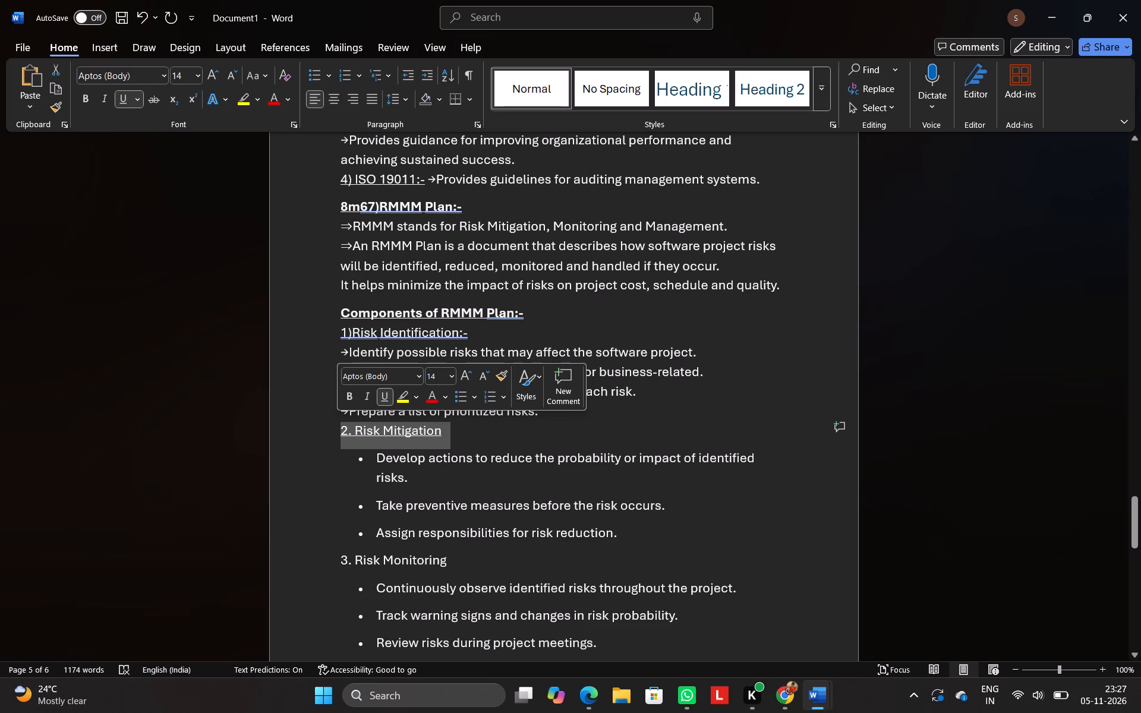
# Turn the "Develop actions to reduce the probability" bullet into a → line directly below "2. Risk Mitigation" using a line break.
pyautogui.click(346, 480)
pyautogui.click(376, 461)
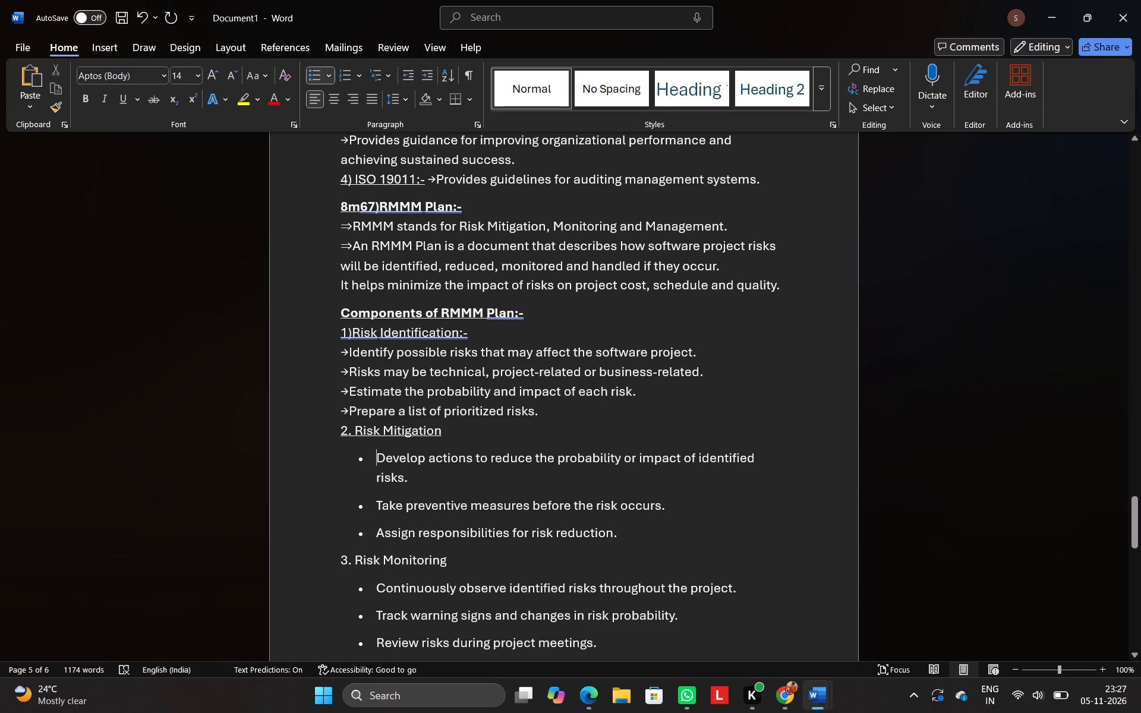
pyautogui.press('BackSpace')
pyautogui.press('BackSpace')
pyautogui.press('BackSpace')
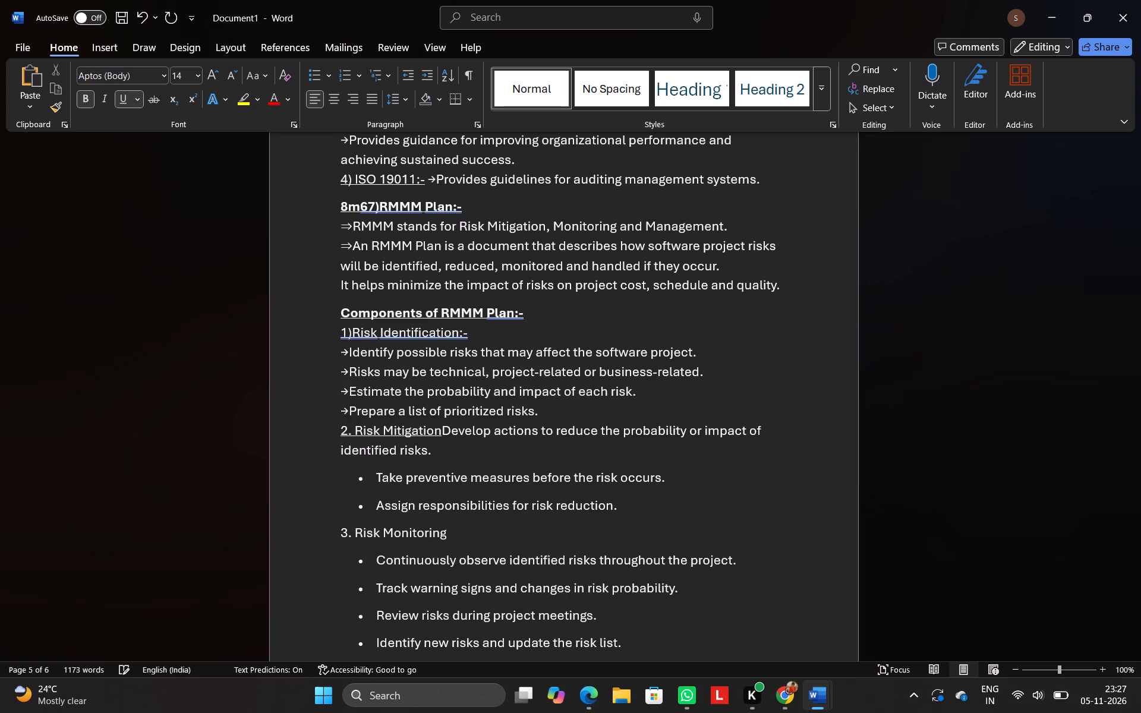
pyautogui.hotkey('shift', 'Return')
pyautogui.hotkey('ctrl', 'v')
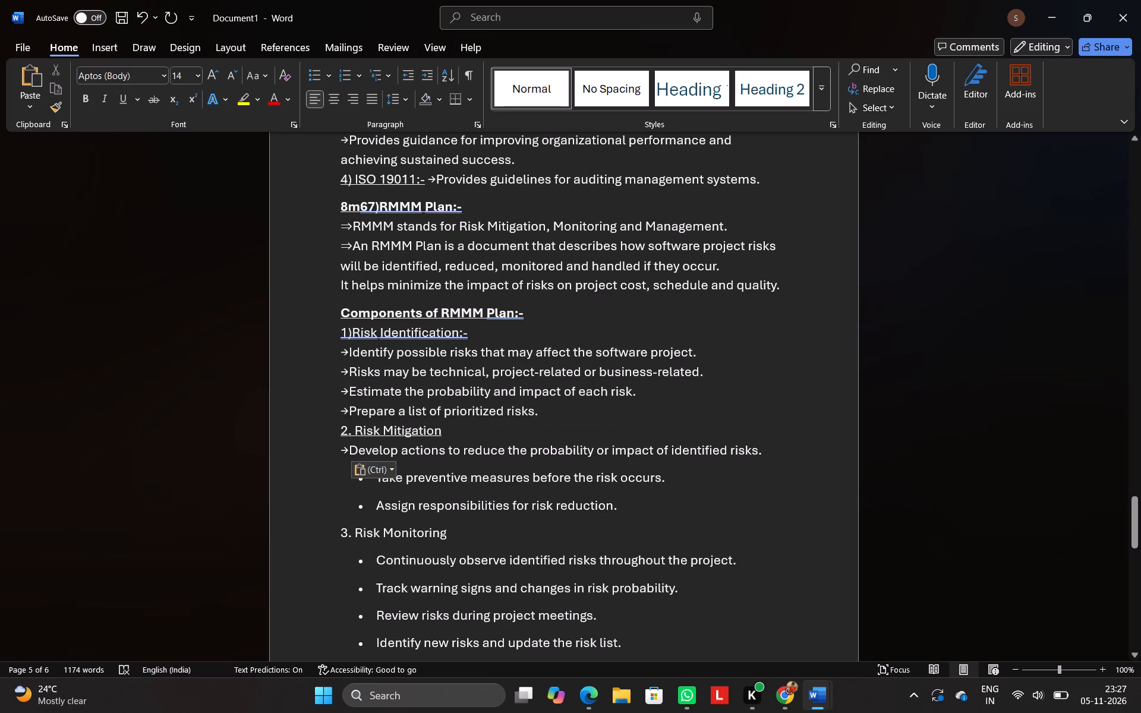
# Add ":-" to the end of the "2. Risk Mitigation" heading.
pyautogui.click(446, 433)
pyautogui.write(':-')
# Turn the "Take preventive measures" and "Assign responsibilities" bullets into → lines separated by line breaks.
pyautogui.click(377, 474)
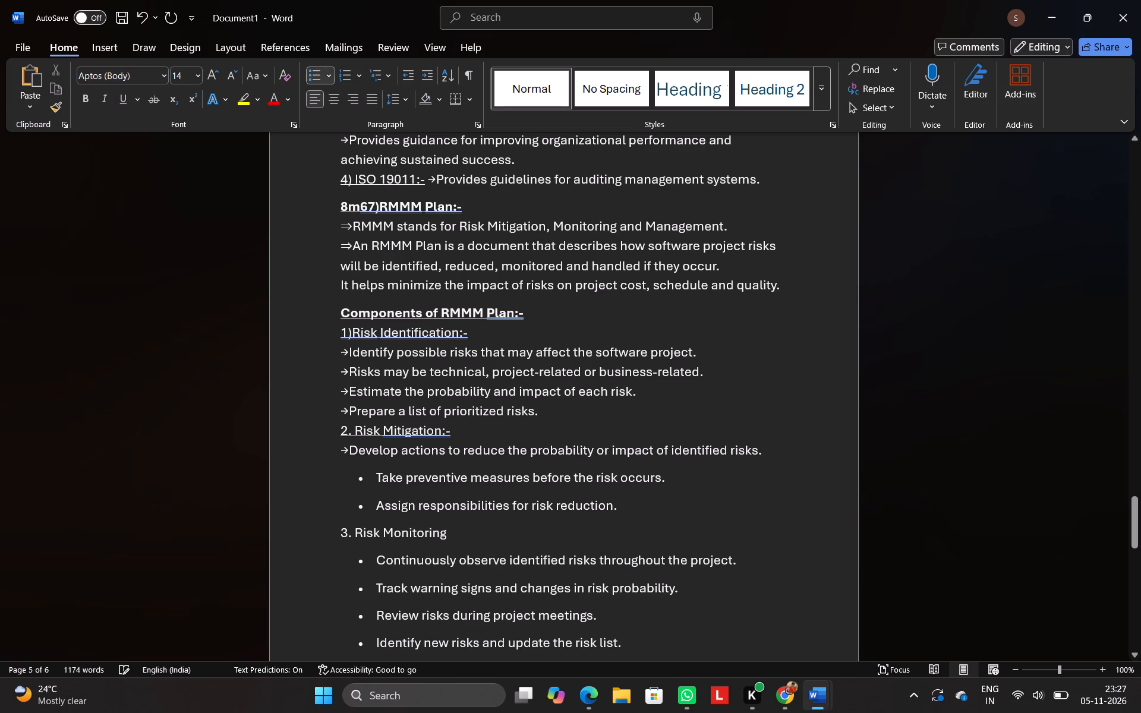
pyautogui.press('BackSpace')
pyautogui.press('BackSpace')
pyautogui.press('BackSpace')
pyautogui.hotkey('shift', 'Return')
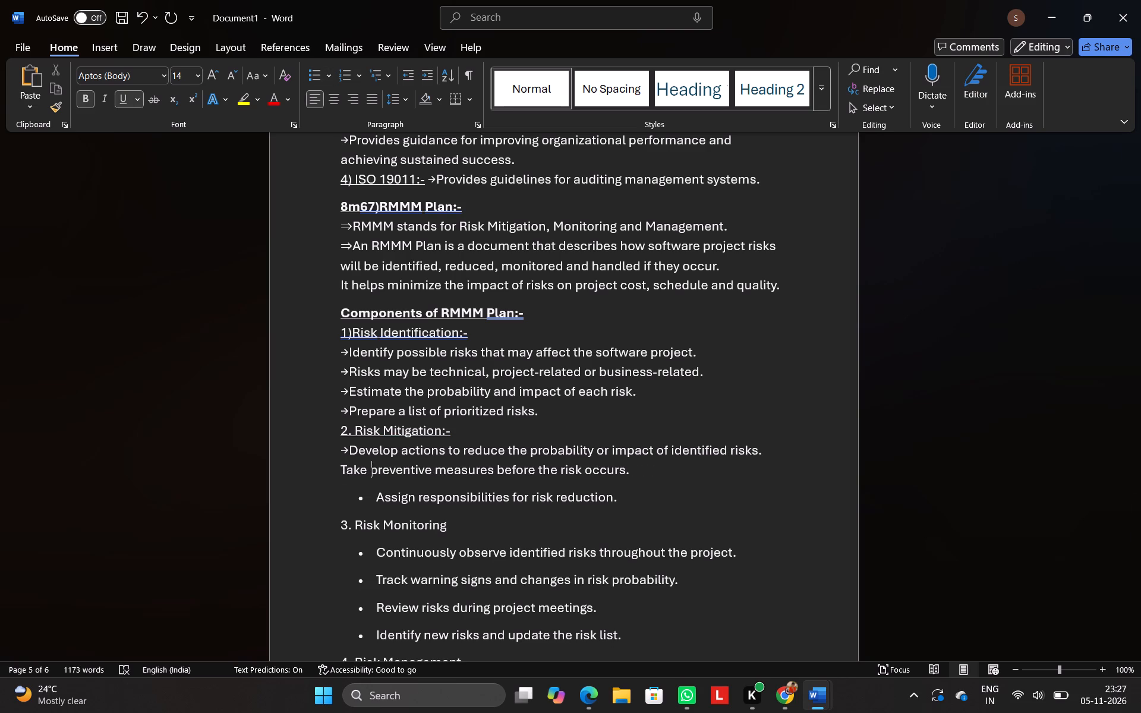
pyautogui.hotkey('ctrl', 'v')
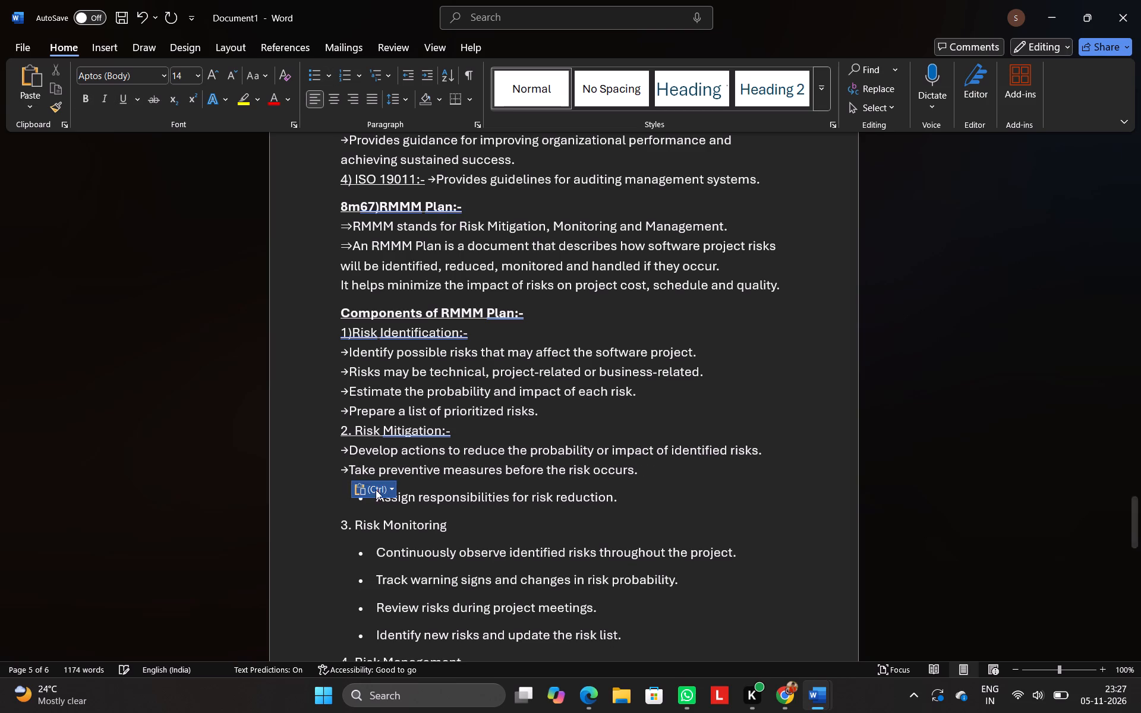
pyautogui.click(370, 500)
pyautogui.press('BackSpace')
pyautogui.press('BackSpace')
pyautogui.press('BackSpace')
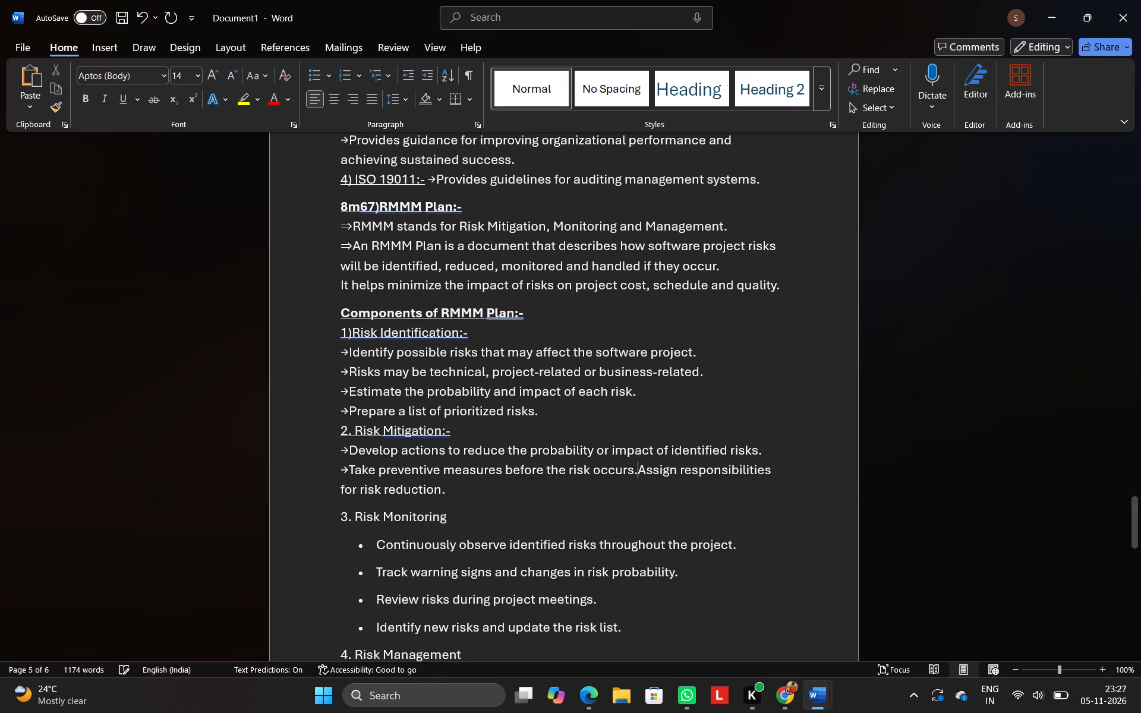
pyautogui.hotkey('shift', 'Return')
pyautogui.hotkey('ctrl', 'v')
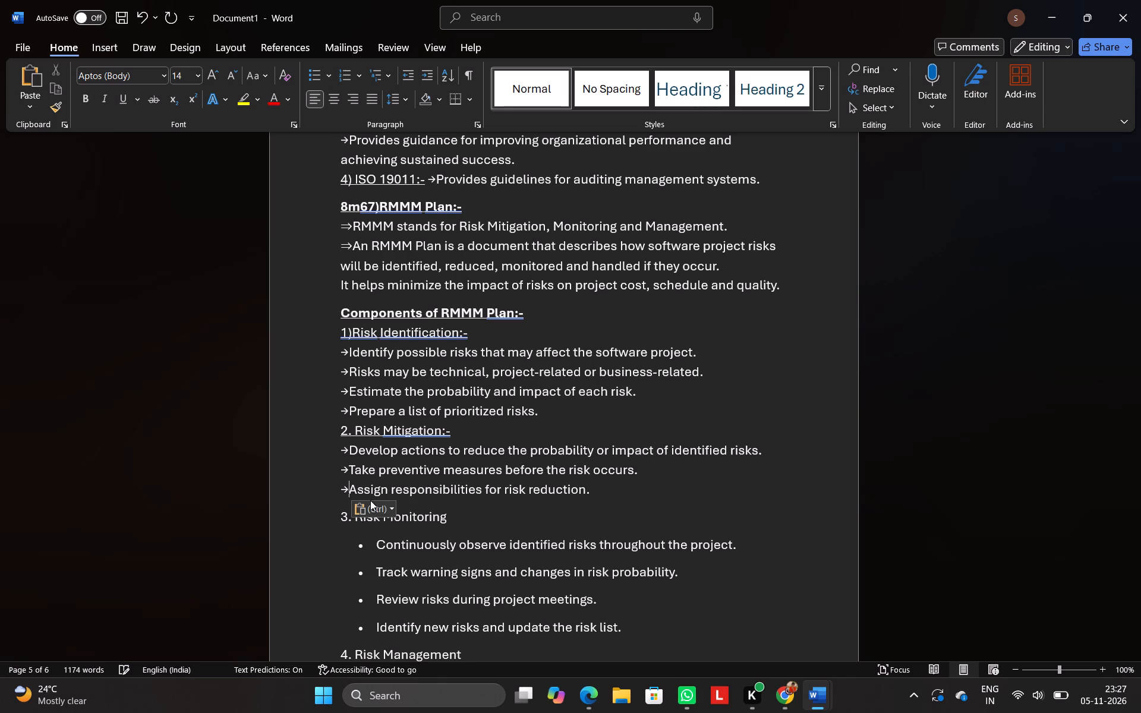
# Underline "3. Risk Monitoring", end it with ":-", and join it to the text above with a line break.
pyautogui.click(336, 530)
pyautogui.moveTo(342, 521); pyautogui.dragTo(429, 521)
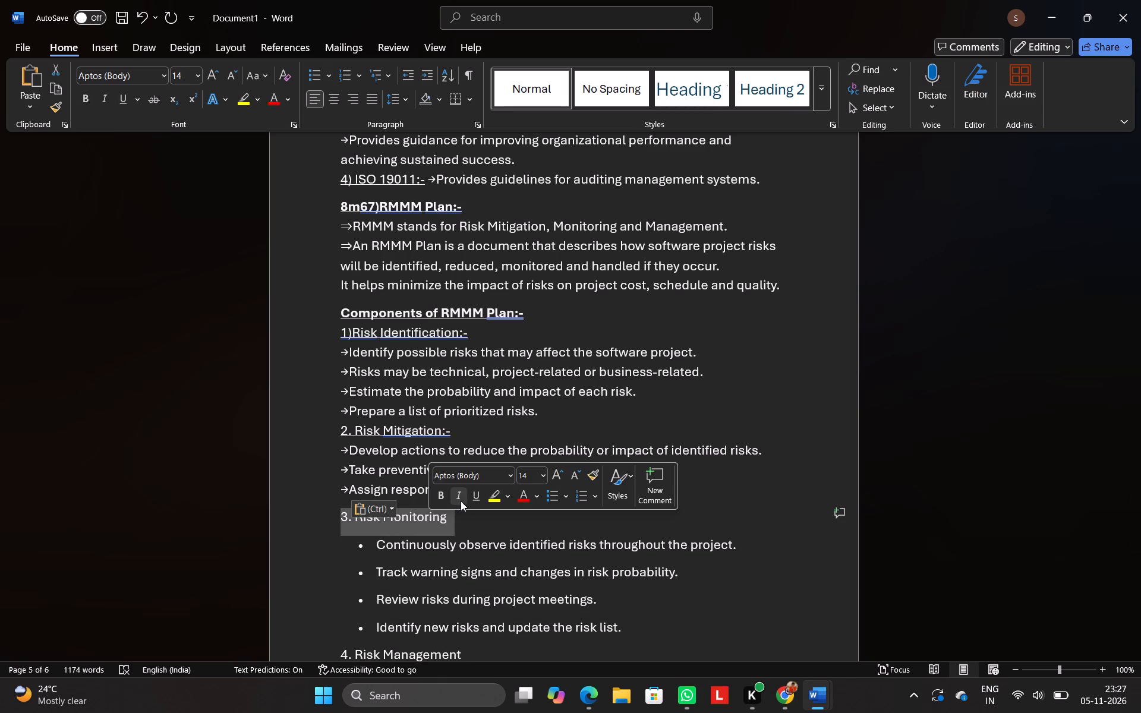
pyautogui.click(481, 498)
pyautogui.click(477, 513)
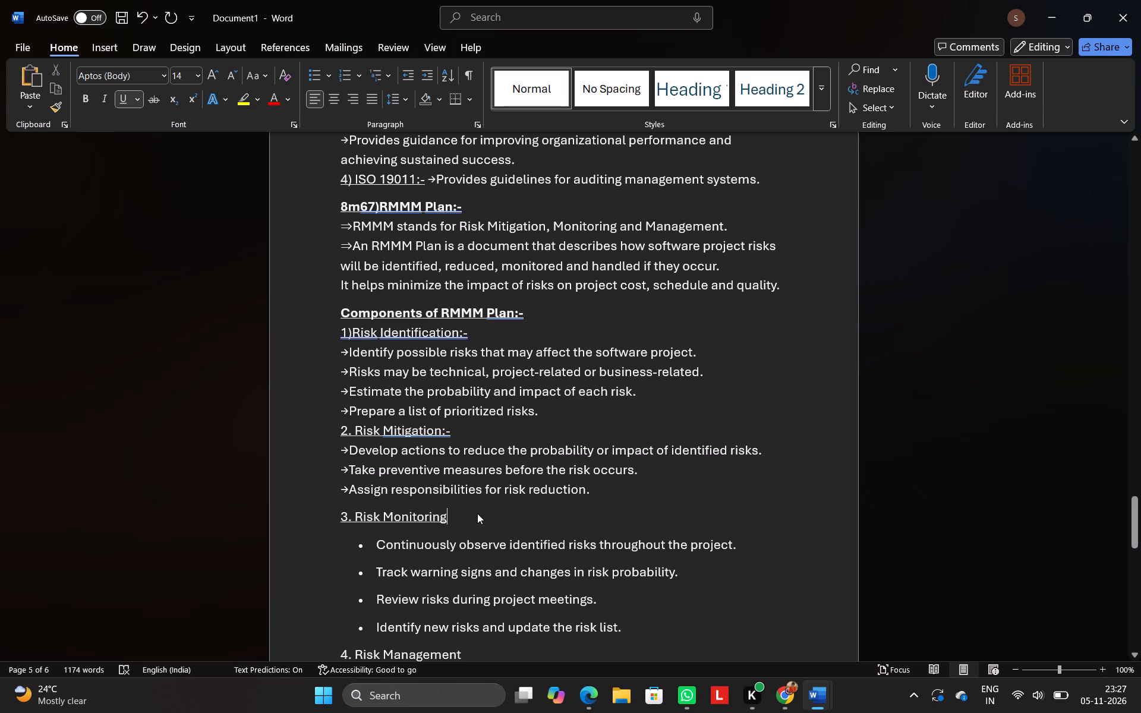
pyautogui.write(':-')
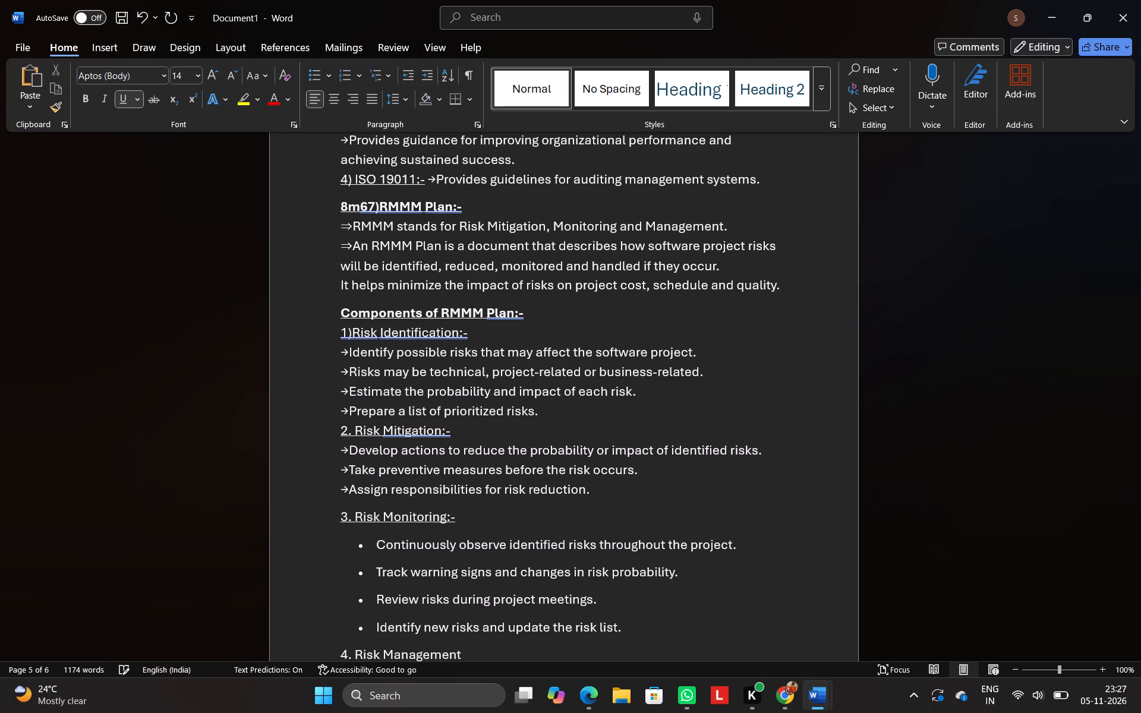
pyautogui.press('Left')
pyautogui.press('Left')
pyautogui.press('Left')
pyautogui.press('Left')
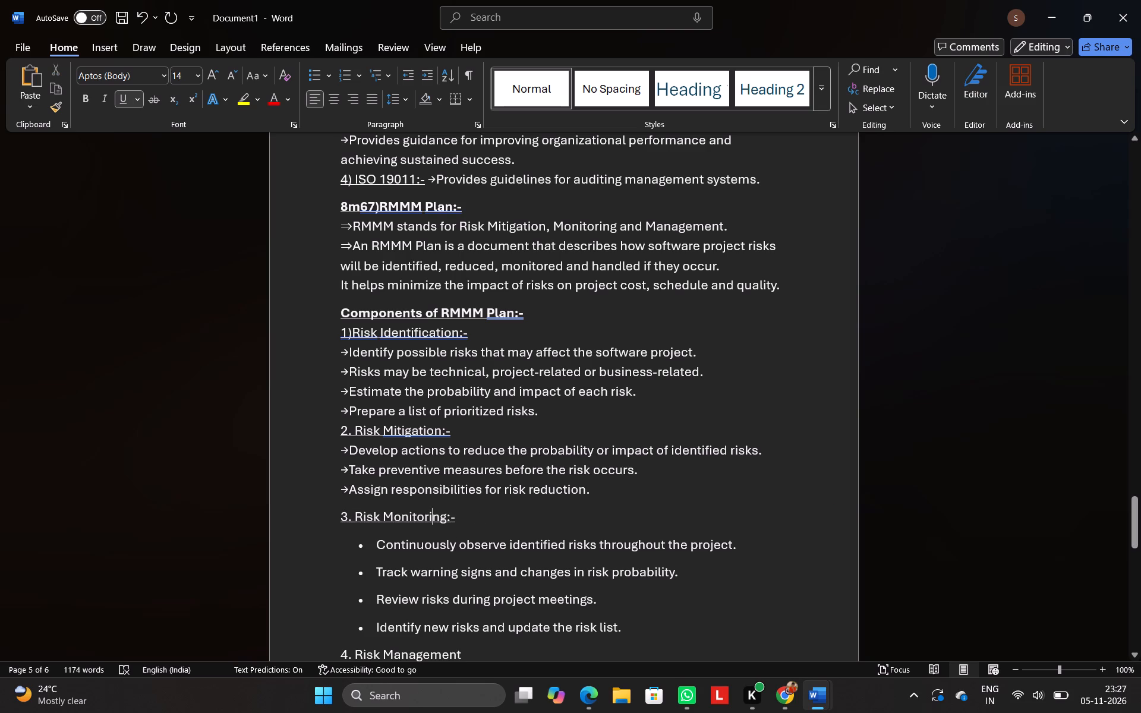
pyautogui.click(339, 521)
pyautogui.press('BackSpace')
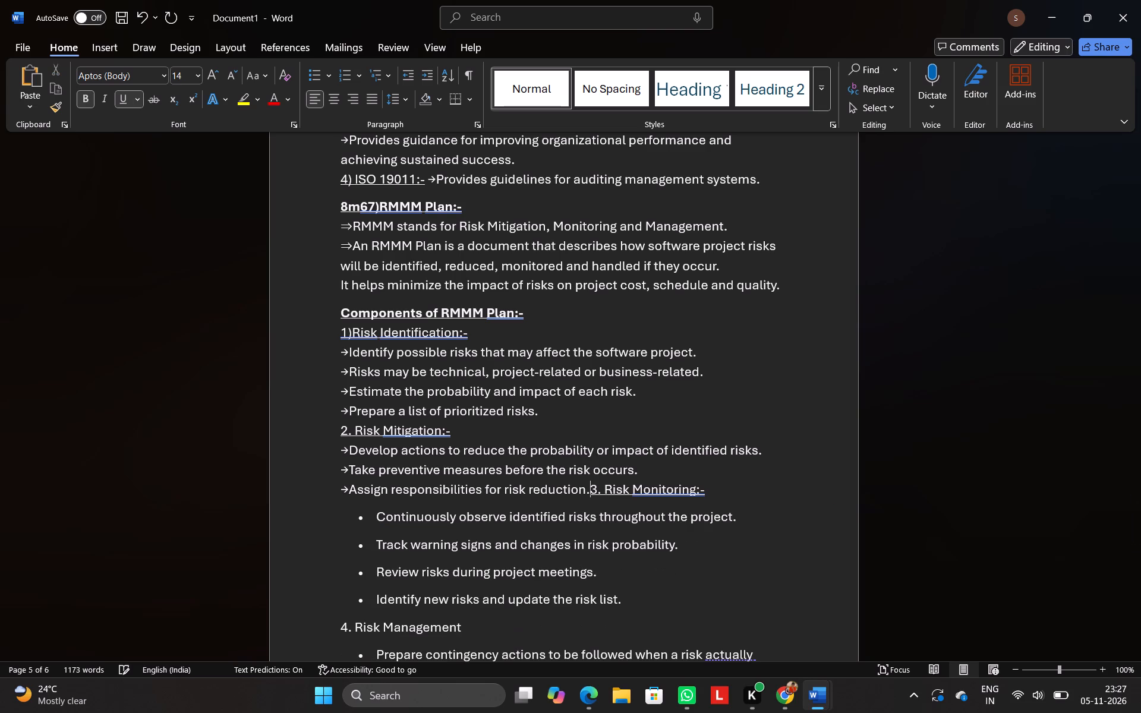
pyautogui.hotkey('shift', 'Return')
# Turn the "Continuously observe identified risks" and "Track warning signs" bullets into → lines under "3. Risk Monitoring:-" using line breaks.
pyautogui.click(368, 539)
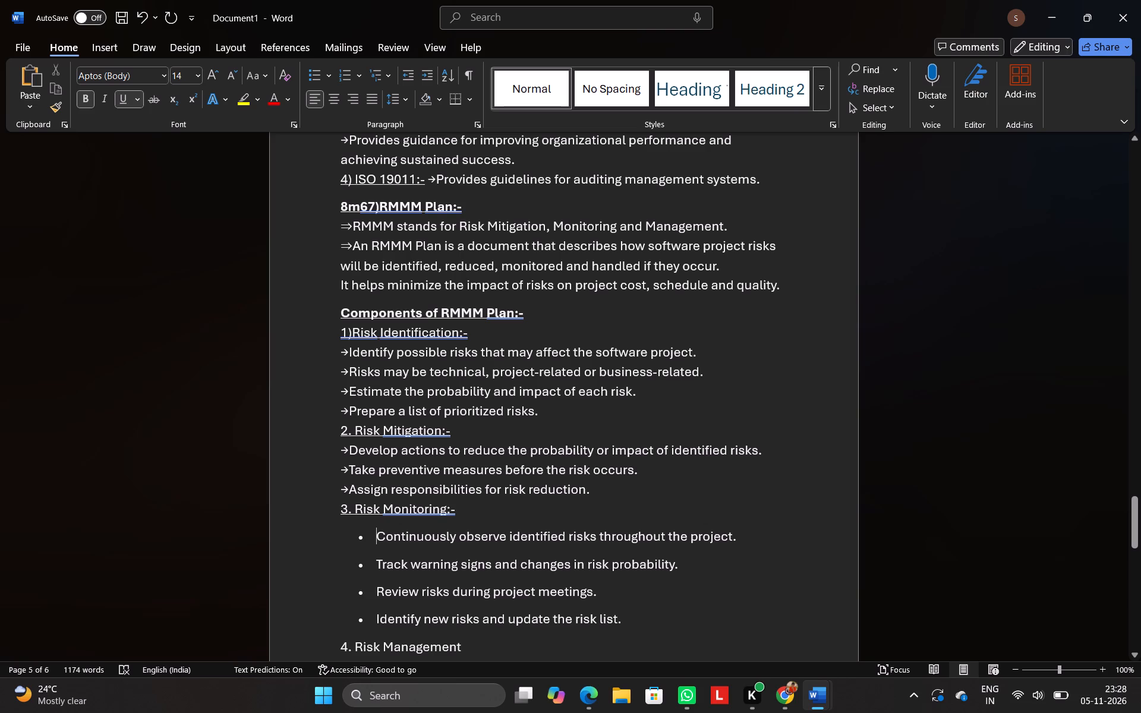
pyautogui.press('BackSpace')
pyautogui.press('BackSpace')
pyautogui.press('BackSpace')
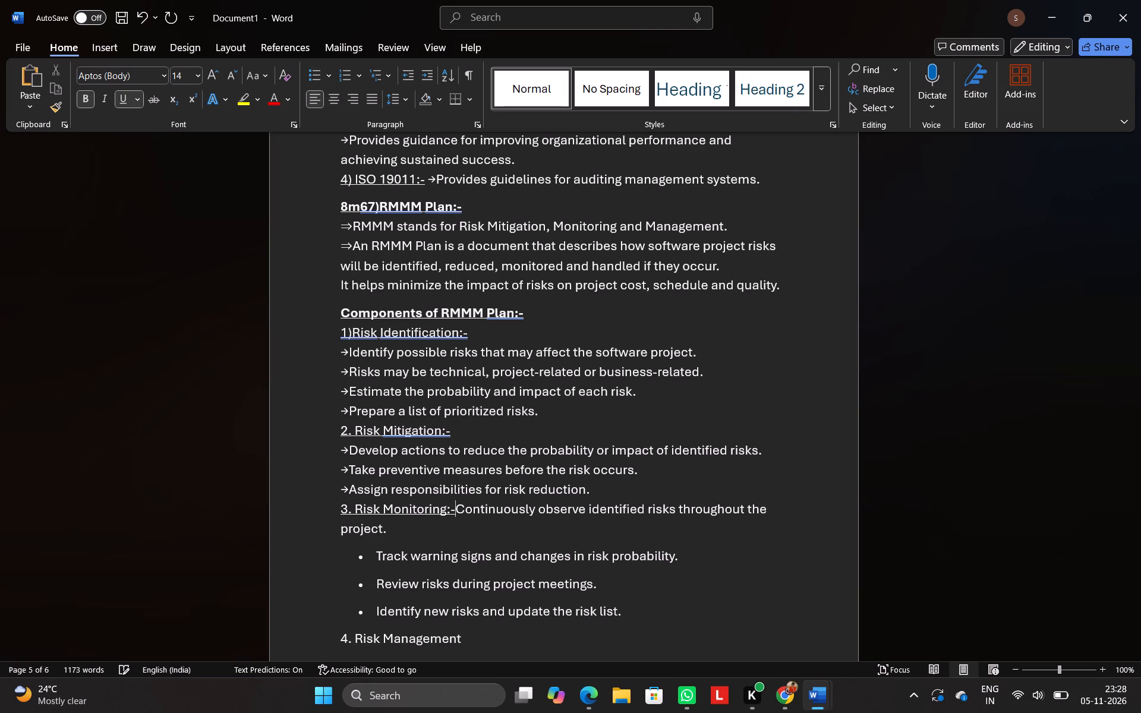
pyautogui.hotkey('shift', 'Return')
pyautogui.hotkey('ctrl', 'v')
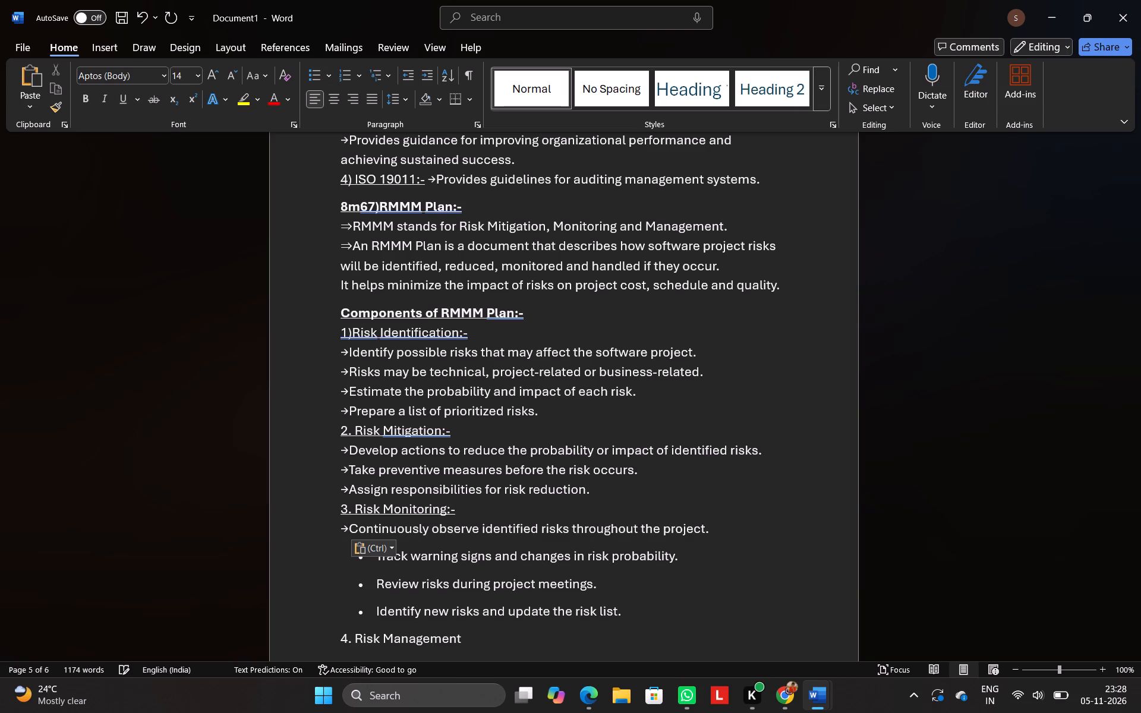
pyautogui.press('Down')
pyautogui.press('BackSpace')
pyautogui.press('BackSpace')
pyautogui.press('BackSpace')
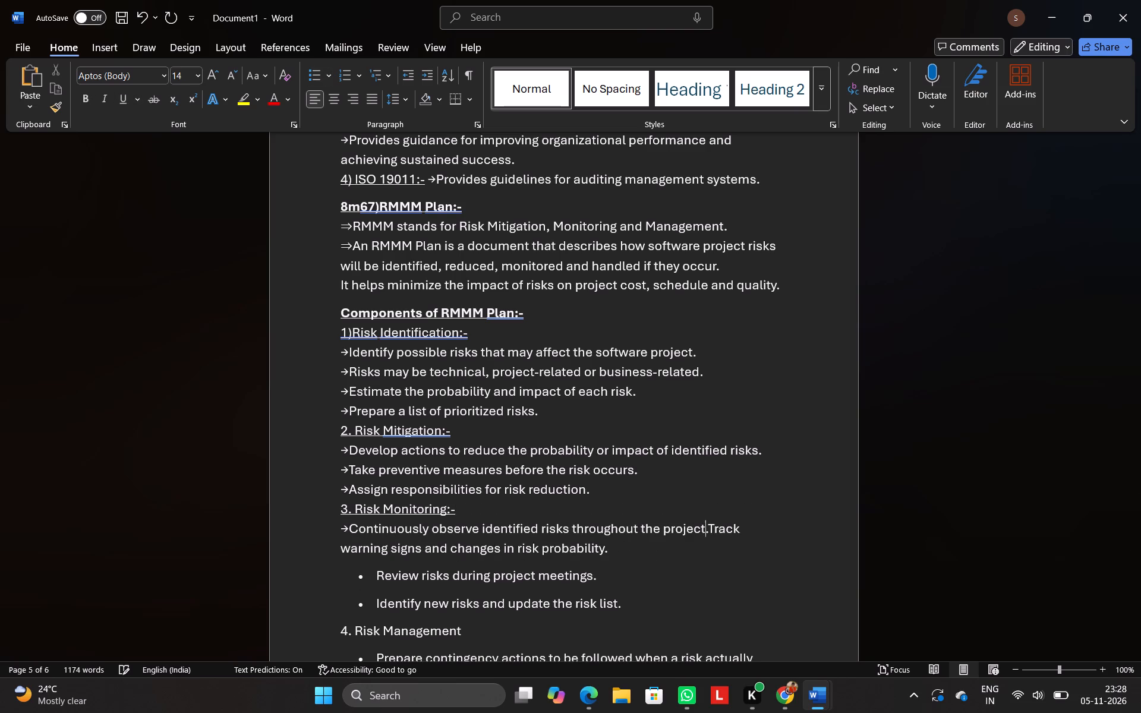
pyautogui.hotkey('shift', 'Return')
pyautogui.hotkey('ctrl', 'v')
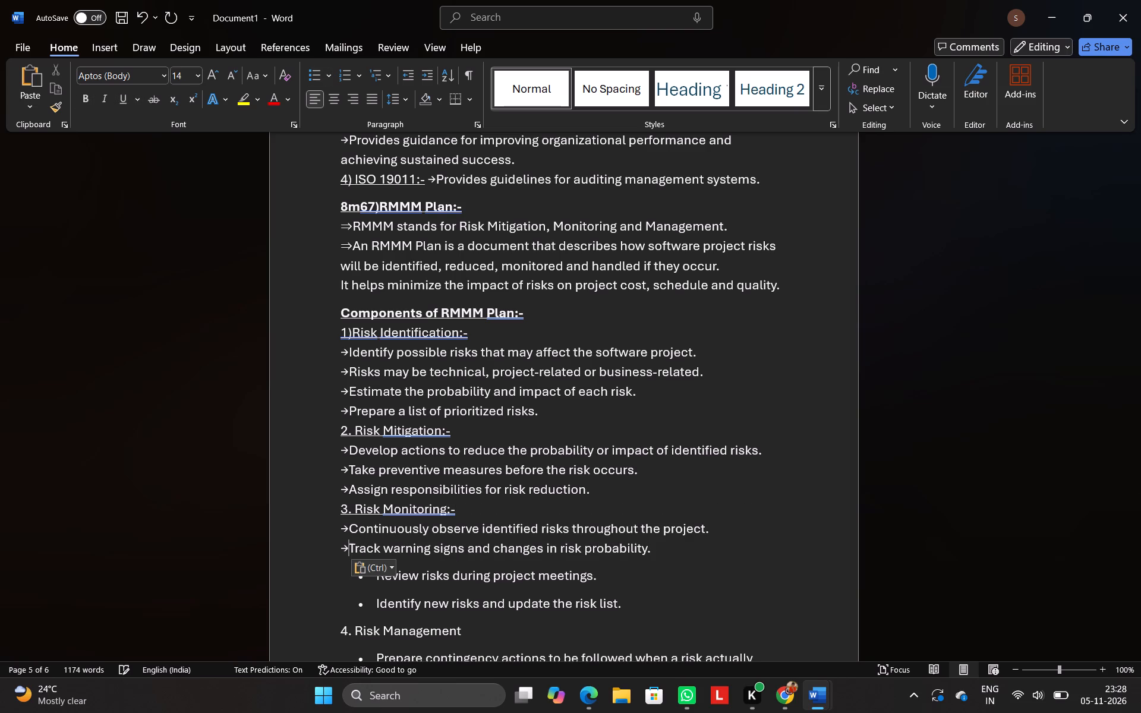
# Turn the "Review risks during project meetings" and "Identify new risks" bullets into → lines separated by line breaks.
pyautogui.press('Down')
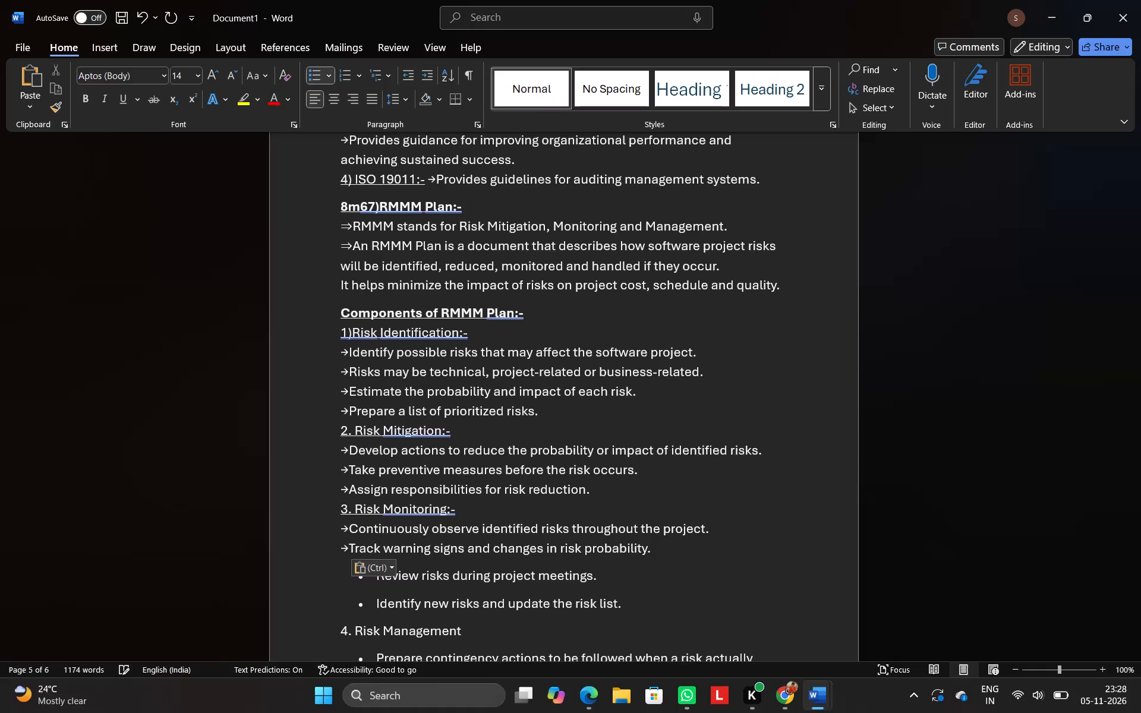
pyautogui.press('BackSpace')
pyautogui.press('BackSpace')
pyautogui.press('BackSpace')
pyautogui.press('Return')
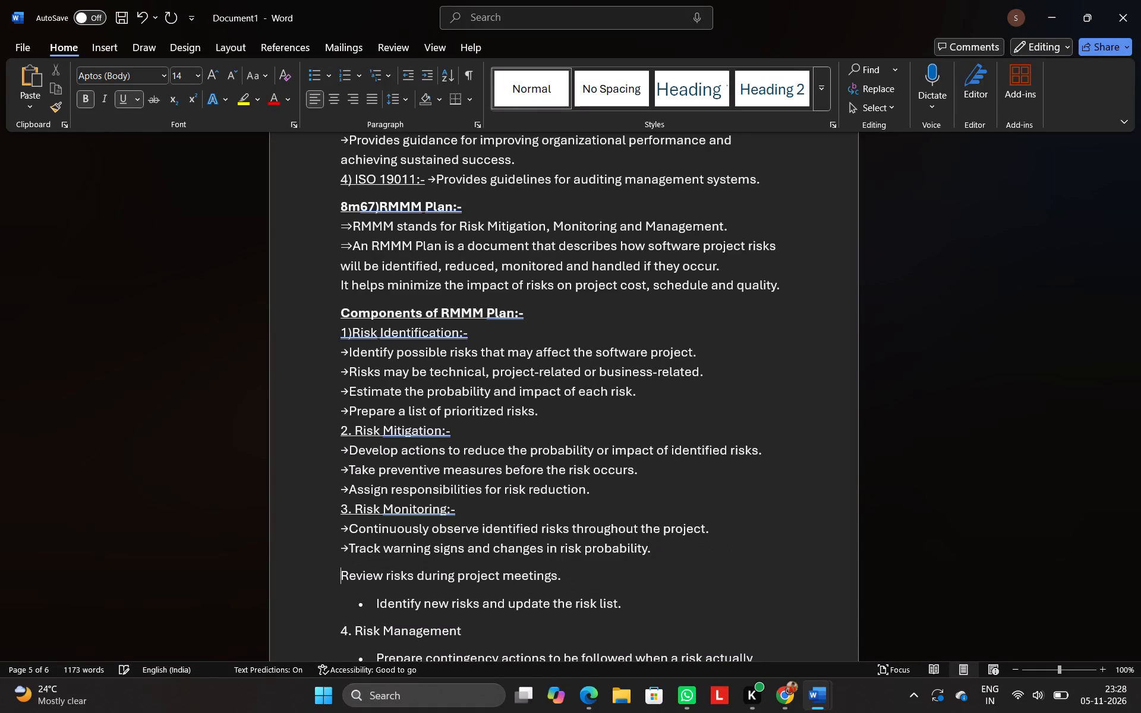
pyautogui.press('BackSpace')
pyautogui.hotkey('shift', 'Return')
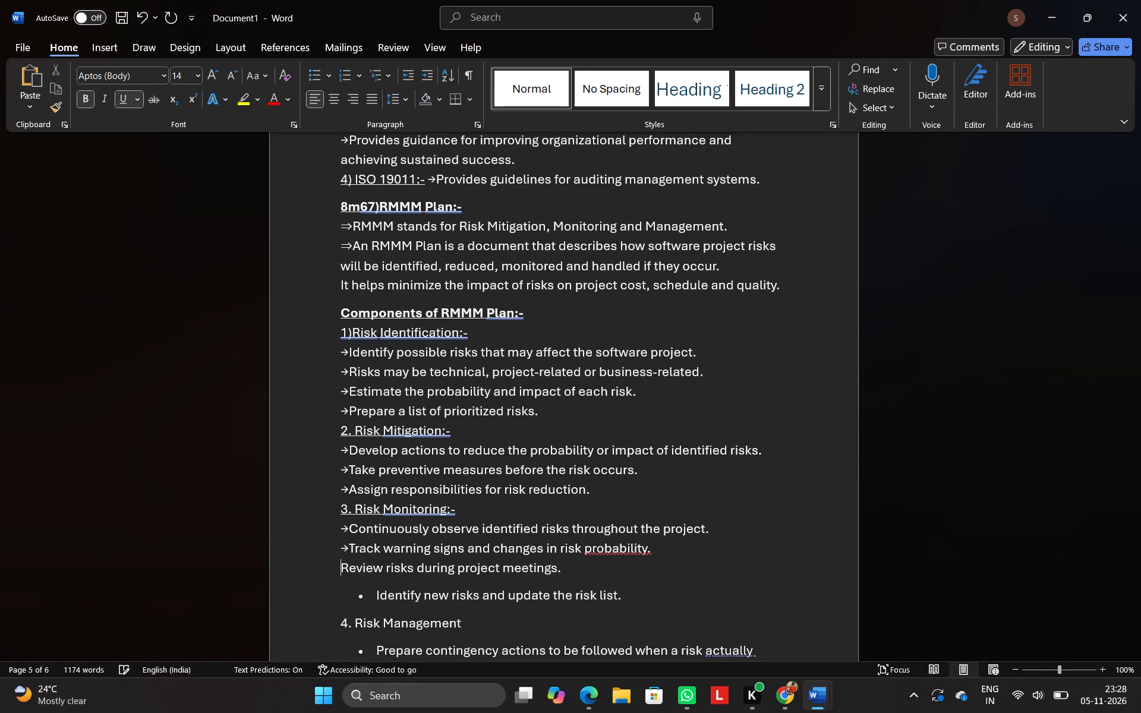
pyautogui.hotkey('ctrl', 'v')
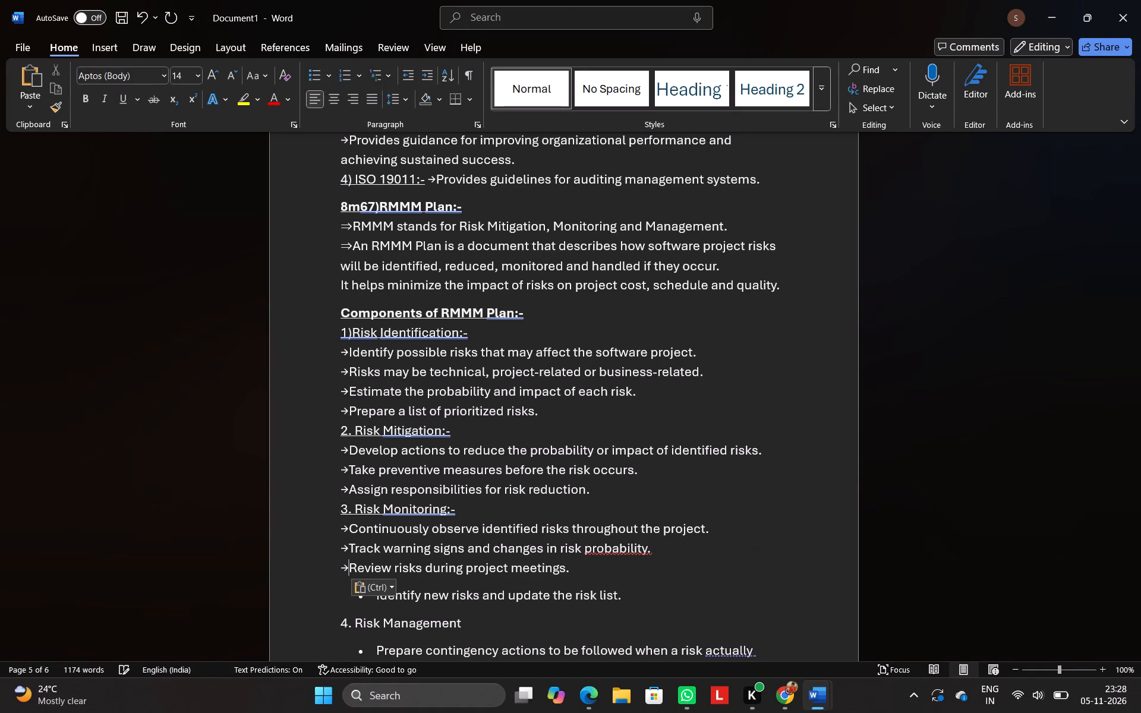
pyautogui.press('Down')
pyautogui.press('BackSpace')
pyautogui.press('BackSpace')
pyautogui.press('BackSpace')
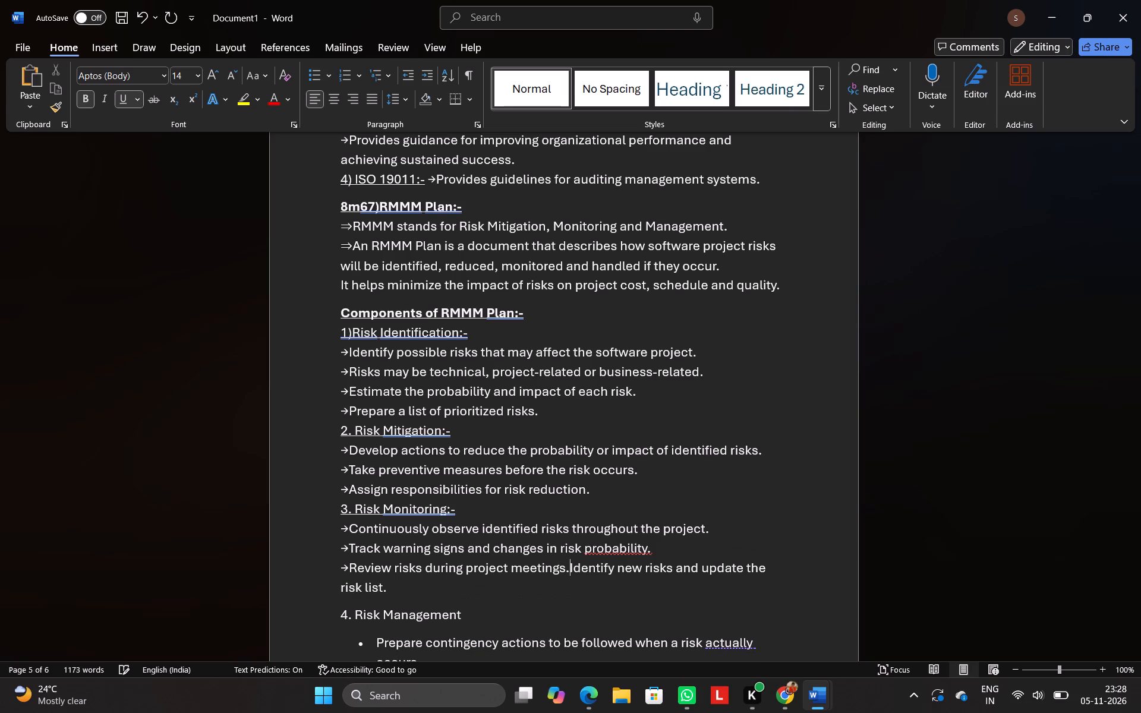
pyautogui.hotkey('shift', 'Return')
pyautogui.hotkey('ctrl', 'v')
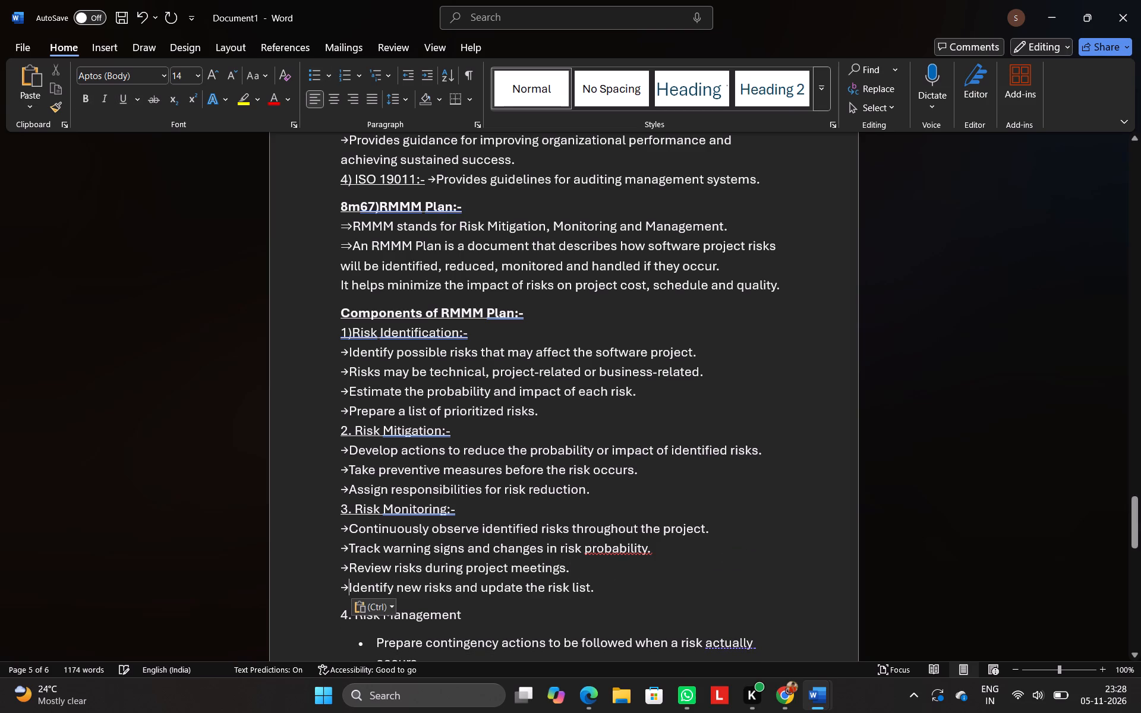
# Look over the rest of the RMMM answer: the Risk Management bullets, the example table and the conclusion.
pyautogui.scroll(-1, 490, 419)
pyautogui.scroll(-1, 517, 368)
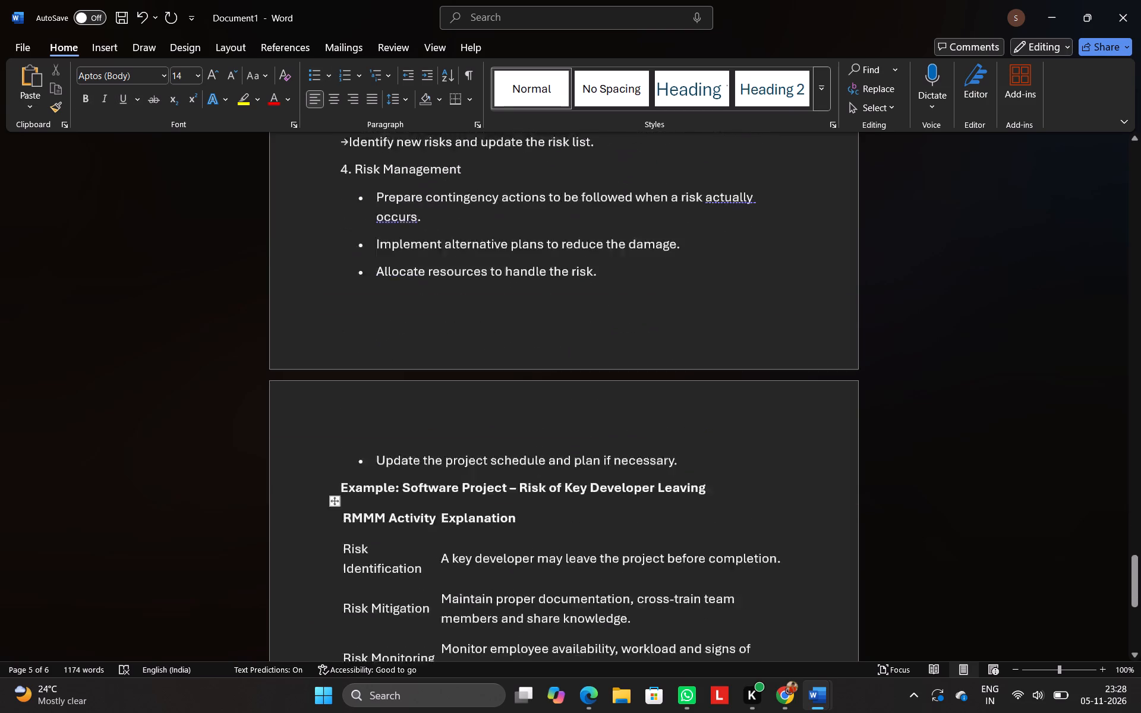
pyautogui.scroll(-4, 517, 368)
pyautogui.scroll(1, 517, 368)
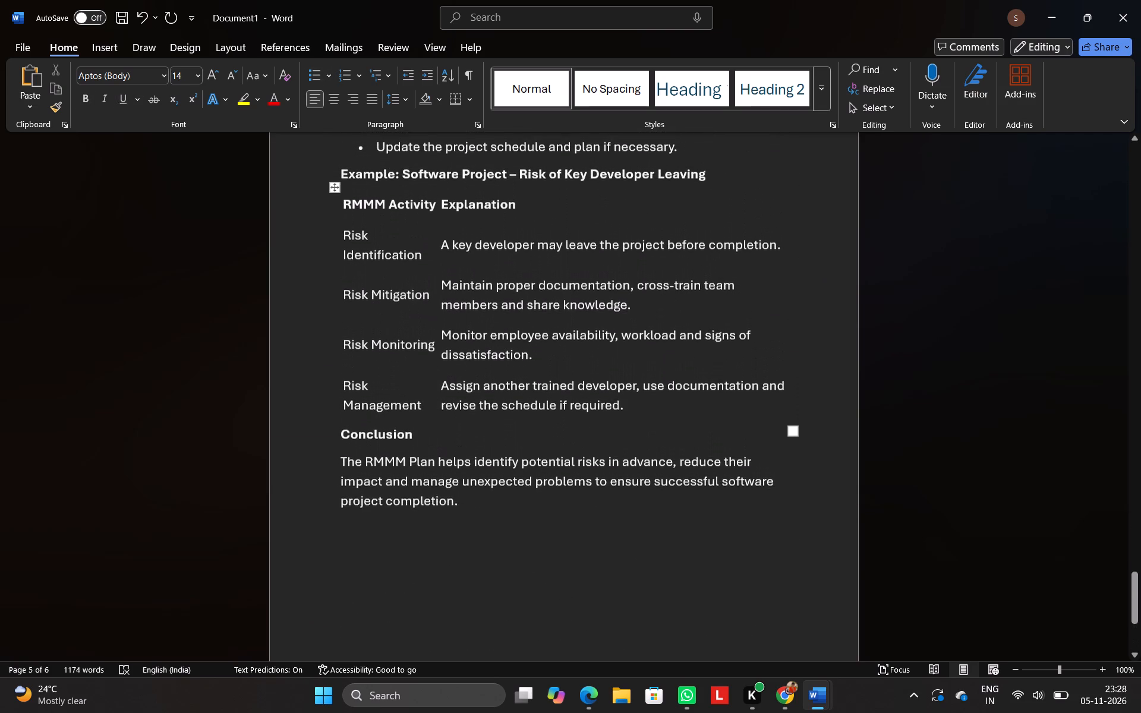
pyautogui.scroll(4, 517, 368)
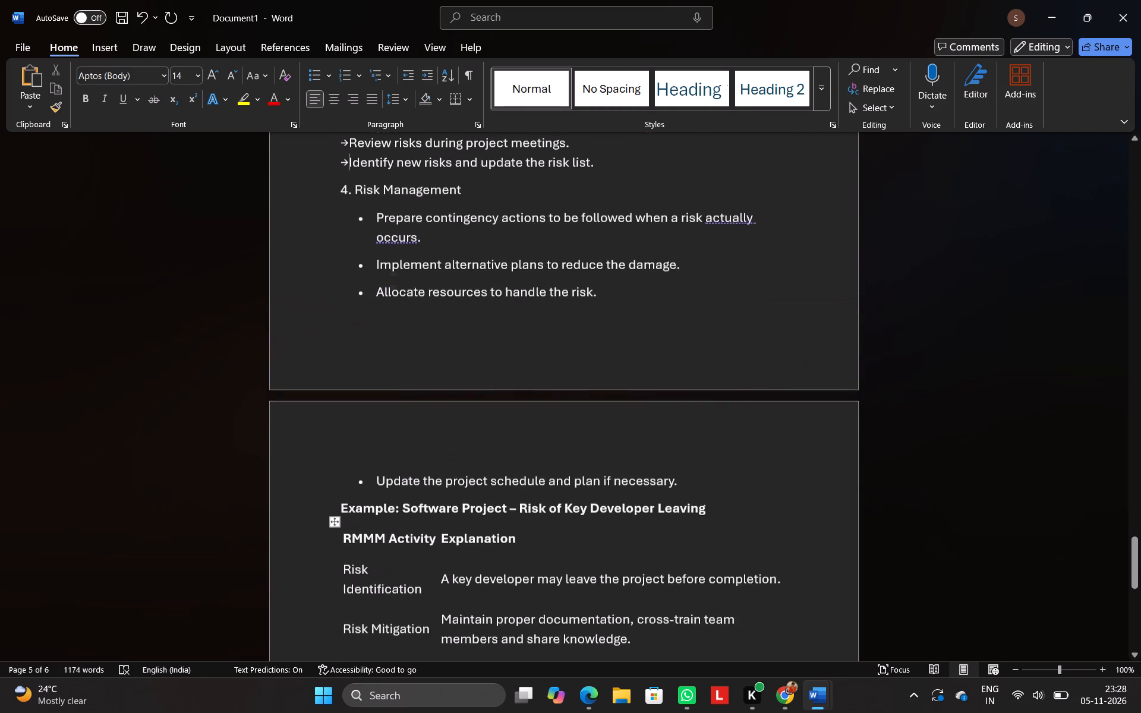
pyautogui.scroll(-1, 426, 289)
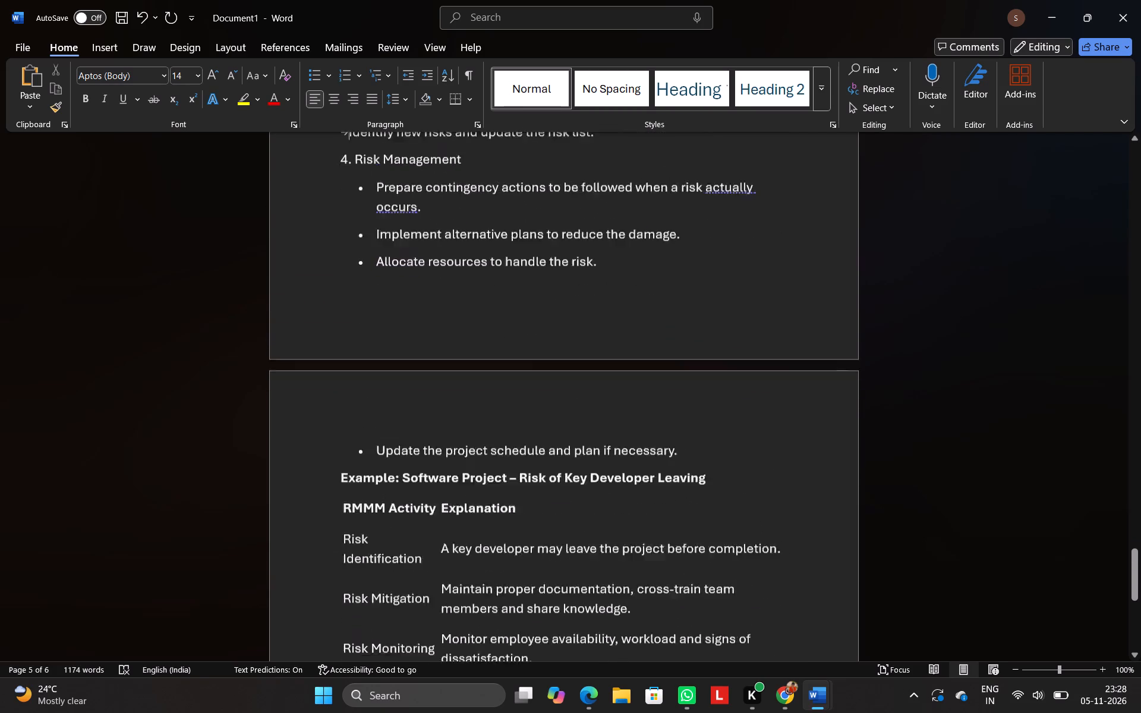
pyautogui.scroll(-2, 426, 289)
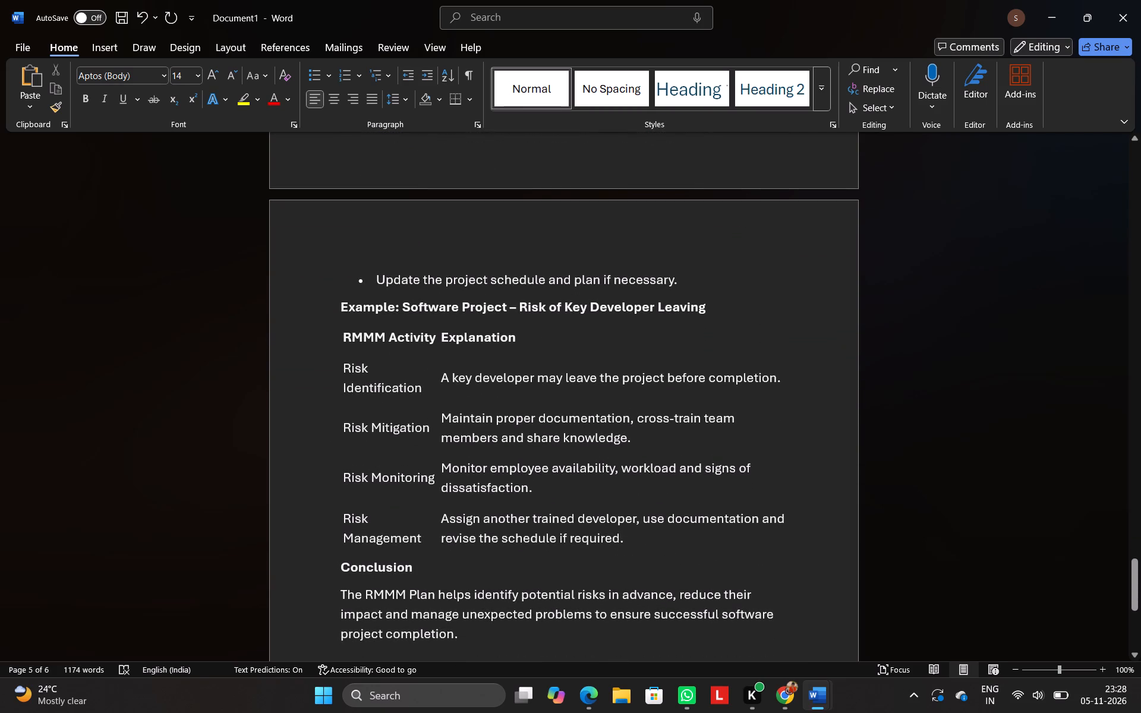
pyautogui.scroll(1, 556, 351)
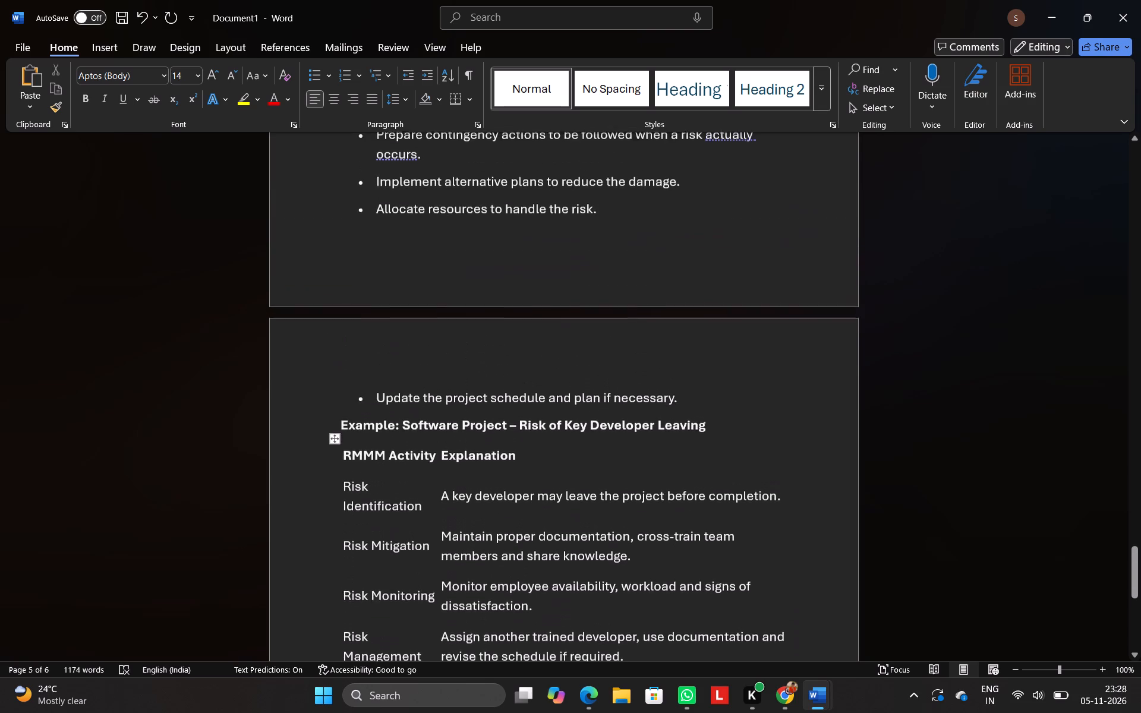
# Underline the "4. Risk Management" heading text from the period onward, leaving out the number 4.
pyautogui.scroll(1, 556, 351)
pyautogui.click(353, 204)
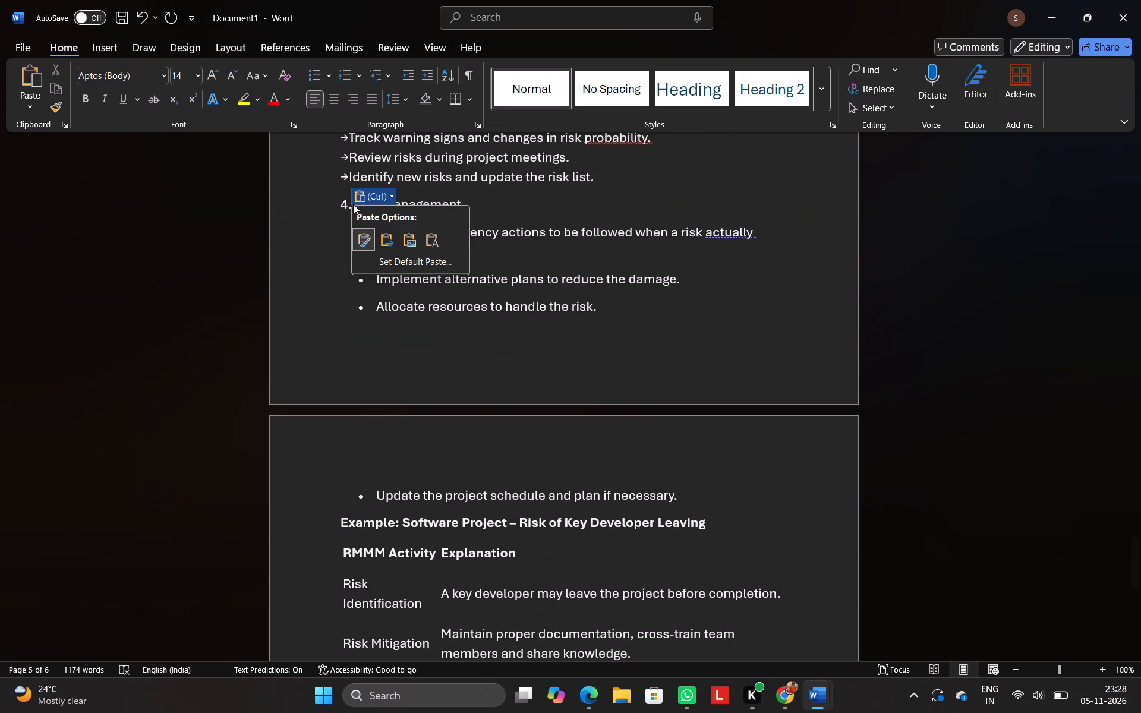
pyautogui.moveTo(343, 199); pyautogui.dragTo(463, 206)
pyautogui.moveTo(463, 206); pyautogui.dragTo(335, 194)
pyautogui.click(465, 215)
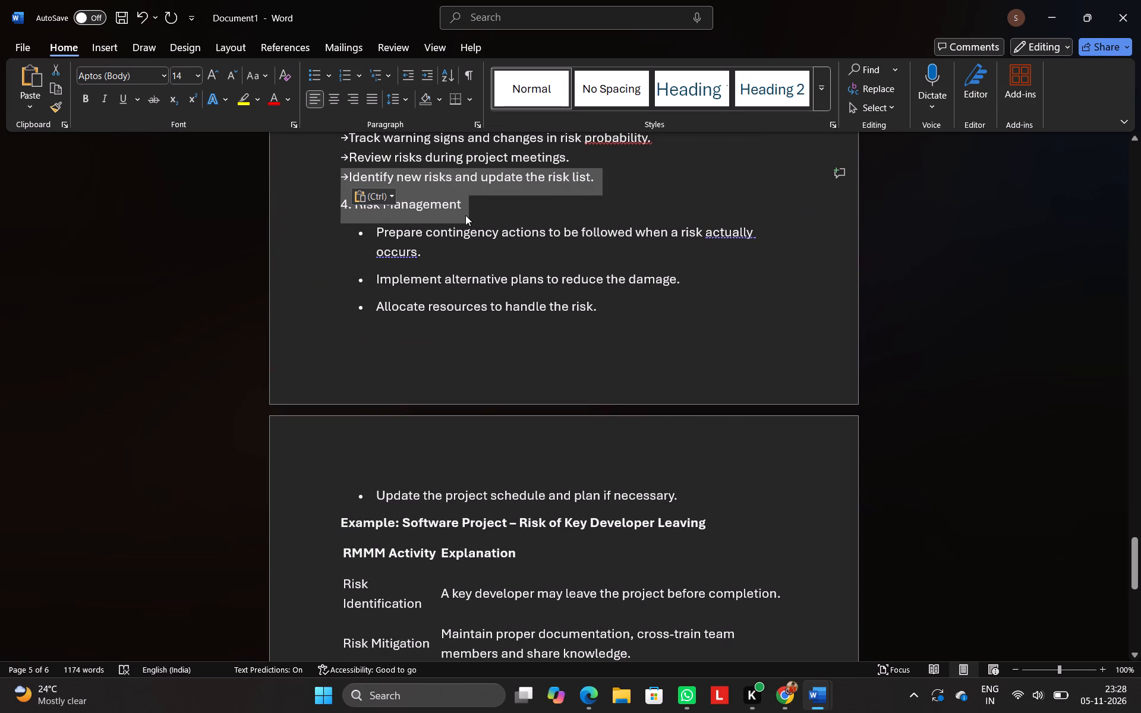
pyautogui.moveTo(465, 212); pyautogui.dragTo(345, 205)
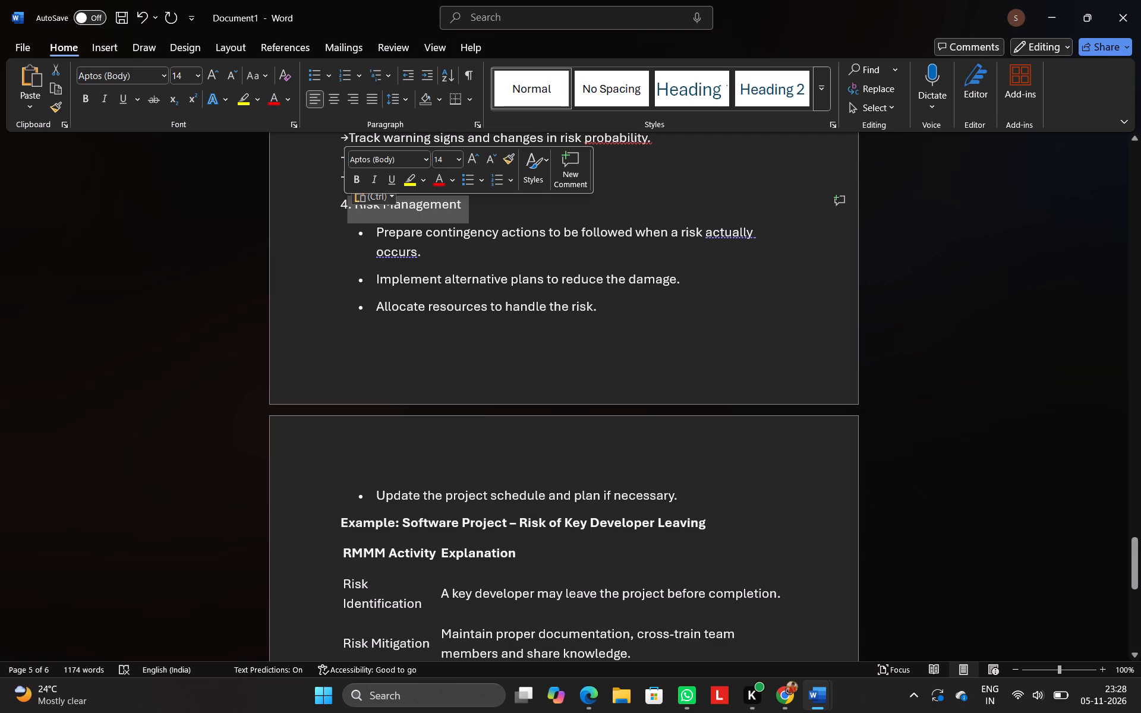
pyautogui.click(396, 177)
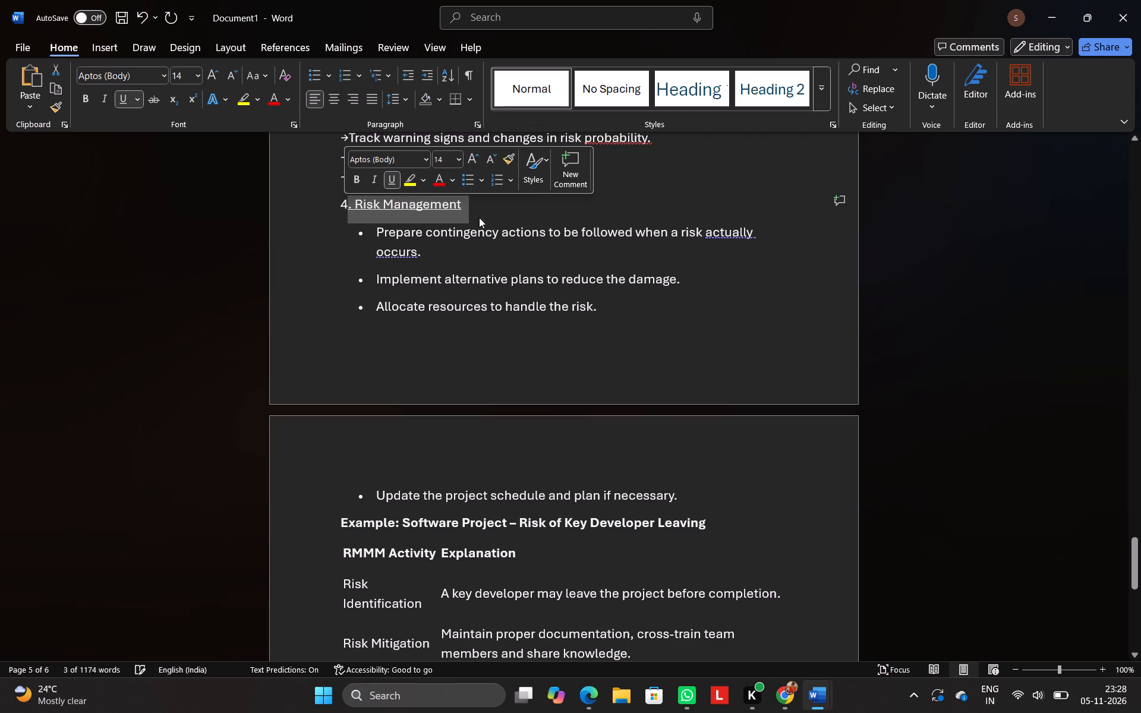
# Add ":-" to the end of the "4. Risk Management" heading.
pyautogui.click(484, 210)
pyautogui.write(':-')
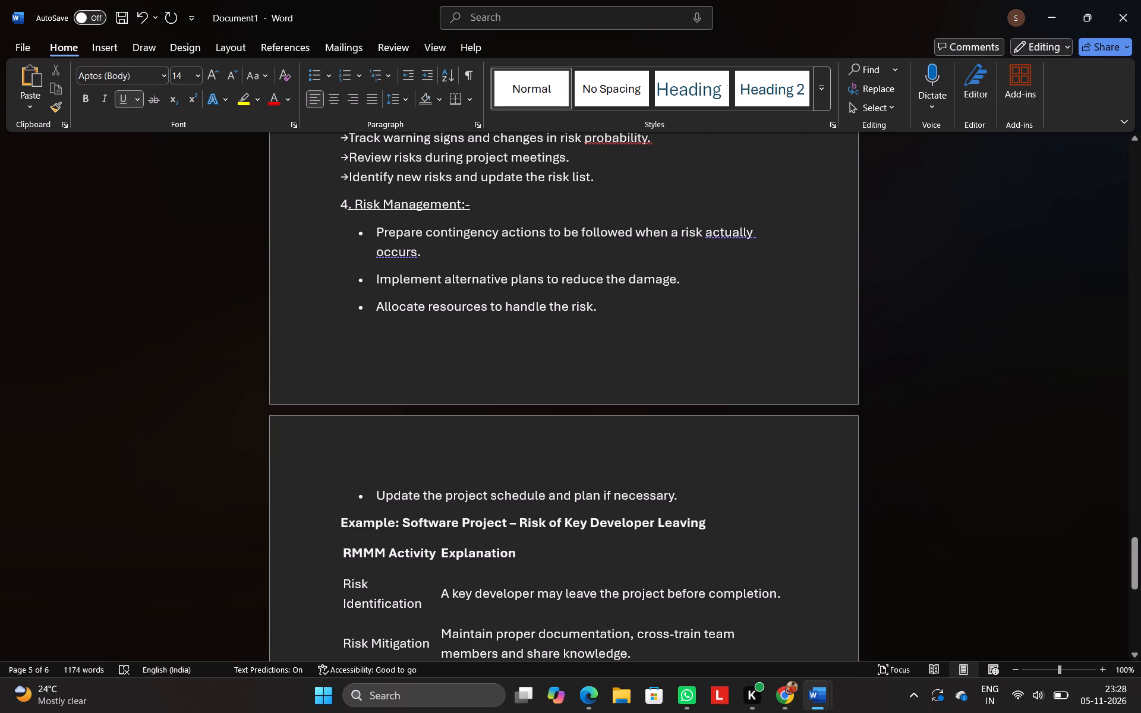
# Turn the "Prepare contingency actions" and "Implement alternative plans" bullets into → lines under "4. Risk Management:-" using line breaks.
pyautogui.click(375, 221)
pyautogui.click(373, 235)
pyautogui.press('BackSpace')
pyautogui.press('BackSpace')
pyautogui.press('BackSpace')
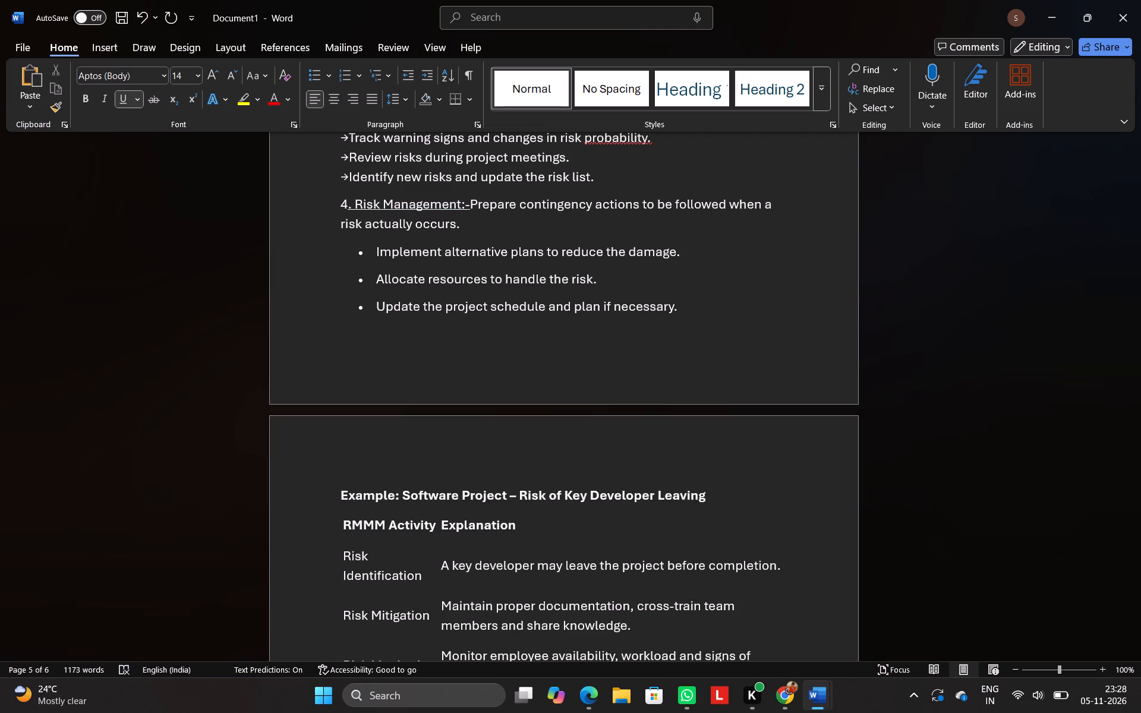
pyautogui.hotkey('shift', 'Return')
pyautogui.hotkey('ctrl', 'v')
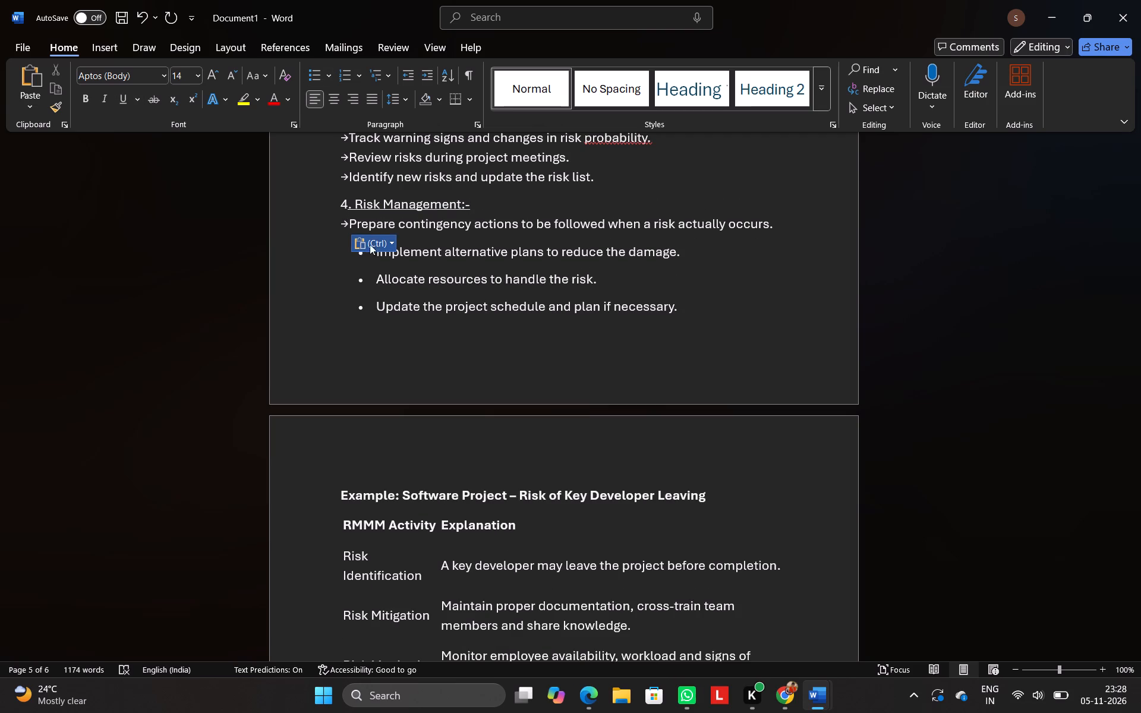
pyautogui.click(367, 260)
pyautogui.press('BackSpace')
pyautogui.press('BackSpace')
pyautogui.press('BackSpace')
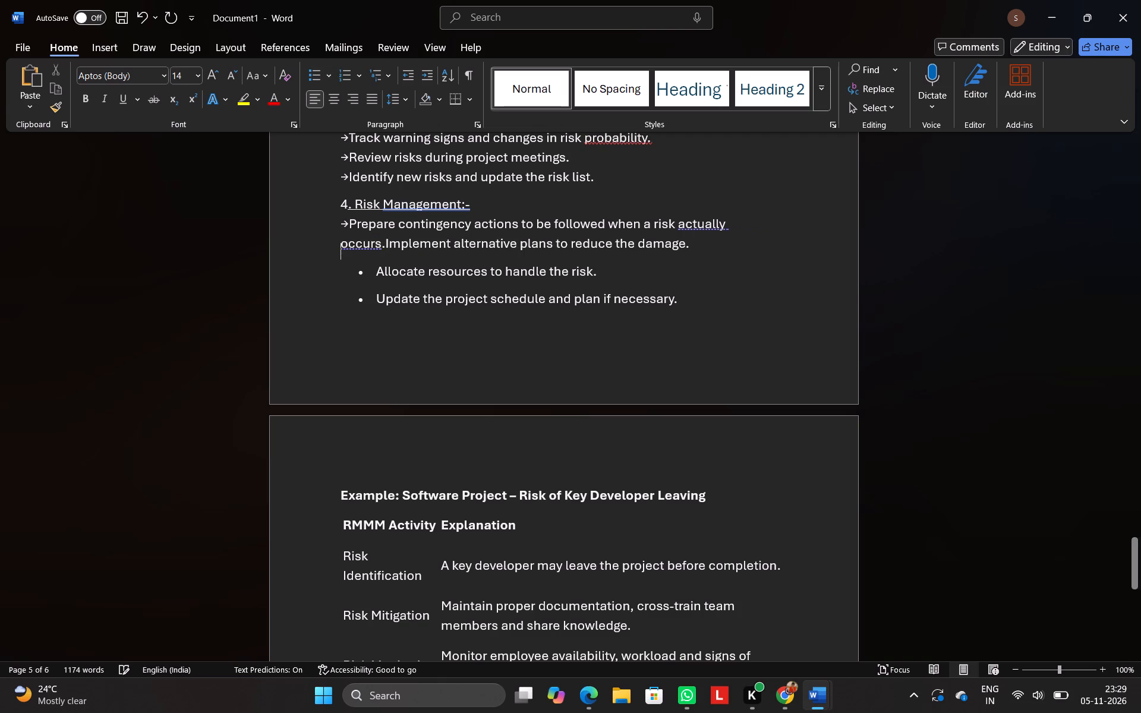
pyautogui.hotkey('shift', 'Return')
pyautogui.hotkey('ctrl', 'v')
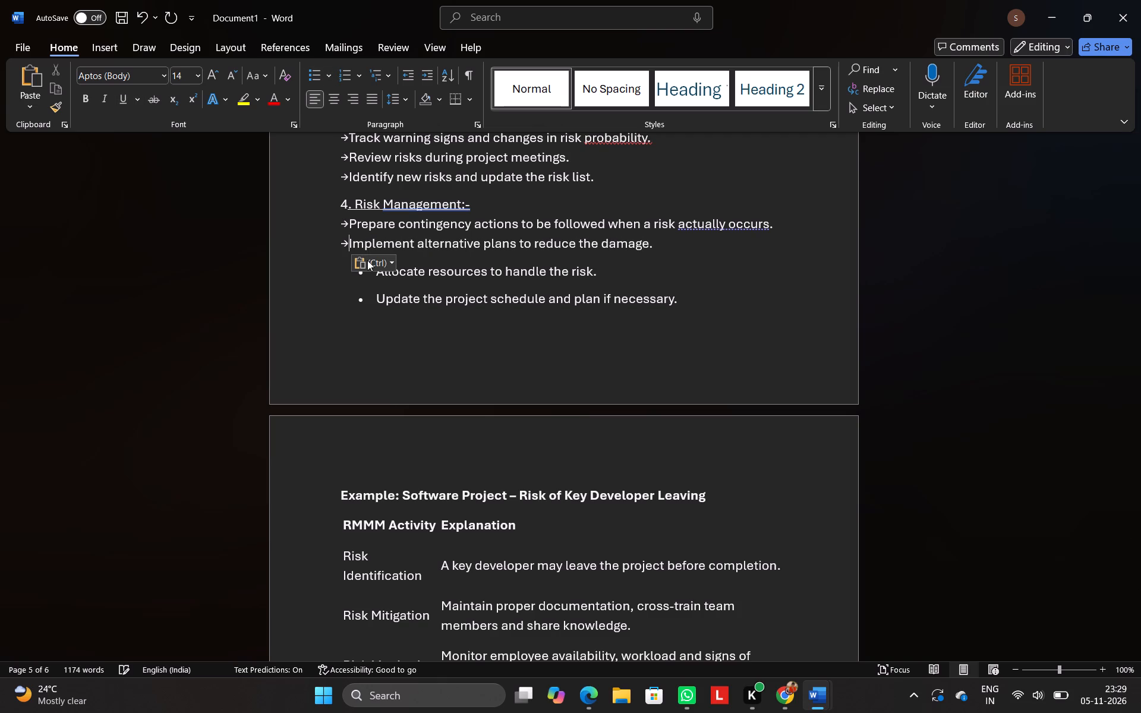
# Turn the "Allocate resources" and "Update the project schedule" bullets into → lines separated by line breaks.
pyautogui.press('Down')
pyautogui.press('BackSpace')
pyautogui.press('BackSpace')
pyautogui.press('BackSpace')
pyautogui.hotkey('shift', 'Return')
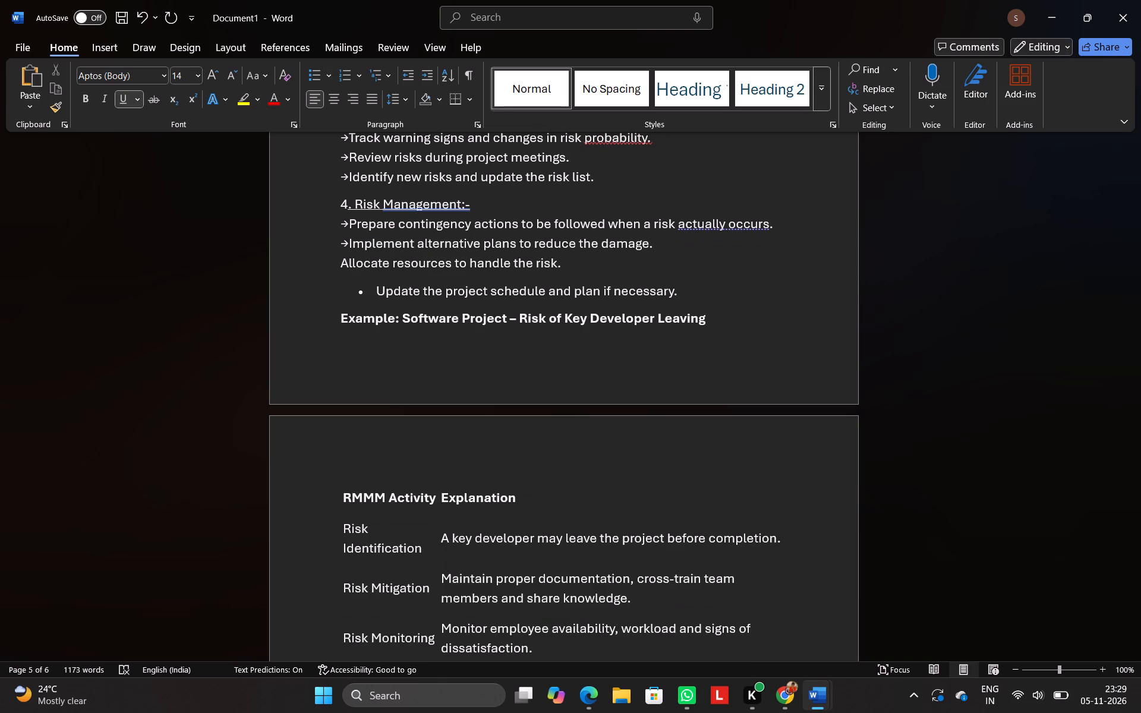
pyautogui.hotkey('ctrl', 'v')
pyautogui.press('Down')
pyautogui.press('BackSpace')
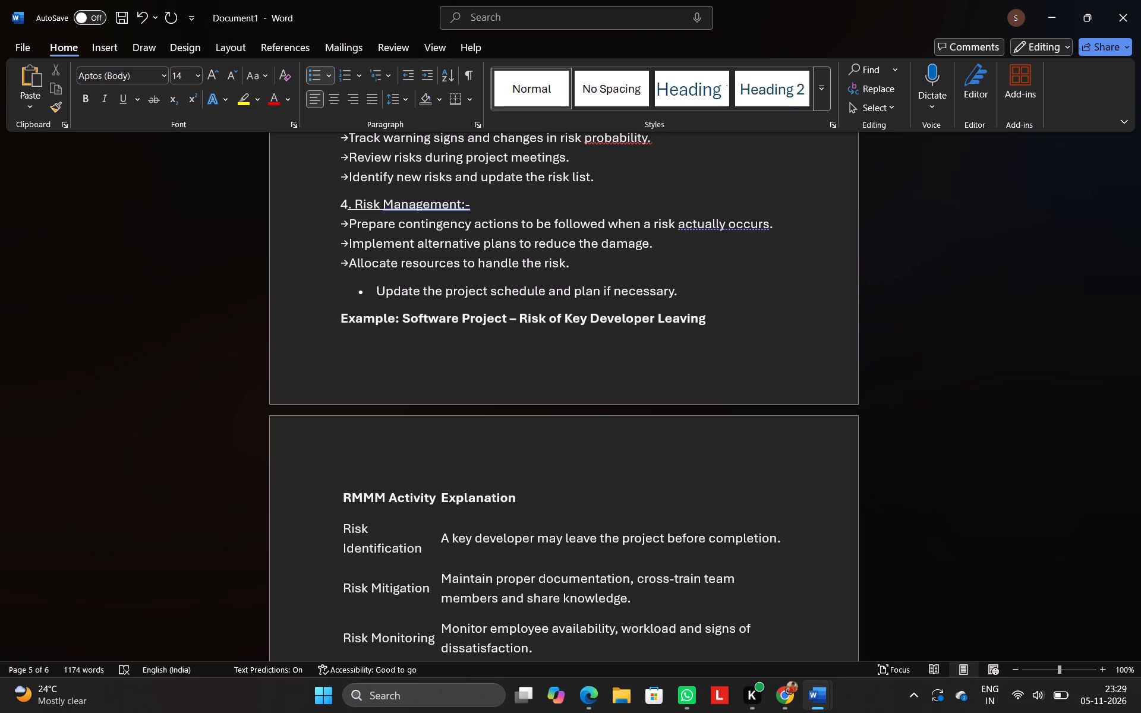
pyautogui.press('BackSpace')
pyautogui.press('BackSpace')
pyautogui.hotkey('shift', 'Return')
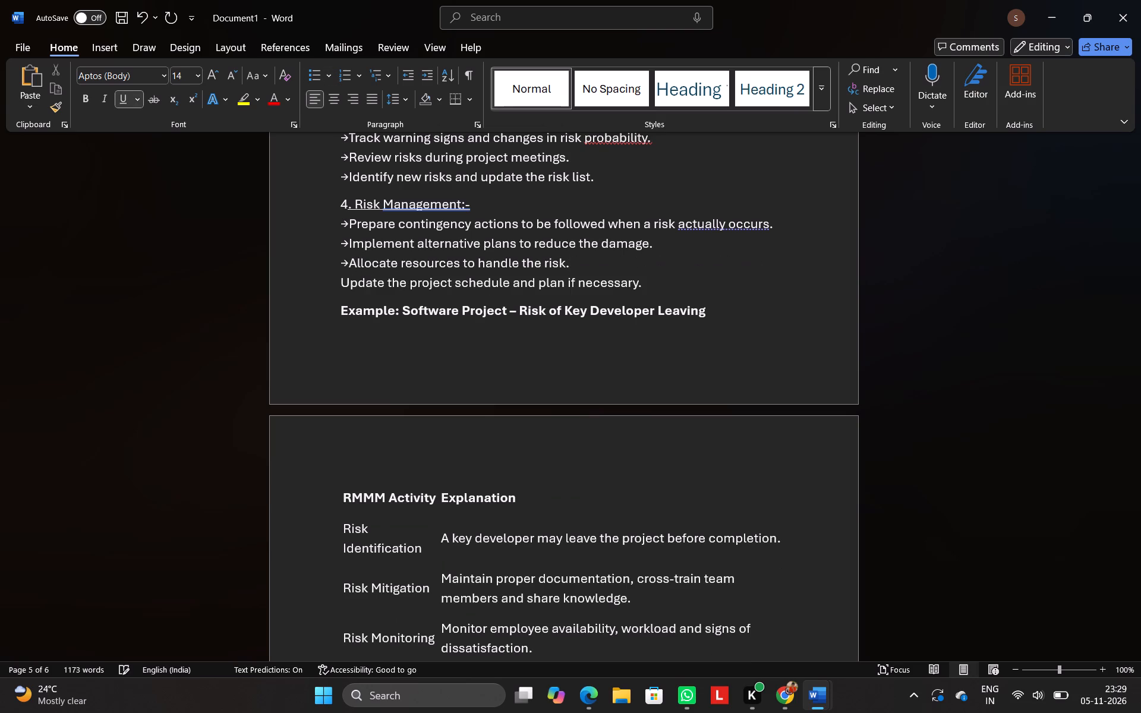
pyautogui.hotkey('ctrl', 'v')
pyautogui.press('Down')
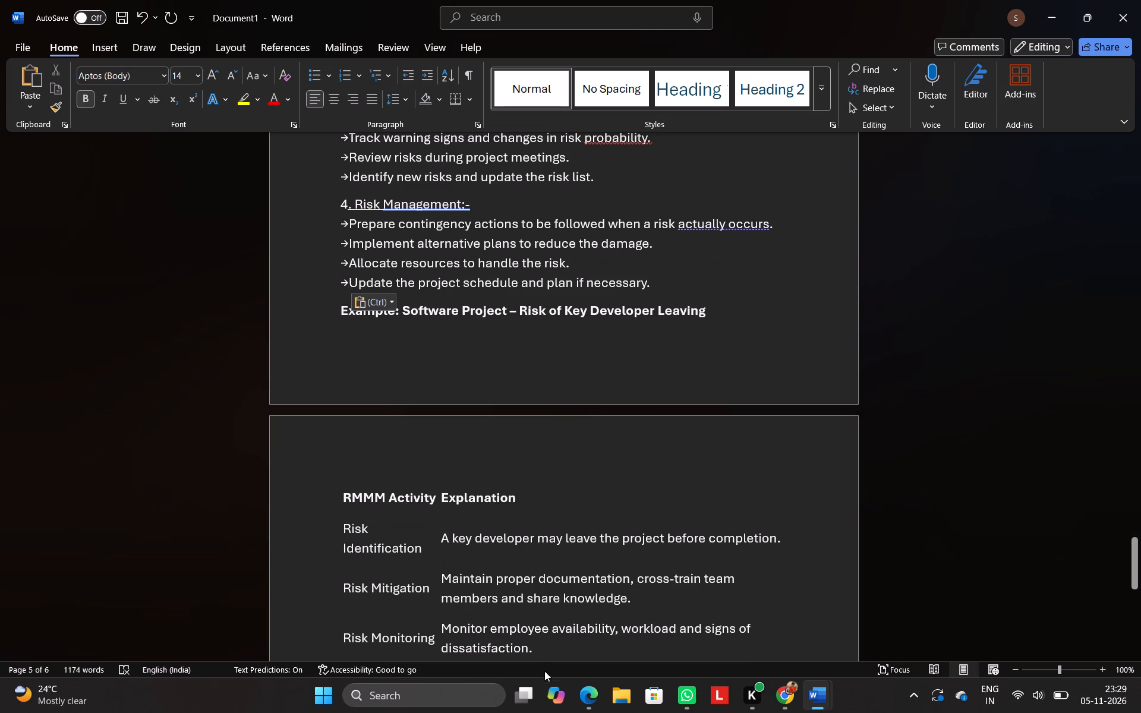
# Compare the Risk Mitigation, Risk Monitoring and Risk Management sections in Document1 with the handwritten notes in SE.pdf in Edge.
pyautogui.click(588, 695)
pyautogui.scroll(-2, 568, 493)
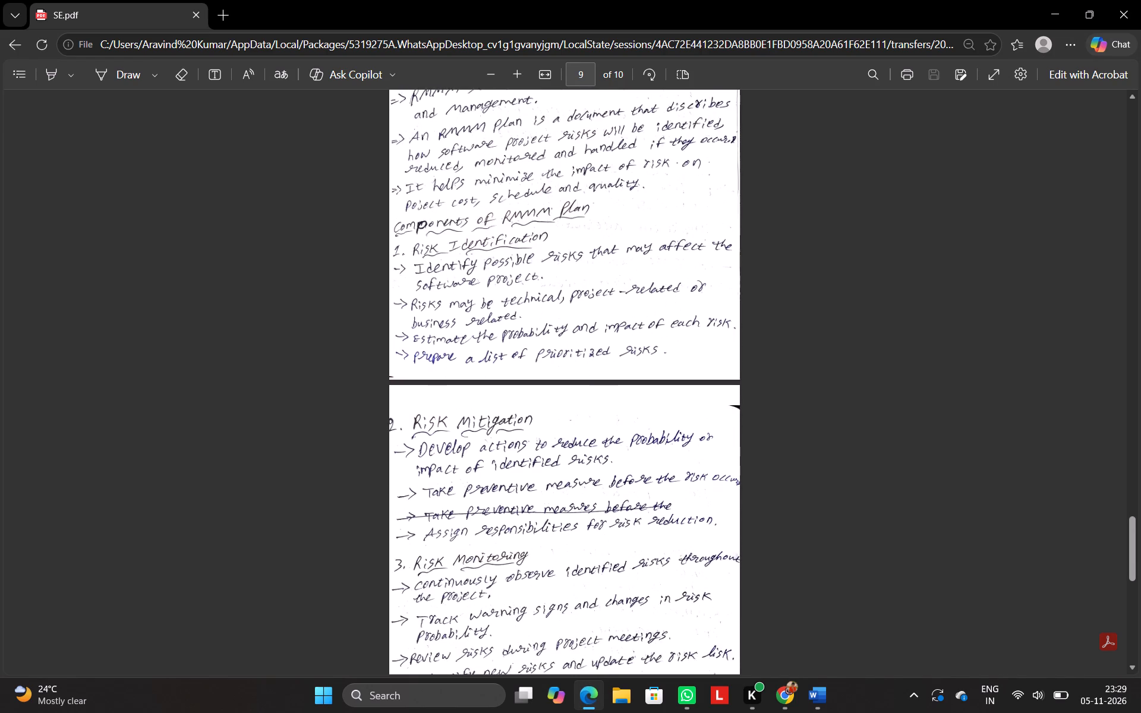
pyautogui.scroll(-2, 568, 493)
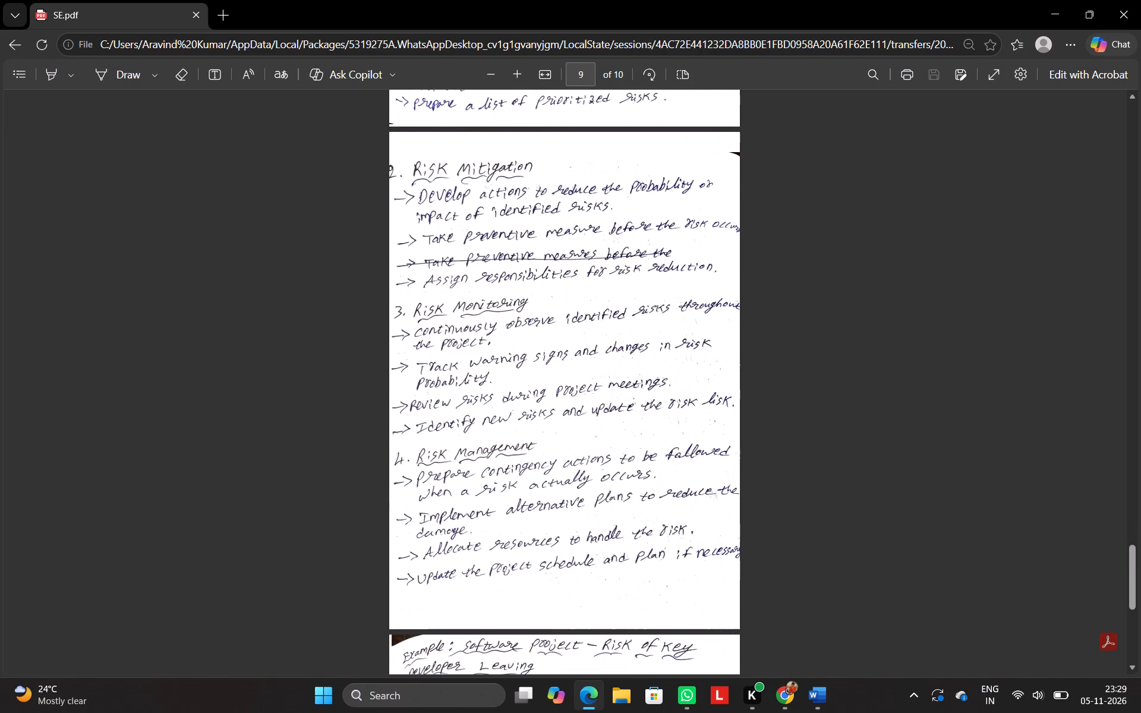
pyautogui.click(791, 683)
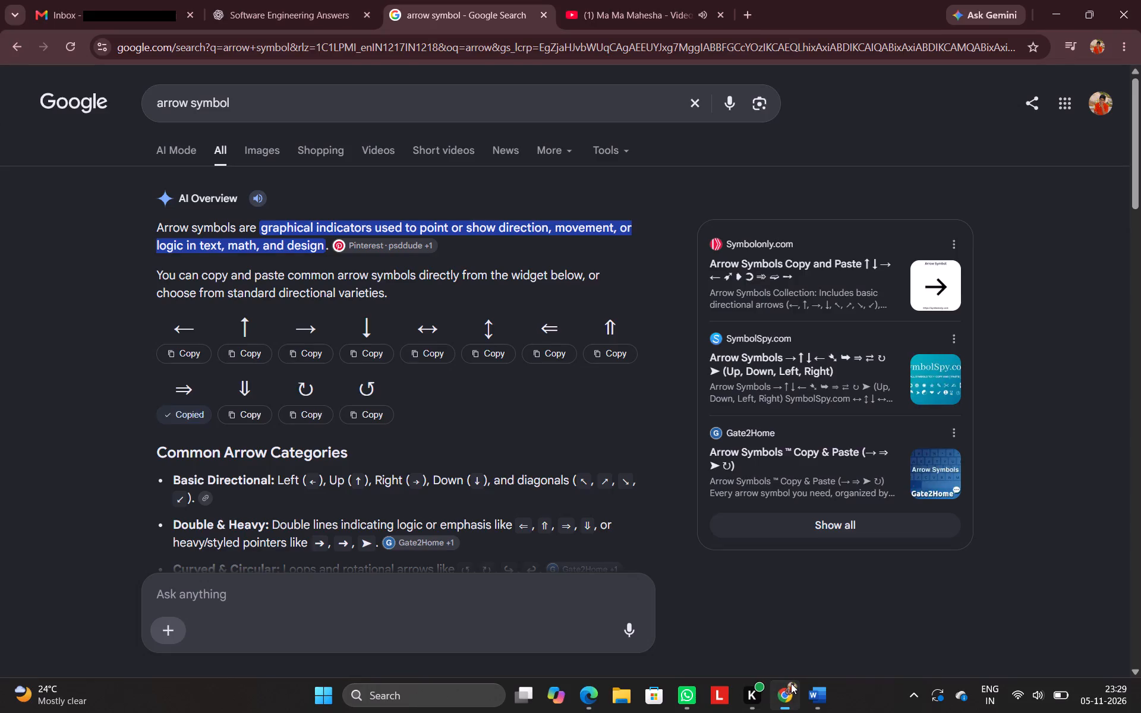
pyautogui.click(791, 683)
pyautogui.click(818, 695)
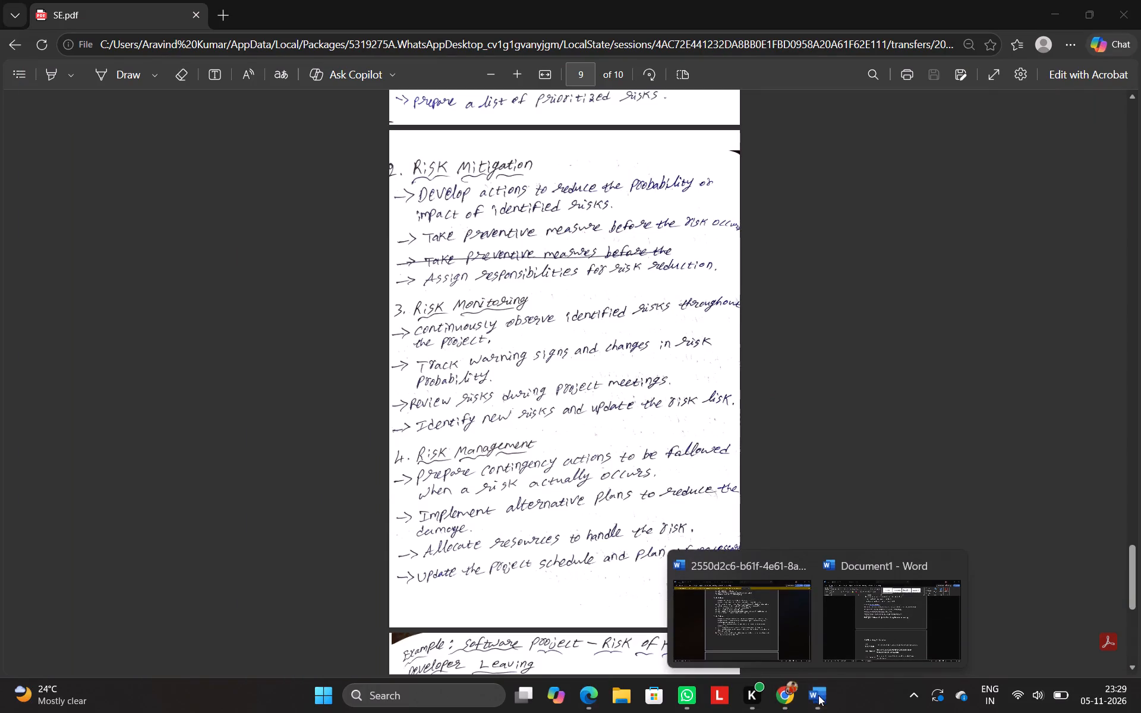
pyautogui.click(895, 631)
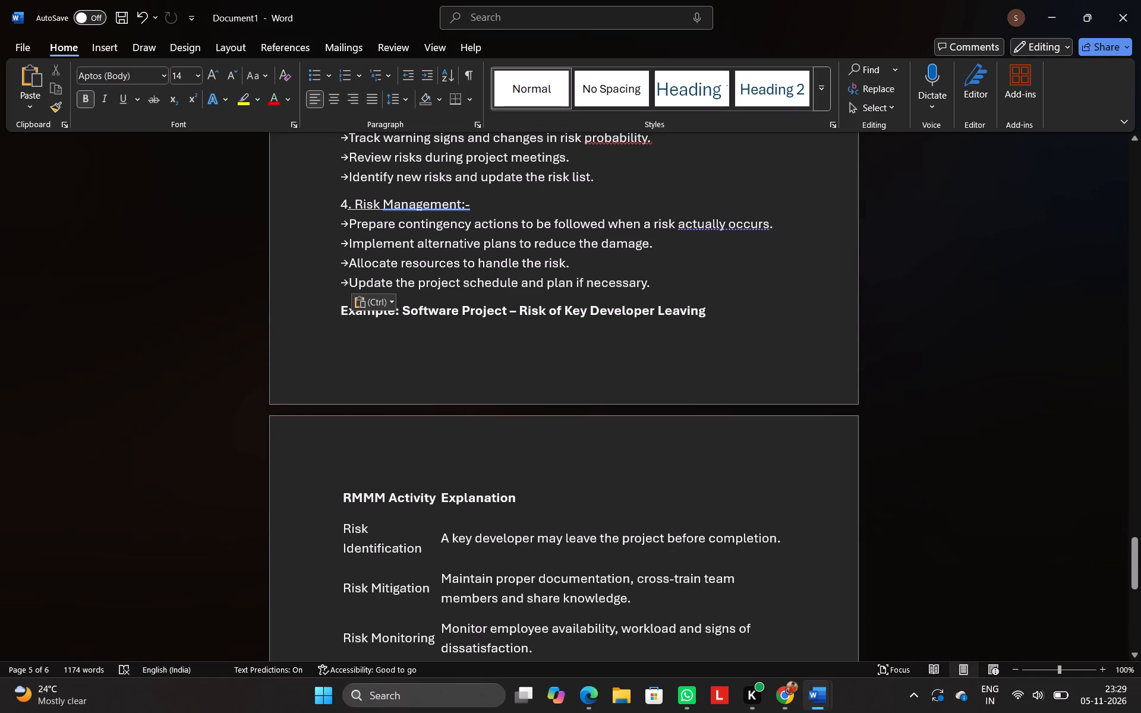
pyautogui.scroll(1, 685, 434)
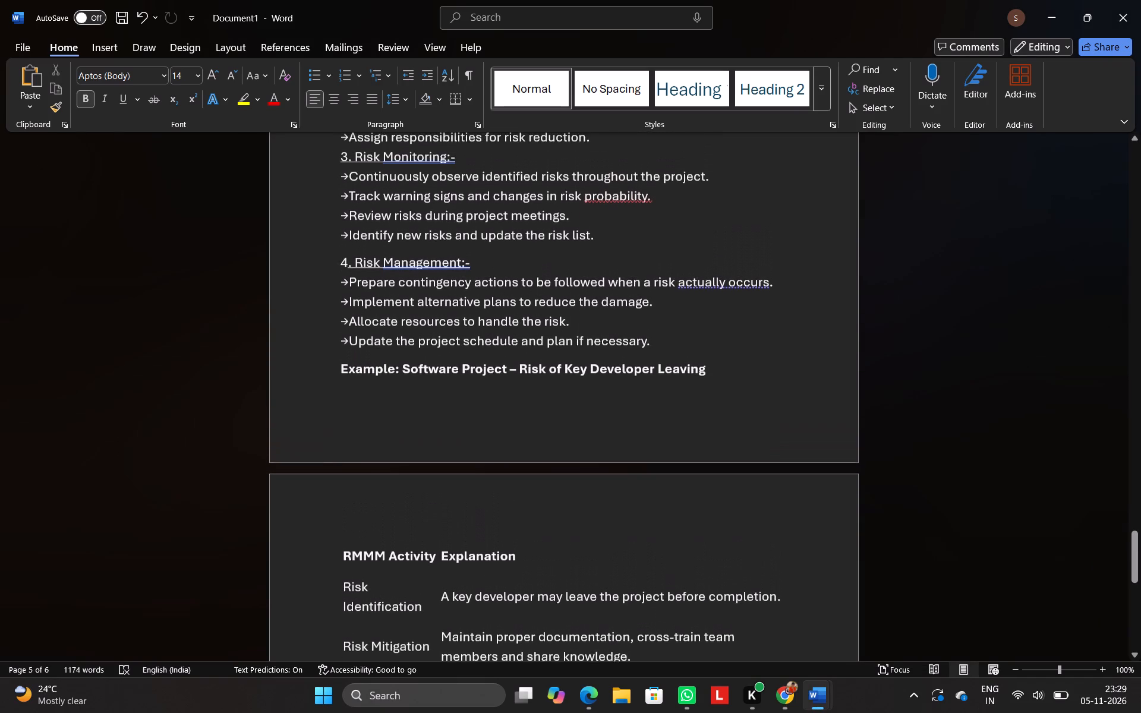
pyautogui.scroll(1, 685, 434)
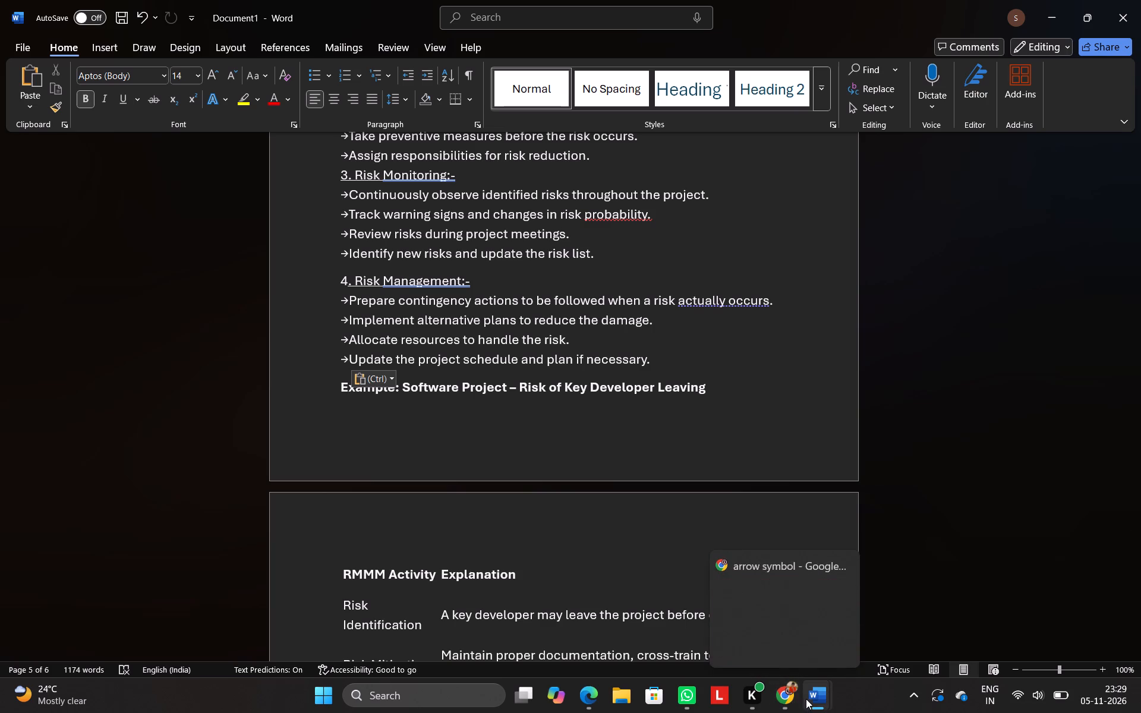
pyautogui.click(582, 695)
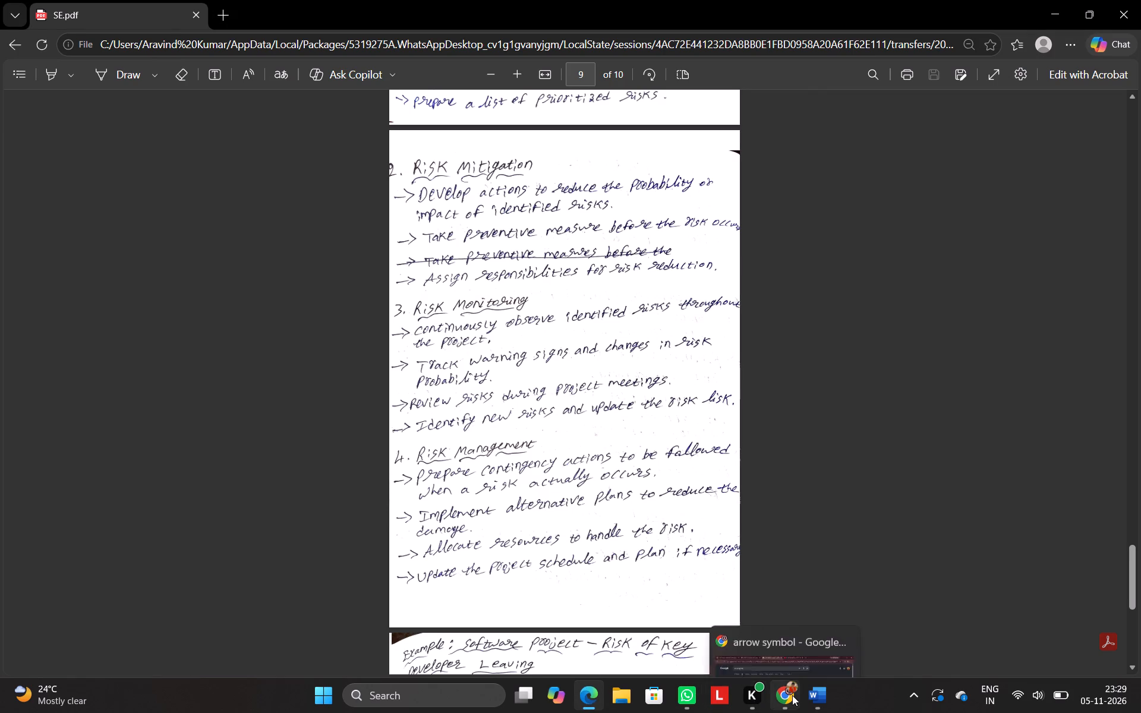
pyautogui.moveTo(812, 695); pyautogui.dragTo(867, 627)
pyautogui.click(867, 627)
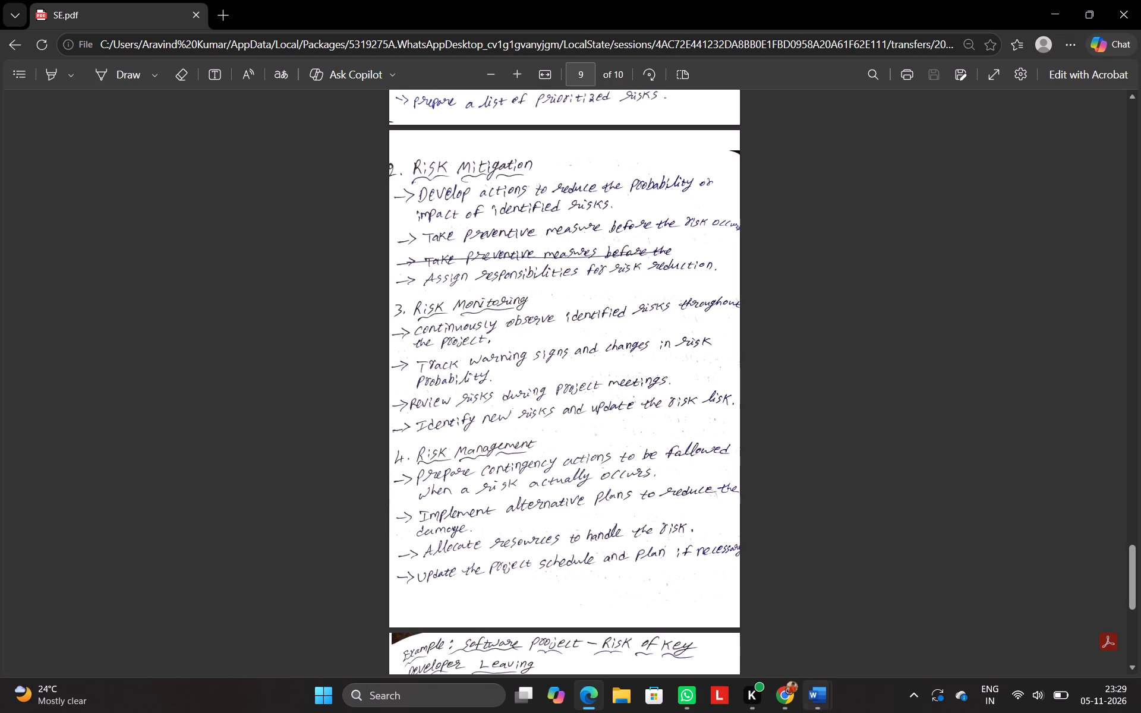
pyautogui.click(818, 712)
pyautogui.click(863, 645)
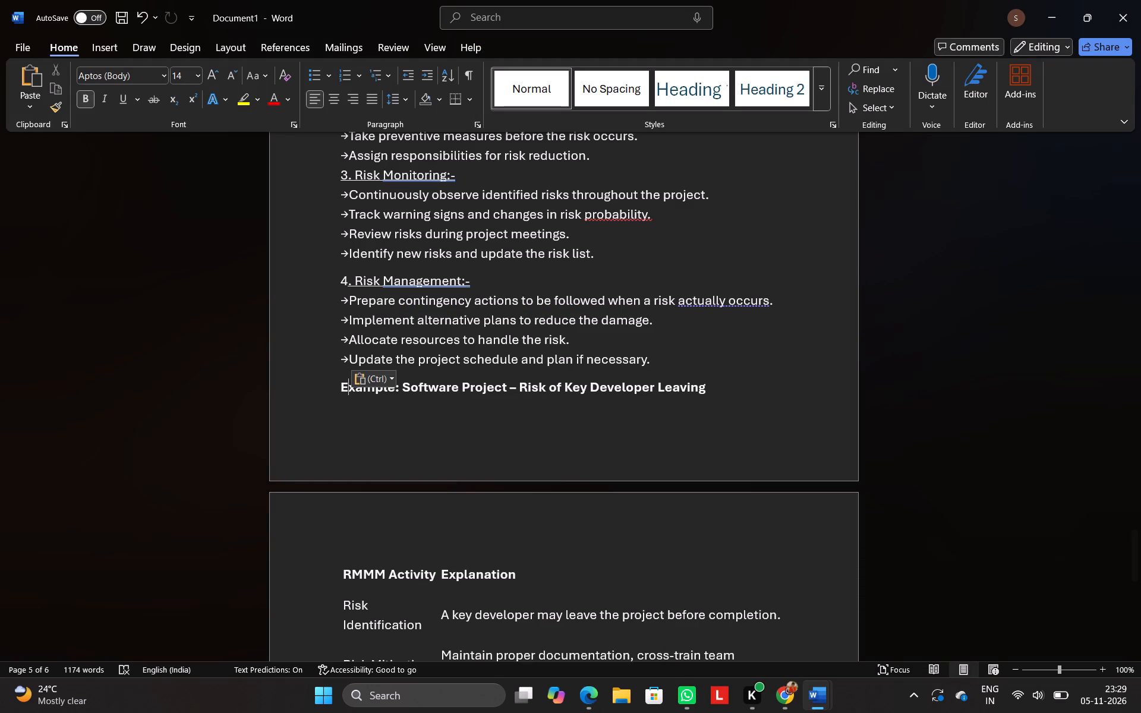
pyautogui.scroll(1, 635, 397)
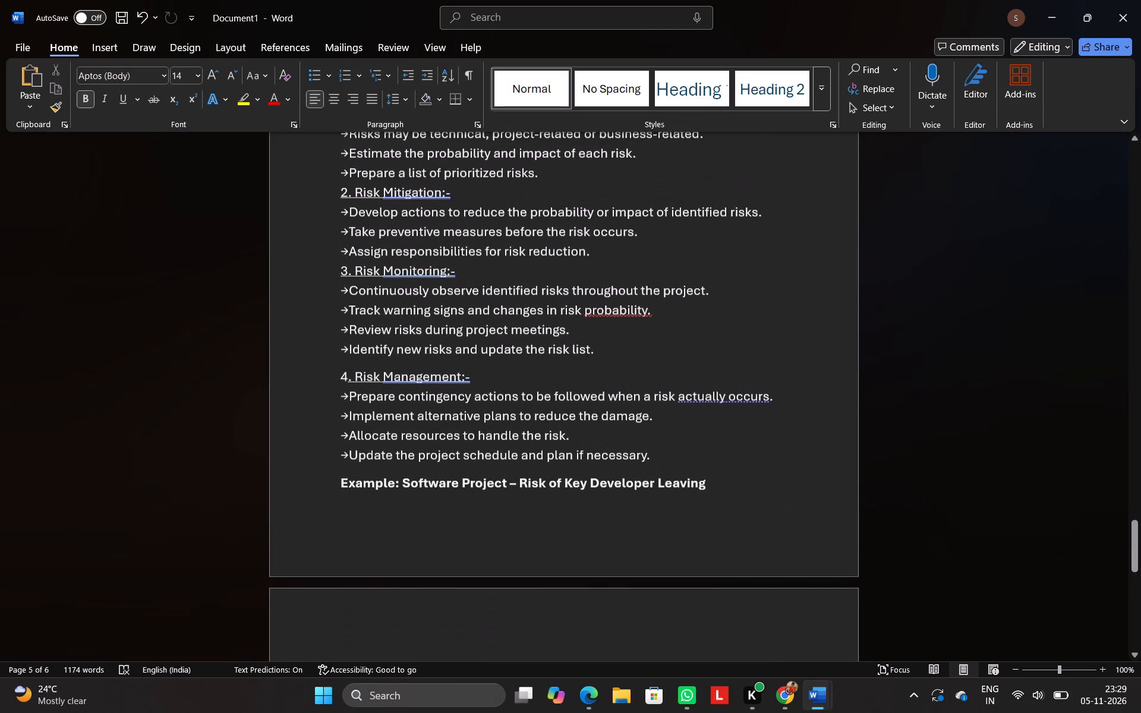
pyautogui.scroll(1, 635, 397)
pyautogui.click(805, 685)
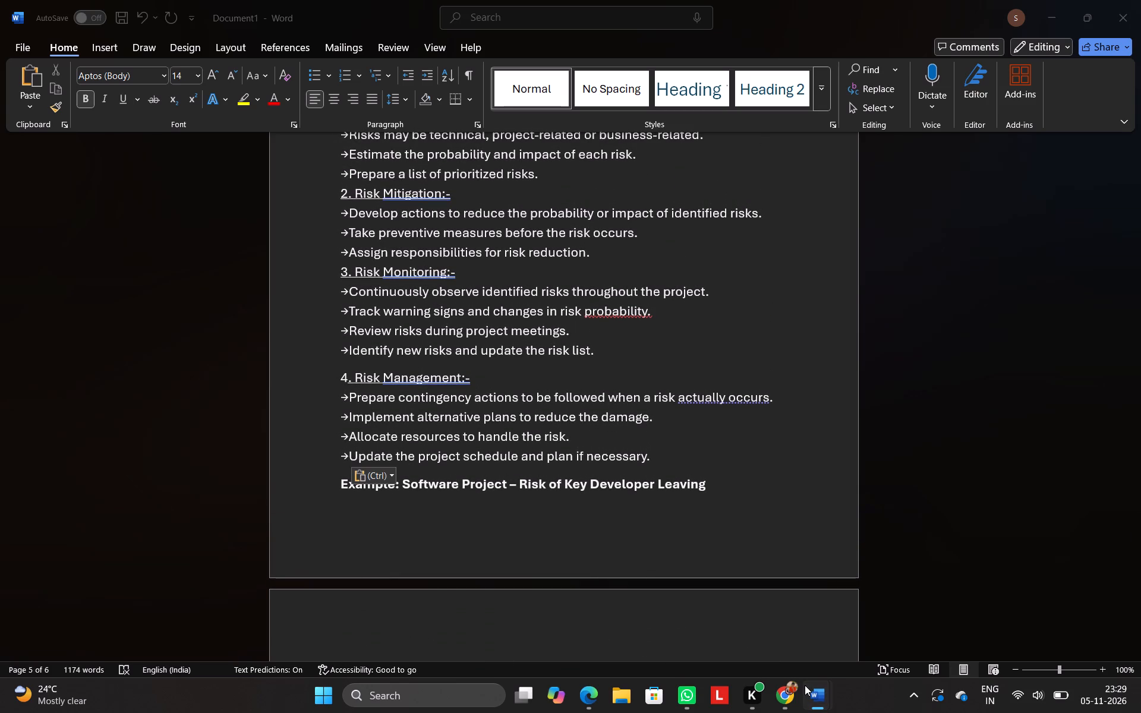
pyautogui.click(793, 696)
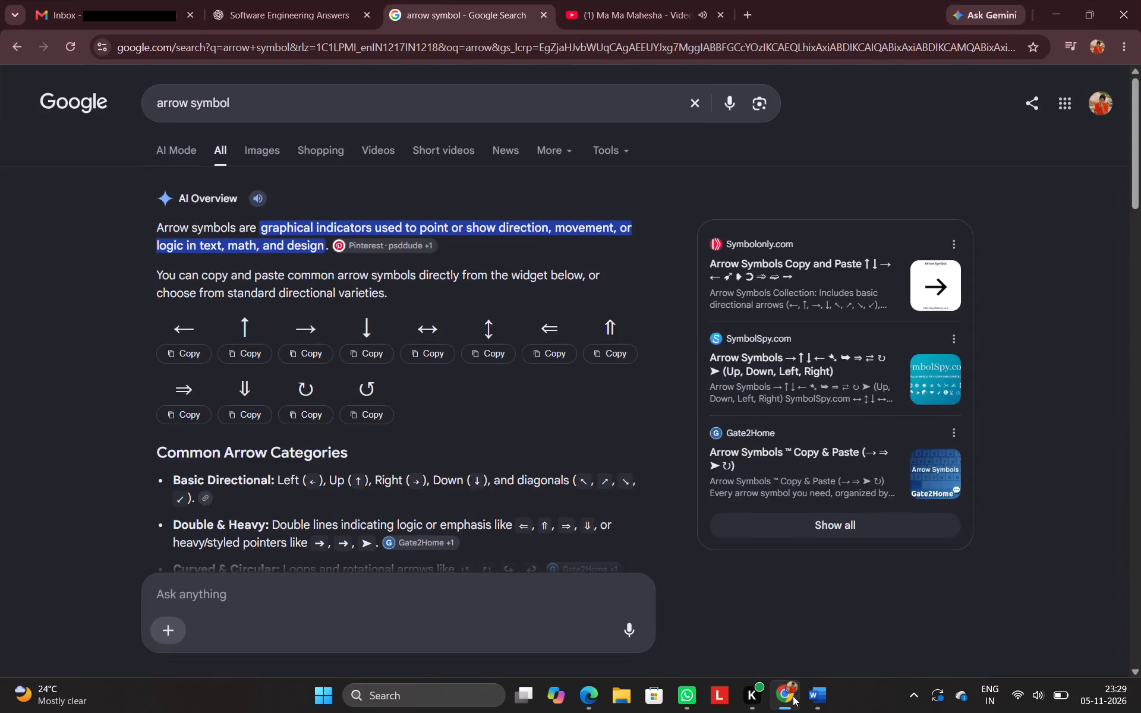
pyautogui.click(793, 696)
pyautogui.click(595, 693)
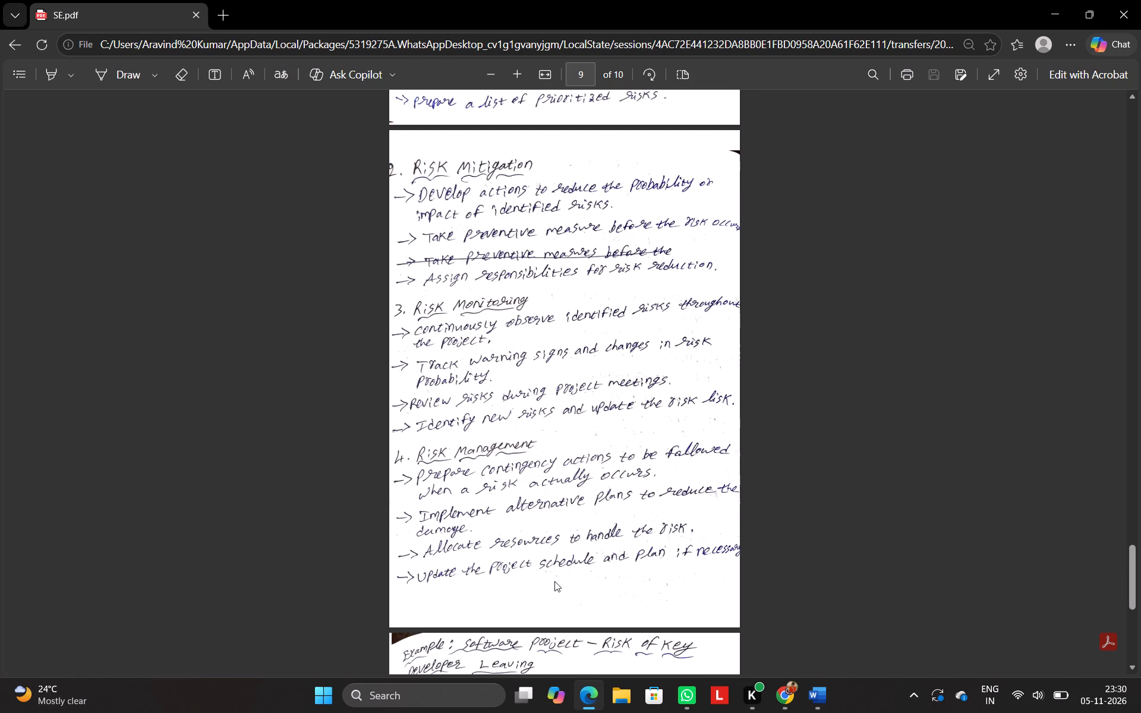
pyautogui.click(811, 687)
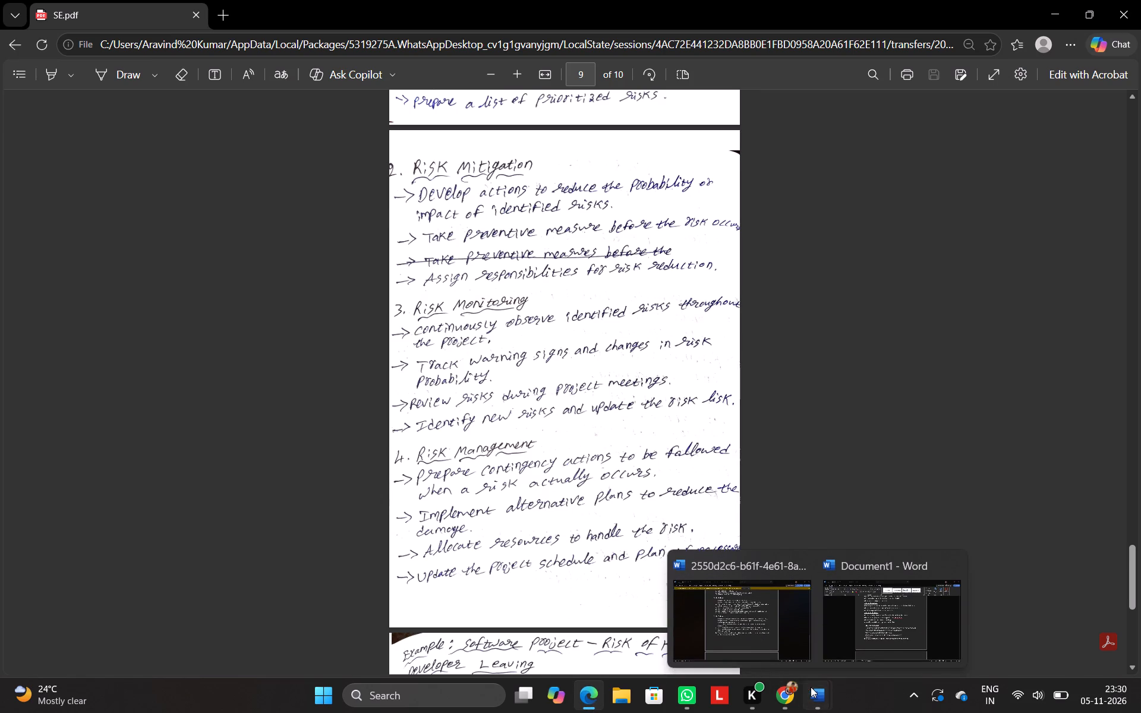
pyautogui.click(864, 620)
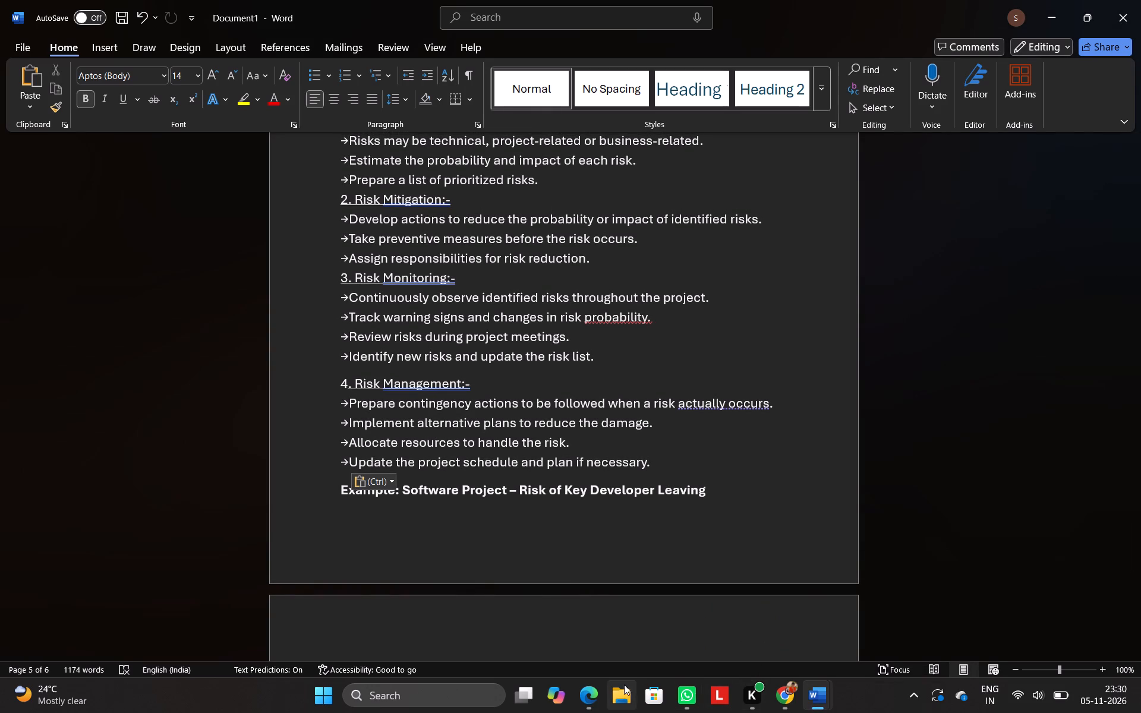
pyautogui.click(595, 696)
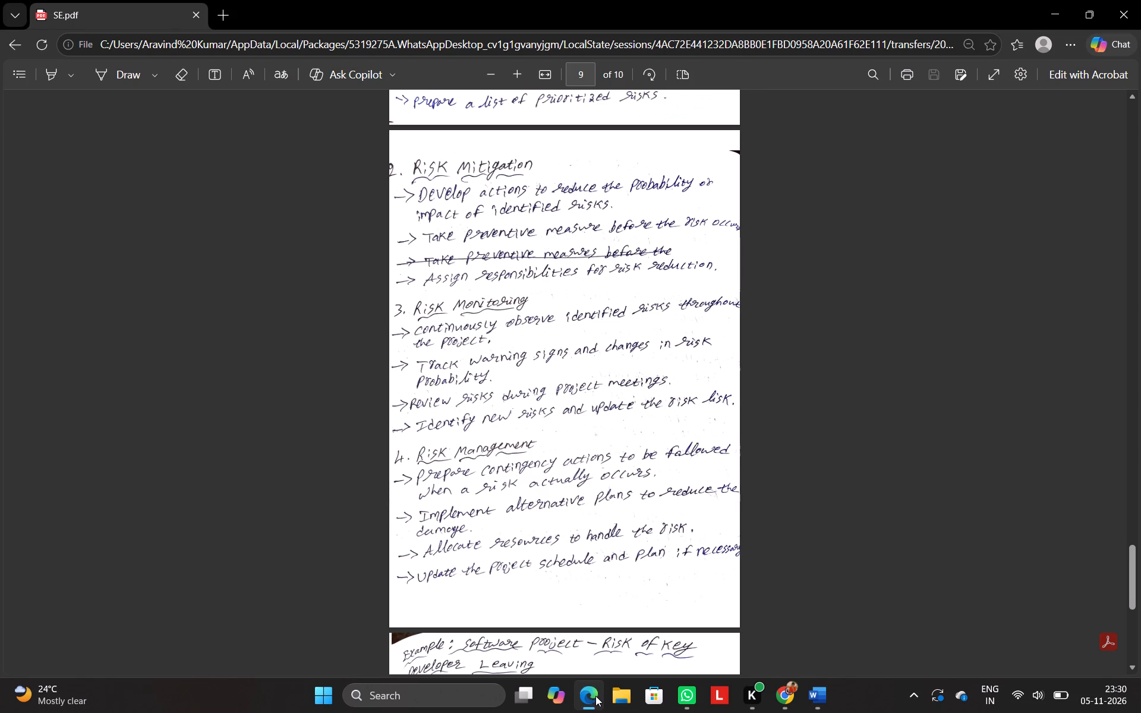
pyautogui.click(595, 696)
pyautogui.scroll(-1, 672, 554)
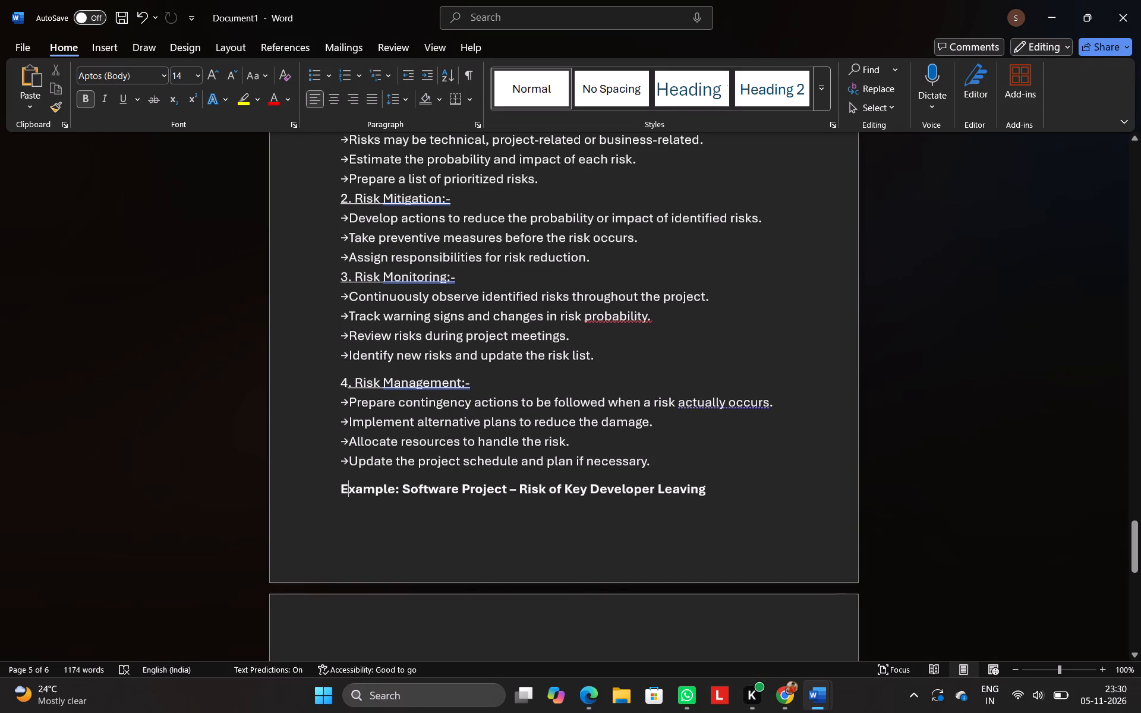
pyautogui.scroll(-1, 672, 554)
# Check the example's layout in SE.pdf, and in Word attach the "Example: Software Project" heading below the last → line with a line break.
pyautogui.click(590, 703)
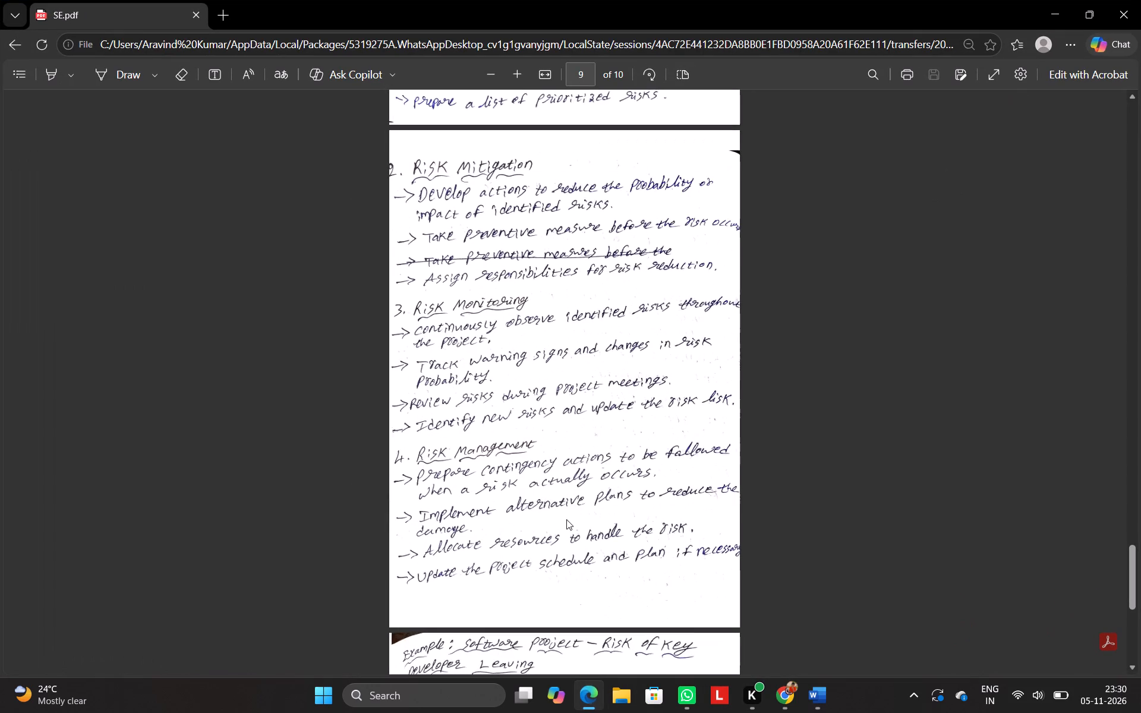
pyautogui.scroll(-2, 566, 519)
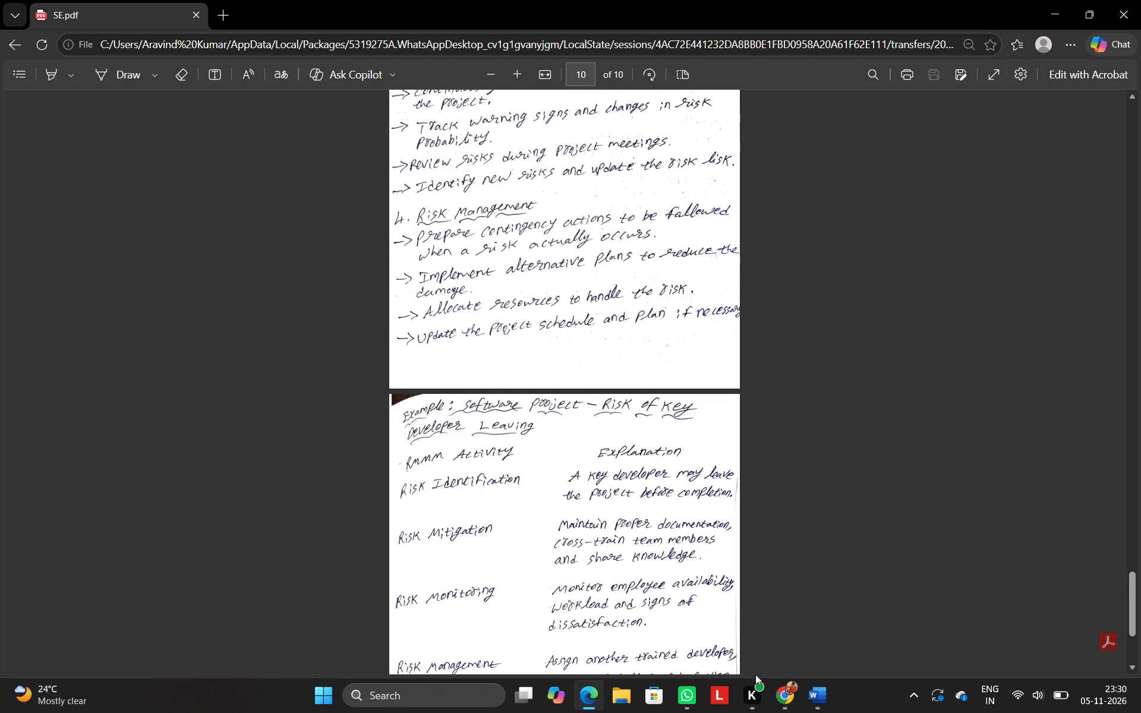
pyautogui.moveTo(800, 690); pyautogui.dragTo(814, 691)
pyautogui.click(814, 691)
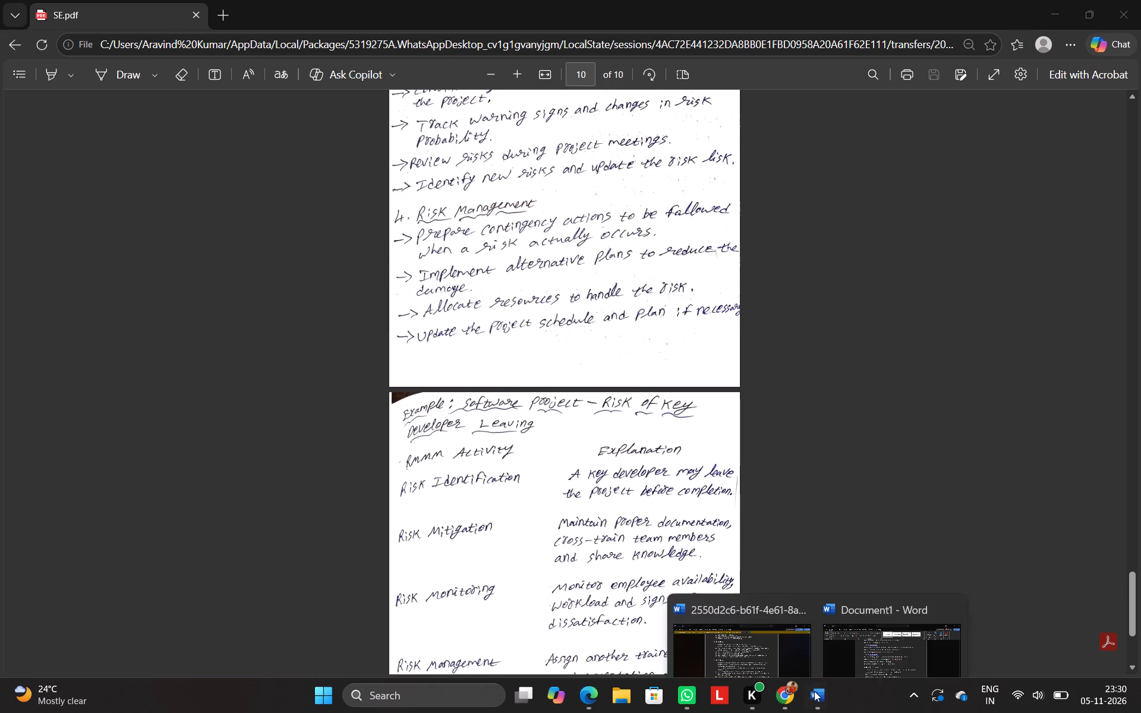
pyautogui.click(840, 654)
pyautogui.scroll(-1, 707, 493)
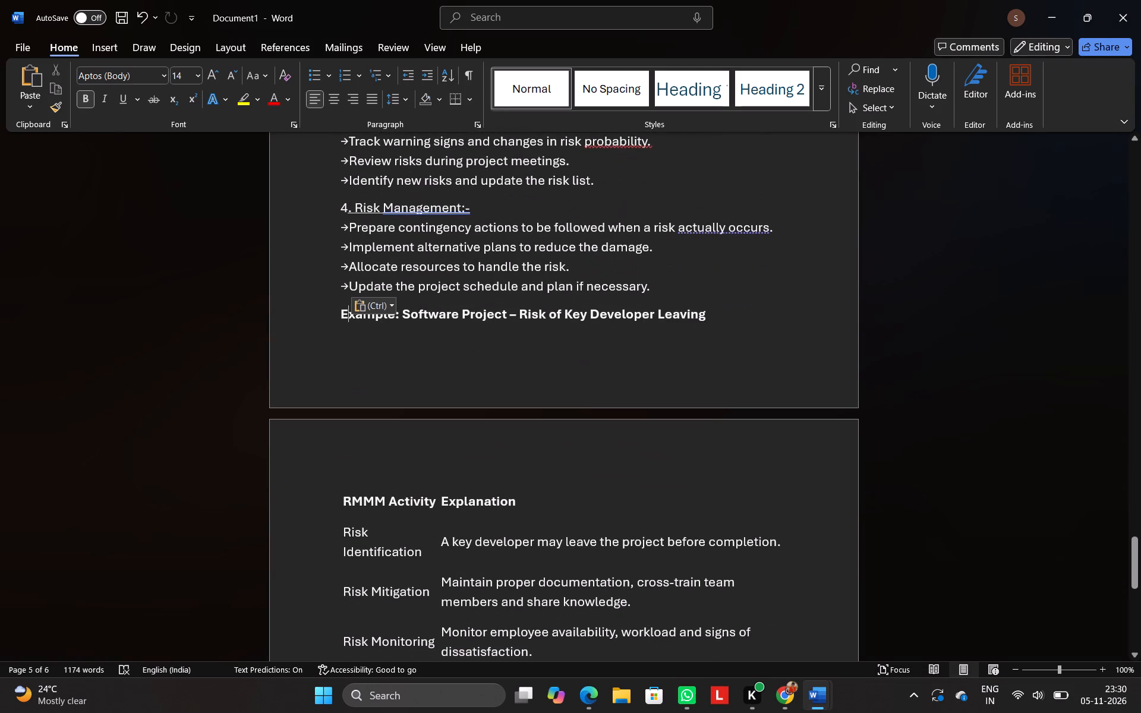
pyautogui.click(340, 310)
pyautogui.press('BackSpace')
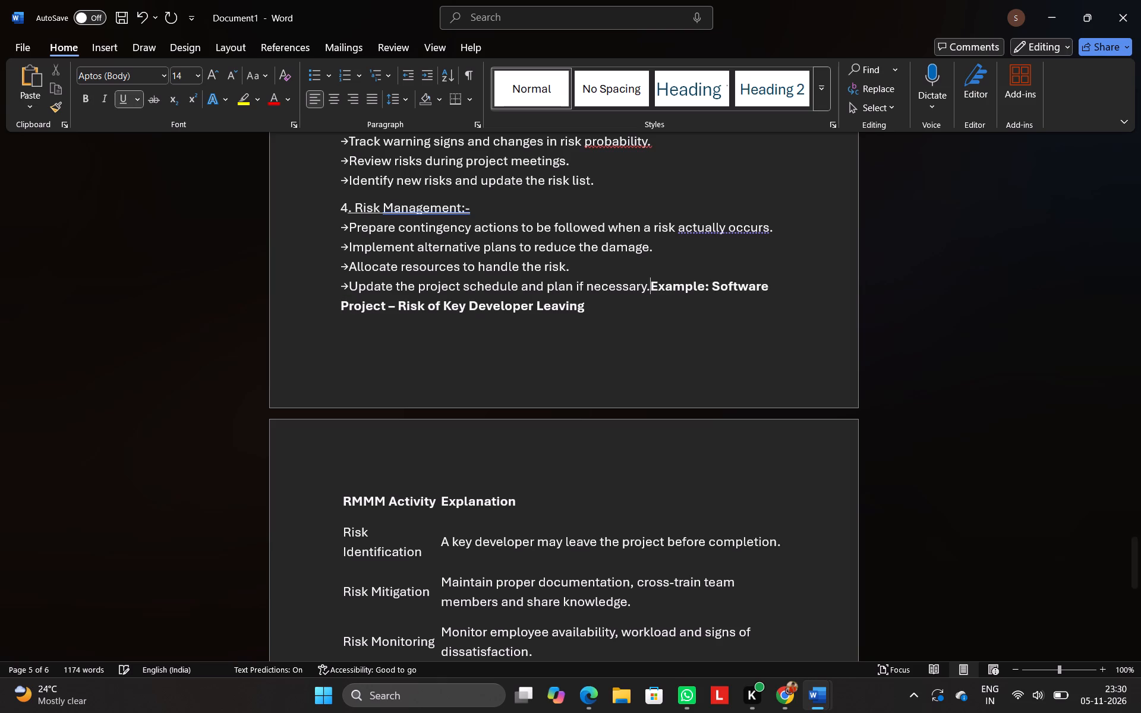
pyautogui.hotkey('shift', 'Return')
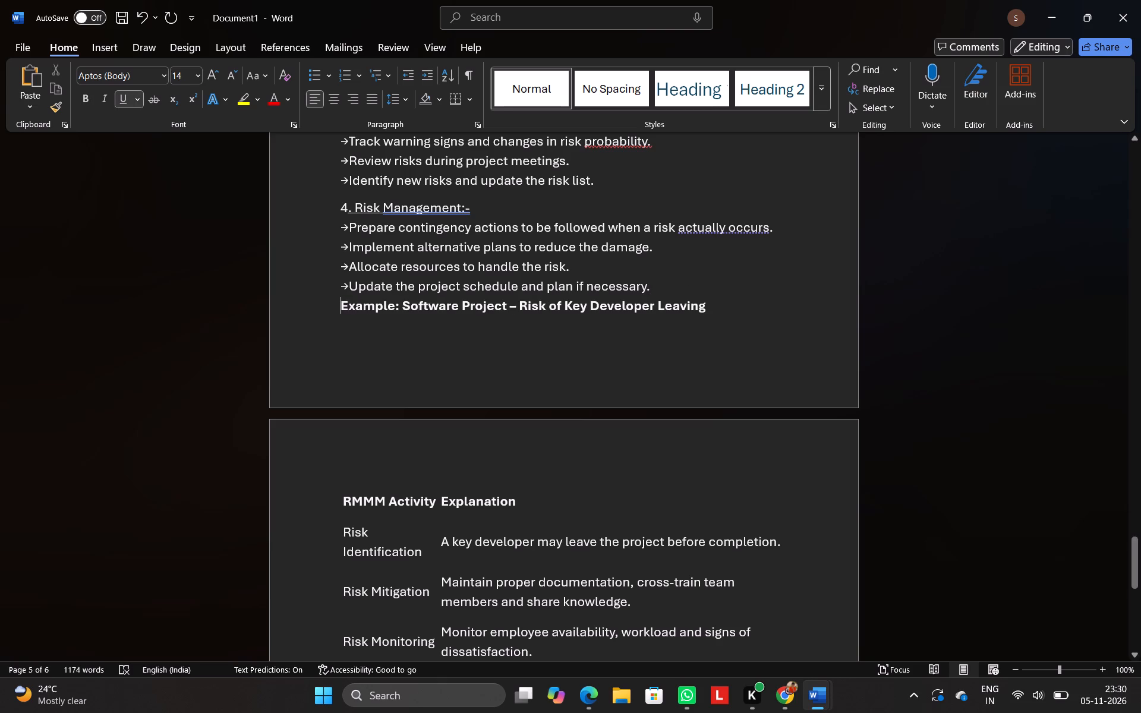
# Apply All Borders to the RMMM Activity and Explanation table below the example heading.
pyautogui.scroll(-1, 370, 383)
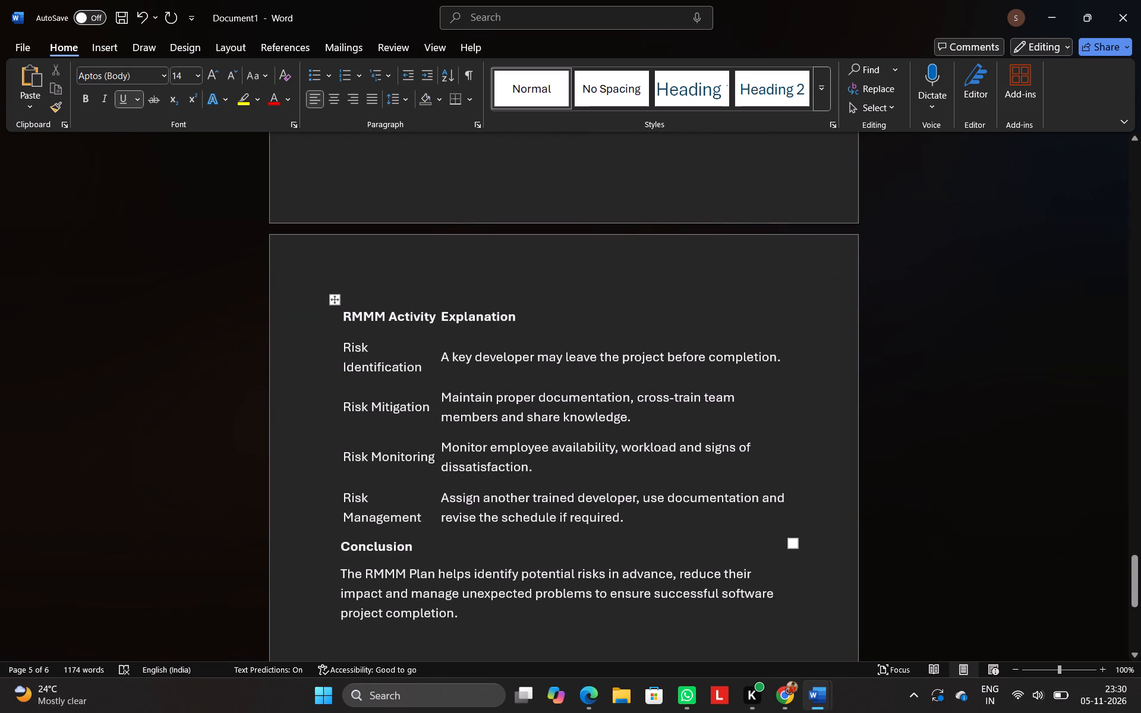
pyautogui.moveTo(338, 310); pyautogui.dragTo(626, 613)
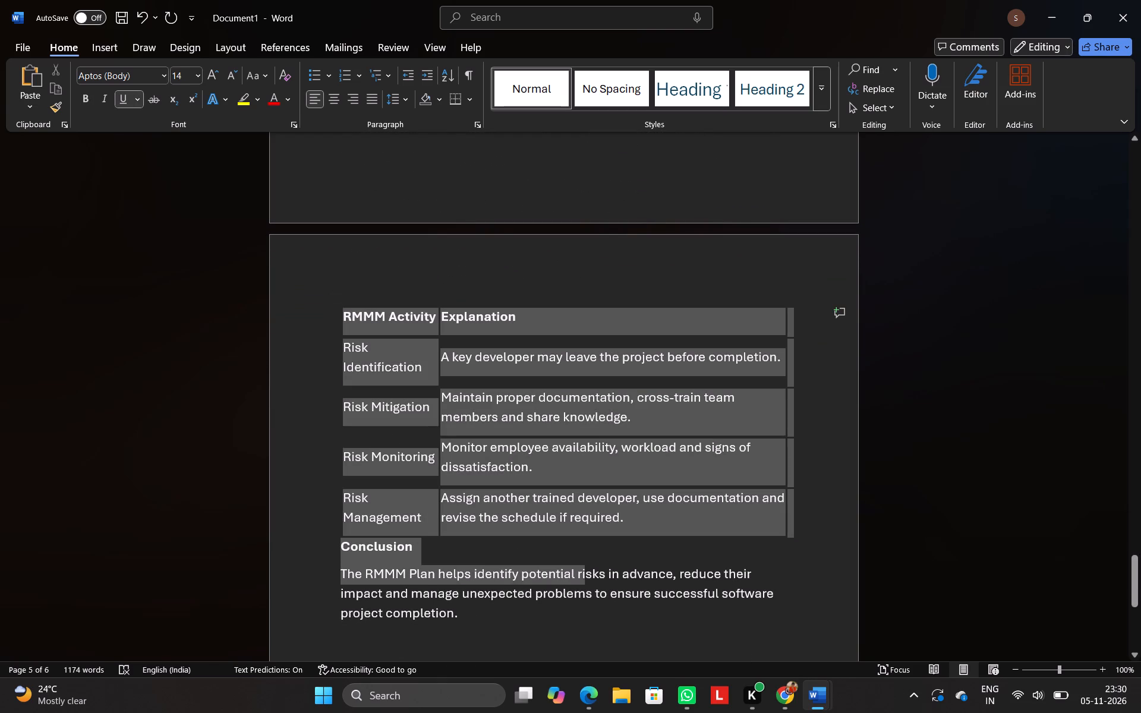
pyautogui.moveTo(626, 613); pyautogui.dragTo(844, 531)
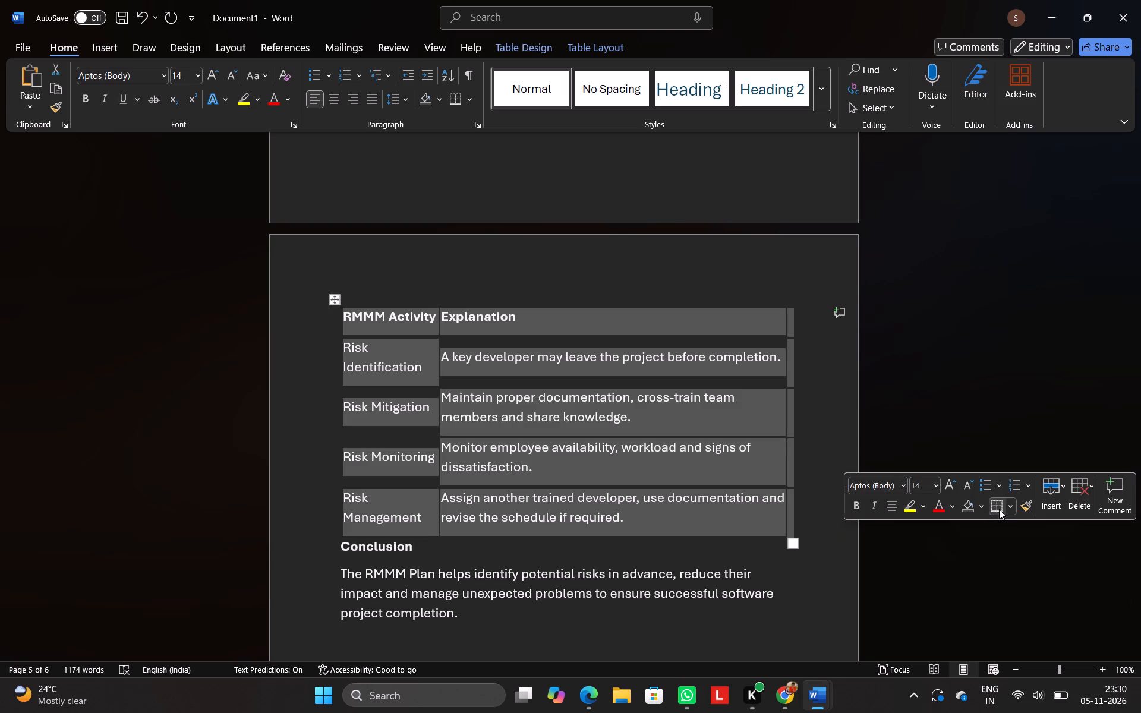
pyautogui.click(1006, 512)
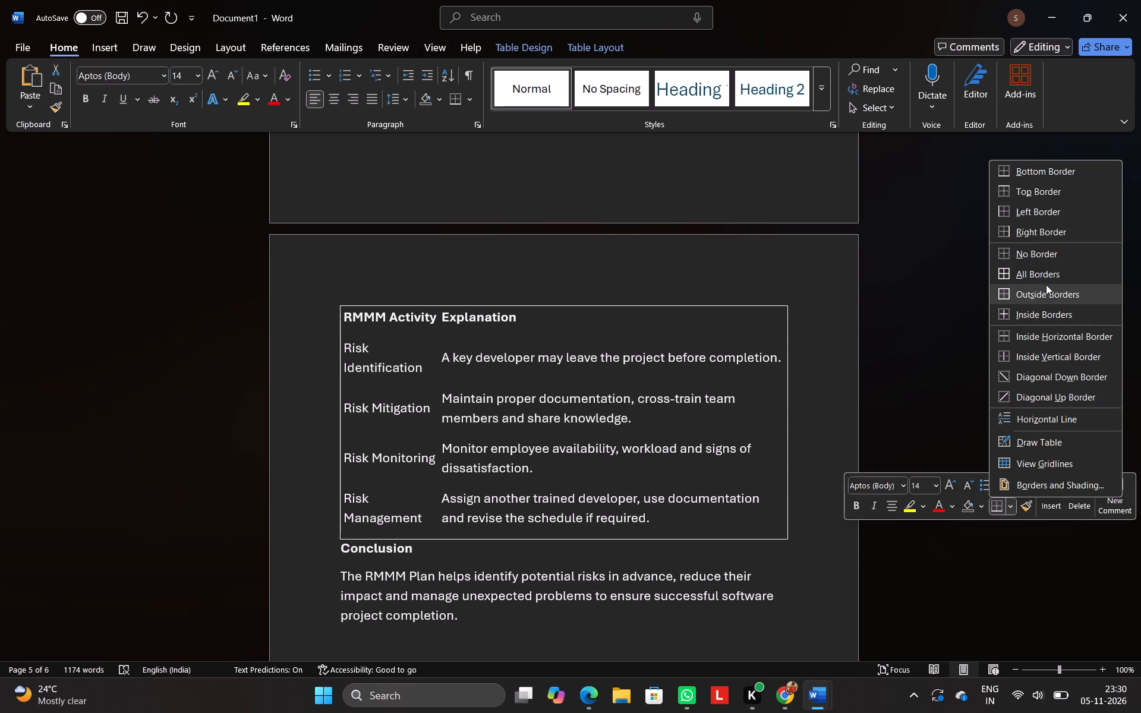
pyautogui.click(1045, 283)
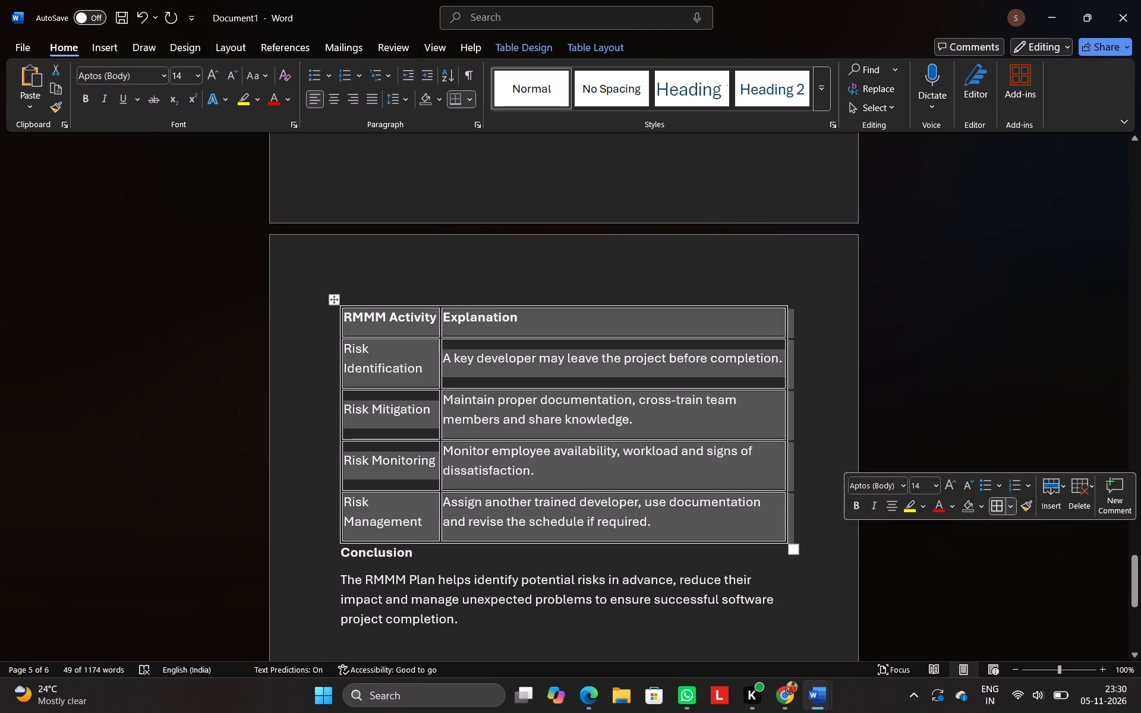
pyautogui.click(680, 265)
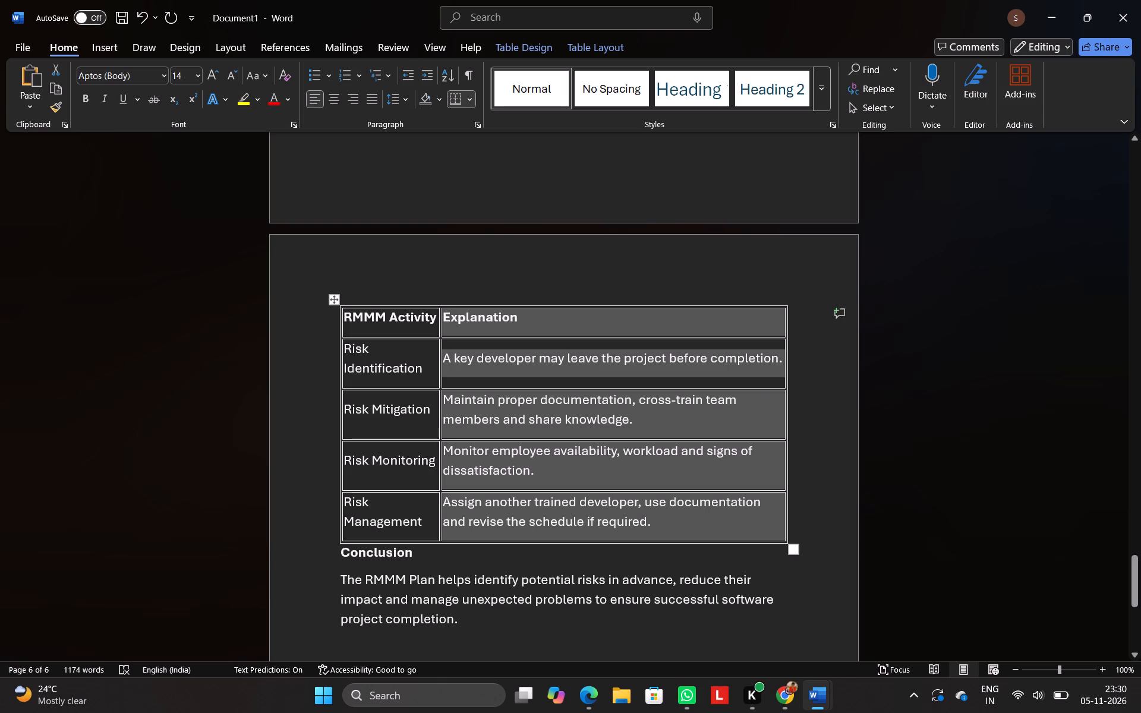
pyautogui.click(810, 392)
# Join the "Conclusion" heading below the RMMM table with its paragraph, underline the heading and add ":-" after it.
pyautogui.scroll(-6, 810, 392)
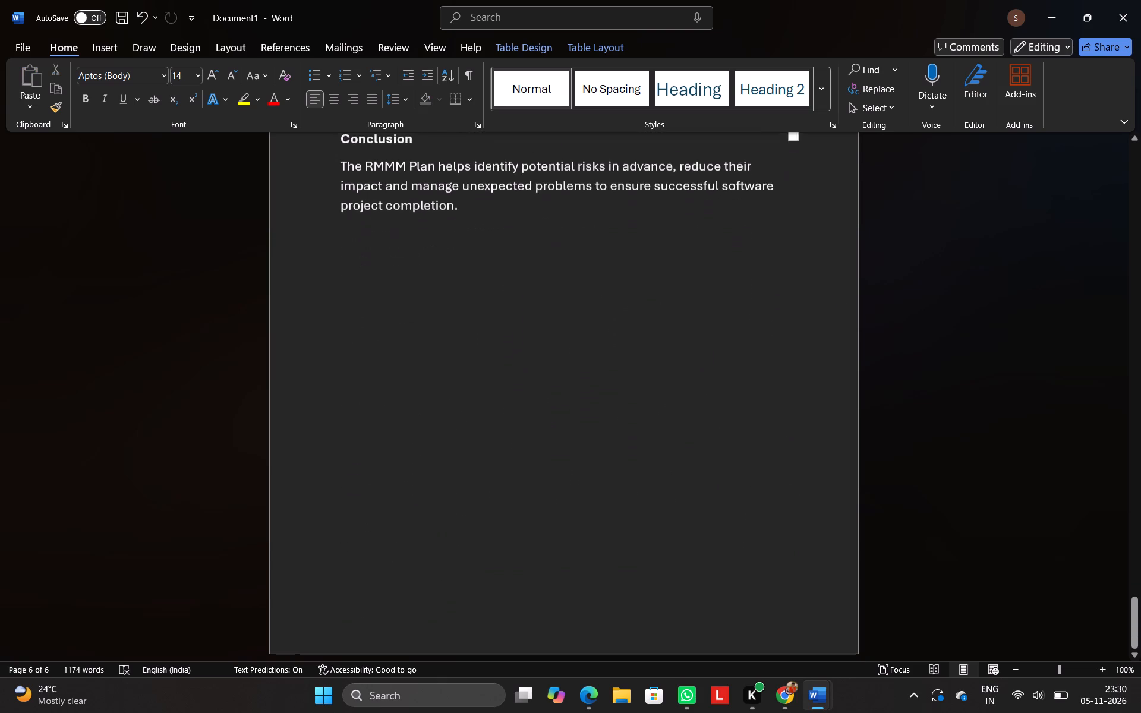
pyautogui.scroll(-3, 810, 392)
pyautogui.scroll(1, 810, 392)
pyautogui.scroll(3, 598, 380)
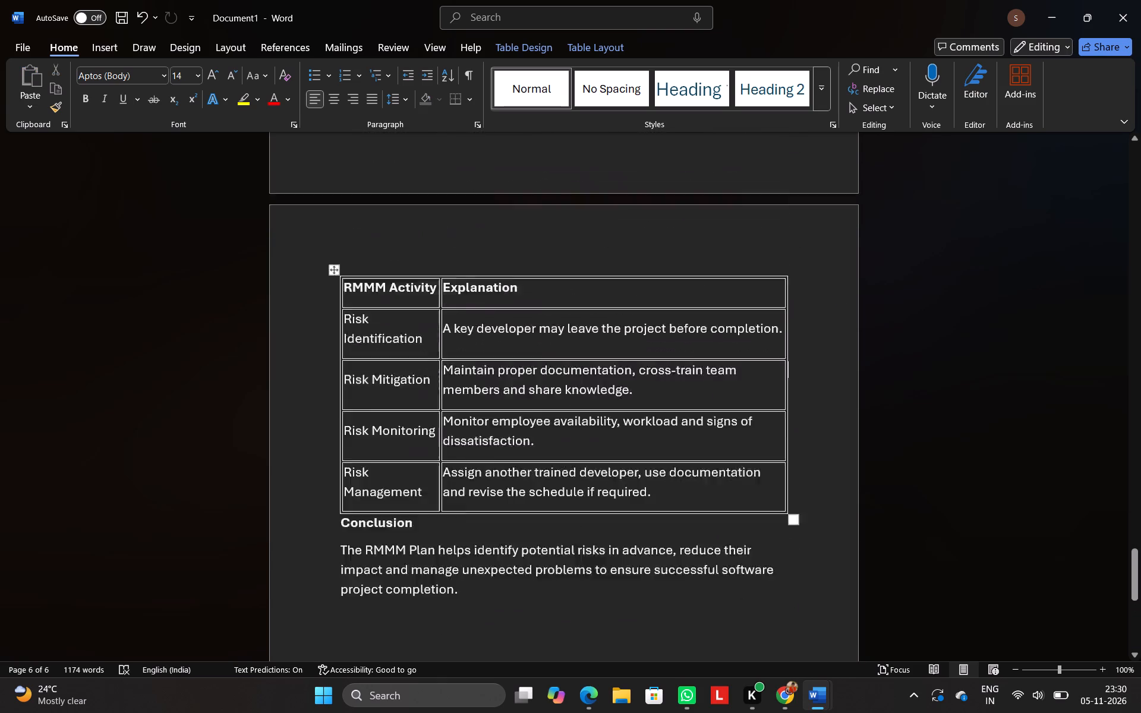
pyautogui.scroll(12, 598, 380)
pyautogui.scroll(-2, 598, 380)
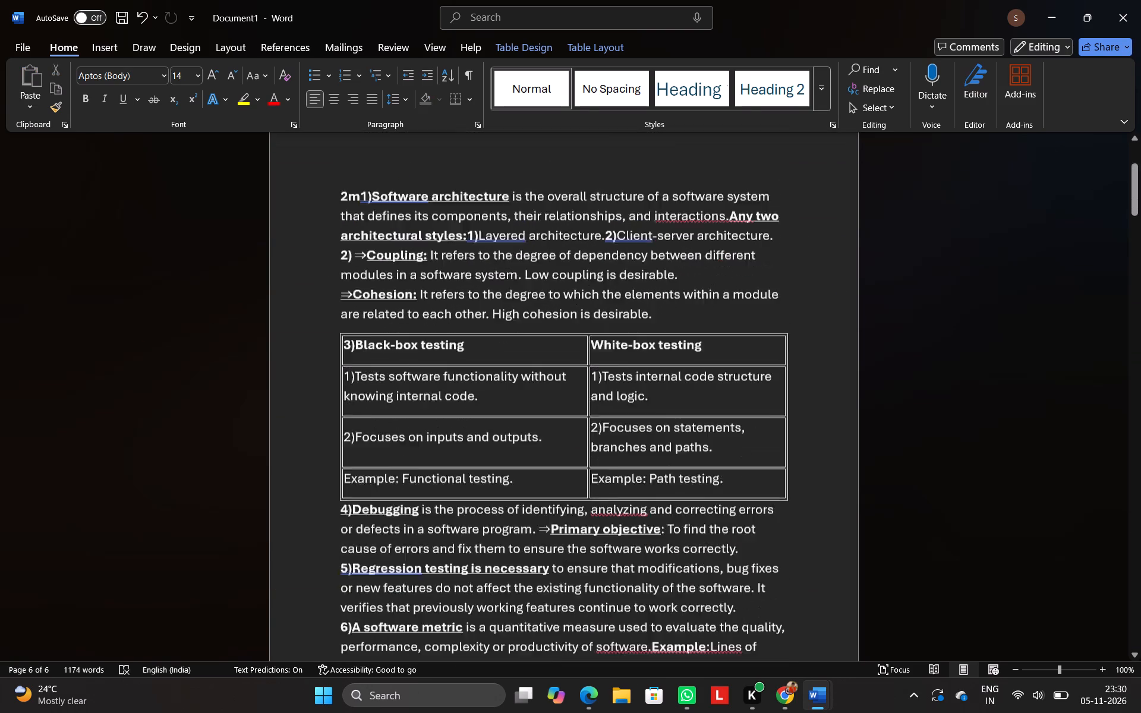
pyautogui.scroll(-20, 598, 380)
pyautogui.scroll(-9, 598, 380)
pyautogui.scroll(1, 598, 380)
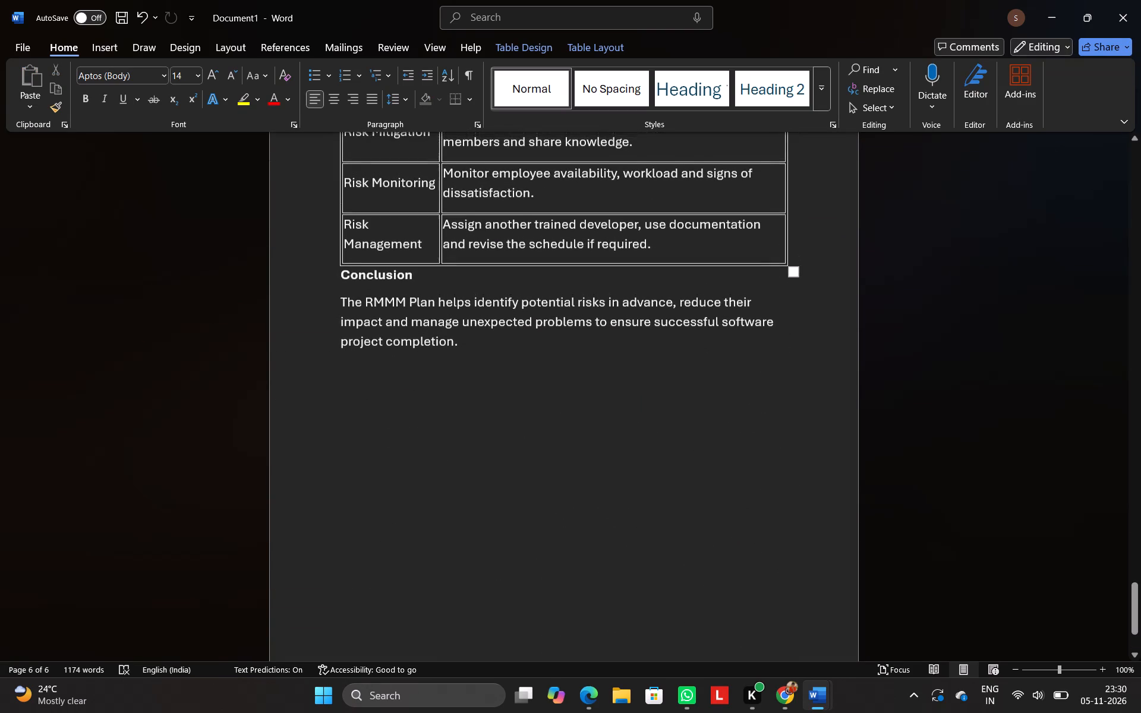
pyautogui.click(341, 295)
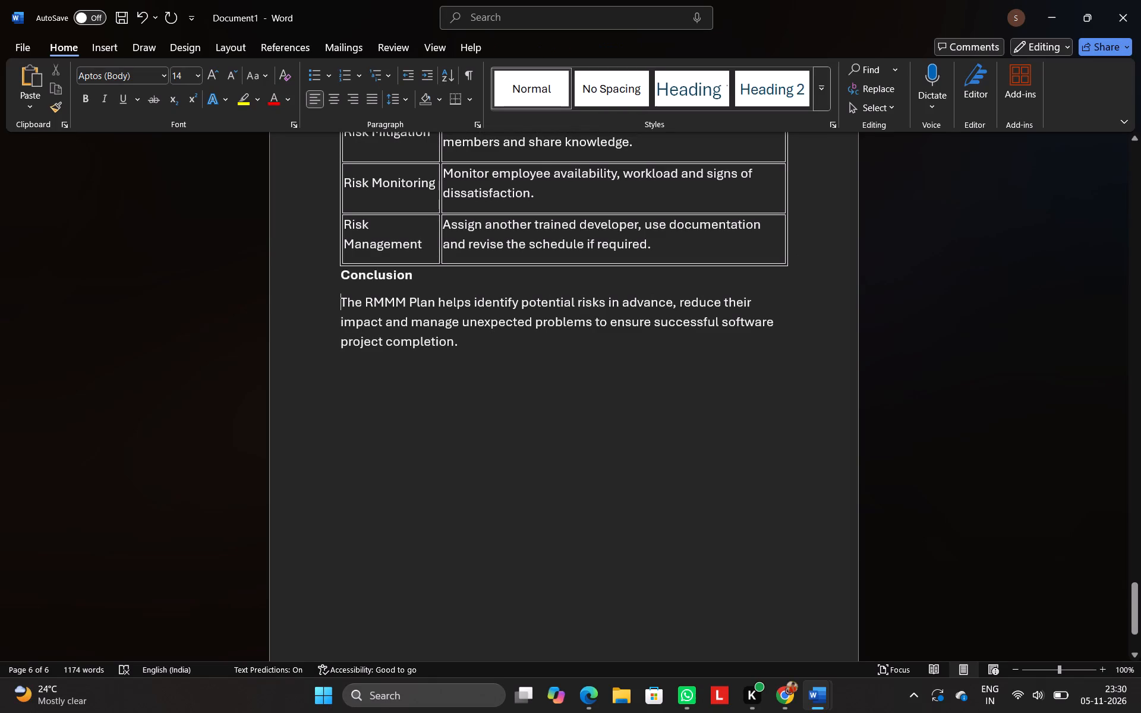
pyautogui.press('BackSpace')
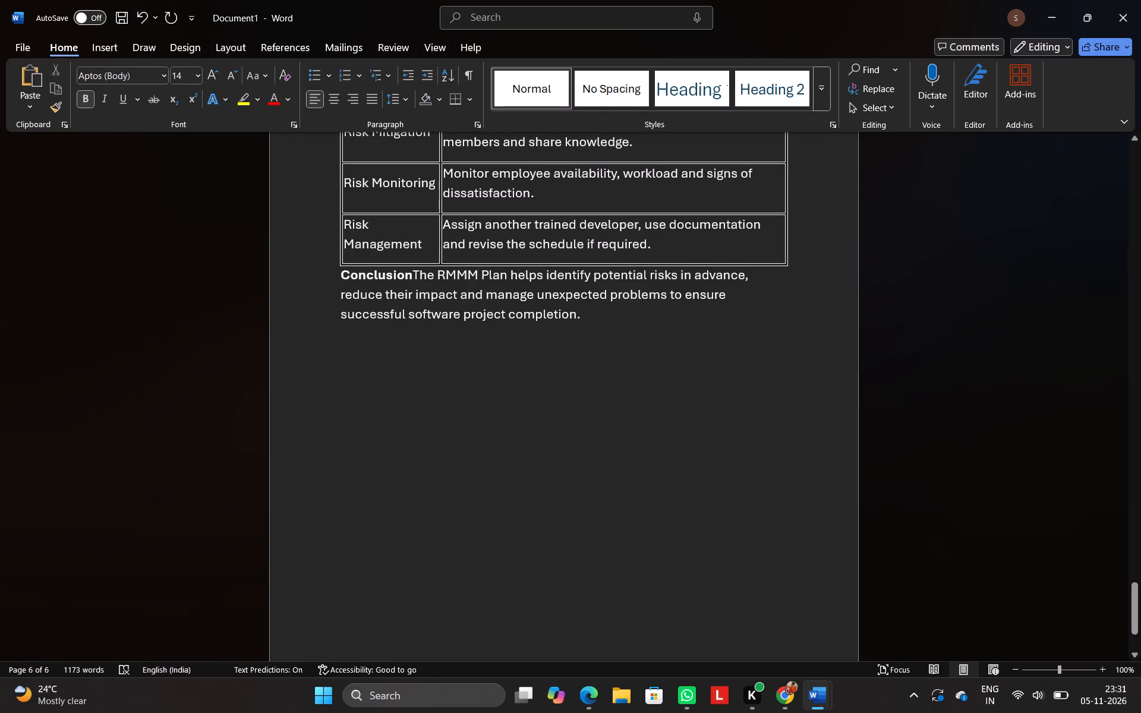
pyautogui.moveTo(342, 273); pyautogui.dragTo(417, 281)
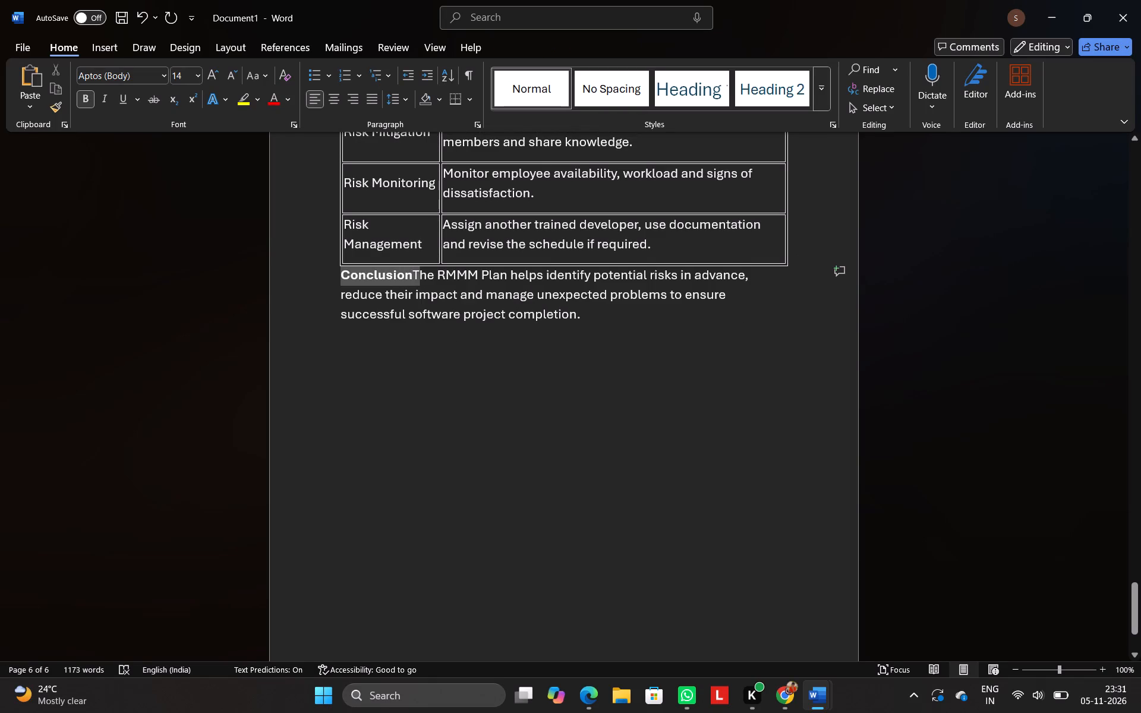
pyautogui.moveTo(417, 281); pyautogui.dragTo(415, 281)
pyautogui.click(456, 258)
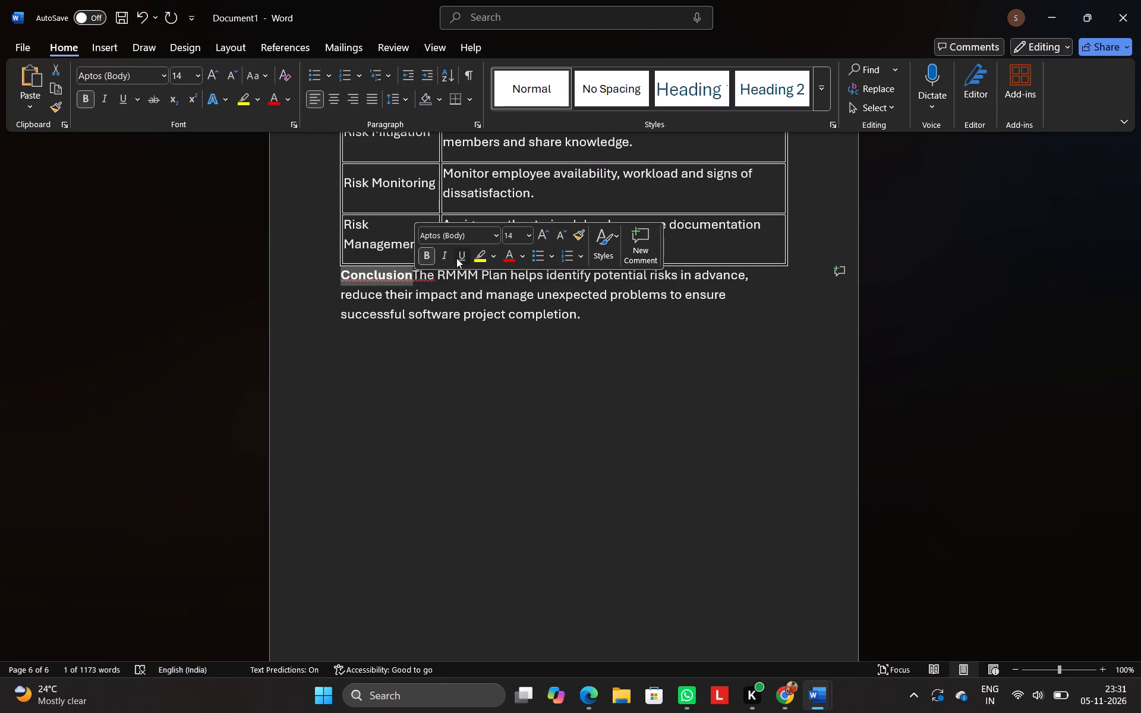
pyautogui.click(422, 283)
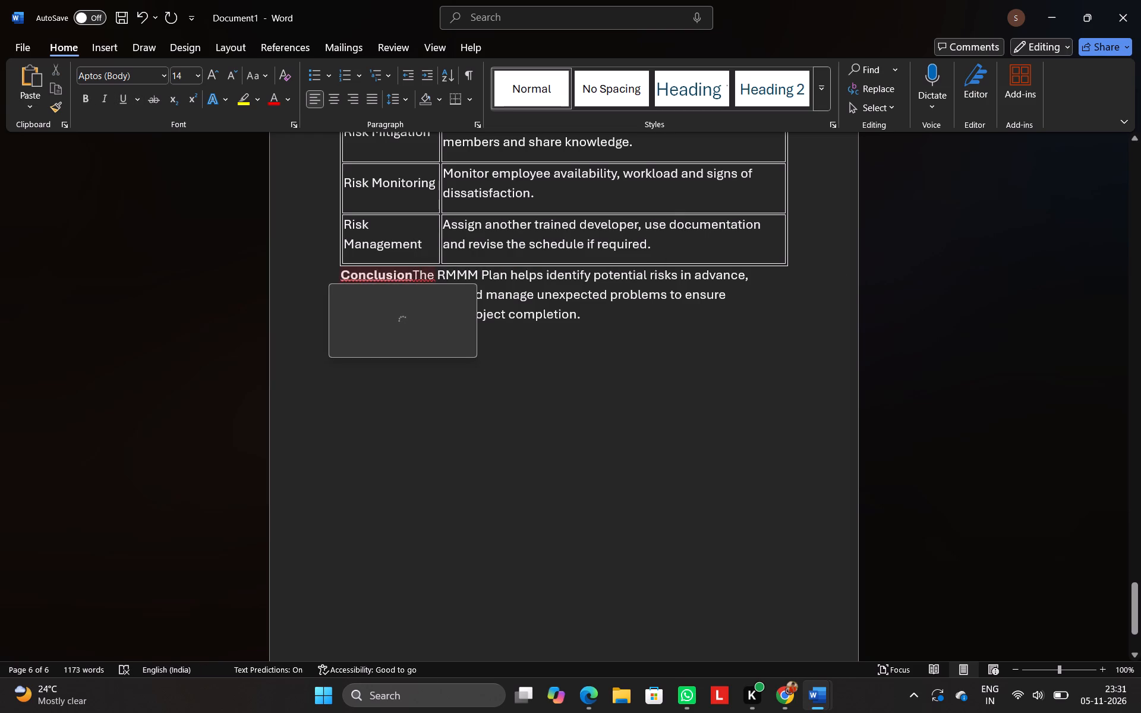
pyautogui.press('Left')
pyautogui.write(':-')
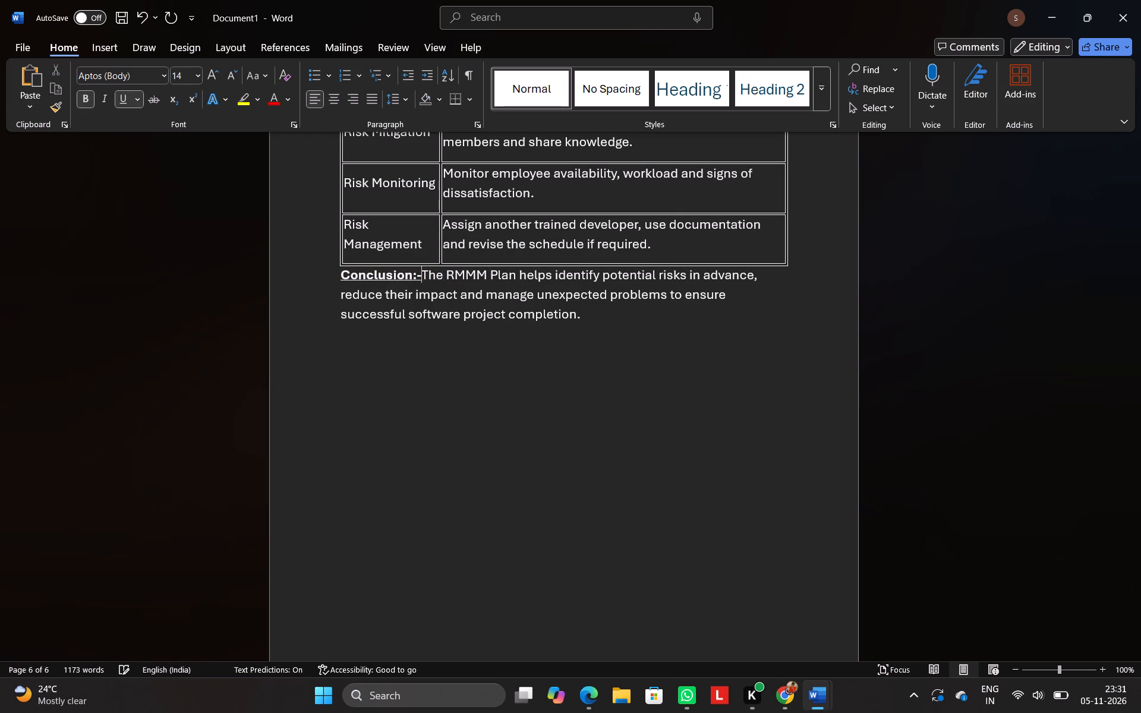
pyautogui.click(586, 317)
# Review the layout and formatting of all the document's pages, from the 2m answers to the RMMM Plan conclusion.
pyautogui.scroll(2, 586, 317)
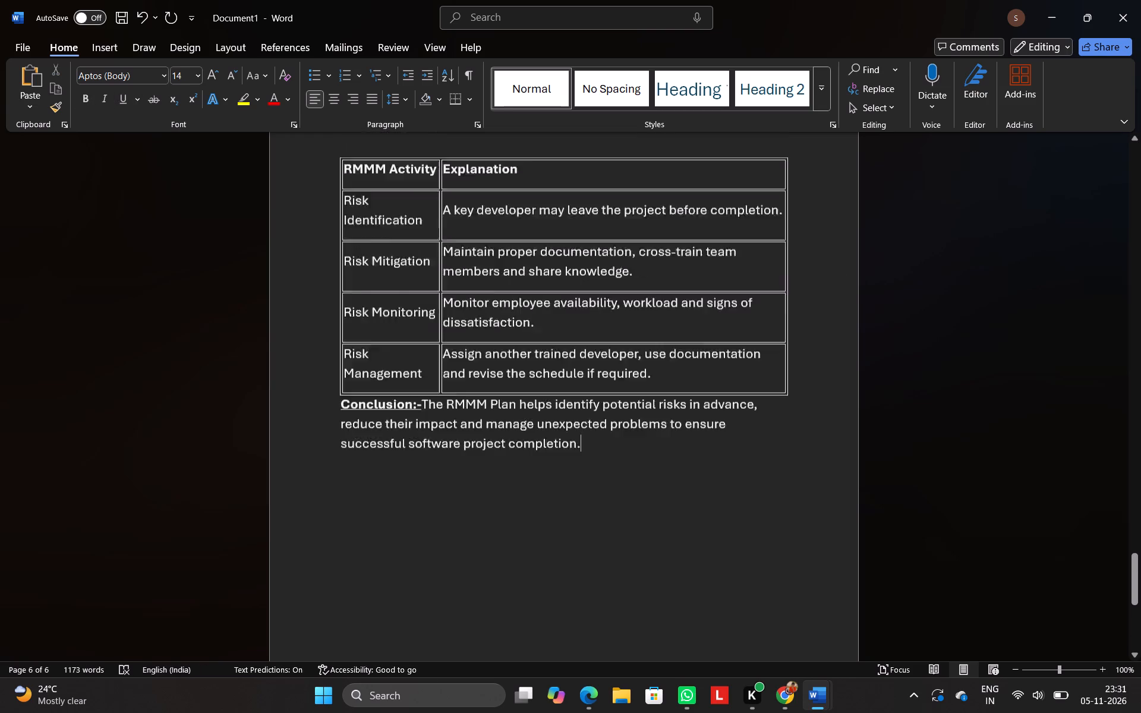
pyautogui.scroll(11, 586, 317)
pyautogui.scroll(-8, 586, 317)
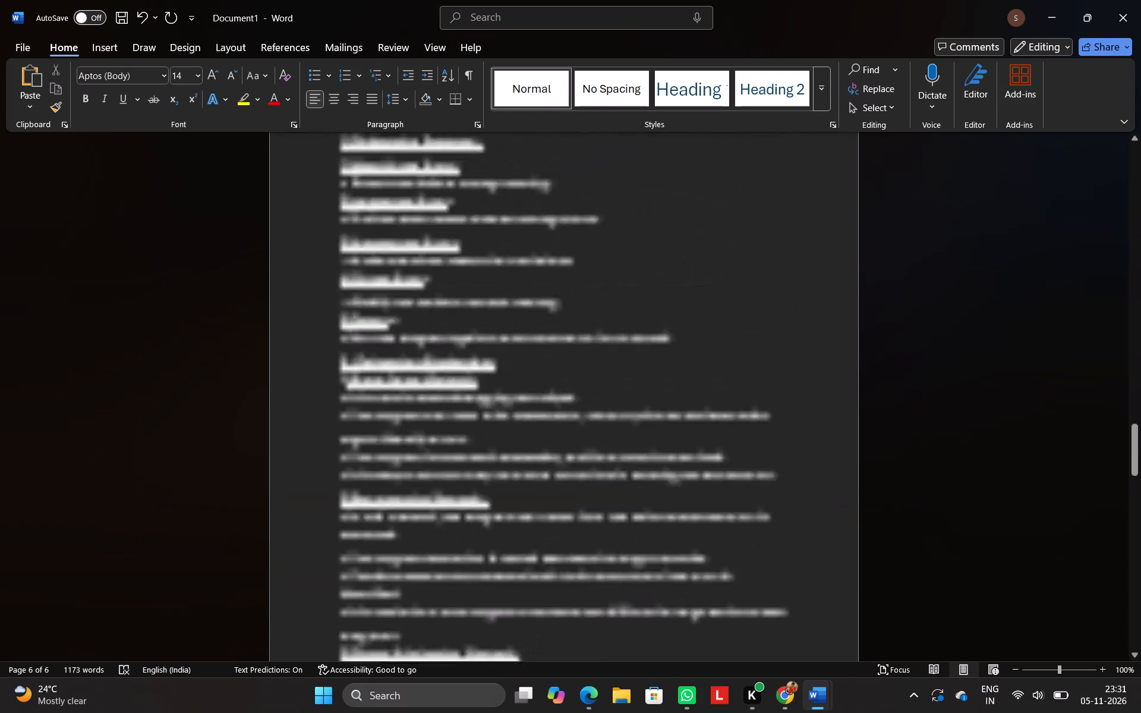
pyautogui.scroll(-5, 586, 317)
pyautogui.keyDown('ctrl'); pyautogui.scroll(-4, 586, 317); pyautogui.keyUp('ctrl')
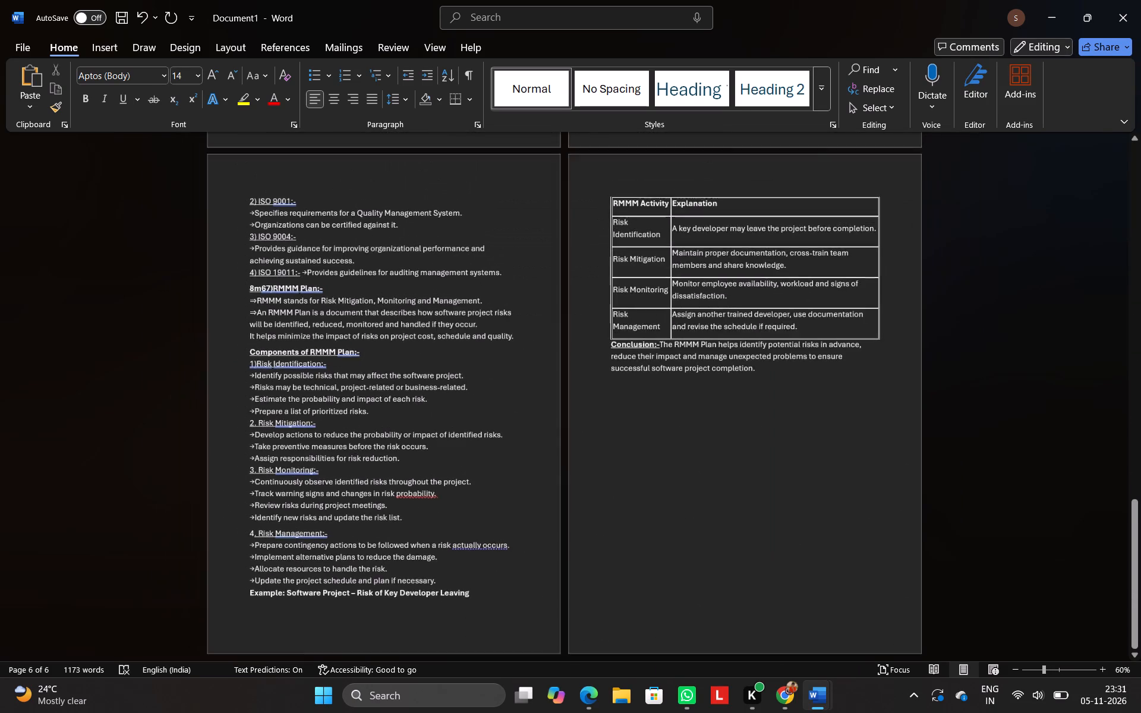
pyautogui.scroll(4, 595, 362)
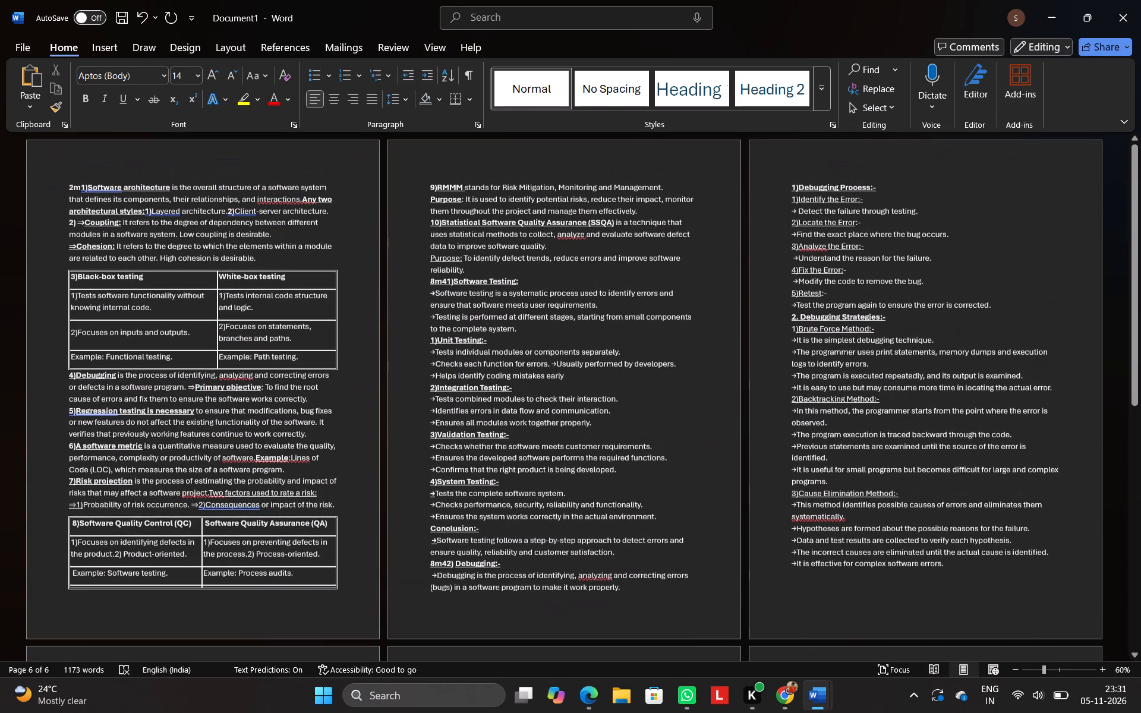
pyautogui.scroll(1, 595, 362)
pyautogui.scroll(-1, 595, 362)
pyautogui.scroll(3, 595, 362)
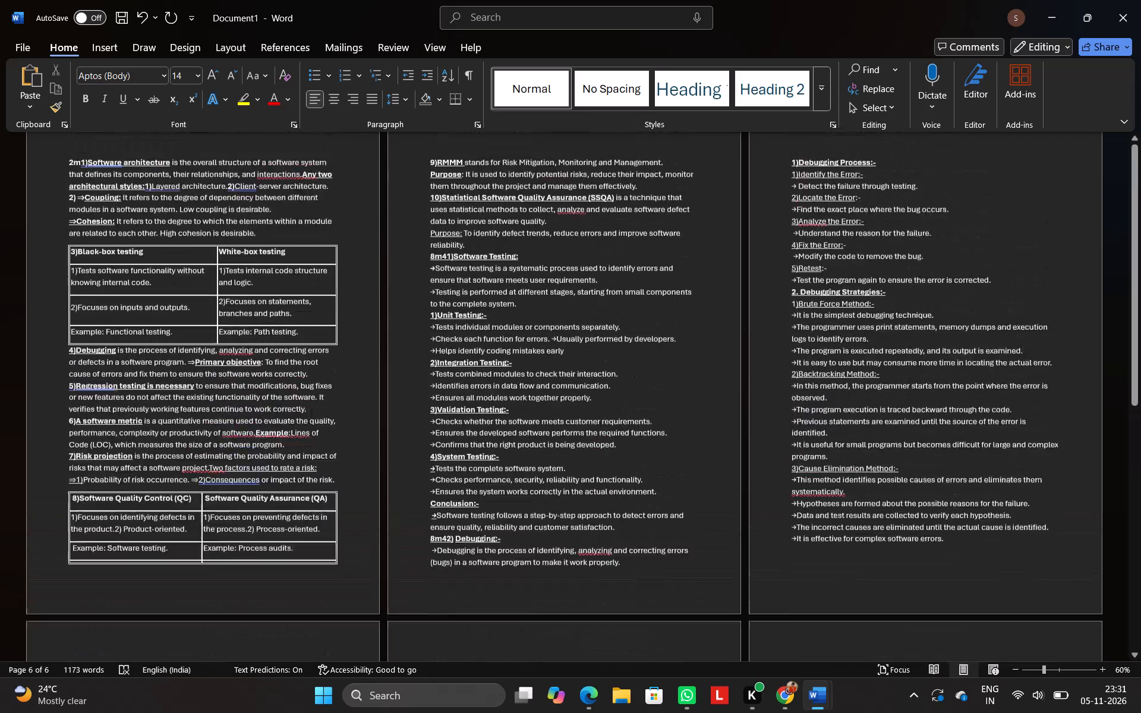
pyautogui.scroll(1, 595, 362)
pyautogui.scroll(-4, 595, 362)
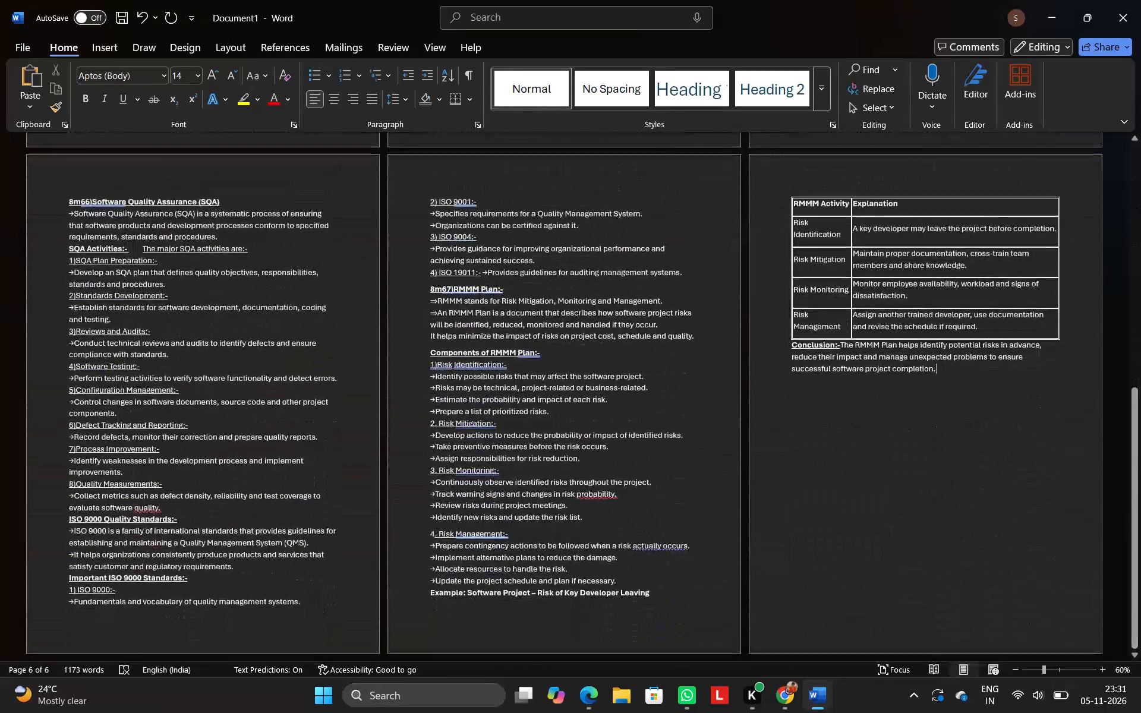
pyautogui.scroll(-2, 647, 380)
pyautogui.scroll(1, 647, 380)
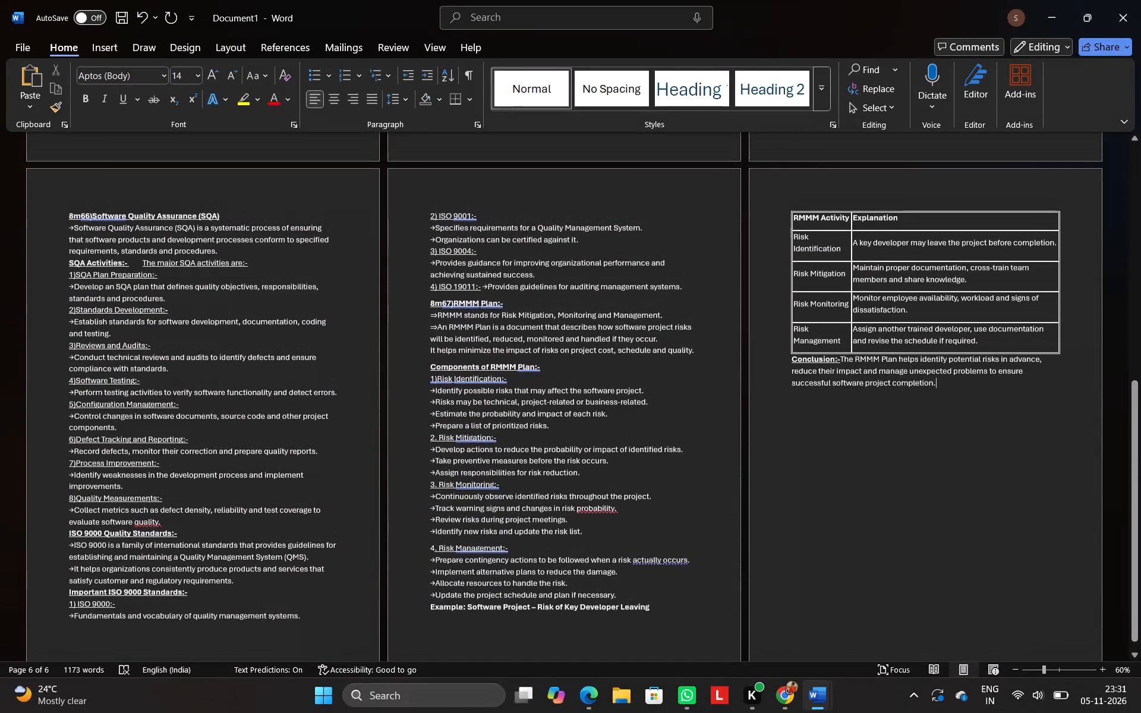
pyautogui.scroll(-3, 647, 380)
pyautogui.scroll(6, 647, 380)
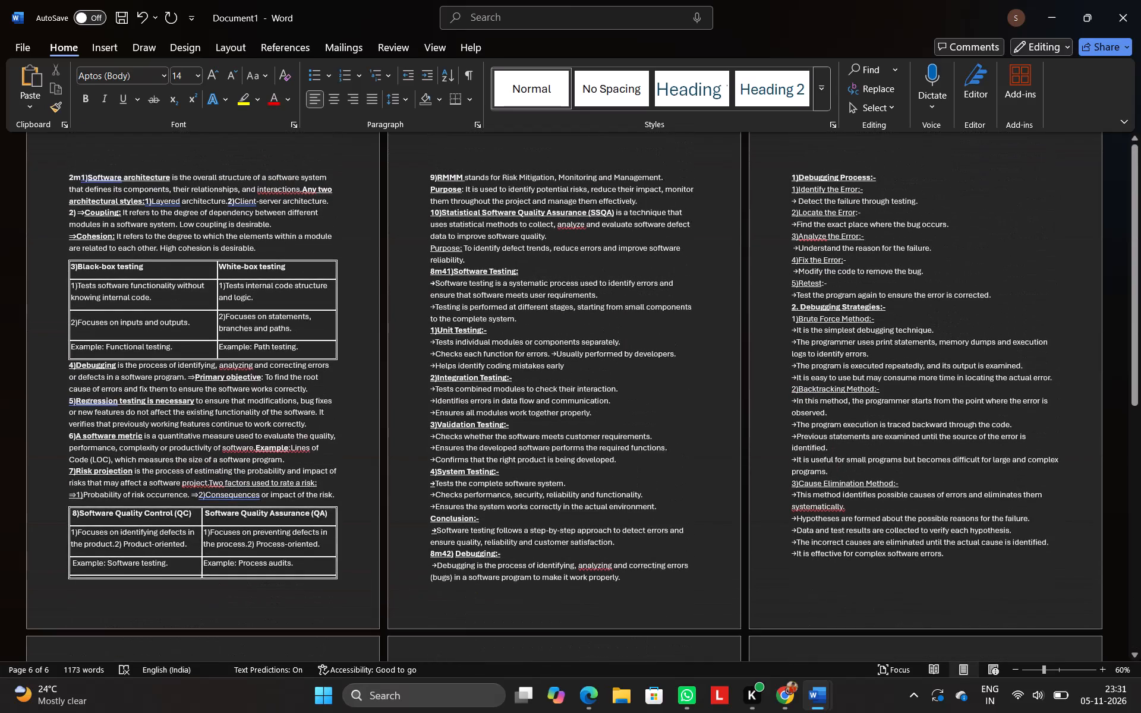